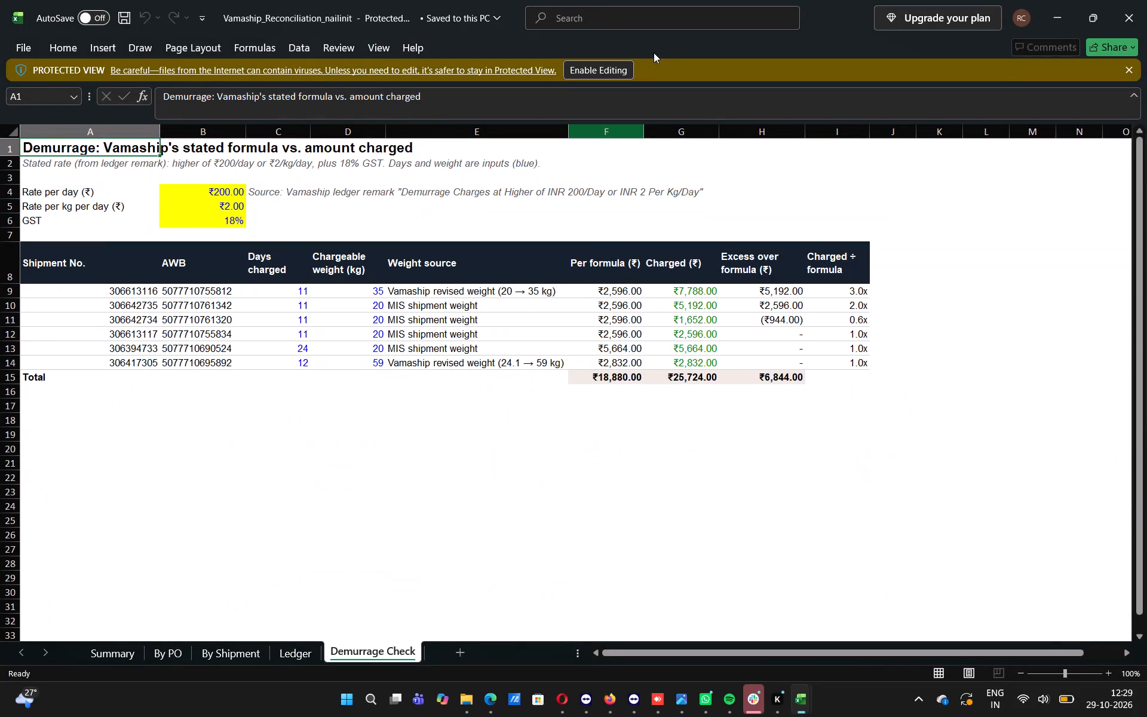
Enable editing of the Vamaship reconciliation workbook.
click(608, 62)
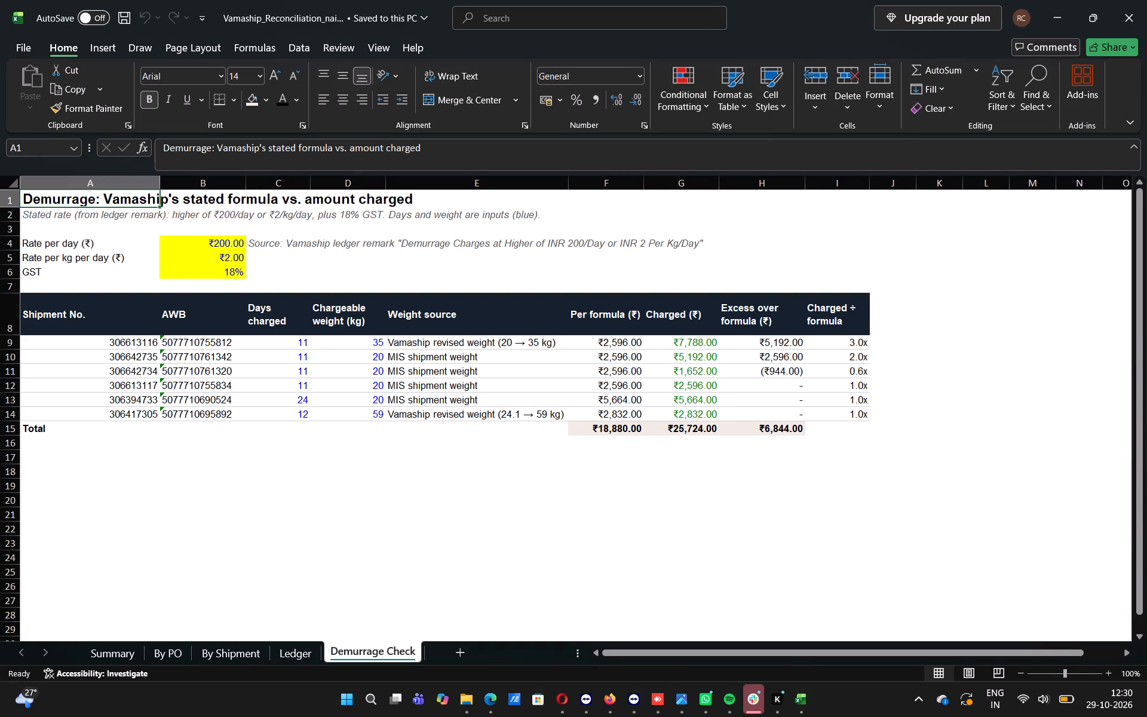
Look through the Summary, By PO, By Shipment and Ledger sheets in turn.
click(116, 656)
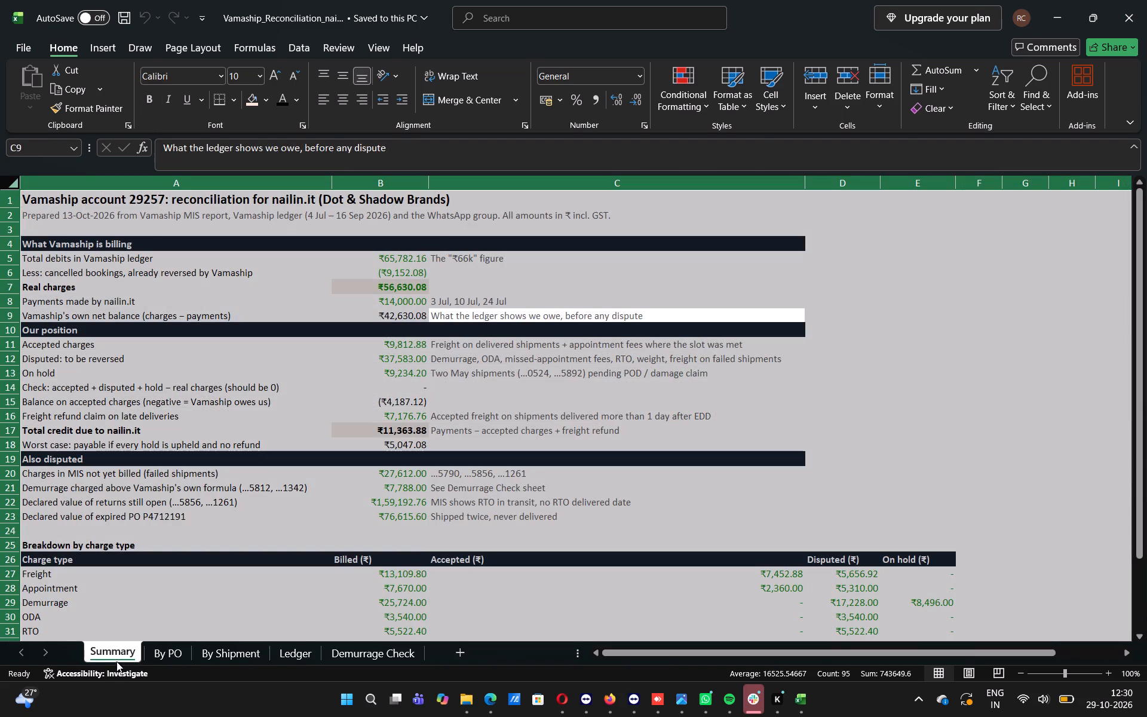
click(167, 656)
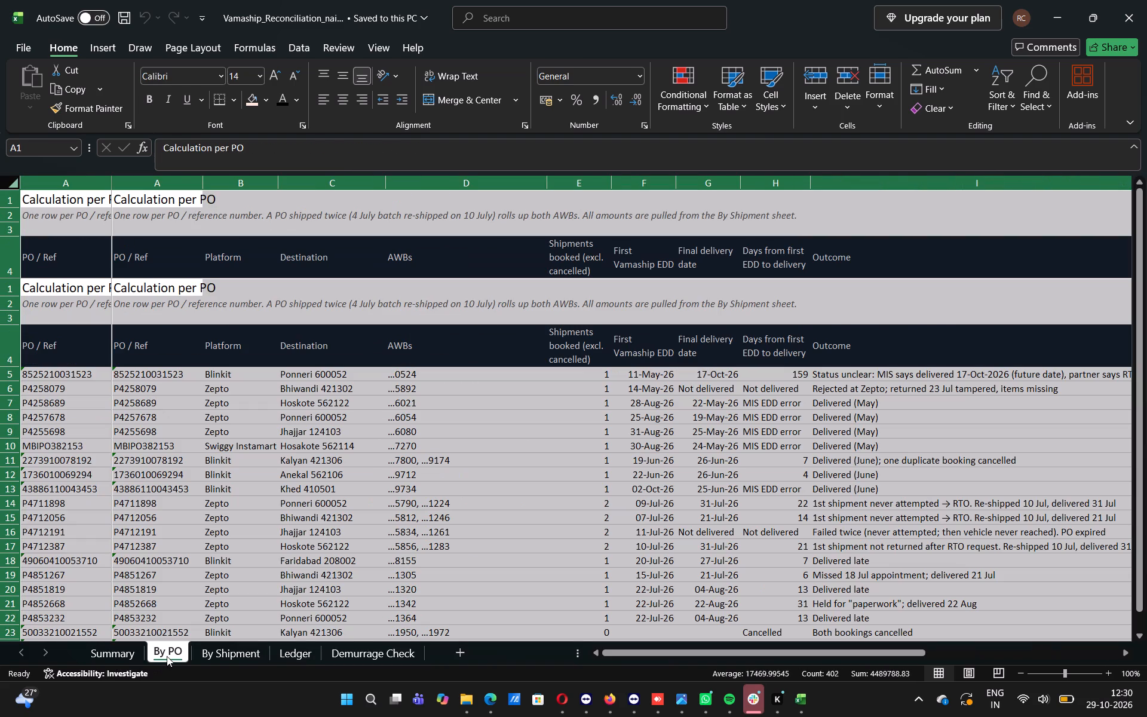
click(210, 655)
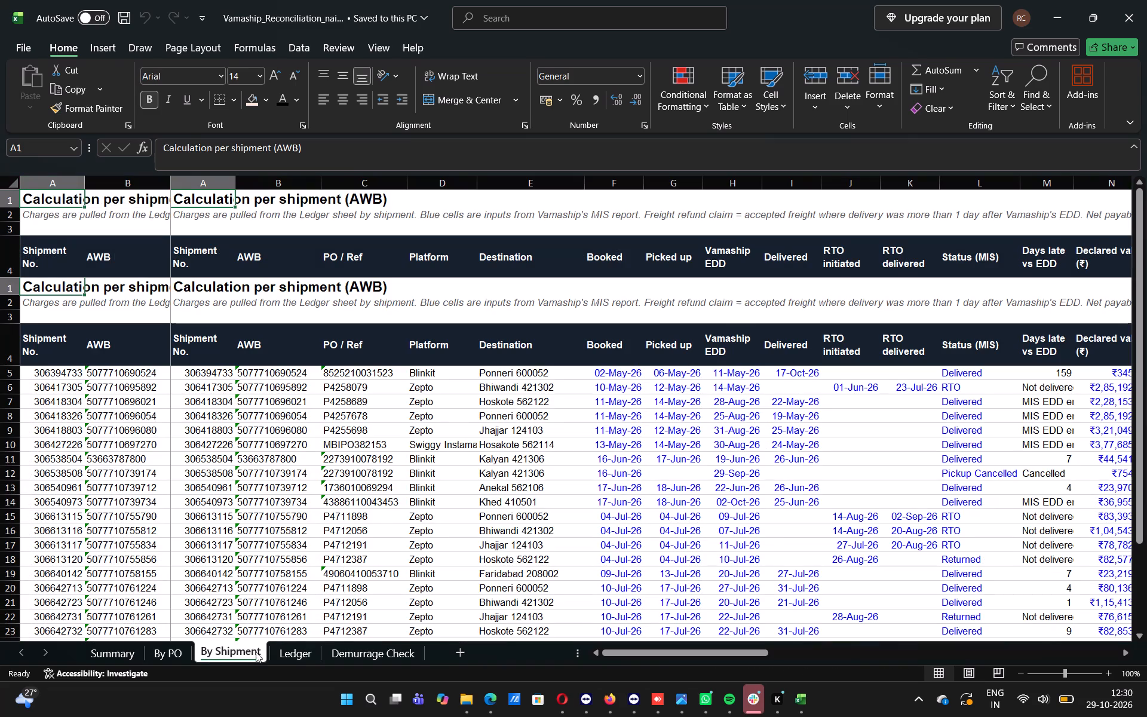
click(286, 652)
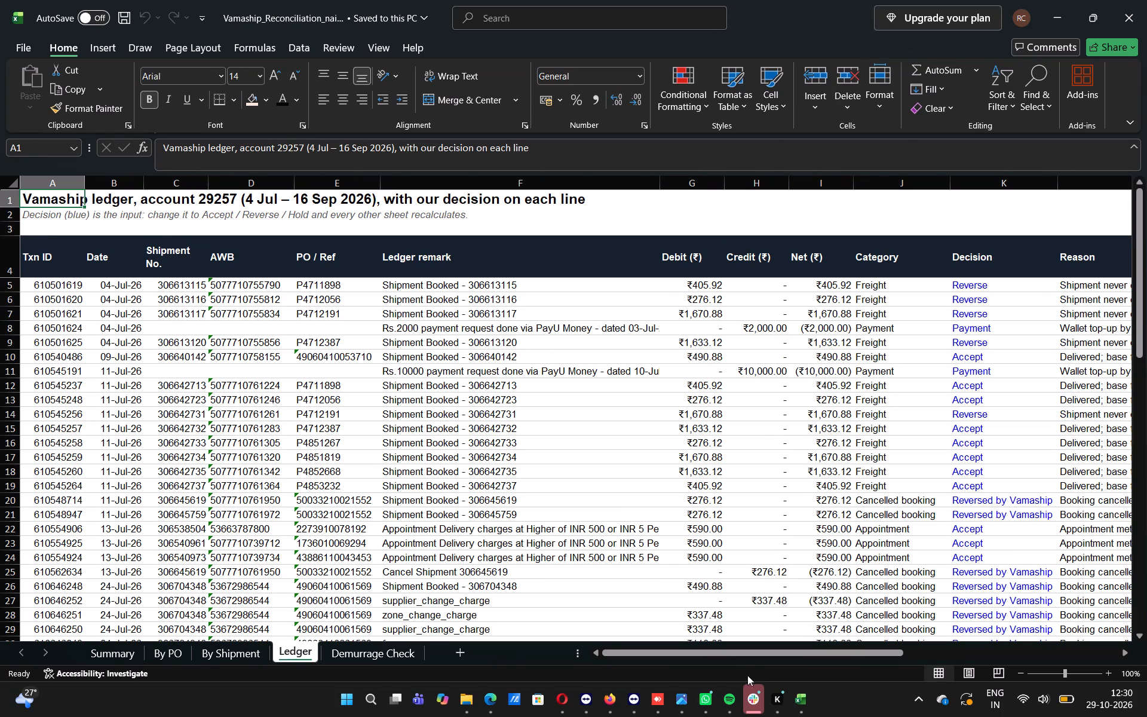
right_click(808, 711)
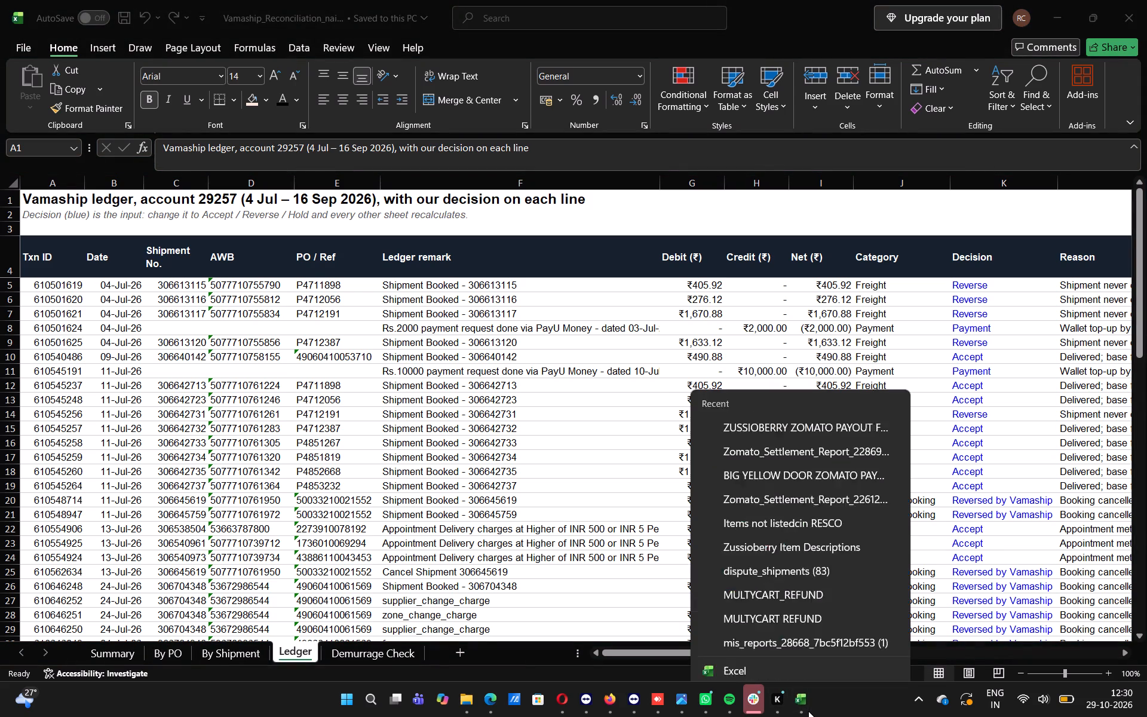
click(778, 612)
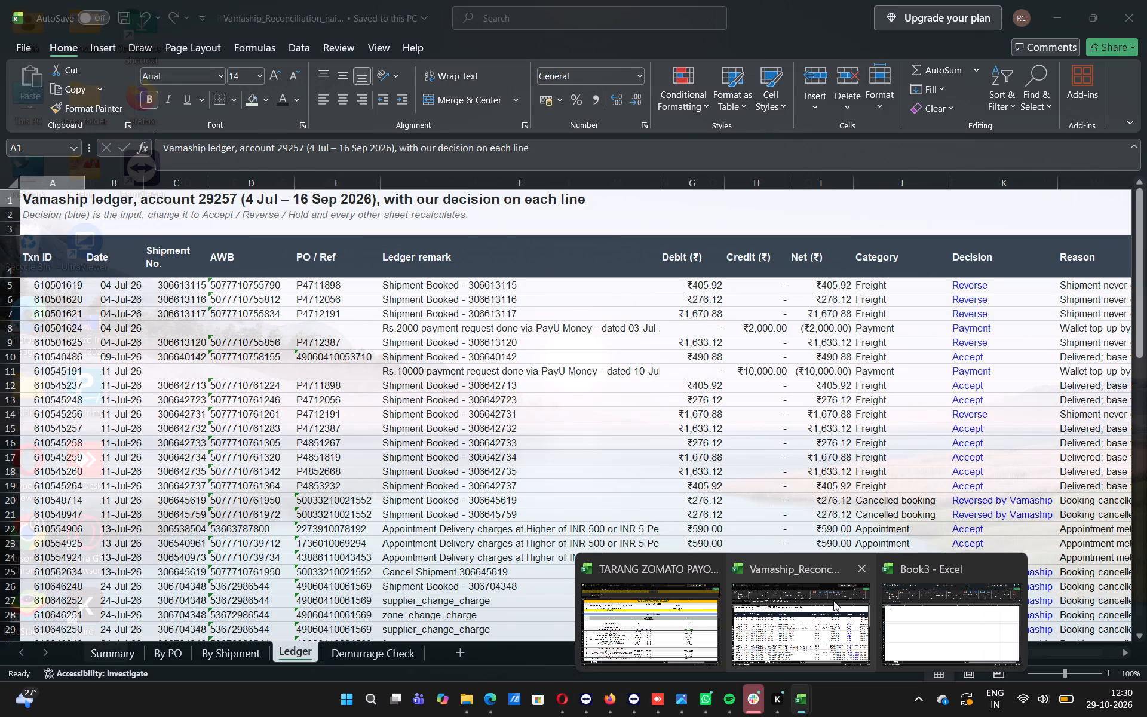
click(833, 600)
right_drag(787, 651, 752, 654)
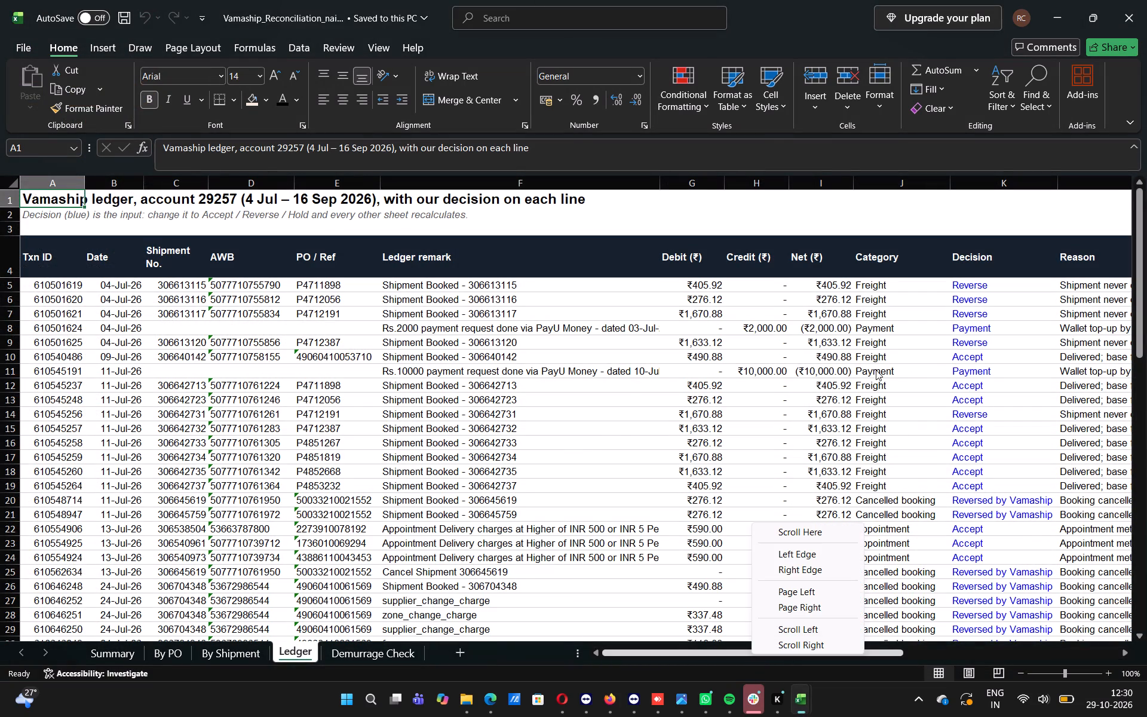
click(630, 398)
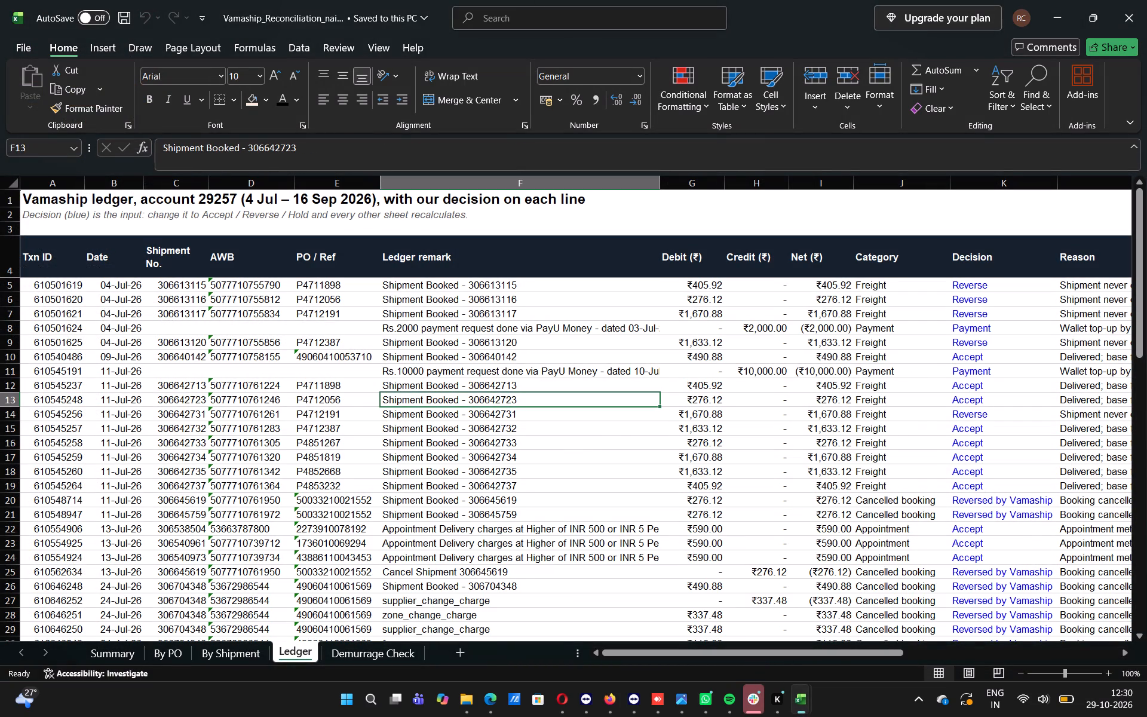
Check the By PO sheet and examine the shipment rows on the By Shipment sheet down to the Total row.
click(243, 649)
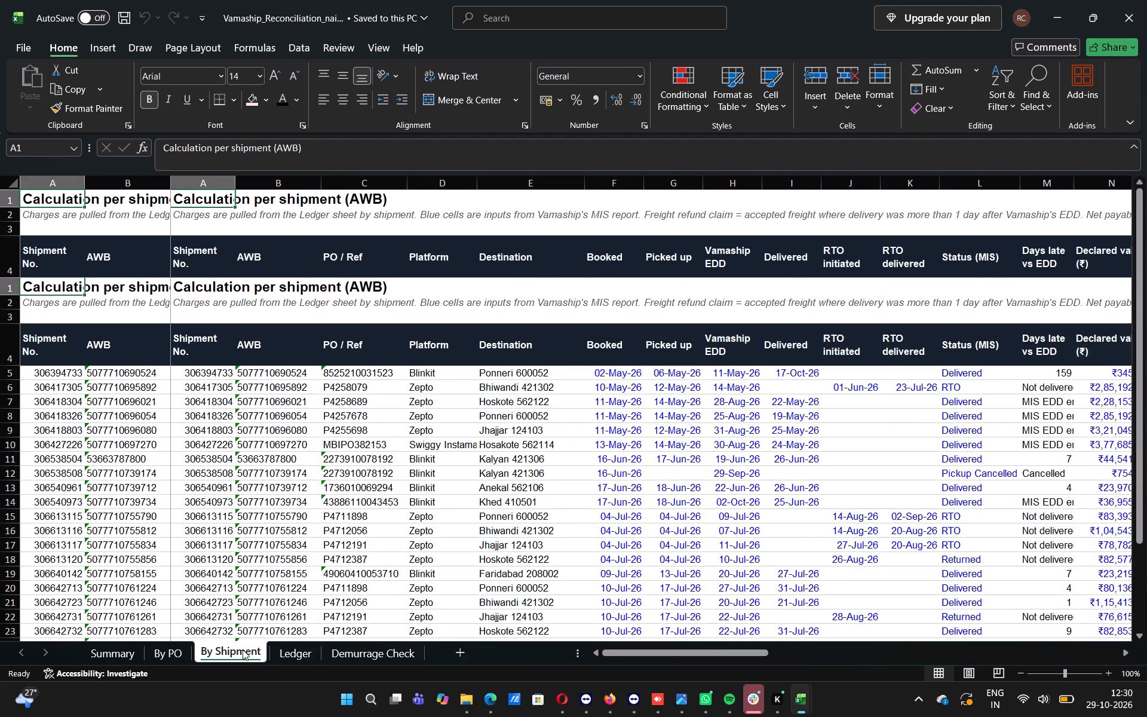
click(243, 649)
click(161, 646)
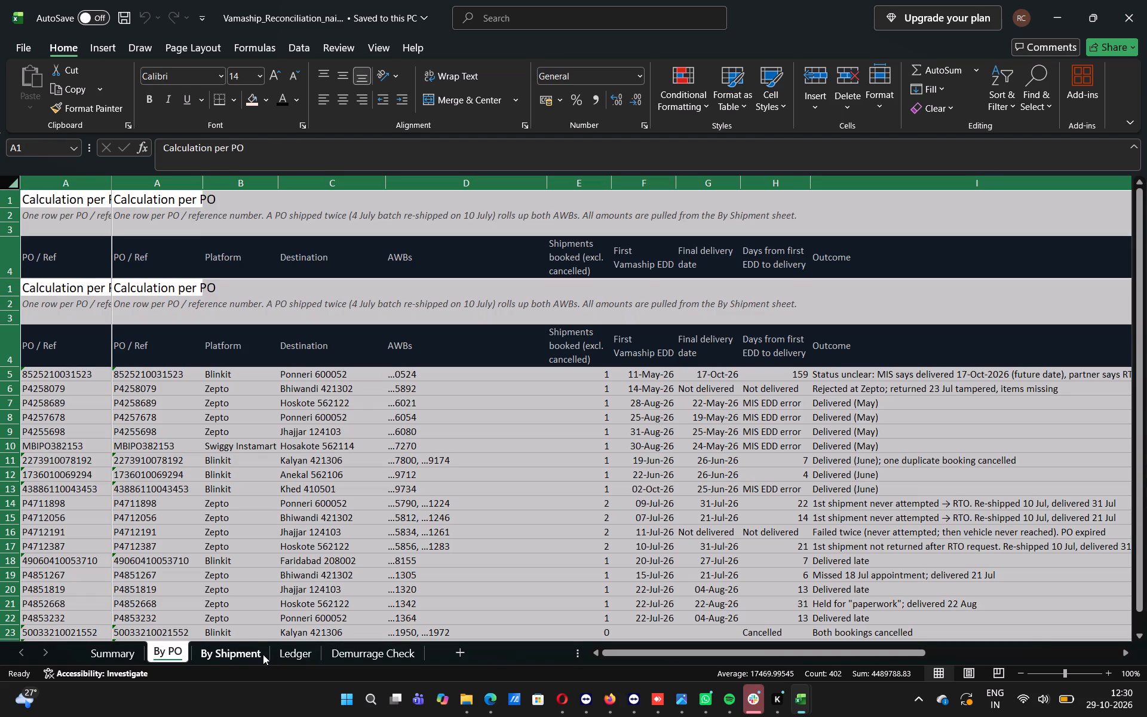
click(244, 651)
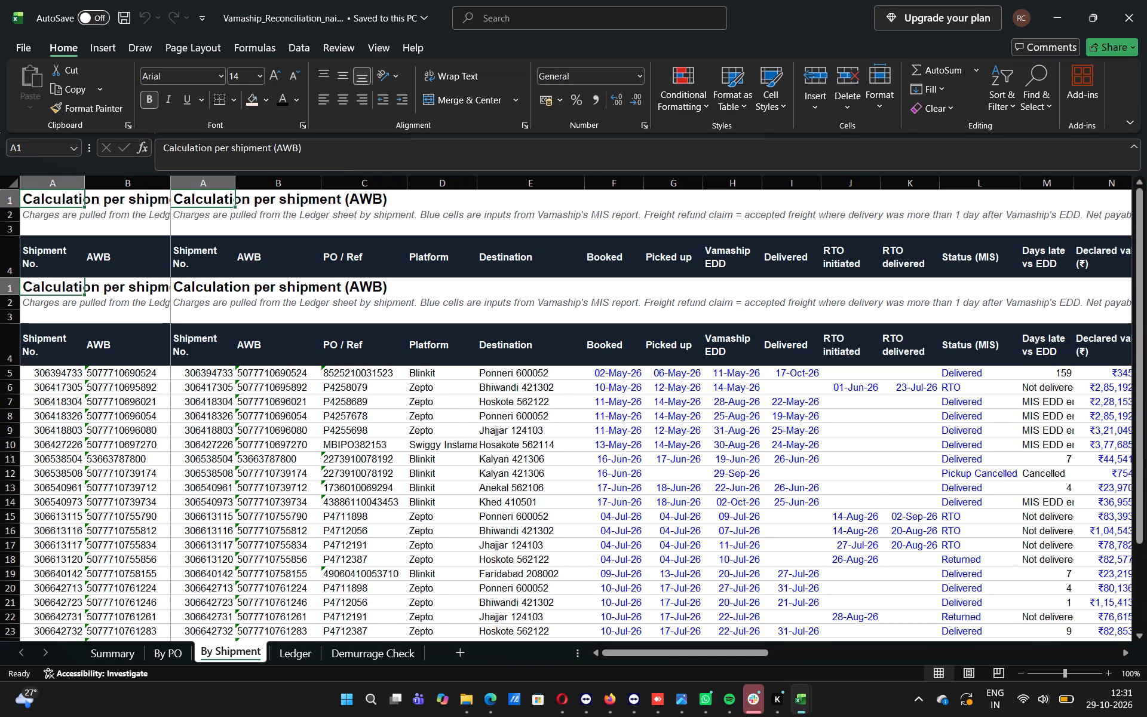
click(351, 416)
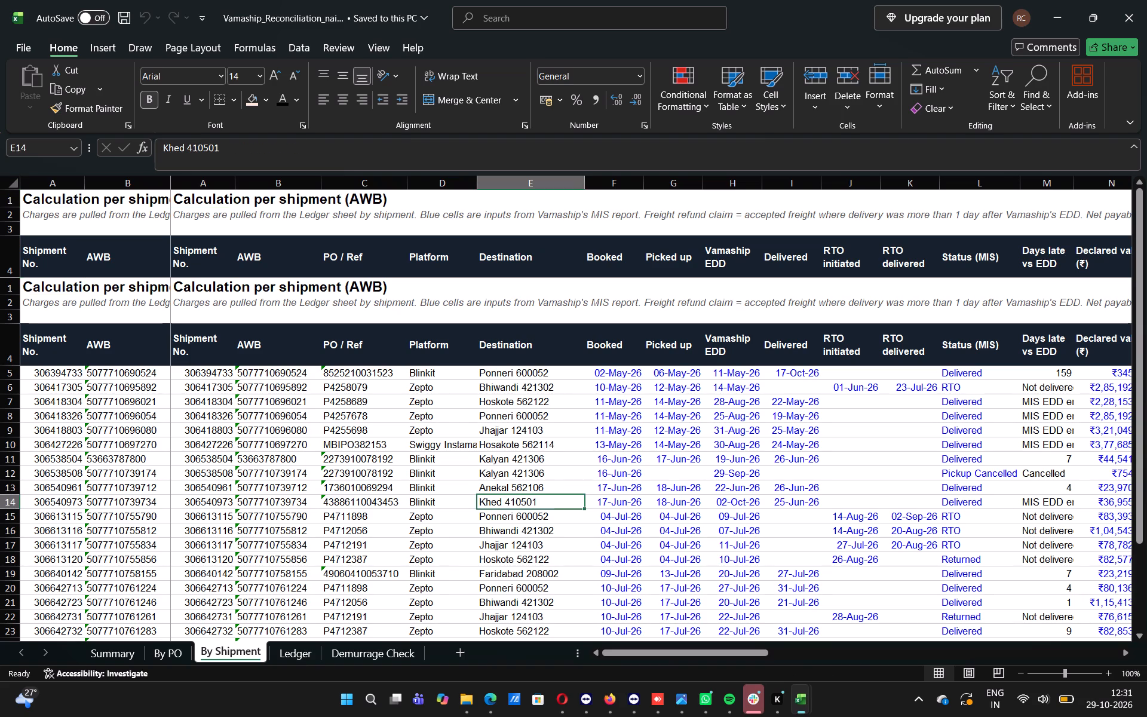
drag(1140, 222, 1142, 246)
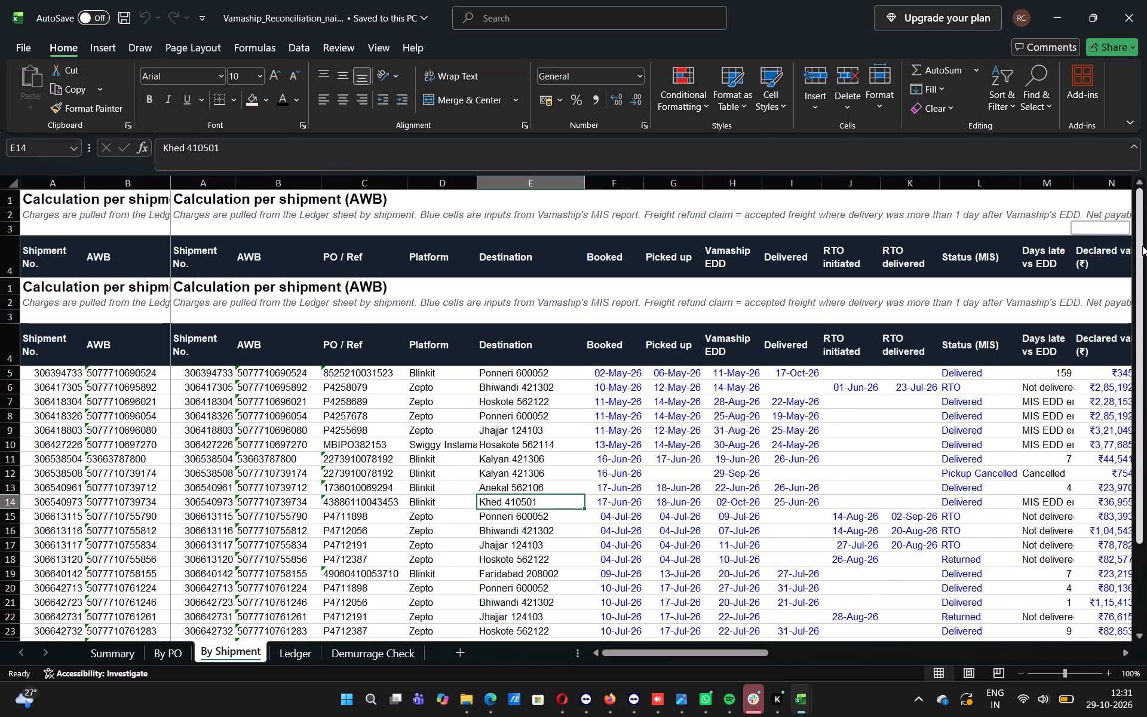
drag(1142, 246, 1146, 363)
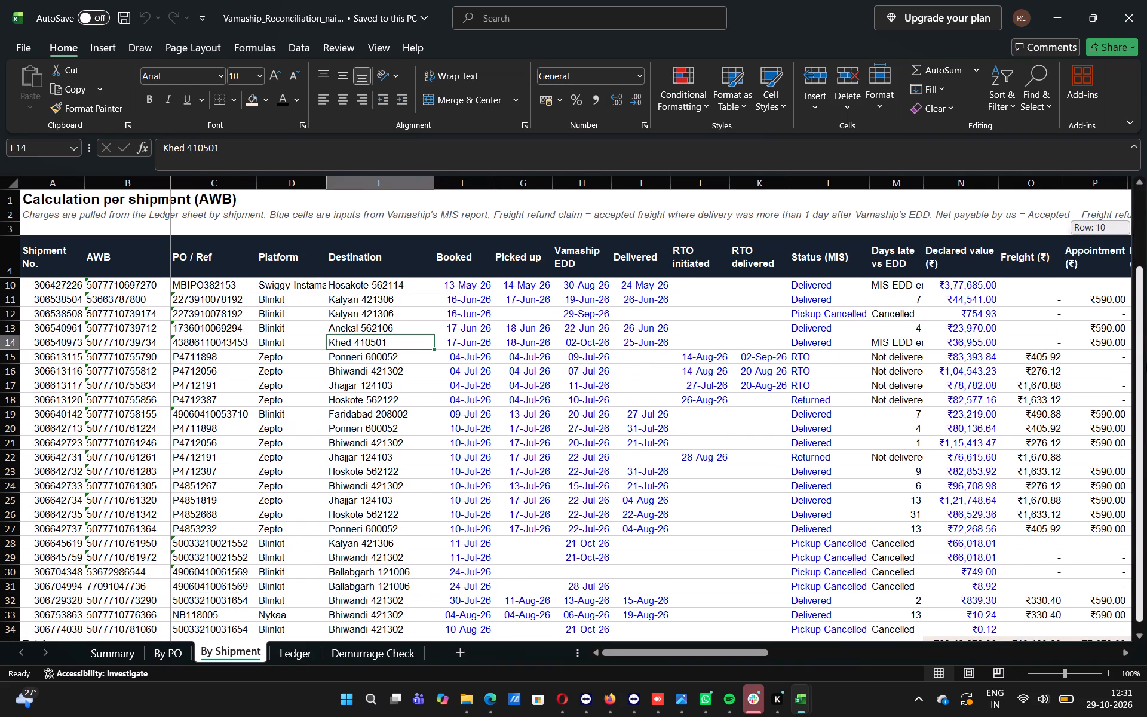
drag(1146, 363, 1146, 225)
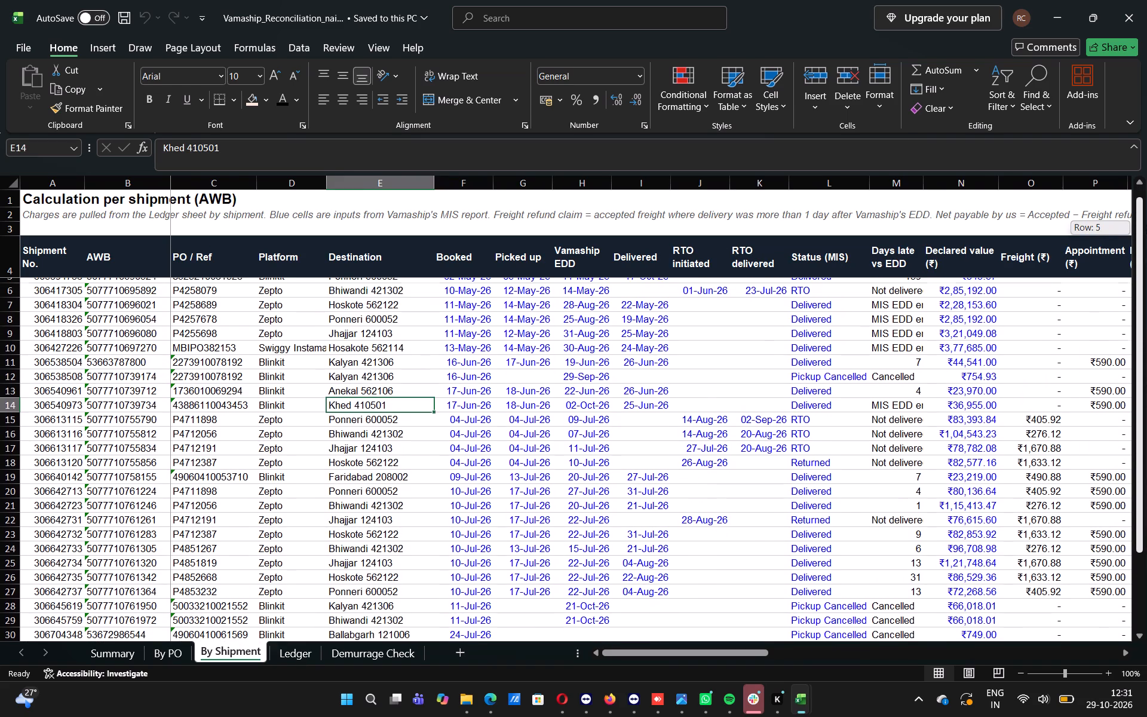
drag(1146, 225, 1146, 203)
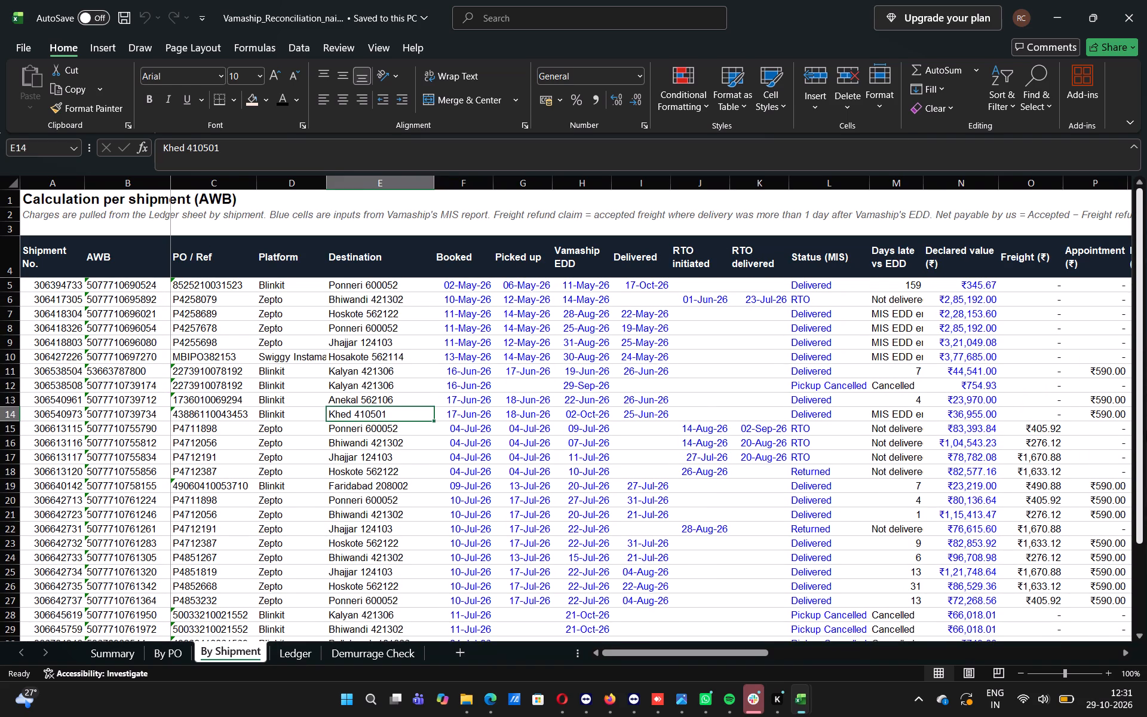
drag(1139, 433, 1134, 602)
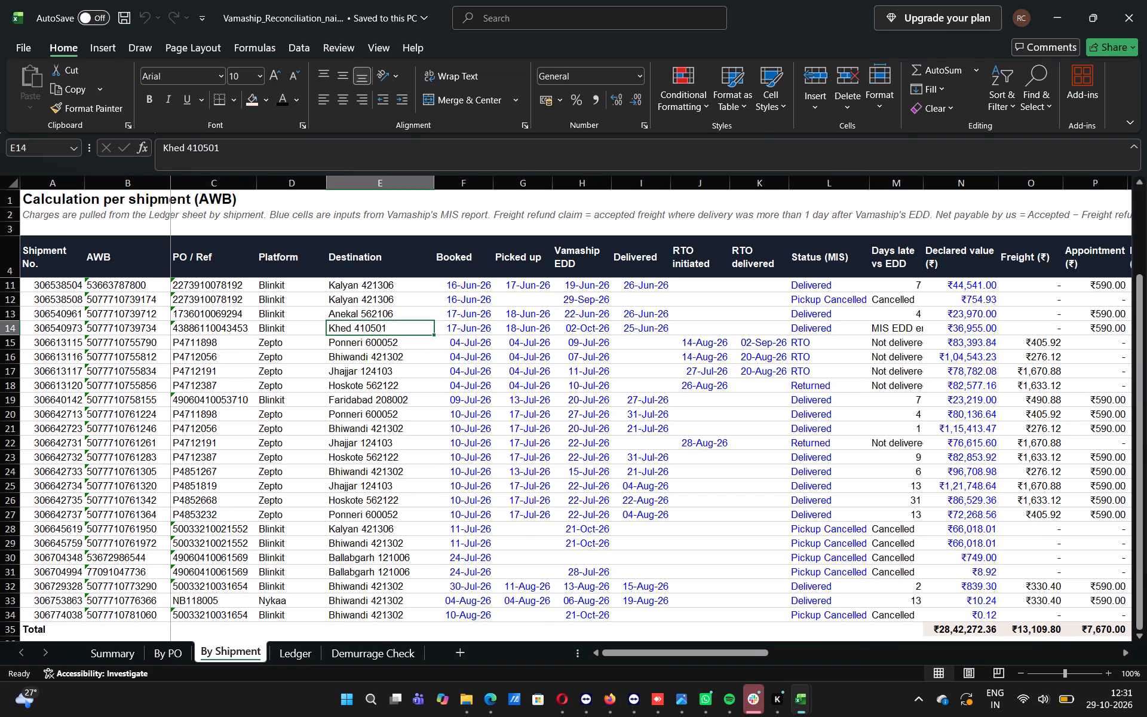
Examine the By Shipment sheet's charge columns, from freight and demurrage through accepted, disputed and pending amounts to net payable and Notes.
drag(732, 649, 802, 665)
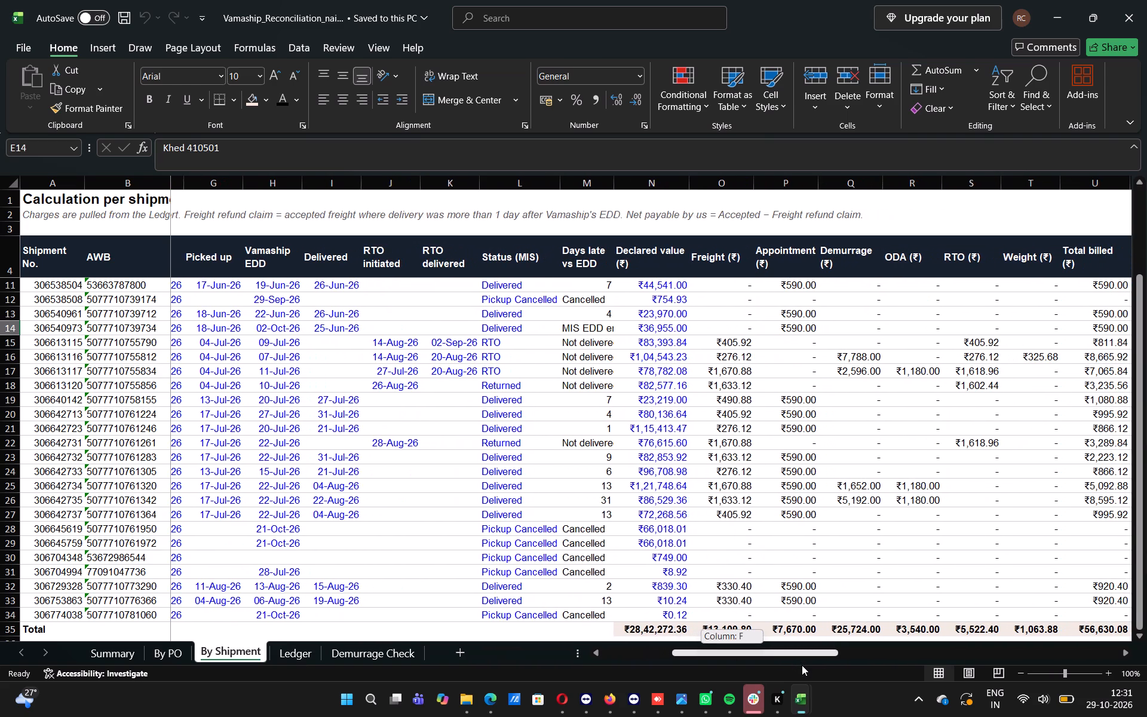
drag(802, 665, 823, 669)
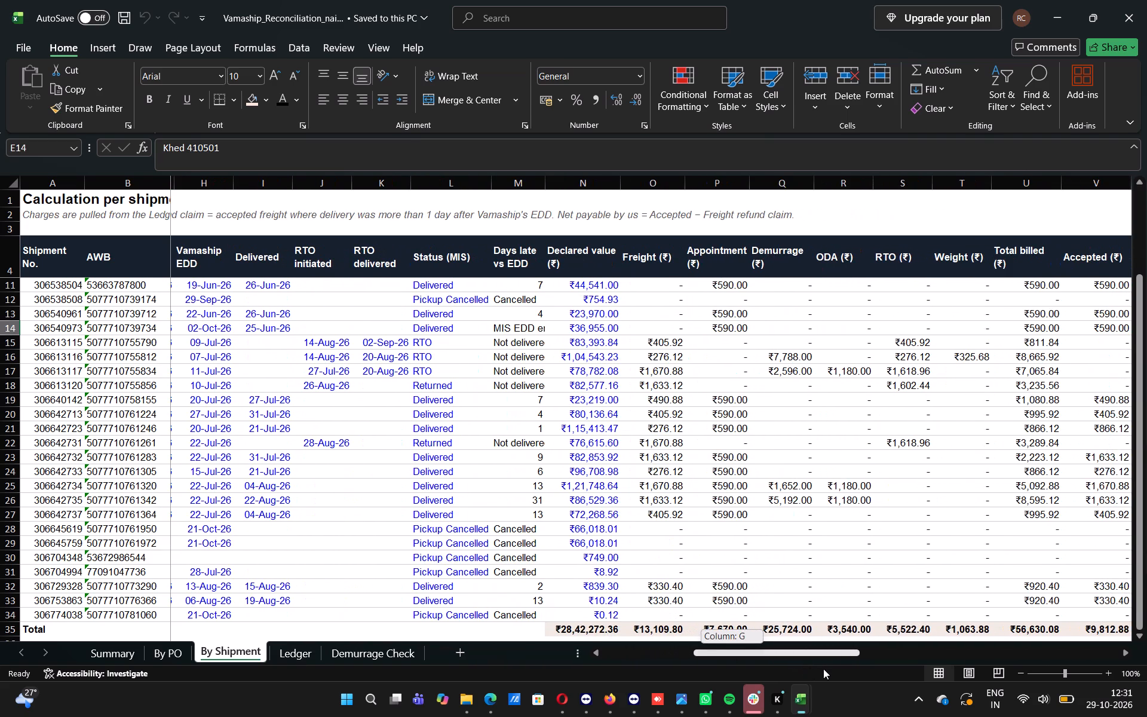
drag(823, 669, 946, 707)
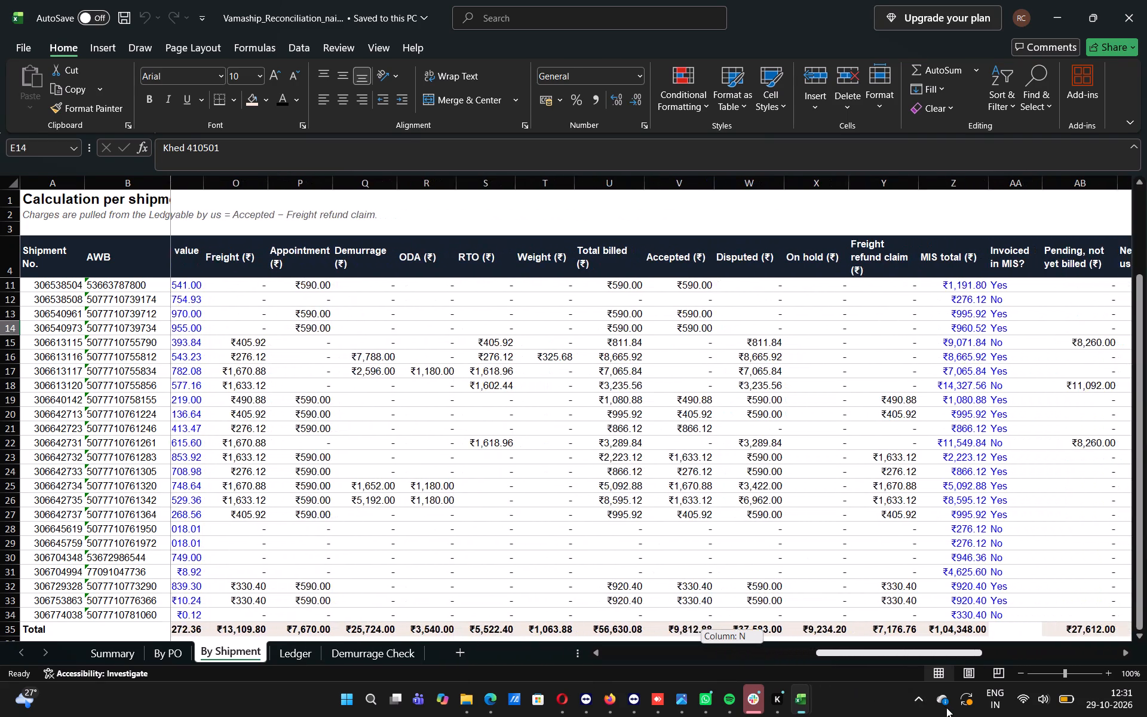
drag(946, 707, 1024, 716)
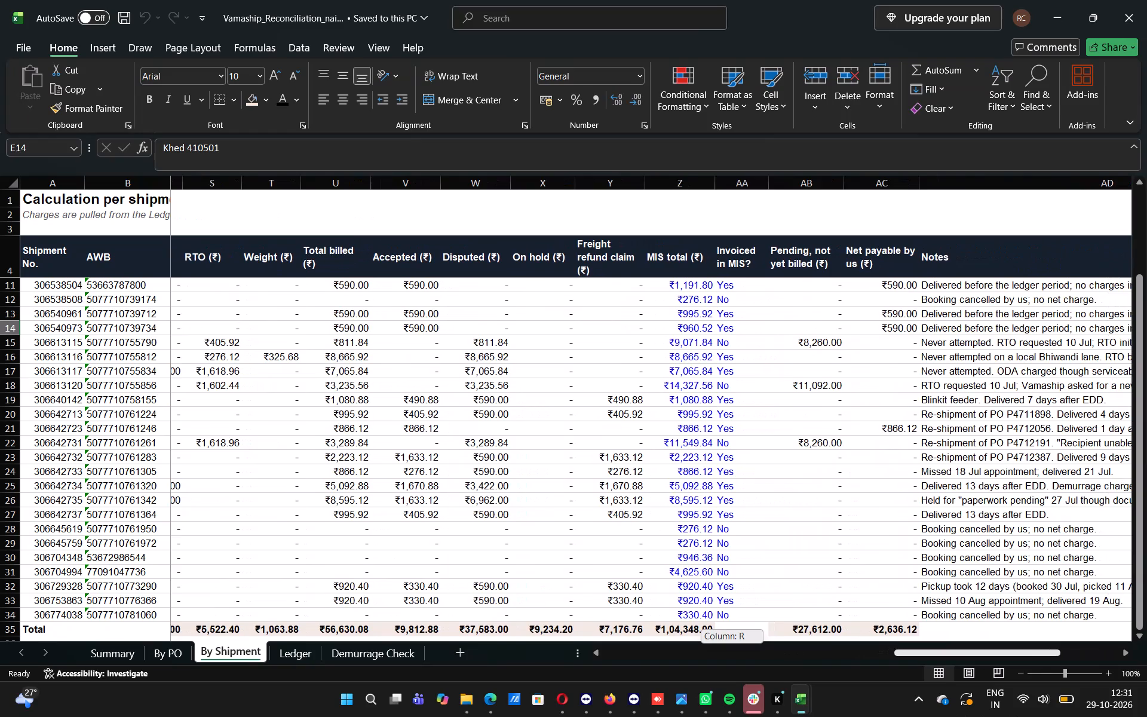
drag(1024, 716, 1029, 716)
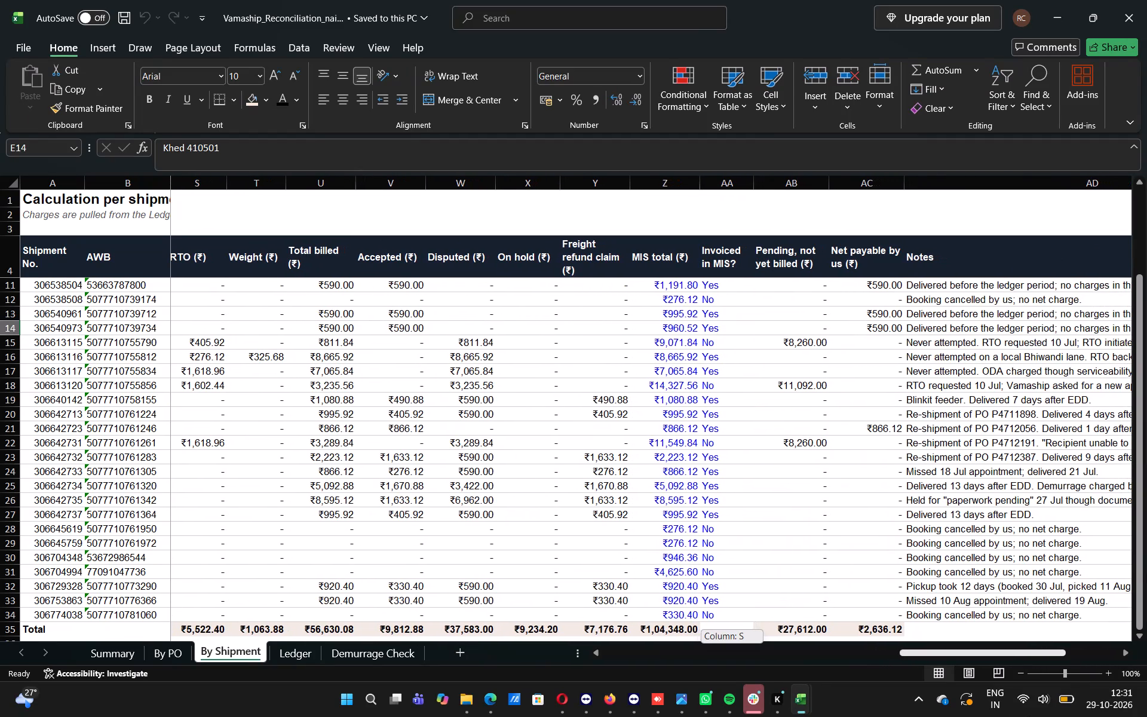
drag(1029, 716, 1030, 716)
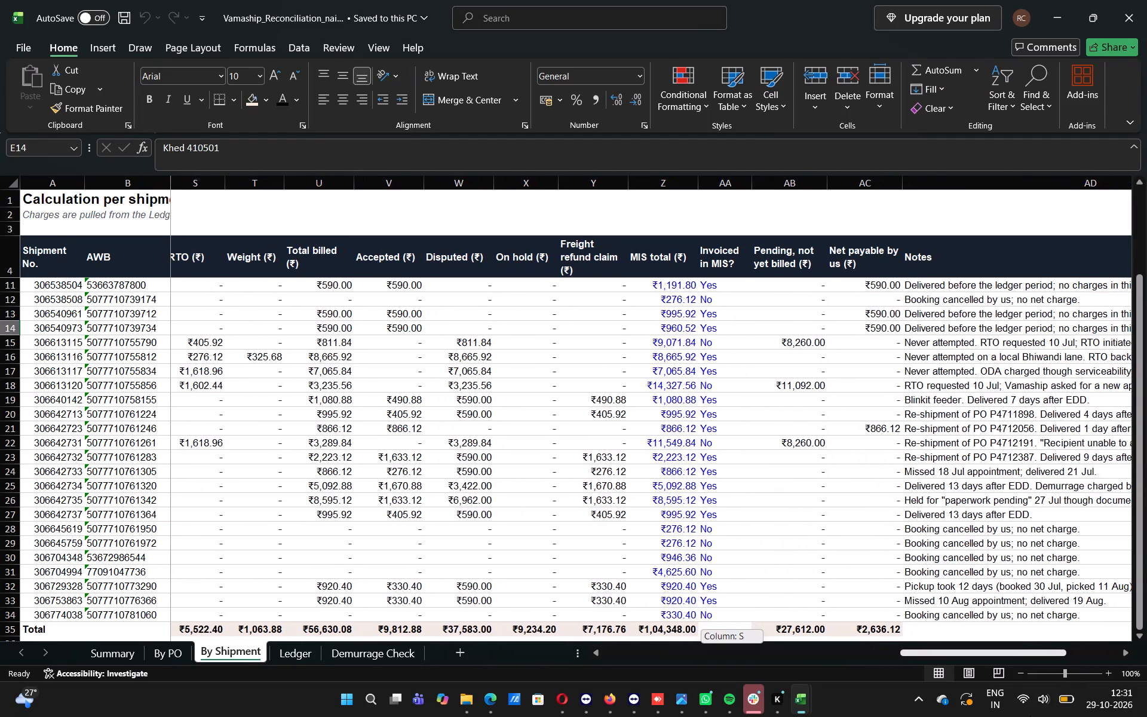
drag(1030, 716, 1040, 716)
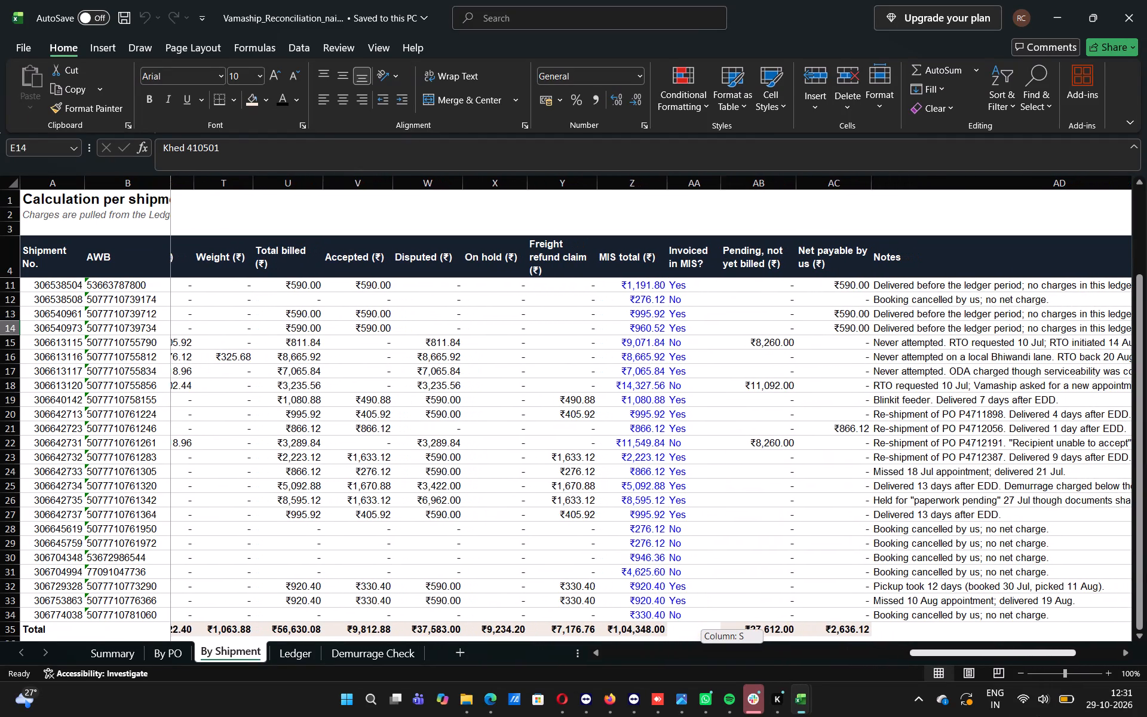
drag(1040, 716, 1048, 716)
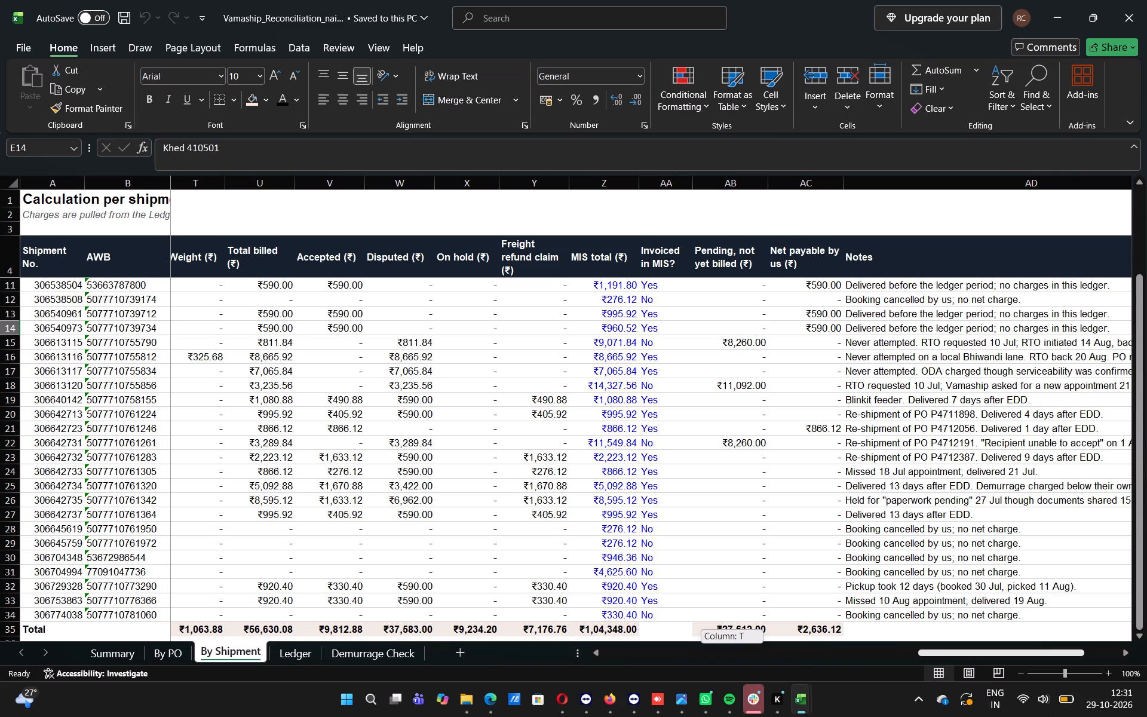
drag(1048, 716, 1049, 716)
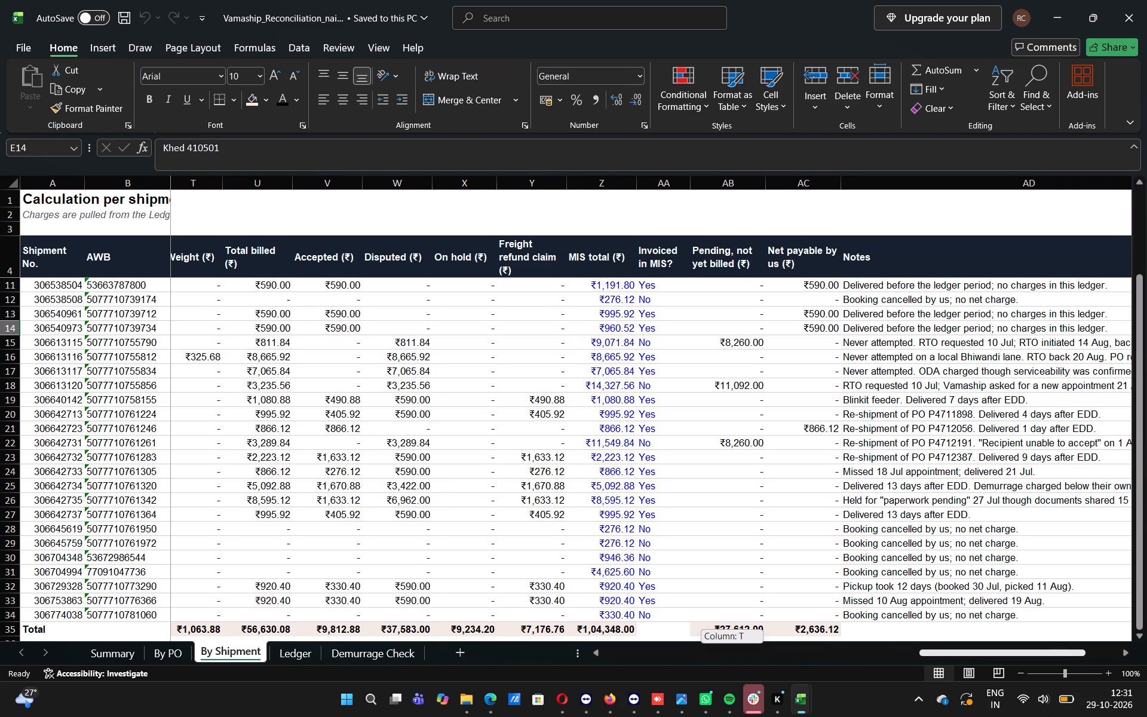
drag(1049, 716, 1041, 716)
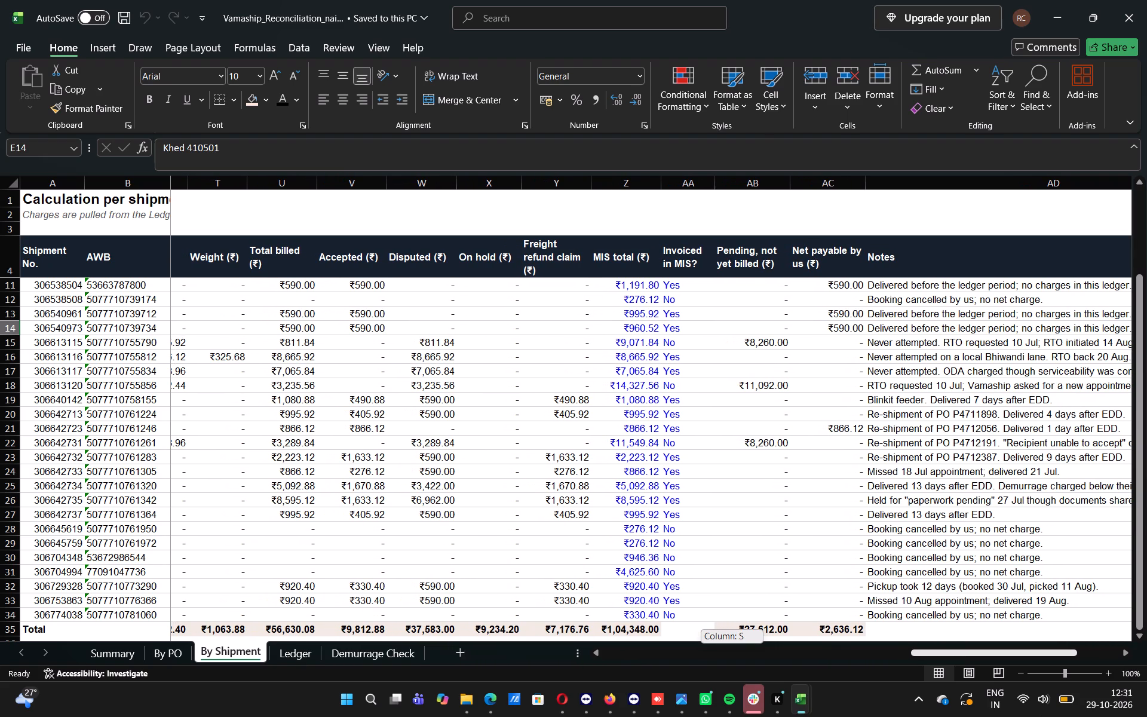
drag(1041, 716, 1036, 716)
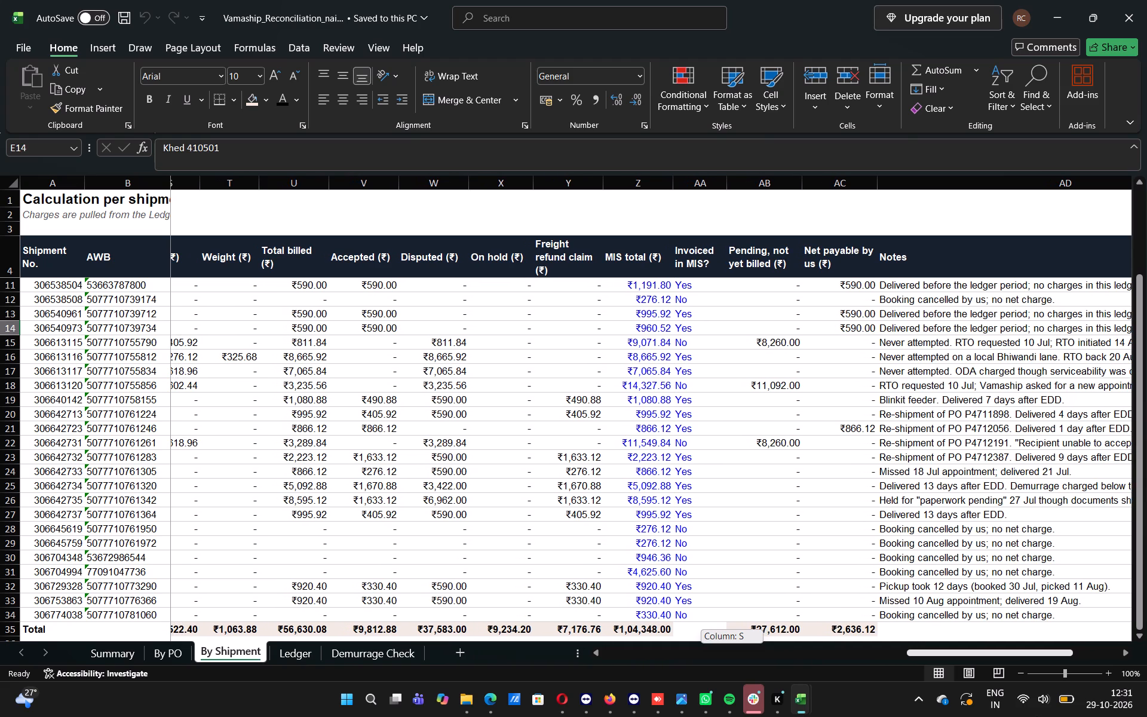
drag(1036, 716, 1030, 716)
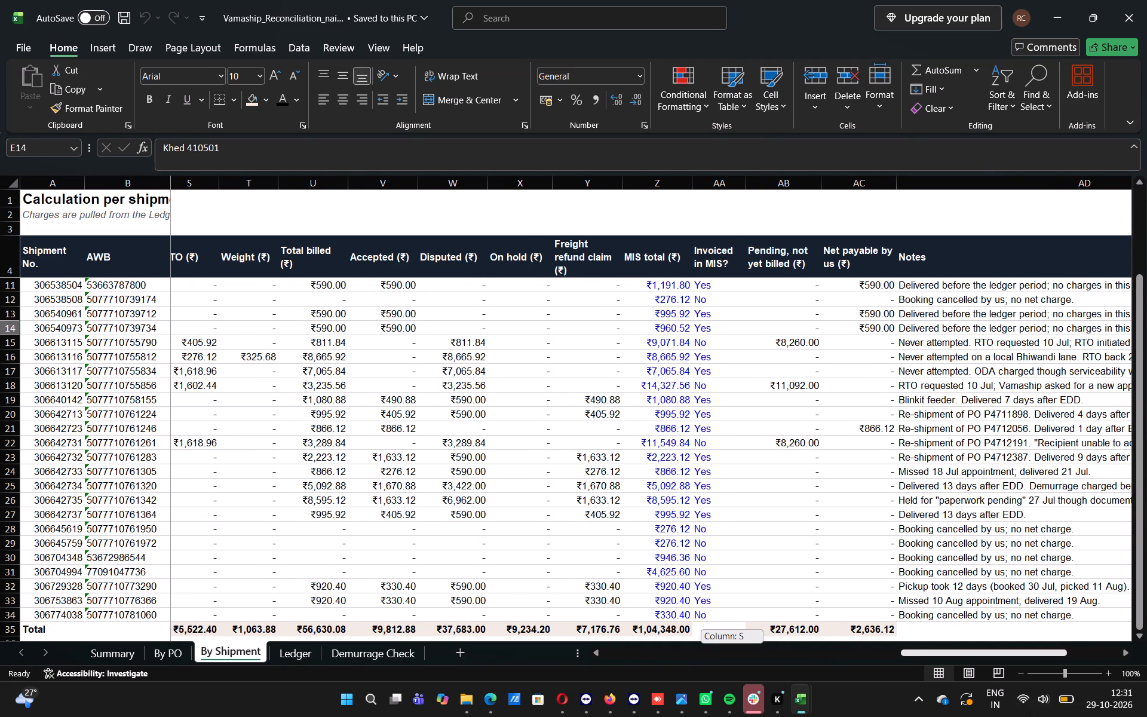
drag(1030, 716, 1028, 716)
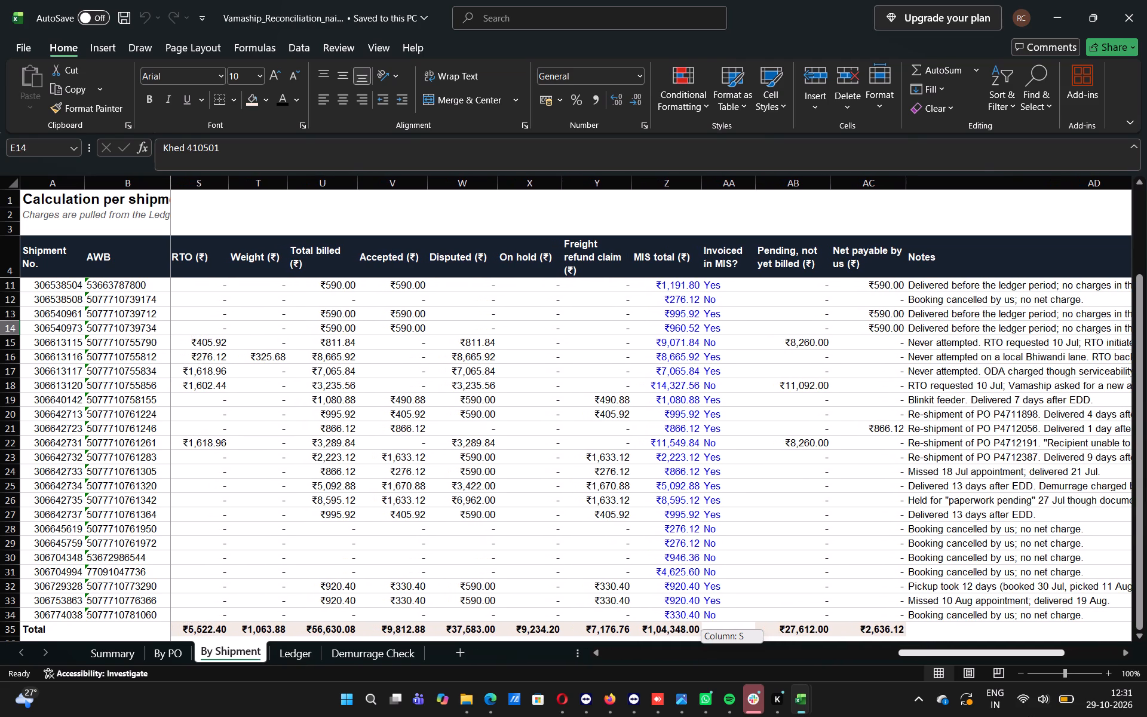
drag(1028, 716, 1014, 716)
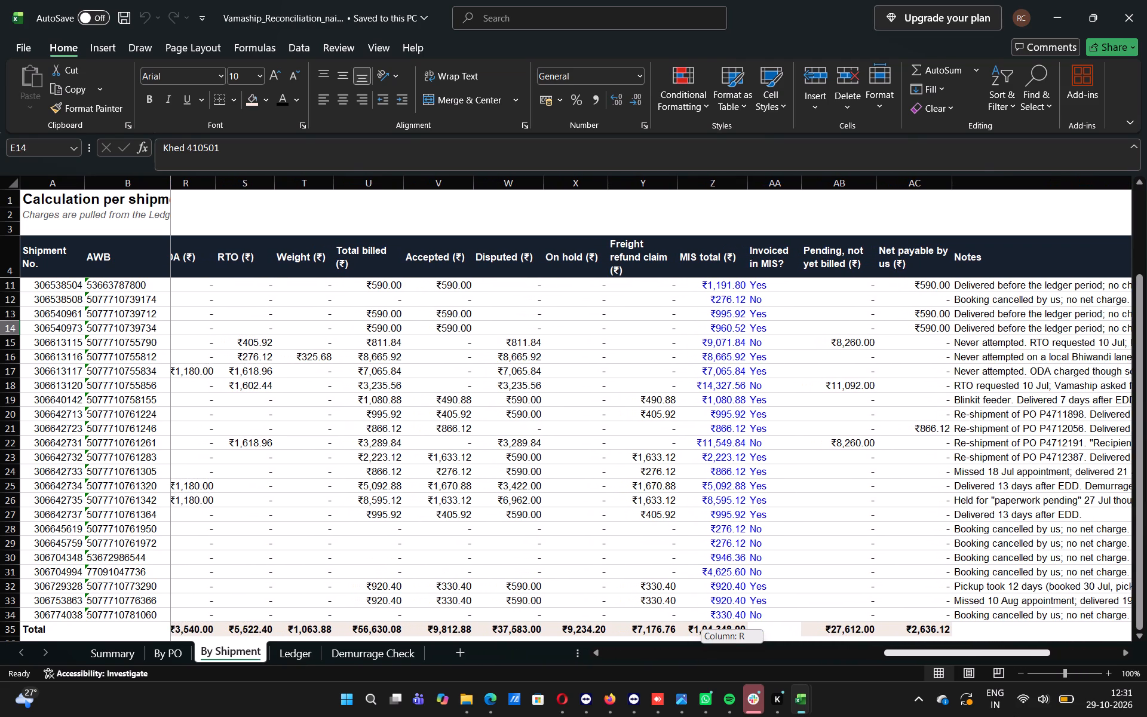
Review the By Shipment columns back from the disputed and billed amounts through delivery status and dates to PO / Ref.
drag(1014, 716, 913, 704)
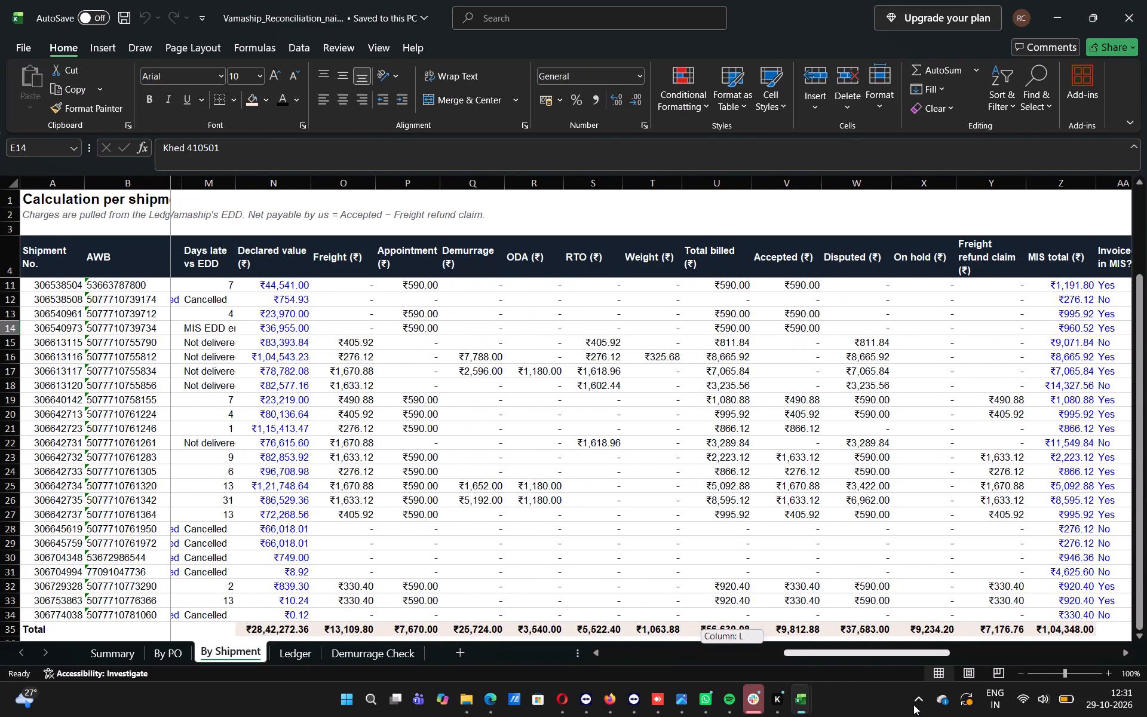
drag(913, 704, 903, 706)
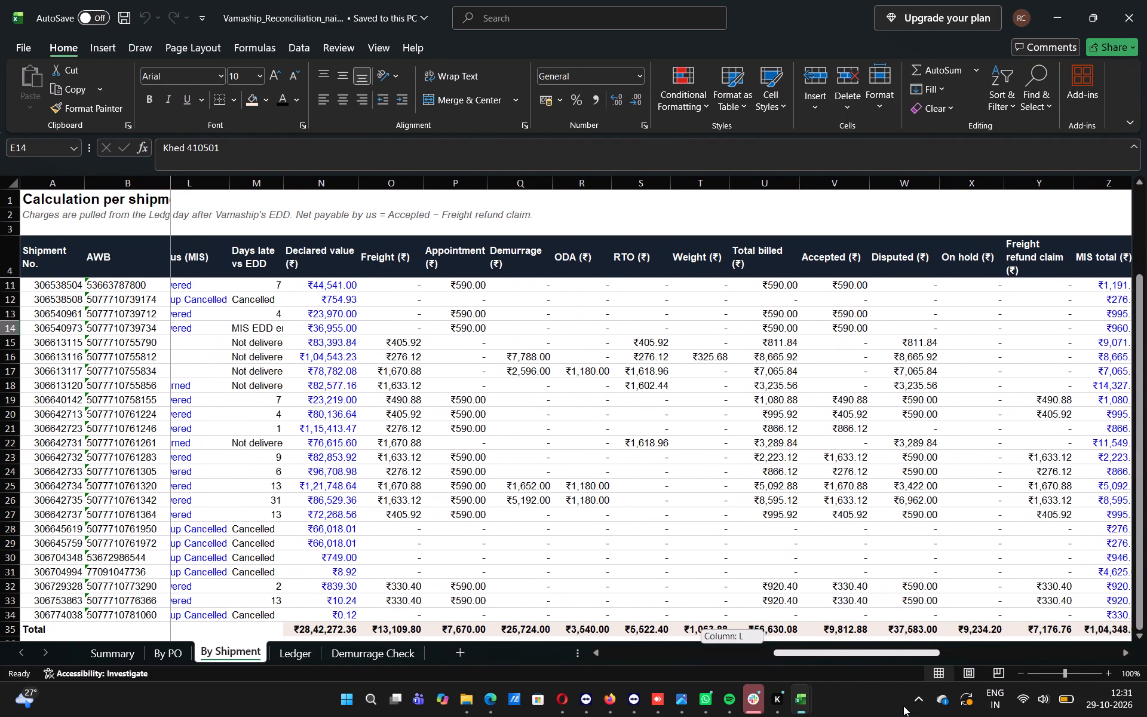
drag(903, 706, 866, 703)
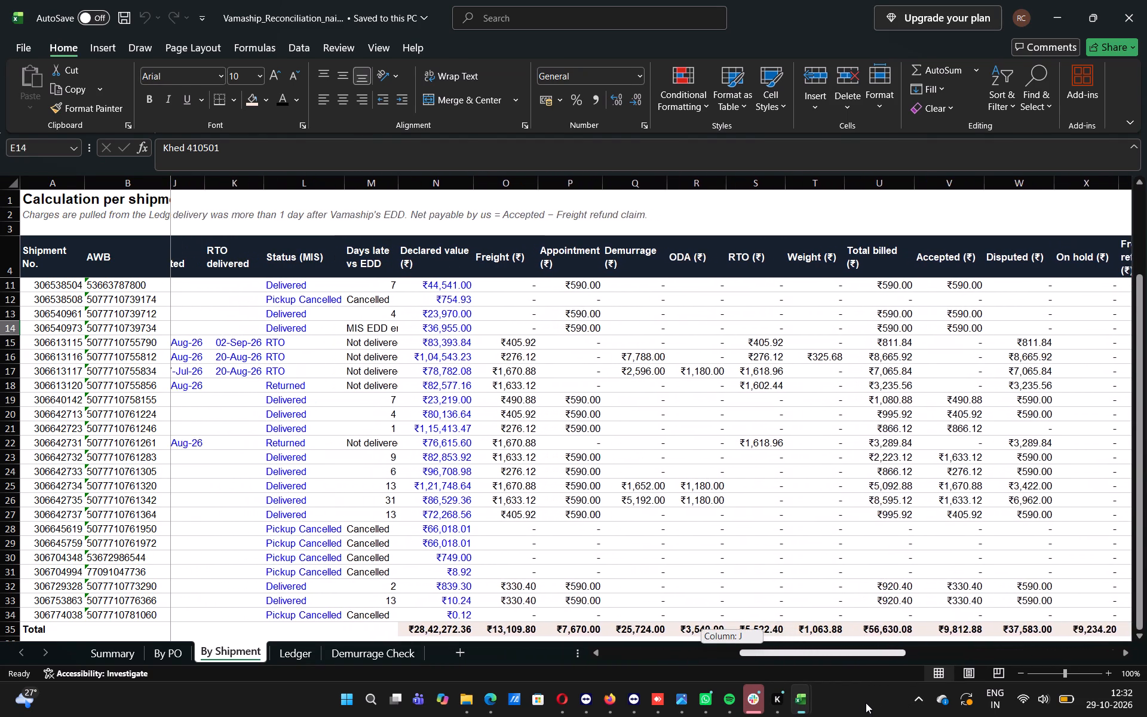
drag(866, 703, 761, 692)
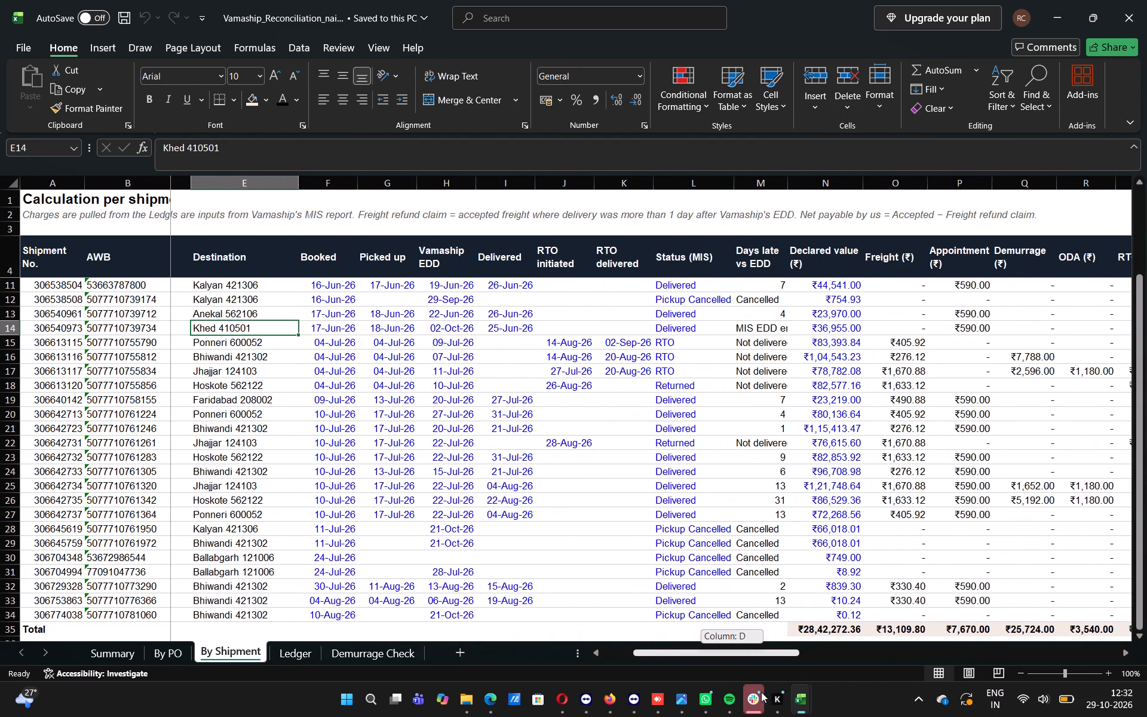
drag(761, 692, 750, 694)
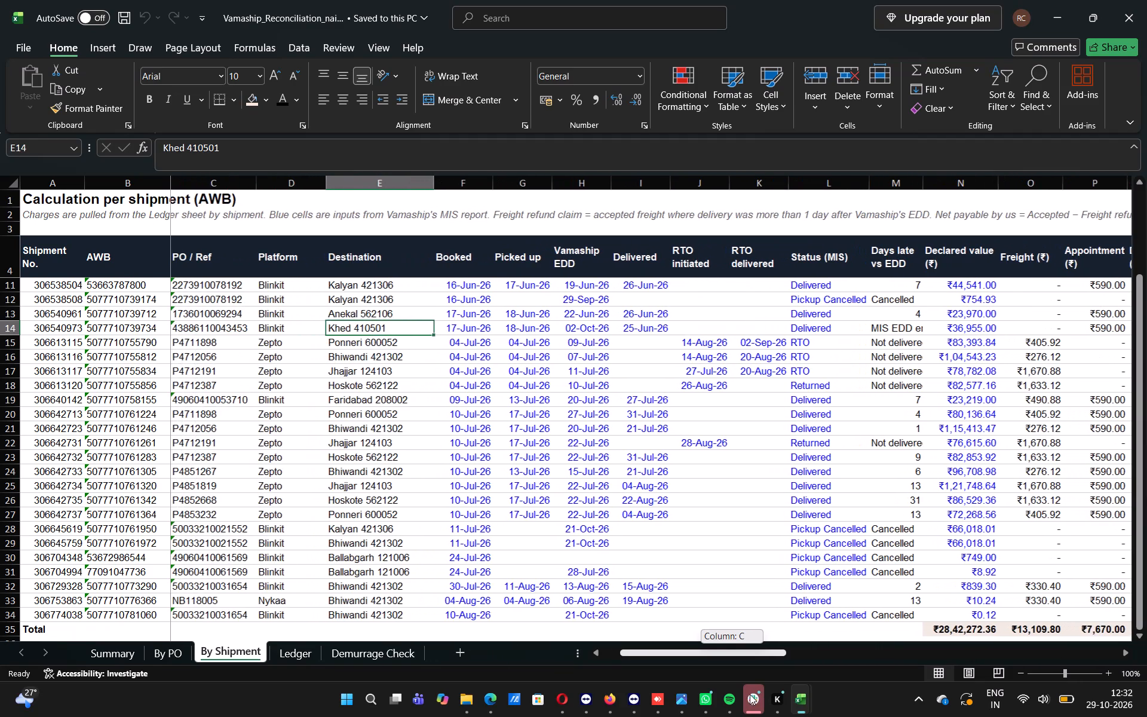
drag(750, 694, 754, 695)
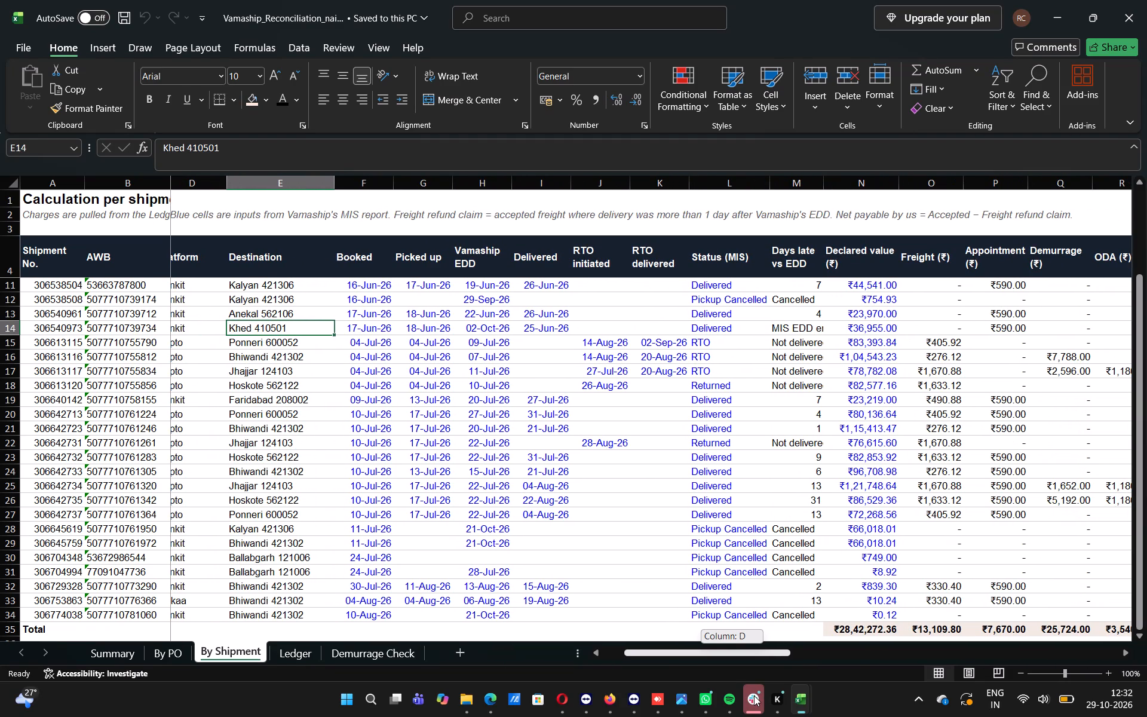
drag(754, 695, 752, 695)
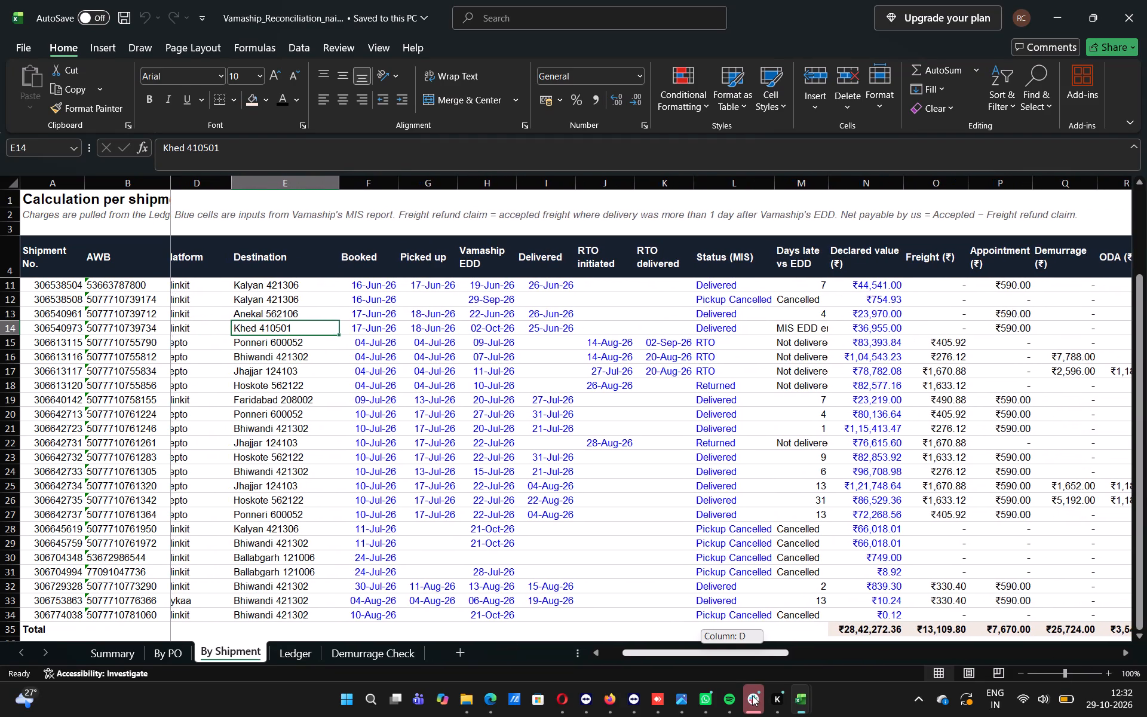
drag(752, 695, 672, 694)
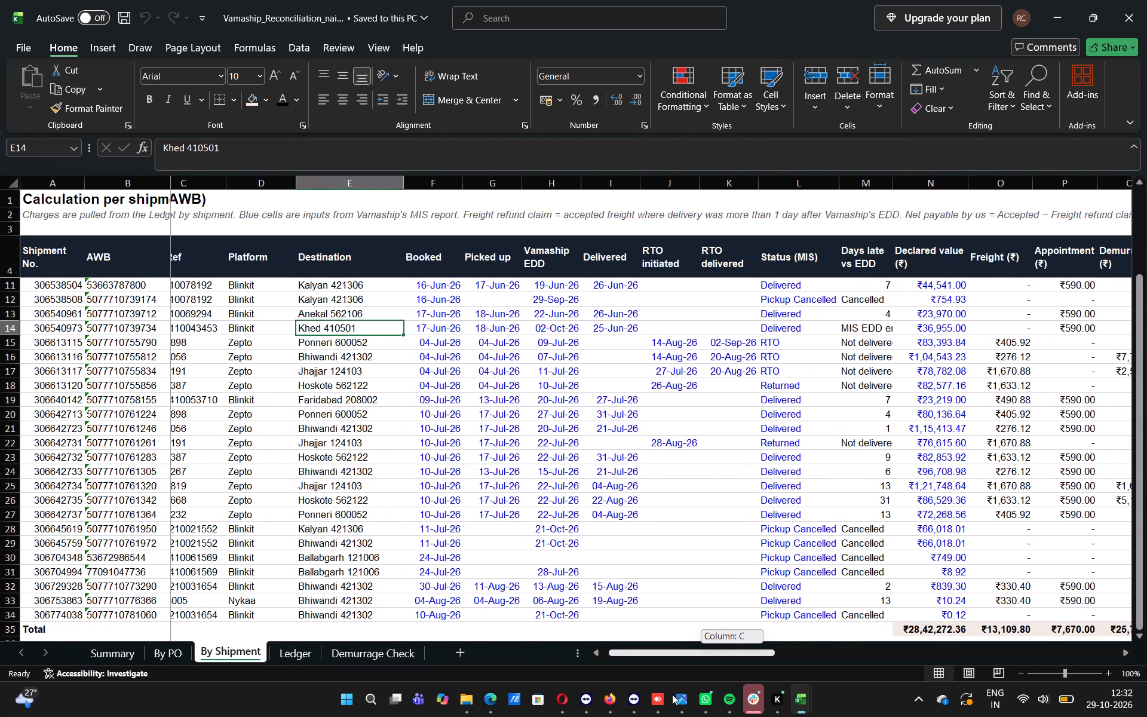
drag(672, 694, 589, 682)
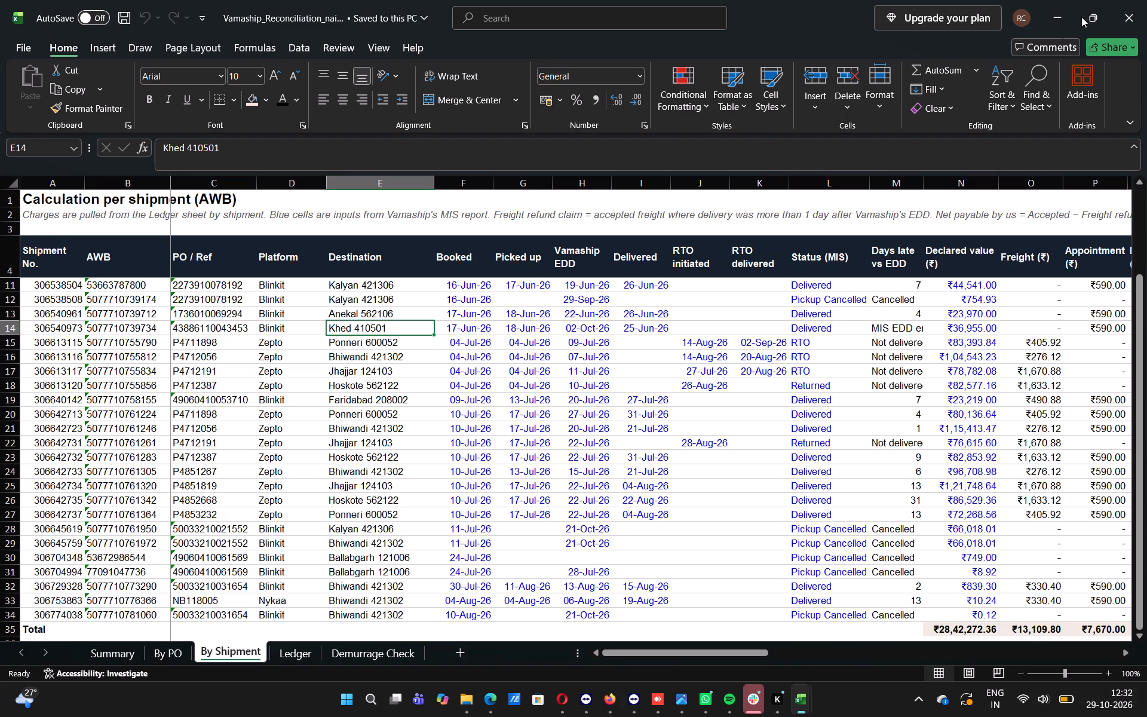
Minimize the Vamaship reconciliation workbook window.
click(1058, 8)
click(1058, 8)
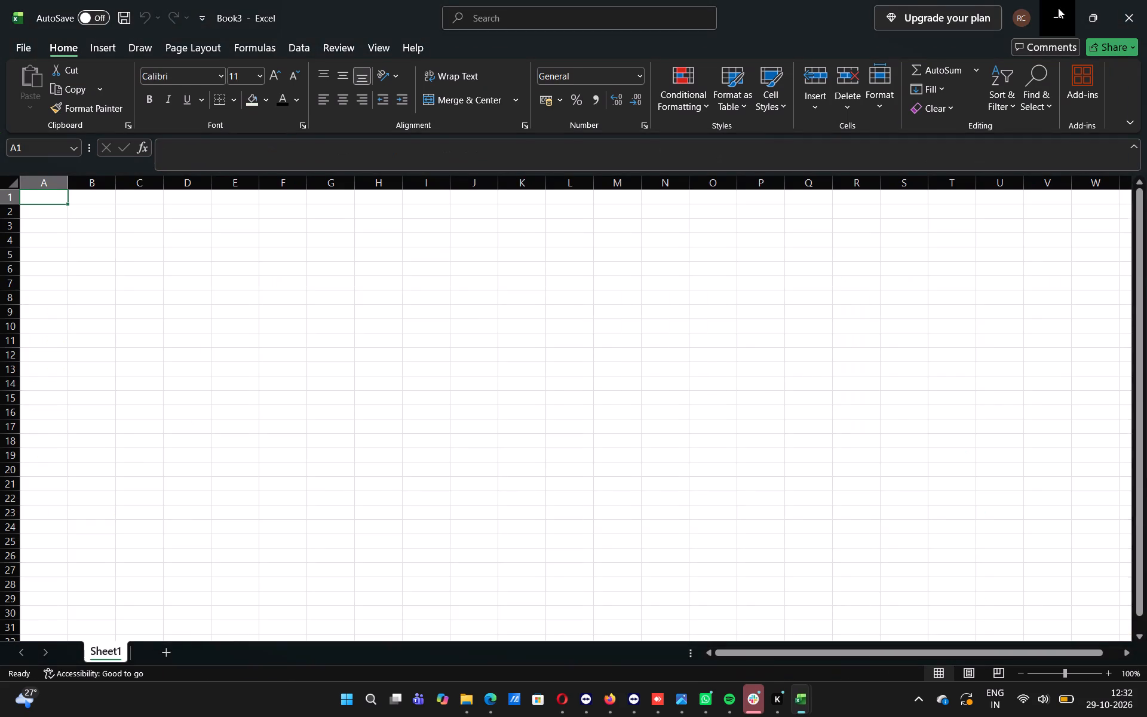
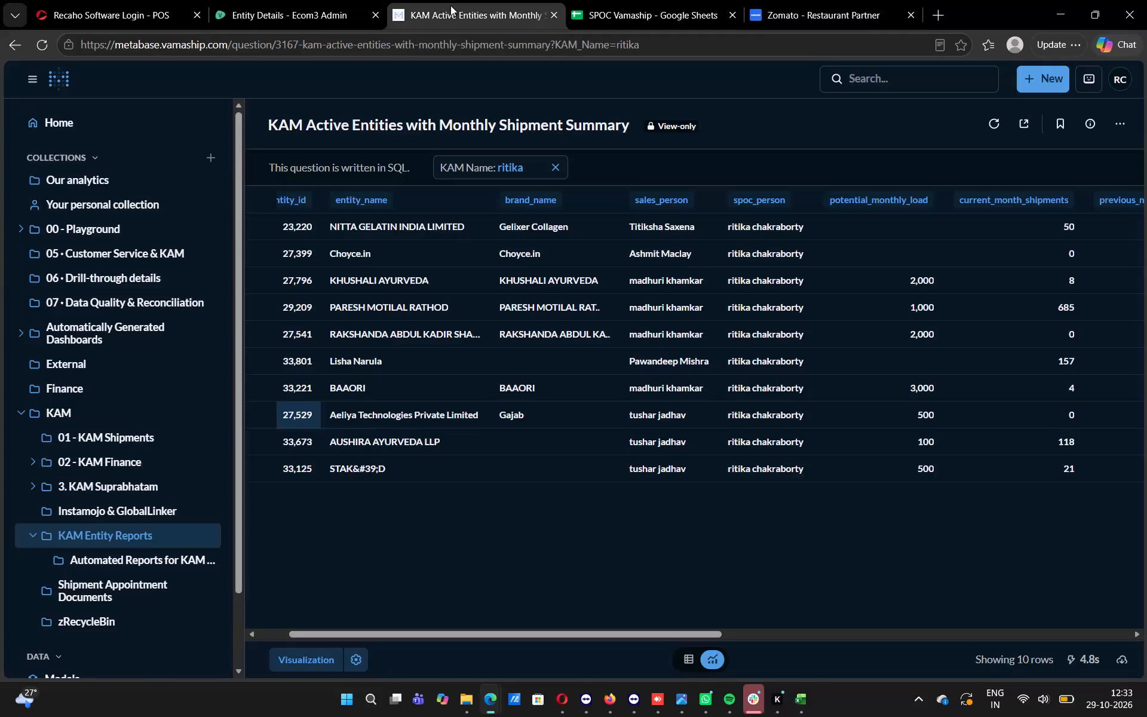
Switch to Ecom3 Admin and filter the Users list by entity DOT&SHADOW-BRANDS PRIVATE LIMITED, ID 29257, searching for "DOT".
click(309, 0)
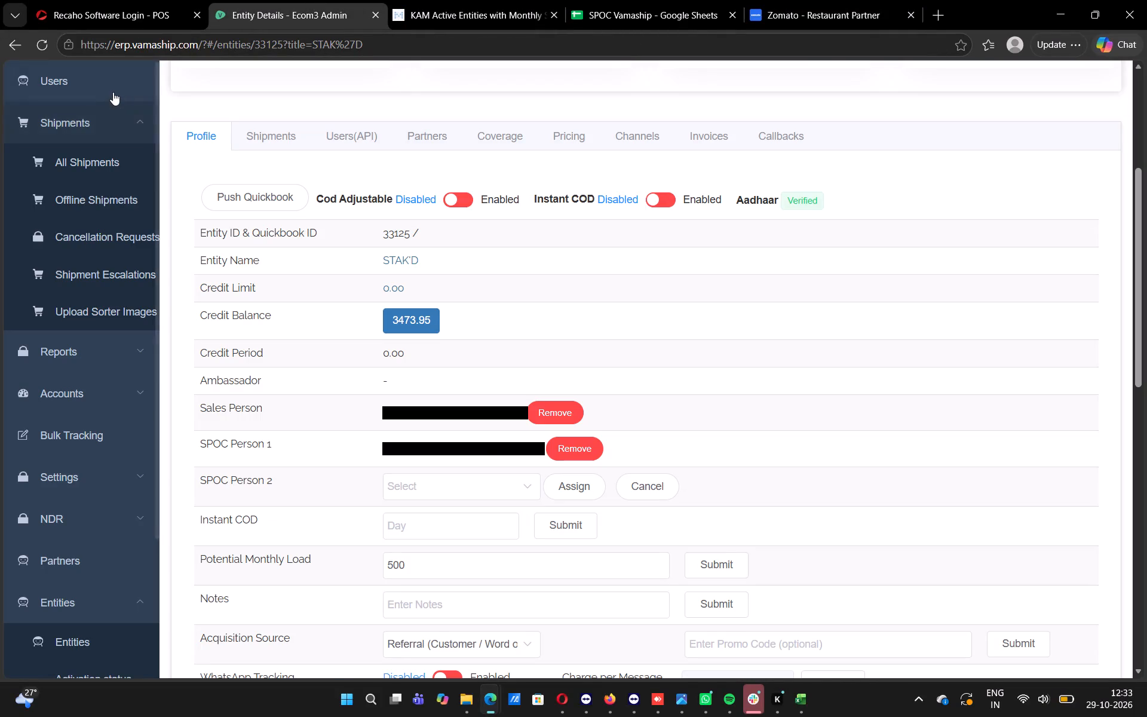
click(106, 82)
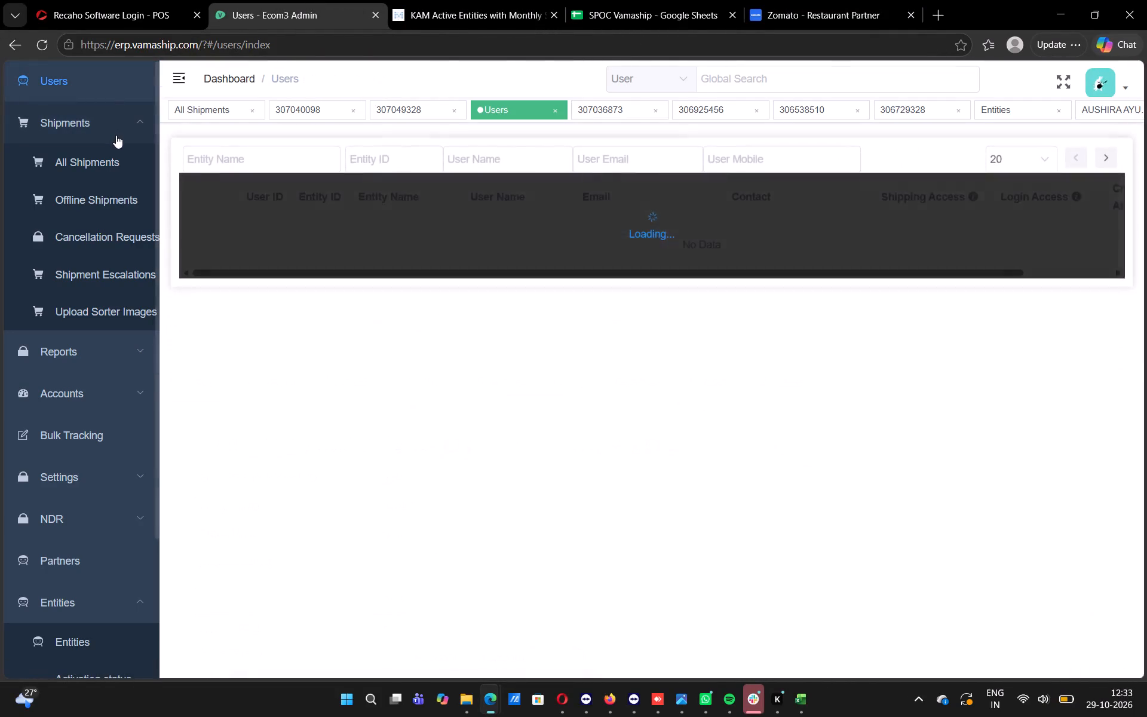
click(219, 155)
text(DOR\)
key(BackSpace)
key(BackSpace)
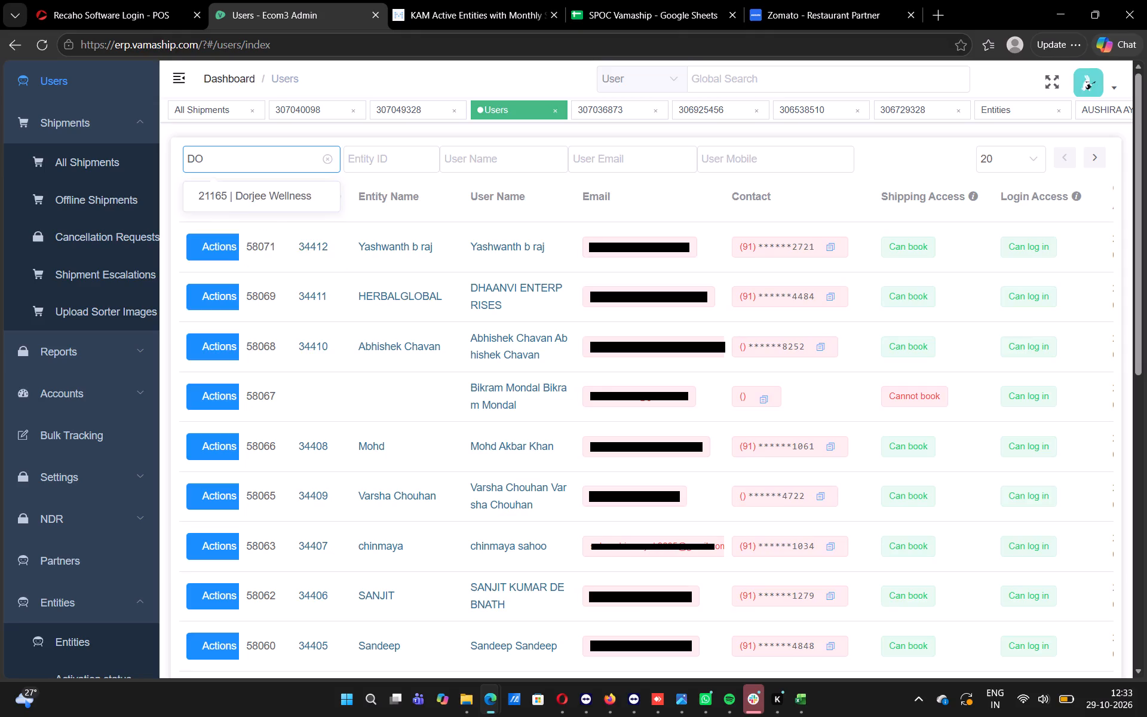
key(t)
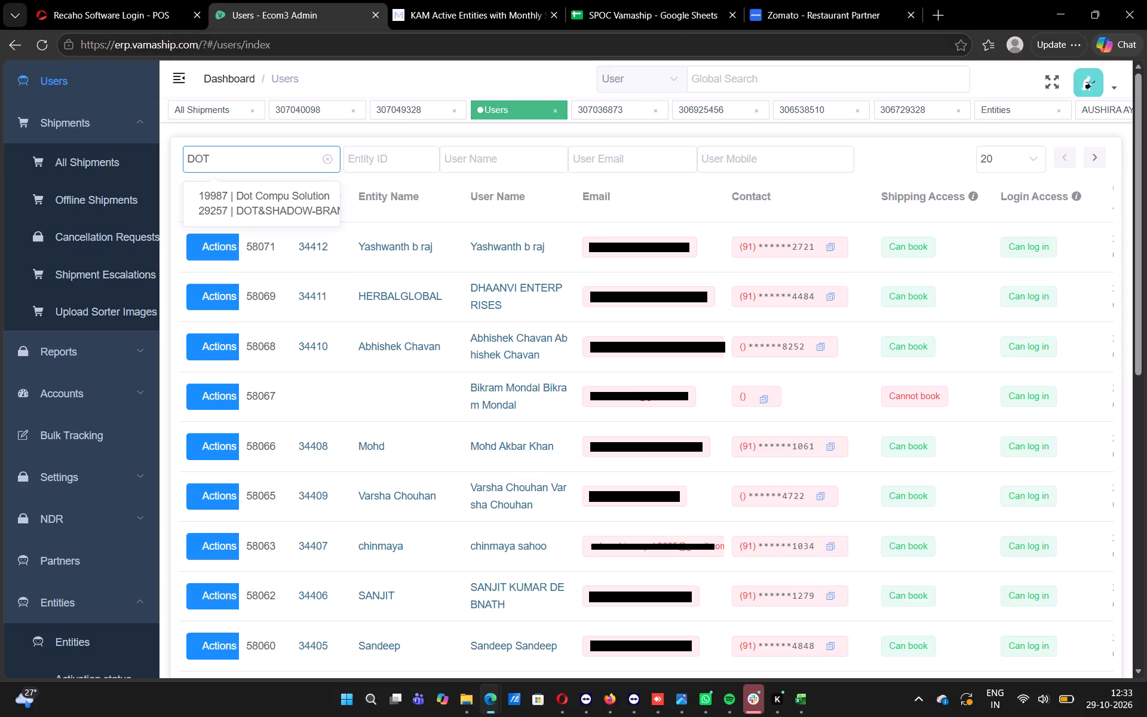
click(256, 213)
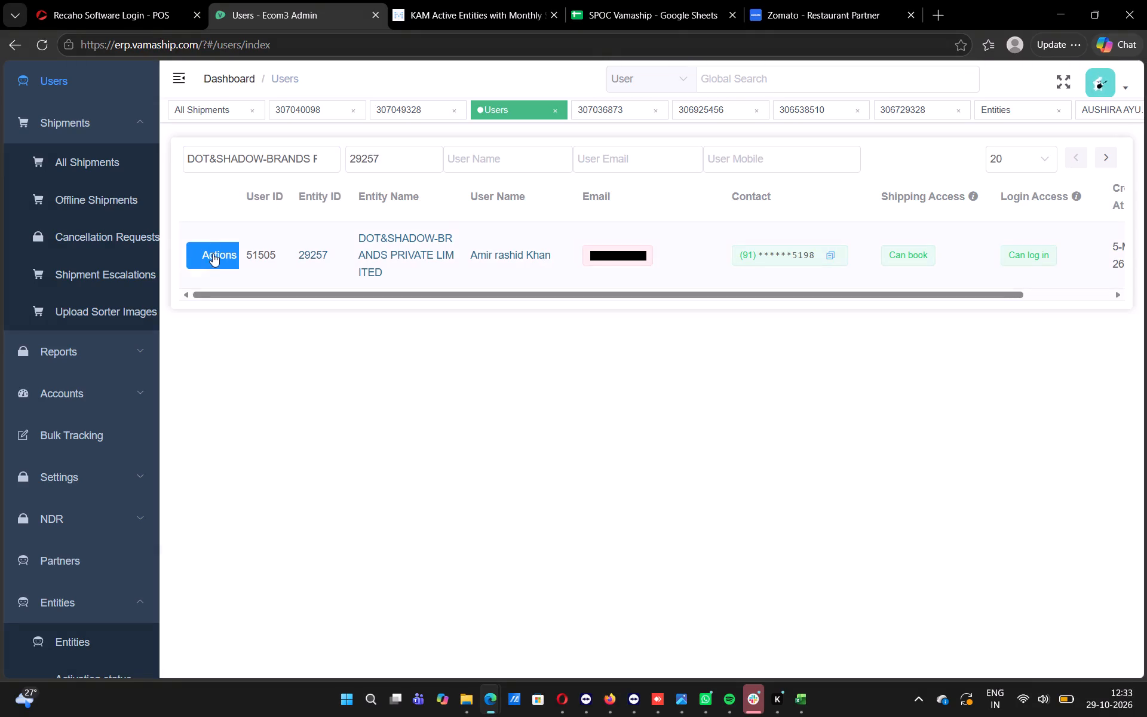
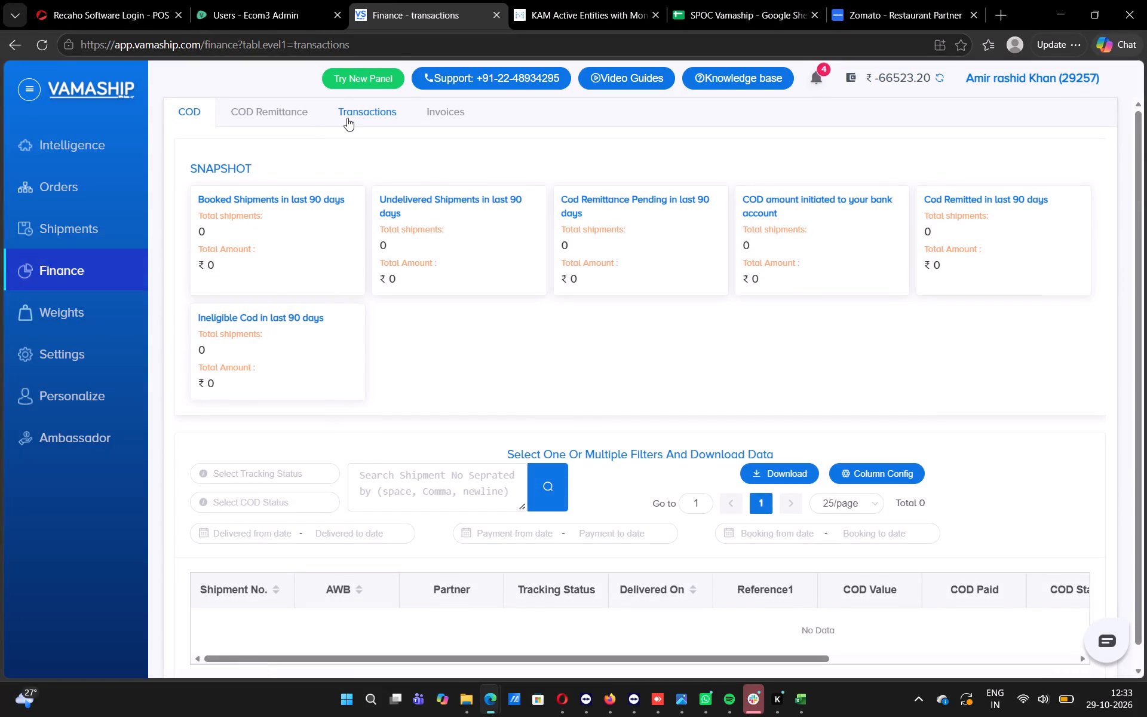
Open the Ledger Balance of the Vamaship finance transactions and show 100 entries per page.
click(282, 255)
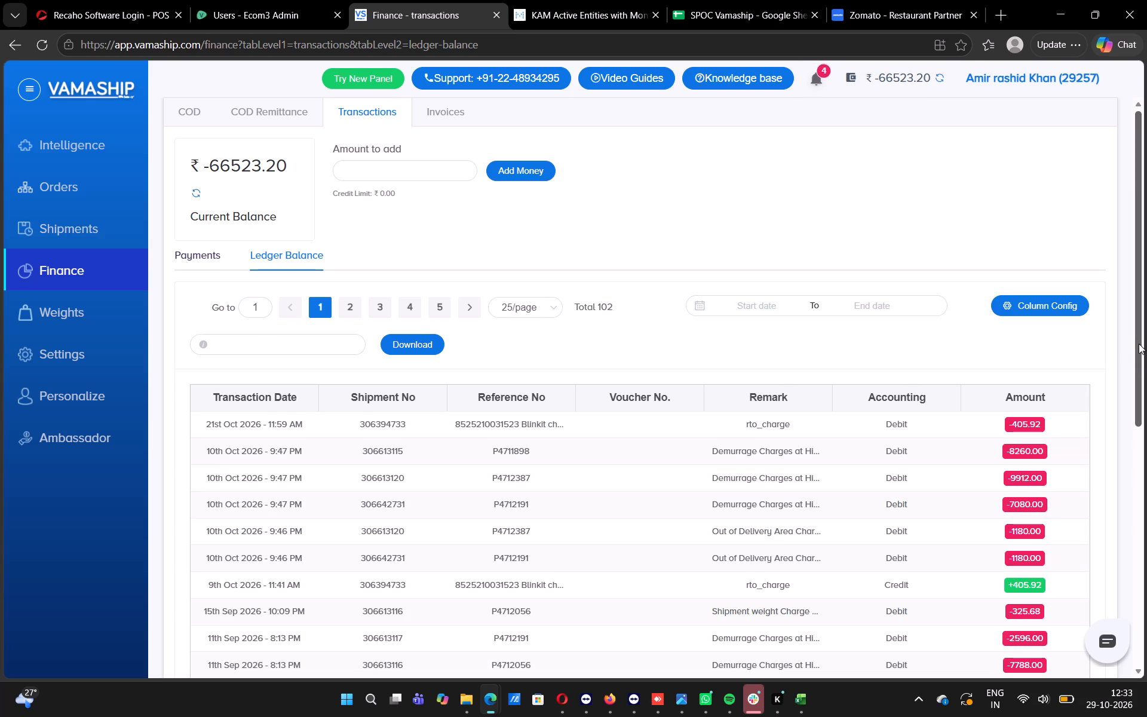
click(542, 305)
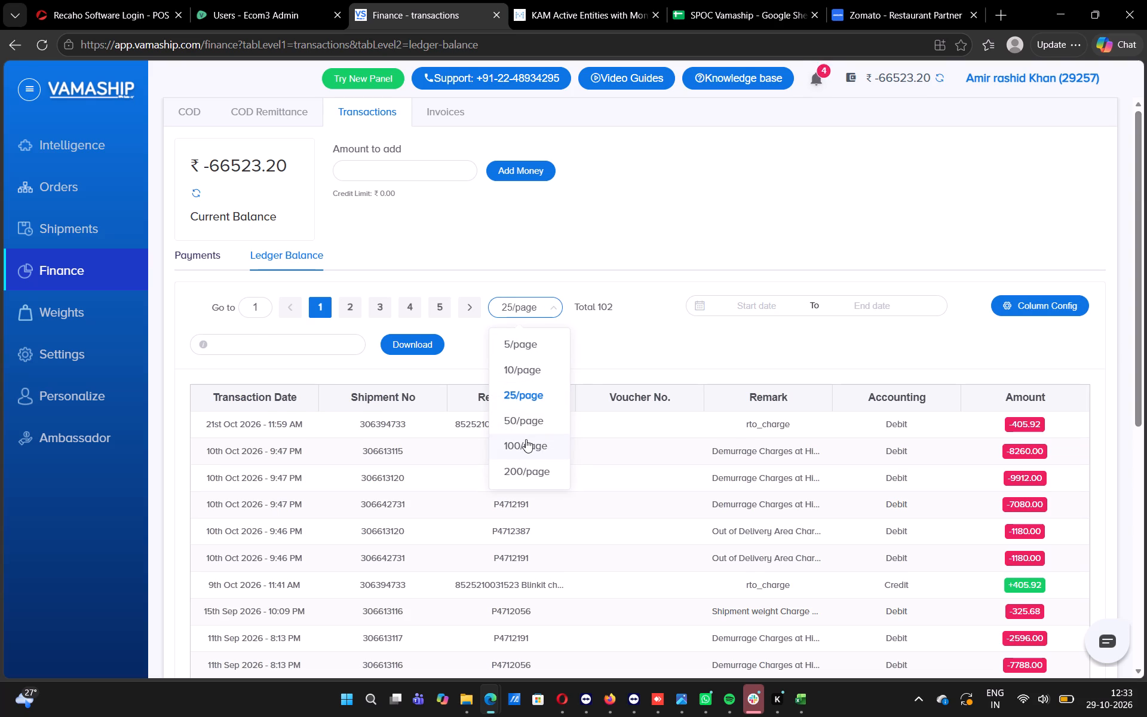
click(526, 439)
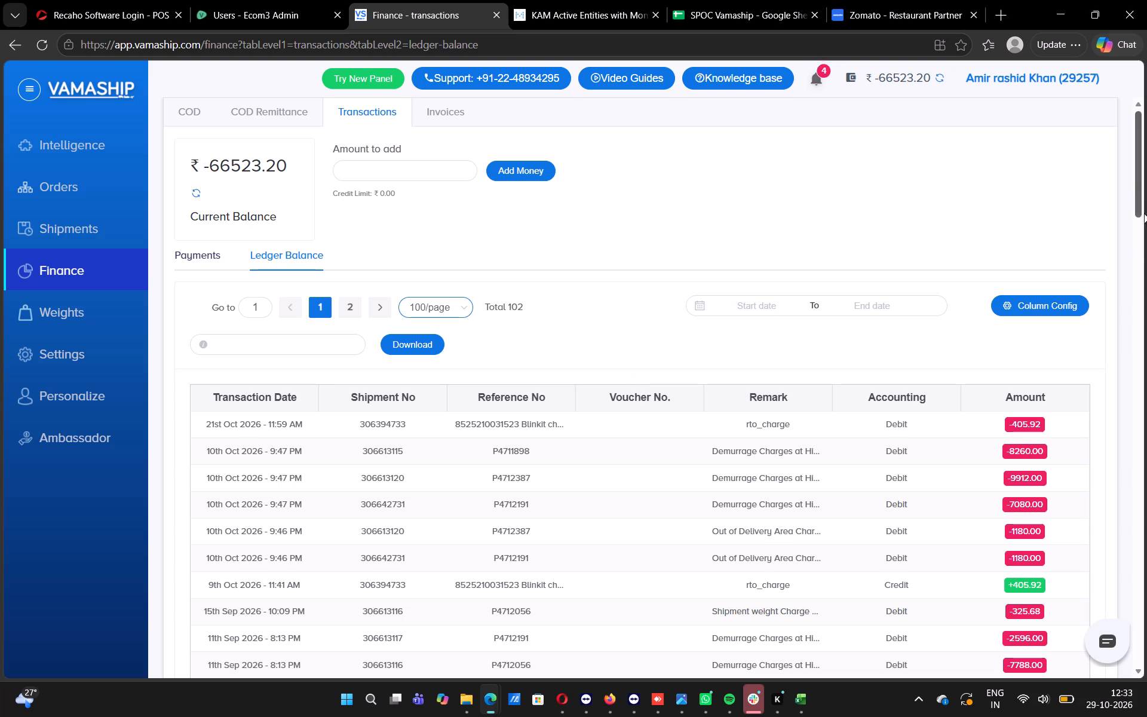
Examine the ledger's debit and credit entries from the newest down to the oldest on the first page.
drag(1139, 181, 1135, 704)
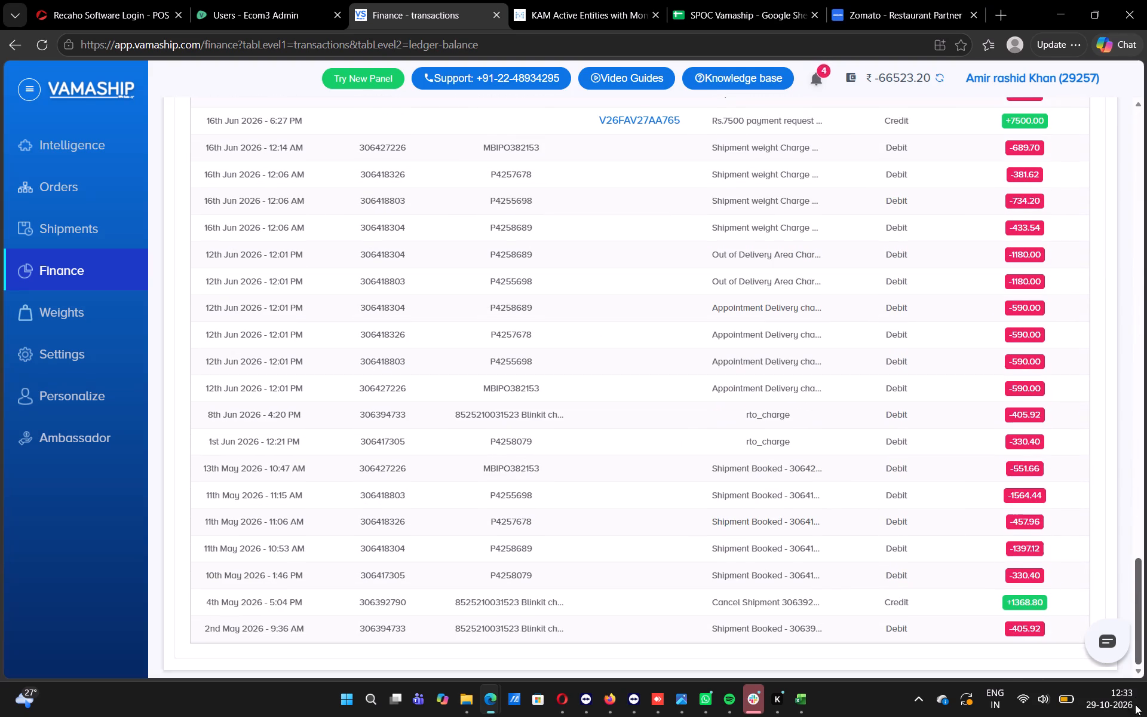
drag(1135, 704, 1134, 716)
drag(1134, 716, 1134, 712)
drag(1134, 712, 1146, 606)
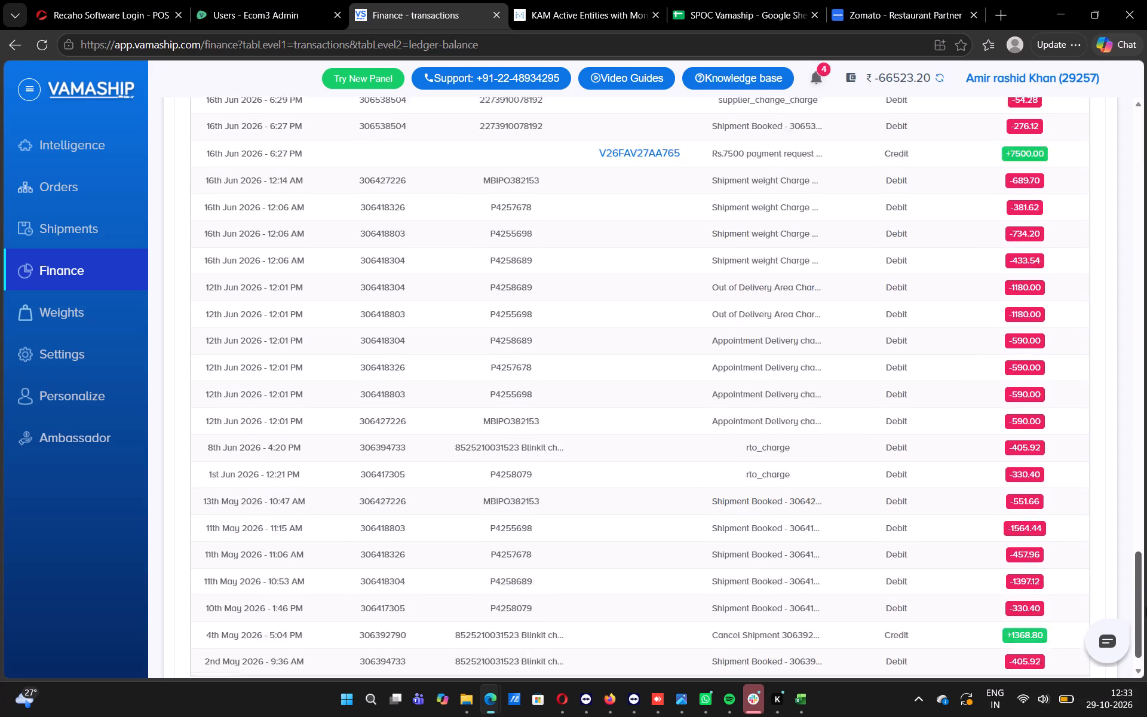
drag(1146, 606, 1146, 372)
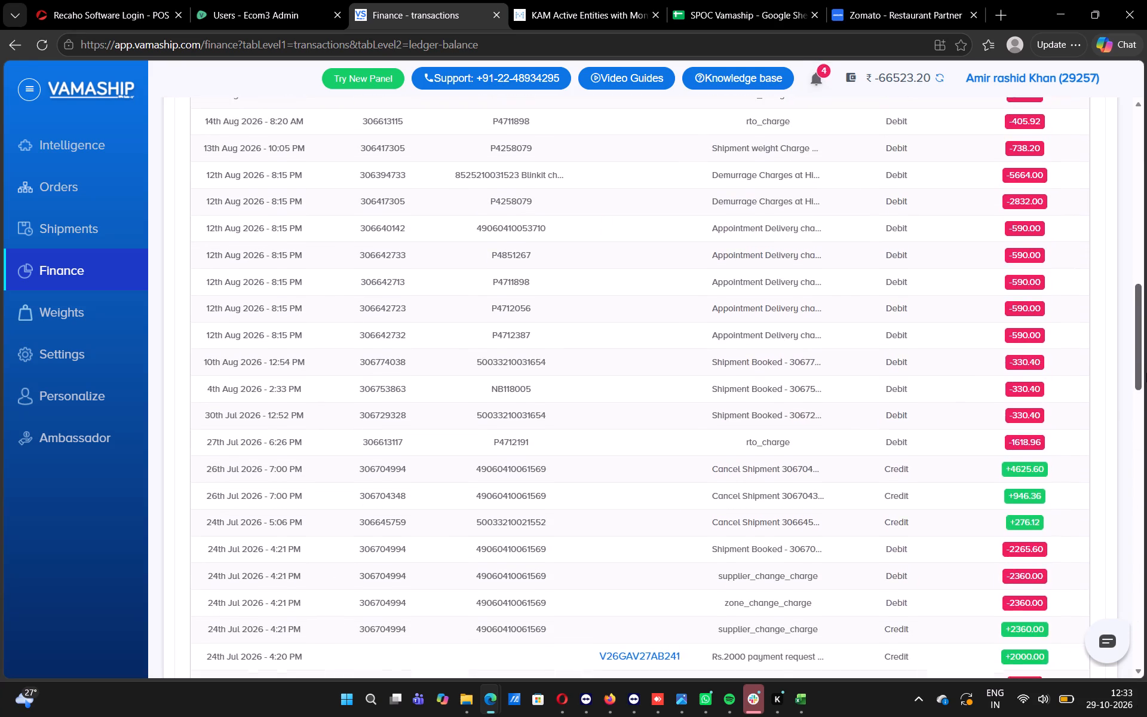
drag(1146, 372, 1145, 154)
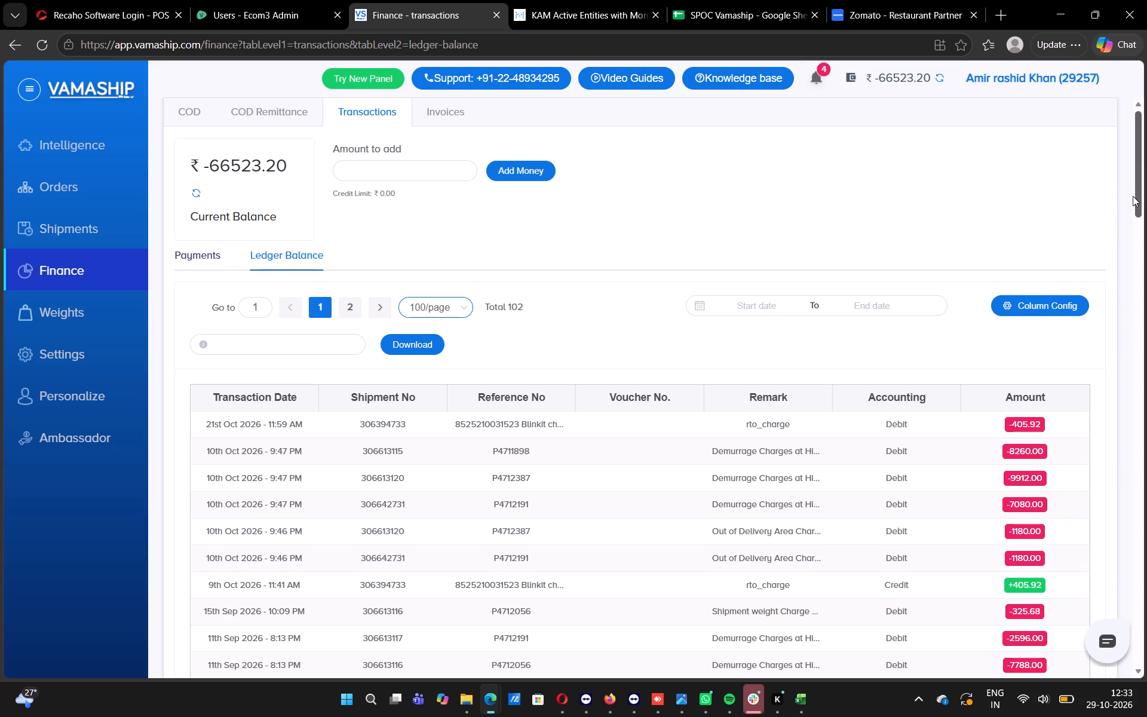
drag(1134, 195, 1146, 293)
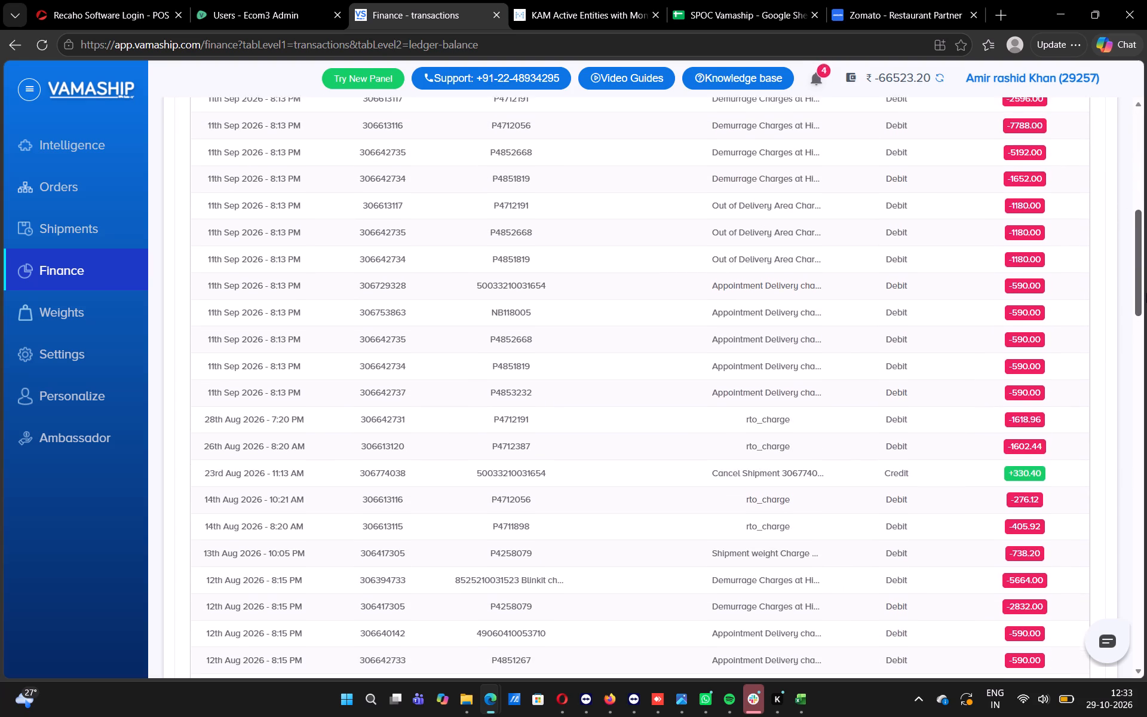
drag(1146, 293, 1142, 556)
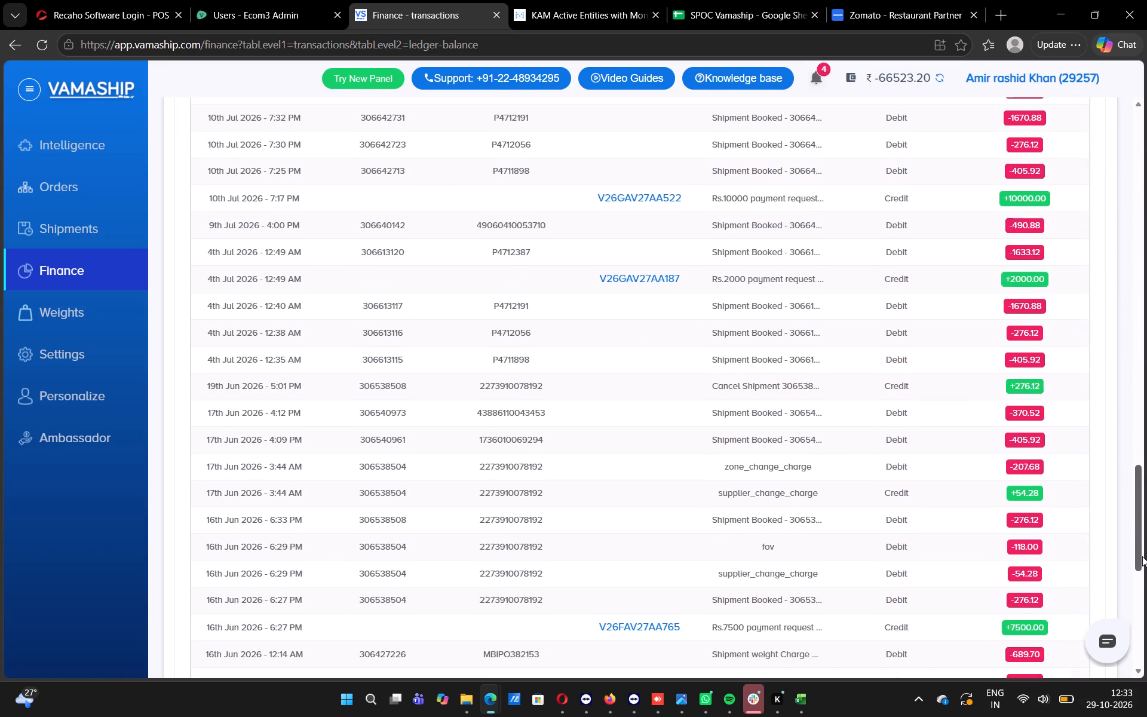
drag(1142, 556, 1145, 700)
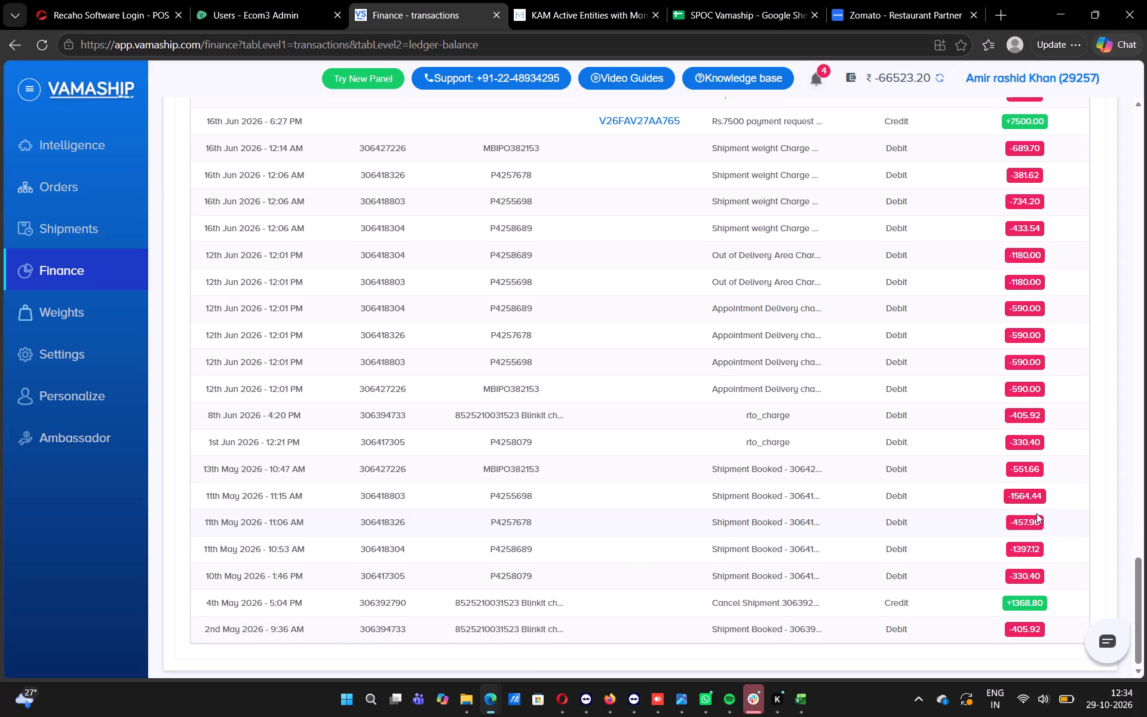
Set the ledger list to show 200 entries per page.
drag(1137, 584, 1146, 136)
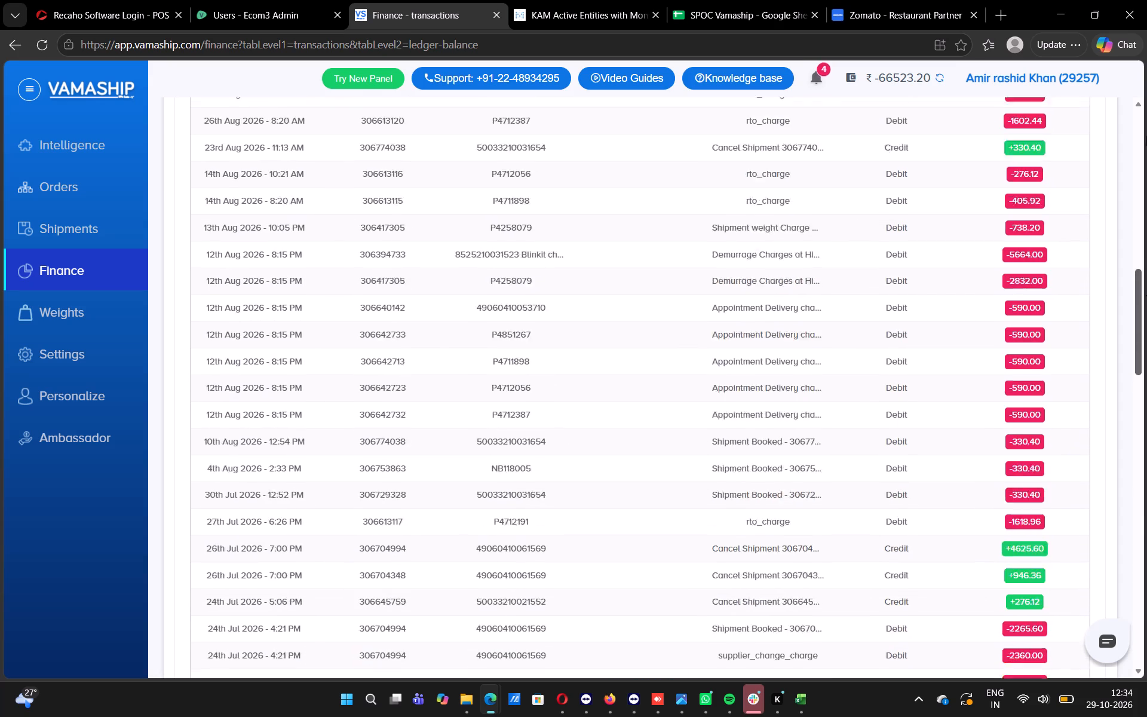
drag(1146, 136, 1145, 56)
click(457, 310)
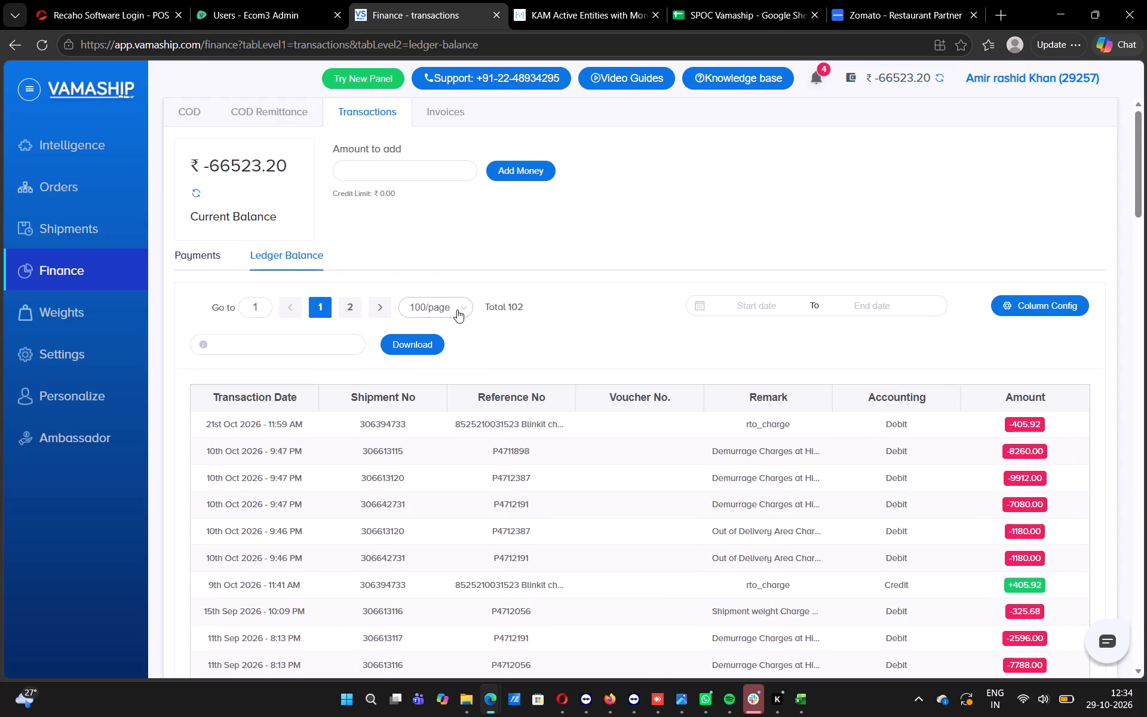
click(436, 467)
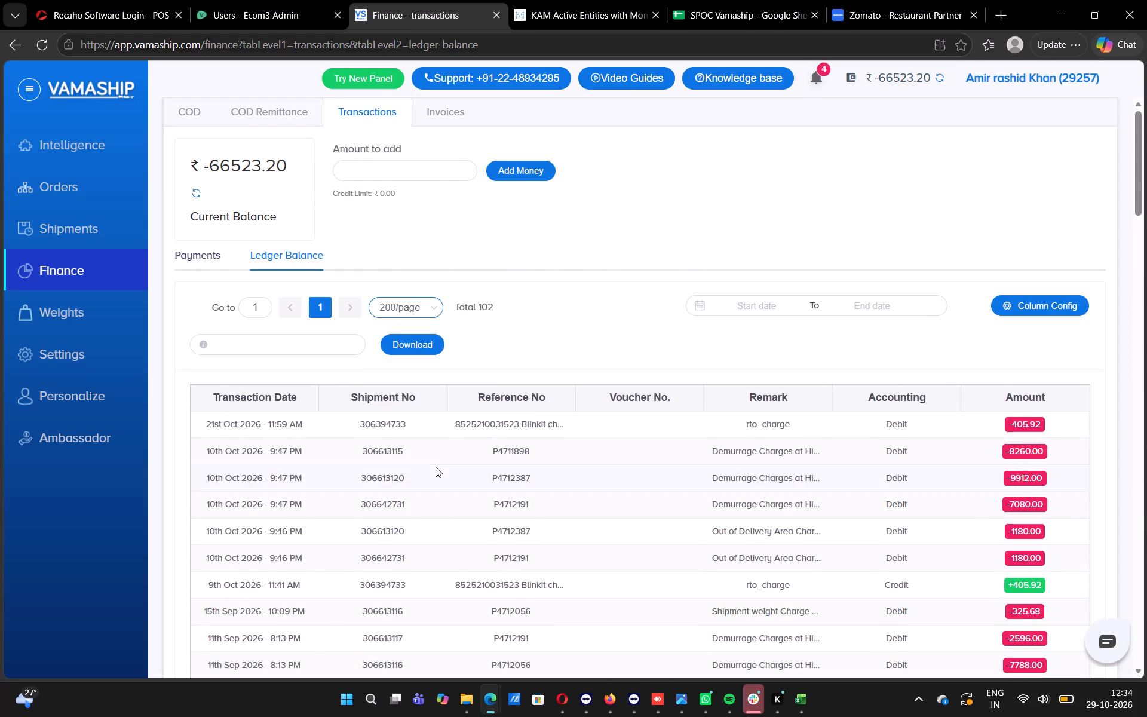
drag(1140, 203, 1136, 261)
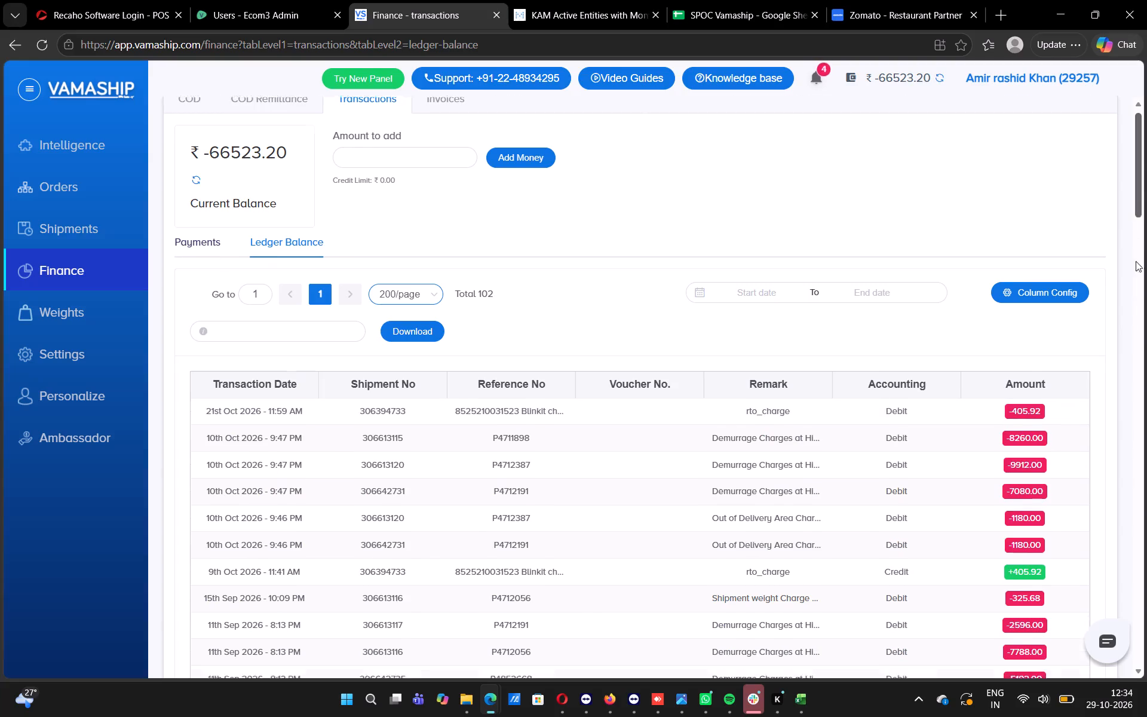
drag(1136, 261, 1125, 716)
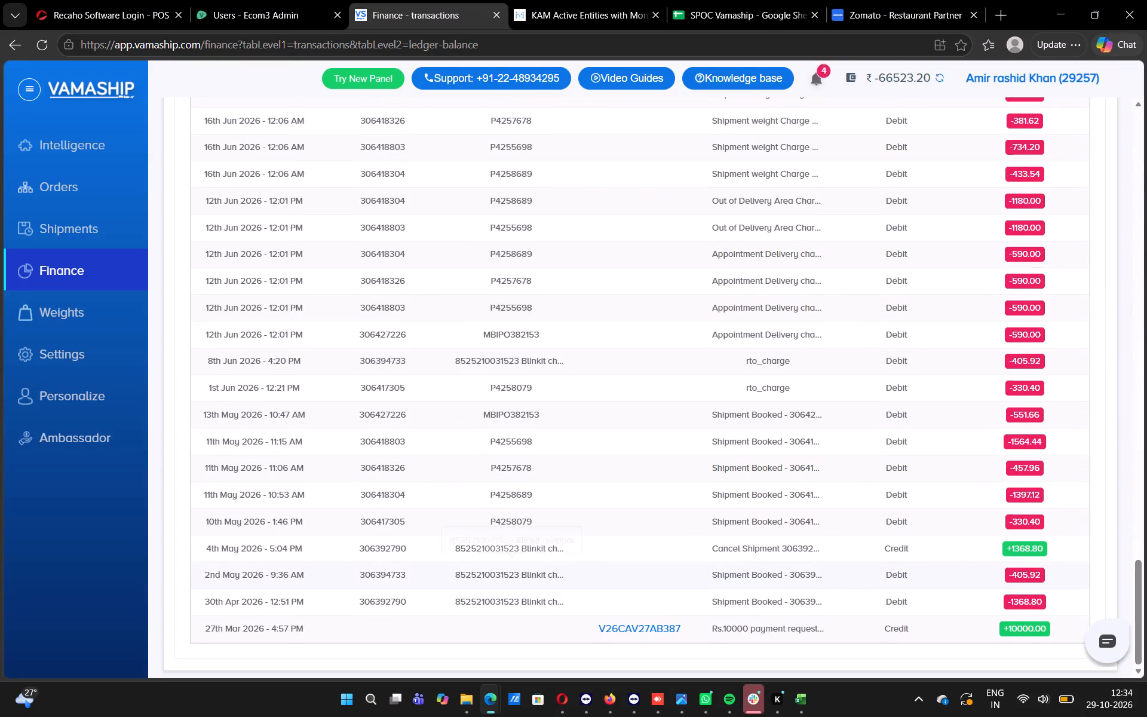
drag(356, 606, 412, 606)
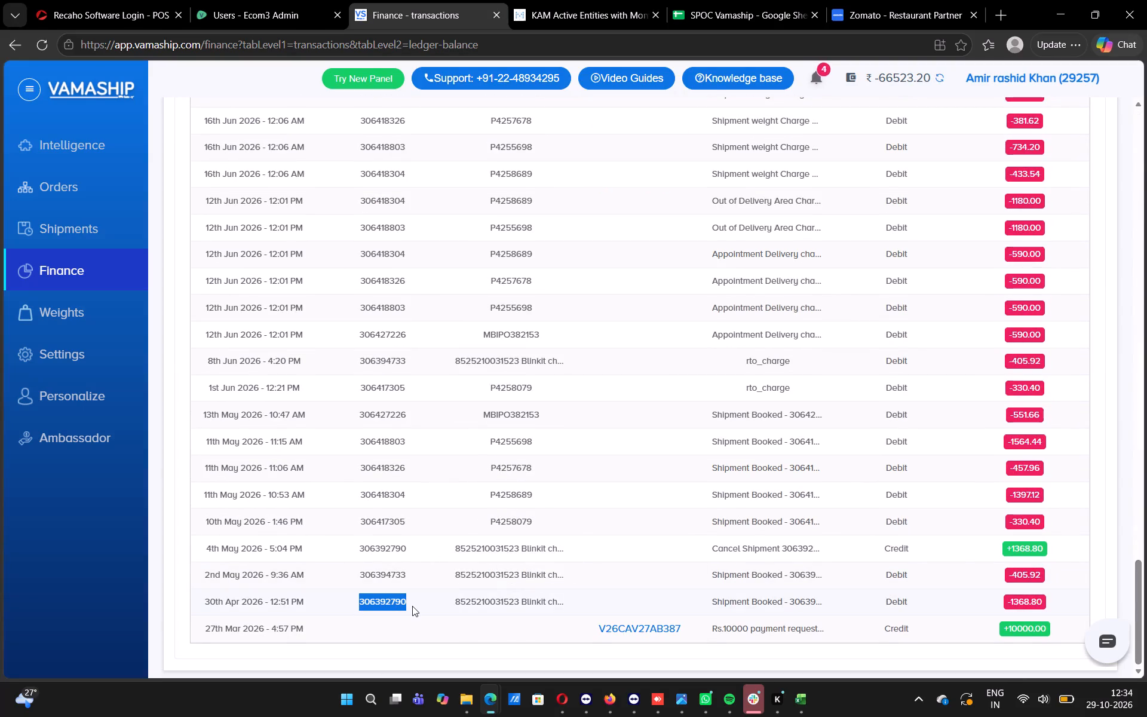
drag(412, 606, 412, 606)
key(ctrl+c)
click(285, 1)
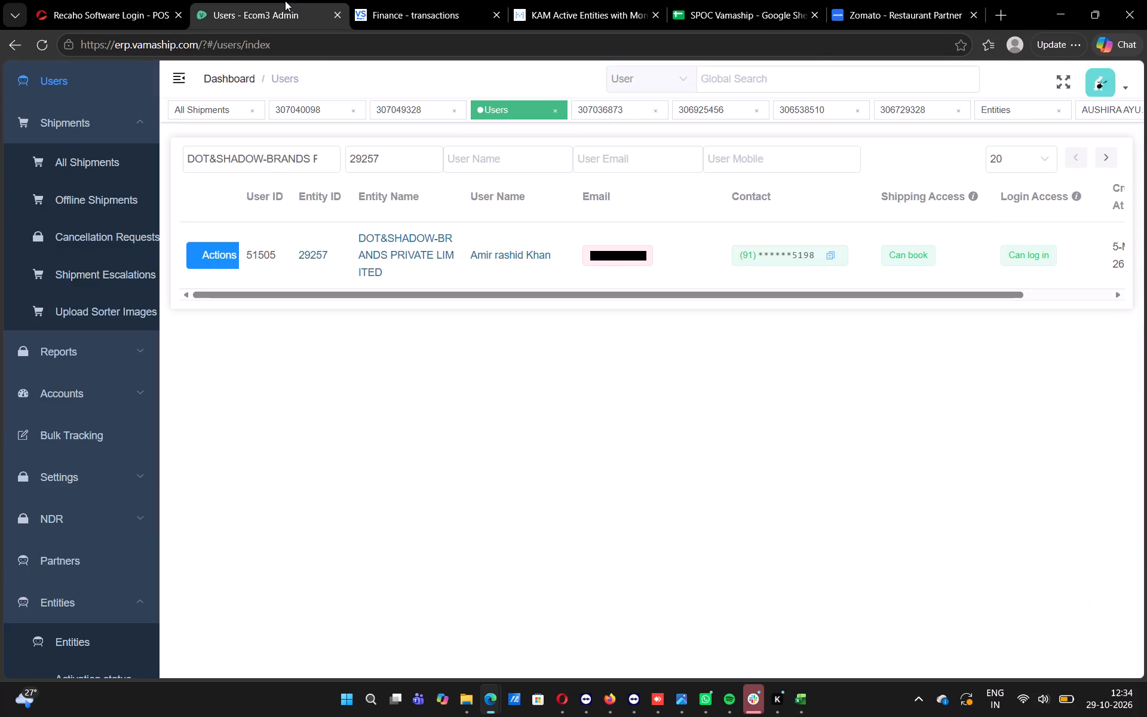
click(106, 172)
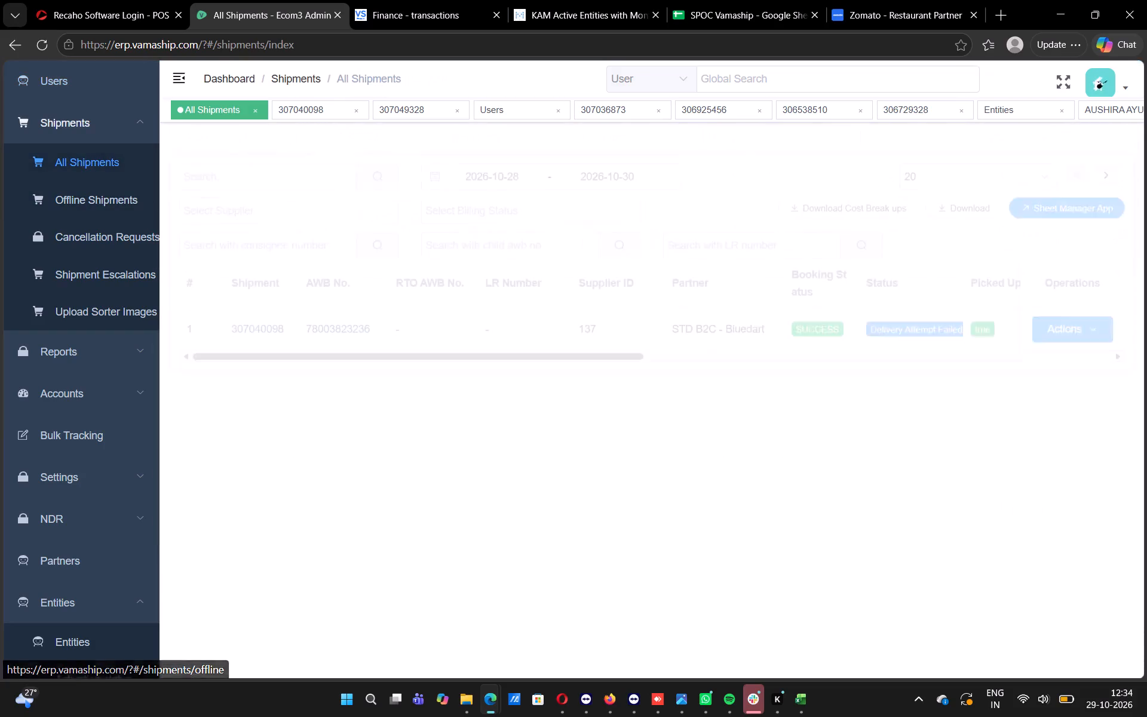
click(199, 162)
key(ctrl+v)
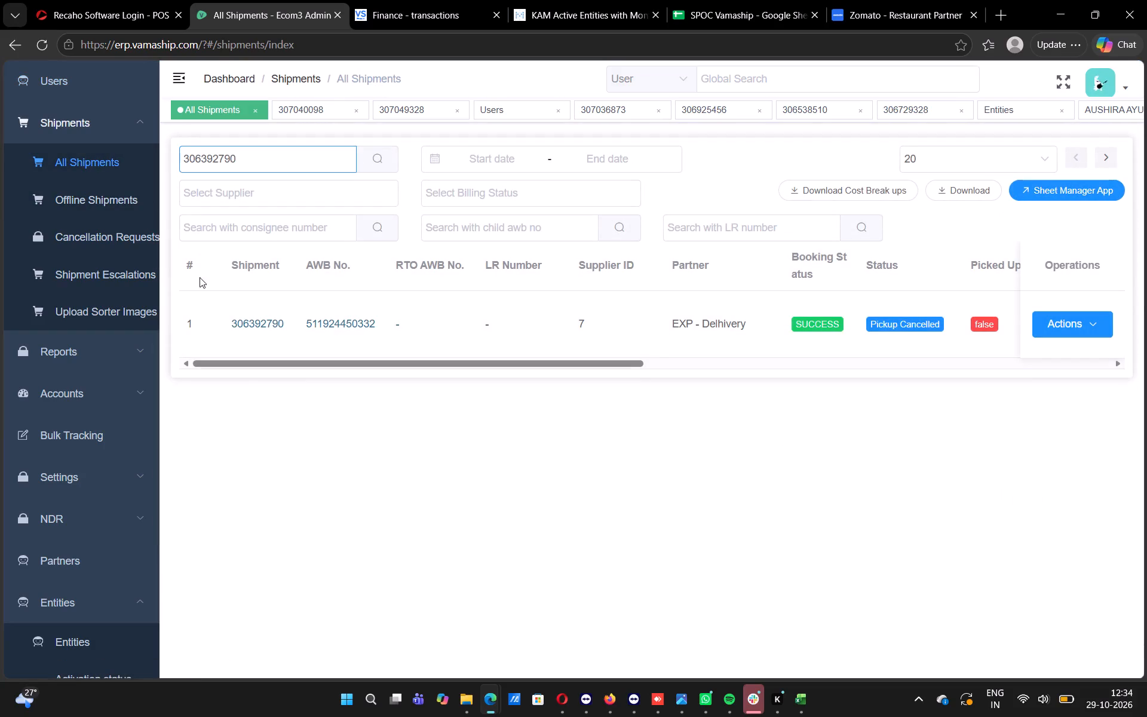
click(244, 327)
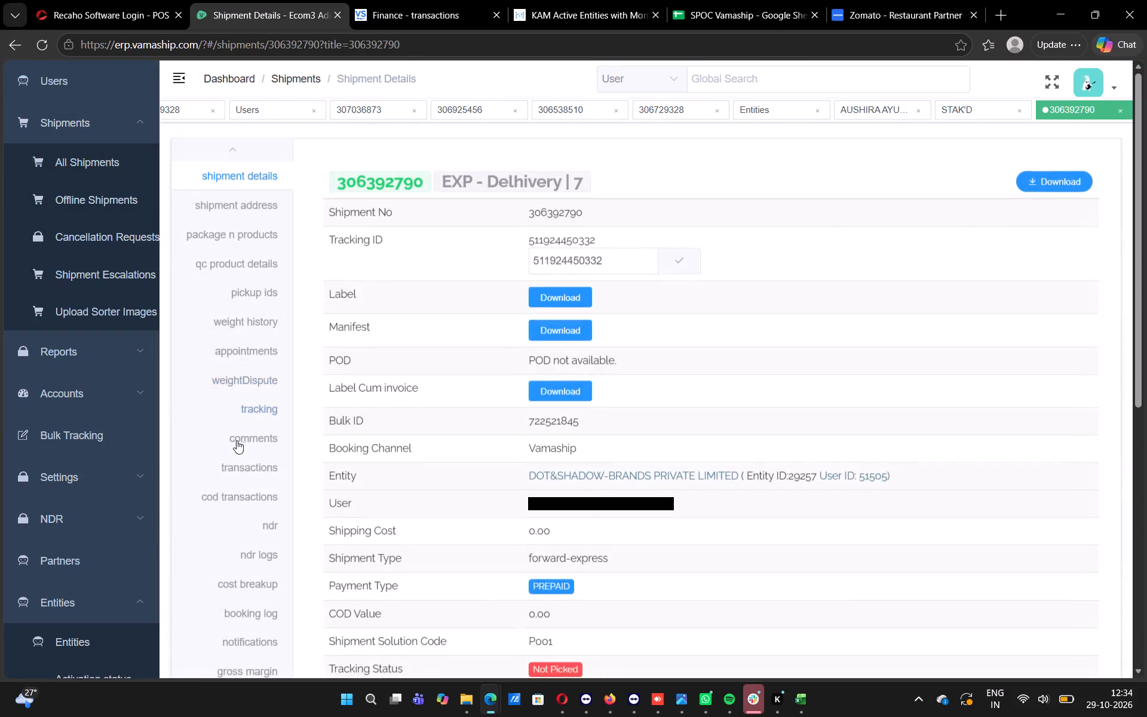
click(251, 471)
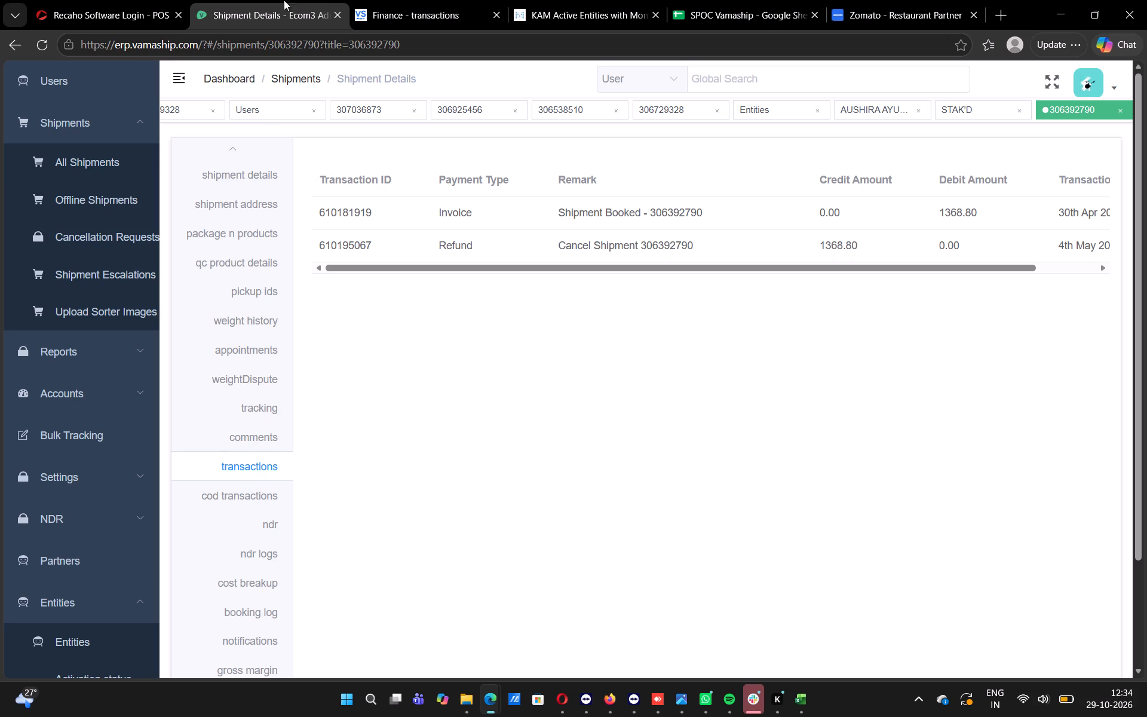
click(412, 1)
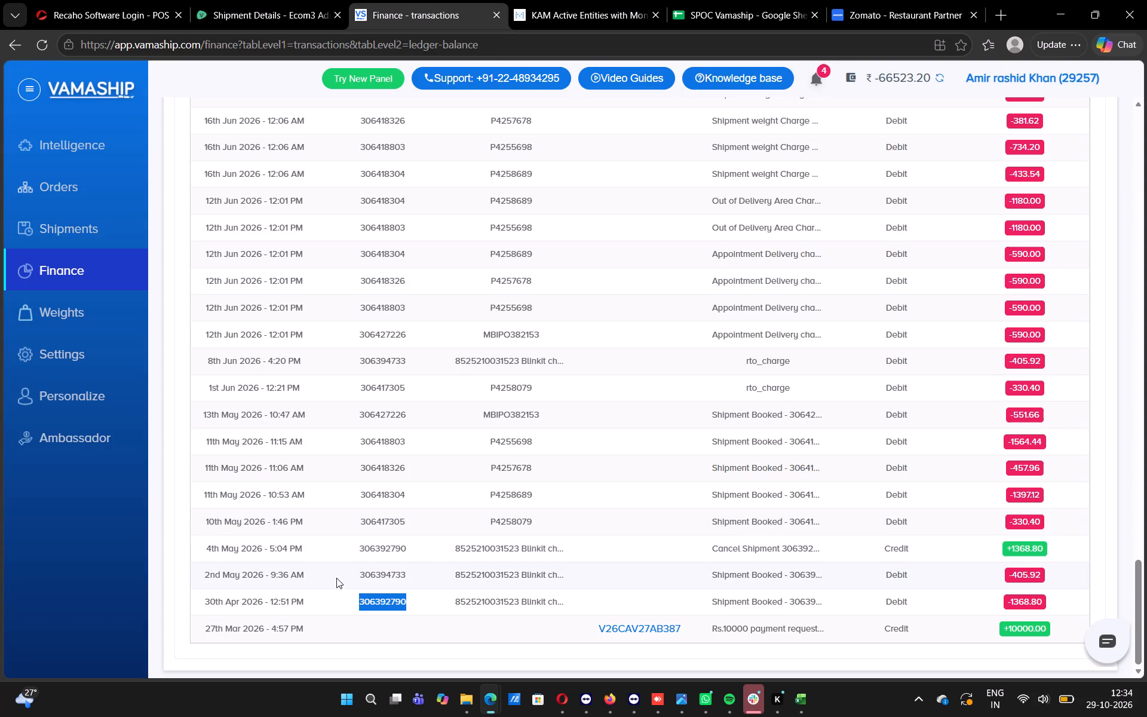
drag(349, 572, 412, 566)
key(ctrl+c)
click(290, 1)
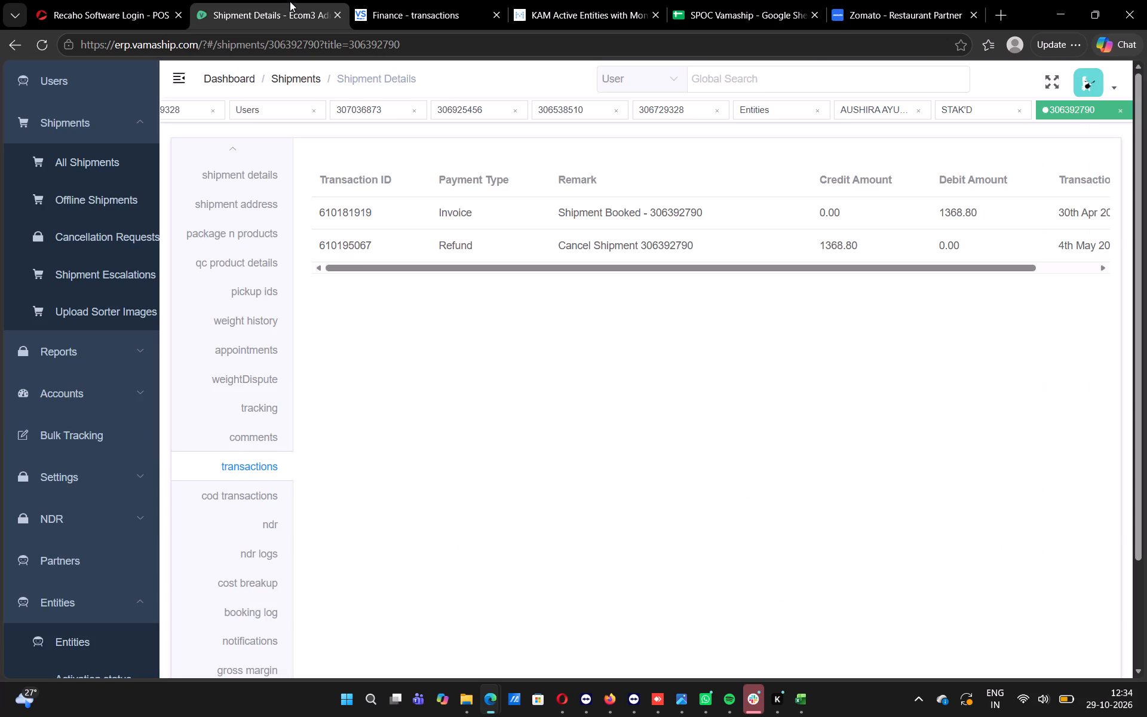
click(126, 156)
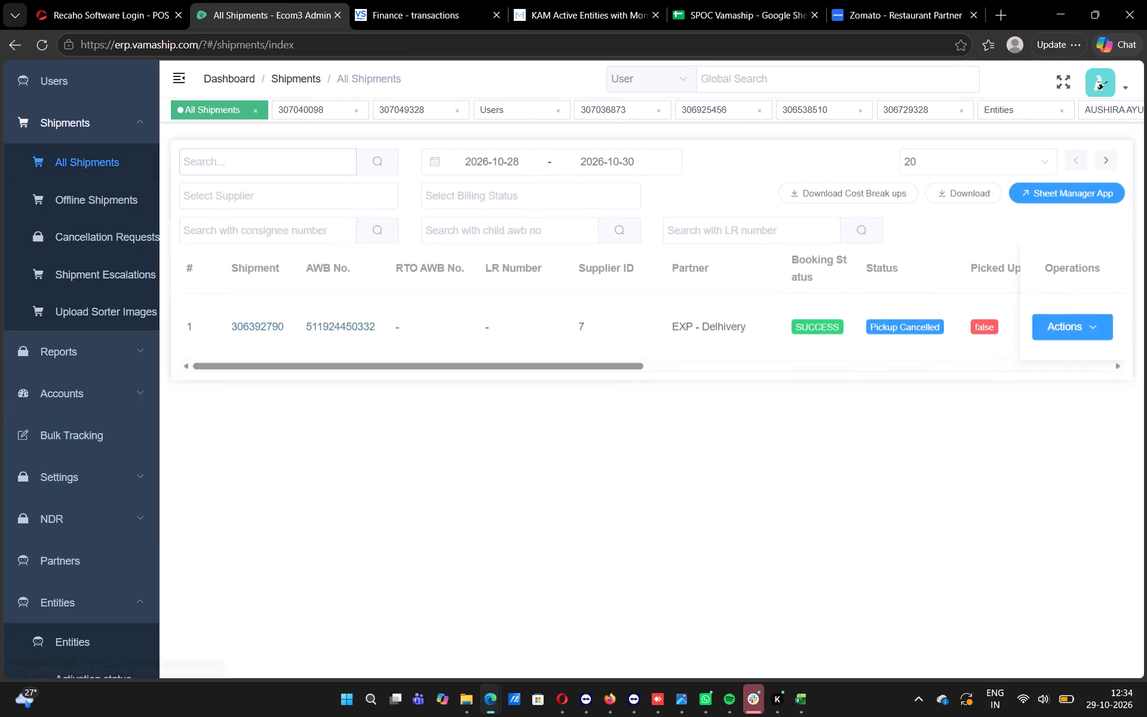
click(200, 165)
key(ctrl+v)
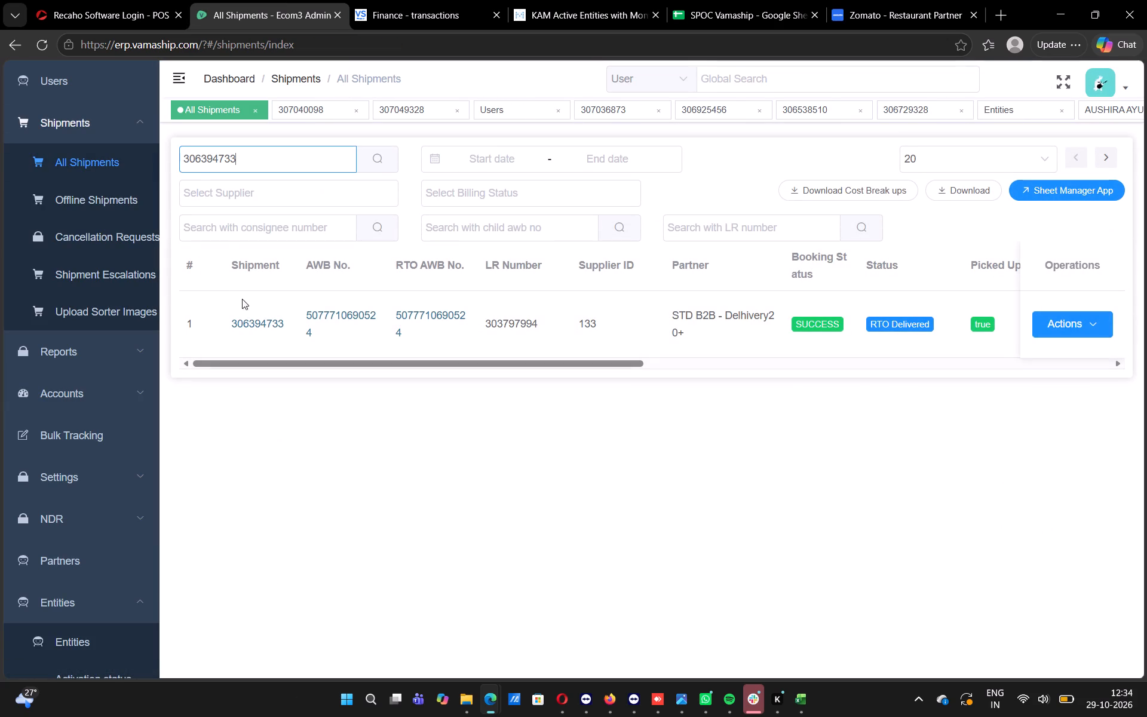
click(455, 1)
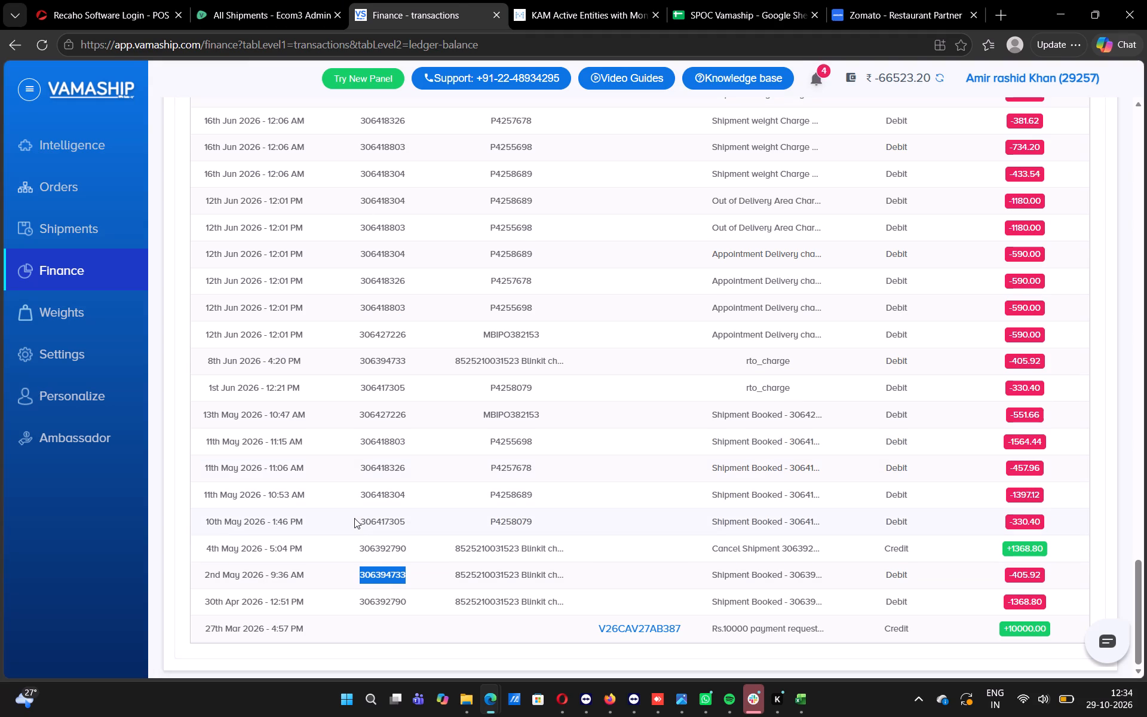
drag(354, 518, 422, 518)
key(ctrl+v)
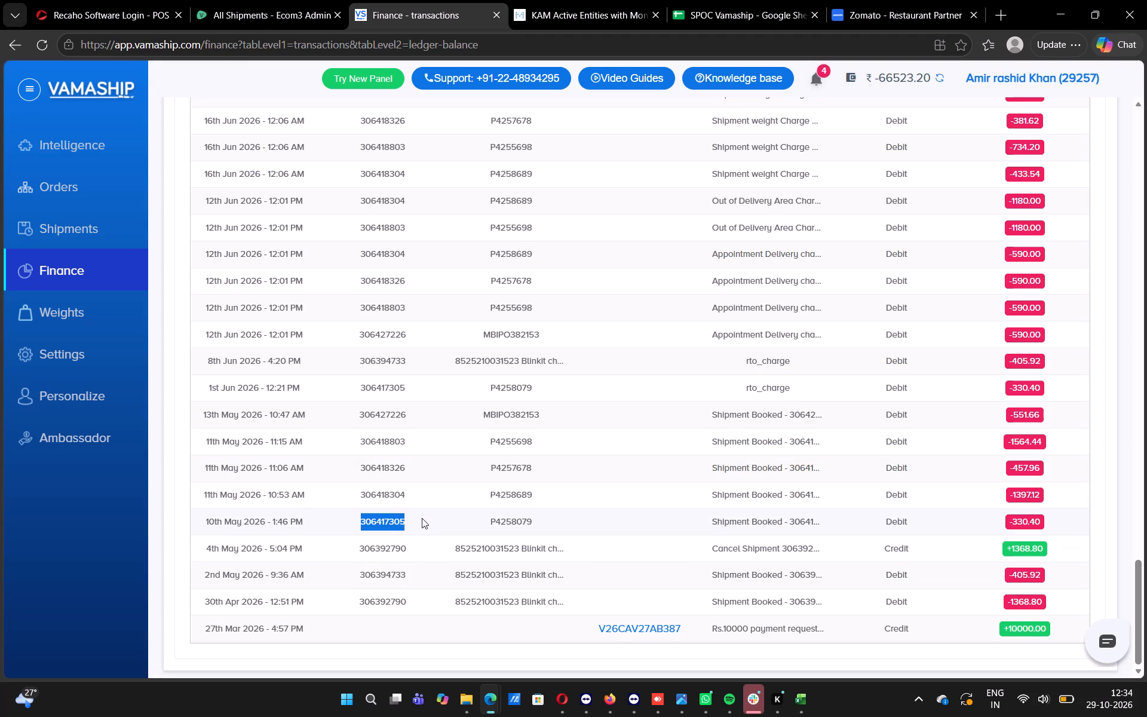
key(ctrl+c)
click(271, 0)
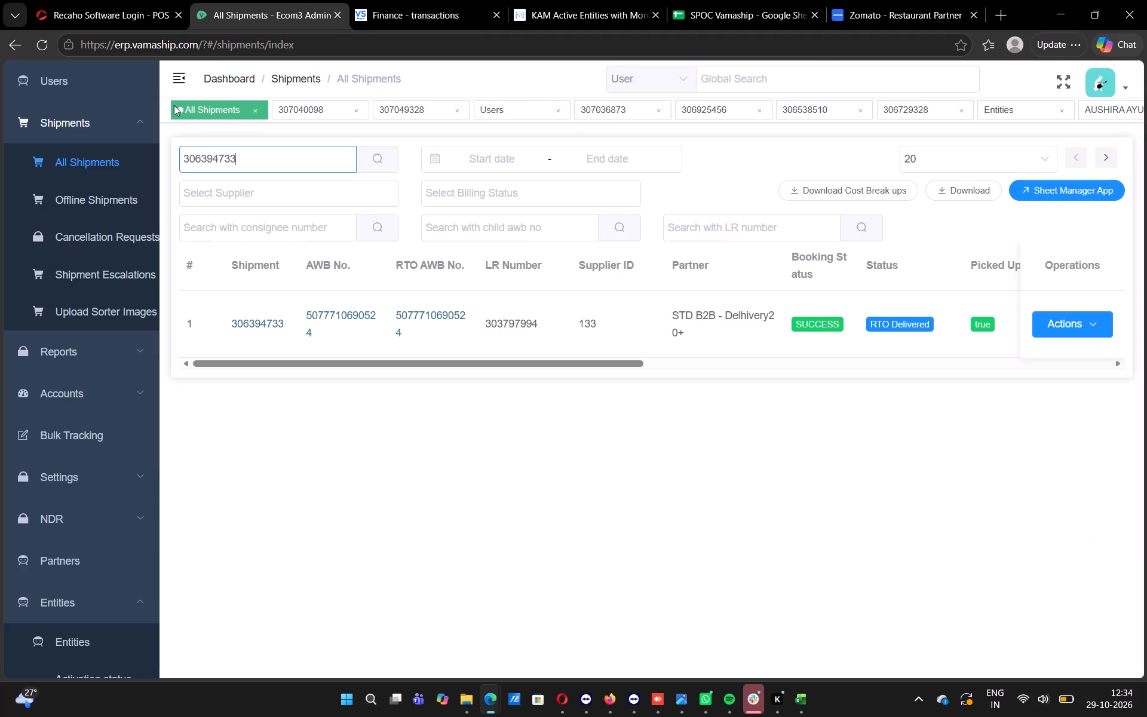
key(BackSpace)
key(BackSpace)
key(BackSpace)
key(BackSpace)
key(BackSpace)
key(BackSpace)
key(BackSpace)
key(BackSpace)
key(BackSpace)
key(BackSpace)
key(BackSpace)
key(BackSpace)
key(BackSpace)
key(BackSpace)
key(BackSpace)
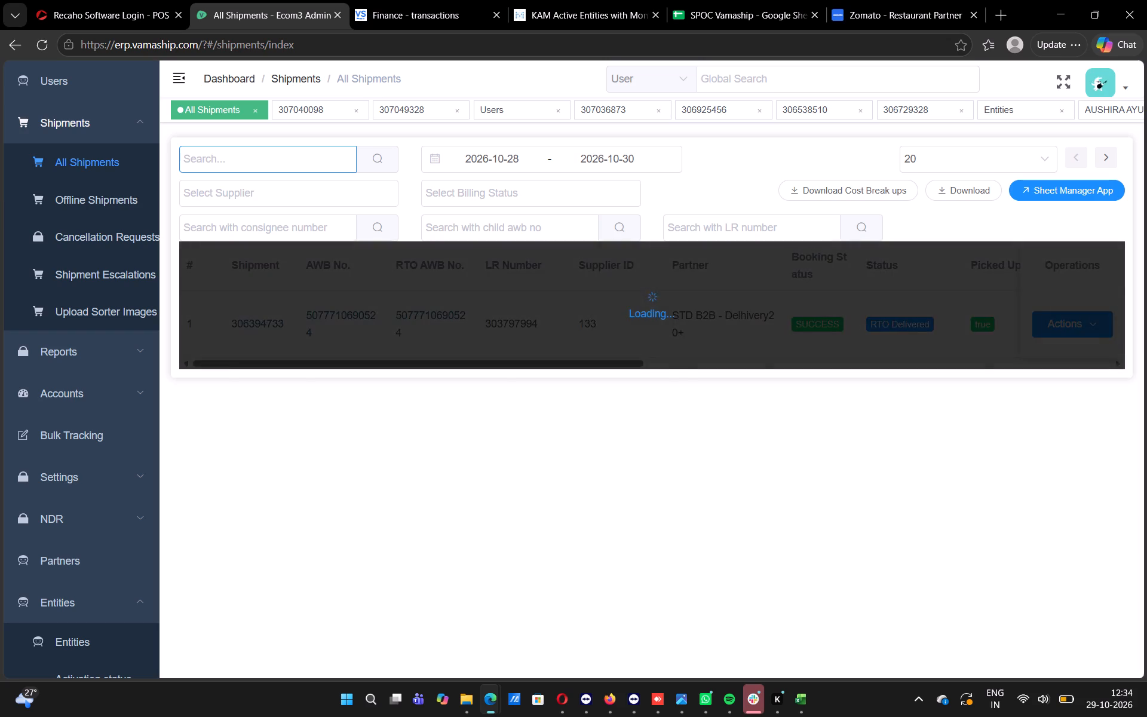
key(ctrl+v)
click(456, 6)
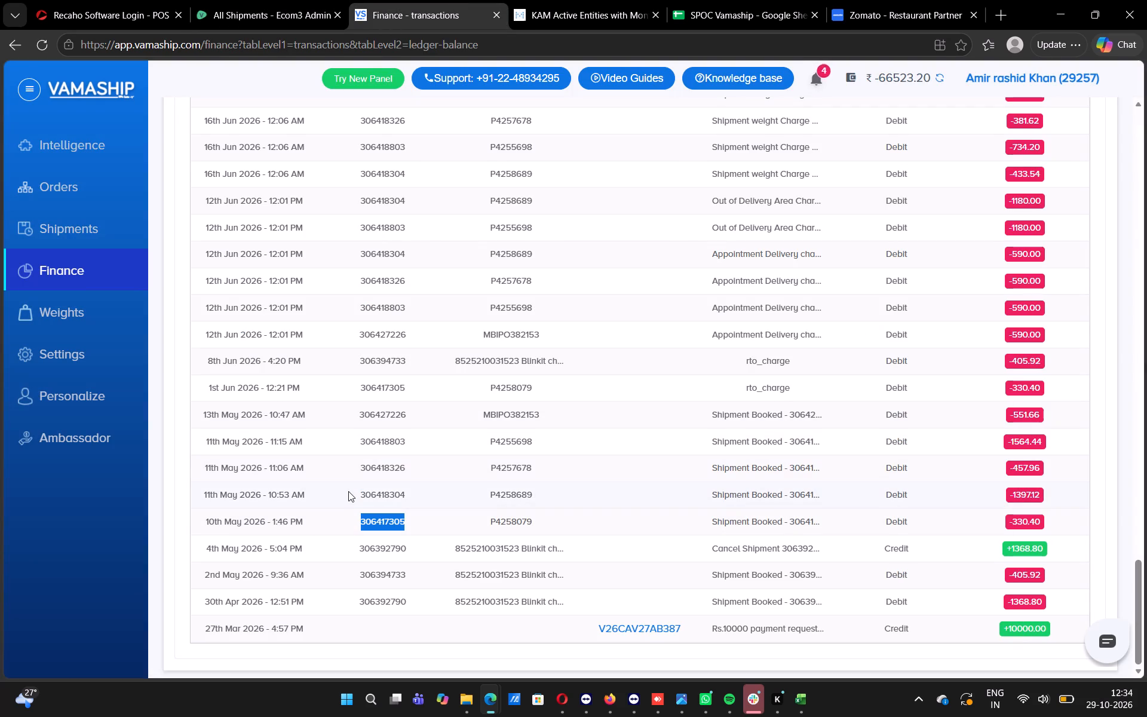
drag(349, 488, 420, 489)
key(ctrl+c)
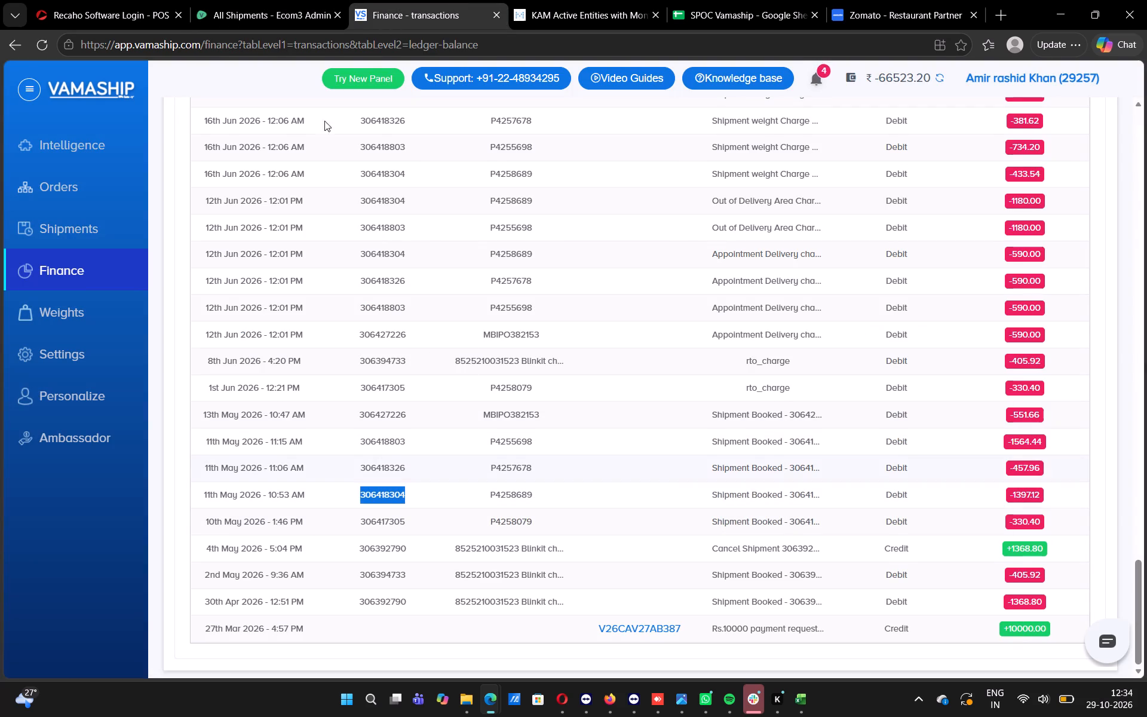
click(261, 1)
key(BackSpace)
key(BackSpace)
key(BackSpace)
key(BackSpace)
key(BackSpace)
key(BackSpace)
key(BackSpace)
key(BackSpace)
key(BackSpace)
key(BackSpace)
key(BackSpace)
key(BackSpace)
key(BackSpace)
key(BackSpace)
key(BackSpace)
key(BackSpace)
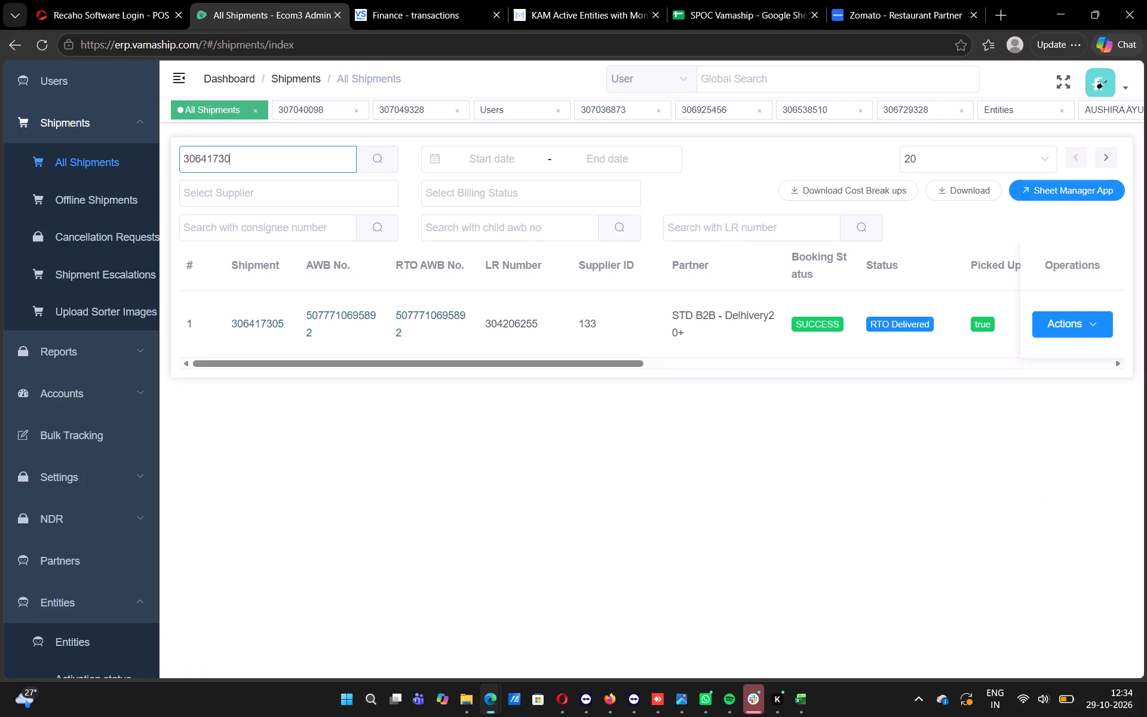
key(ctrl+v)
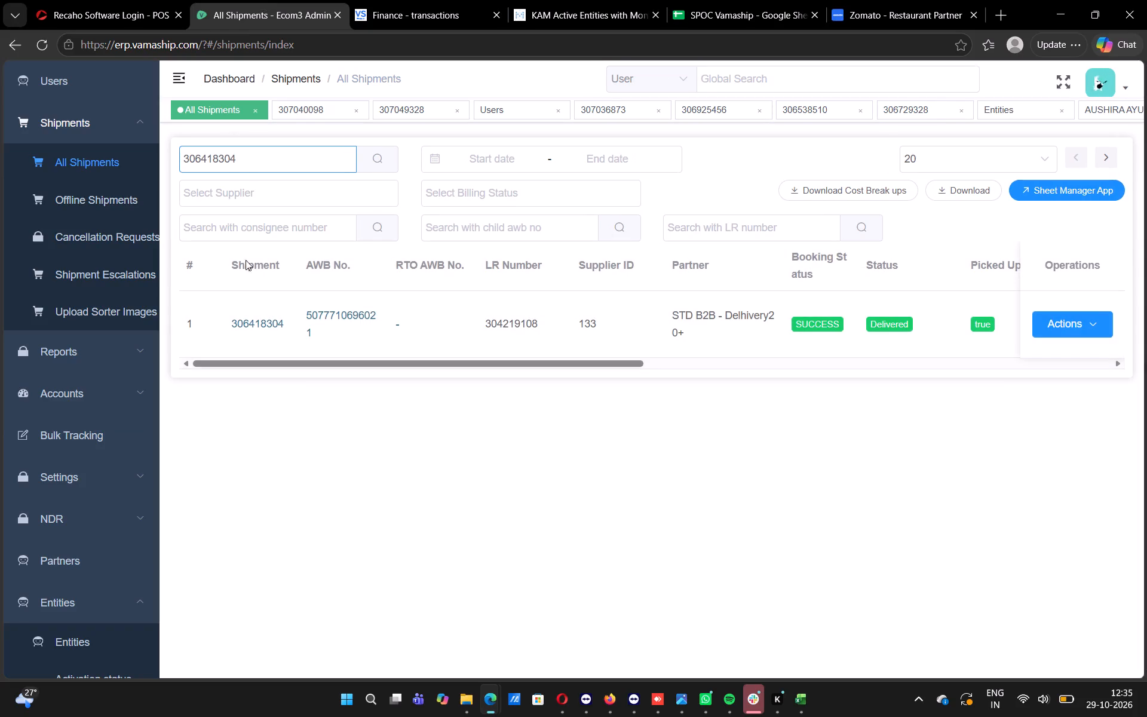
click(257, 323)
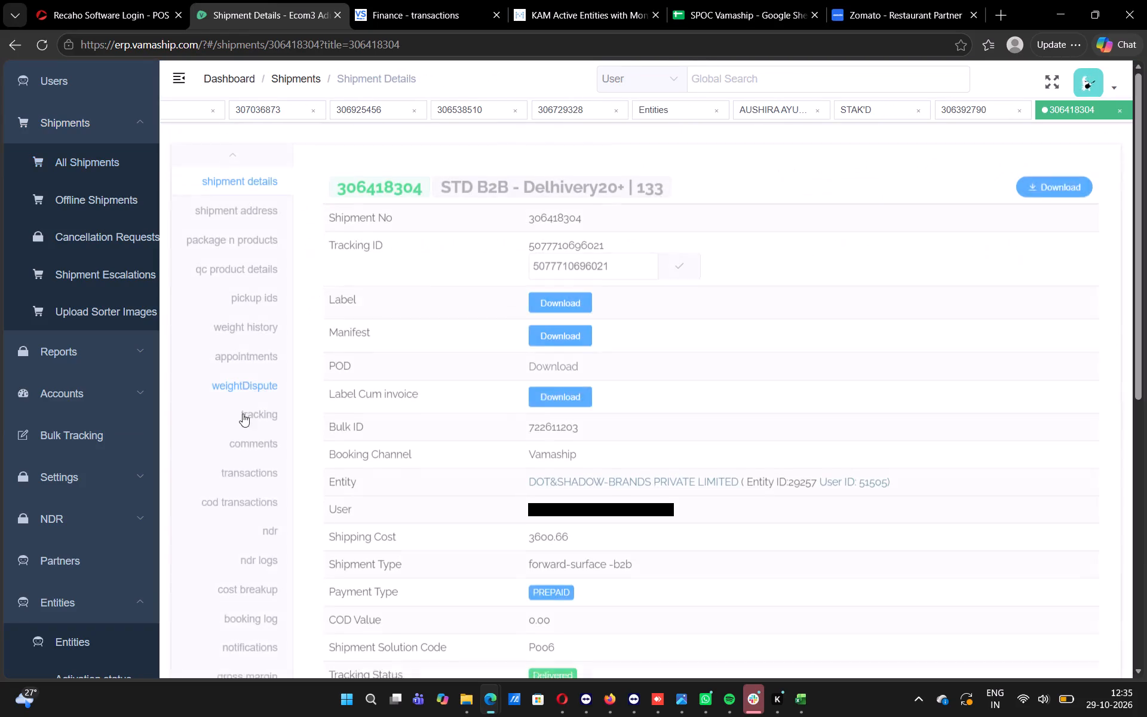
click(263, 462)
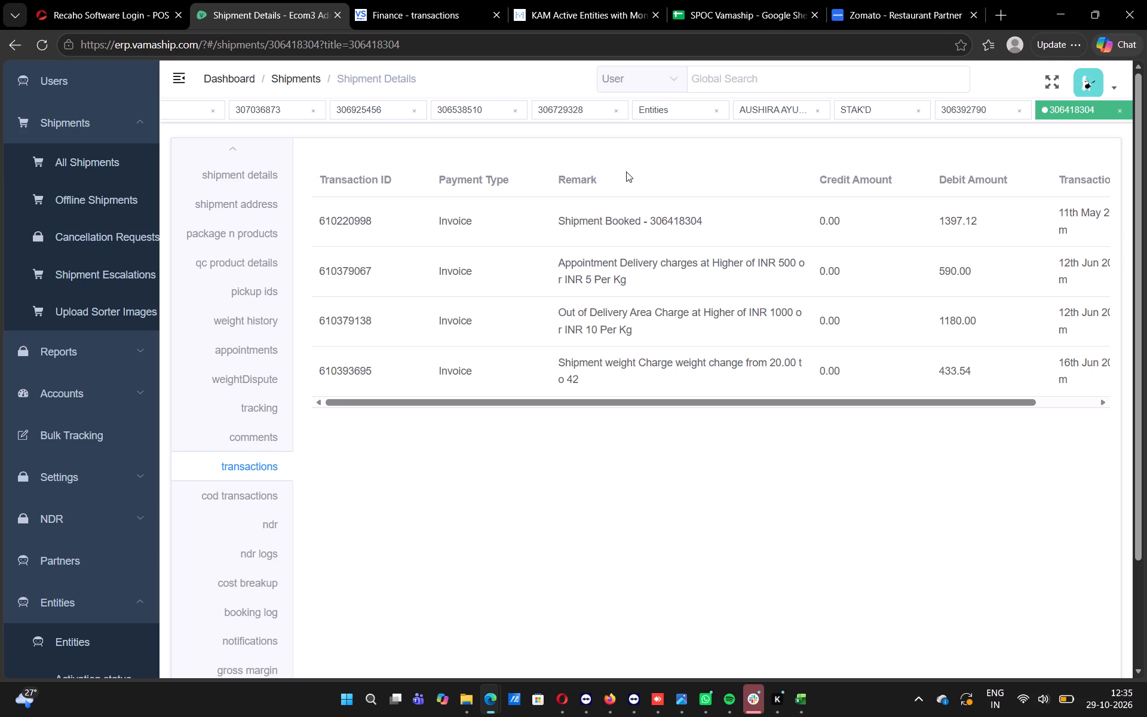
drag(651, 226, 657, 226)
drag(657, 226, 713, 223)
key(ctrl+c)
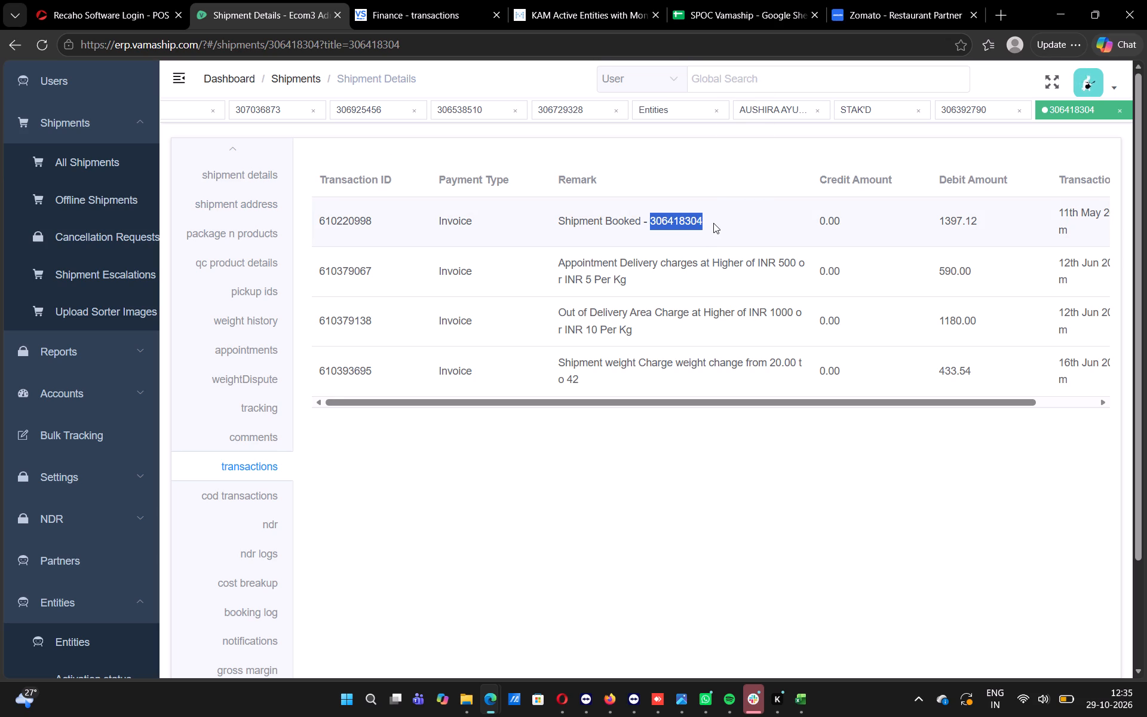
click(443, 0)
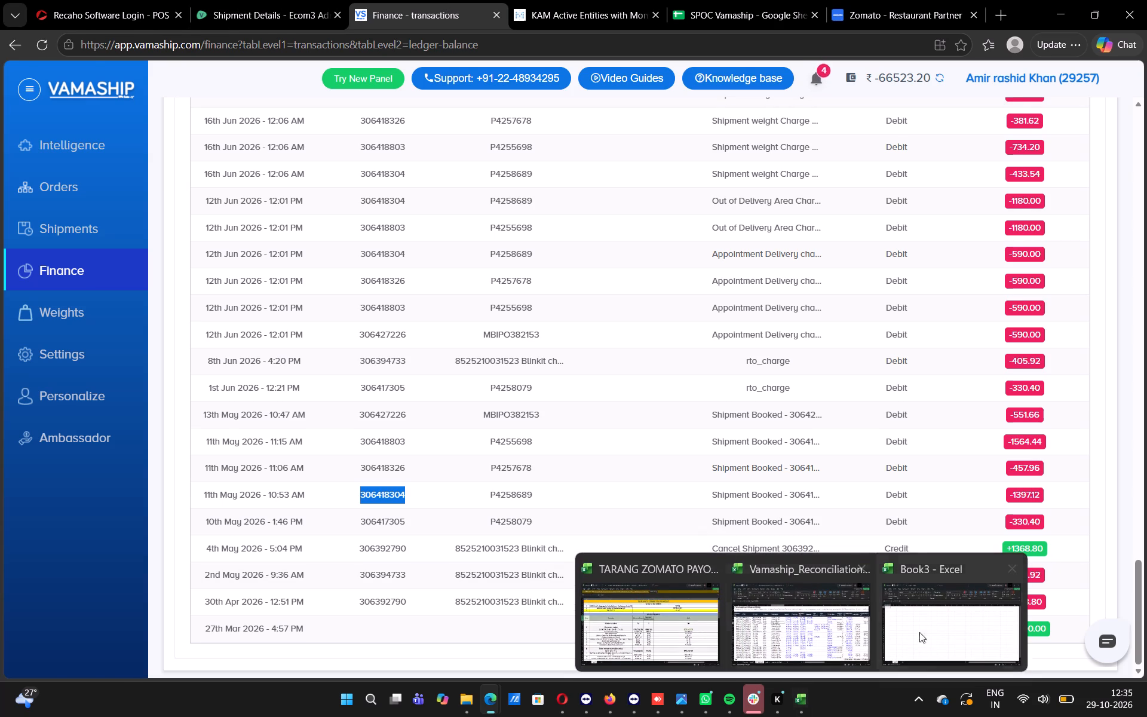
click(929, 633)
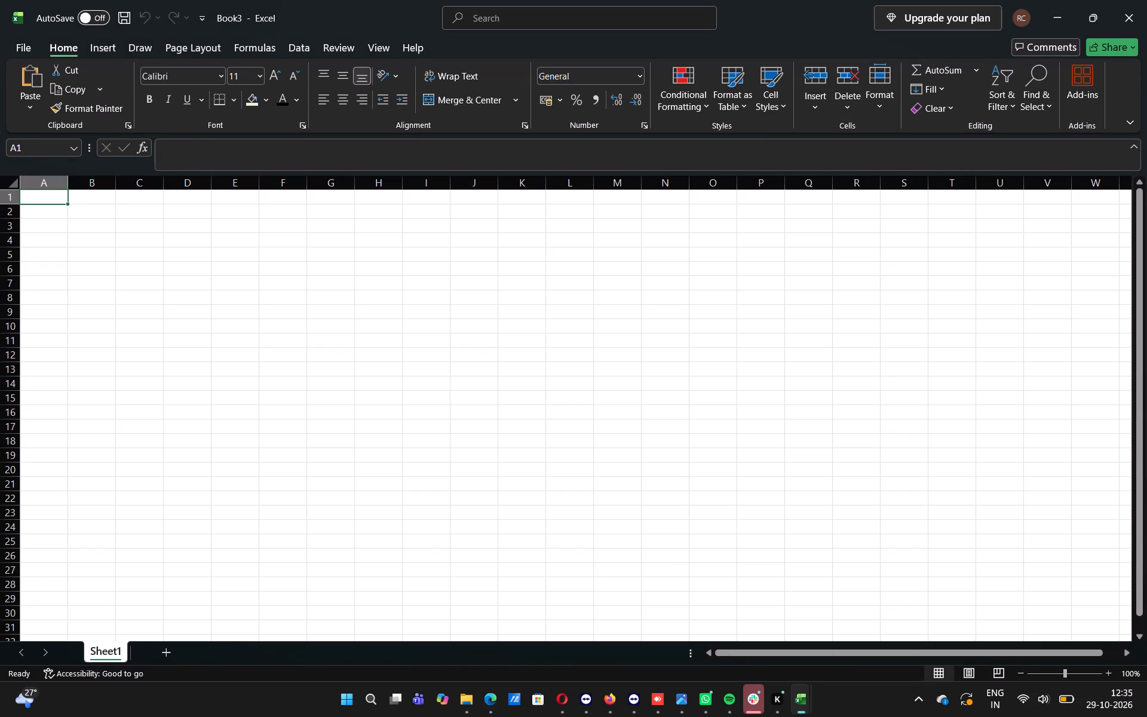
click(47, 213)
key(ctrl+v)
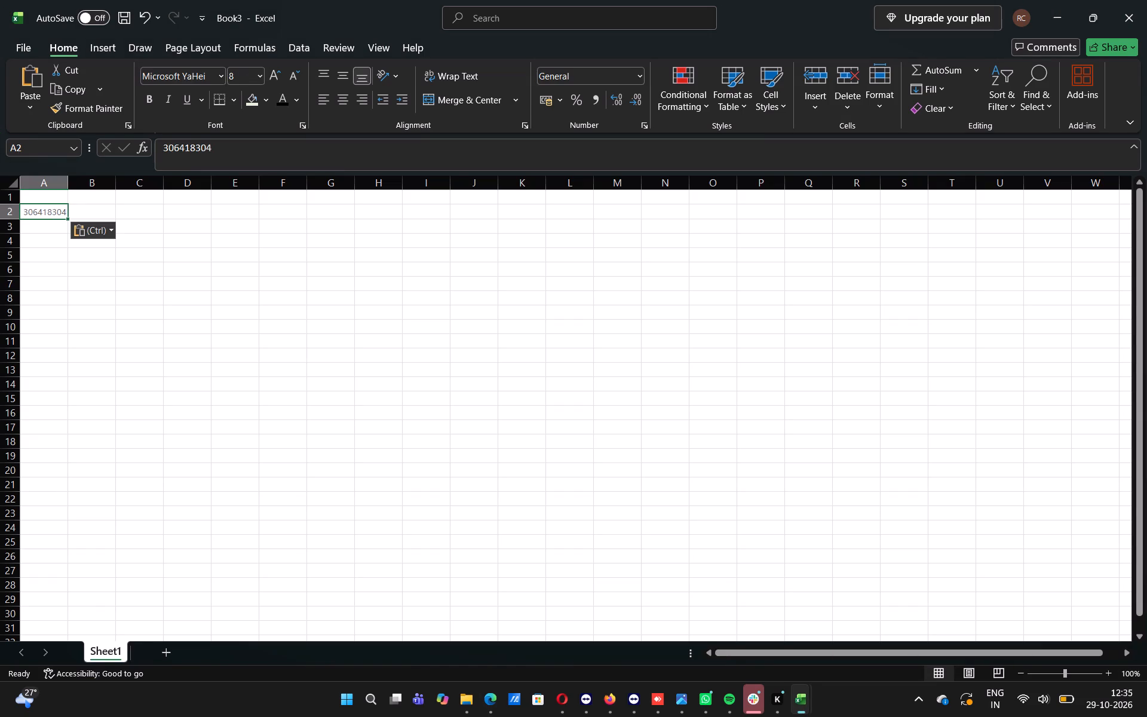
Widen column A and set cell B2's font size to 12.
drag(67, 183, 93, 185)
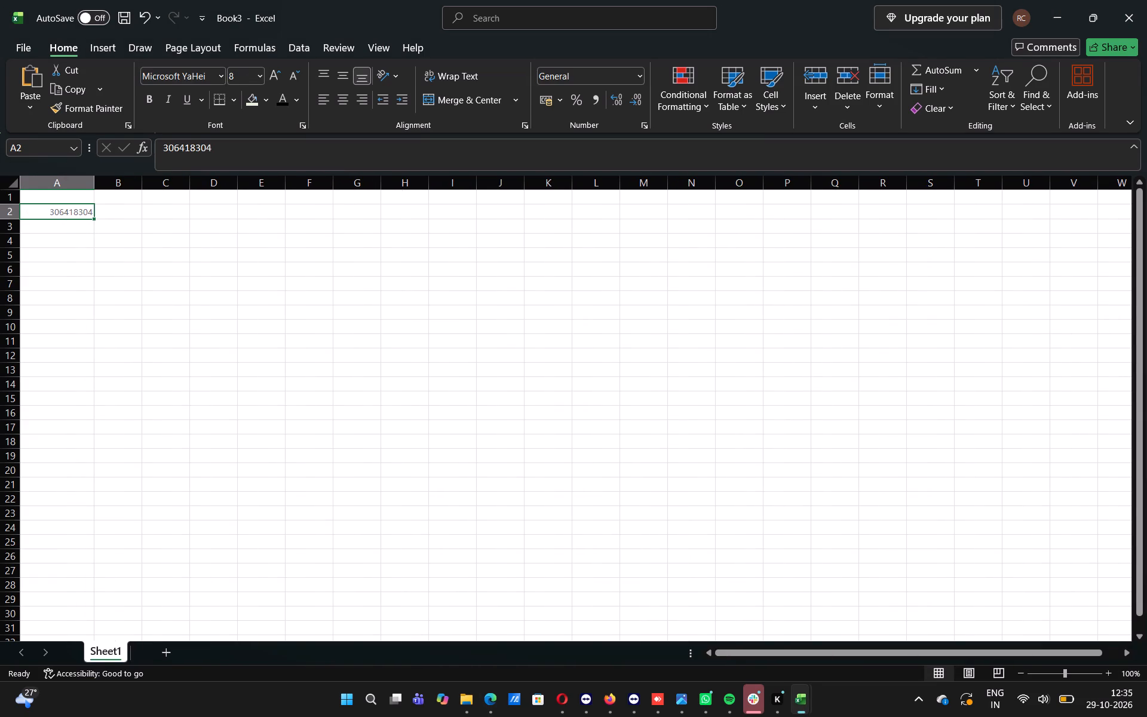
click(105, 215)
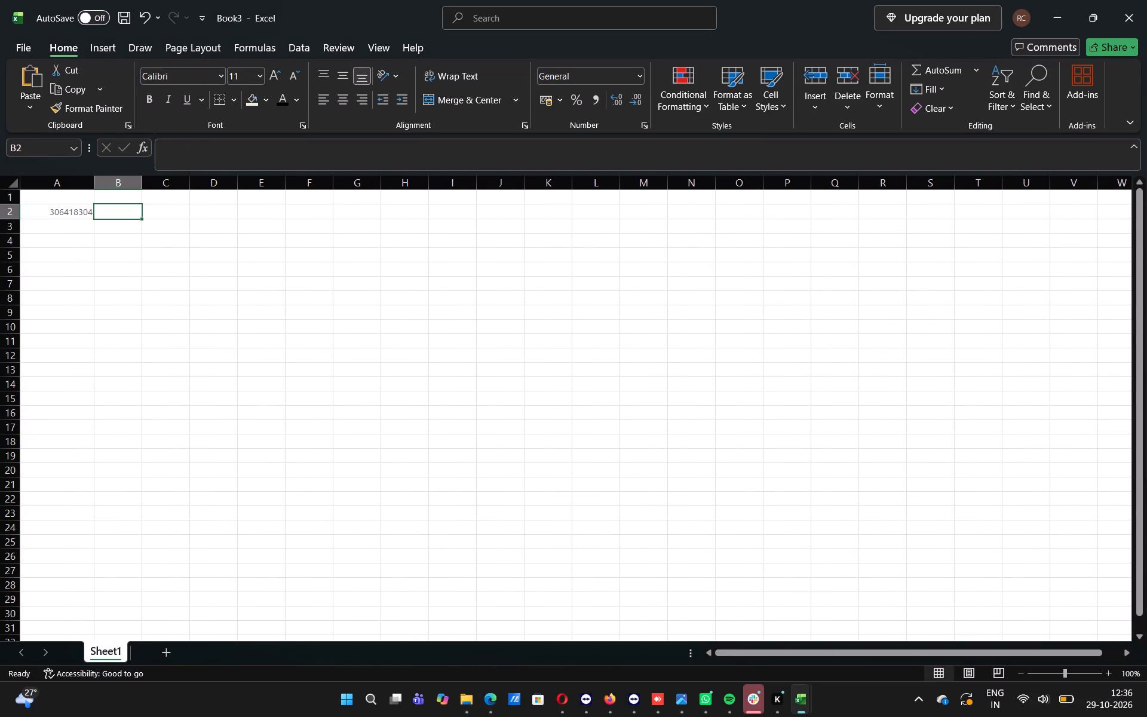
click(254, 76)
click(240, 166)
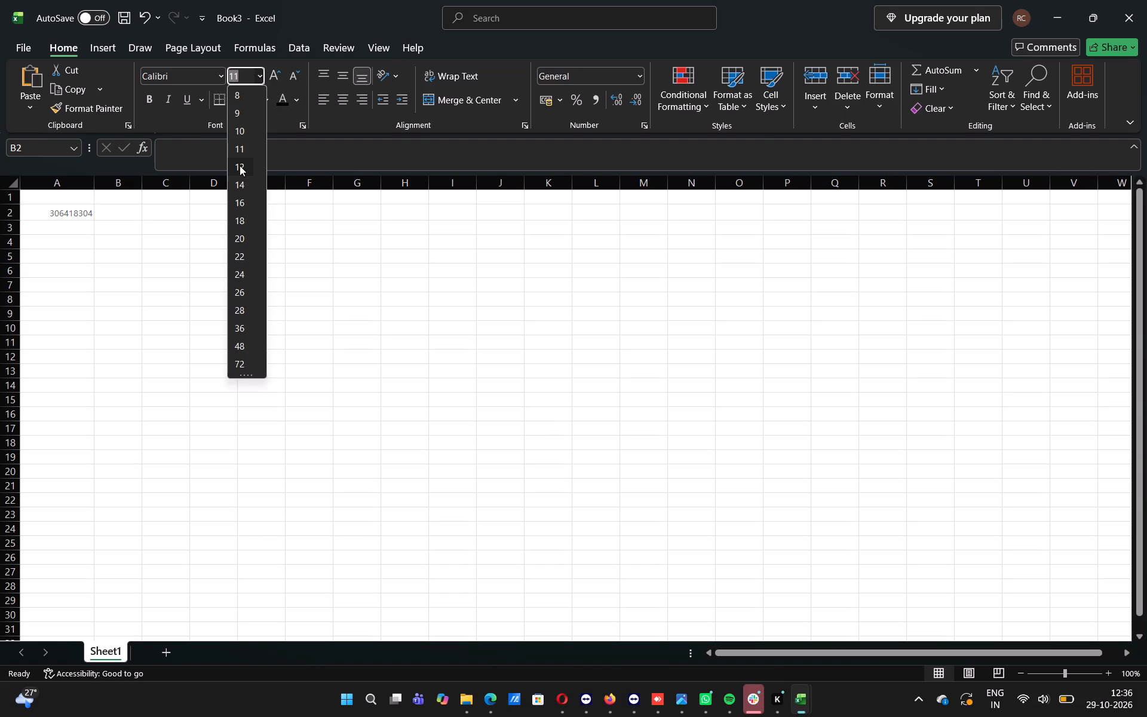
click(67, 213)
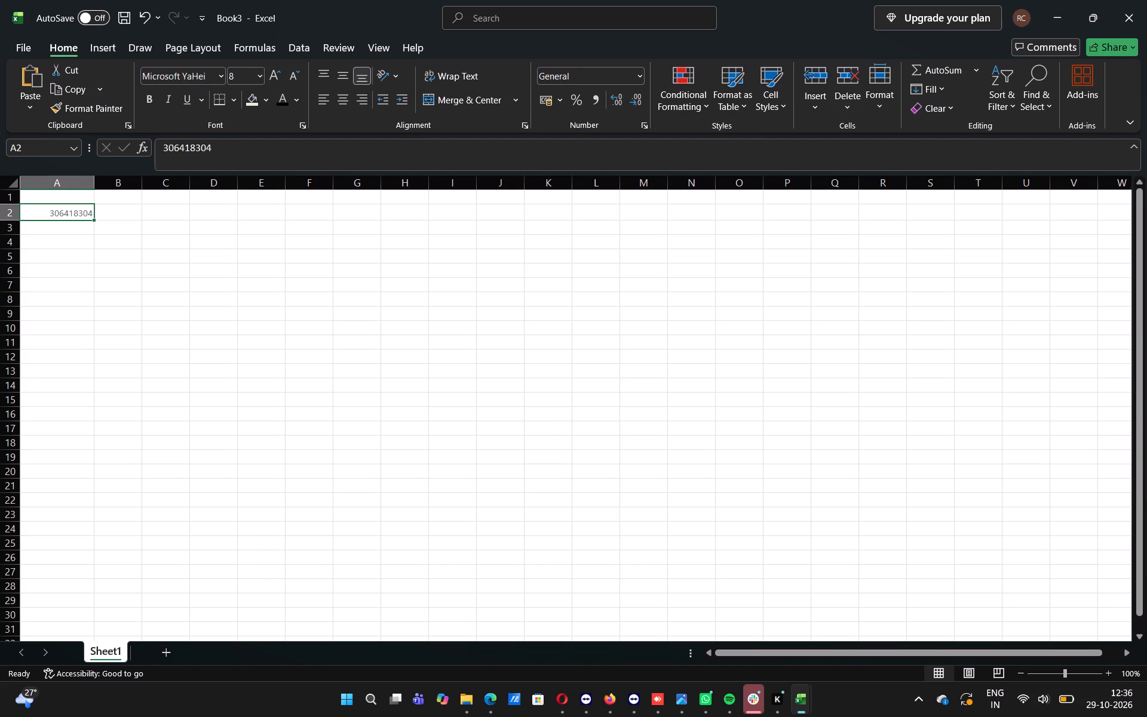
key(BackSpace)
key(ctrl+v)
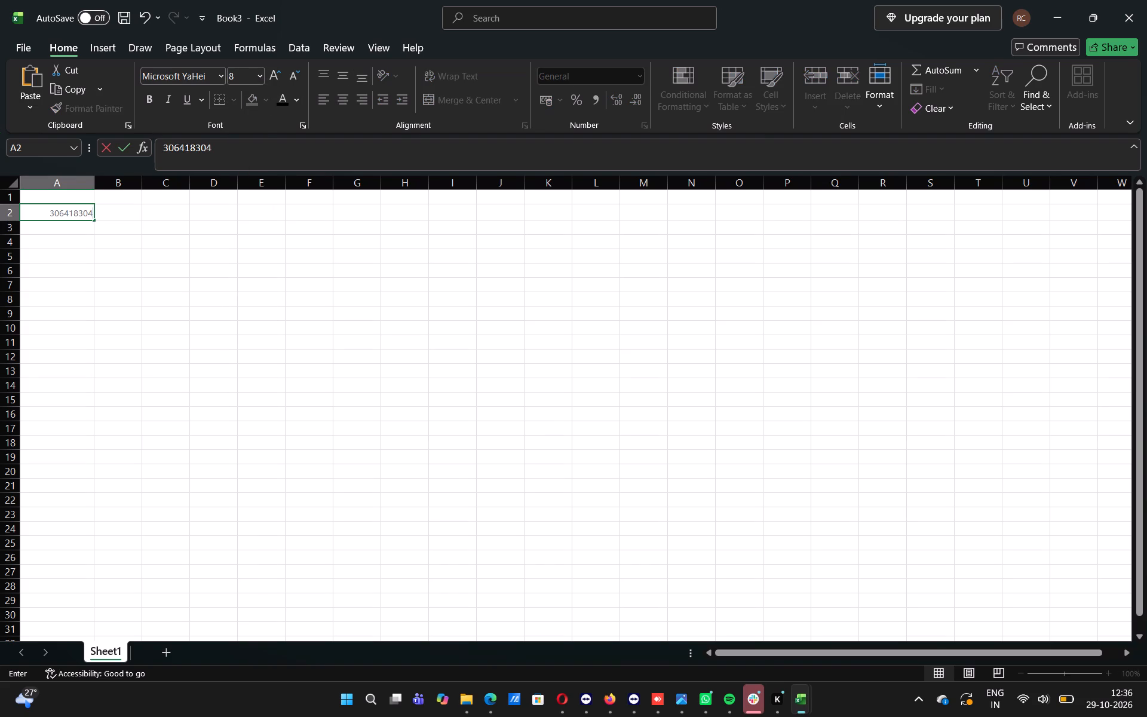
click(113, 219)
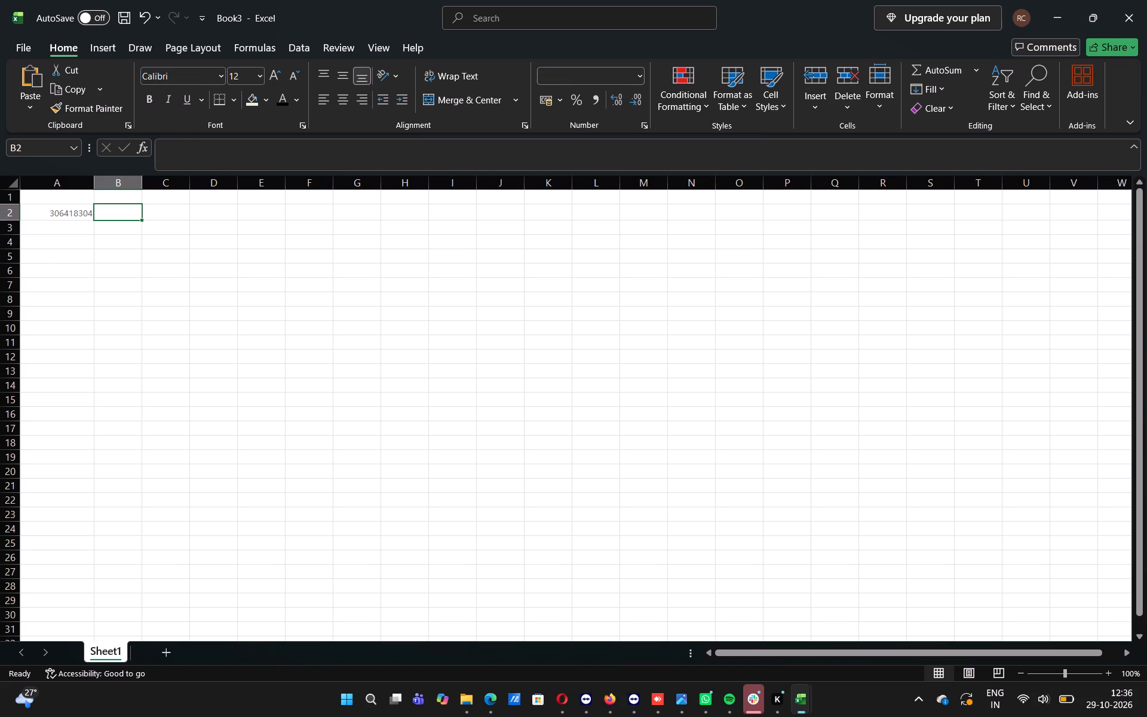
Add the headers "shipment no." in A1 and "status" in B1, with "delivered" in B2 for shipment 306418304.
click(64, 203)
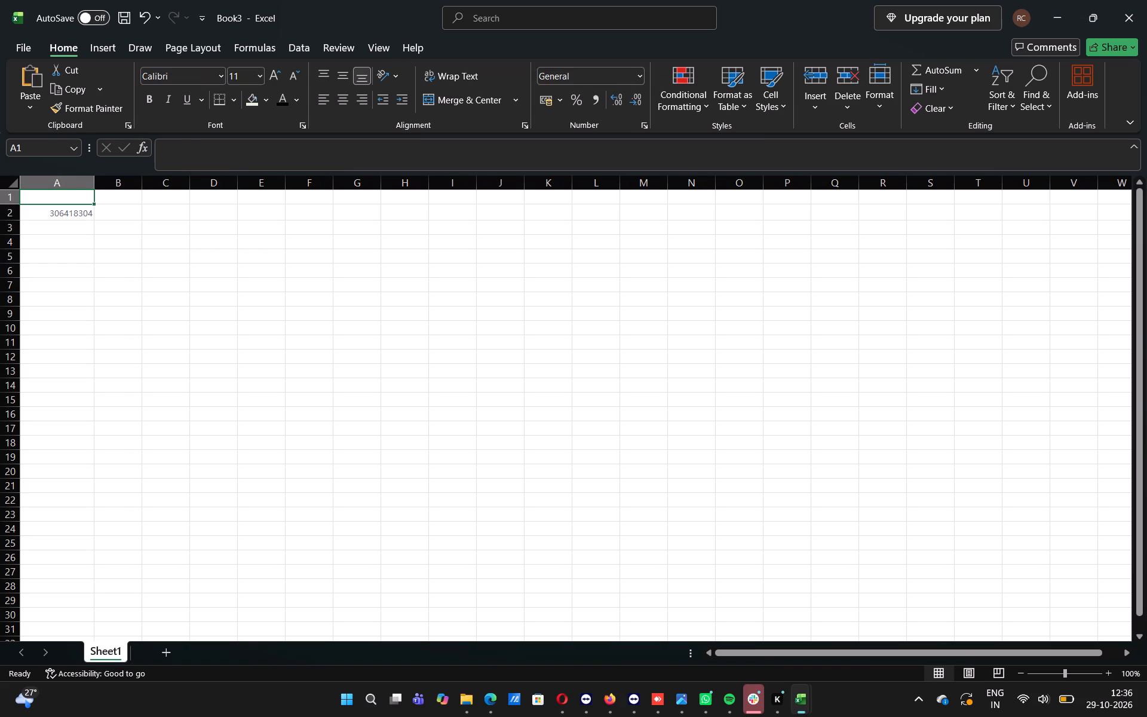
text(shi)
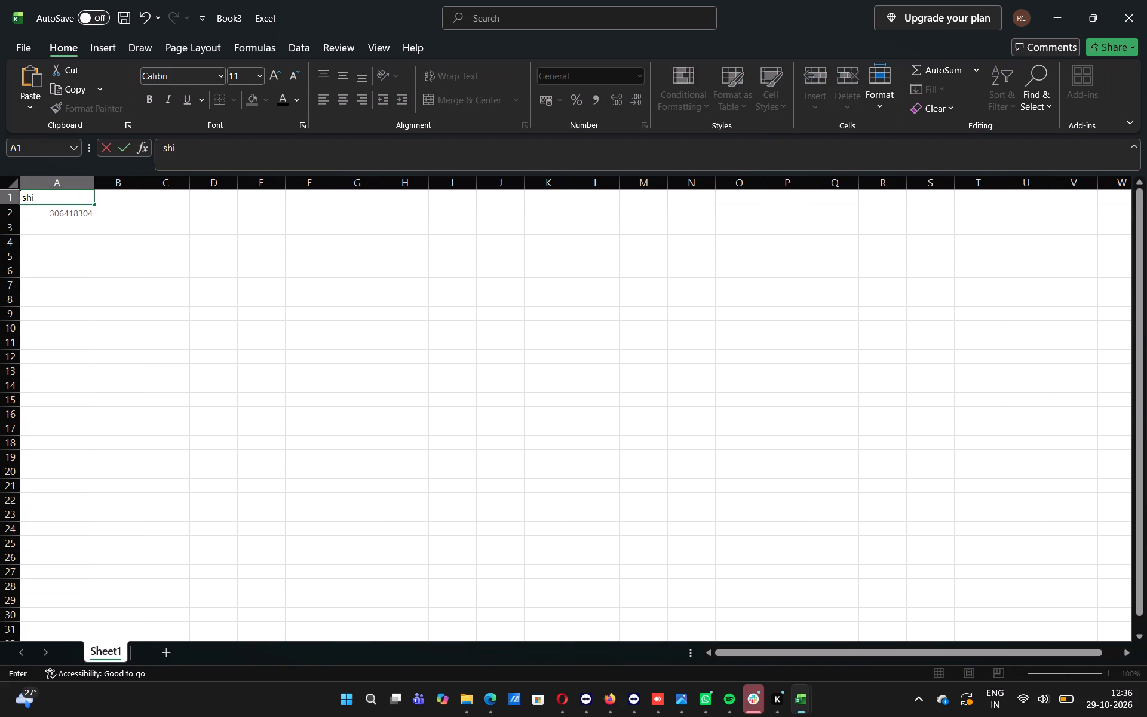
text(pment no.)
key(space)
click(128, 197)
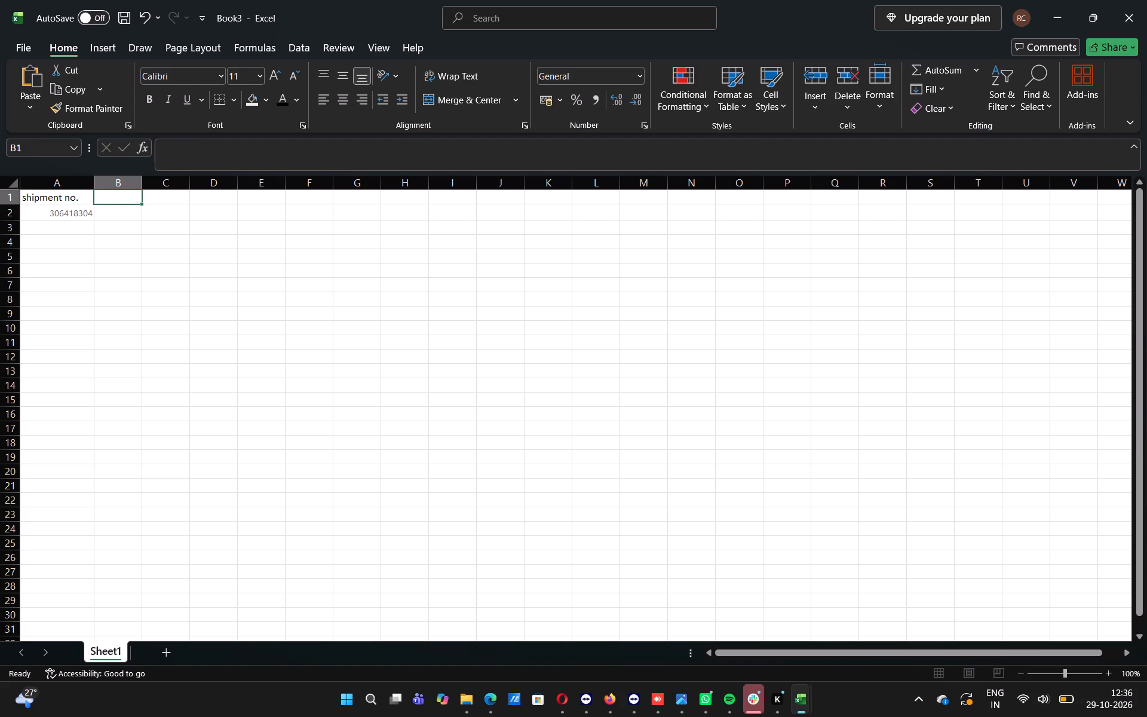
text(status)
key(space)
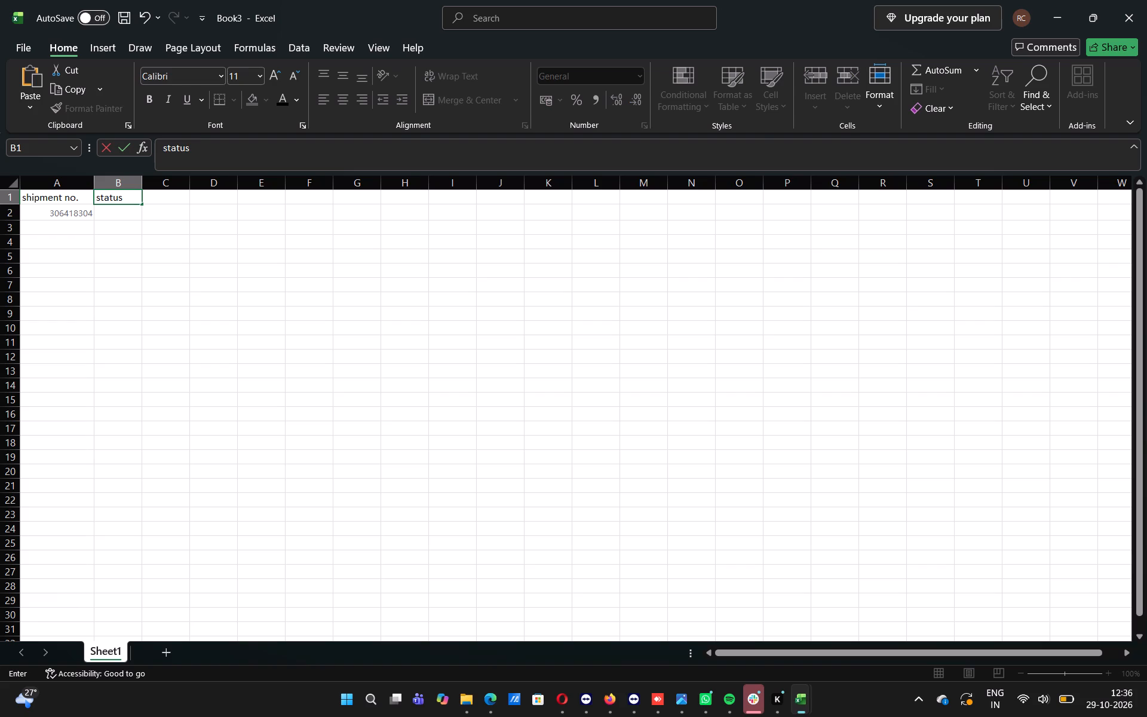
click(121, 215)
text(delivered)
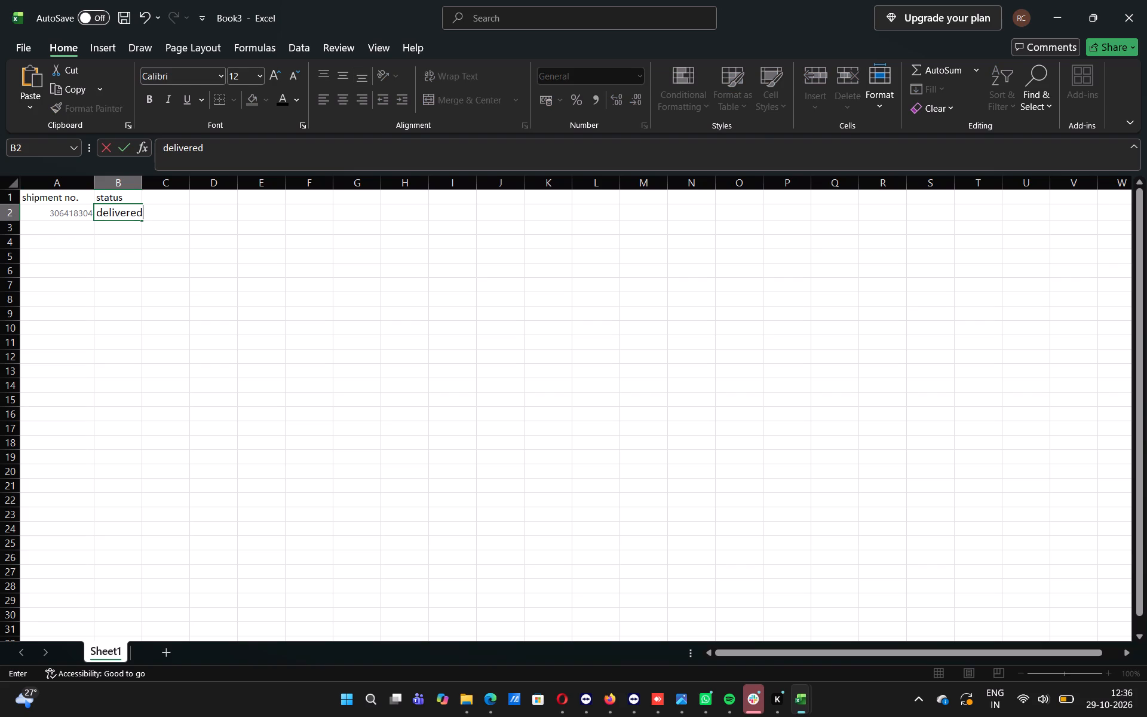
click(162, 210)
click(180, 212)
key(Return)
Widen column B to fit the status text.
drag(141, 178, 170, 182)
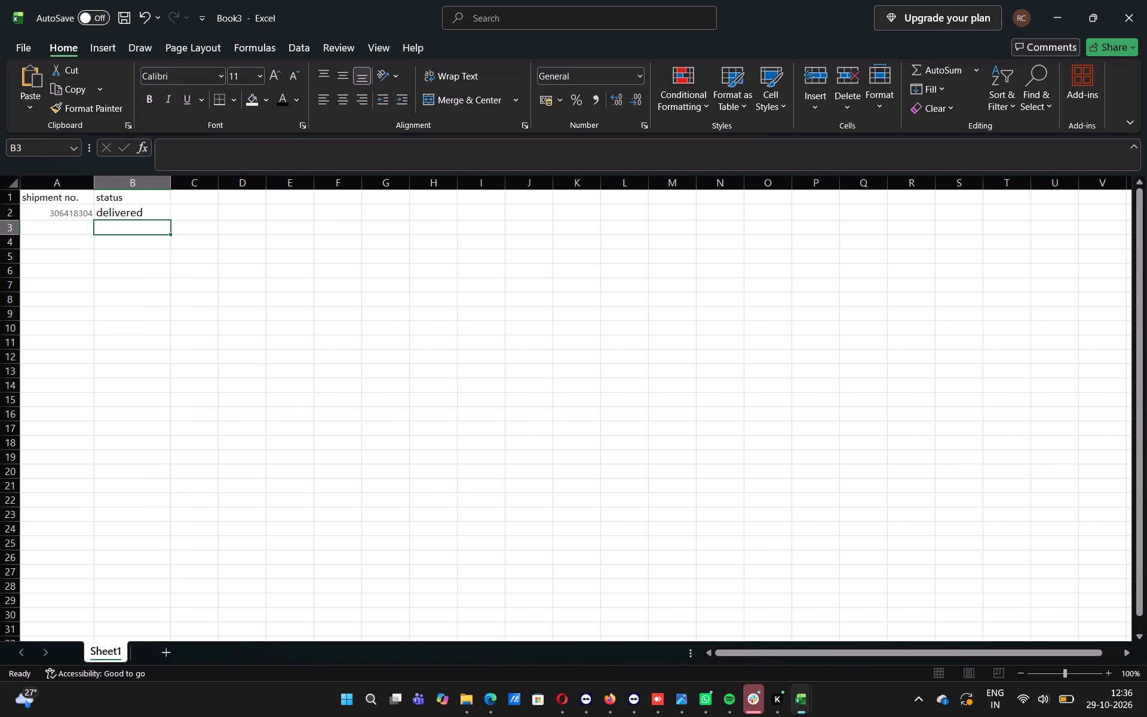
click(201, 200)
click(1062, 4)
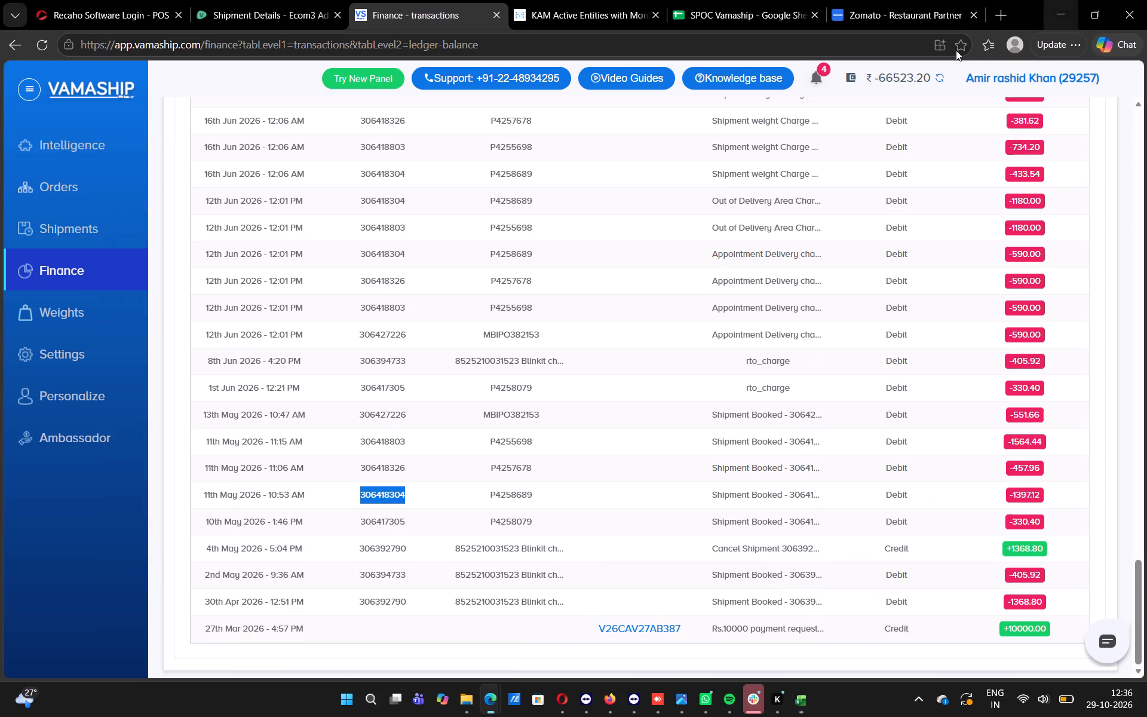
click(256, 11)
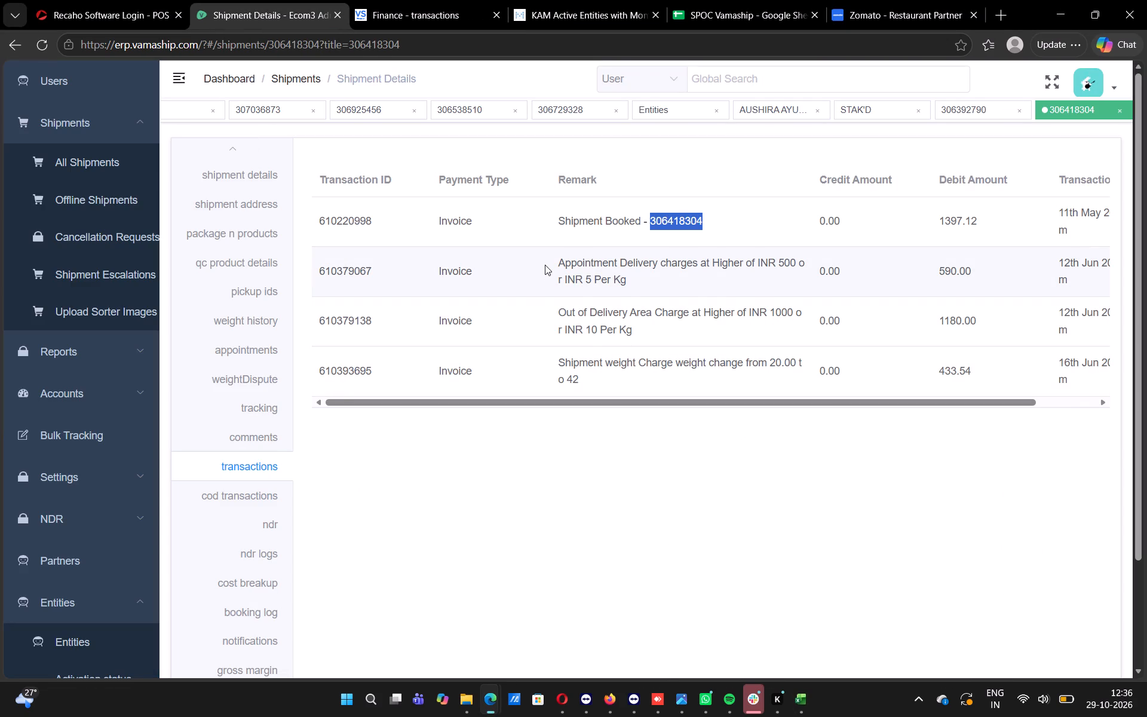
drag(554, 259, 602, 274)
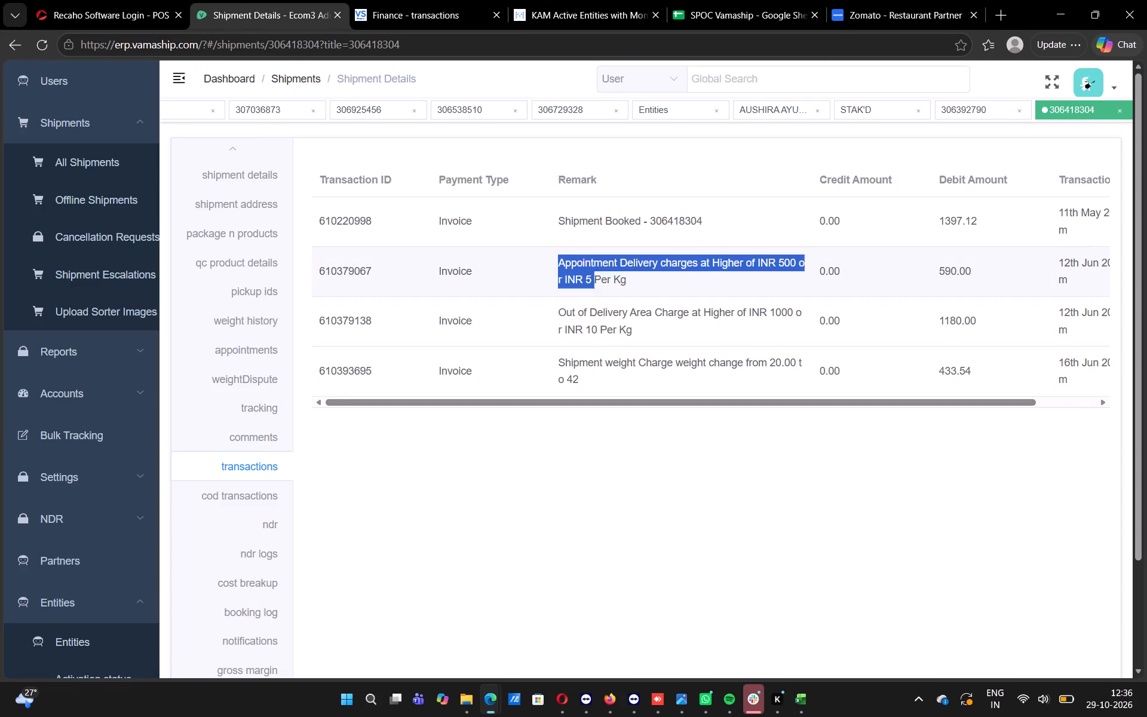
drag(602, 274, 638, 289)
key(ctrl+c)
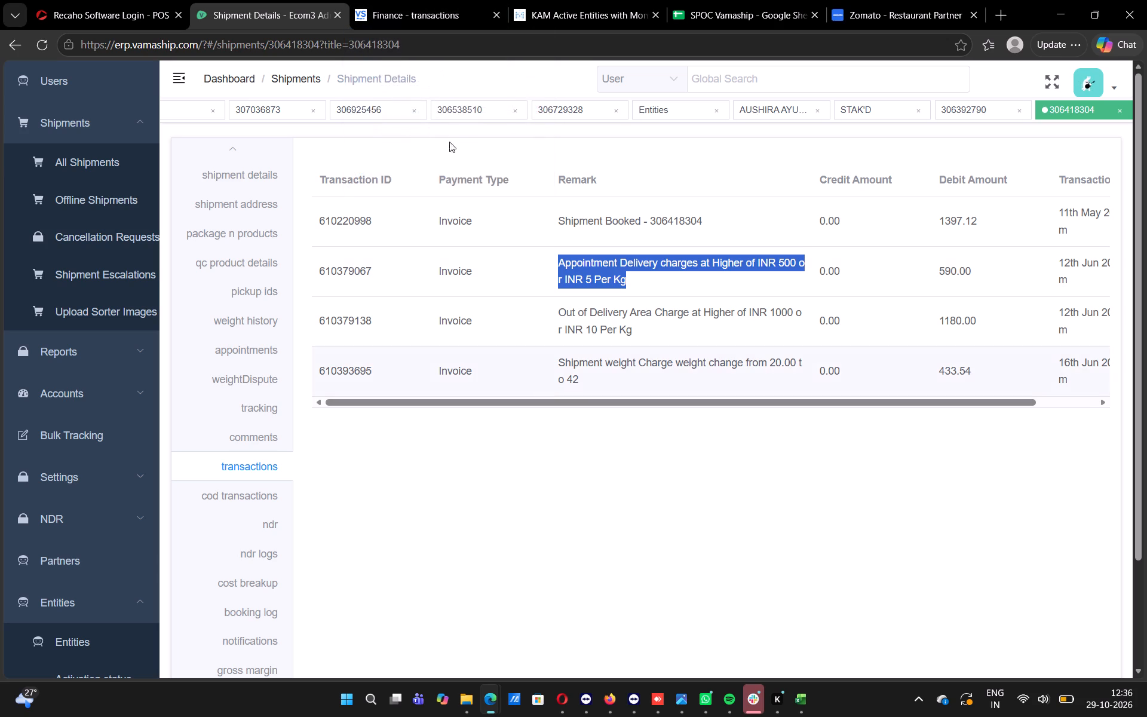
Open the Vamaship reconciliation workbook in Excel and examine the per-shipment charge columns on the By Shipment sheet.
click(421, 16)
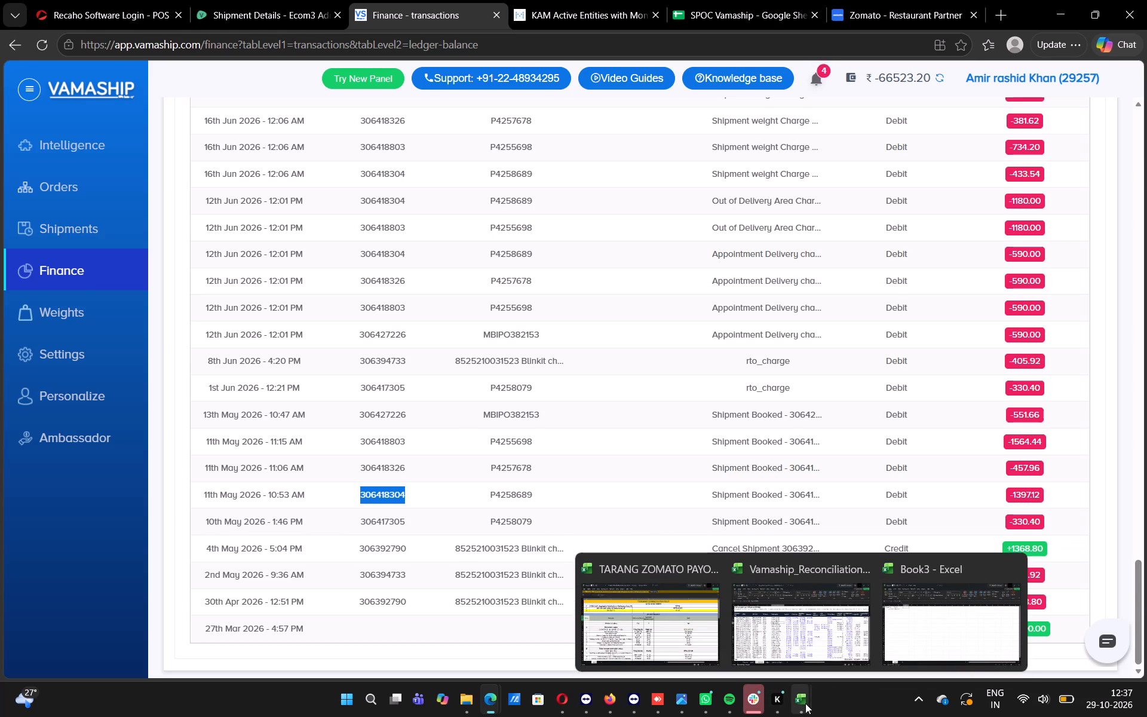
click(792, 622)
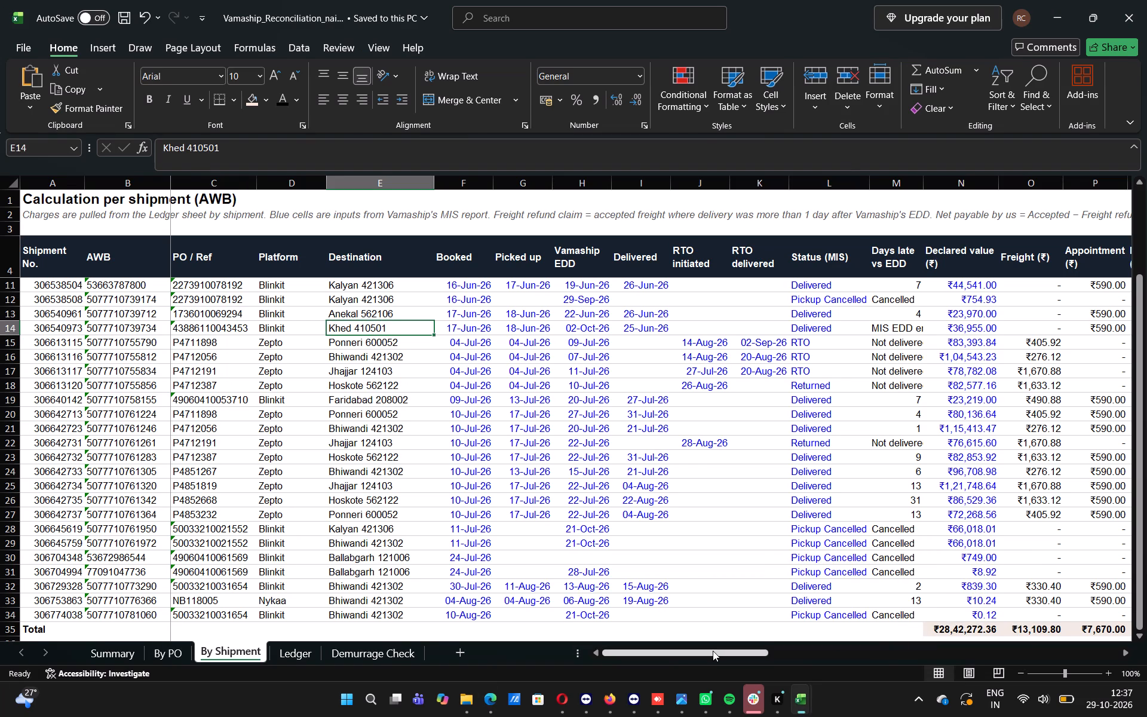
drag(713, 652, 726, 653)
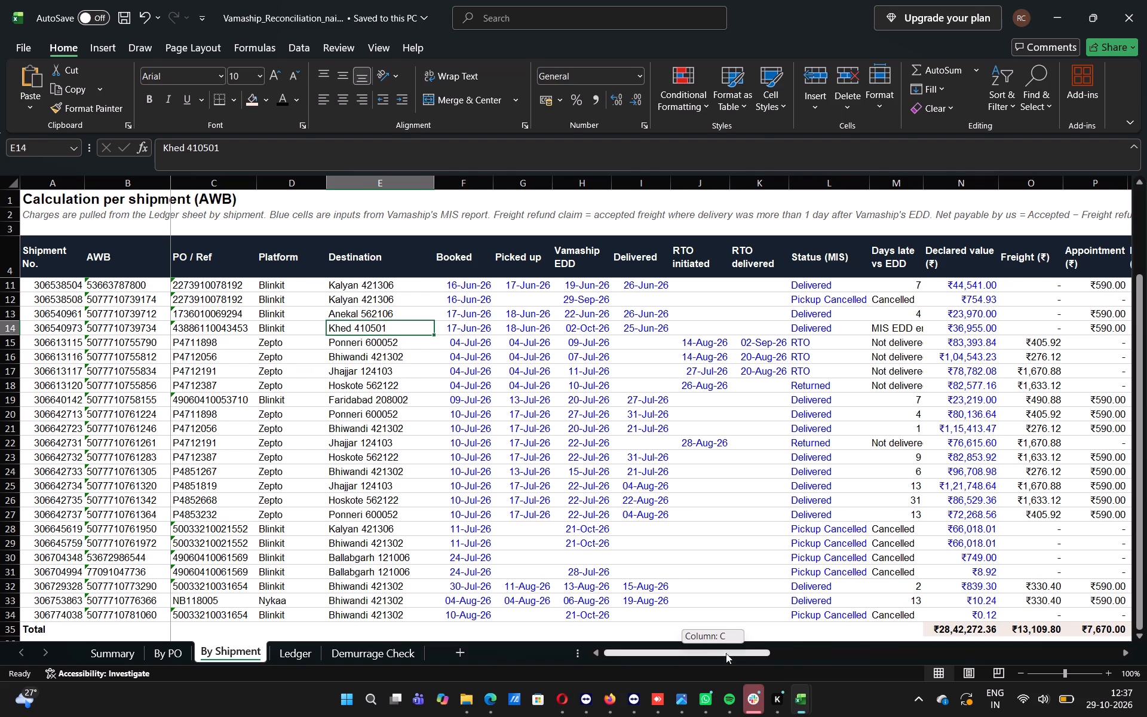
drag(726, 653, 826, 660)
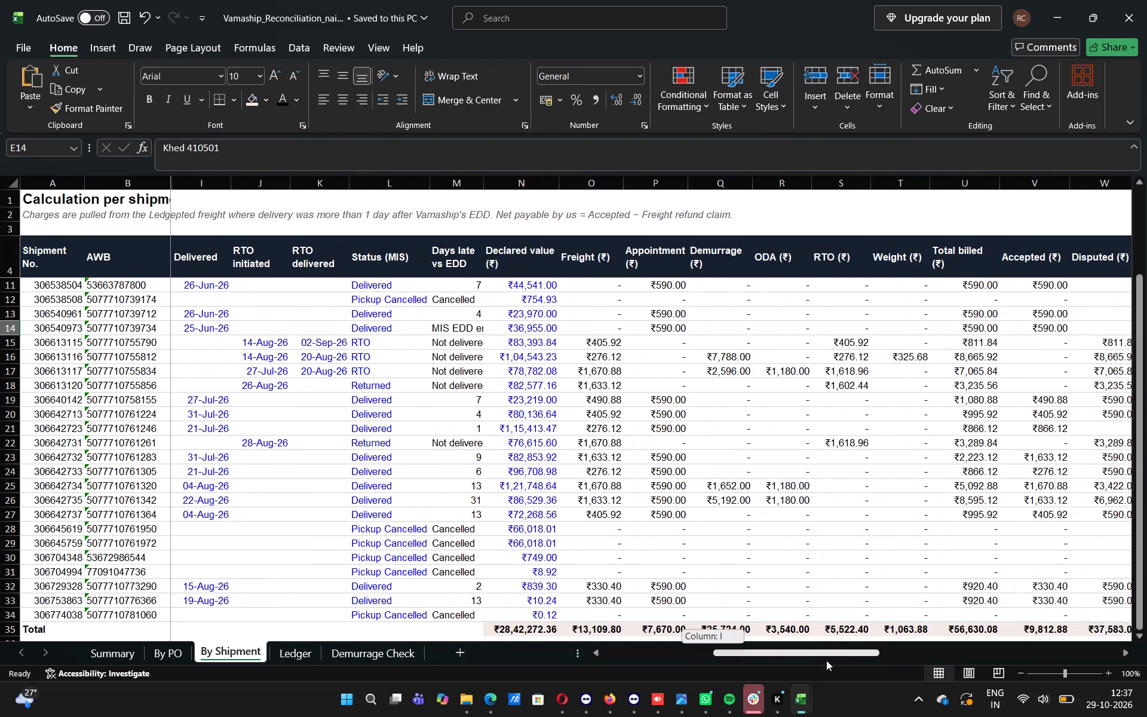
Examine each shipment's billed, accepted, disputed, refund claim, MIS total, pending and net payable amounts, along with the notes.
drag(826, 660, 904, 669)
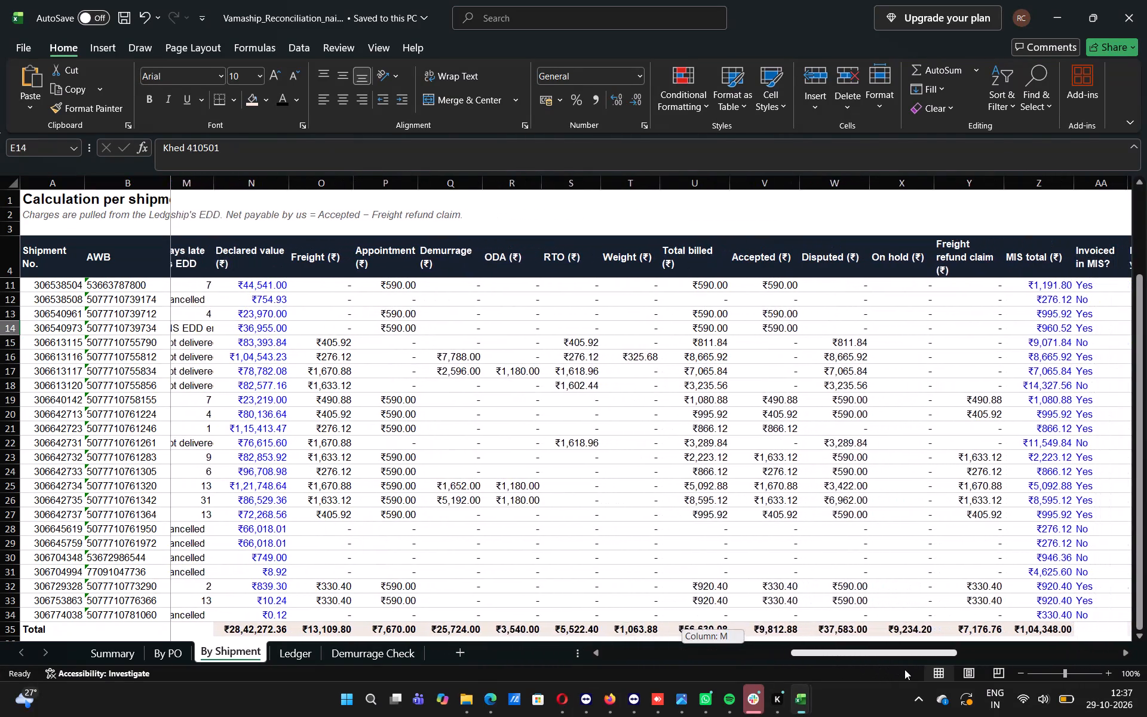
drag(904, 669, 959, 676)
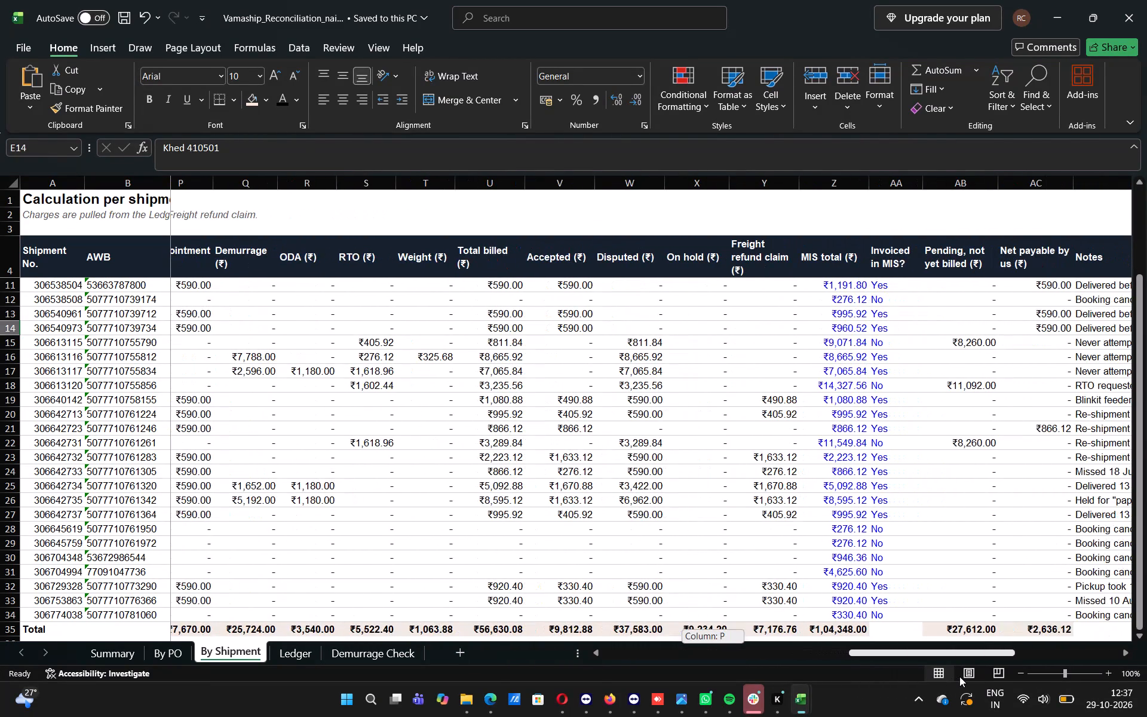
drag(959, 676, 986, 680)
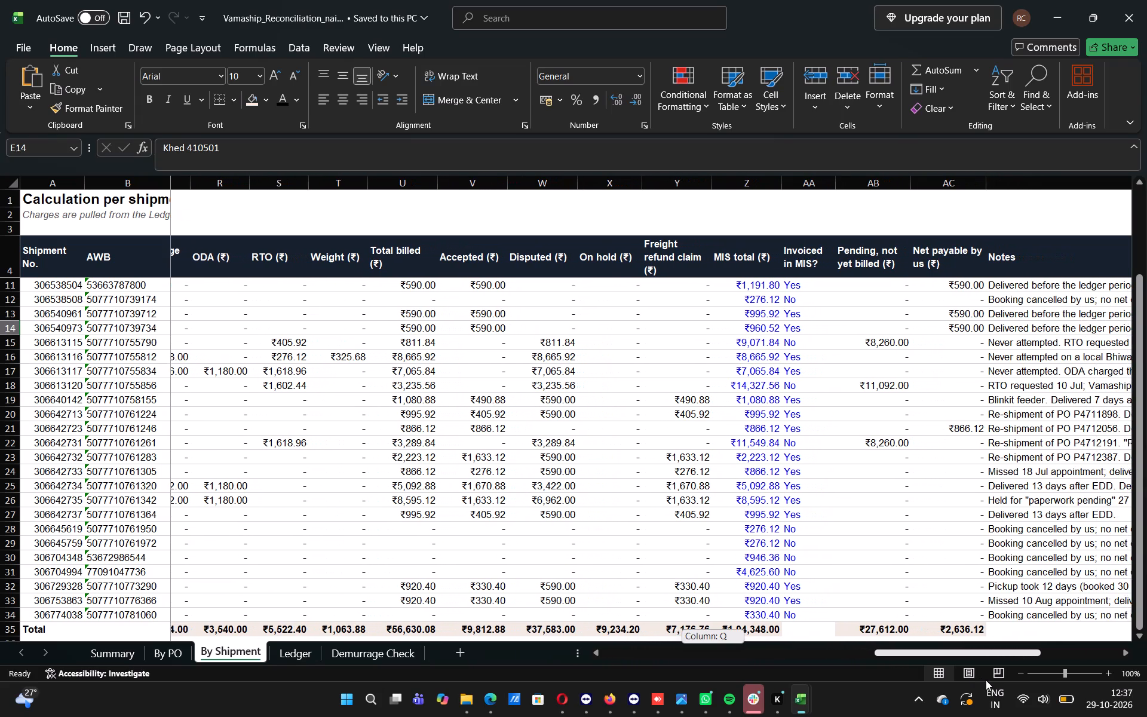
drag(986, 680, 1003, 685)
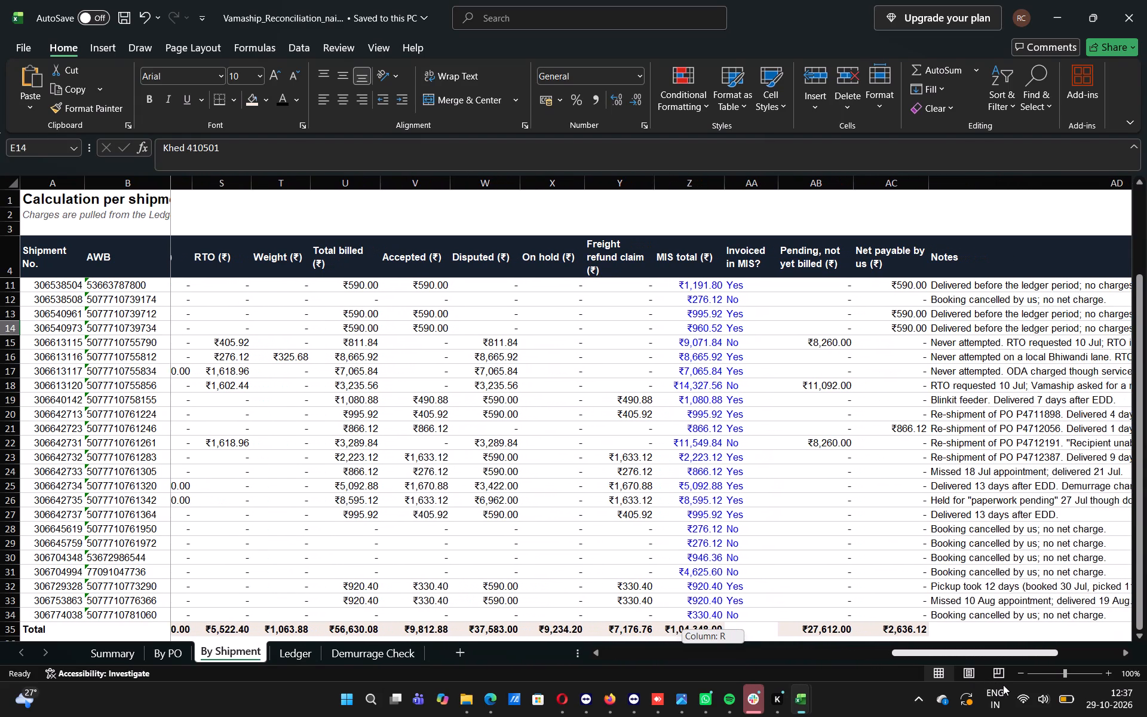
drag(1003, 685, 1035, 691)
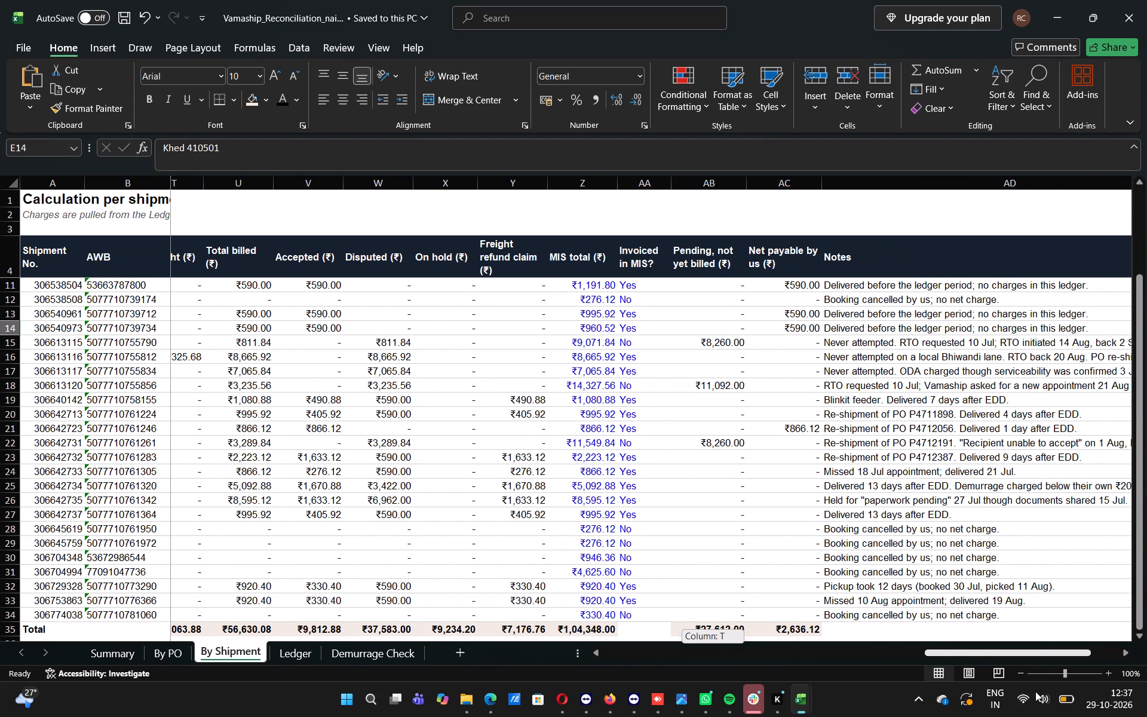
drag(1035, 691, 1049, 693)
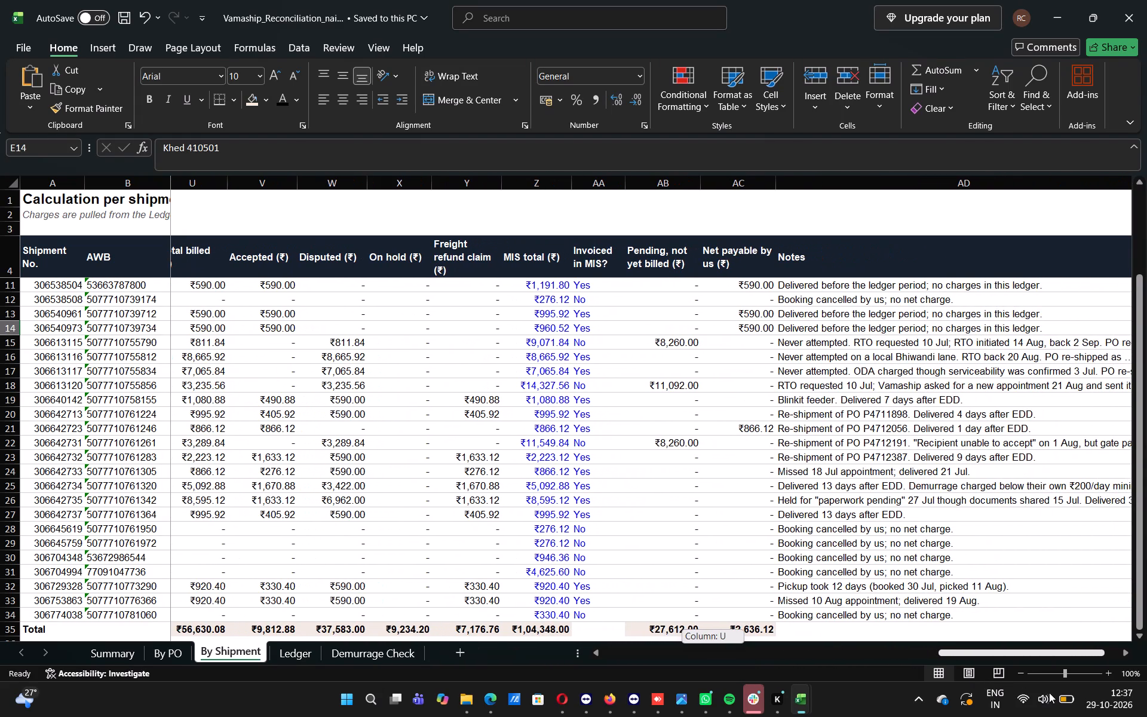
drag(1049, 693, 1003, 690)
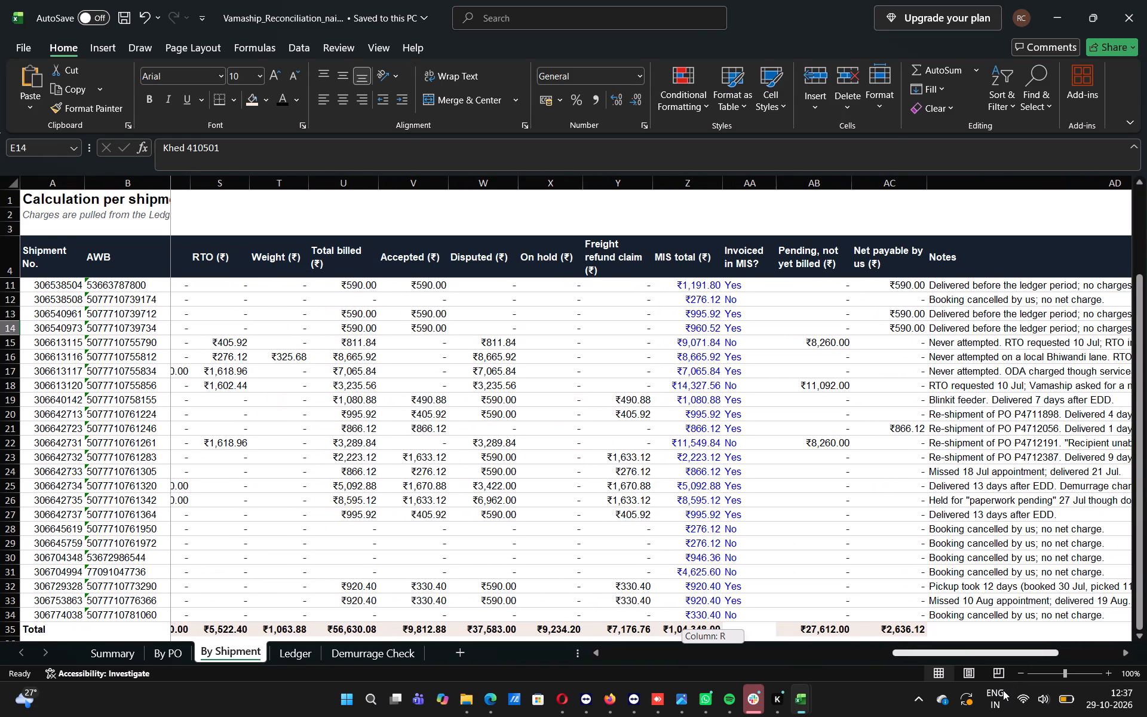
drag(1003, 690, 934, 682)
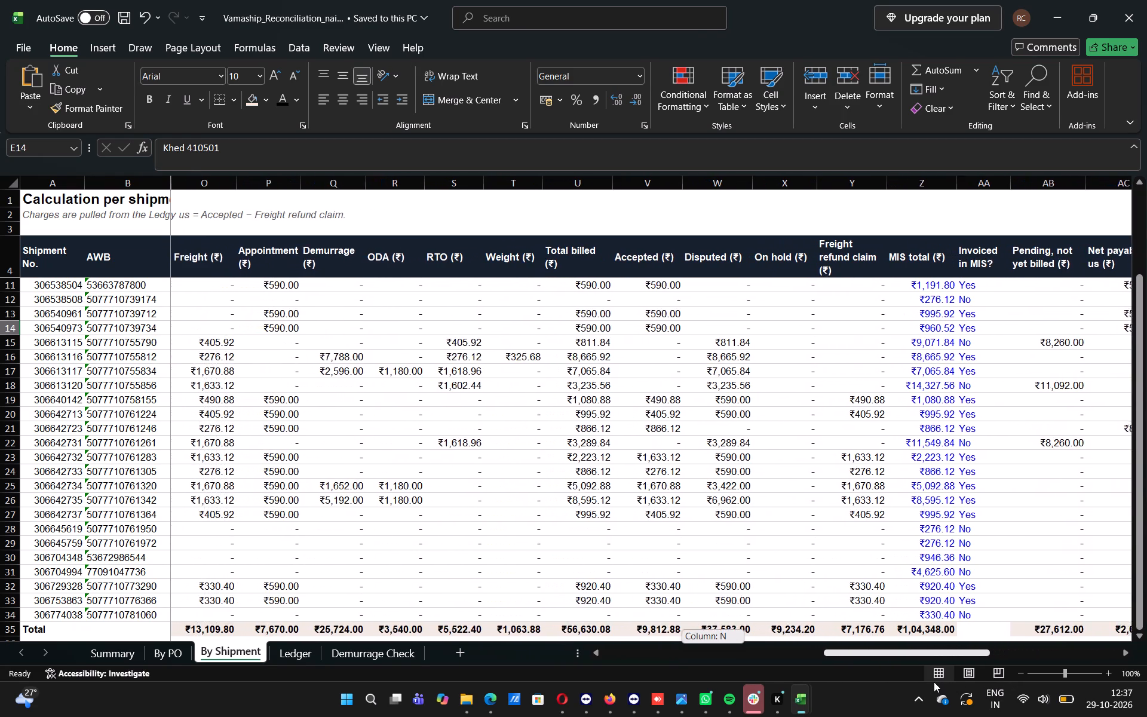
drag(934, 682, 934, 682)
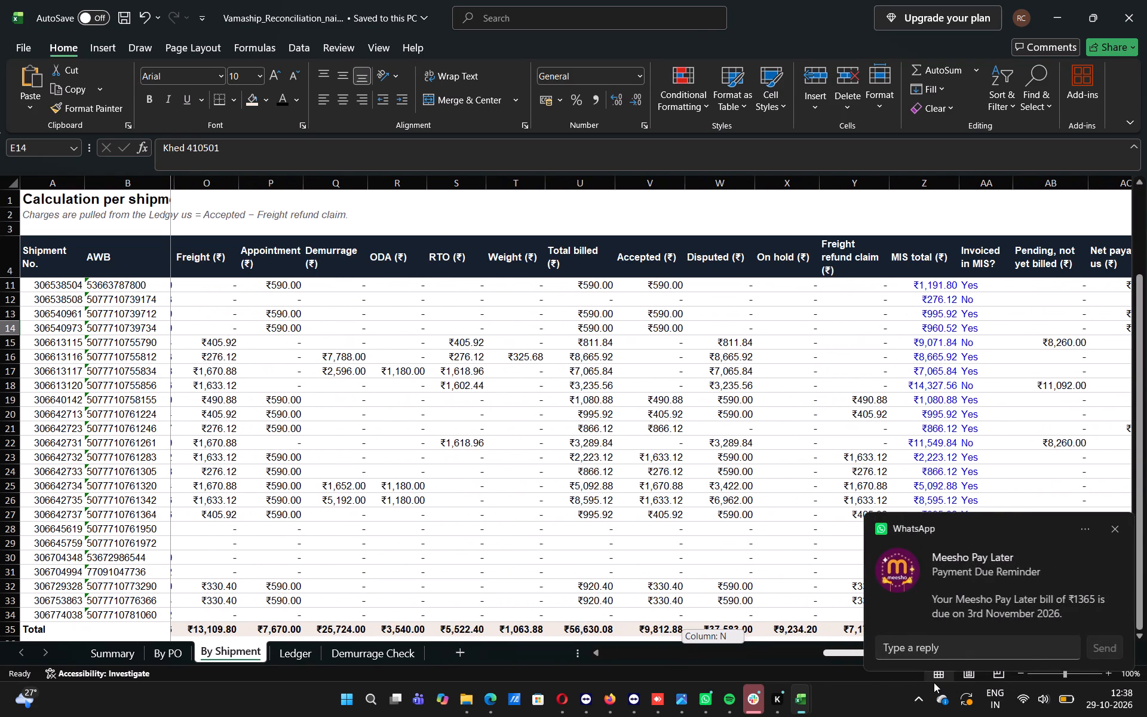
drag(934, 682, 934, 681)
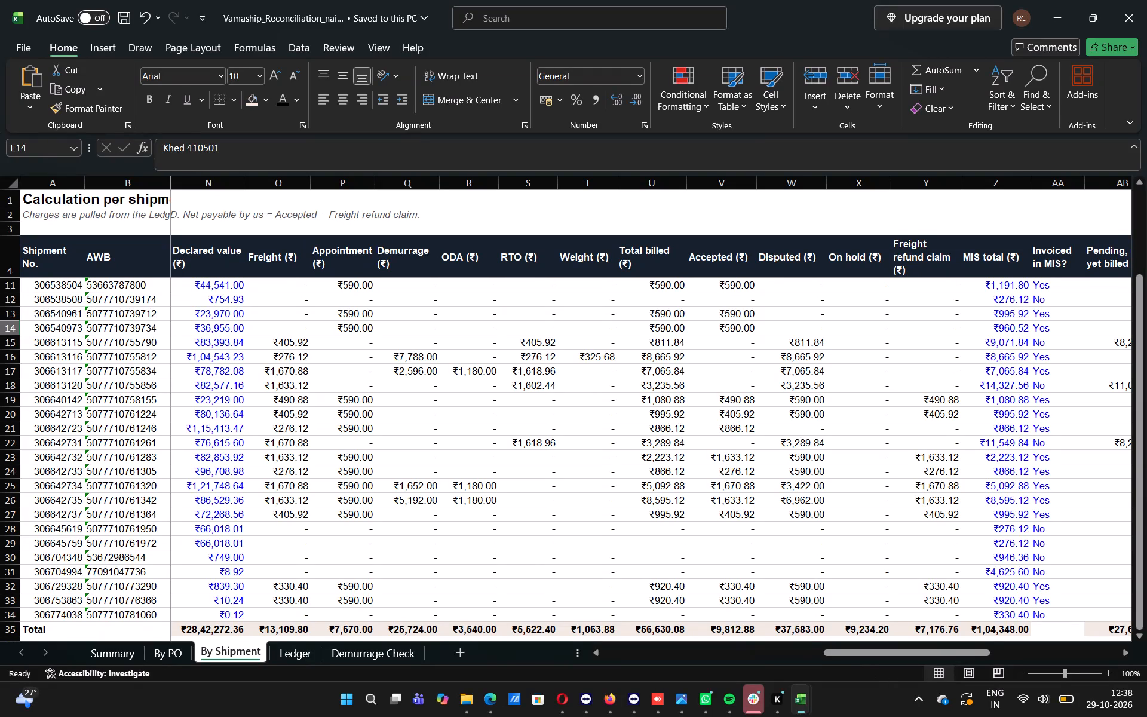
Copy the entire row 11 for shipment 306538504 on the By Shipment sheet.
click(8, 286)
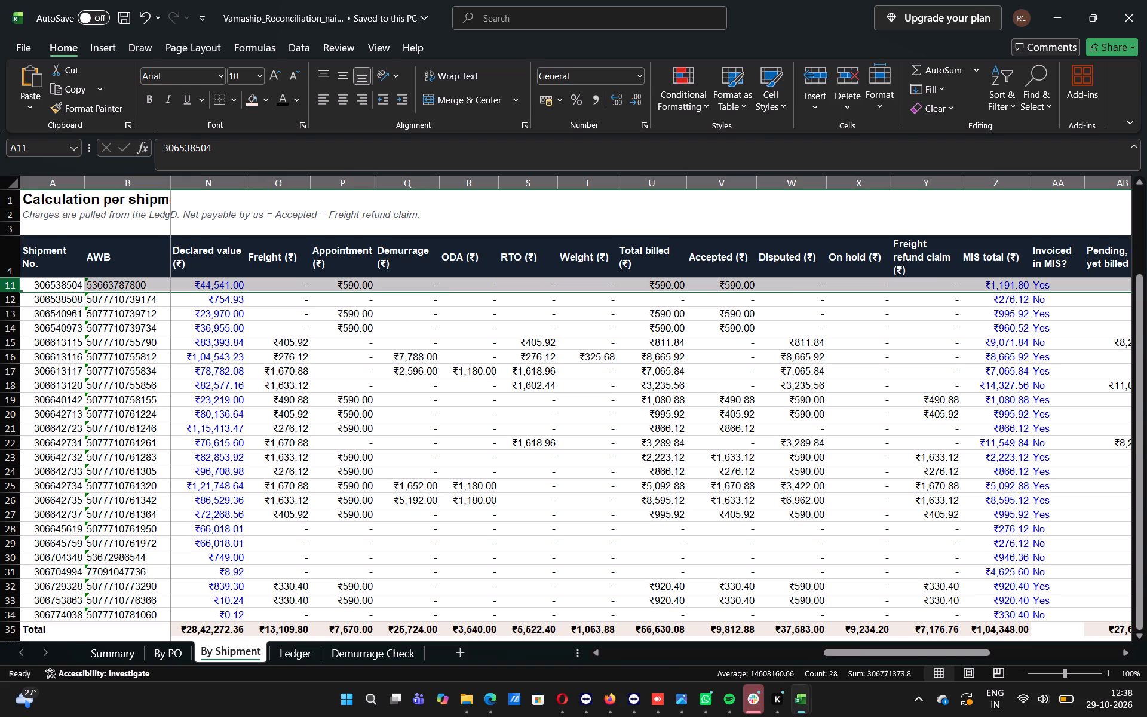
key(ctrl+c)
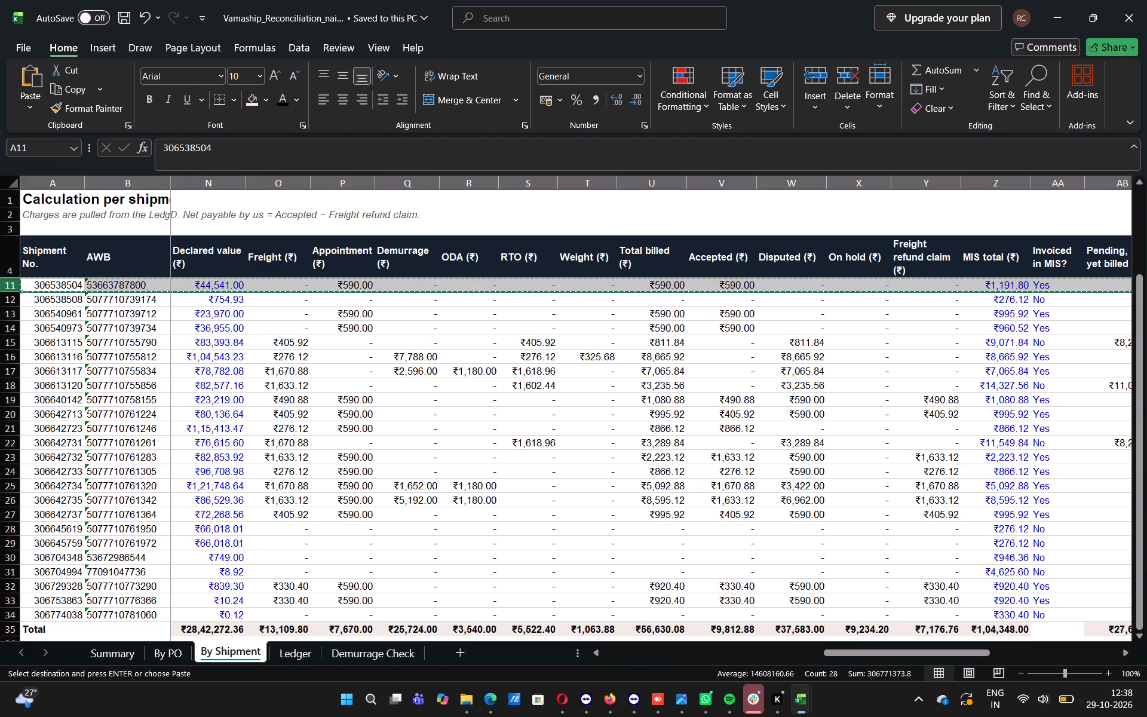
Clear the shipment number and status entries in A1:B2 of the Book3 workbook.
click(917, 646)
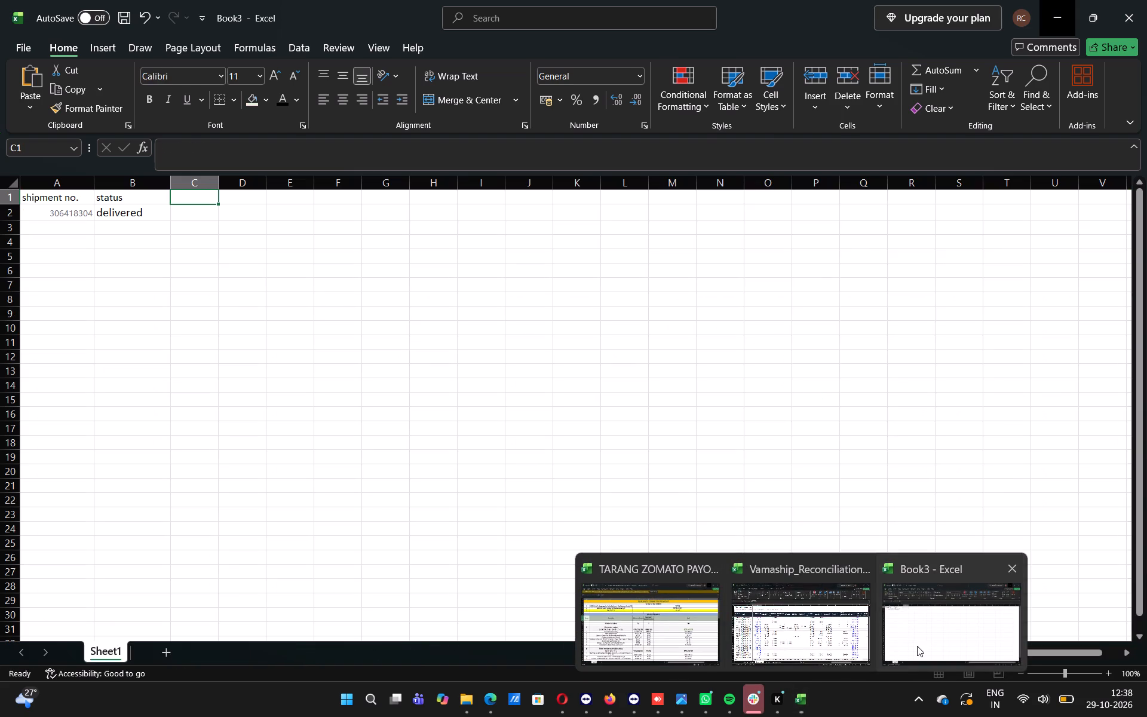
drag(33, 193, 36, 208)
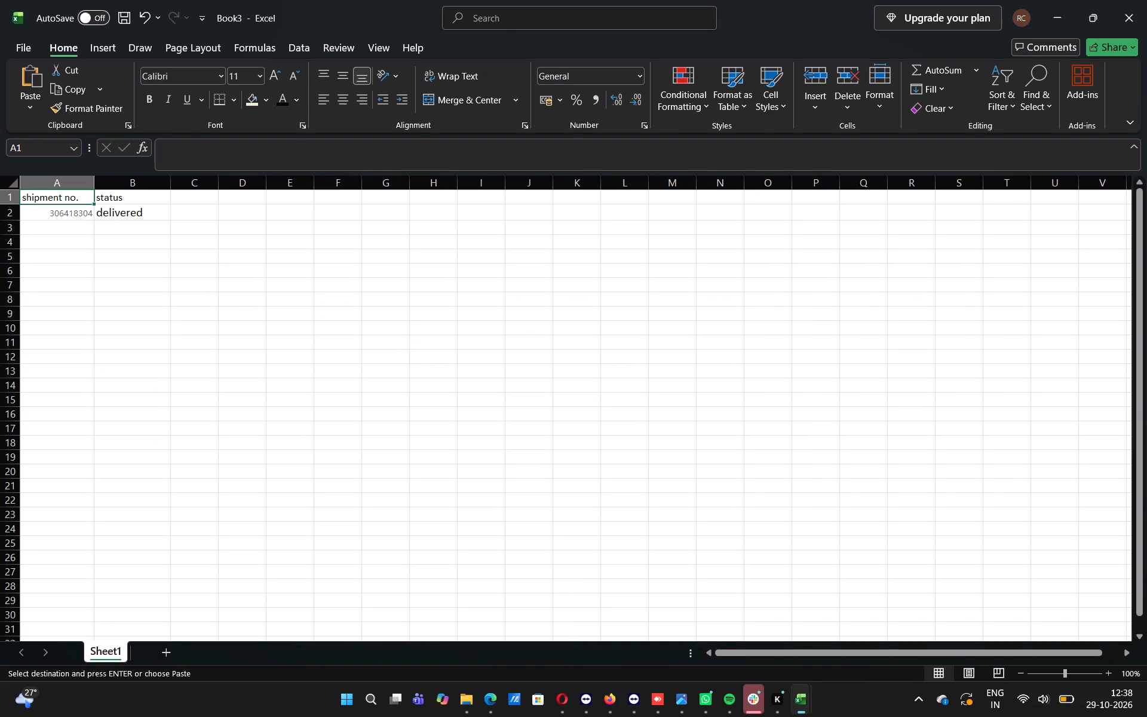
drag(36, 208, 152, 217)
key(Delete)
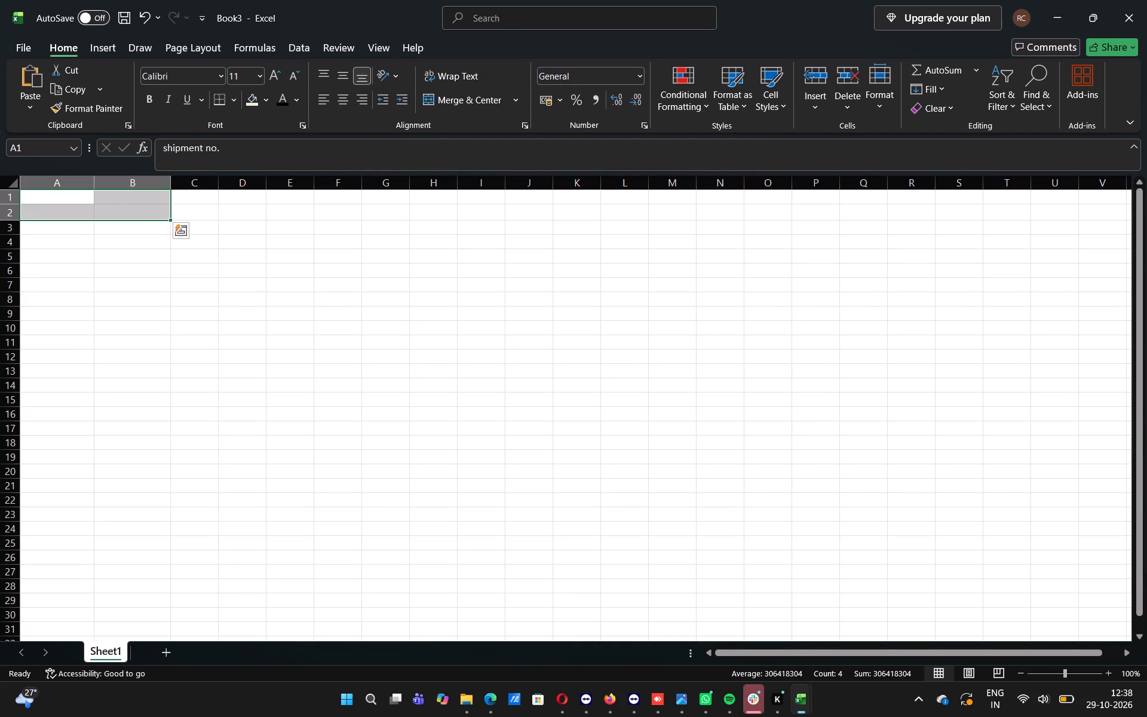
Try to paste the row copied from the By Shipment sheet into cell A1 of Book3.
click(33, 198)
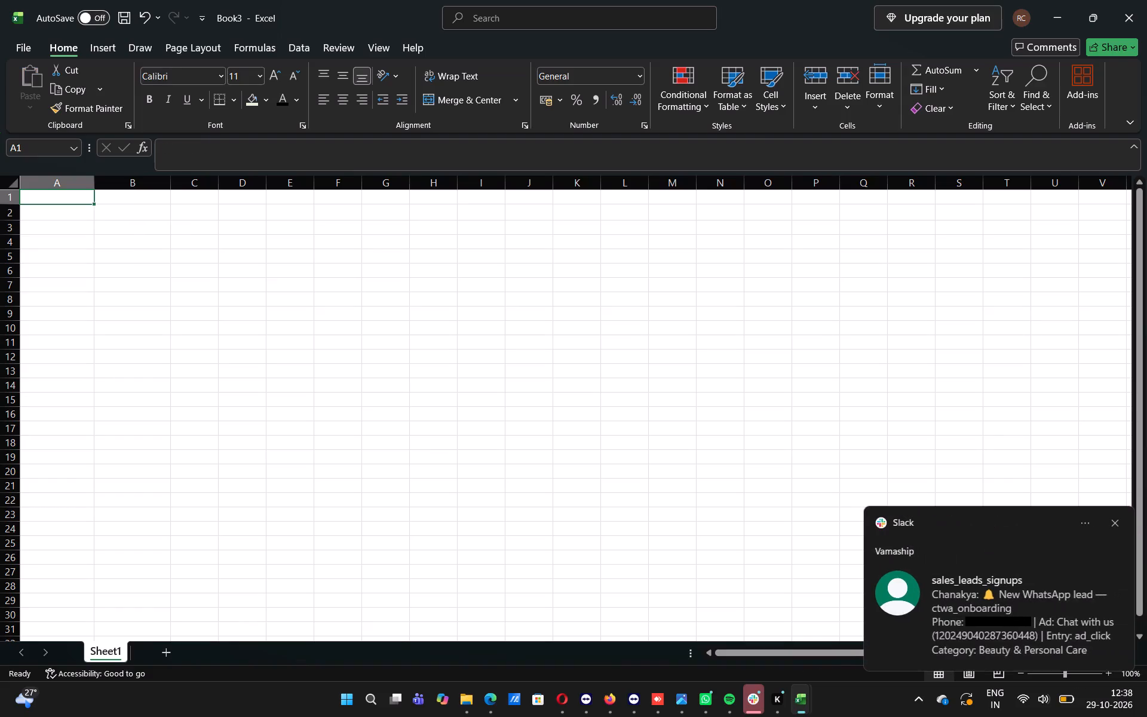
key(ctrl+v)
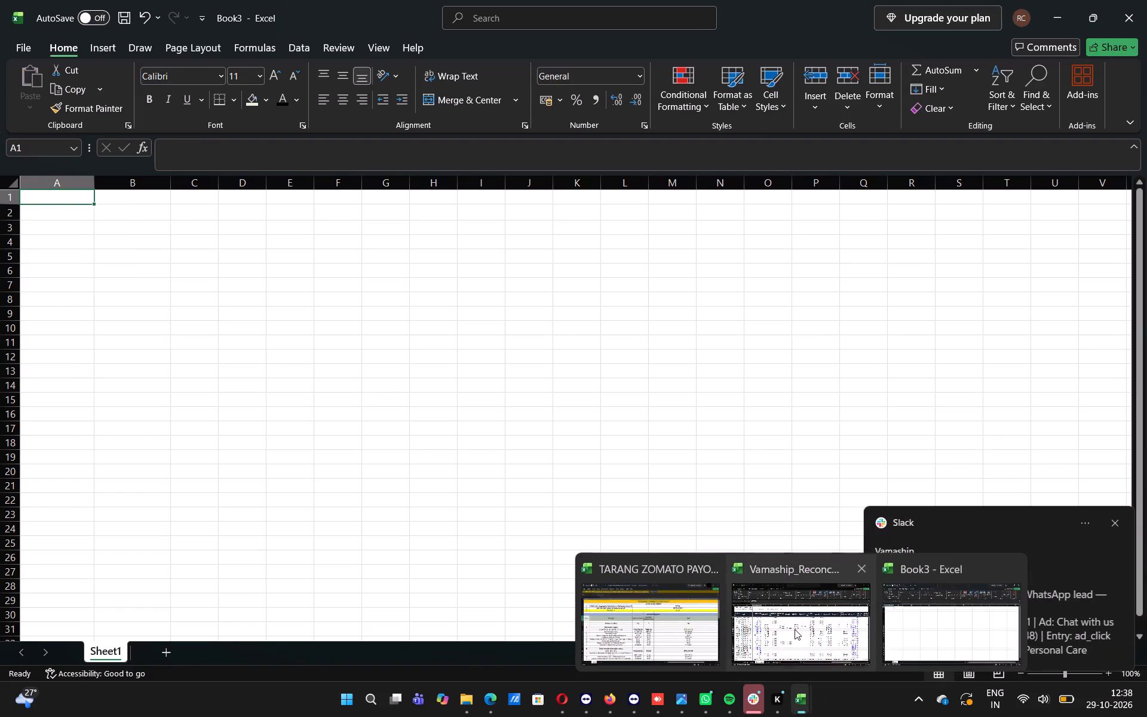
Copy the header row from the reconciliation workbook's By Shipment sheet into row 1 of Book3.
click(795, 629)
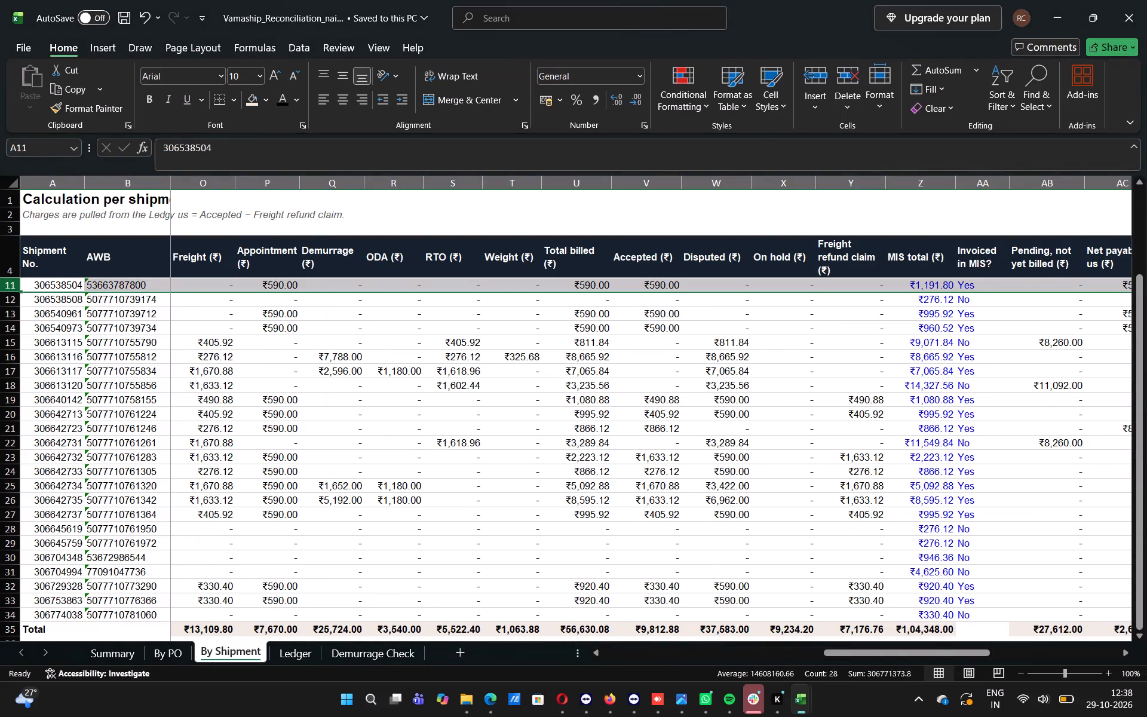
click(12, 284)
key(ctrl+c)
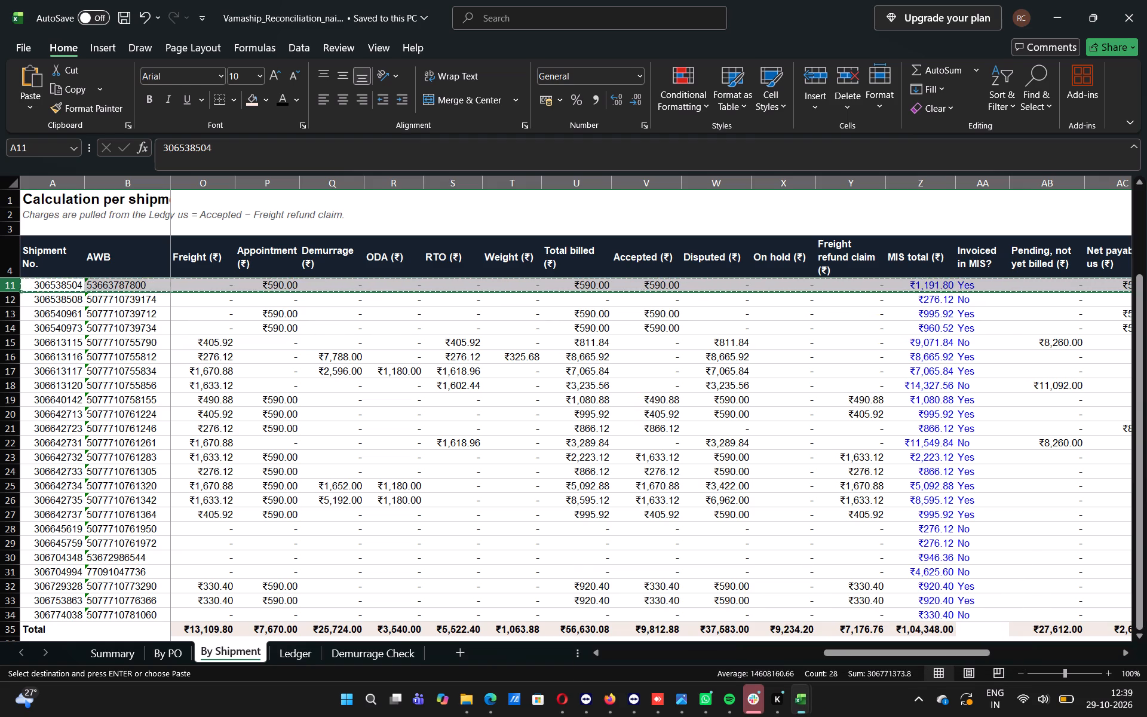
click(504, 305)
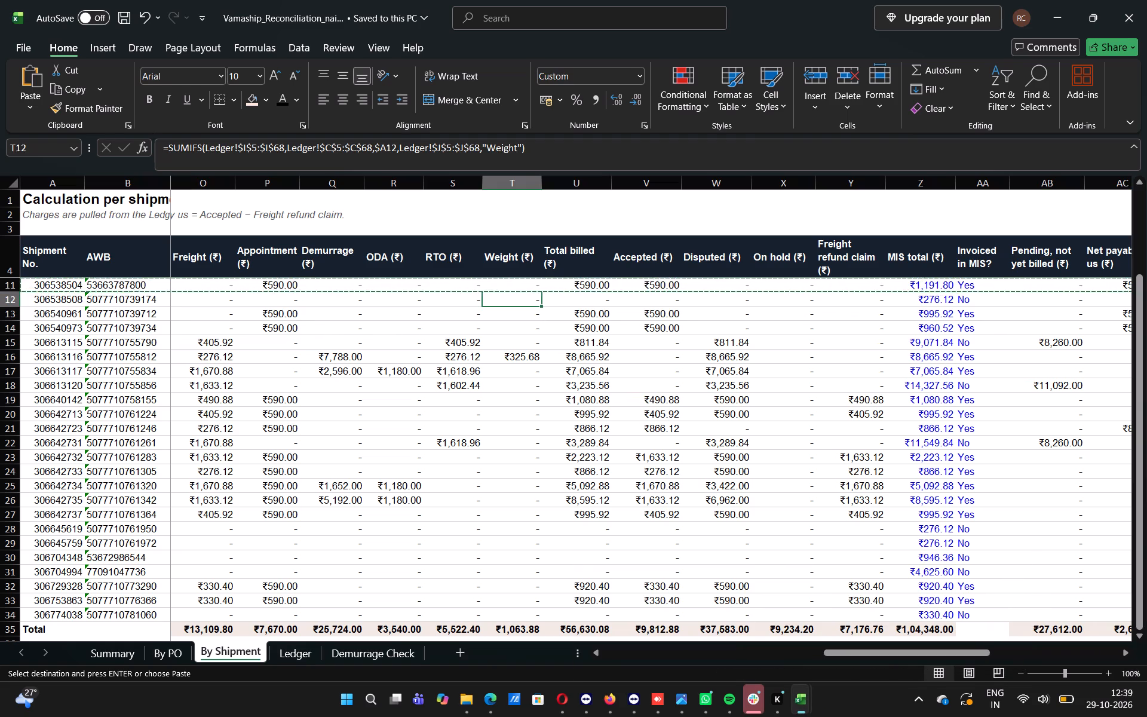
click(16, 256)
key(ctrl+c)
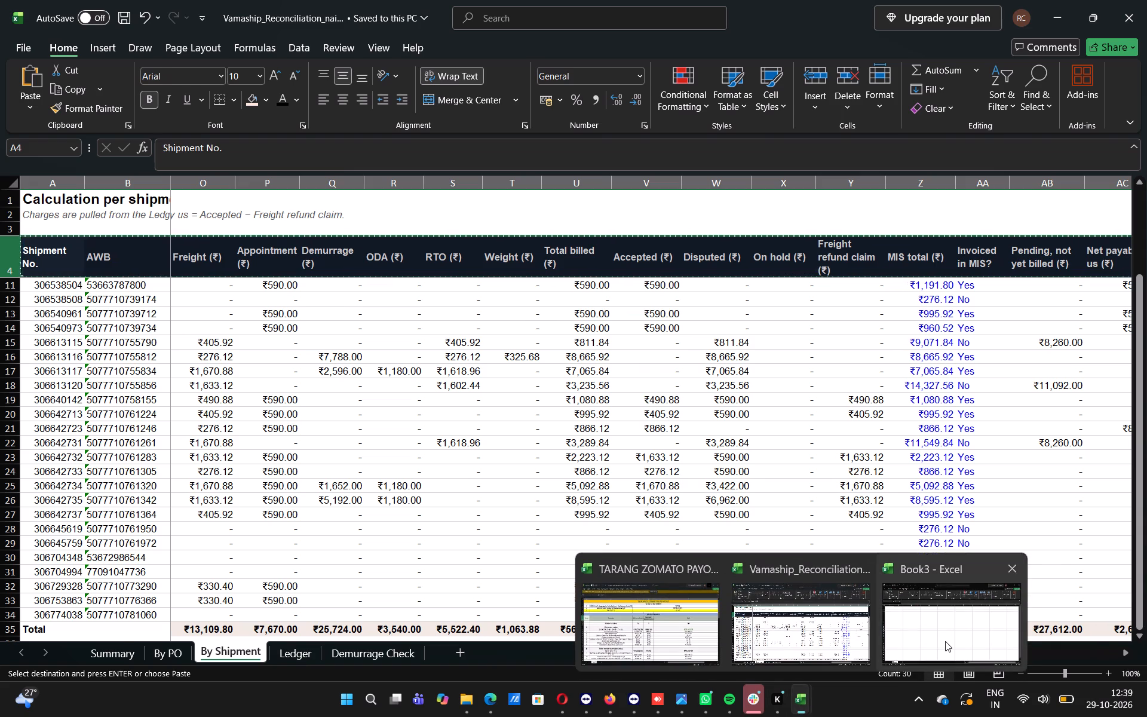
click(945, 641)
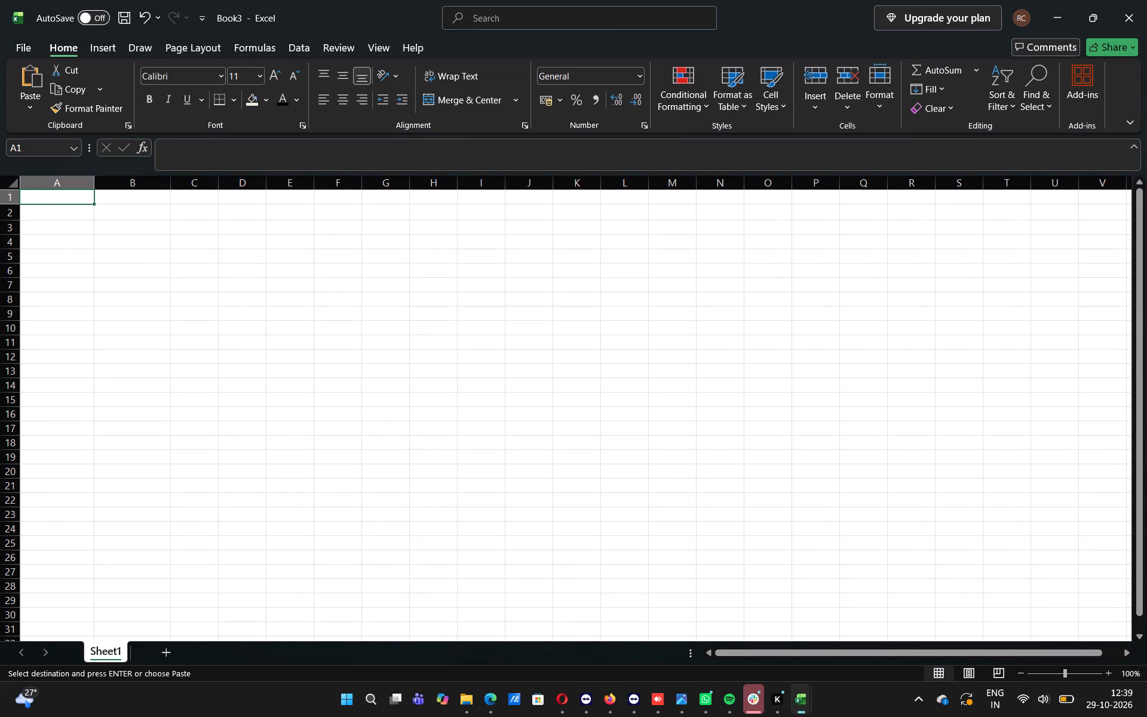
key(ctrl+v)
click(165, 262)
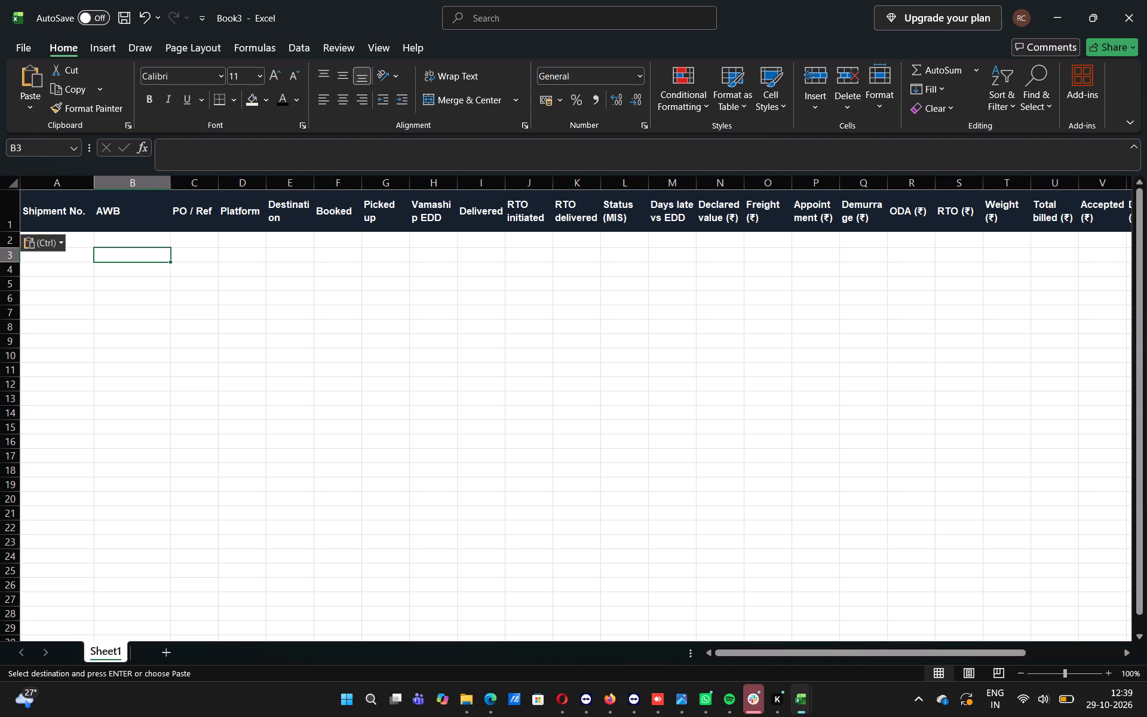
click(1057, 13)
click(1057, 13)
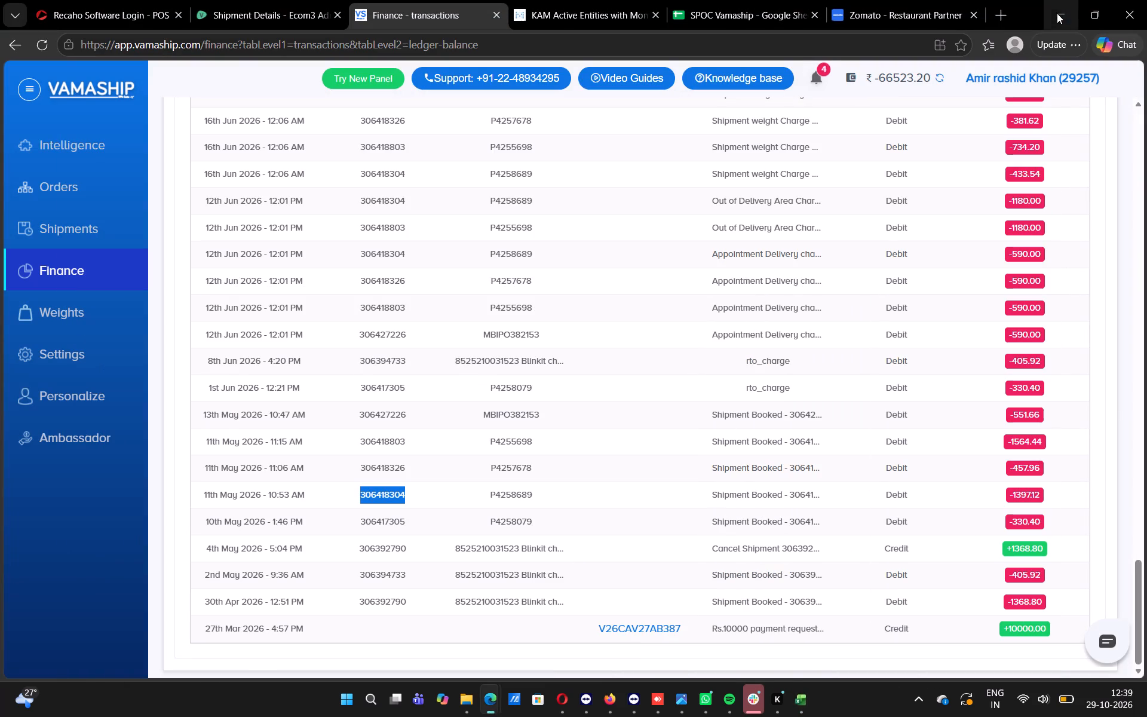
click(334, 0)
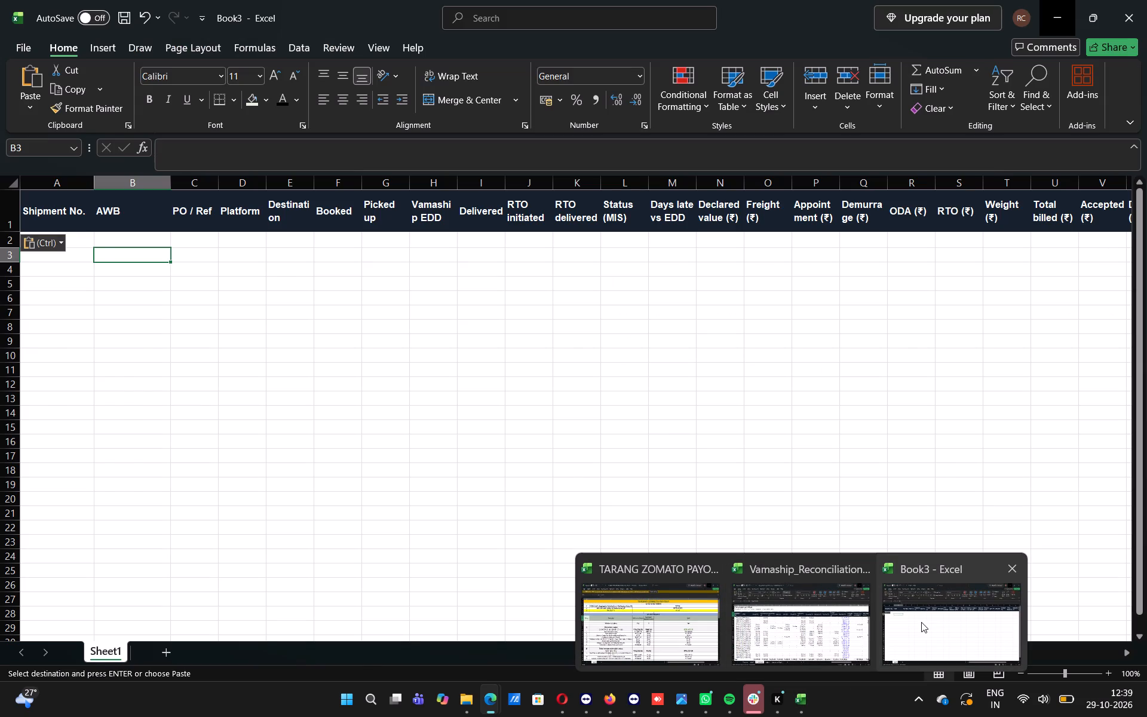
click(780, 626)
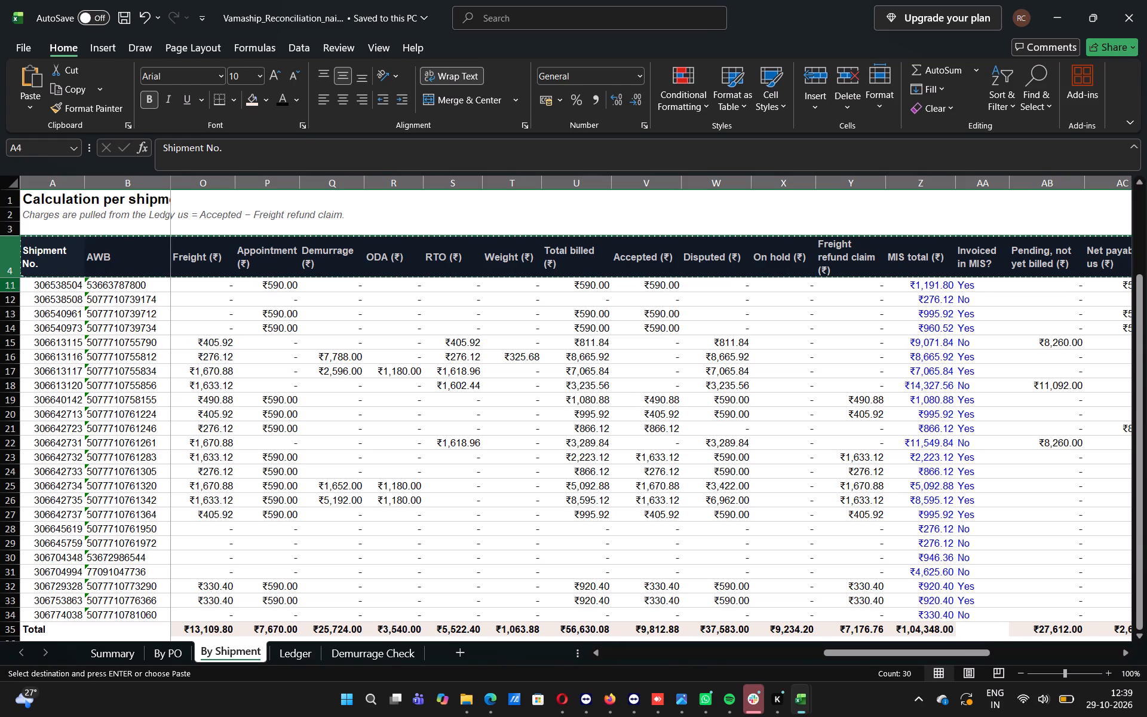
click(10, 286)
key(ctrl+c)
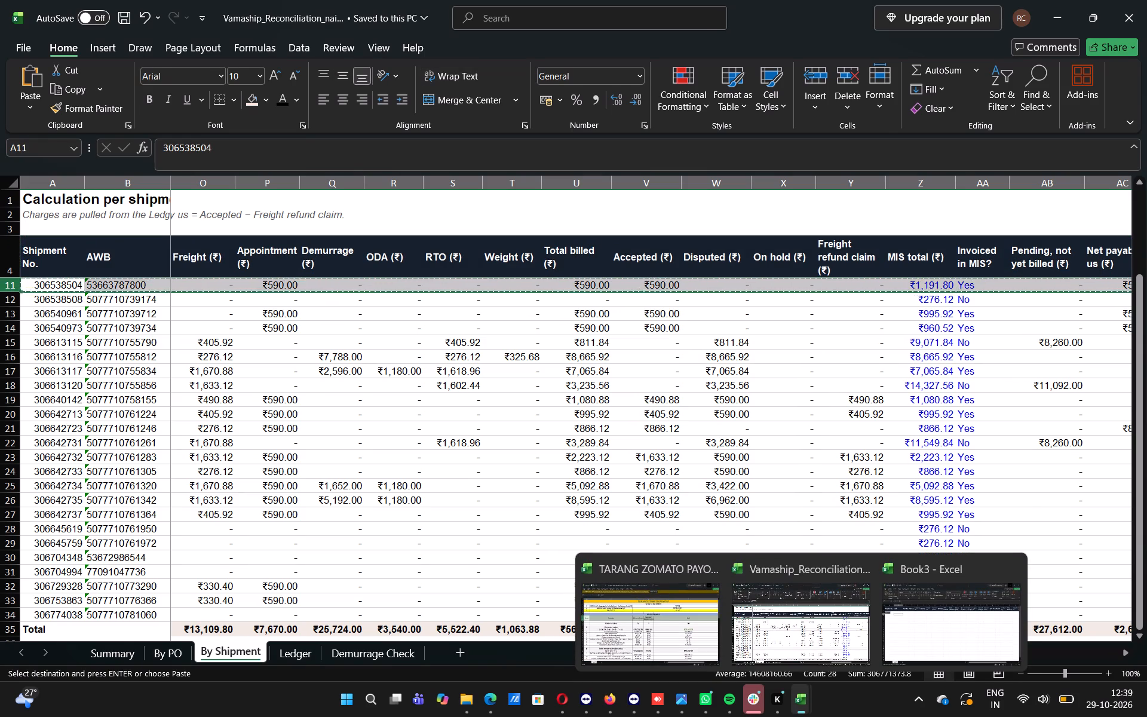
click(930, 643)
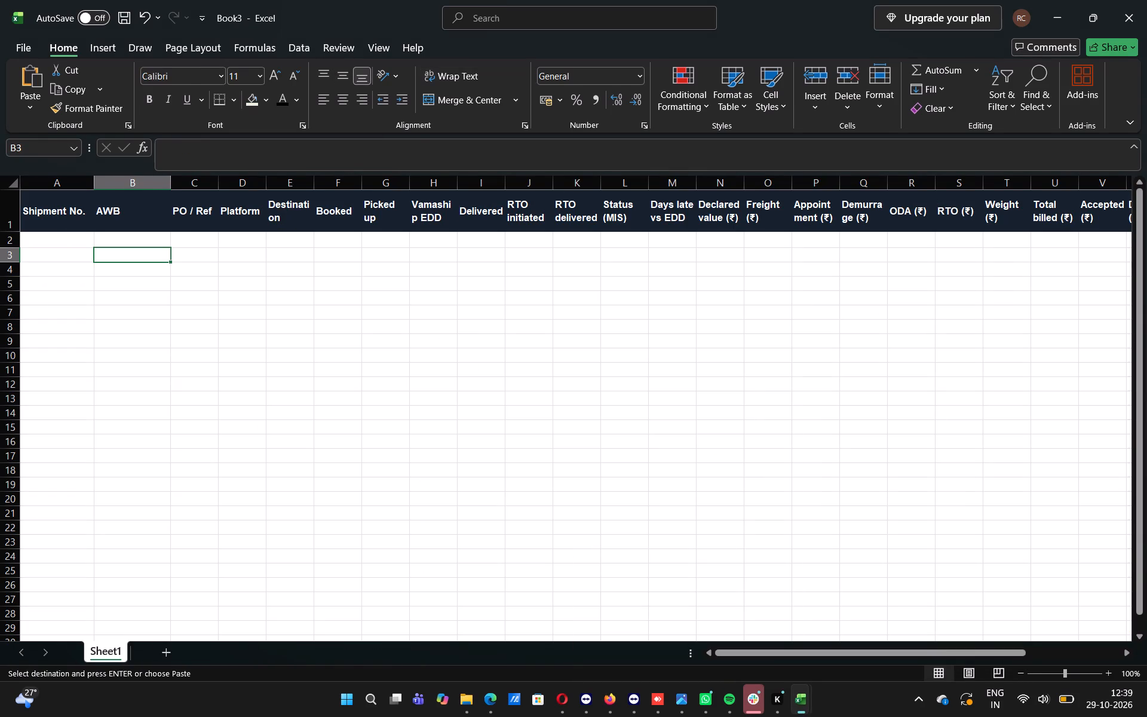
click(44, 238)
key(ctrl+v)
click(177, 293)
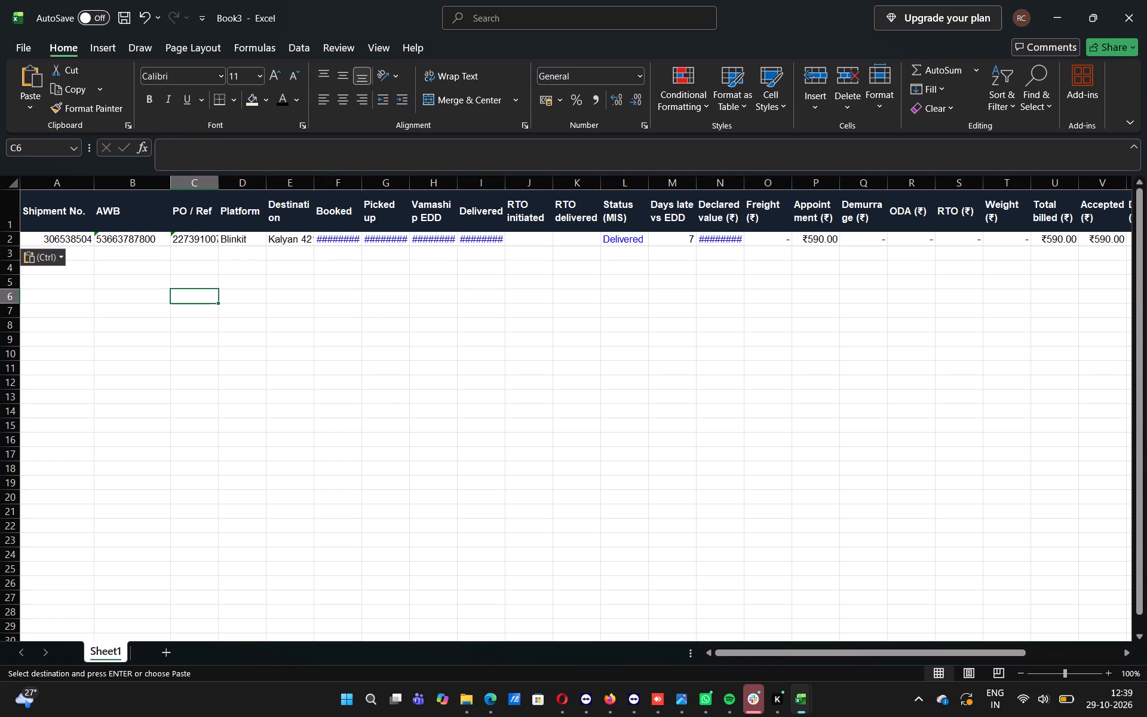
Widen the Booked, Picked up, Vamaship EDD, Delivered and Declared value columns in Book3 to fit their row 2 entries.
drag(363, 178, 384, 182)
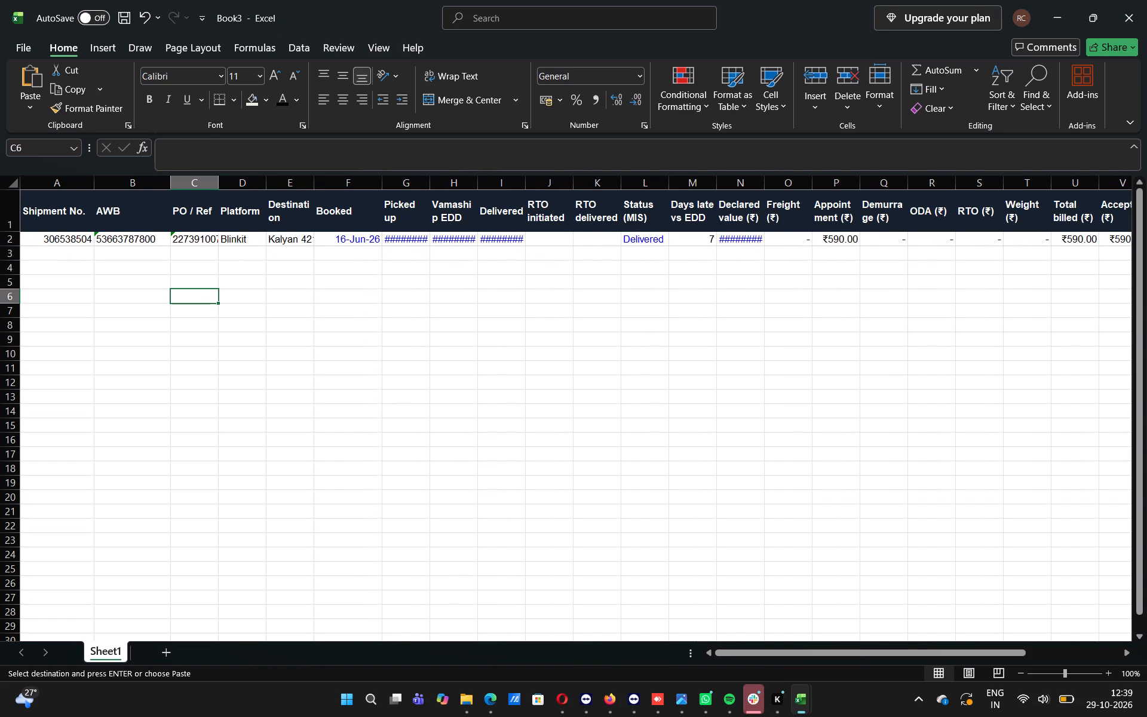
drag(430, 176, 447, 178)
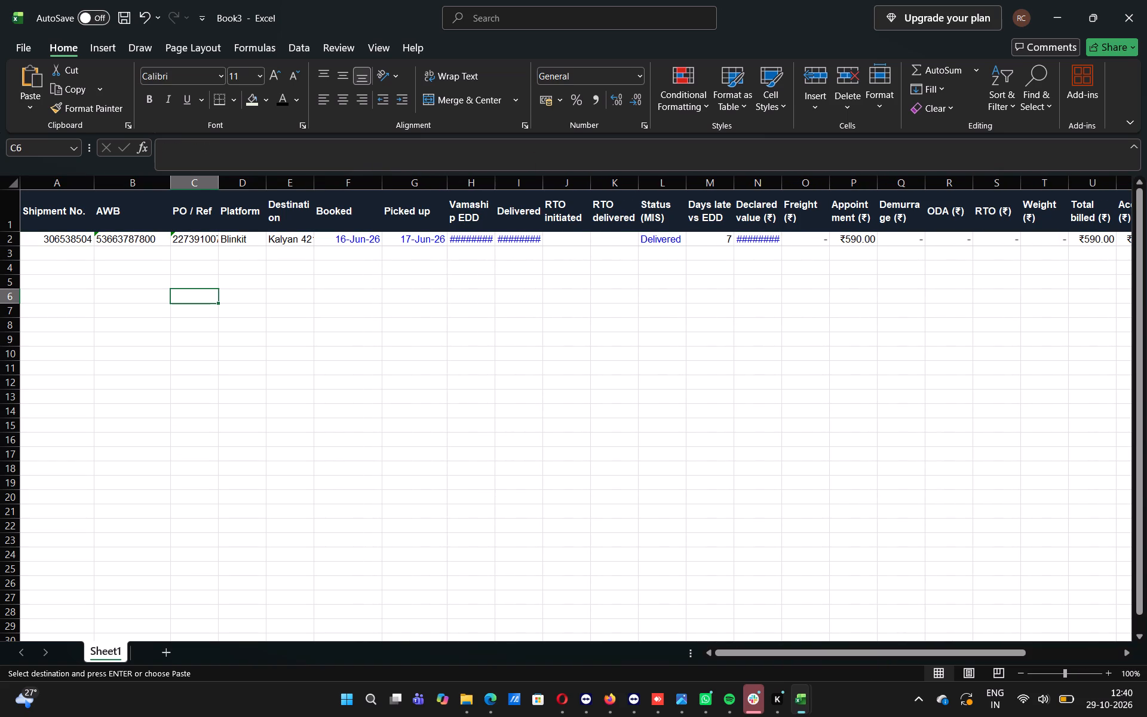
drag(492, 179, 508, 183)
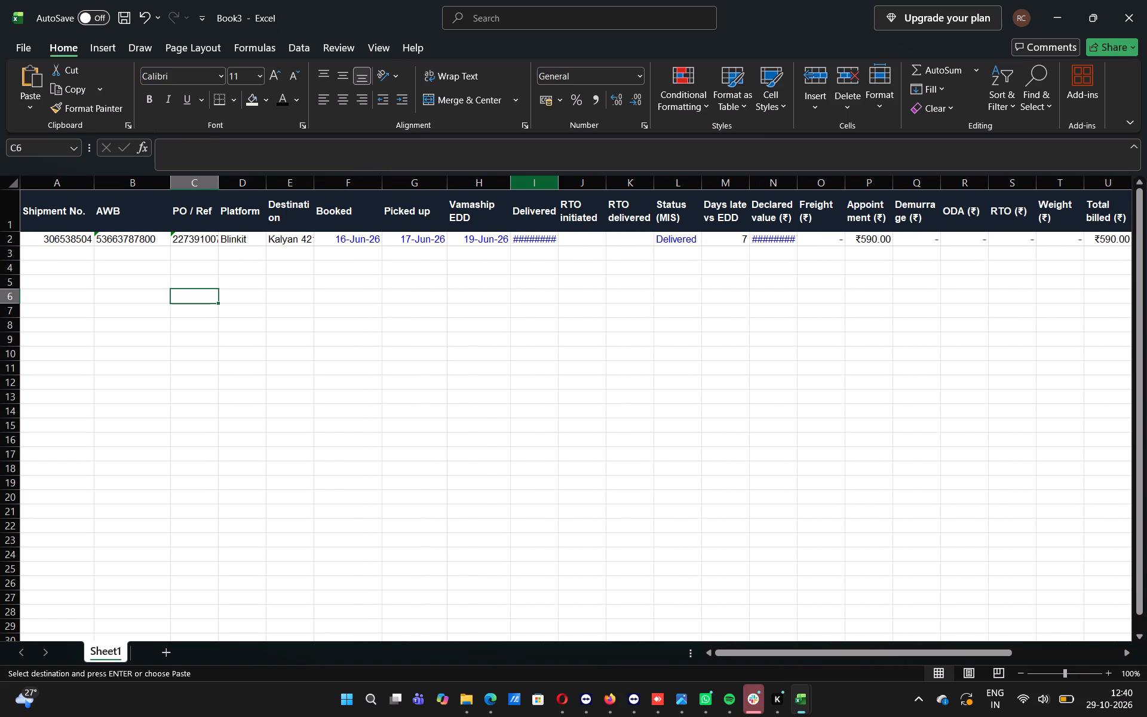
drag(557, 181, 571, 181)
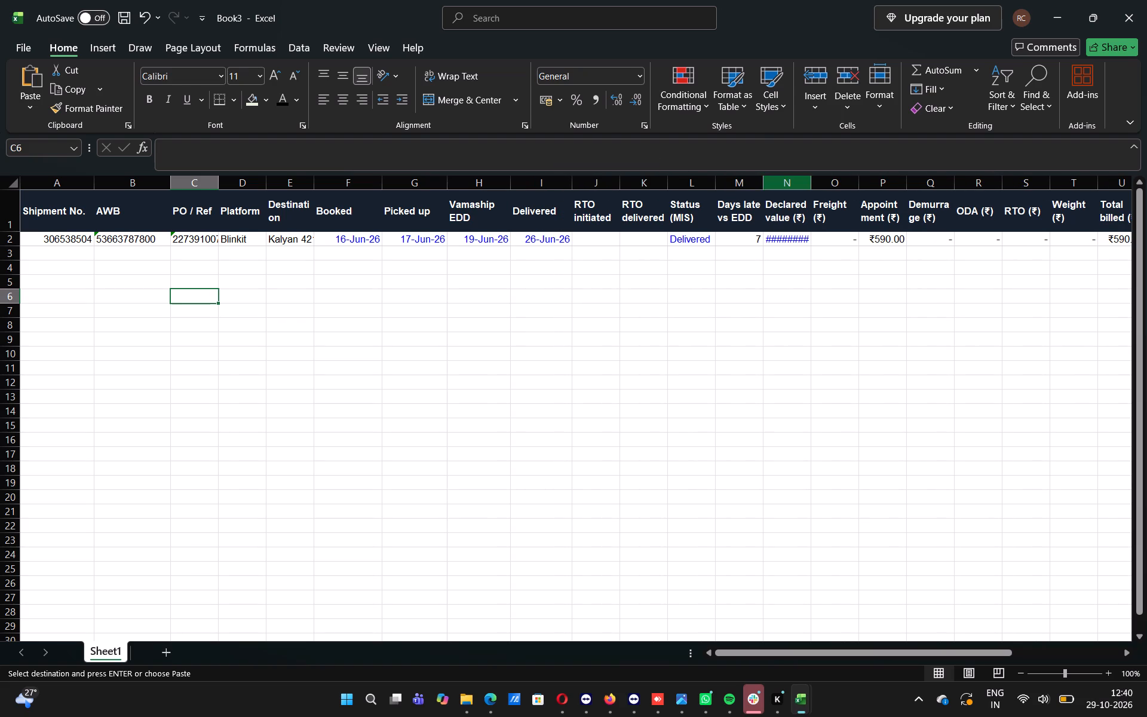
drag(810, 180, 821, 183)
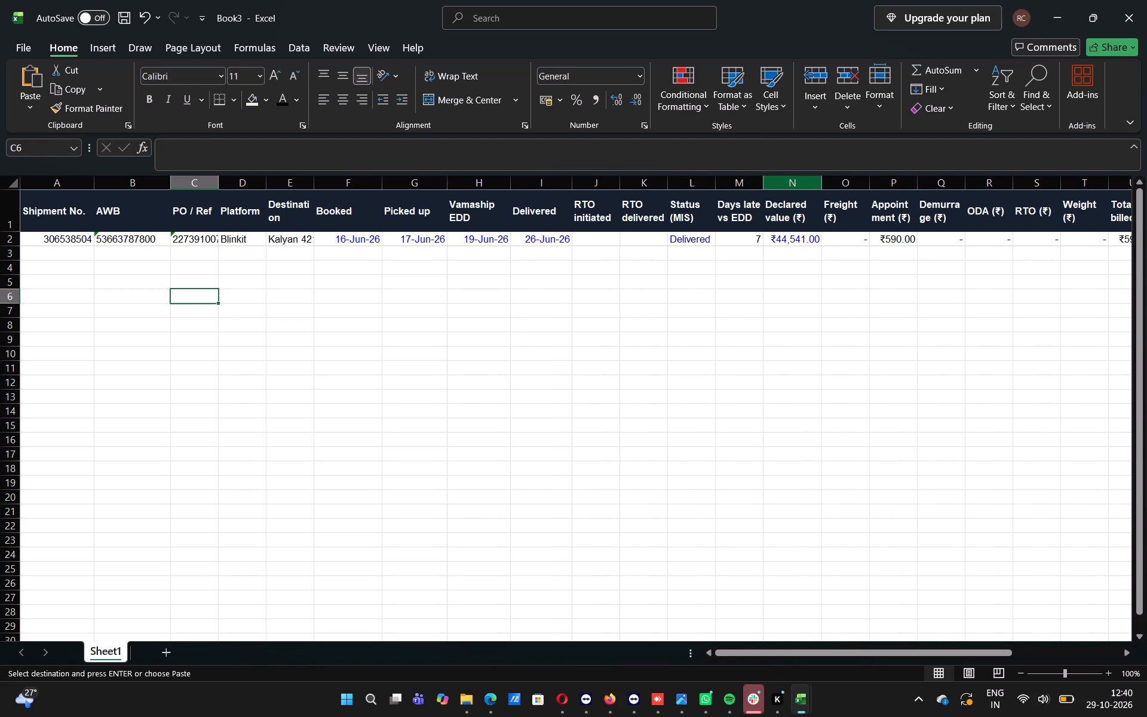
Replace the "Net payable by us (₹)" header in cell AC1 of Book3 with "net payable".
drag(774, 649, 847, 652)
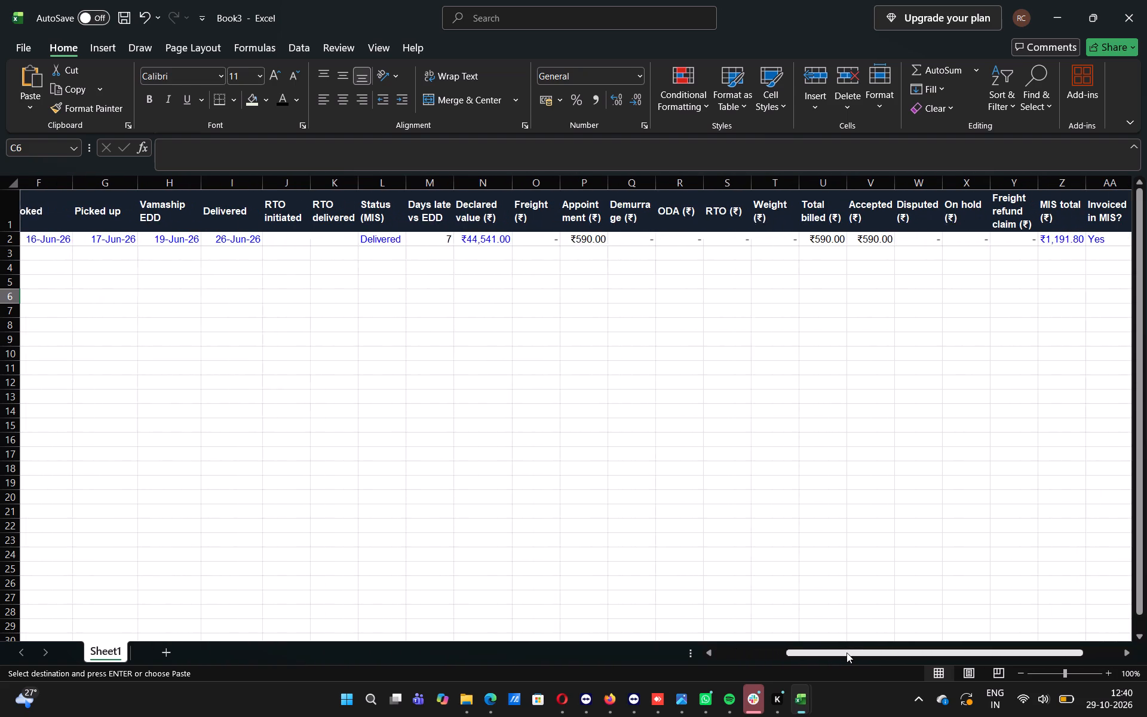
drag(847, 652, 917, 670)
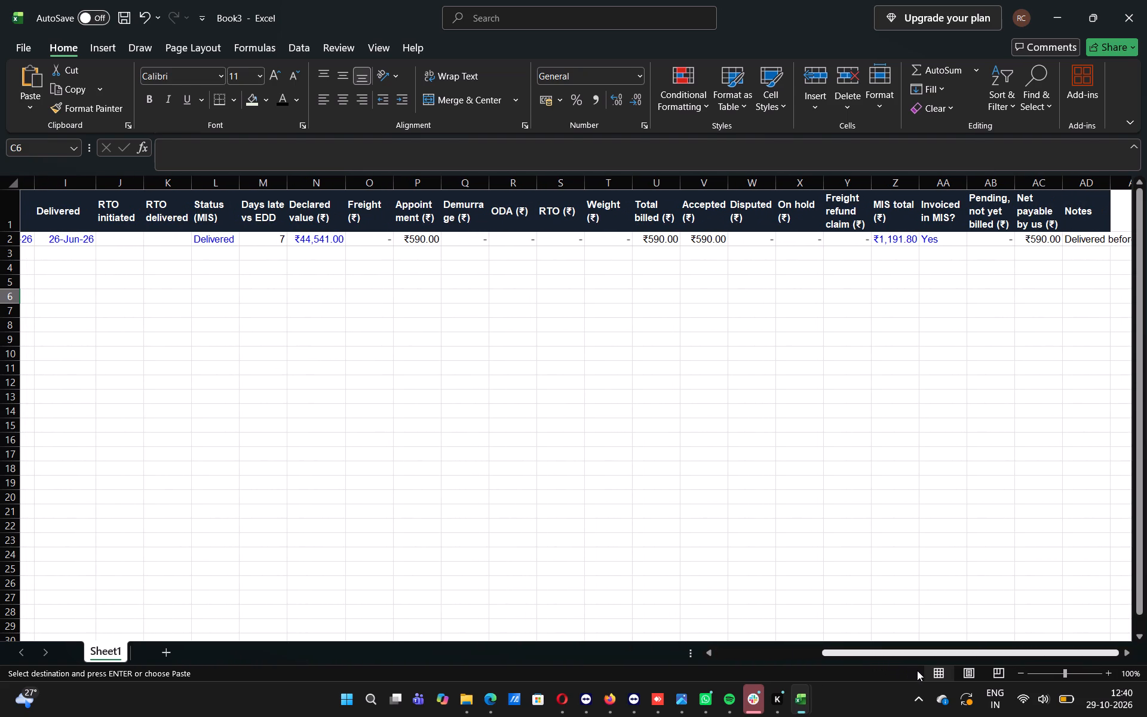
drag(917, 670, 919, 673)
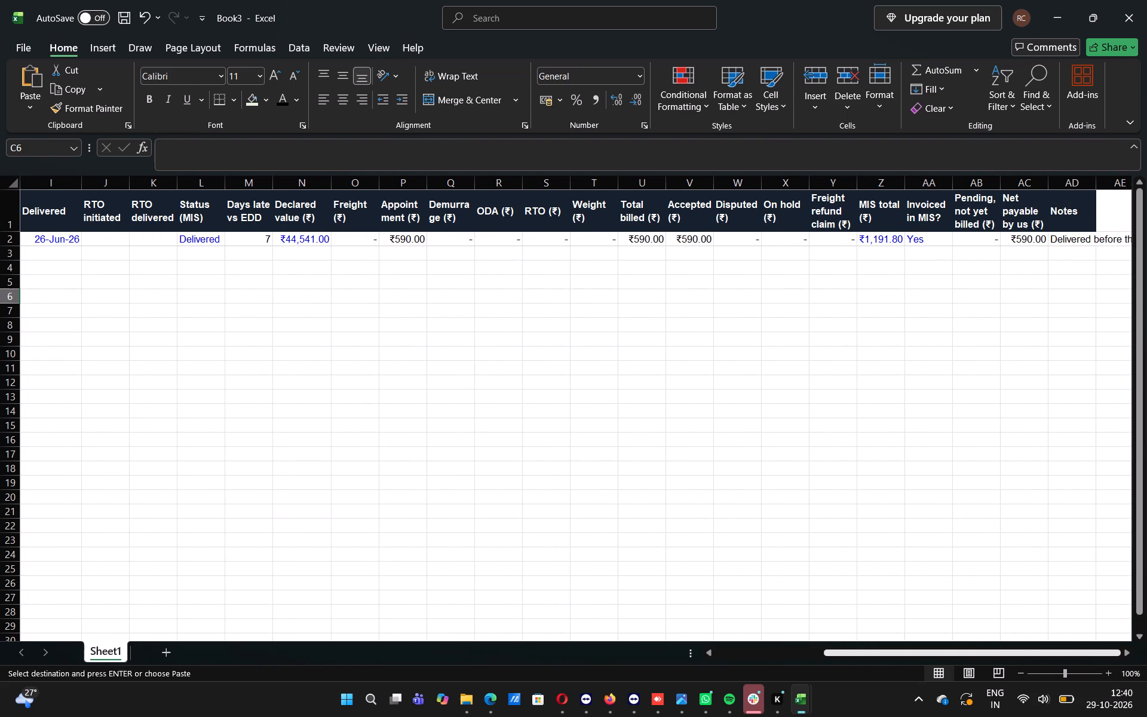
click(1019, 222)
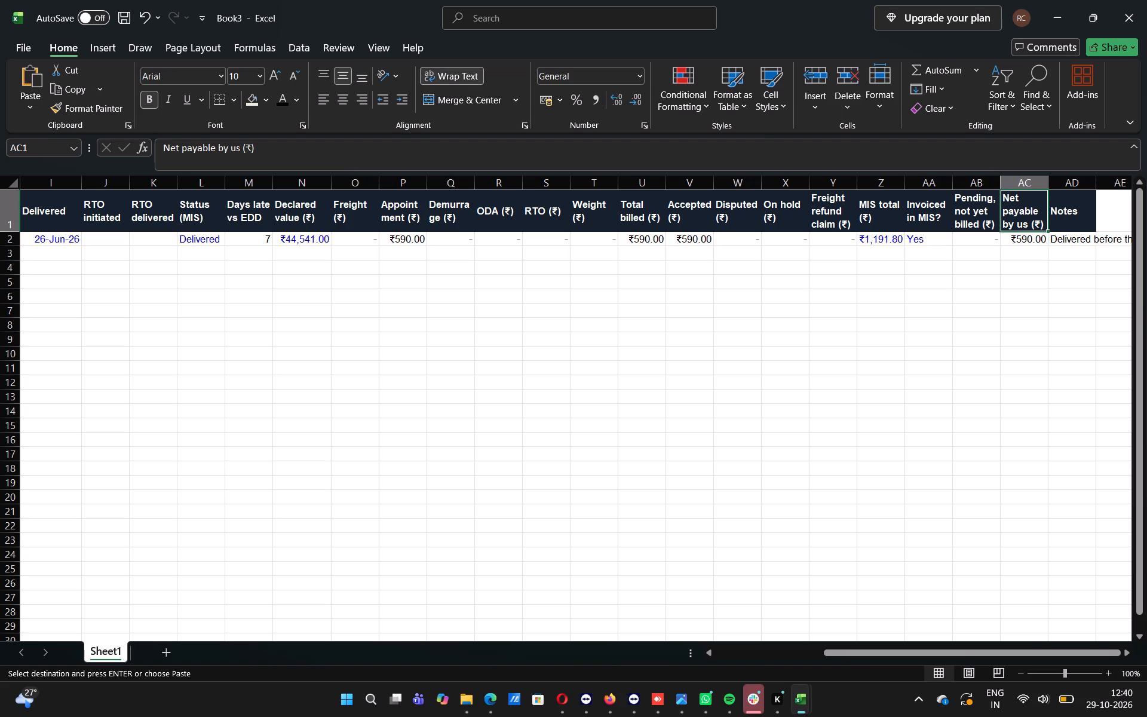
key(BackSpace)
key(BackSpace)
key(BackSpace)
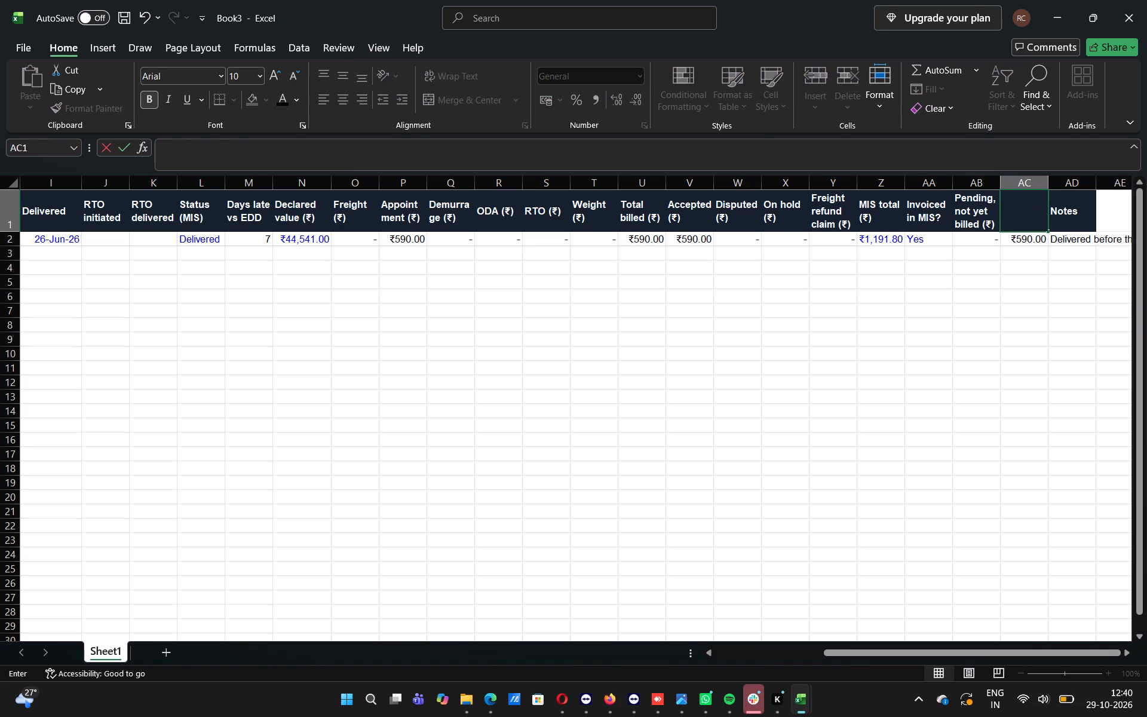
text(net payable)
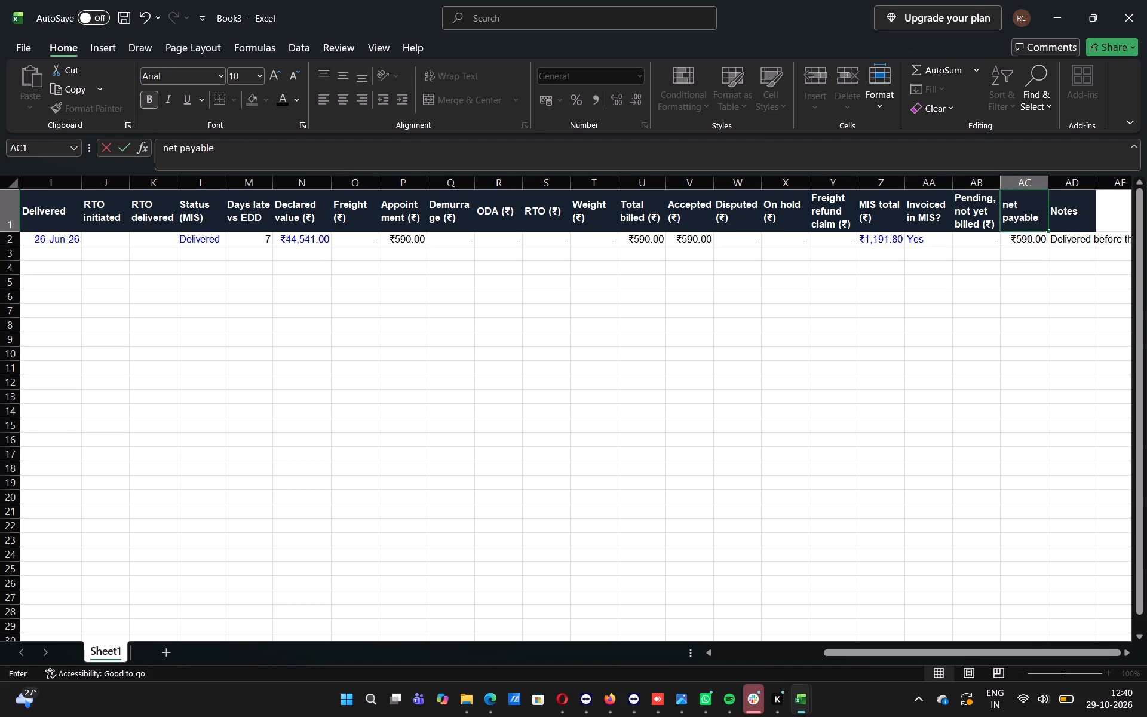
click(1025, 259)
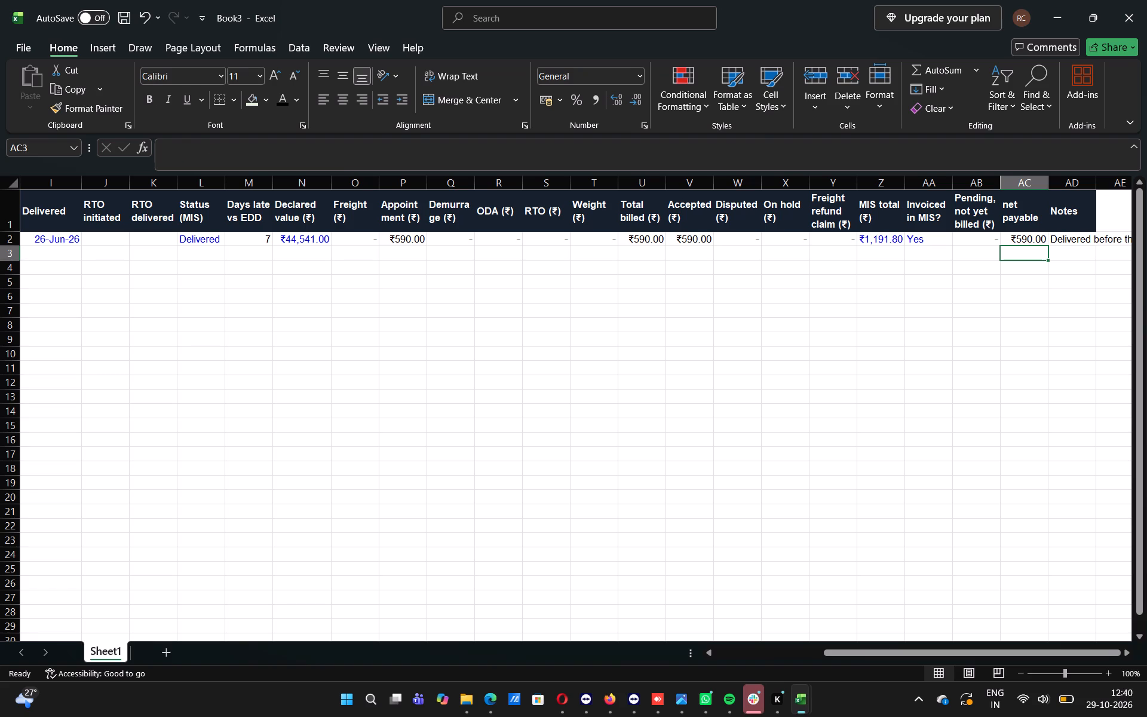
Clear the MIS total value in cell Z2 of Book3.
click(888, 239)
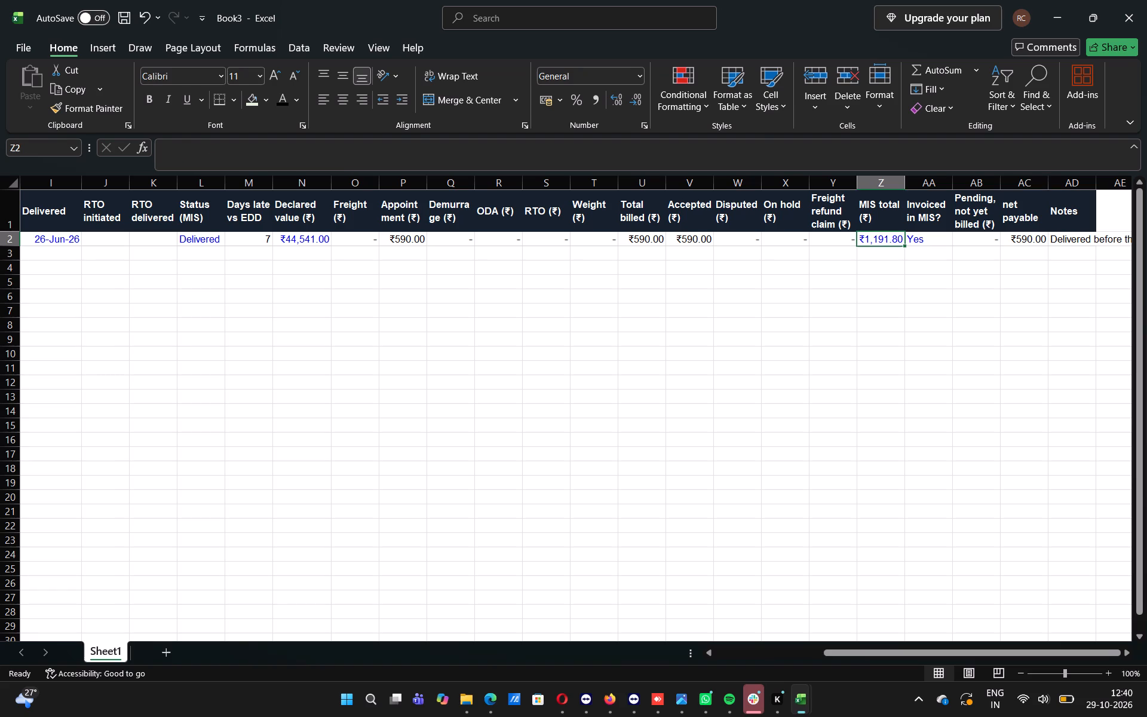
key(BackSpace)
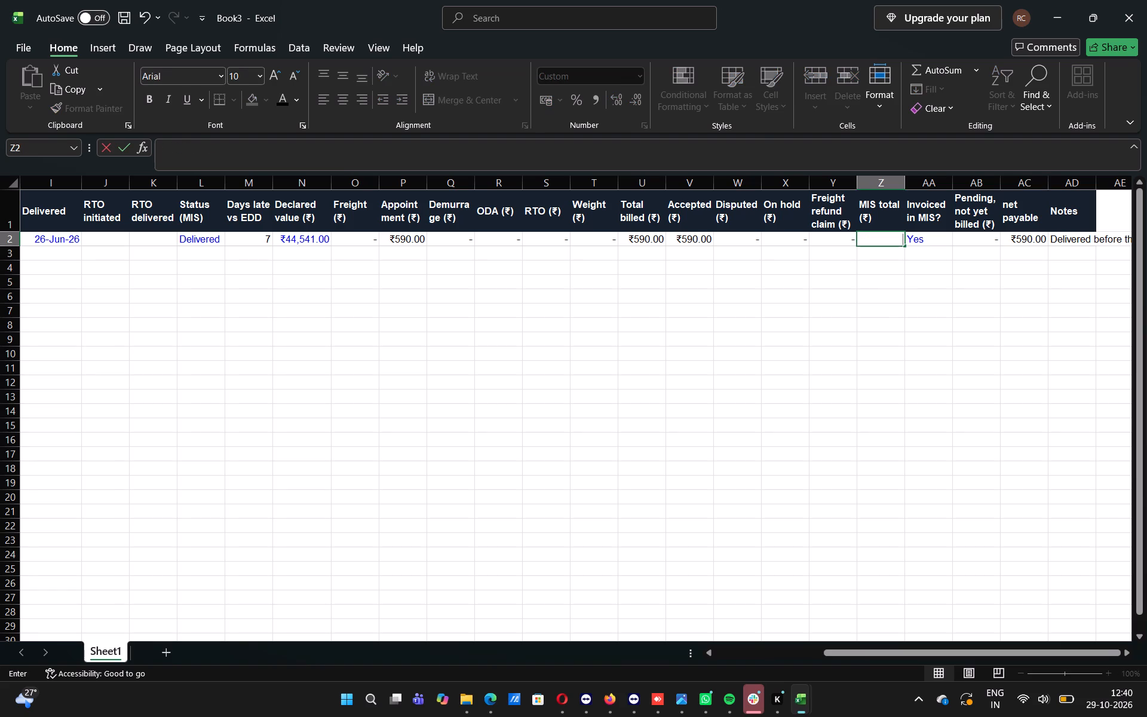
click(879, 295)
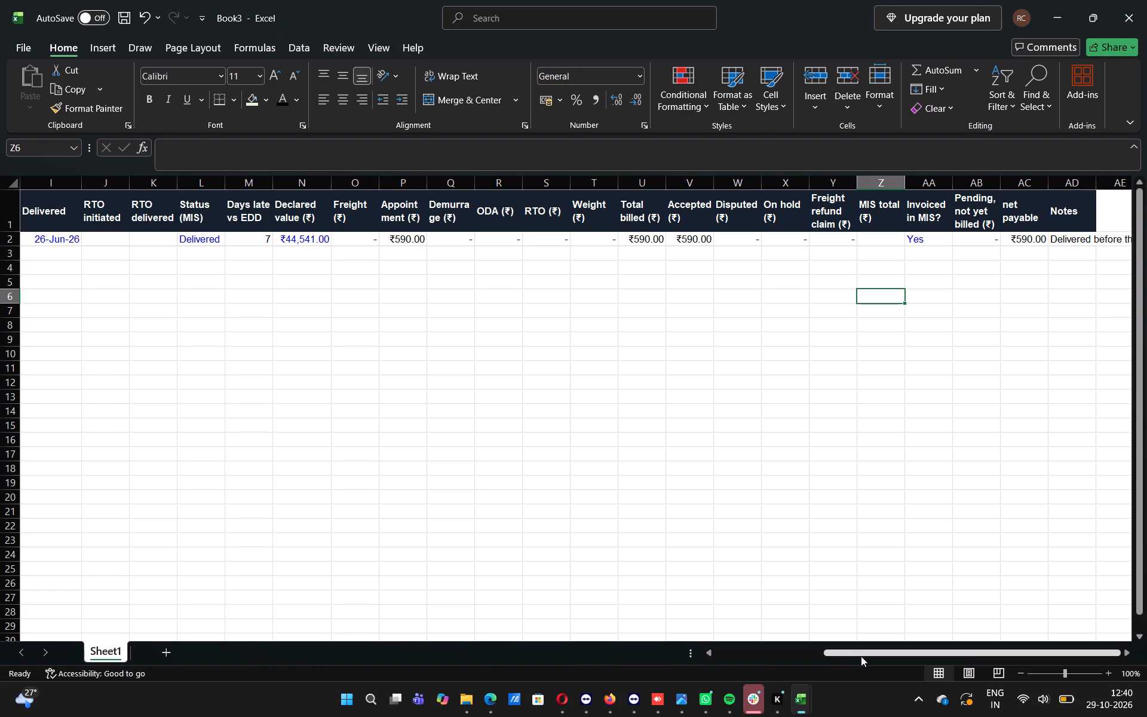
drag(868, 650, 743, 638)
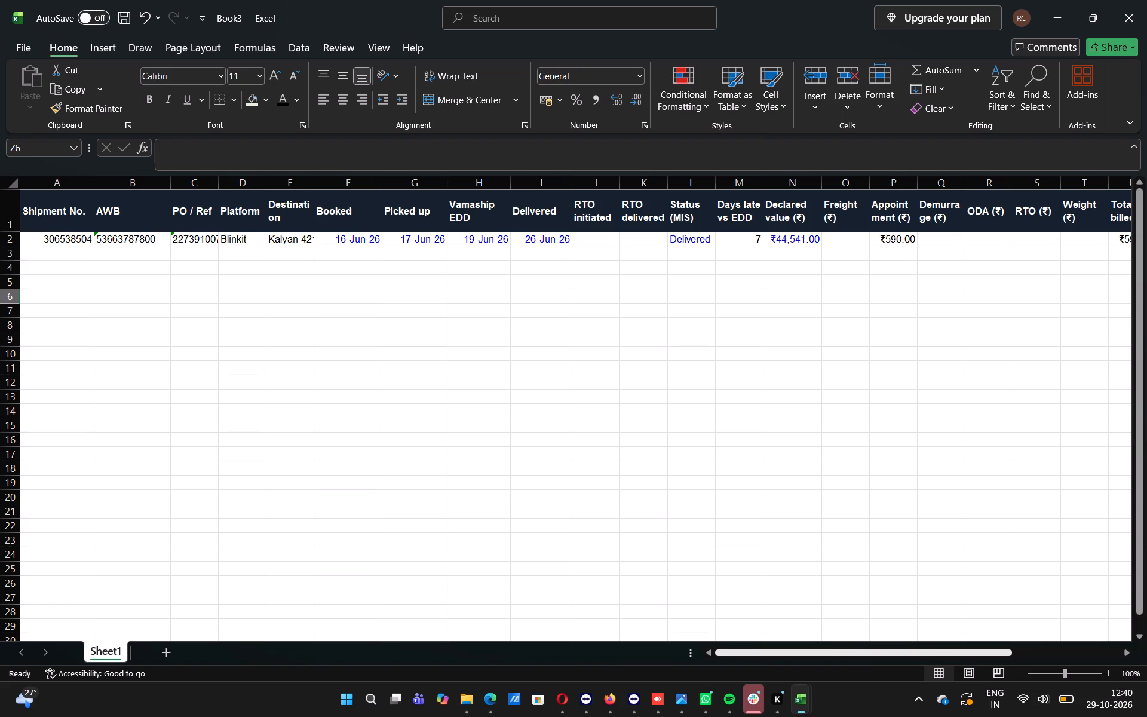
click(572, 183)
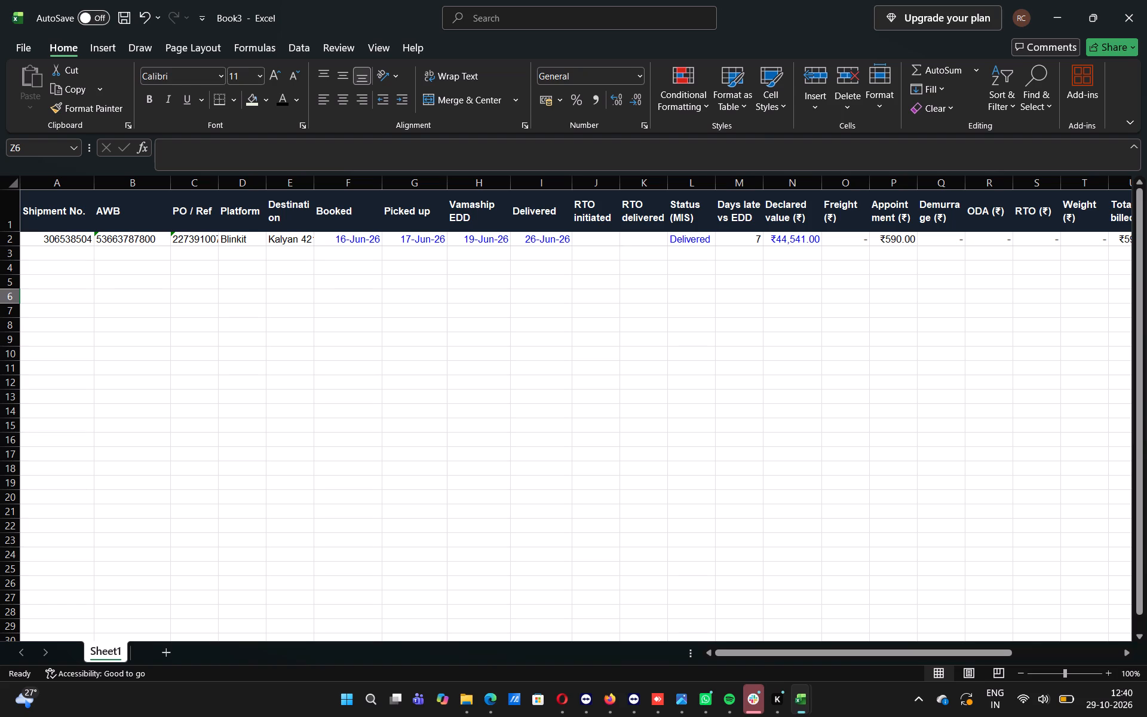
click(1053, 26)
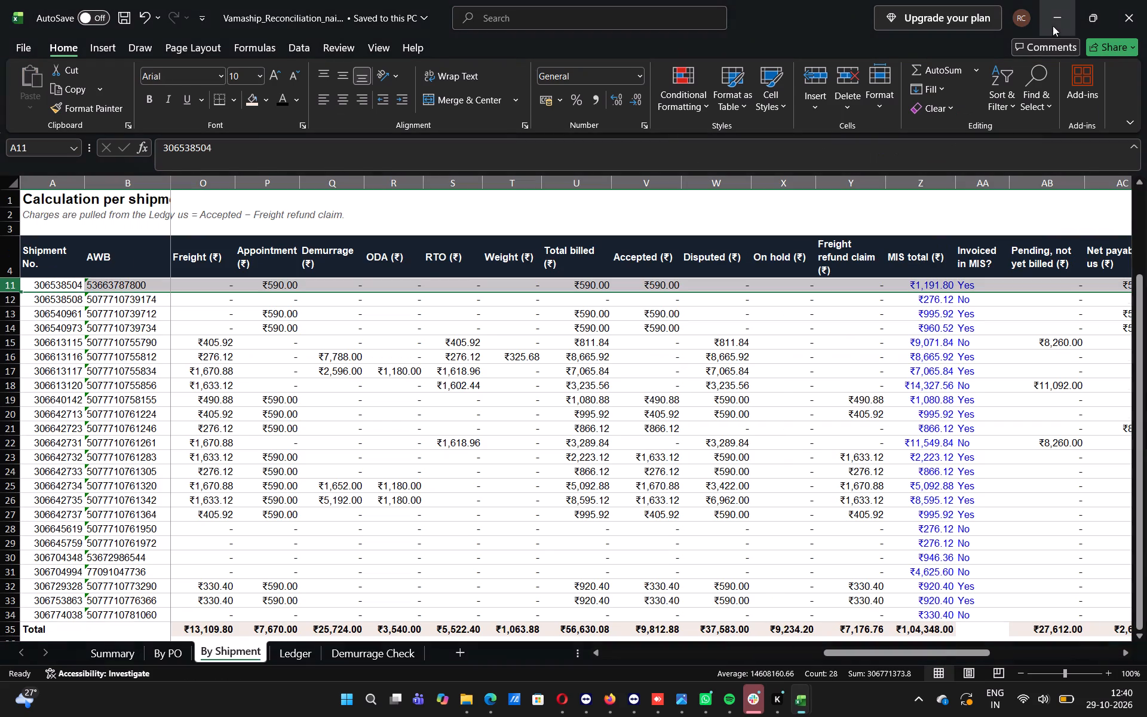
click(1054, 7)
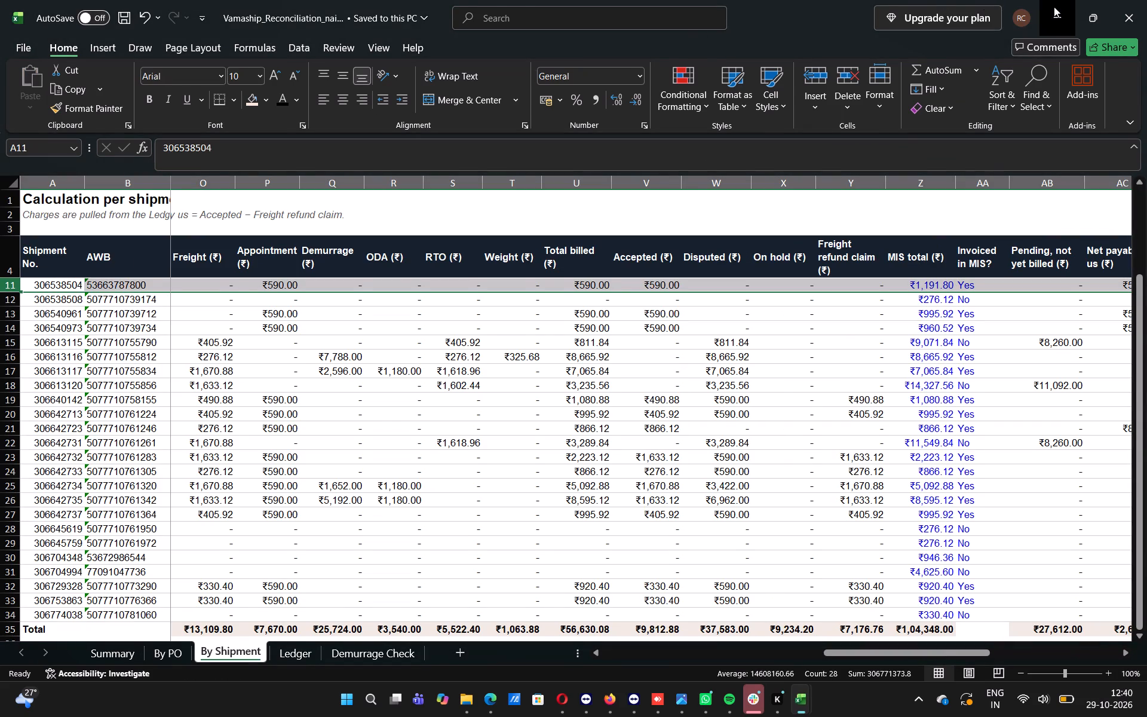
click(603, 480)
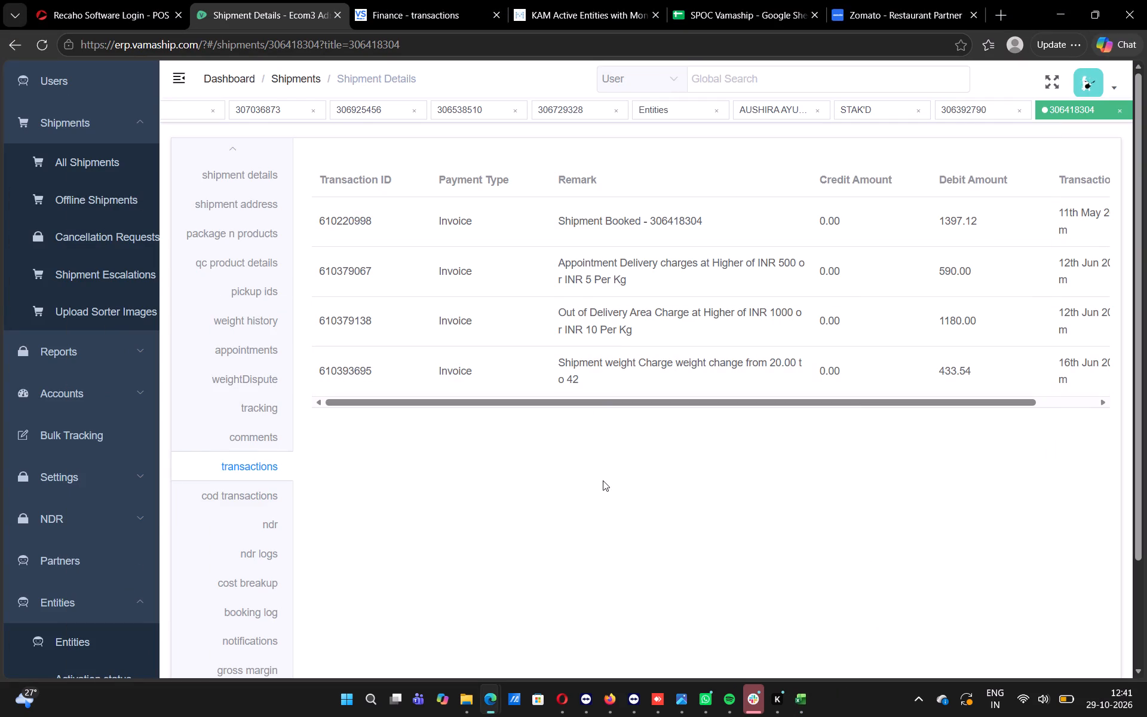
drag(931, 325, 980, 324)
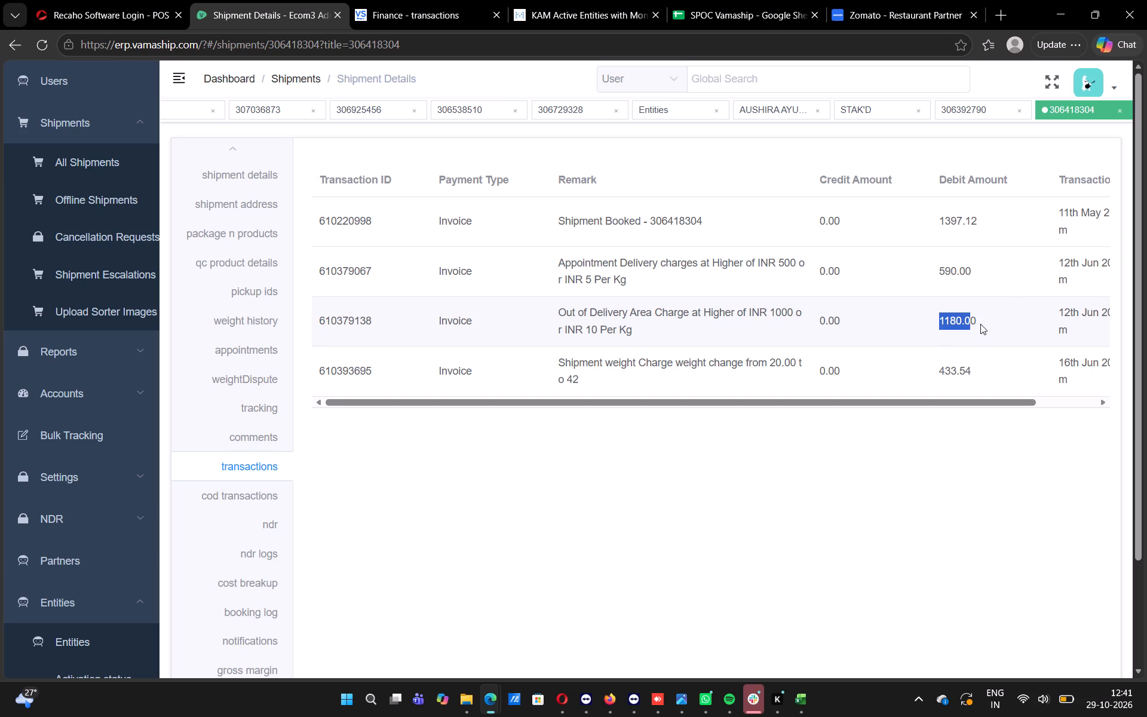
drag(980, 324, 985, 324)
key(ctrl+c)
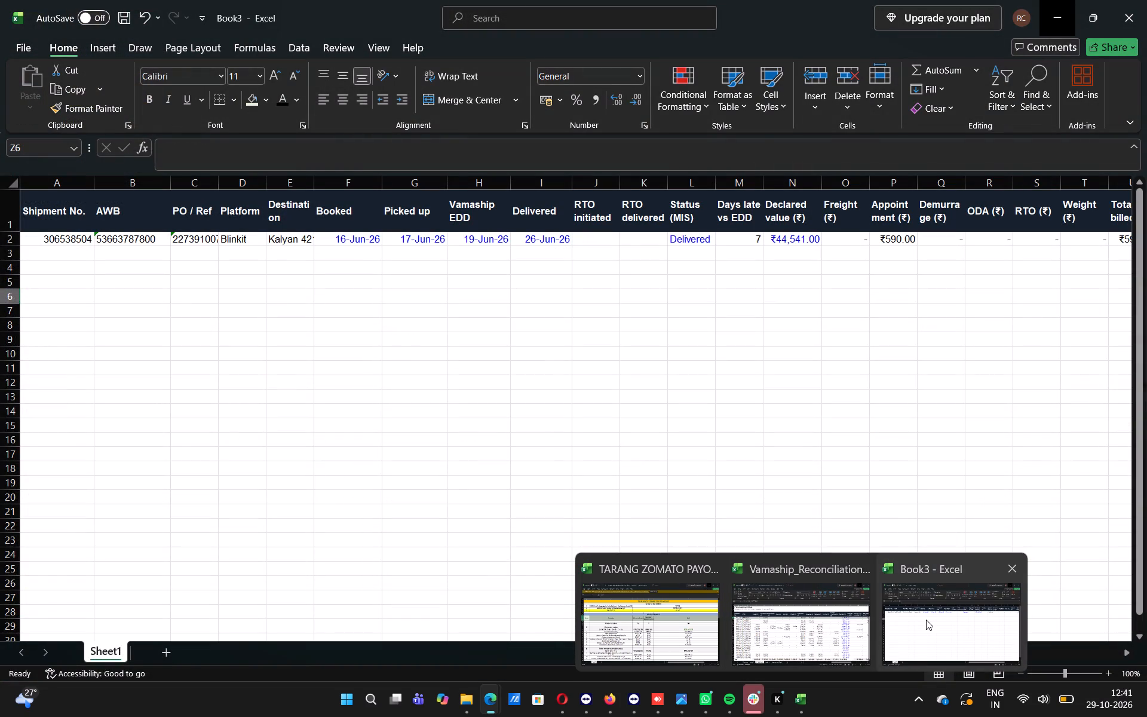
click(926, 620)
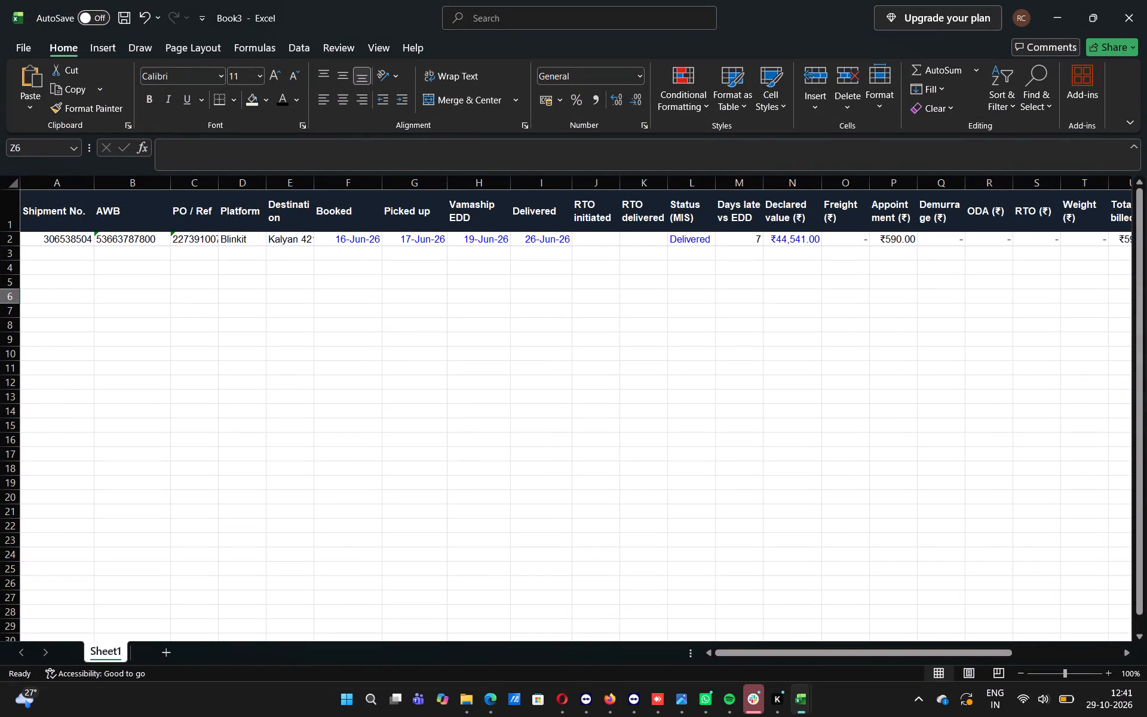
click(988, 238)
key(ctrl+v)
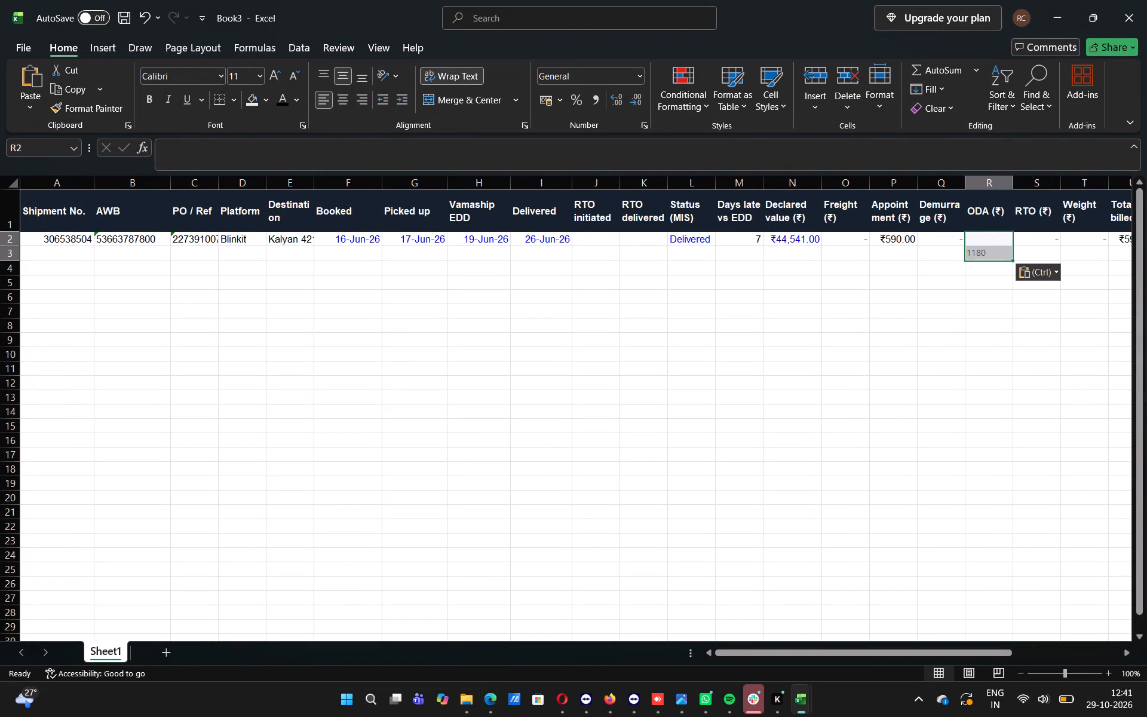
Clear the misplaced amount in cell R3 and enter 1180 in ODA cell R2 of Book3.
click(993, 277)
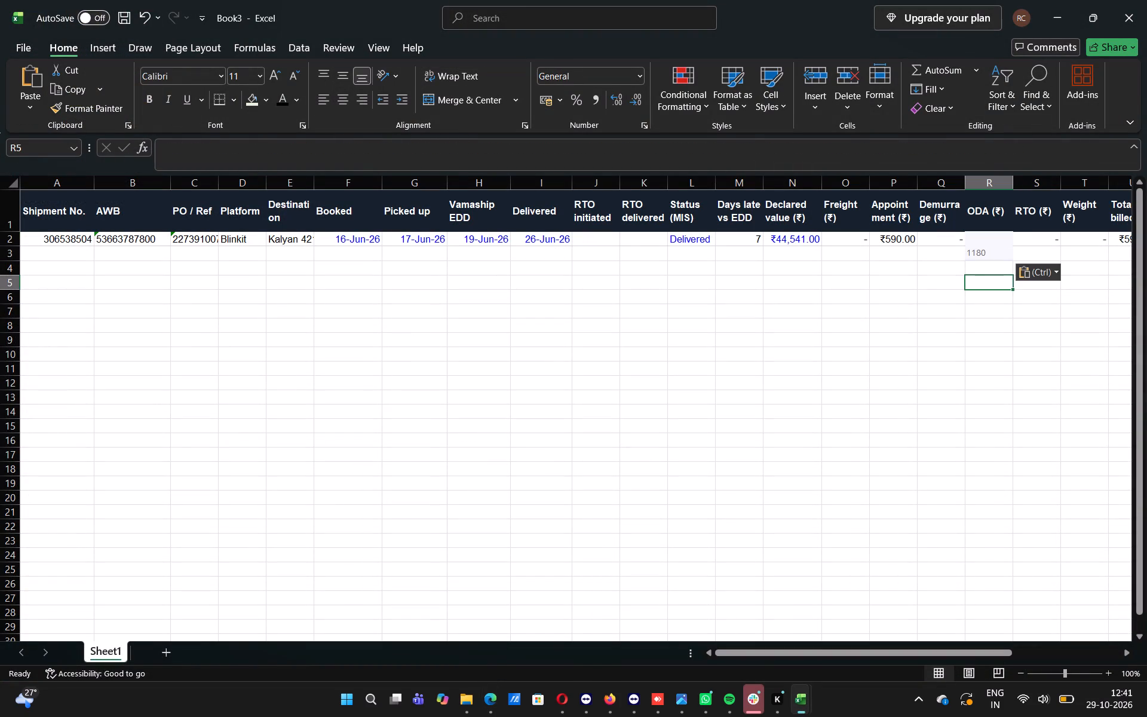
click(979, 255)
key(BackSpace)
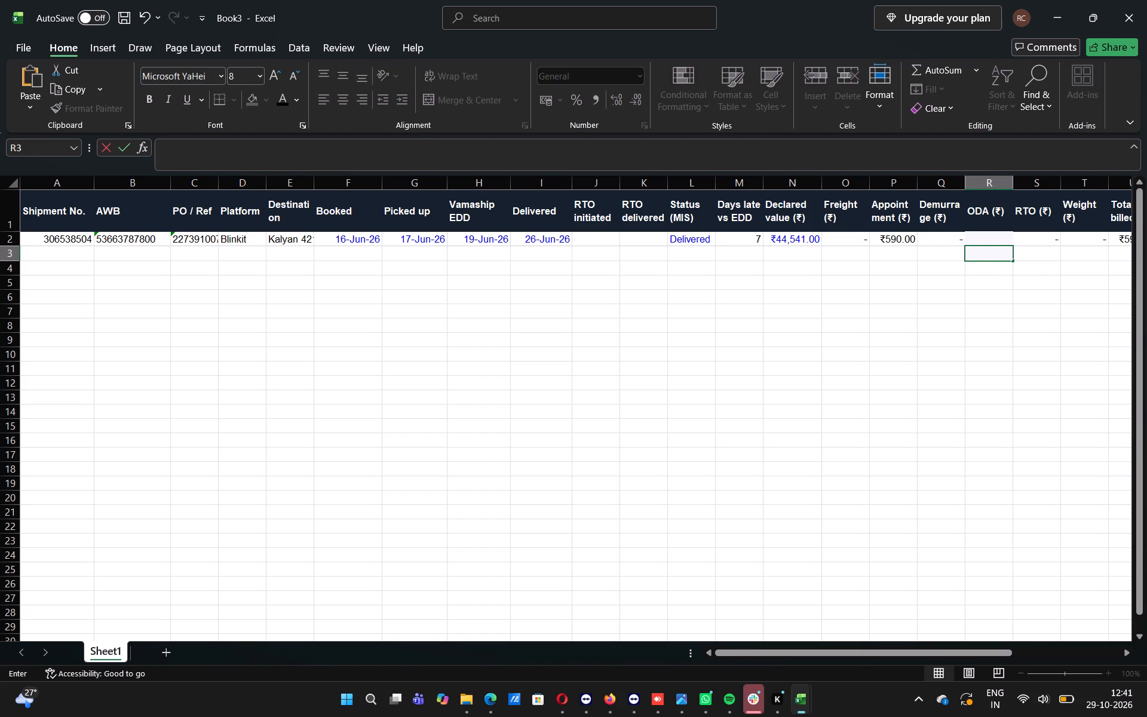
click(980, 238)
text(1180)
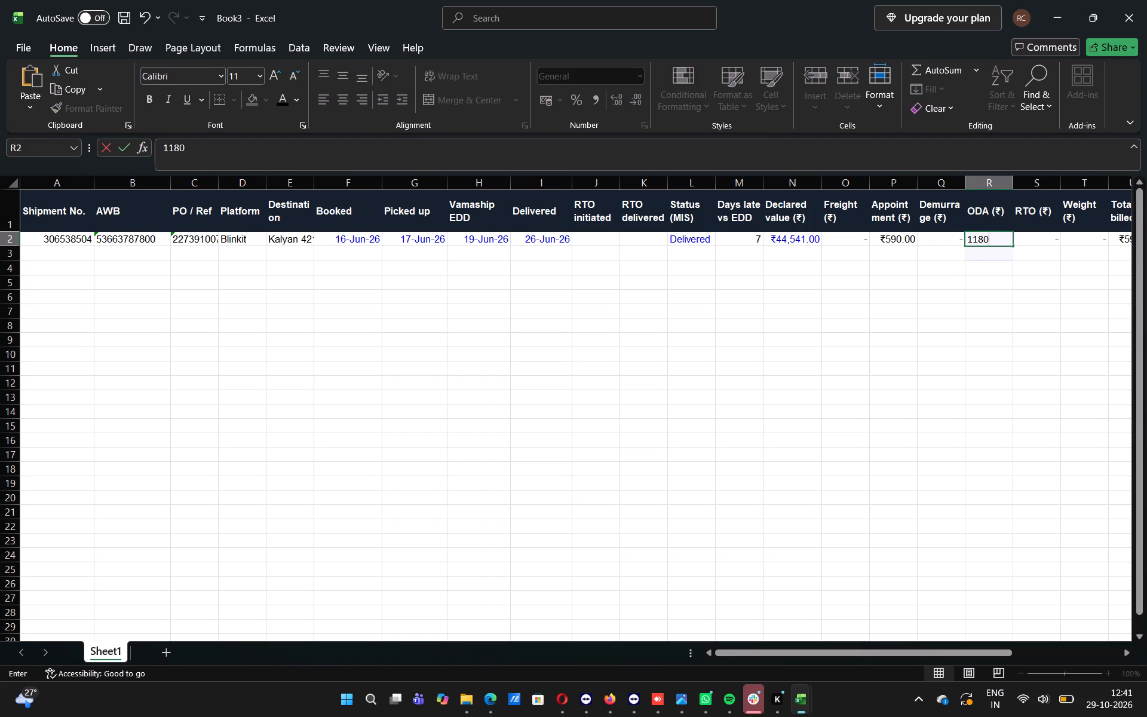
click(985, 249)
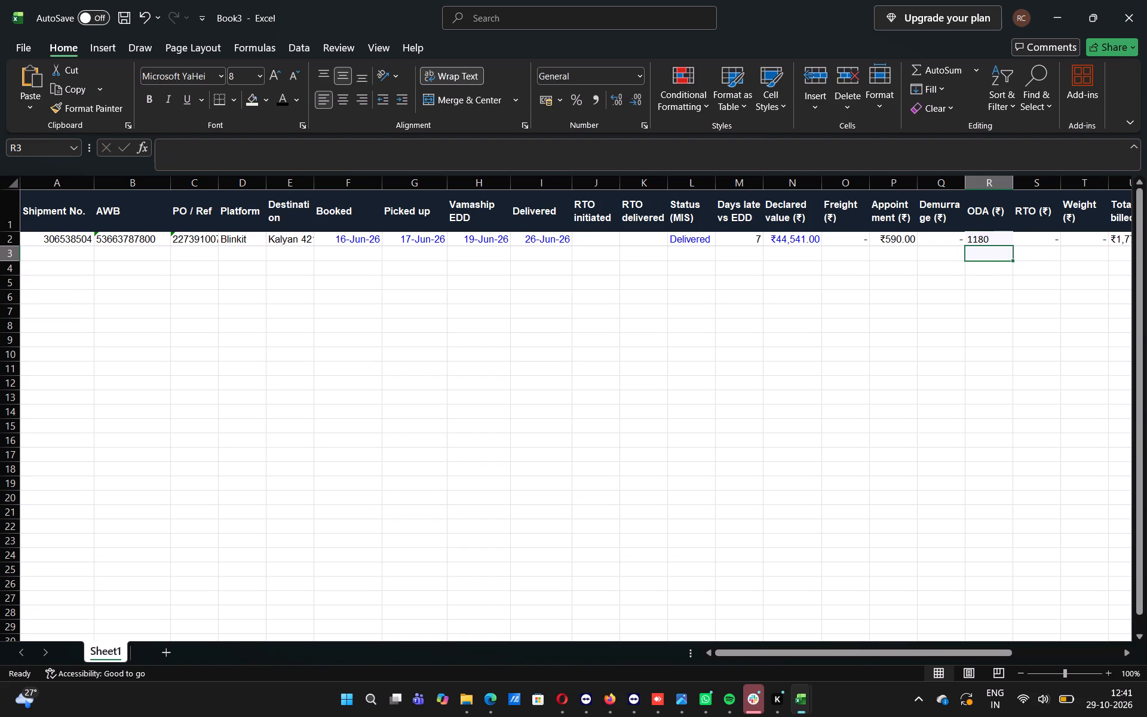
Enter the 433.54 weight-change charge from Ecom3 Admin in Weight cell T2 of Book3, leaving T3 empty.
click(1081, 238)
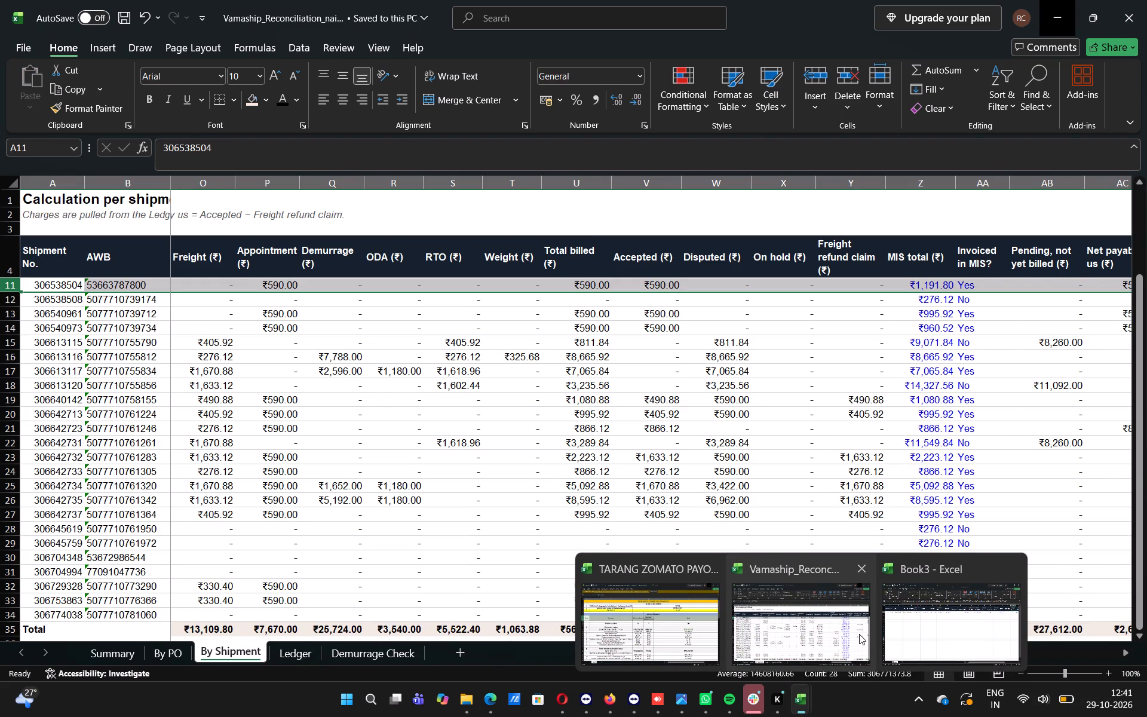
click(1050, 13)
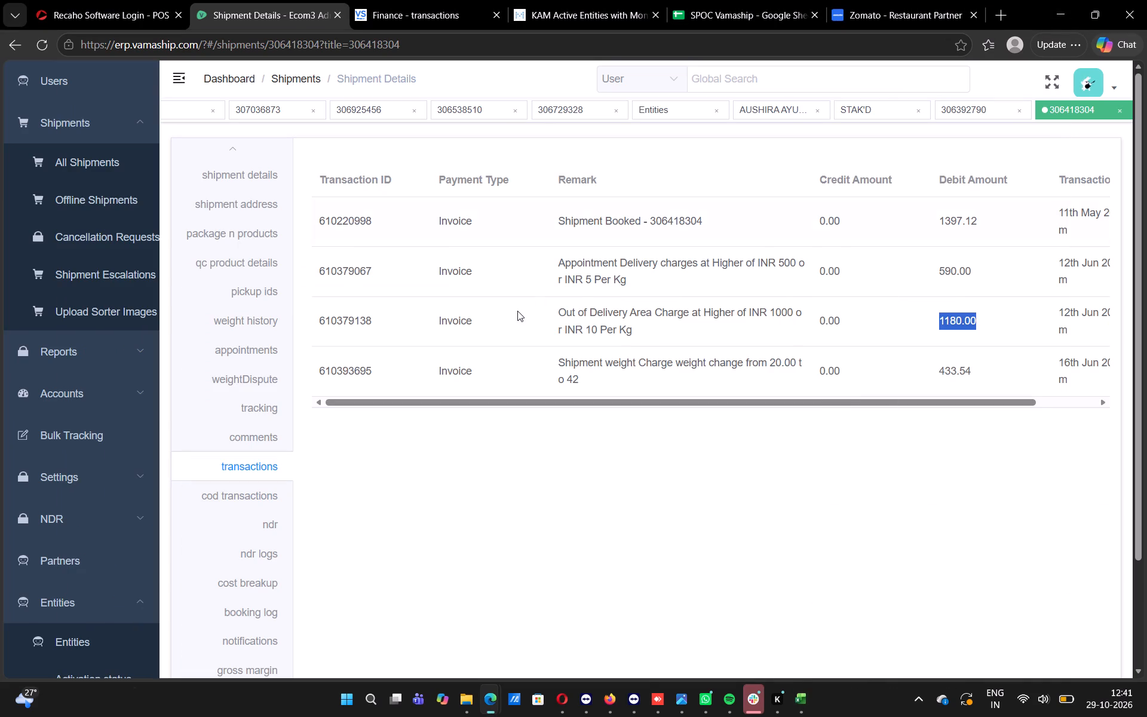
drag(927, 378, 980, 382)
key(ctrl+c)
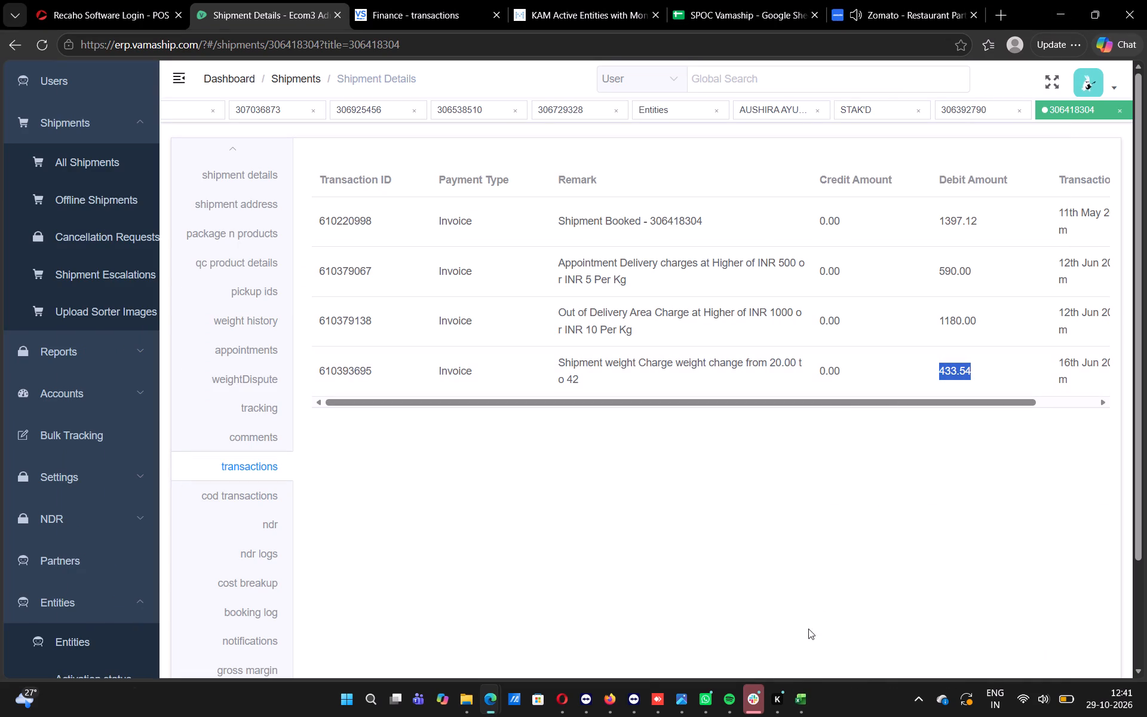
click(952, 630)
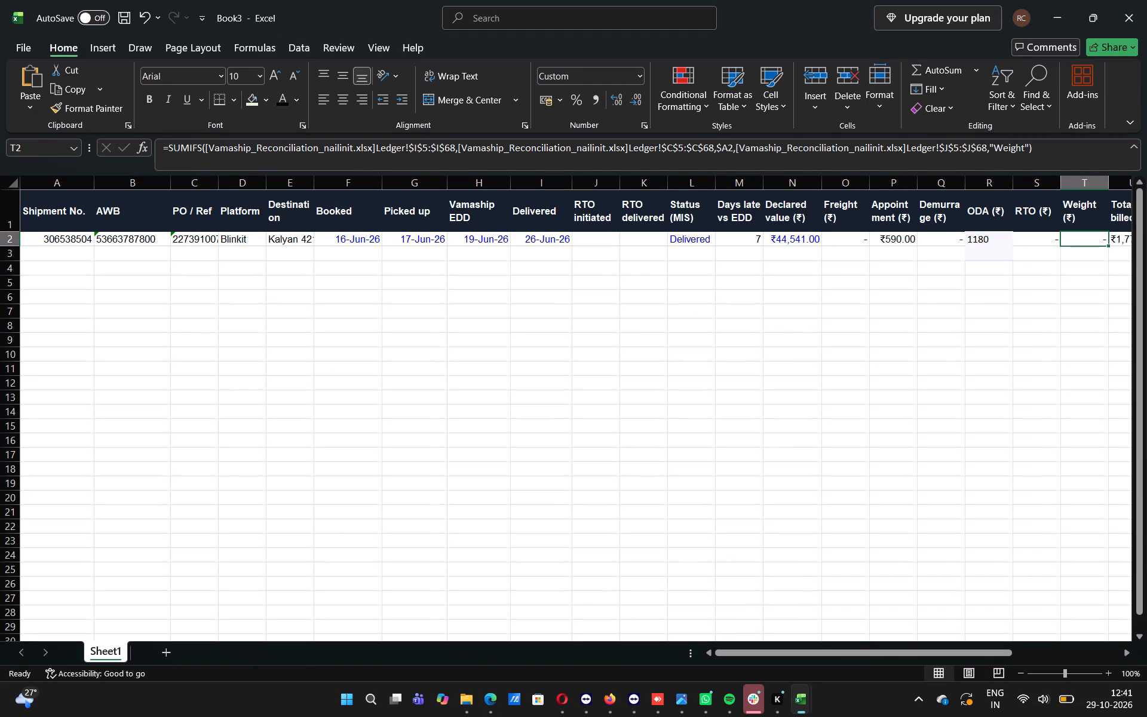
key(ctrl+v)
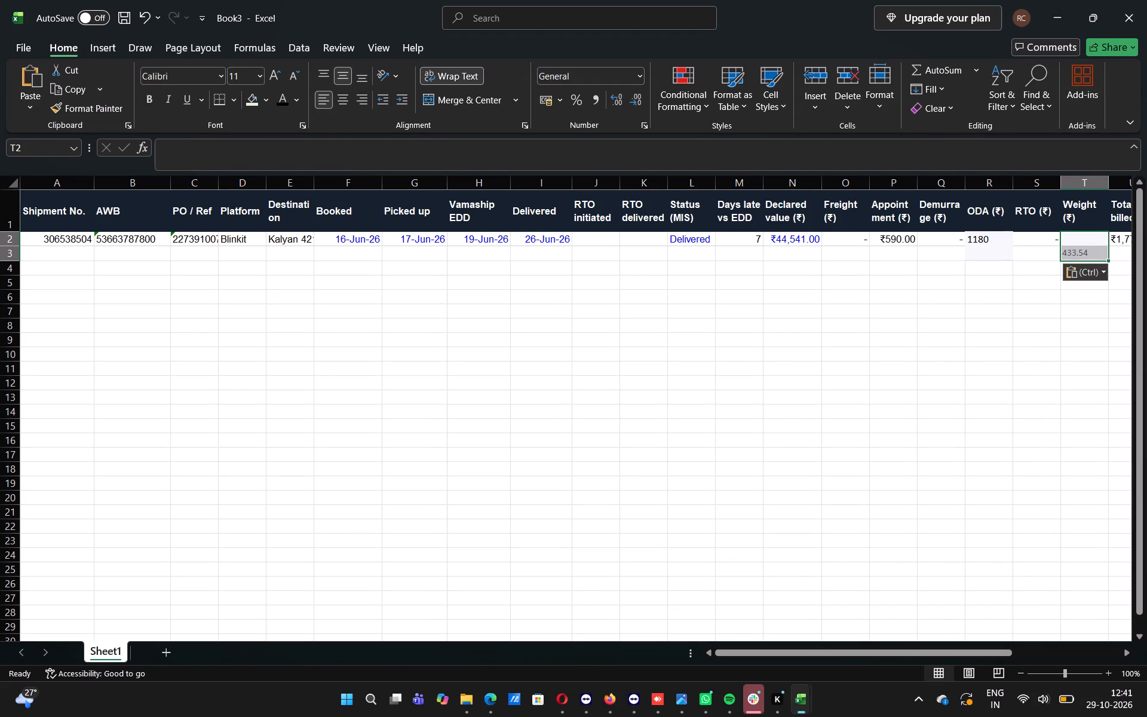
key(BackSpace)
text(433.54)
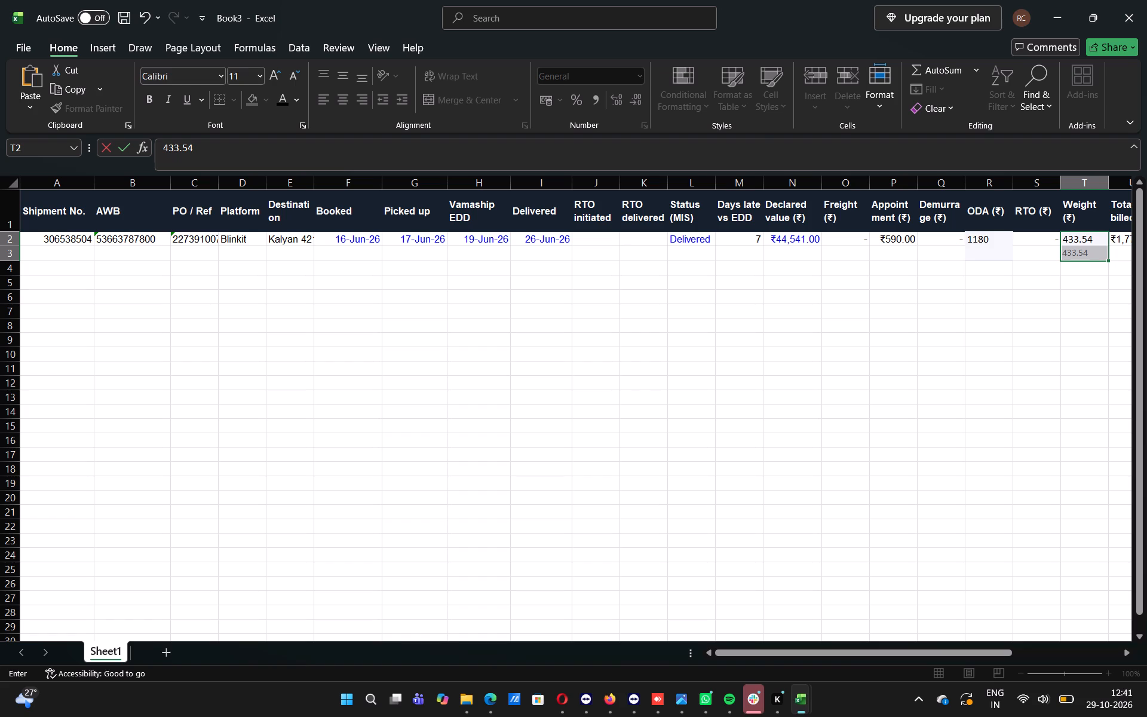
click(1077, 281)
click(1081, 255)
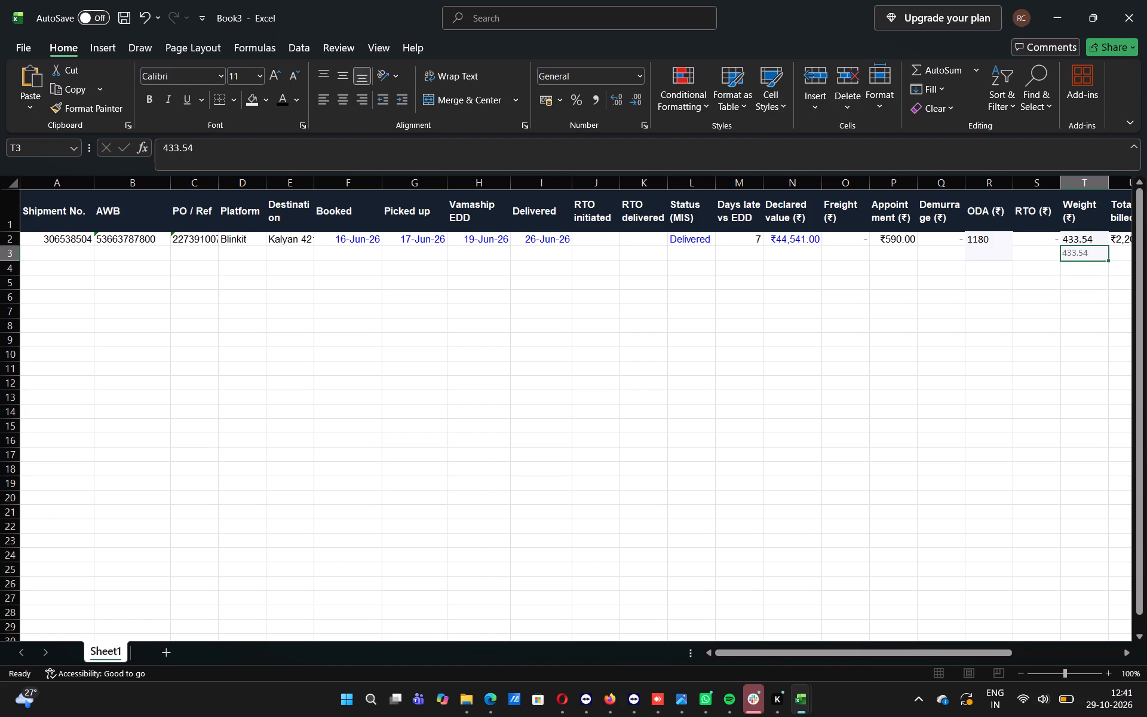
key(BackSpace)
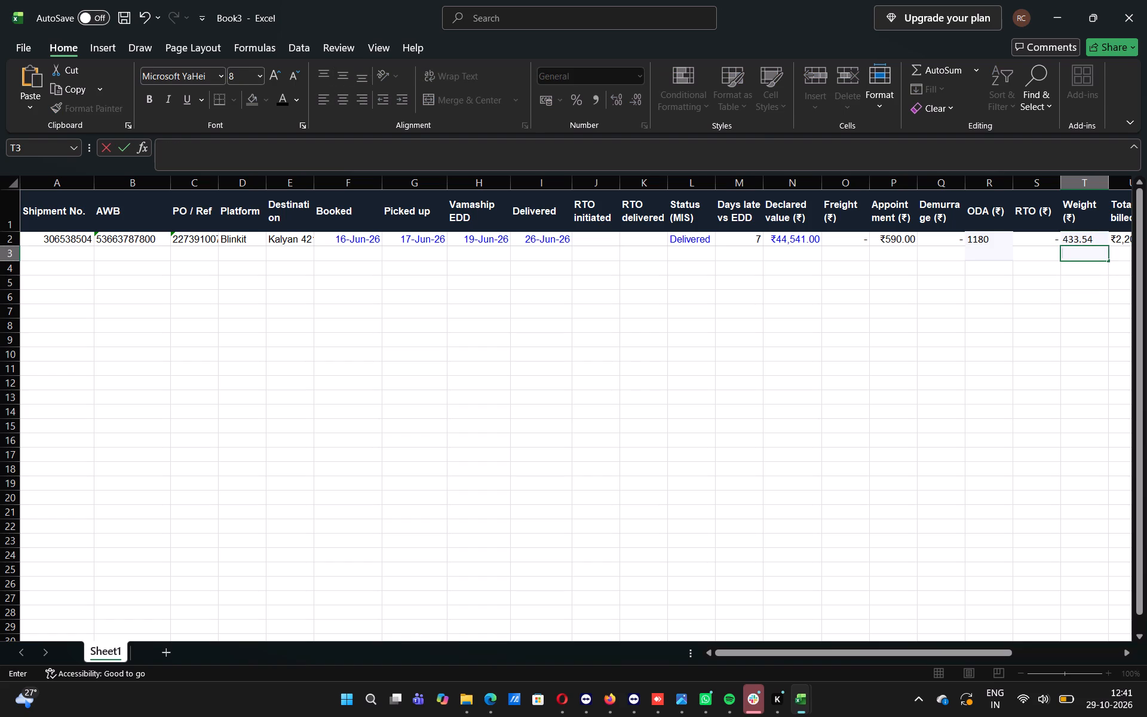
Set the font size of the whole shipment row 2 in Book3 to 14.
click(14, 240)
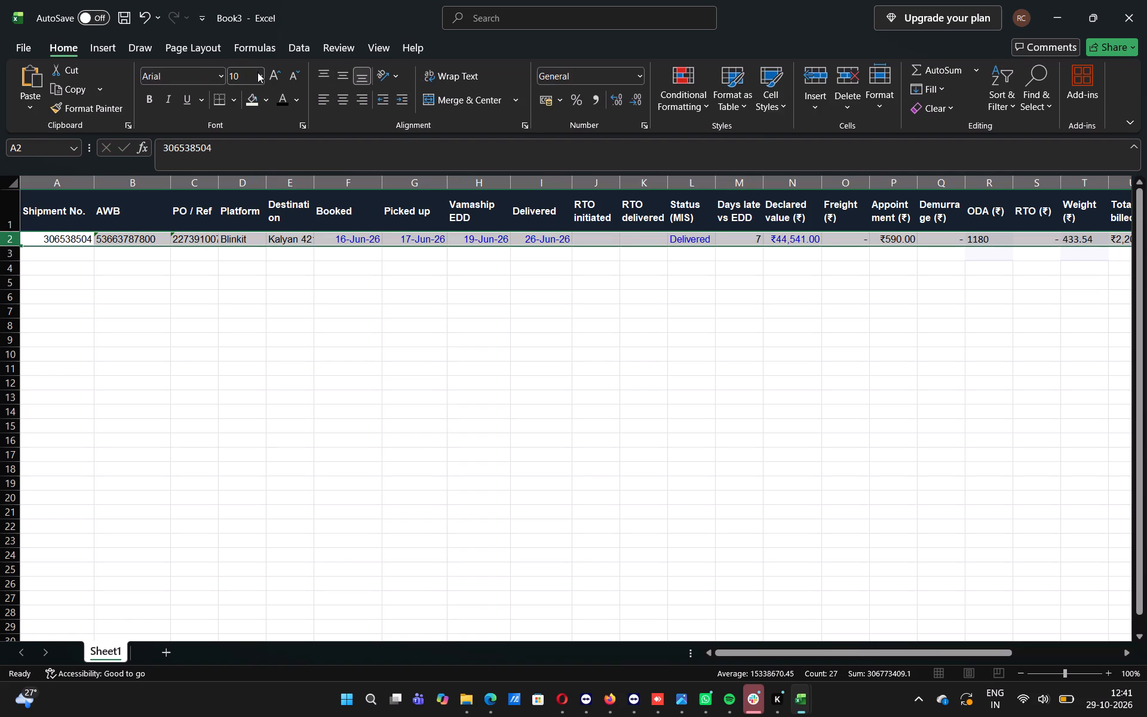
click(259, 75)
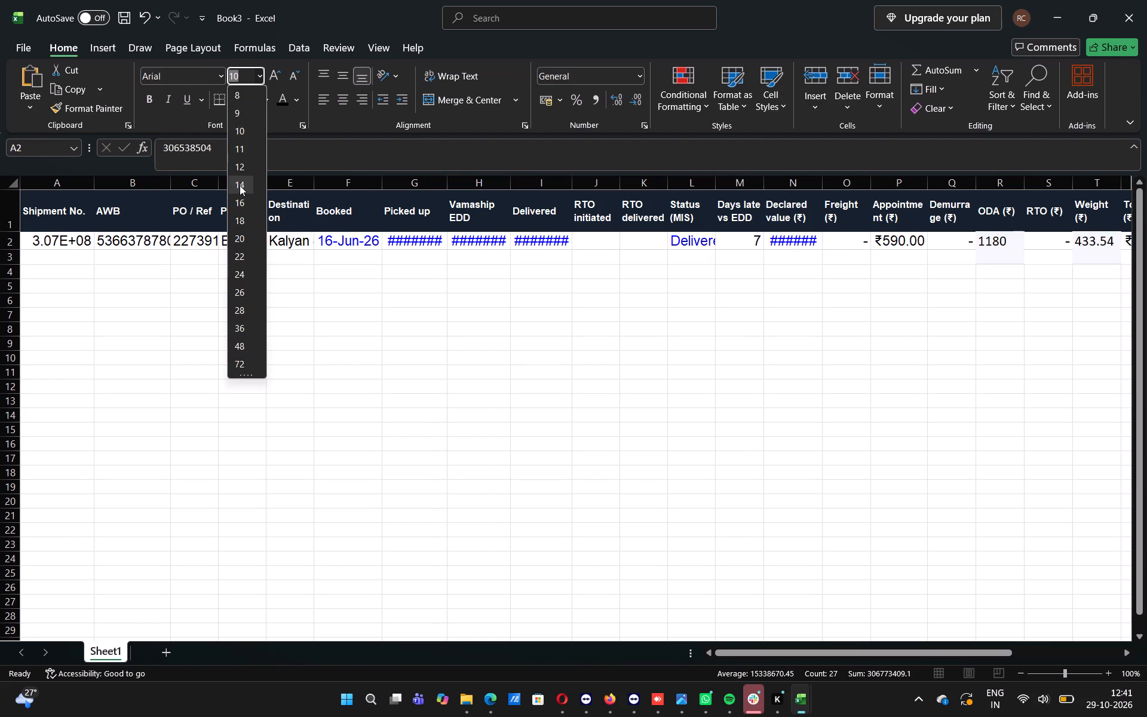
click(240, 185)
click(414, 331)
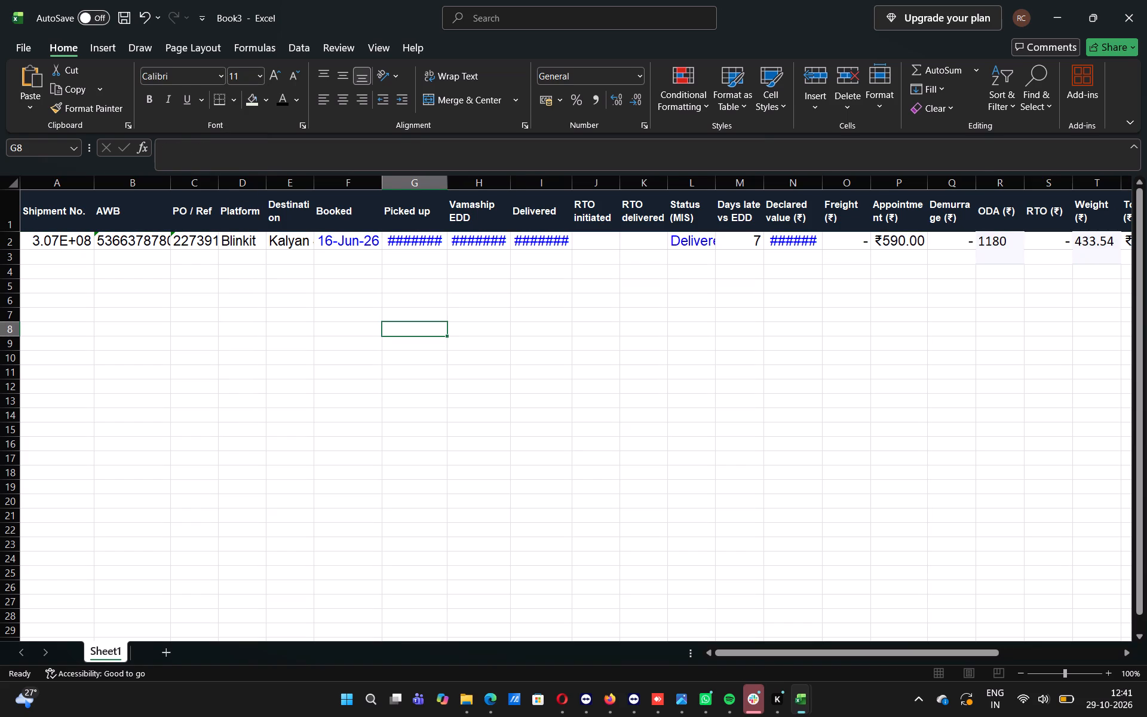
Widen the Picked up, Vamaship EDD, Delivered and Declared value columns in Book3 to fit the enlarged row 2 entries.
drag(447, 181, 479, 182)
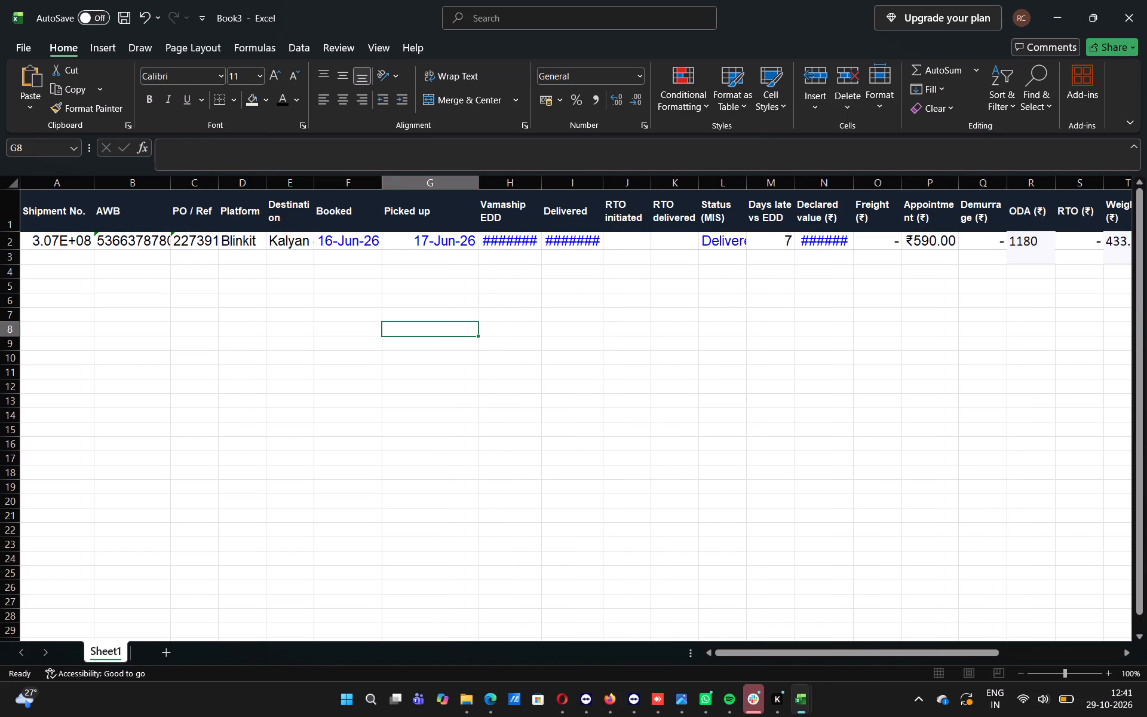
drag(541, 180, 570, 185)
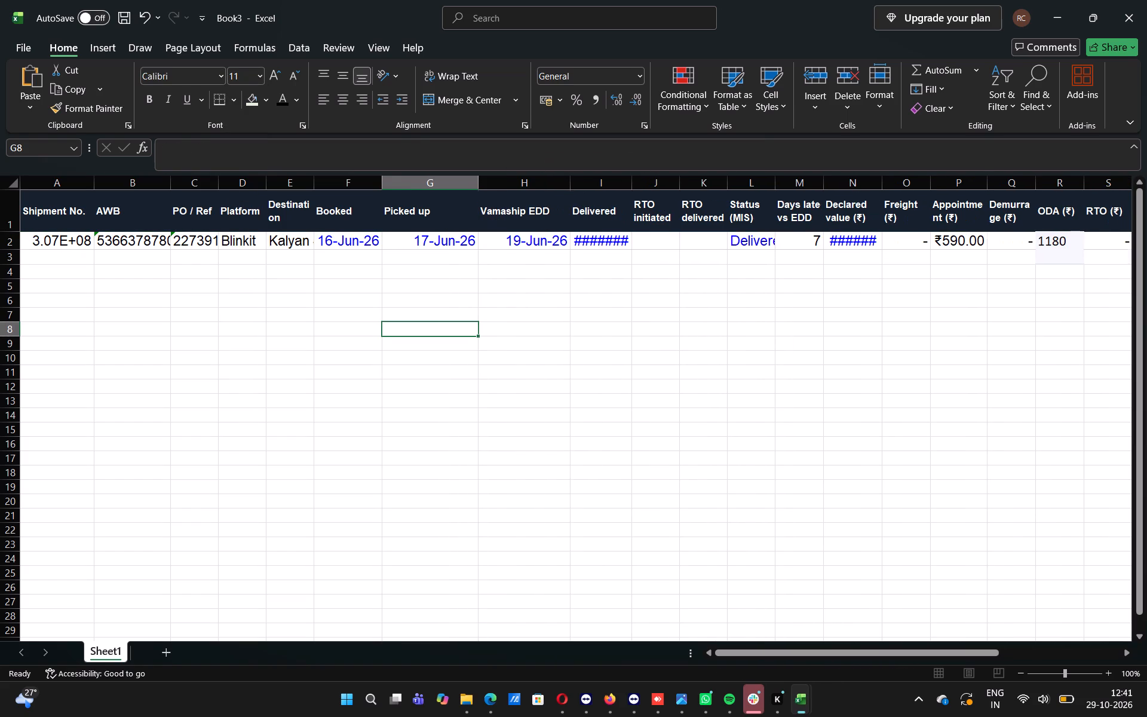
drag(632, 183, 650, 184)
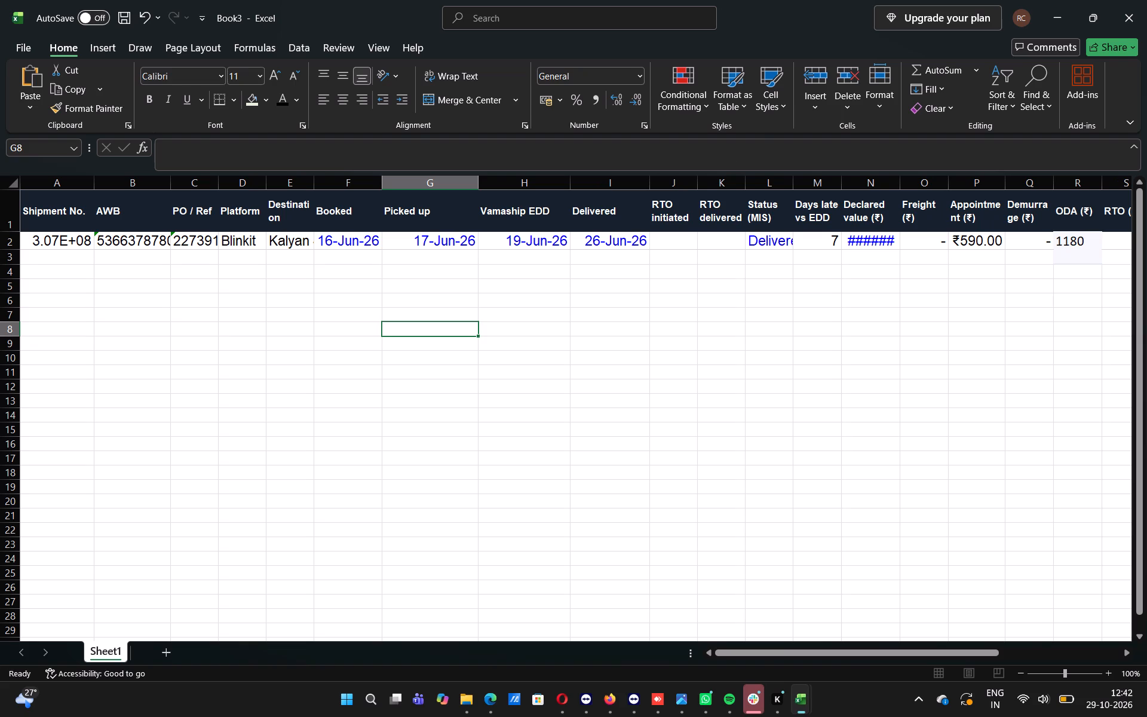
drag(900, 178, 921, 182)
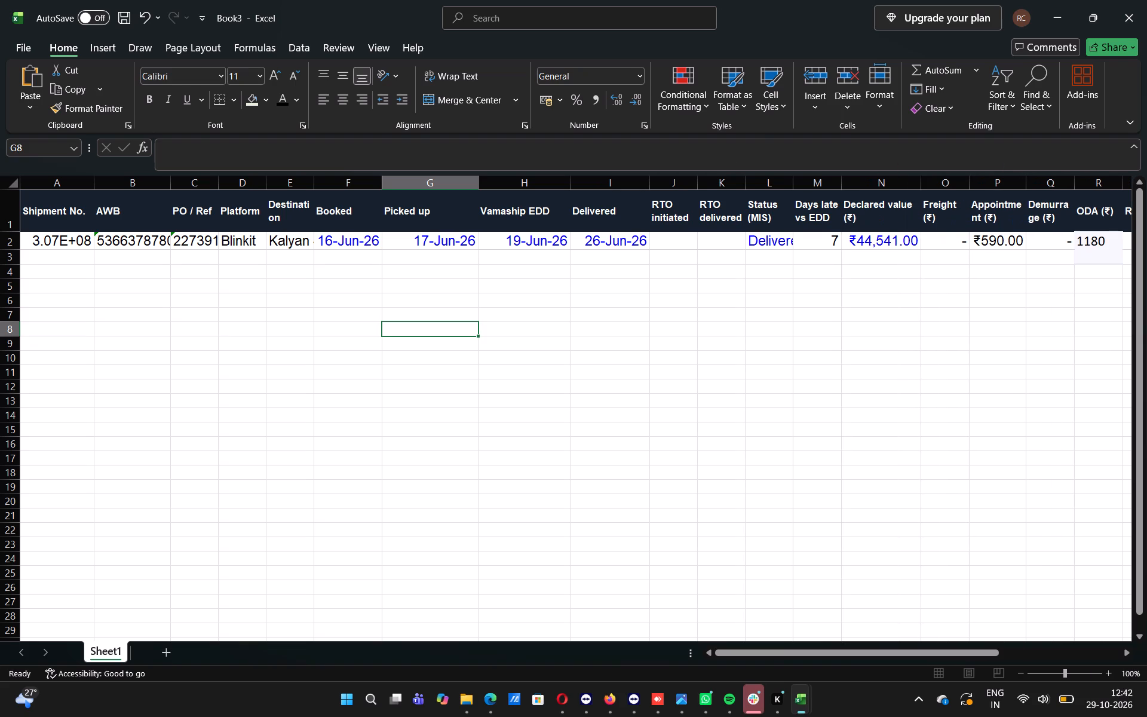
Clear the Accepted (₹) value in cell V2 of Book3.
drag(847, 651, 961, 666)
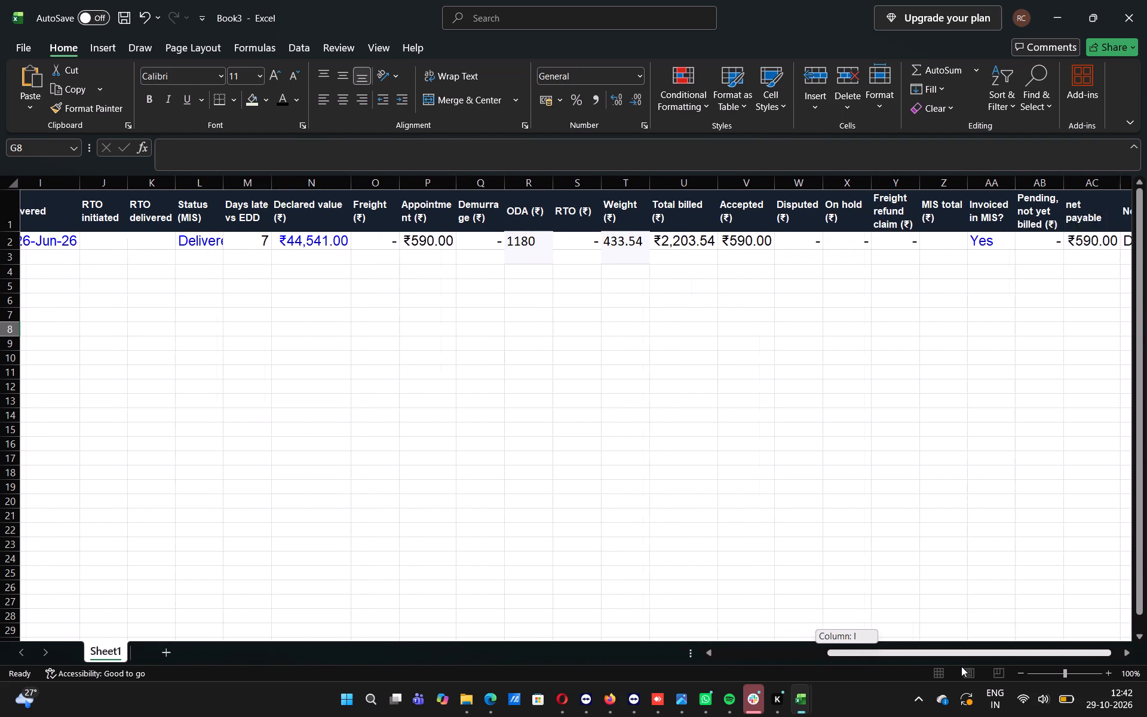
drag(961, 666, 989, 676)
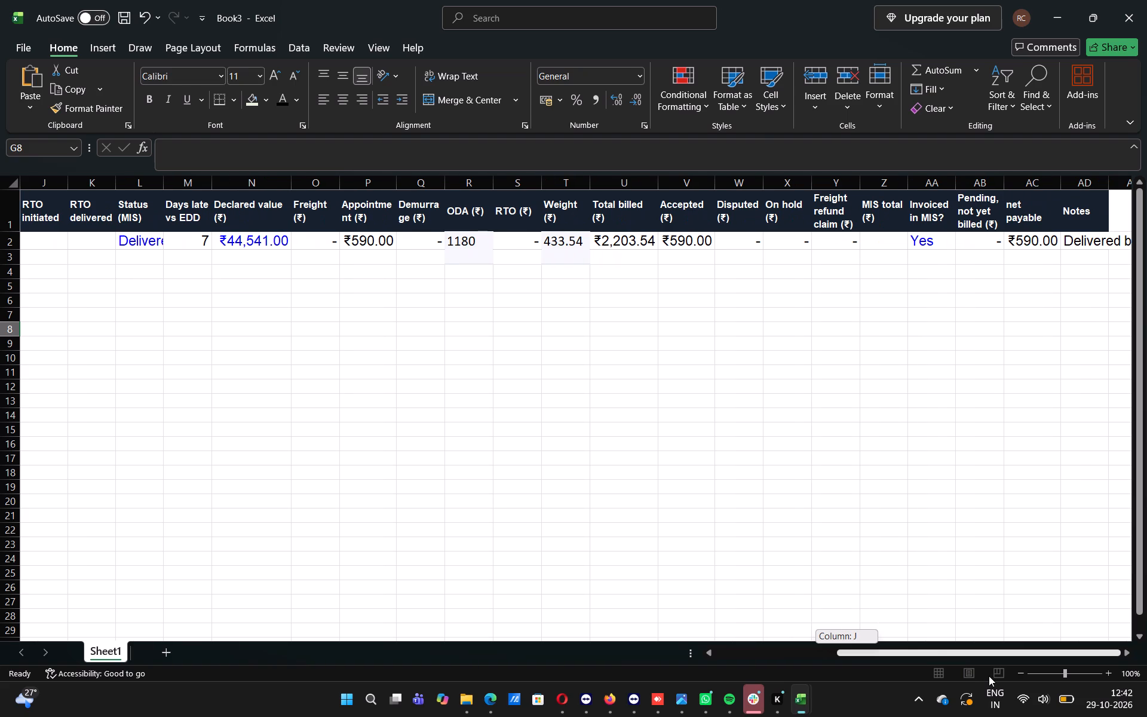
drag(989, 676, 991, 678)
click(700, 243)
key(BackSpace)
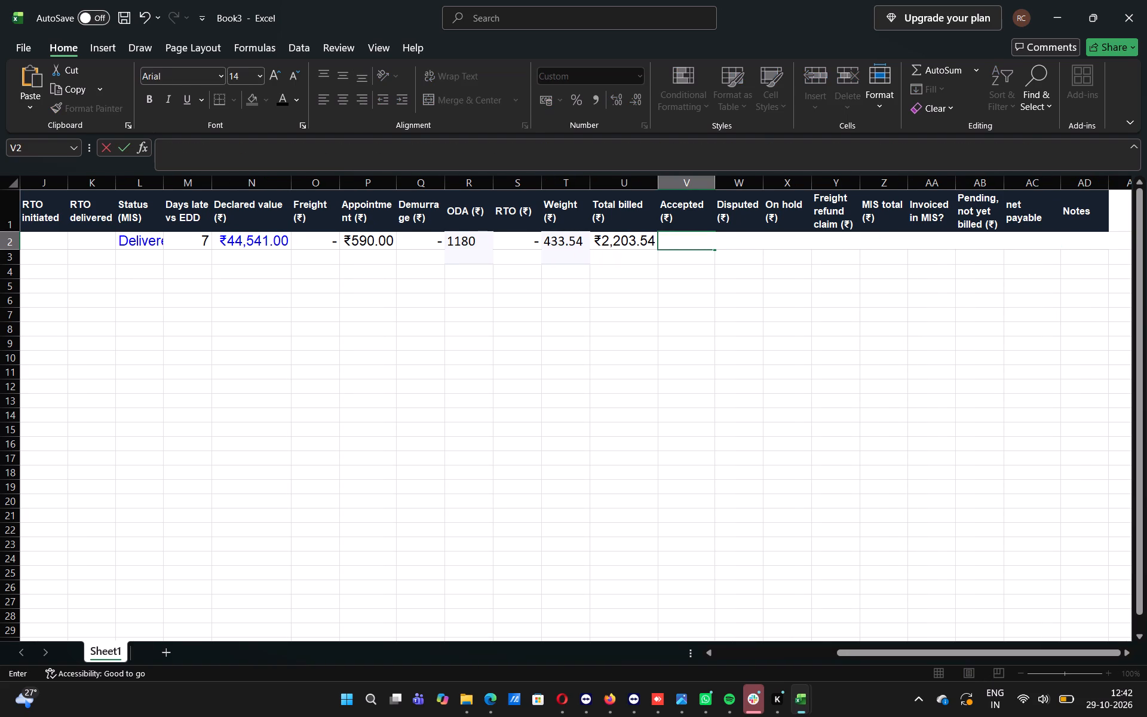
click(695, 296)
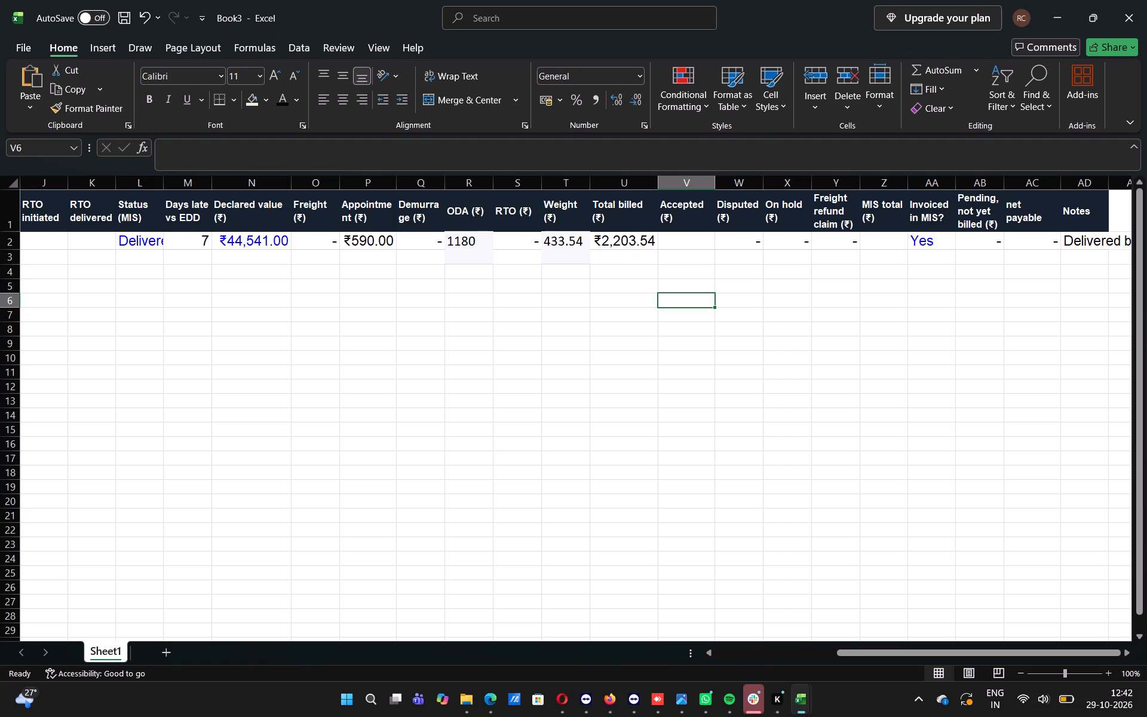
Review the net payable formula in cell AC2 and the charge entries across row 2 of Book3.
click(986, 241)
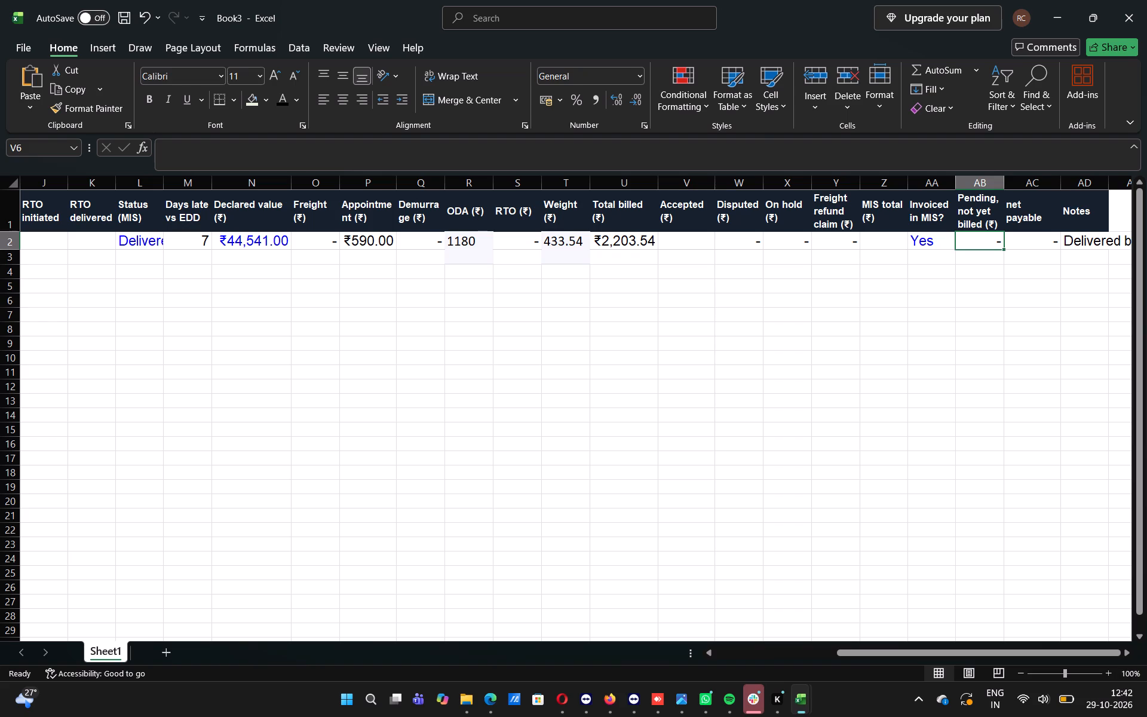
click(1033, 241)
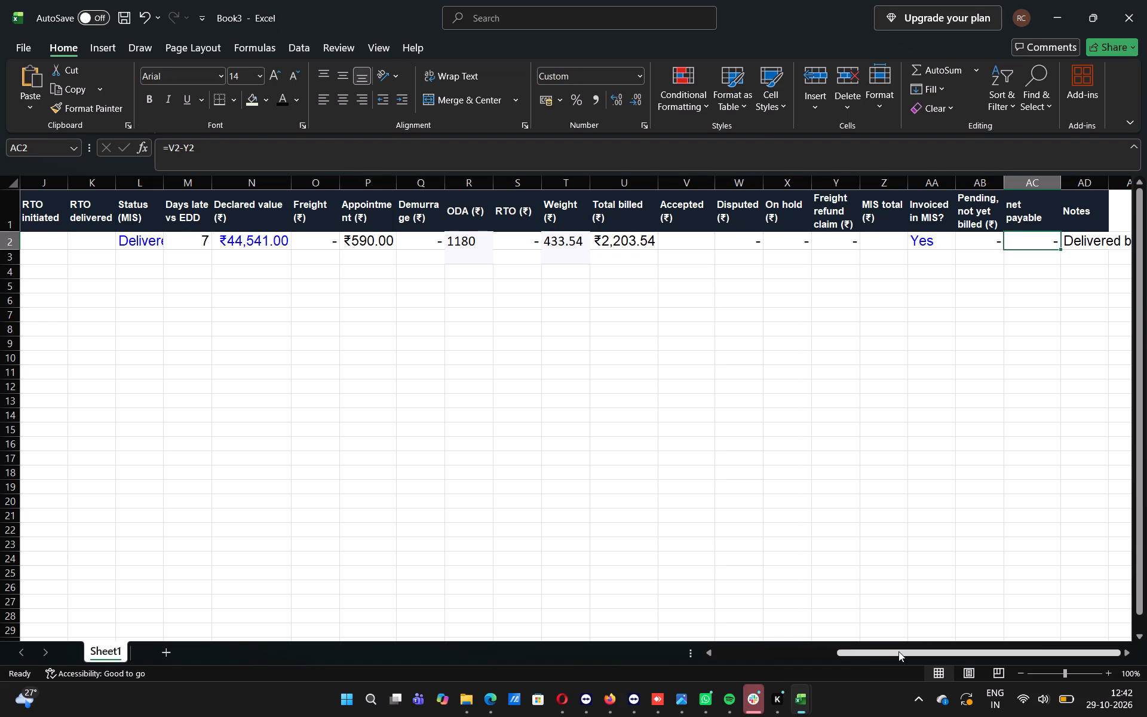
drag(900, 648, 848, 648)
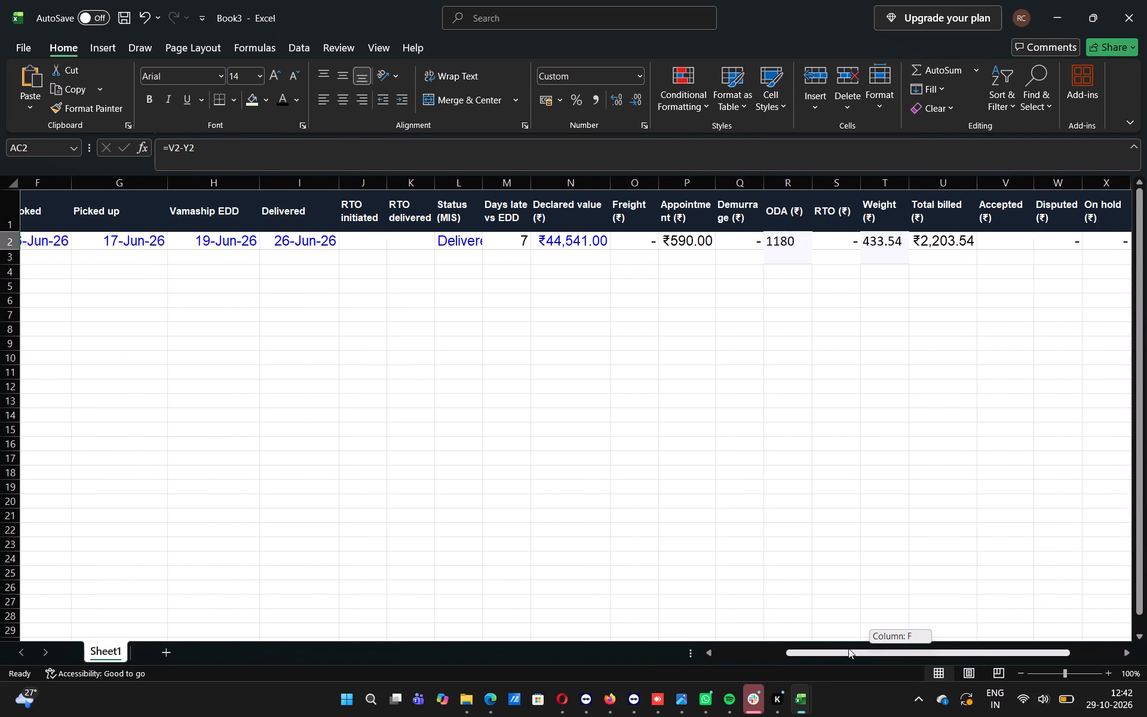
drag(848, 648, 833, 648)
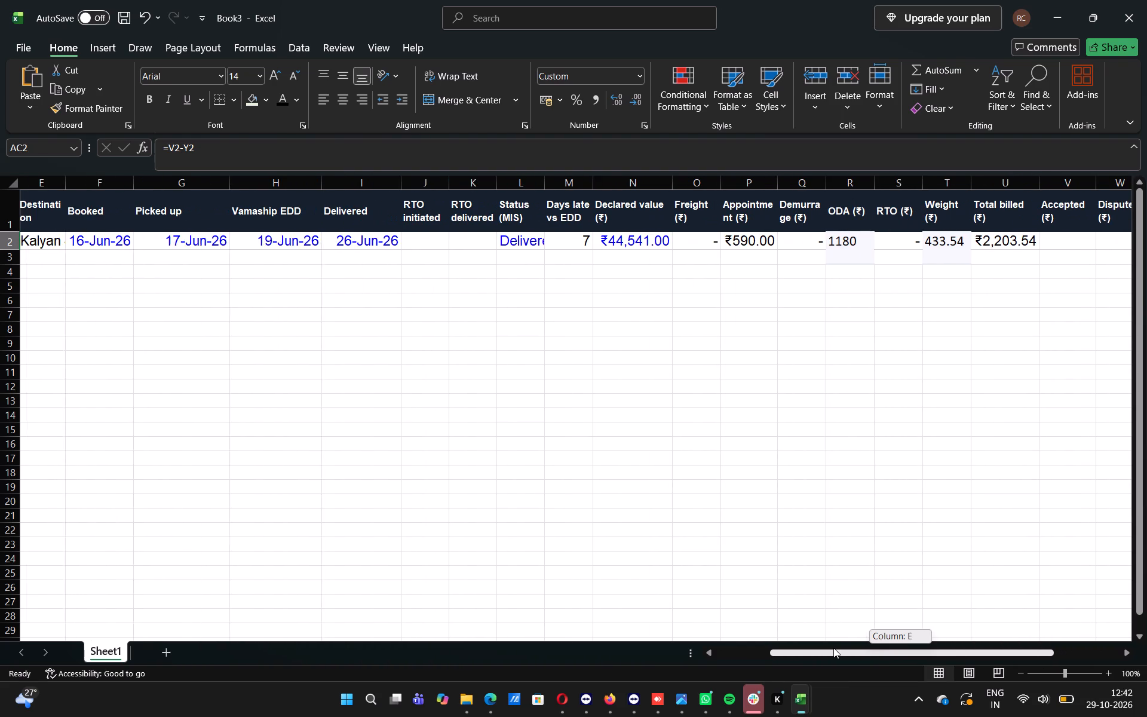
drag(833, 648, 811, 644)
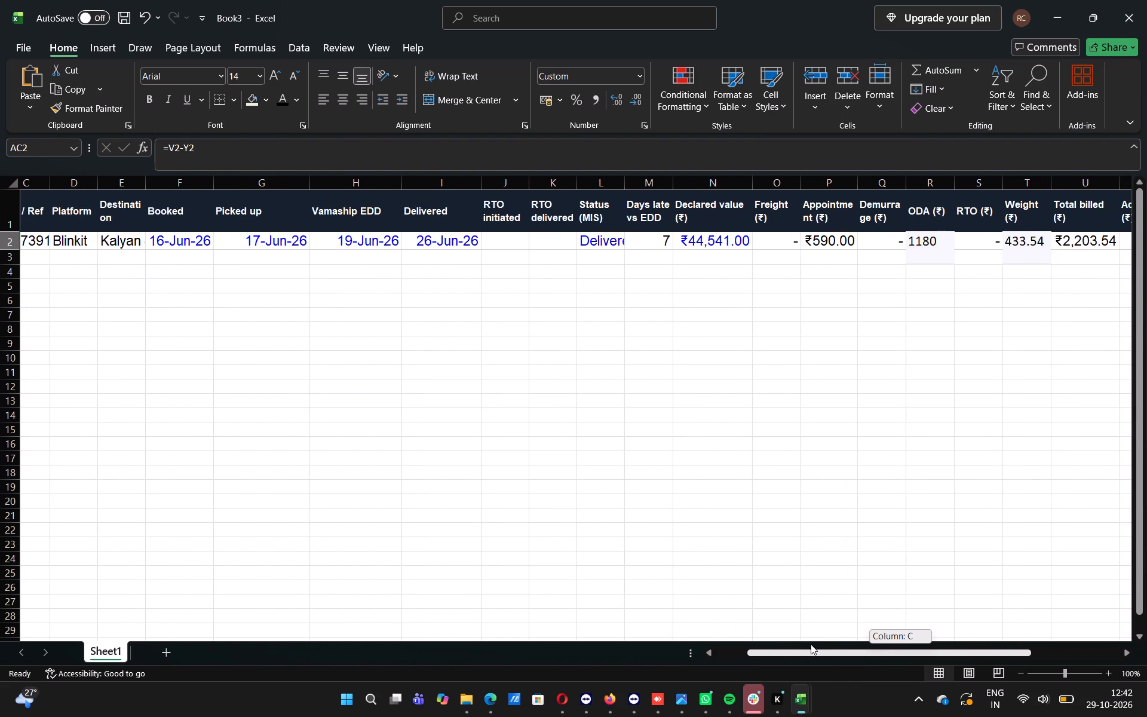
drag(811, 644, 829, 644)
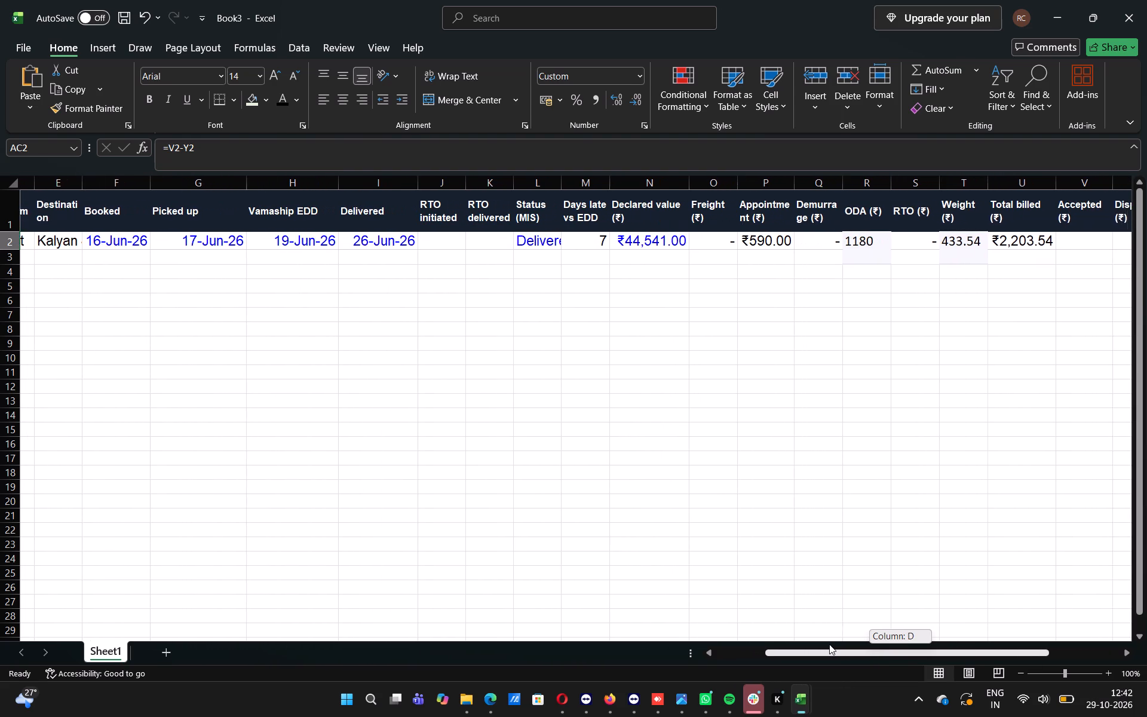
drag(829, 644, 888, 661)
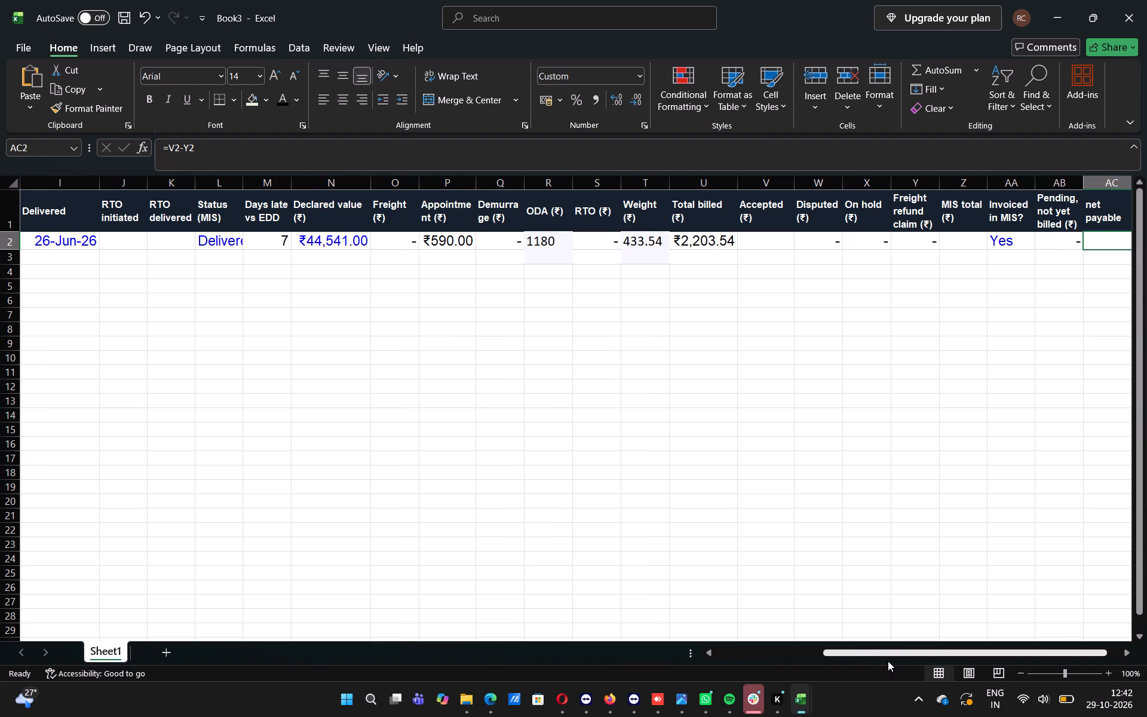
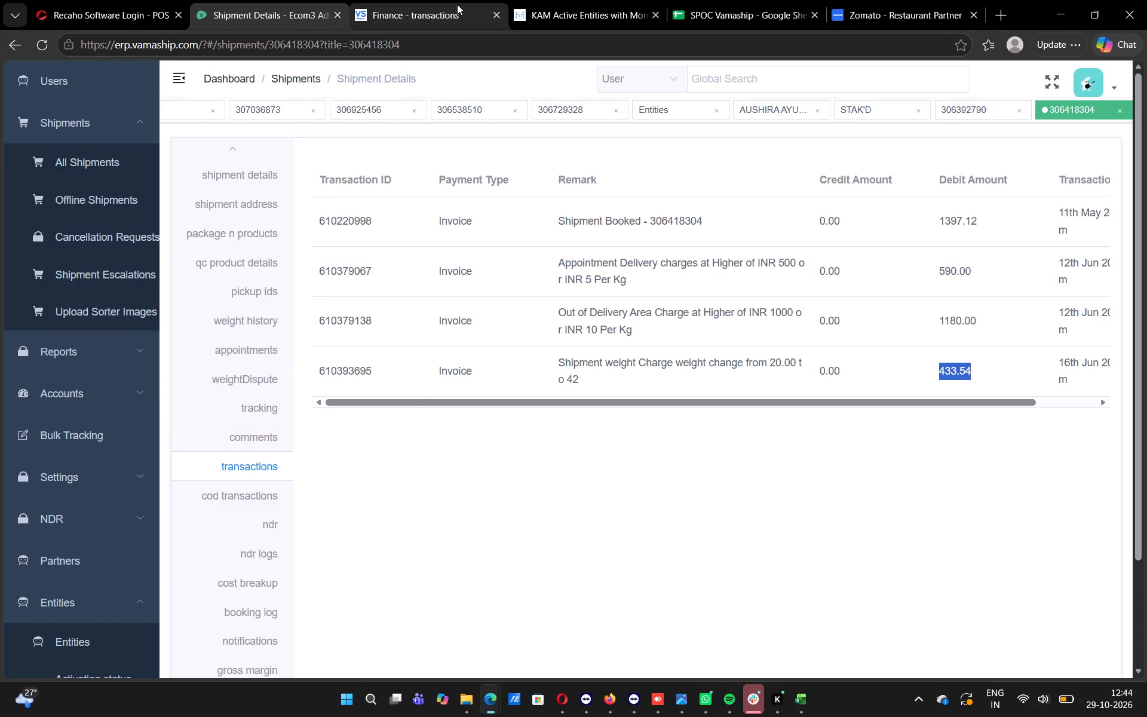
click(457, 4)
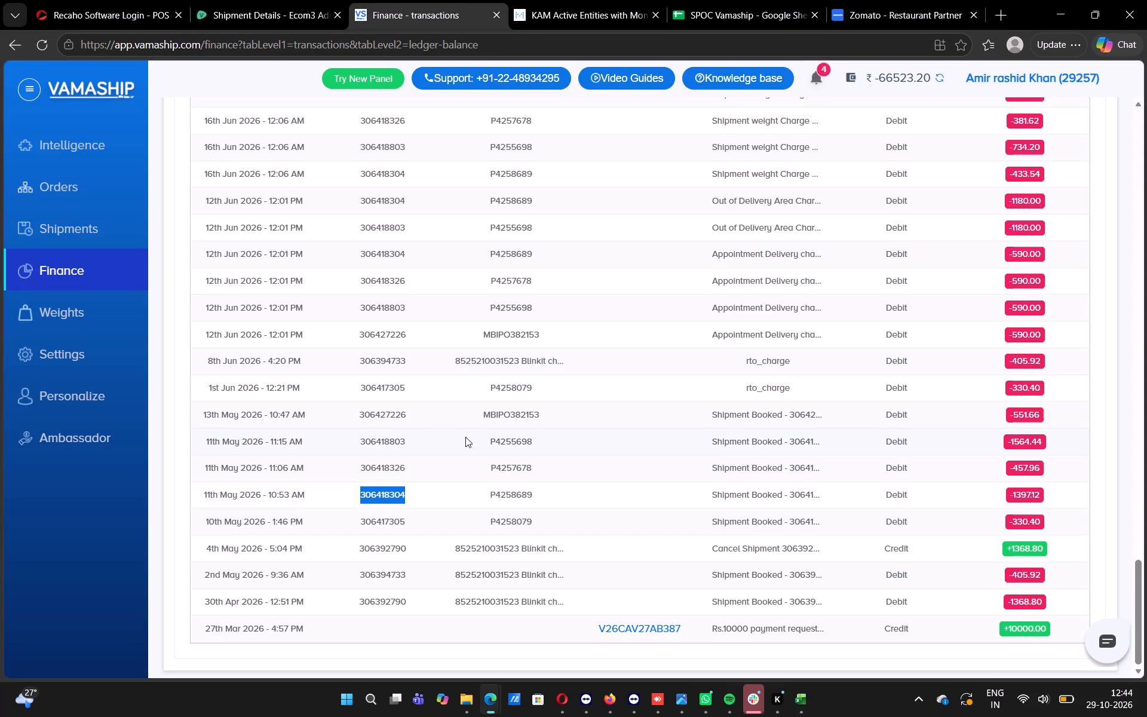
drag(355, 470, 427, 475)
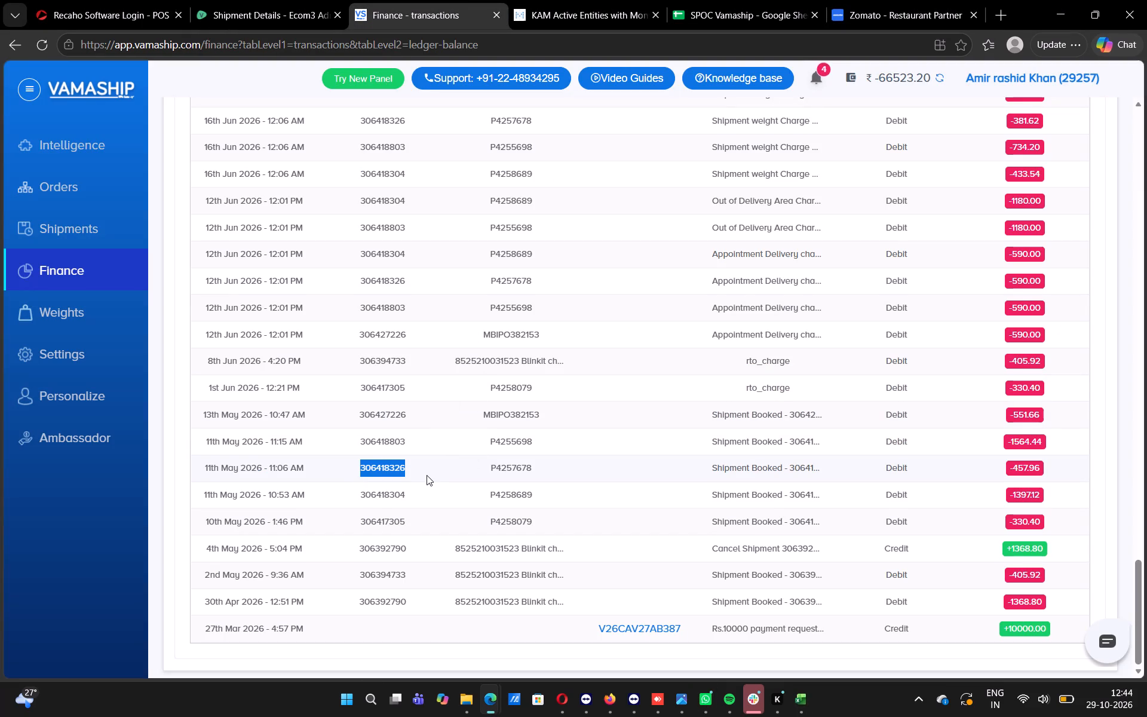
key(ctrl+c)
click(278, 0)
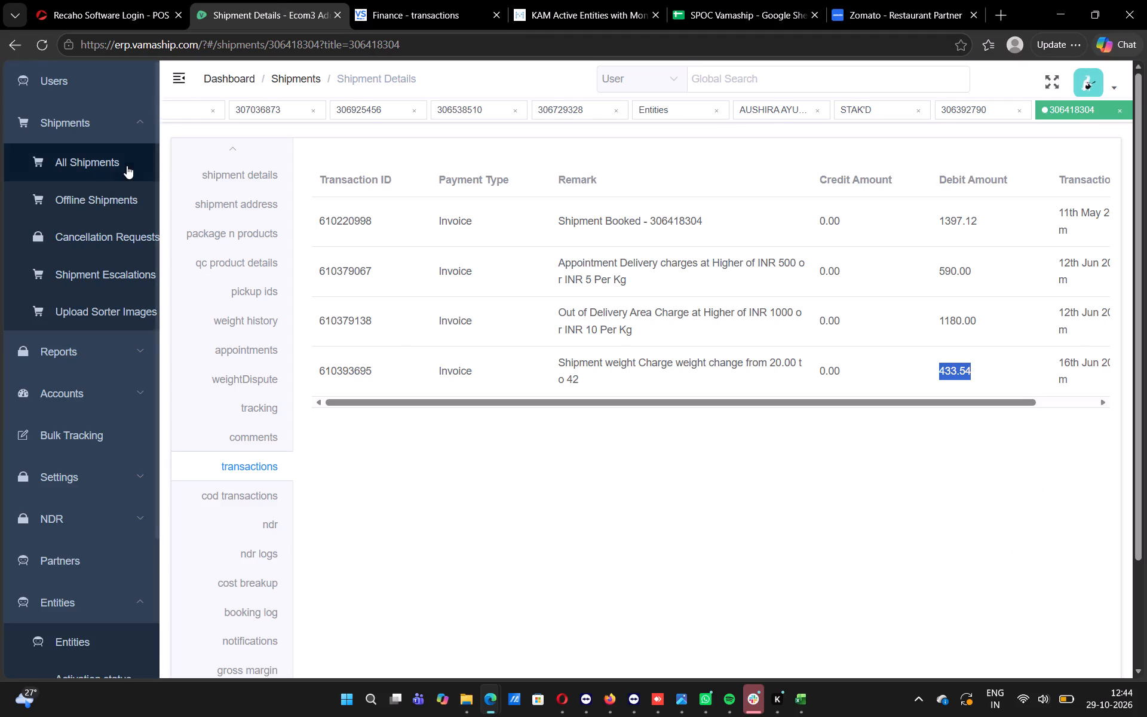
click(126, 166)
click(186, 163)
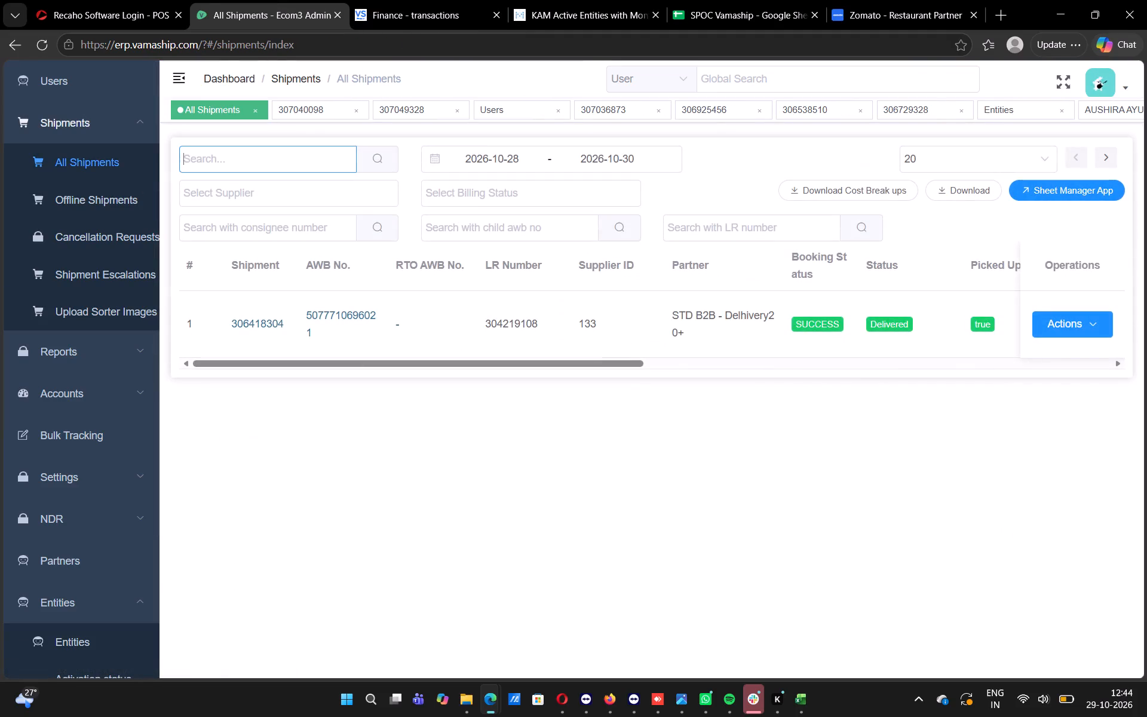
key(ctrl+v)
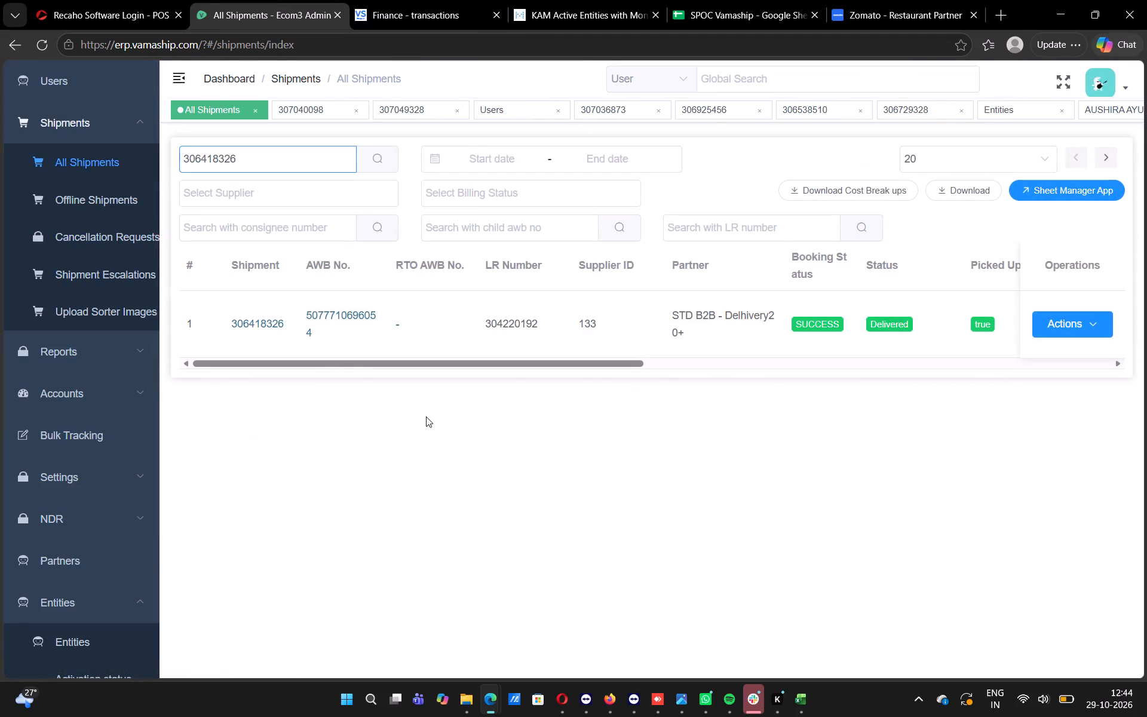
click(249, 322)
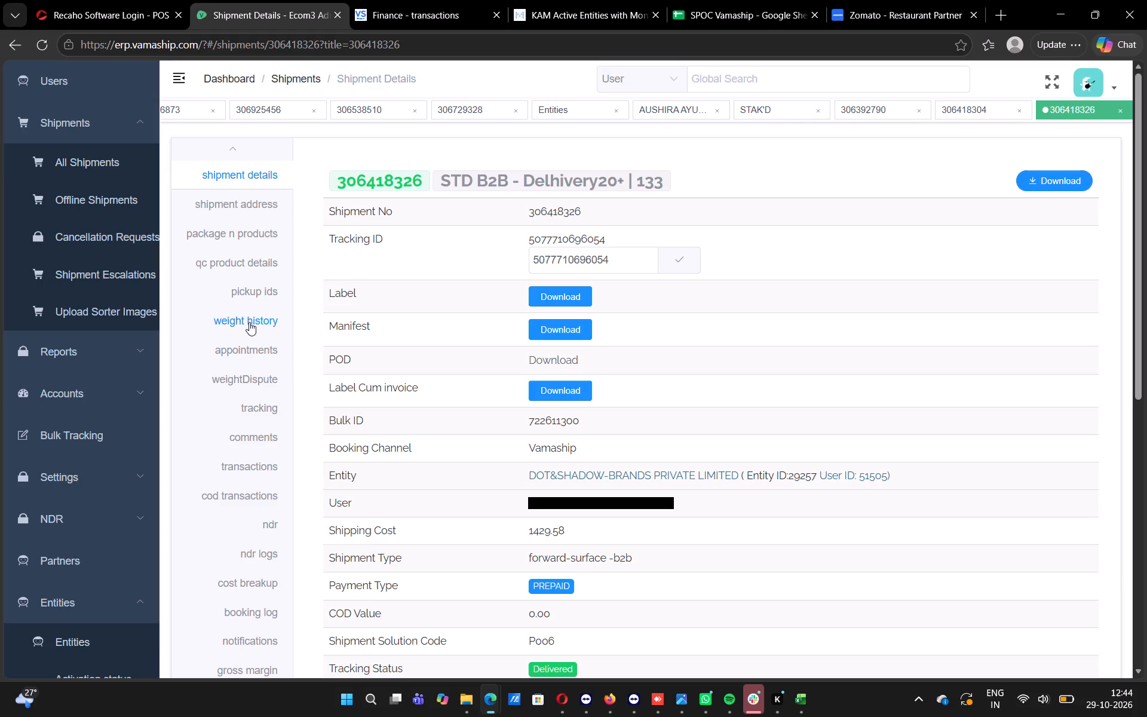
click(257, 462)
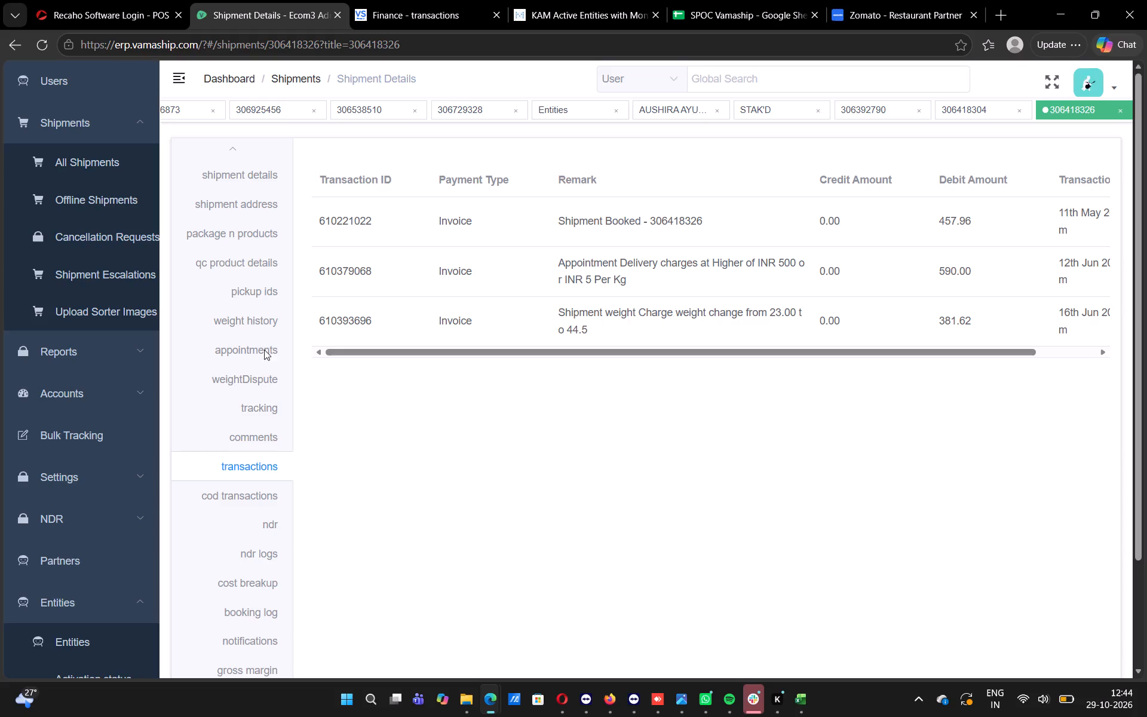
click(244, 167)
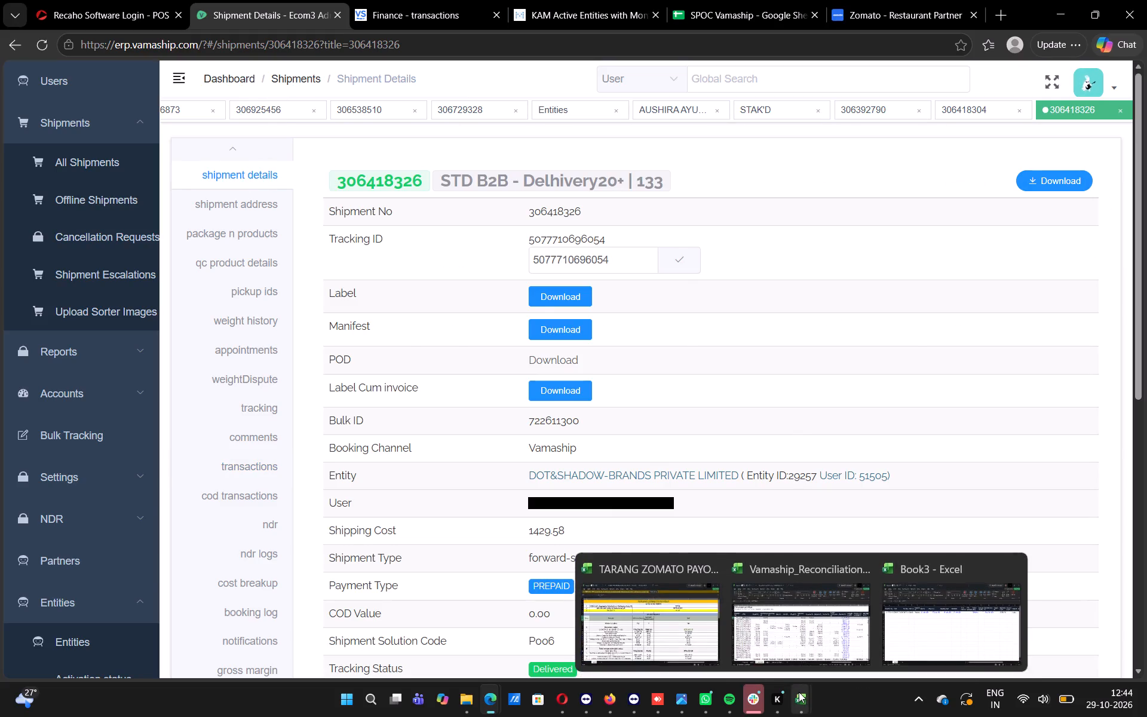
Switch to the Vamaship reconciliation workbook and examine the By Shipment rows around row 13, from the charge and Notes columns back to PO / Ref.
click(780, 587)
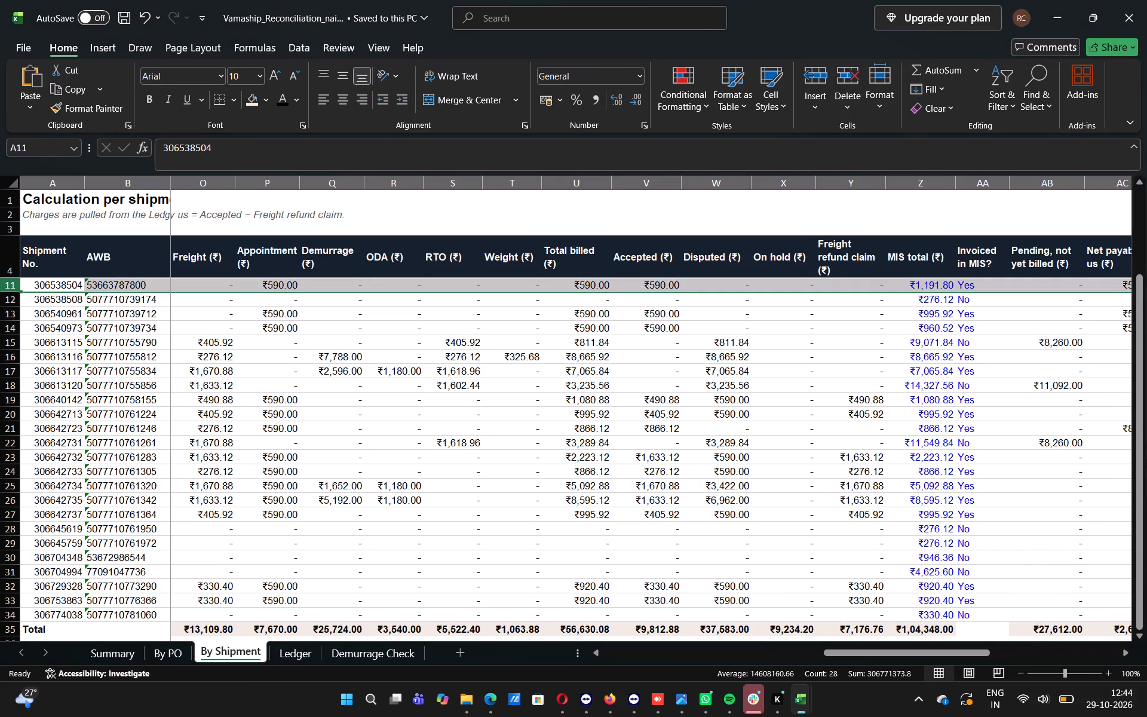
click(68, 296)
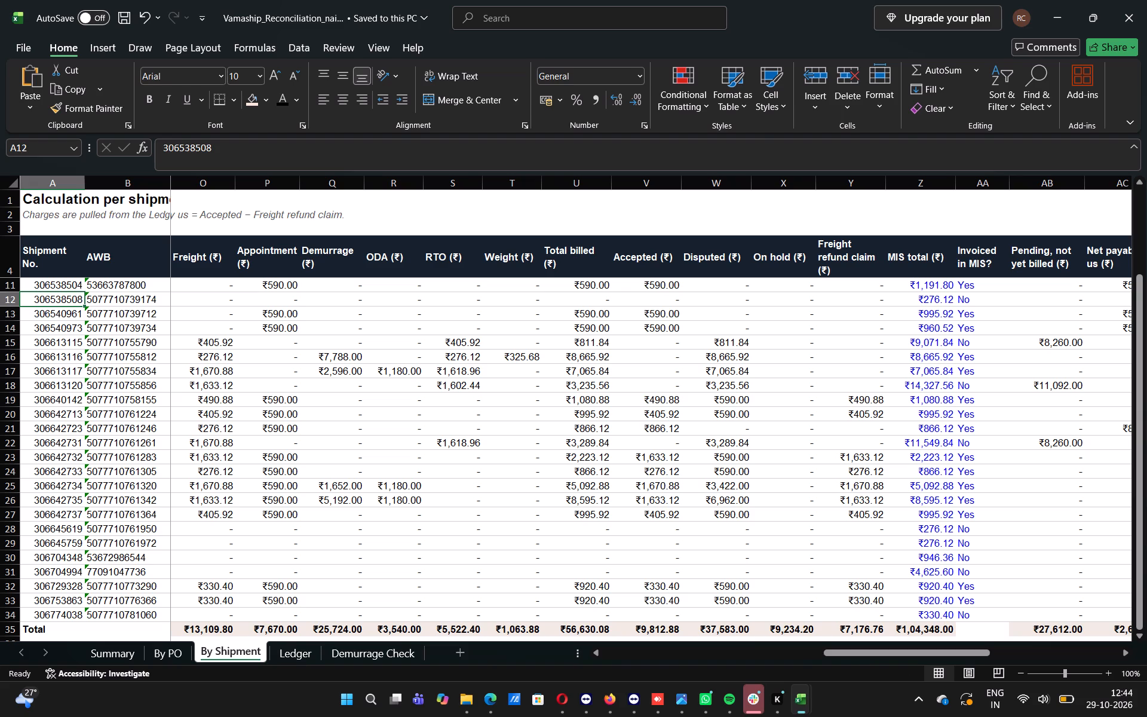
click(66, 315)
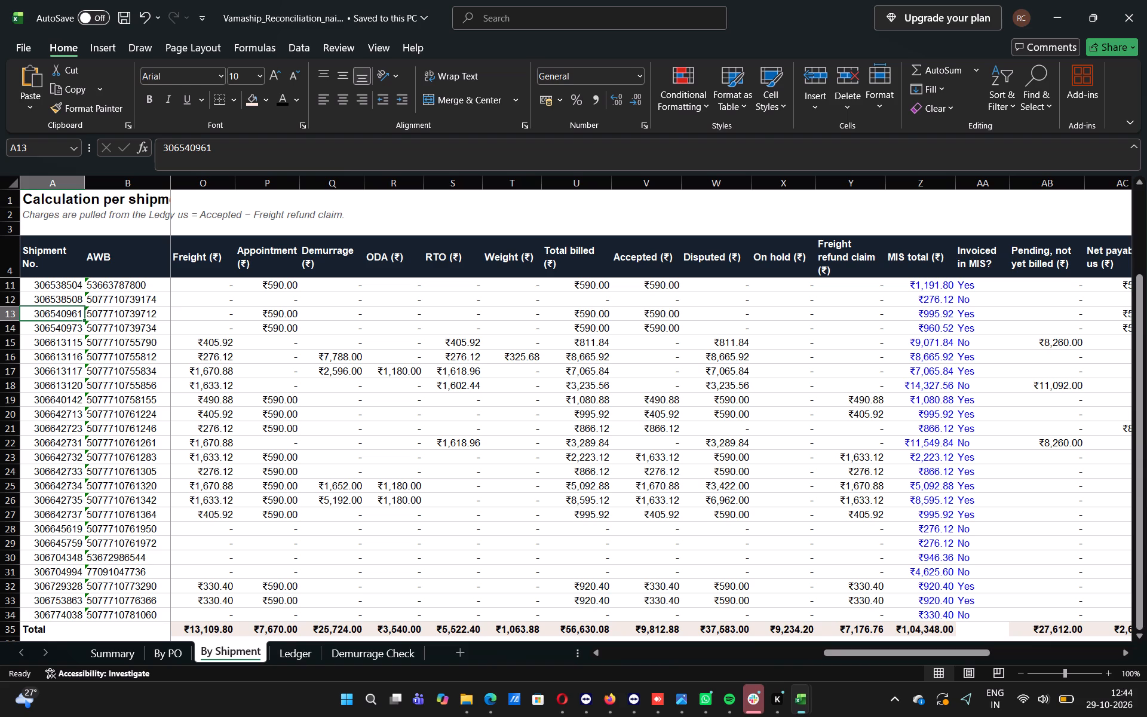
click(53, 305)
drag(843, 658, 961, 657)
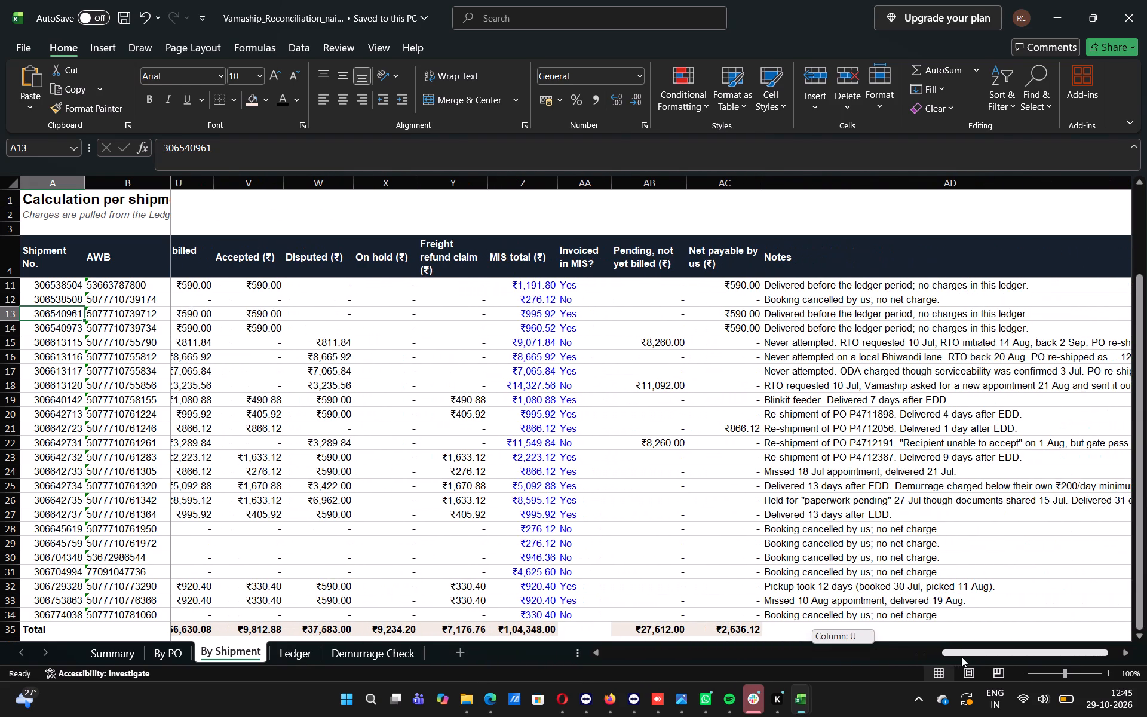
drag(961, 657, 961, 657)
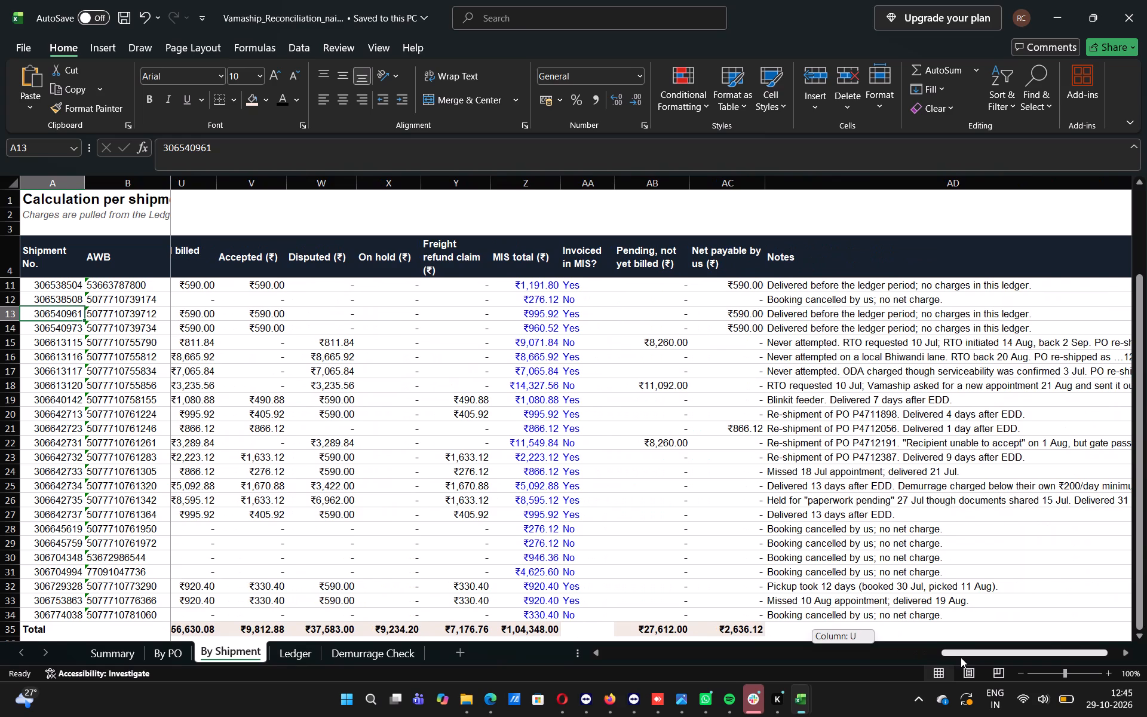
drag(961, 657, 957, 658)
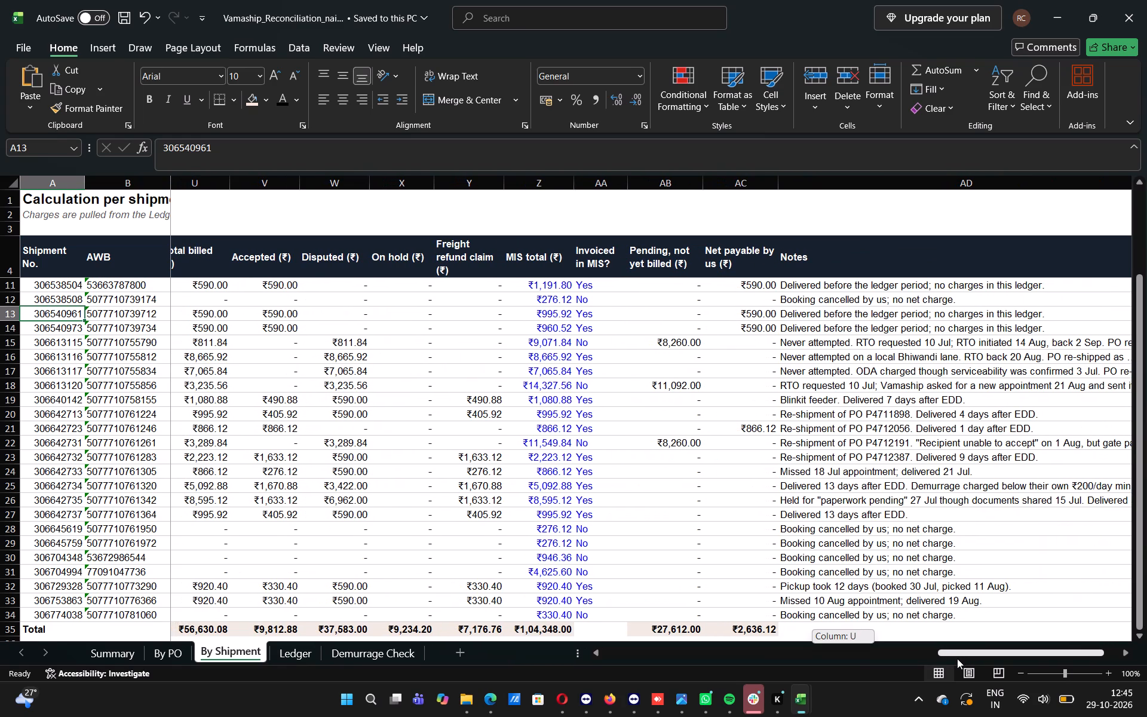
drag(957, 658, 946, 666)
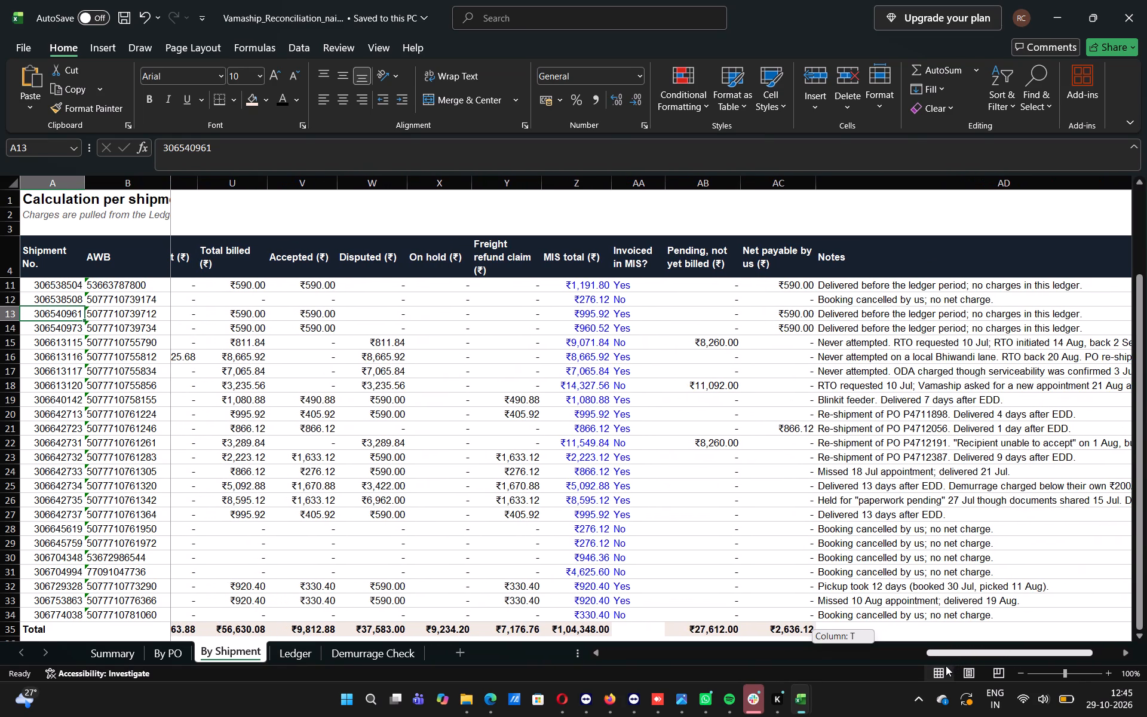
drag(946, 666, 945, 666)
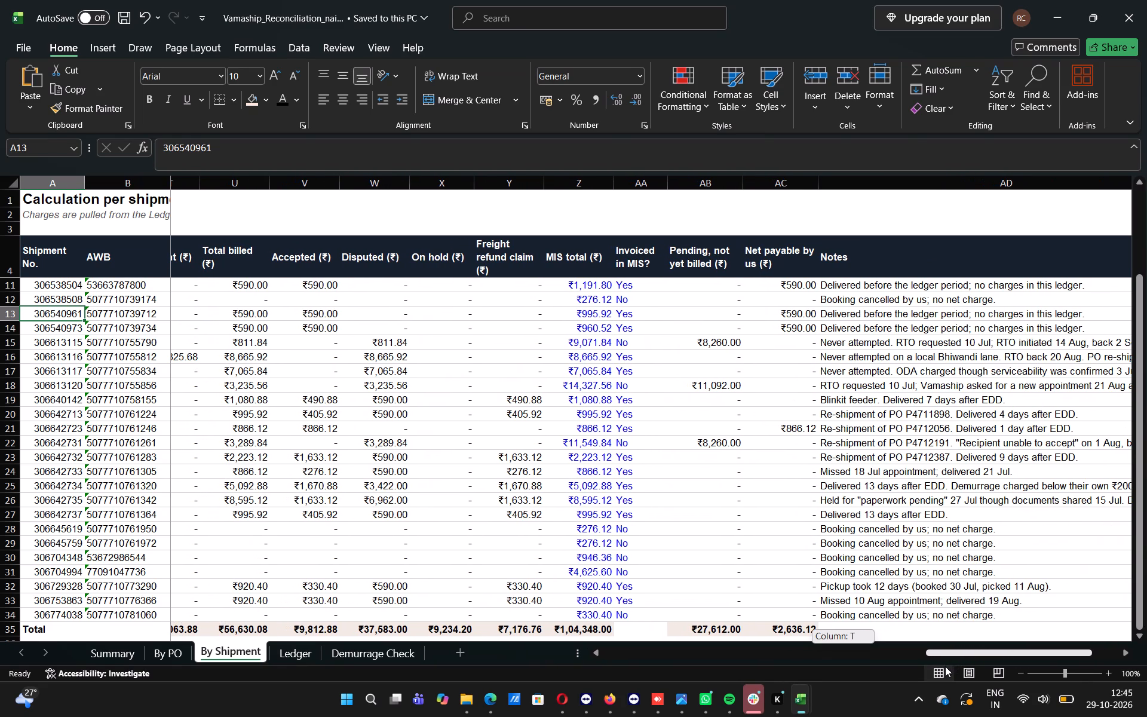
drag(945, 666, 944, 667)
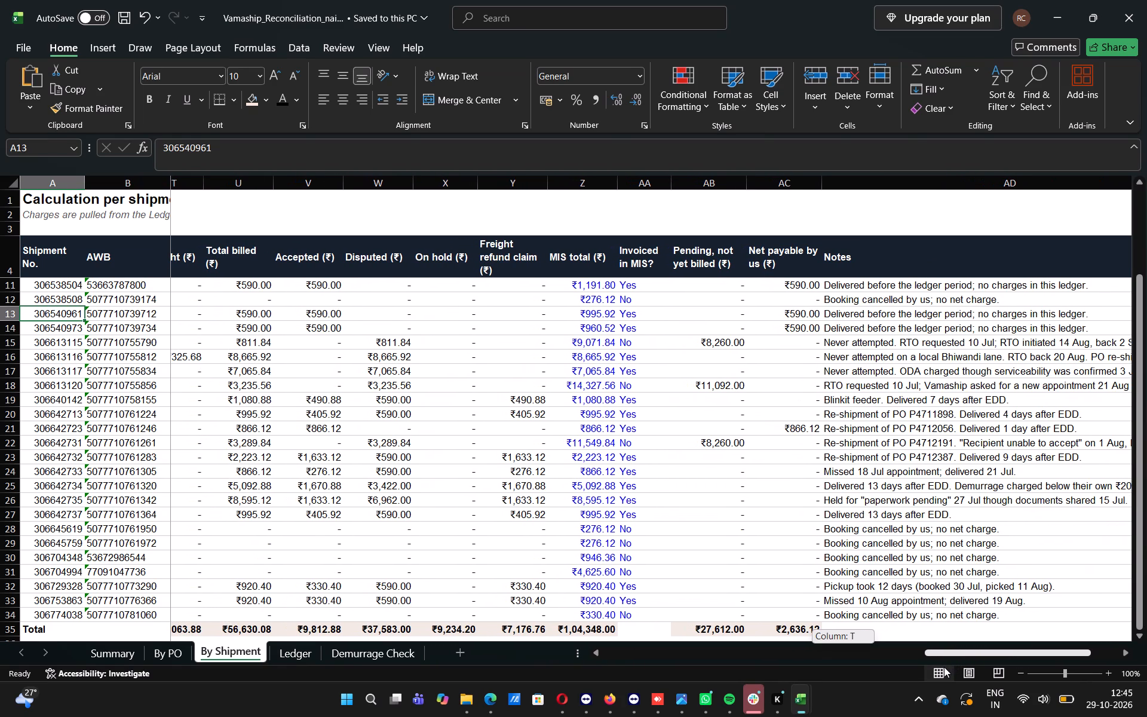
drag(944, 667, 765, 642)
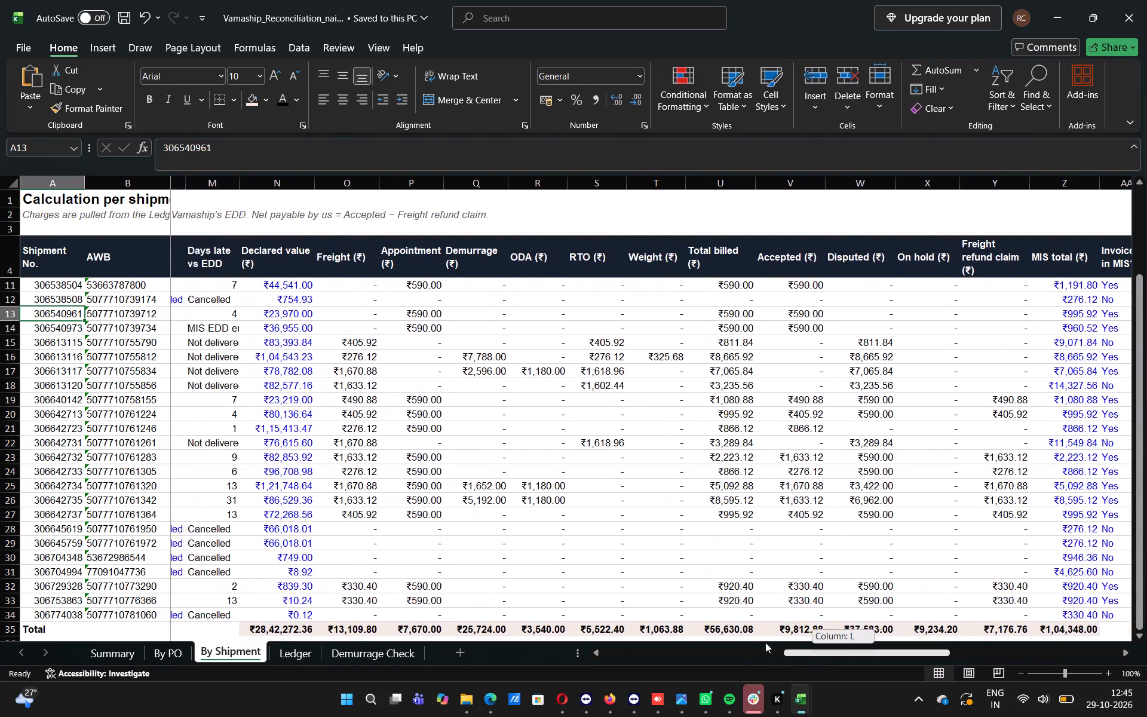
drag(765, 642, 549, 646)
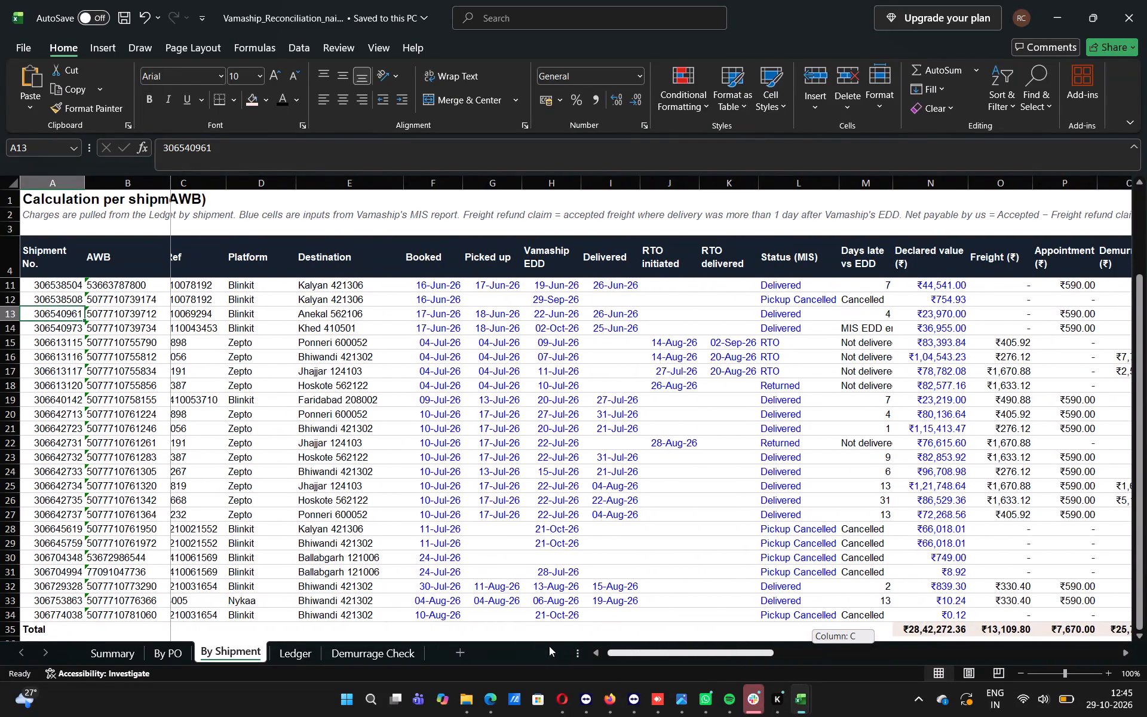
drag(549, 646, 547, 645)
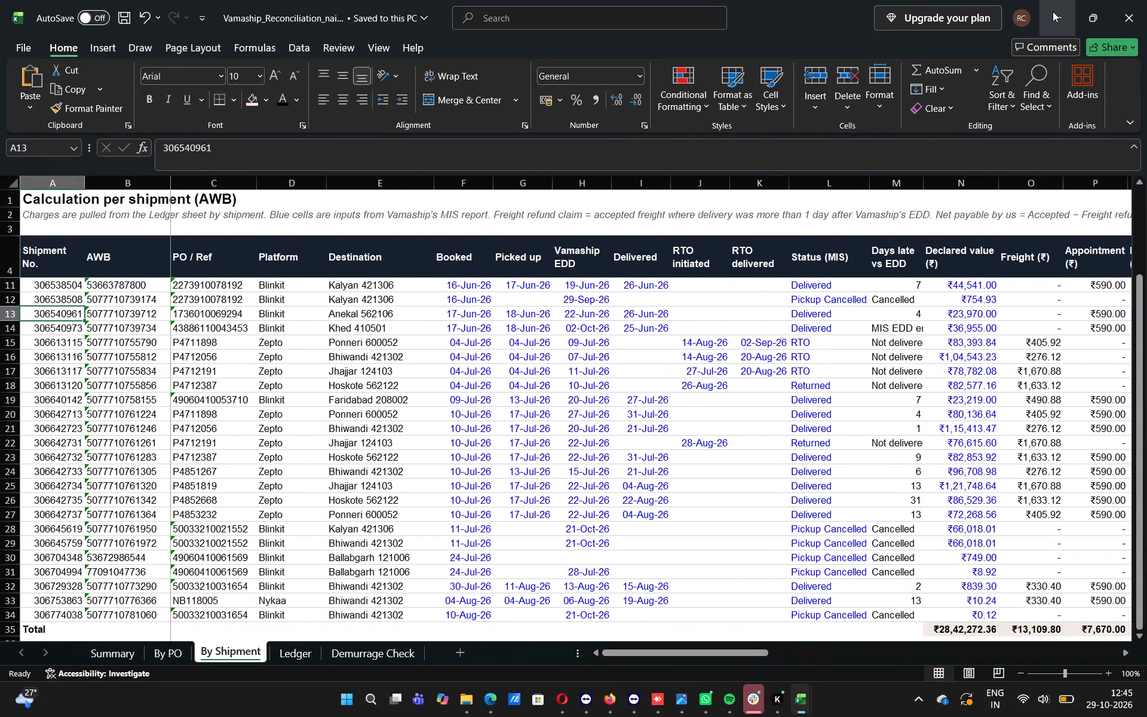
click(1053, 11)
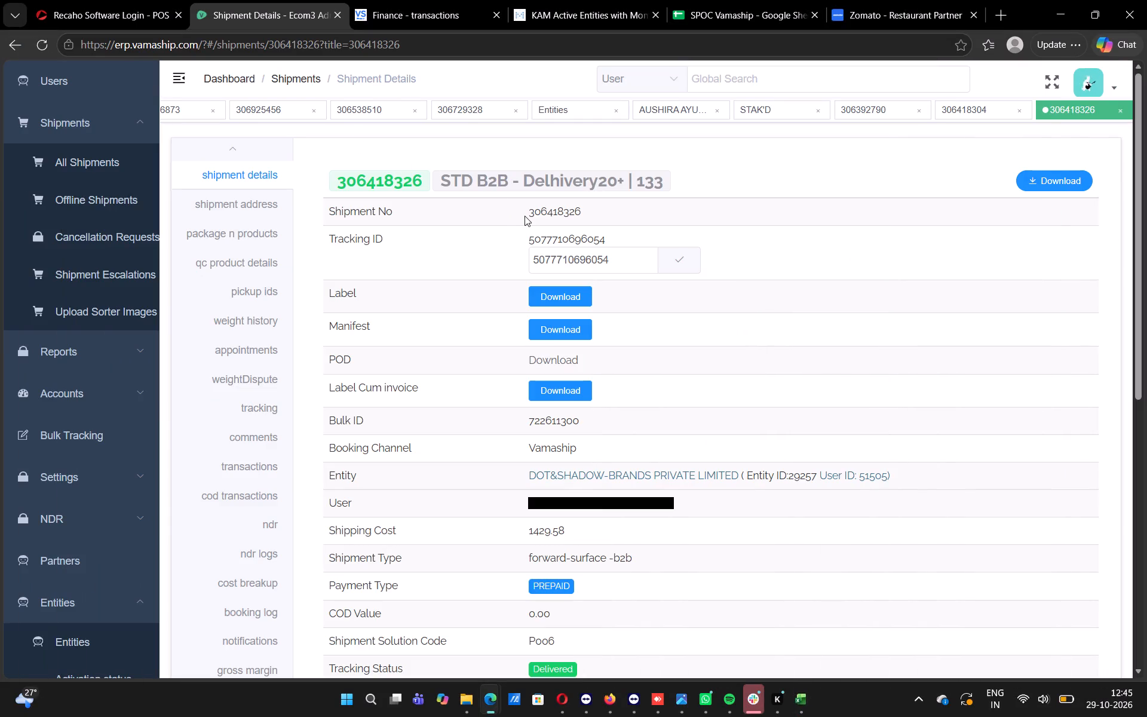
drag(522, 213, 622, 213)
key(ctrl+c)
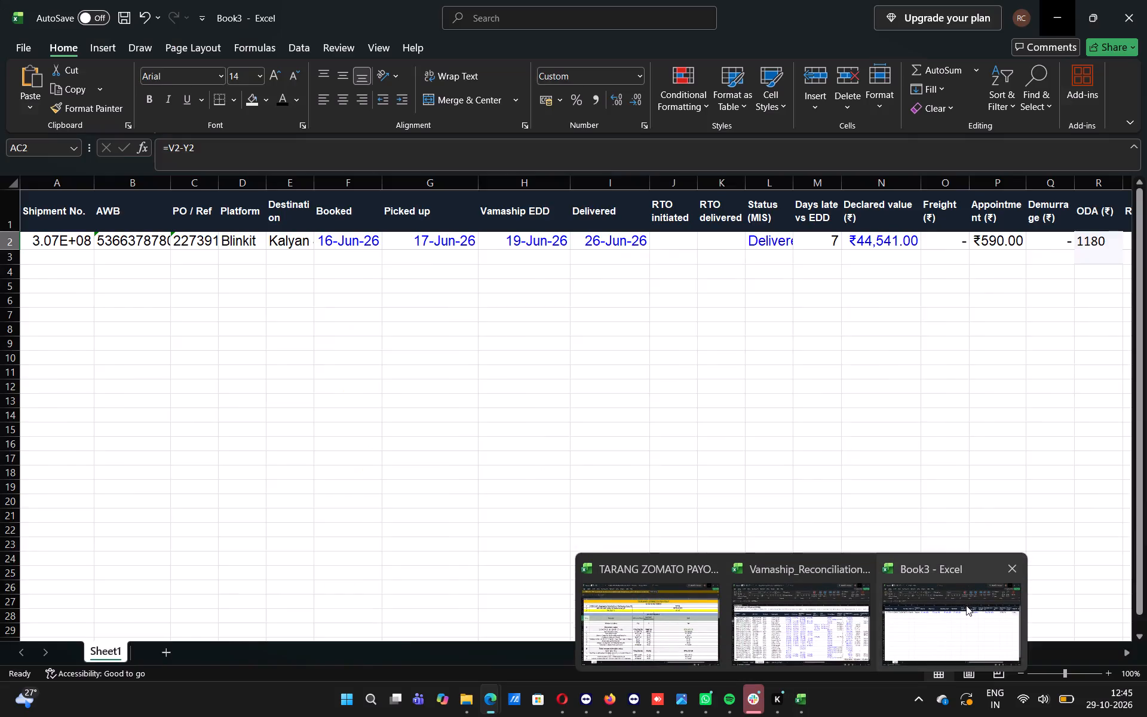
In the reconciliation workbook's By Shipment sheet, clear the shipment number in cell A13.
click(815, 633)
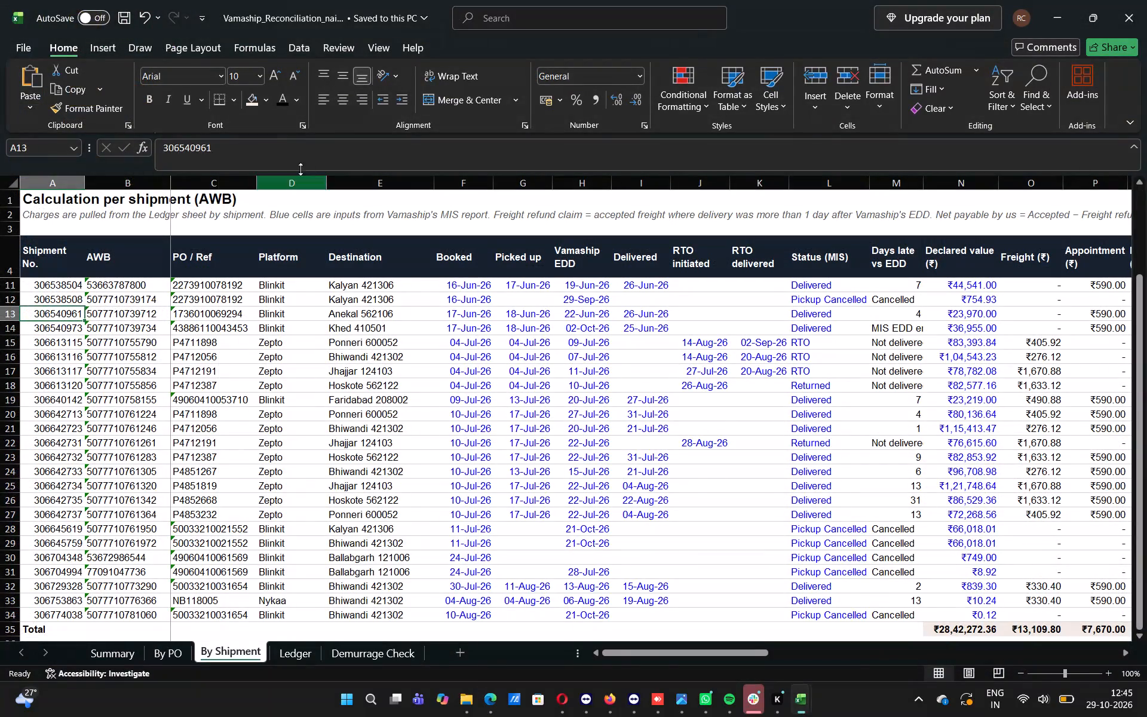
click(268, 155)
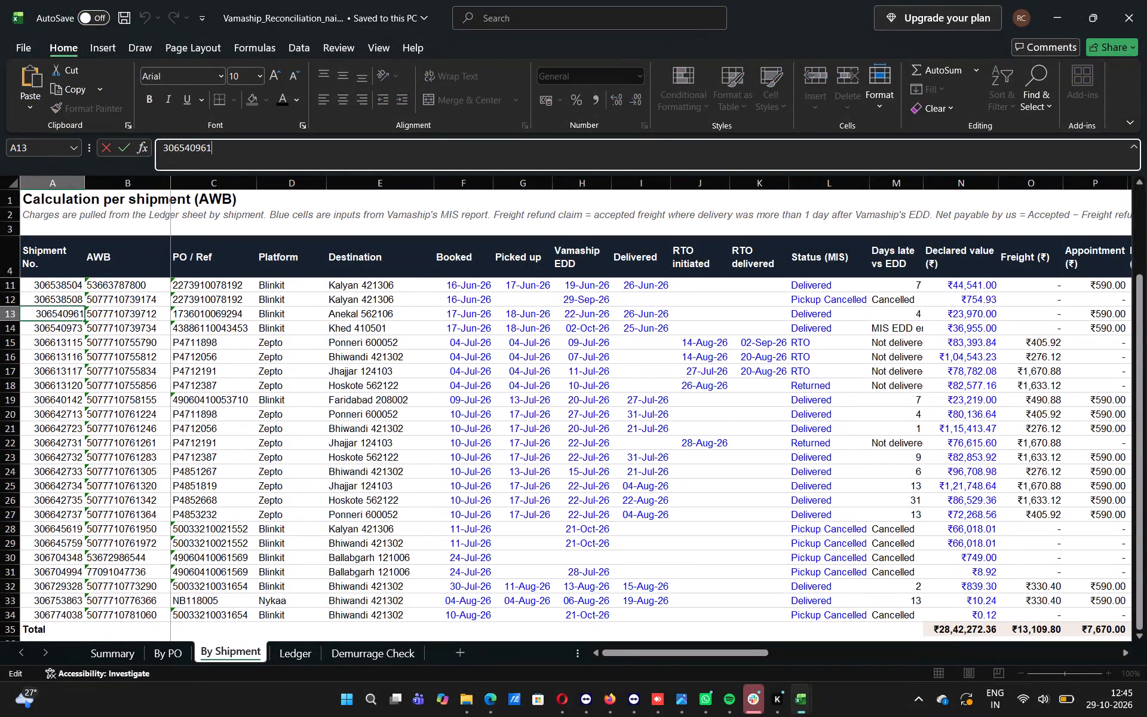
key(BackSpace)
key(BackSpace)
key(BackSpace)
key(BackSpace)
key(BackSpace)
key(BackSpace)
key(BackSpace)
key(BackSpace)
key(BackSpace)
key(BackSpace)
key(BackSpace)
key(BackSpace)
key(BackSpace)
key(BackSpace)
key(BackSpace)
key(BackSpace)
key(BackSpace)
key(BackSpace)
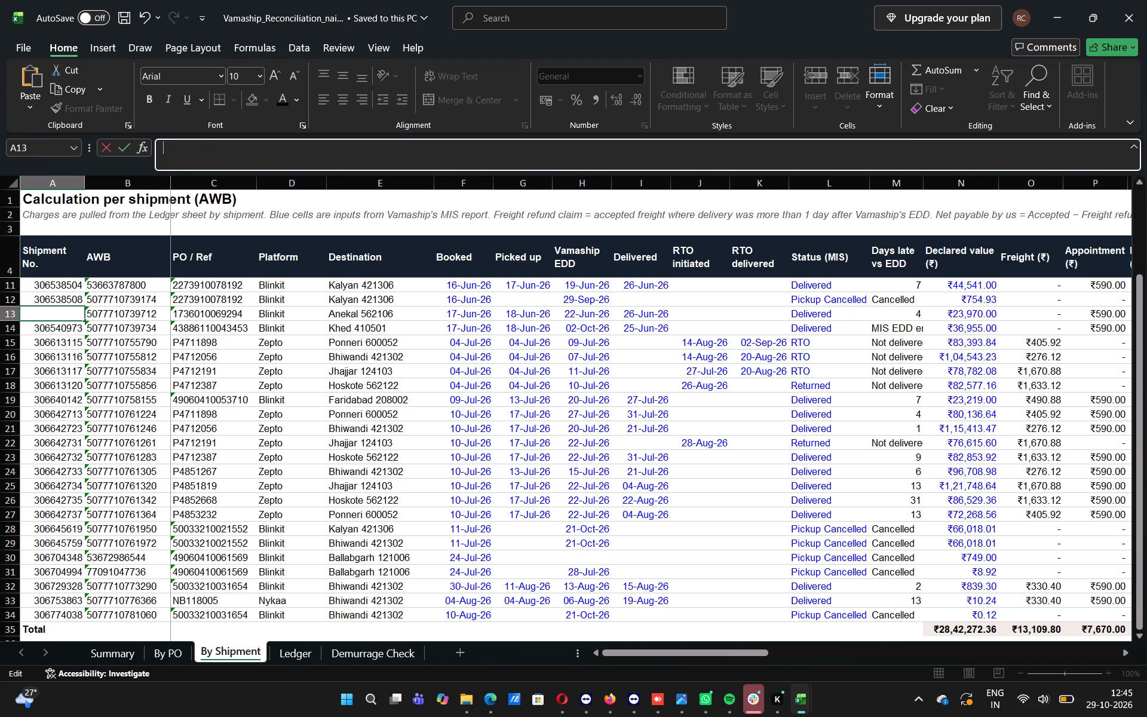
click(293, 373)
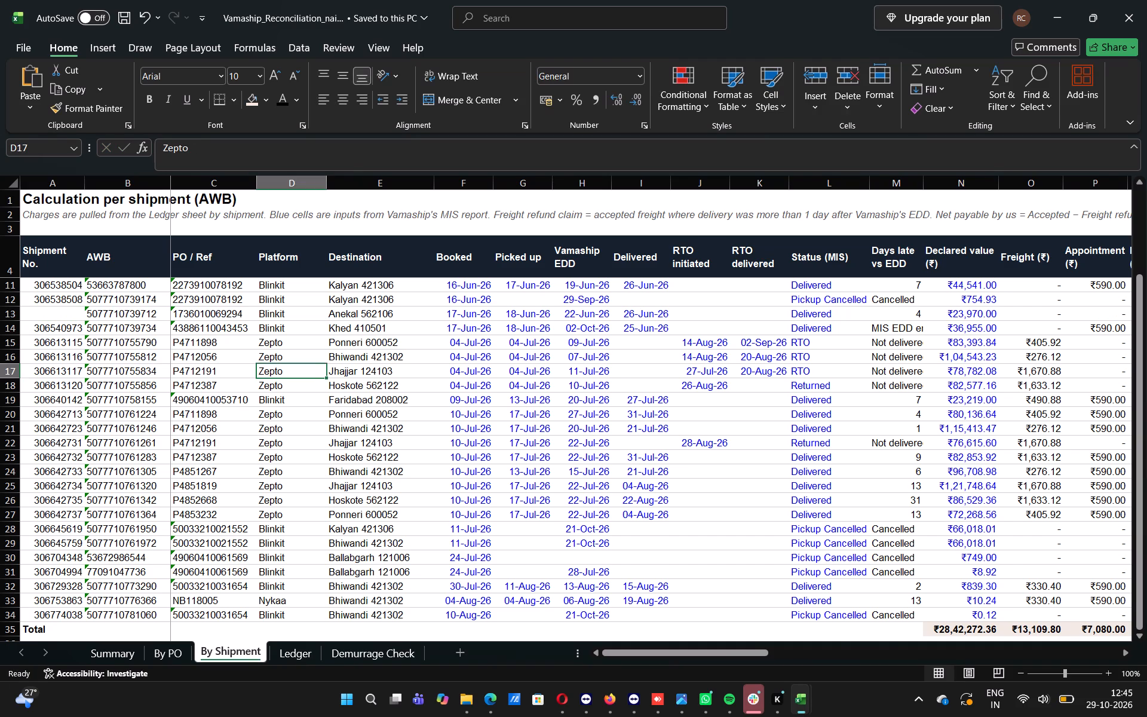
Search the By Shipment worksheet for shipment number 306418326, then close the search.
click(263, 156)
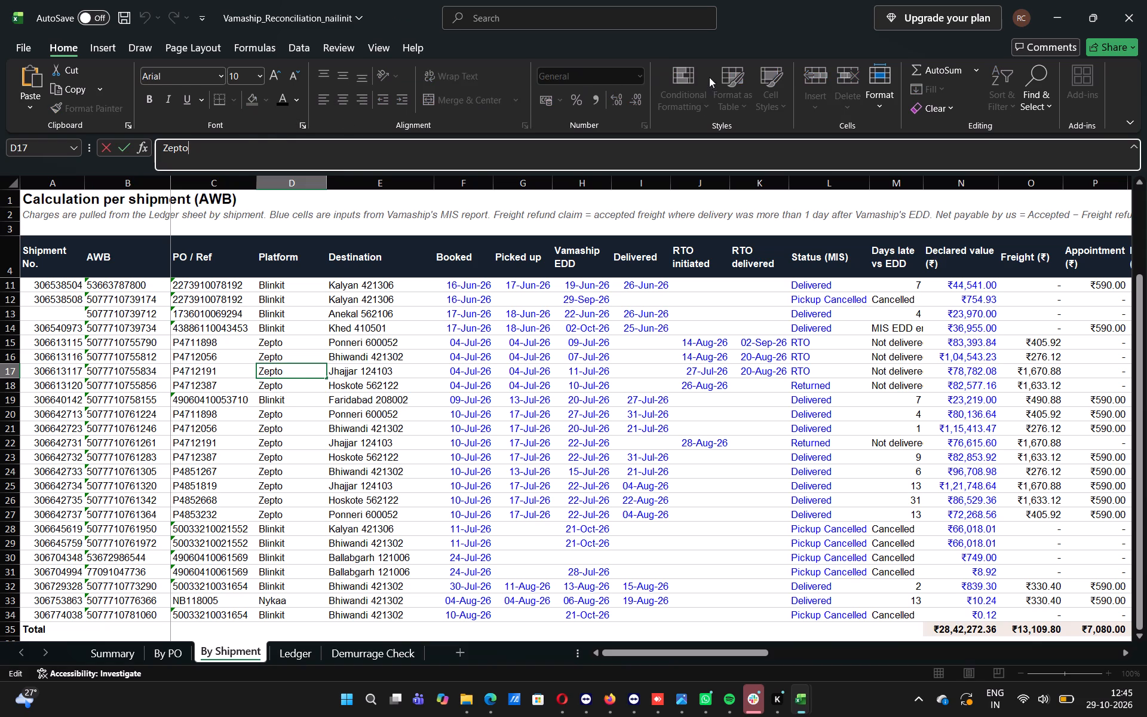
click(563, 13)
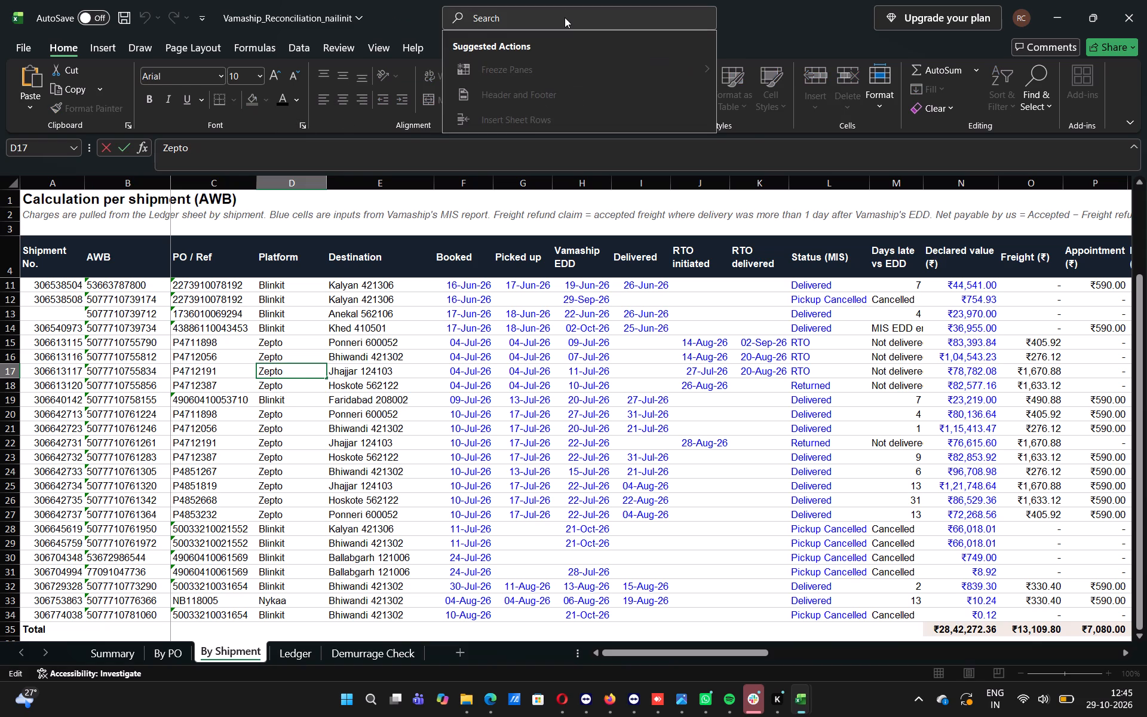
key(ctrl+v)
key(Return)
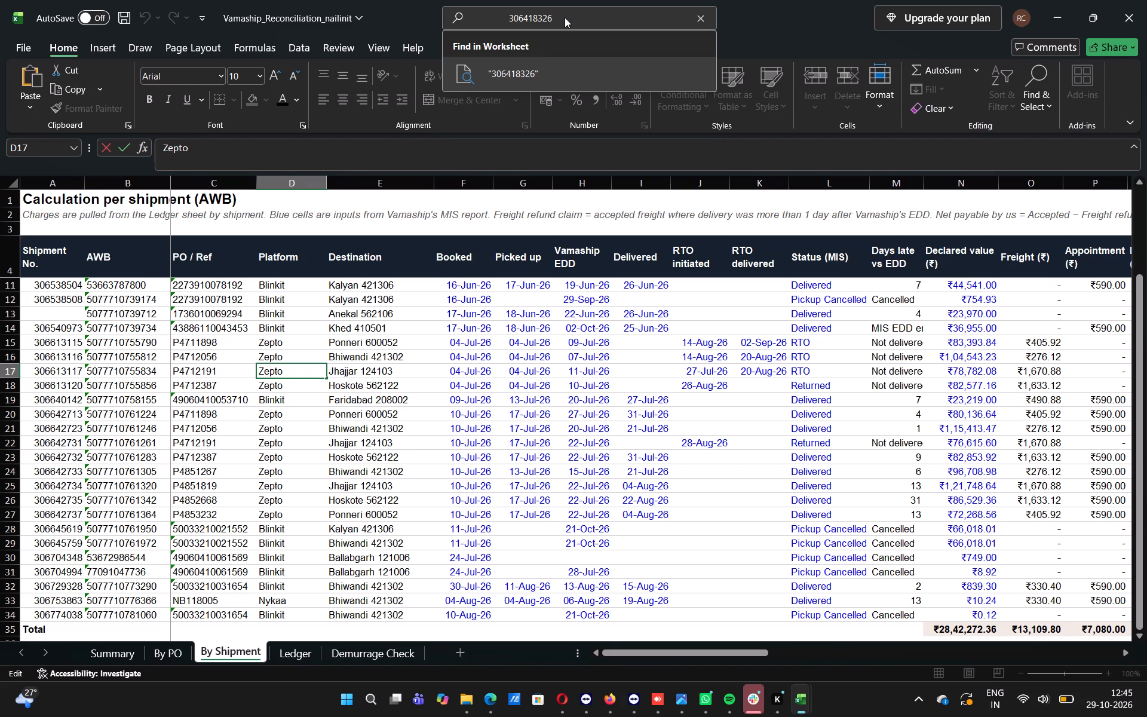
click(515, 63)
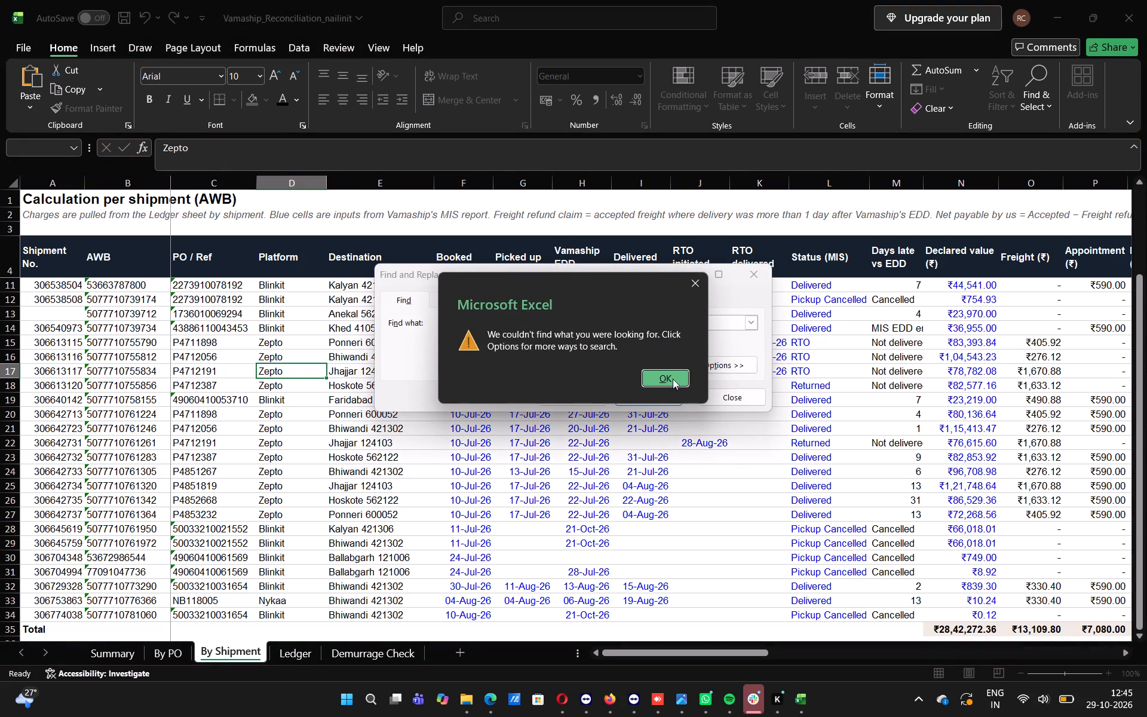
click(673, 379)
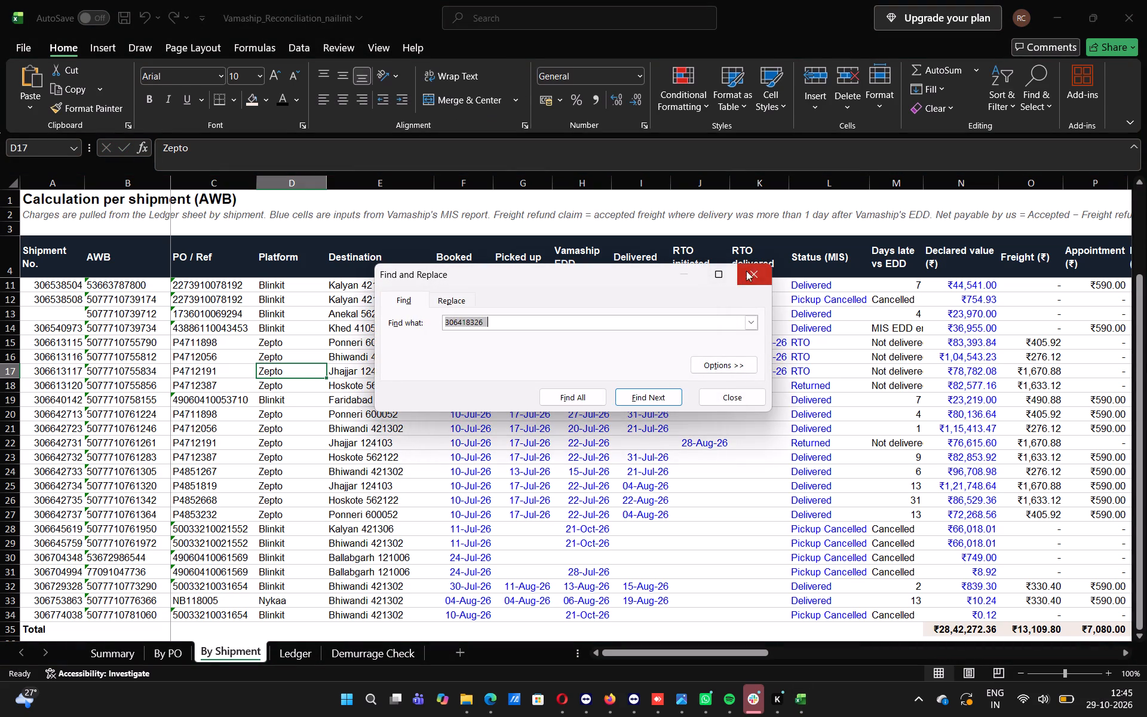
click(752, 271)
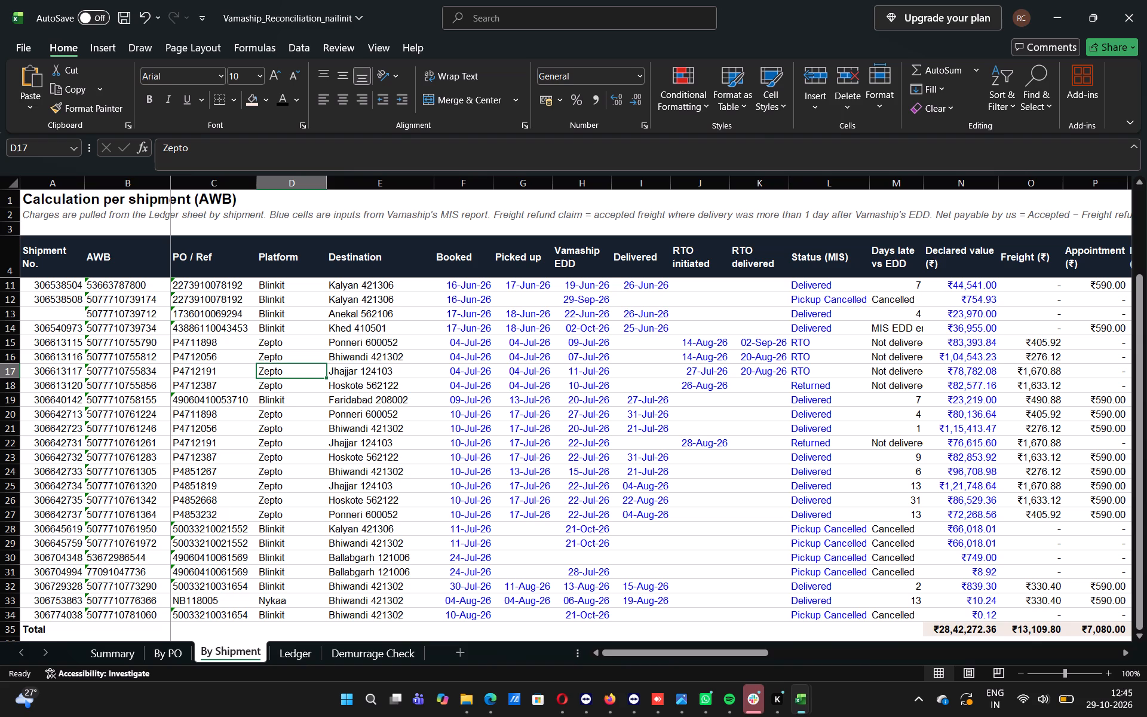
click(130, 317)
key(ctrl+c)
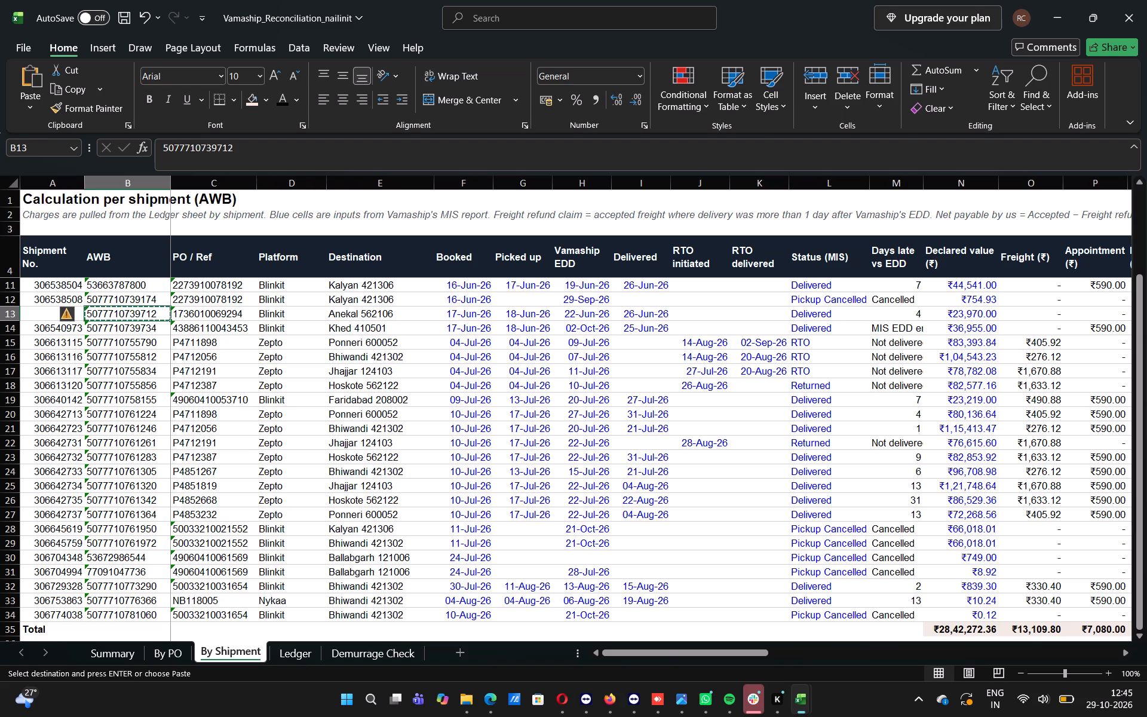
click(1066, 15)
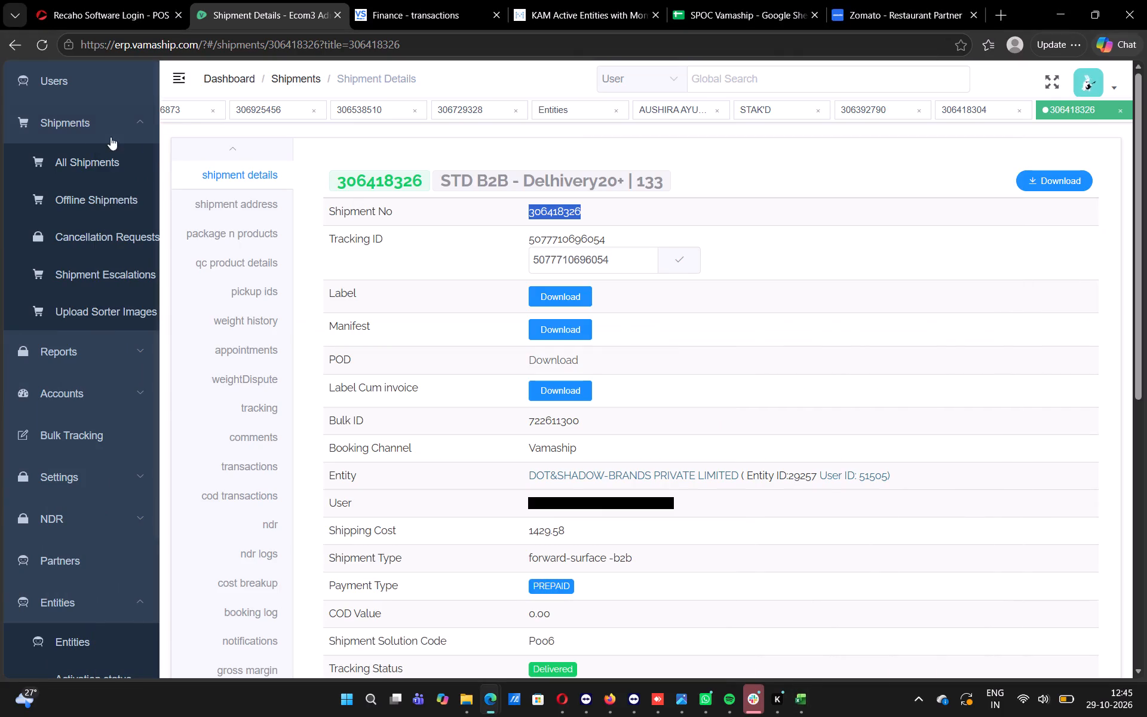
click(103, 157)
click(210, 158)
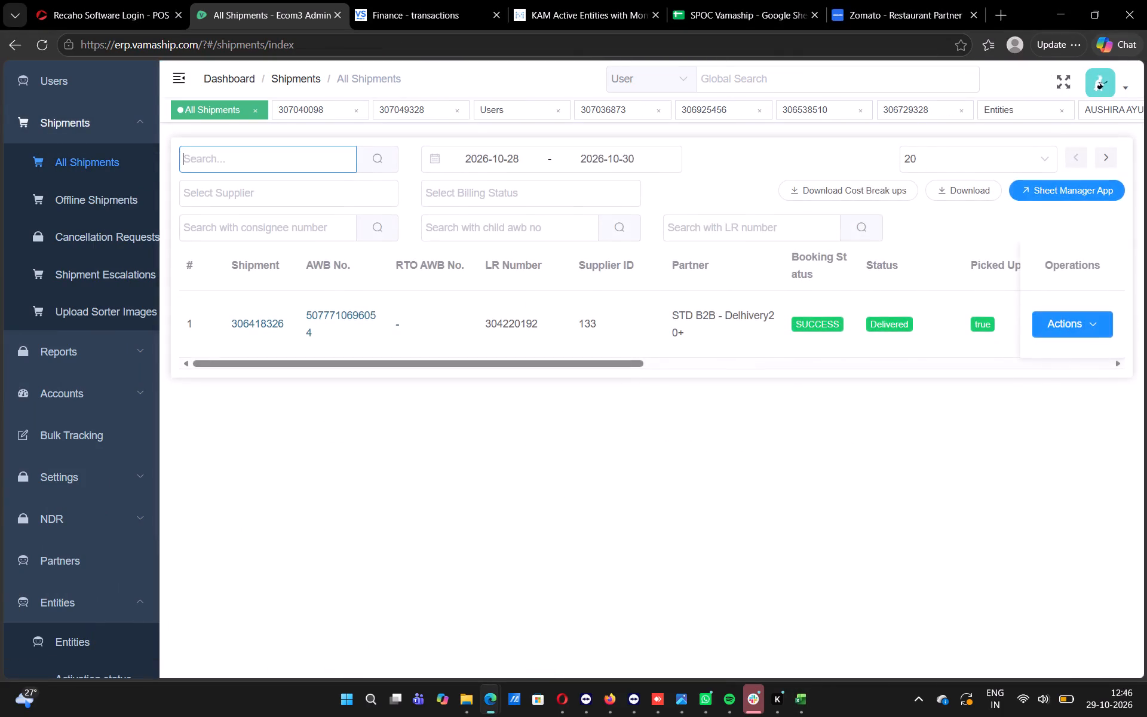
key(ctrl+v)
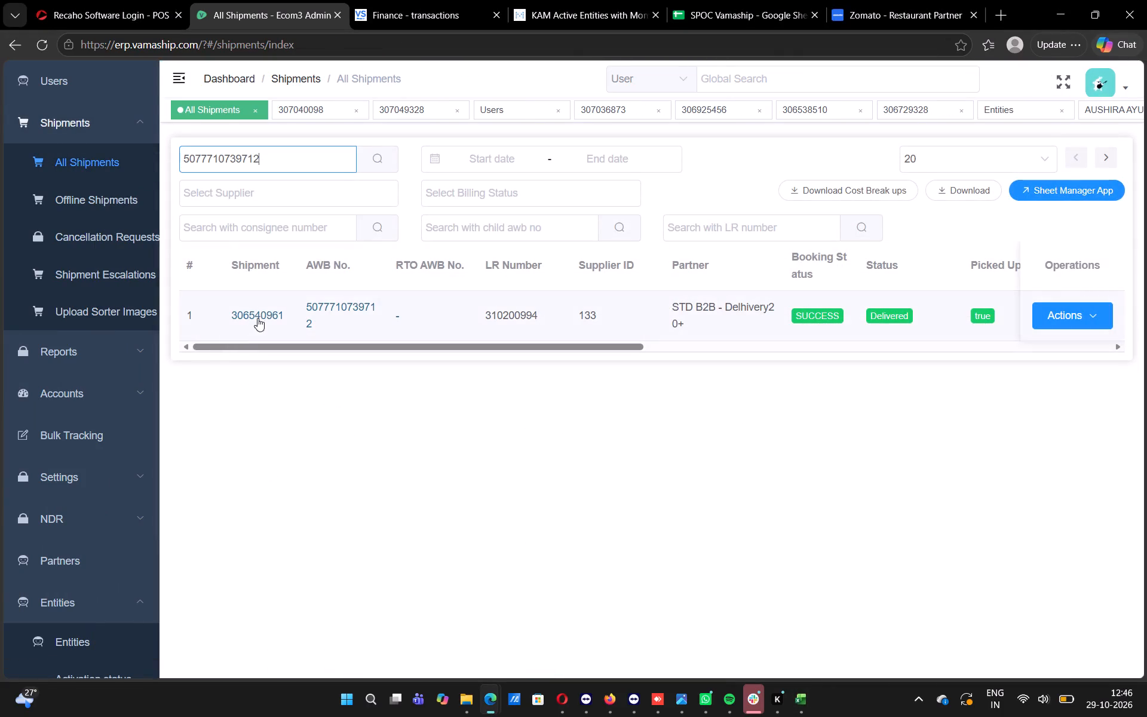
drag(219, 317, 289, 321)
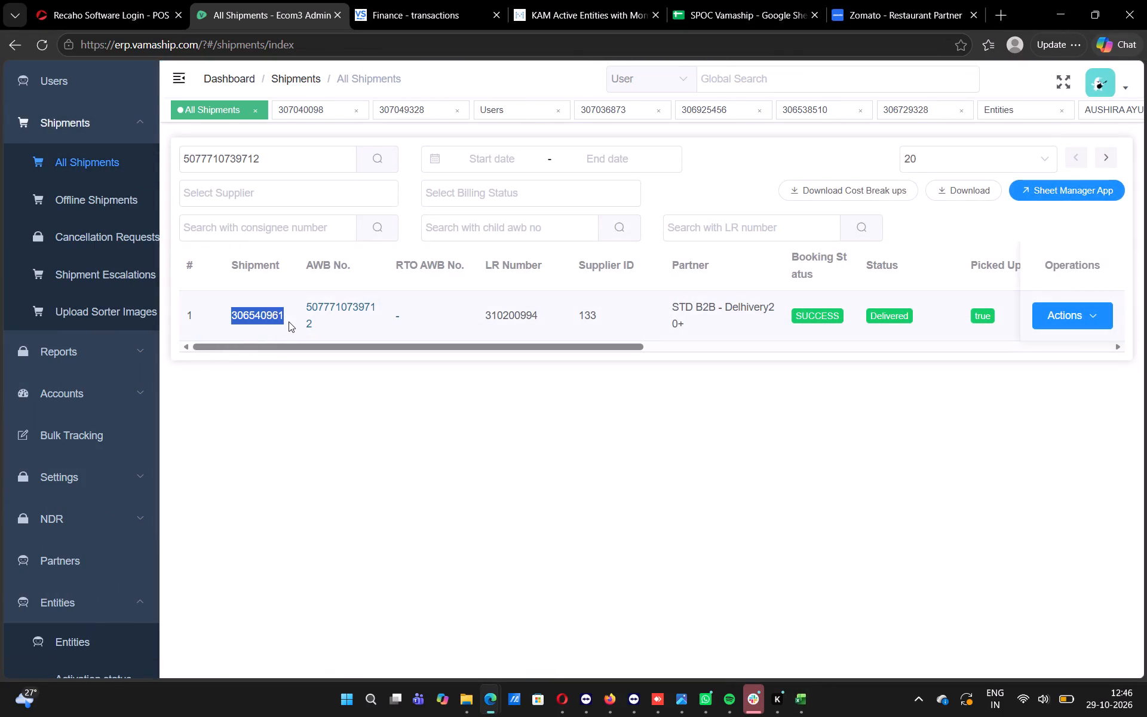
key(ctrl+c)
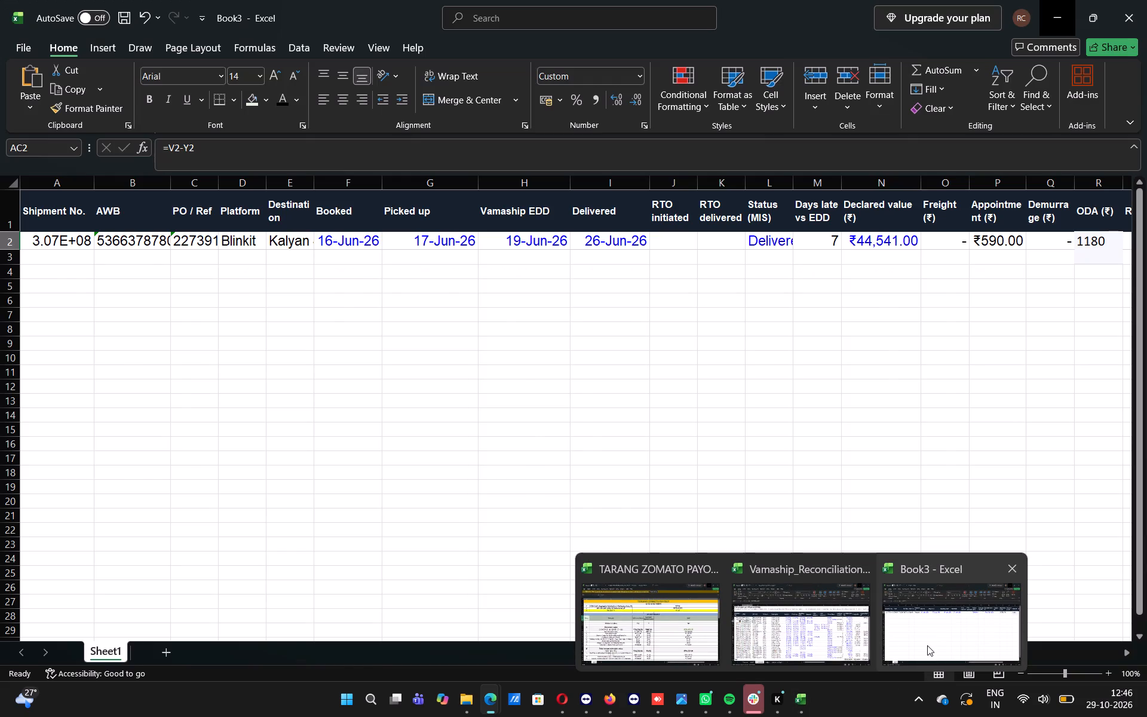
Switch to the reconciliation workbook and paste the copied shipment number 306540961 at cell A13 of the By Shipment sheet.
click(809, 623)
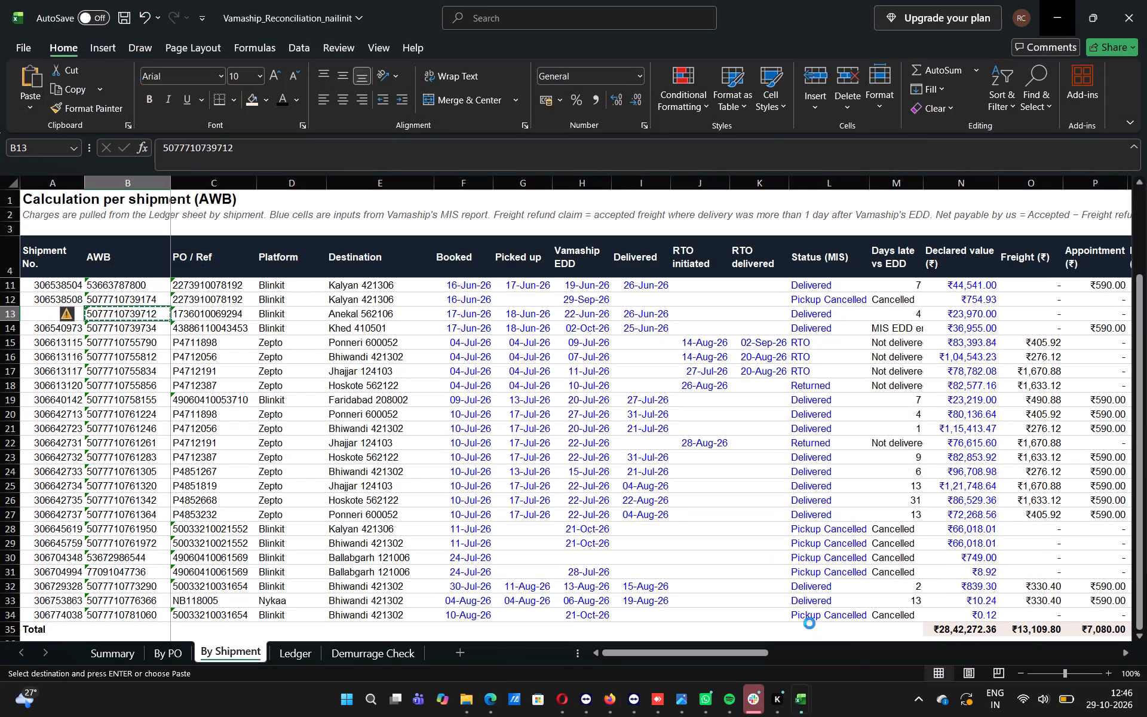
click(41, 312)
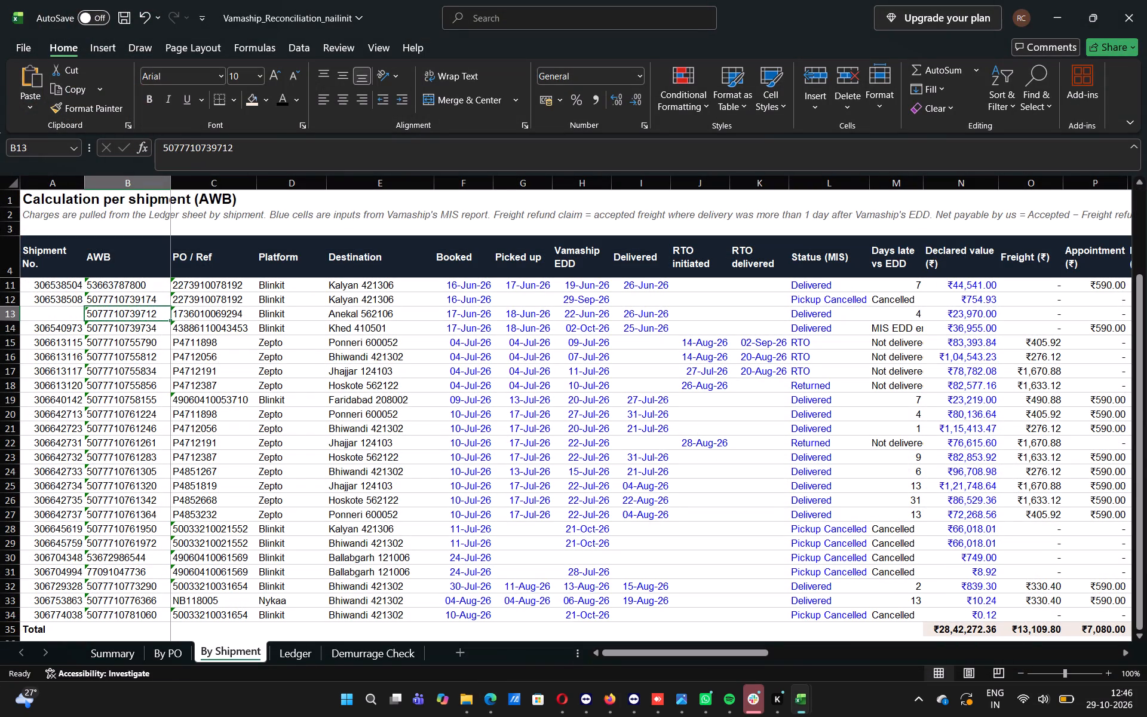
key(ctrl+v)
click(46, 314)
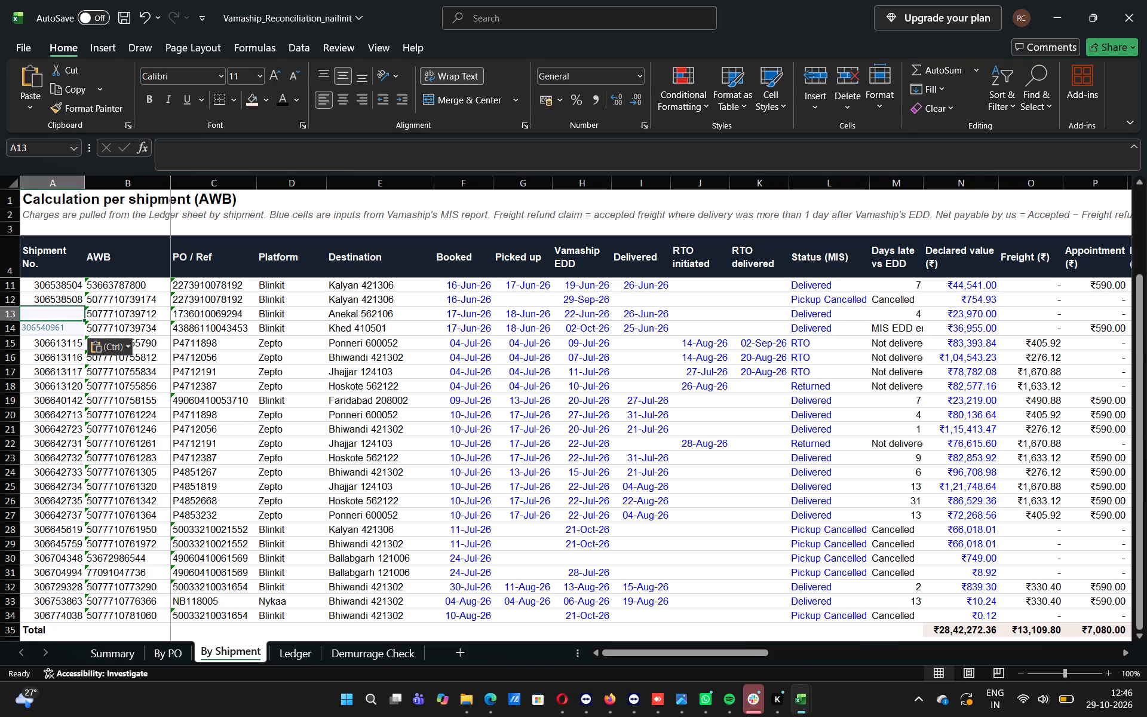
click(46, 314)
key(ctrl+v)
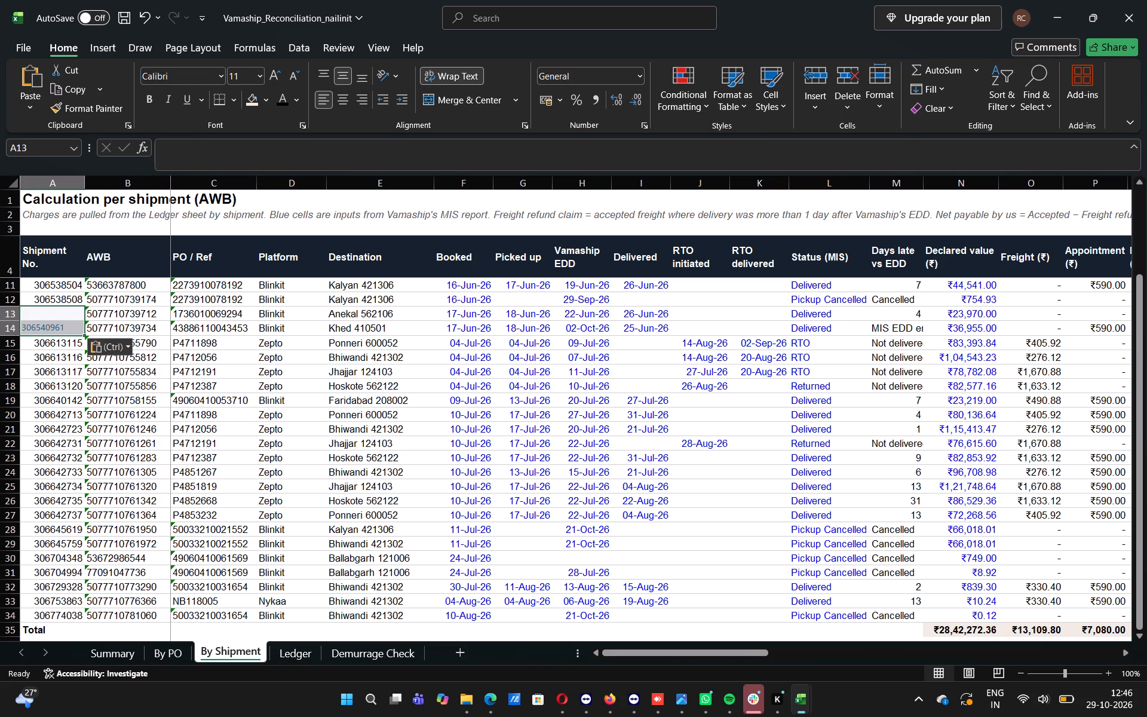
key(BackSpace)
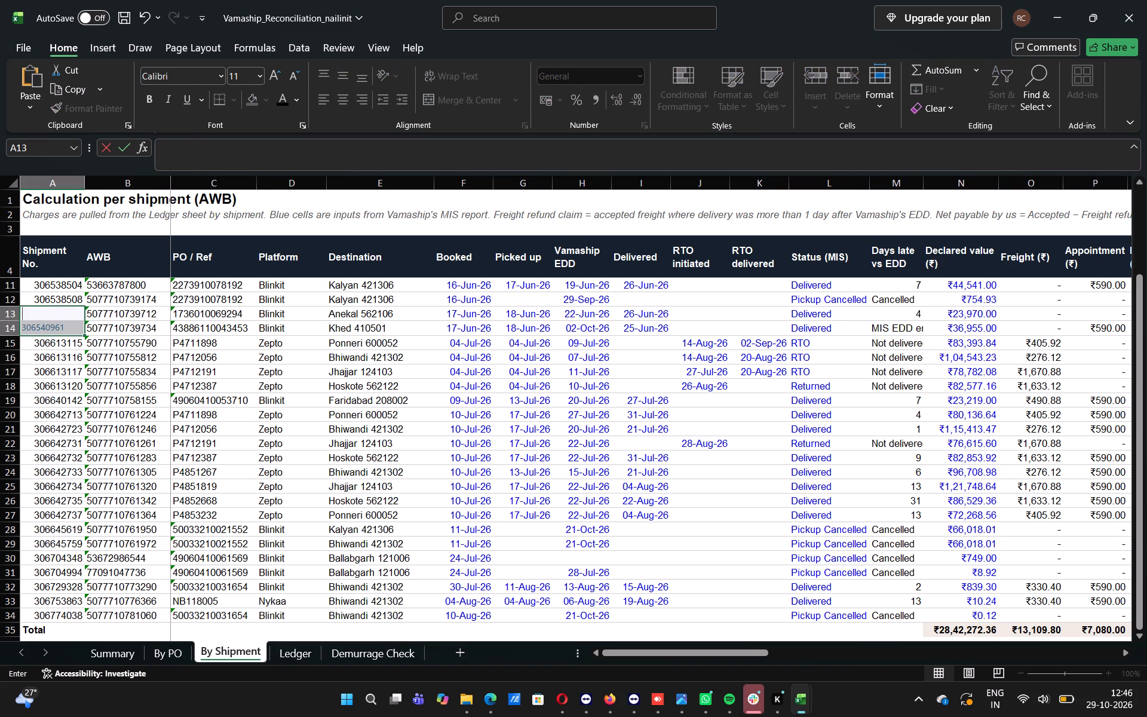
click(57, 329)
click(66, 312)
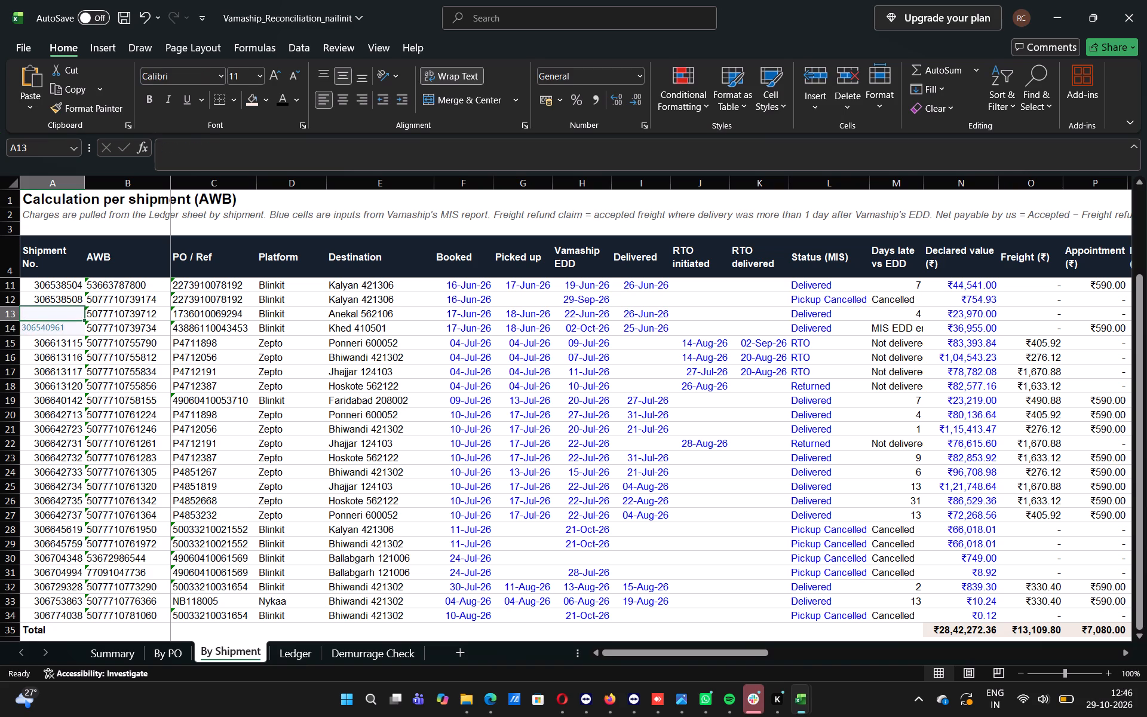
key(ctrl+v)
click(66, 312)
click(164, 338)
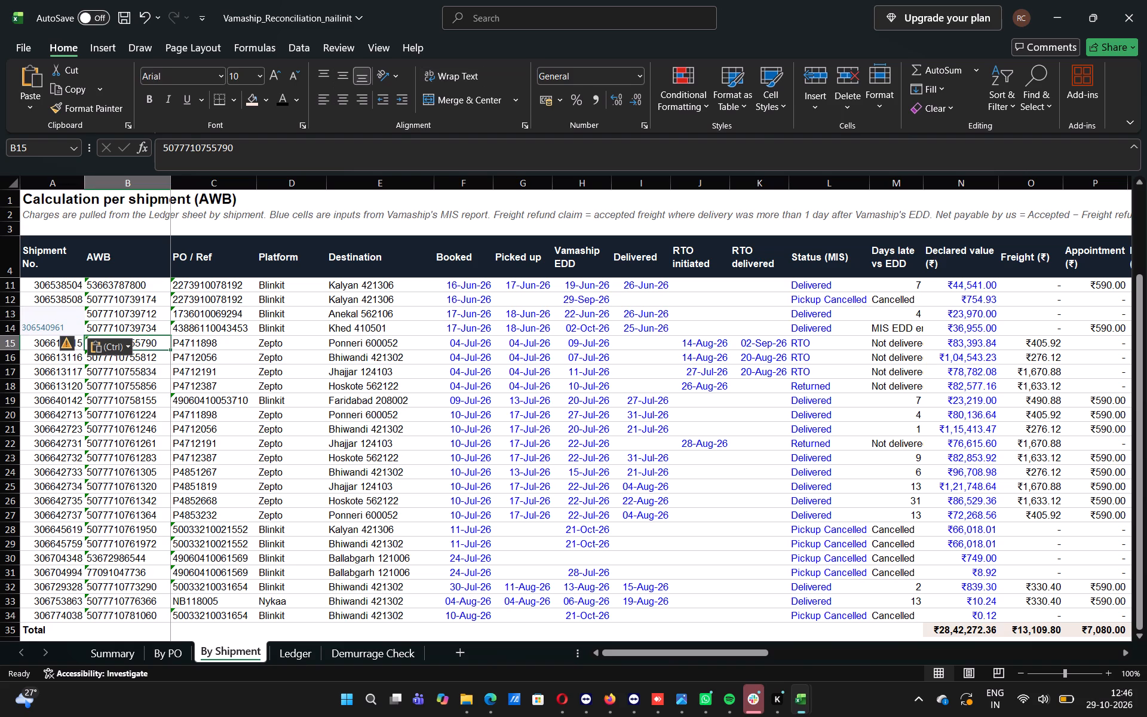
click(67, 316)
click(54, 329)
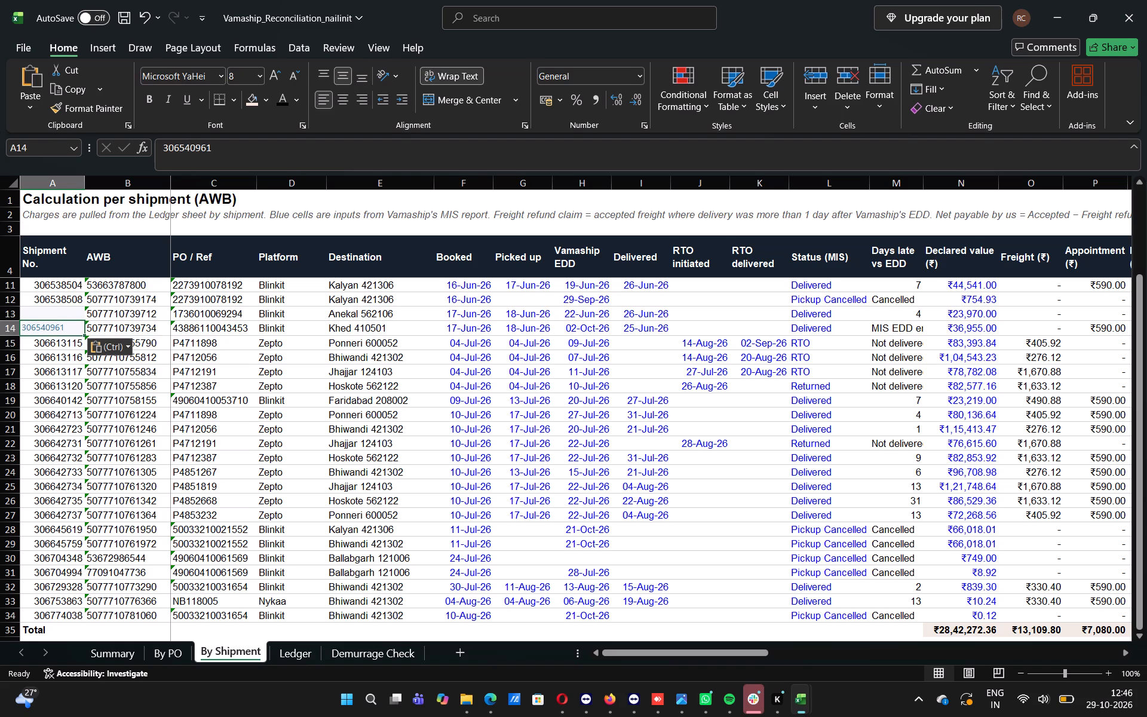
key(ctrl+c)
click(51, 309)
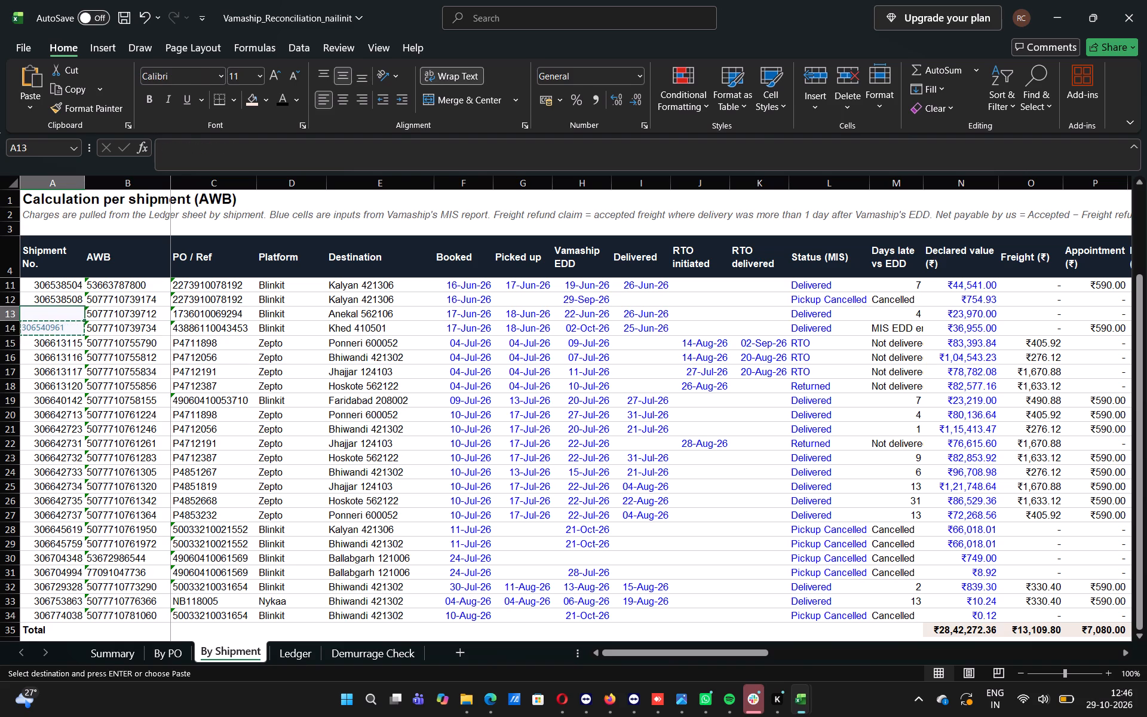
key(ctrl+v)
click(53, 332)
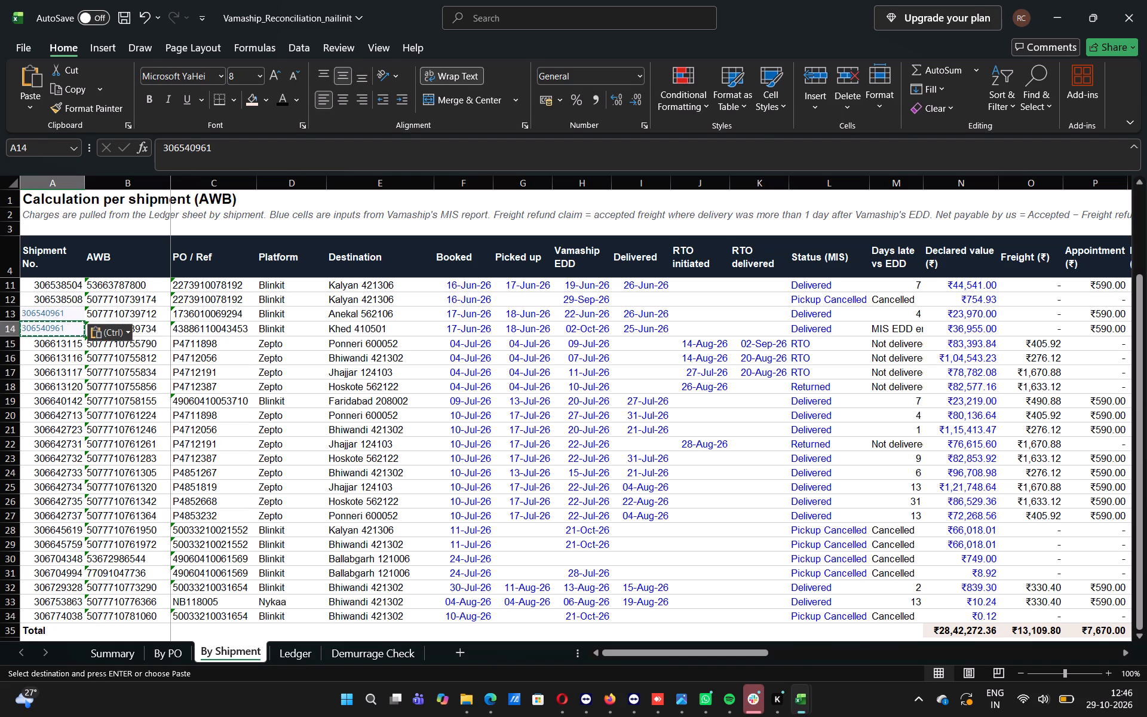
key(BackSpace)
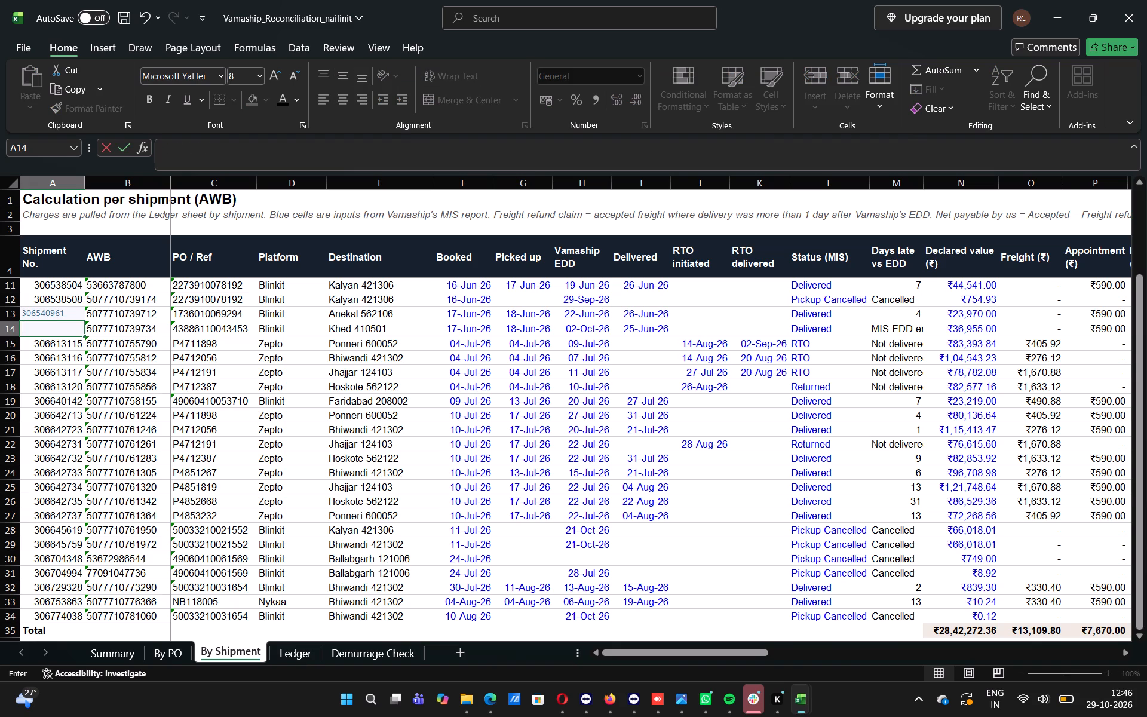
click(110, 332)
key(ctrl+c)
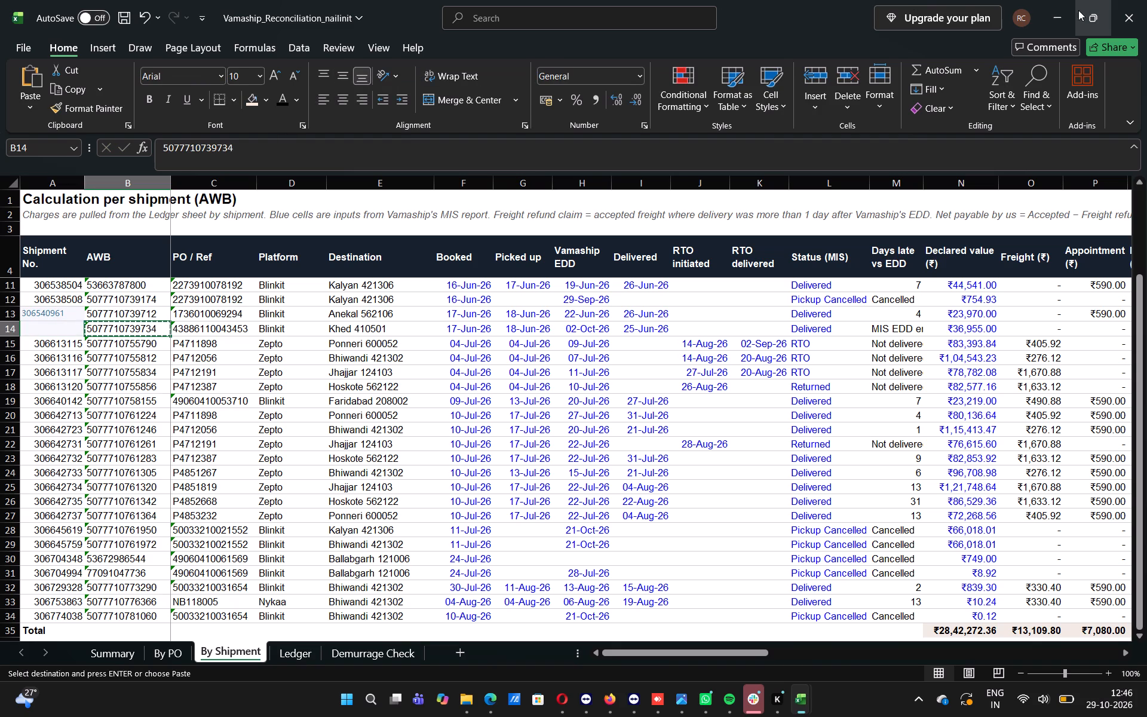
click(1060, 10)
click(280, 162)
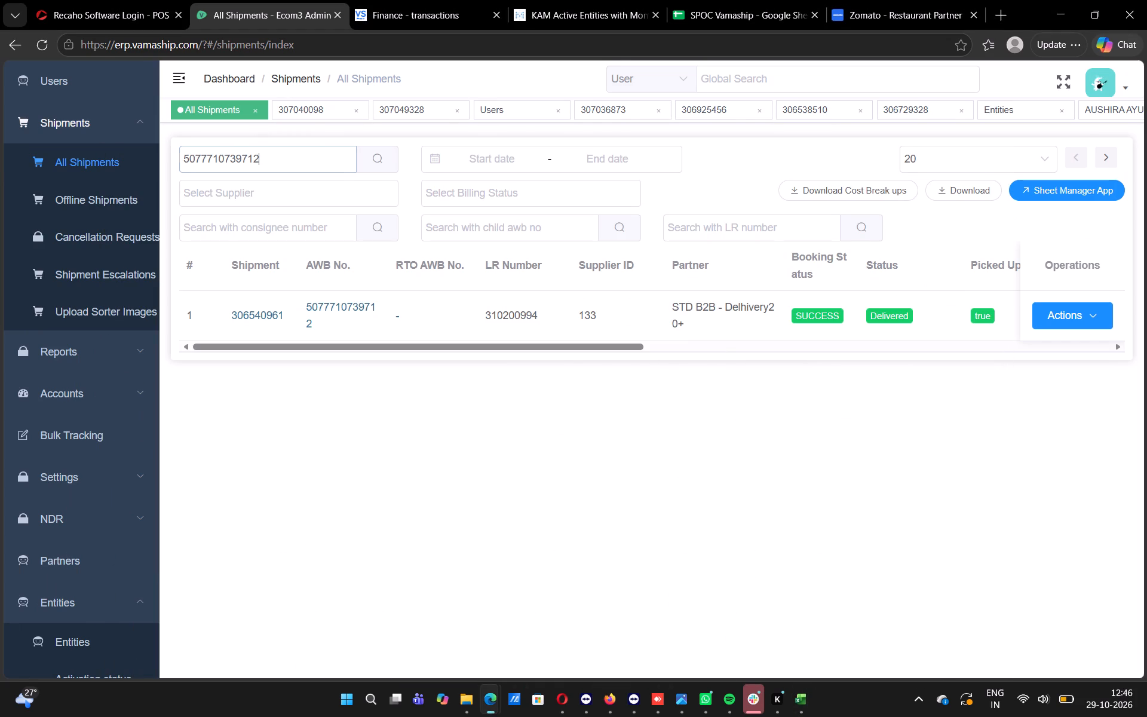
key(BackSpace)
key(BackSpace)
key(BackSpace)
key(BackSpace)
key(BackSpace)
key(BackSpace)
key(BackSpace)
key(BackSpace)
key(BackSpace)
key(BackSpace)
key(BackSpace)
key(BackSpace)
key(BackSpace)
key(BackSpace)
key(BackSpace)
key(BackSpace)
key(BackSpace)
key(BackSpace)
key(BackSpace)
key(BackSpace)
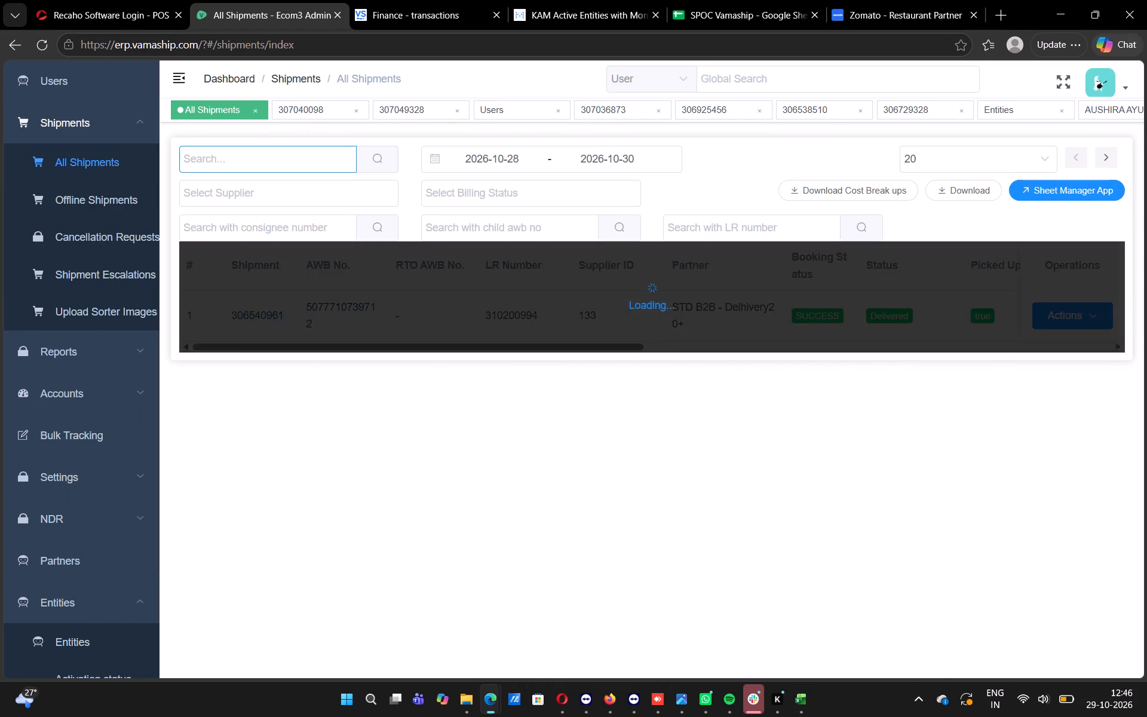
key(ctrl+v)
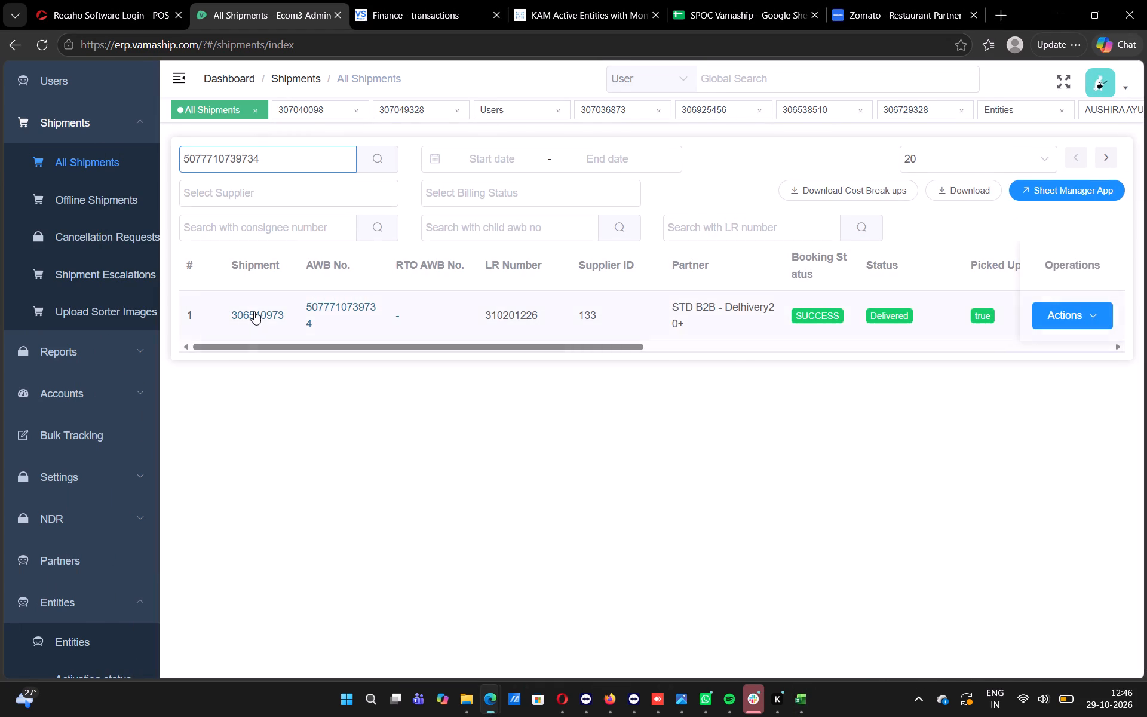
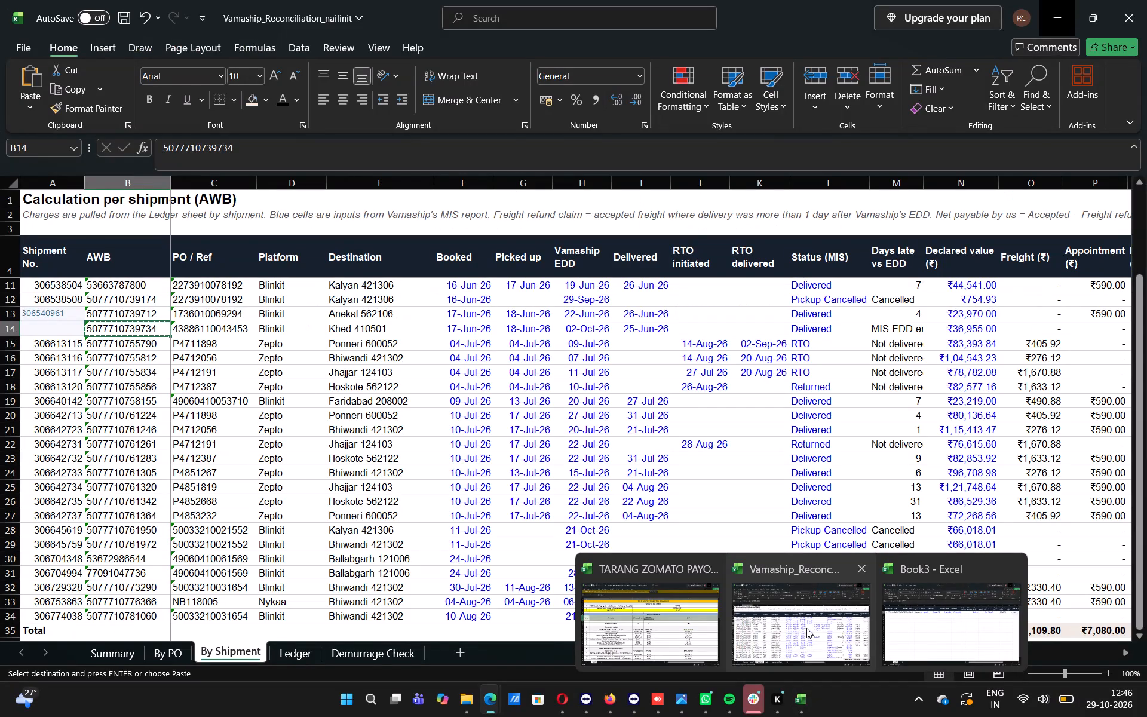
Switch to the reconciliation workbook and enter row 14's shipment number 306540973, read from Ecom3 Admin, in cell A14 of By Shipment.
click(806, 628)
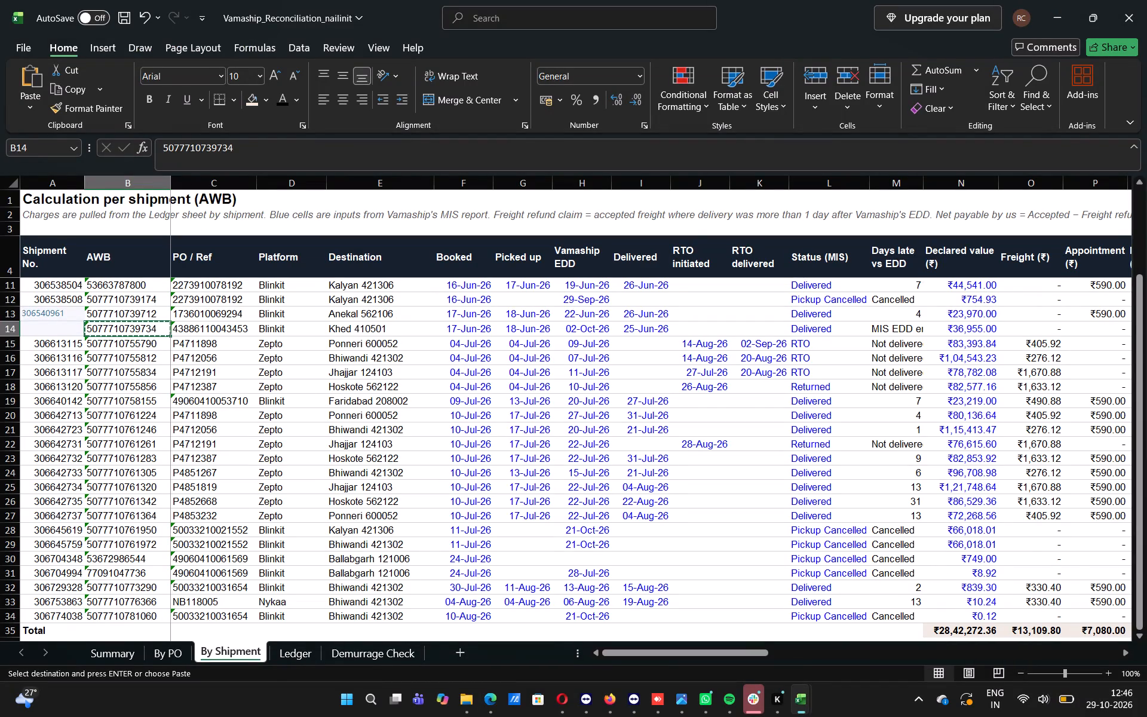
click(46, 331)
text(30654)
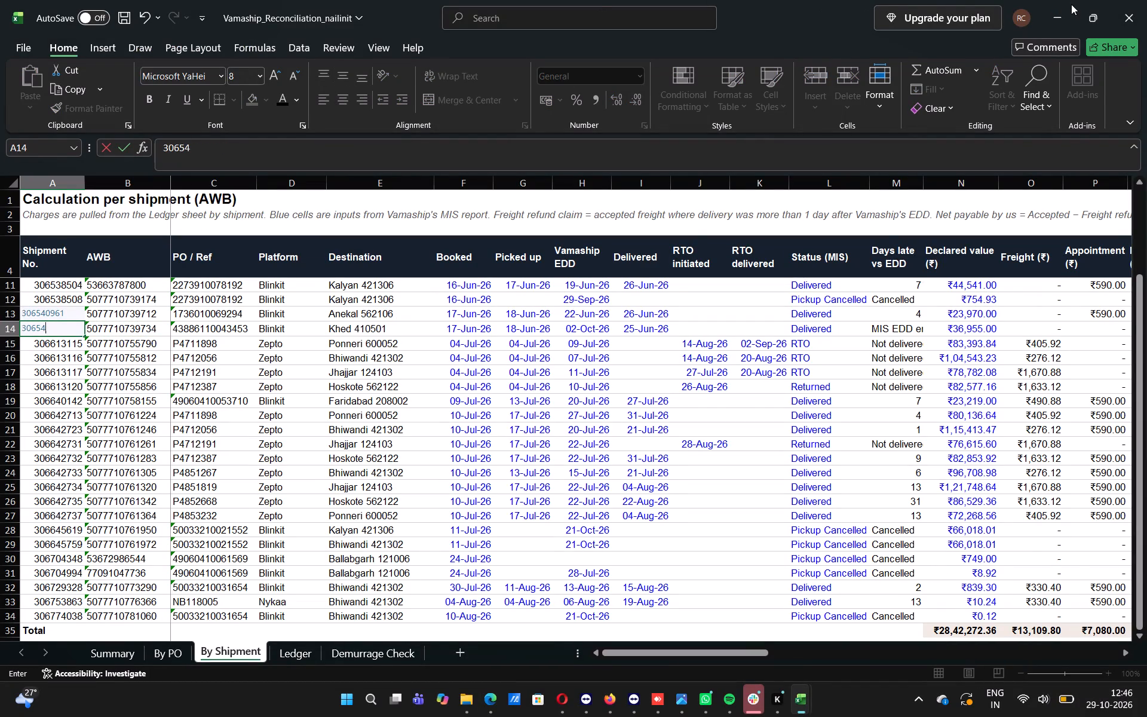
click(1071, 4)
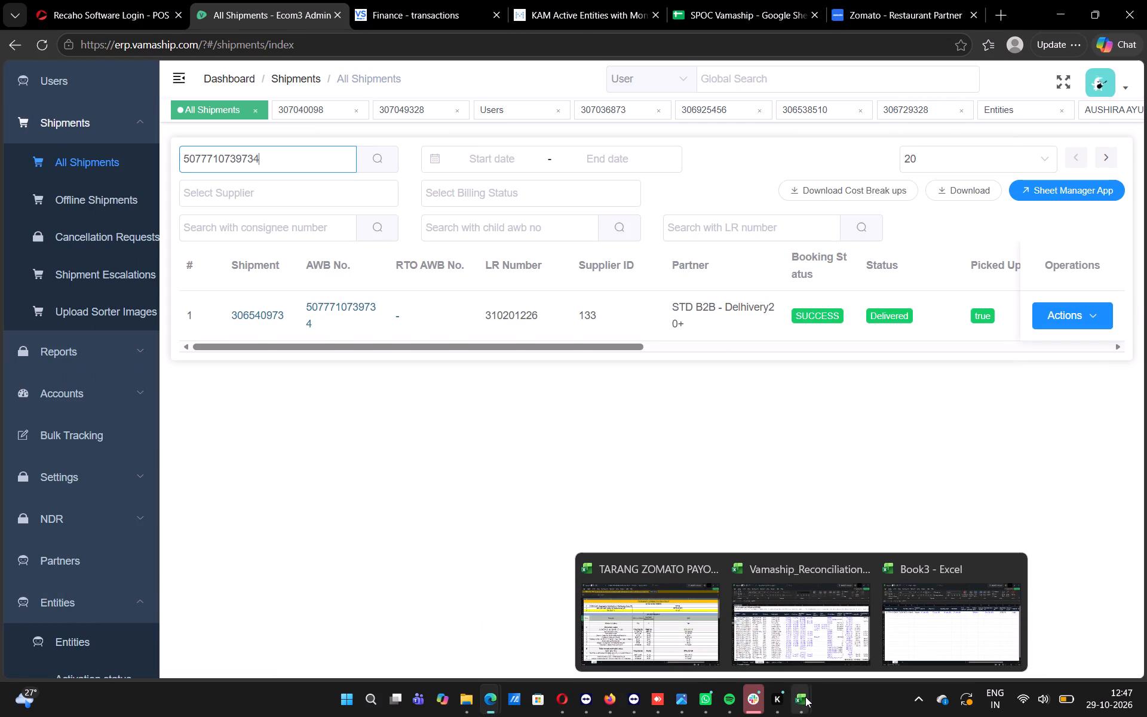
click(800, 644)
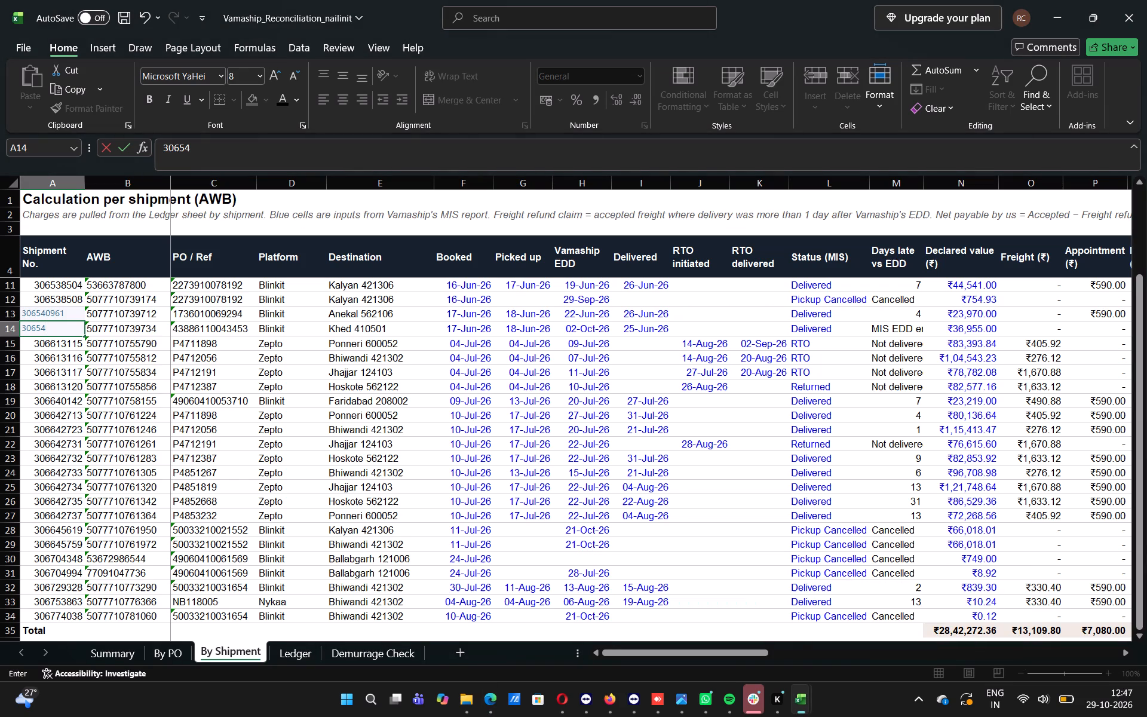
text(0973)
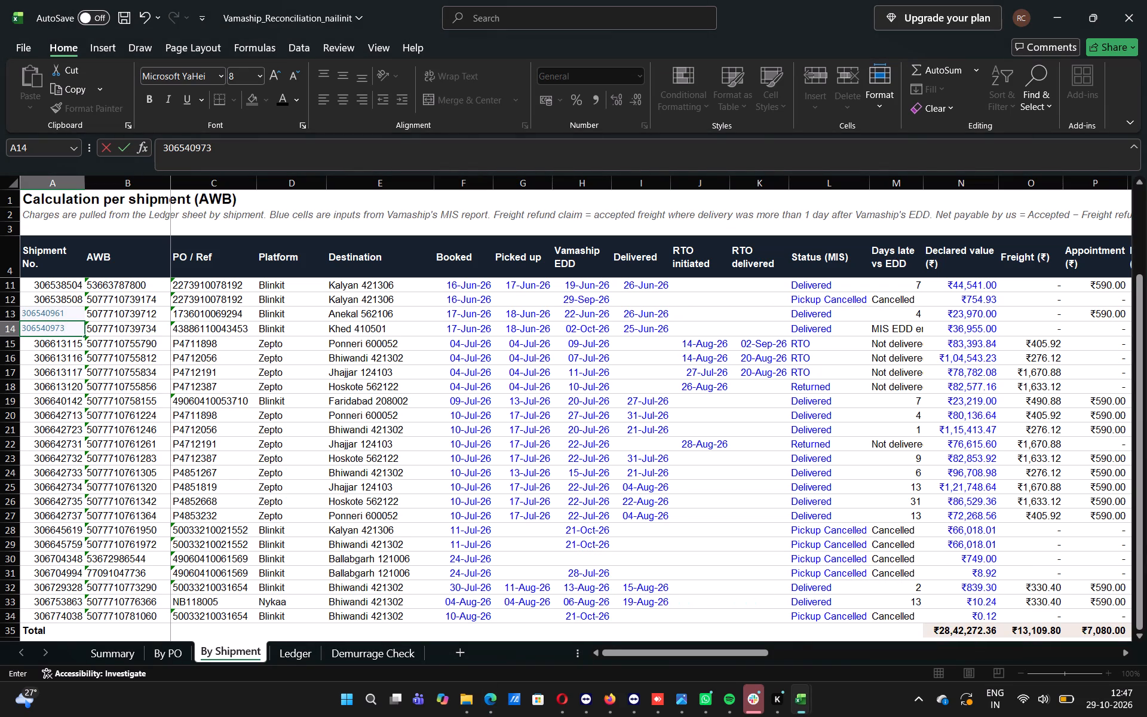
click(694, 527)
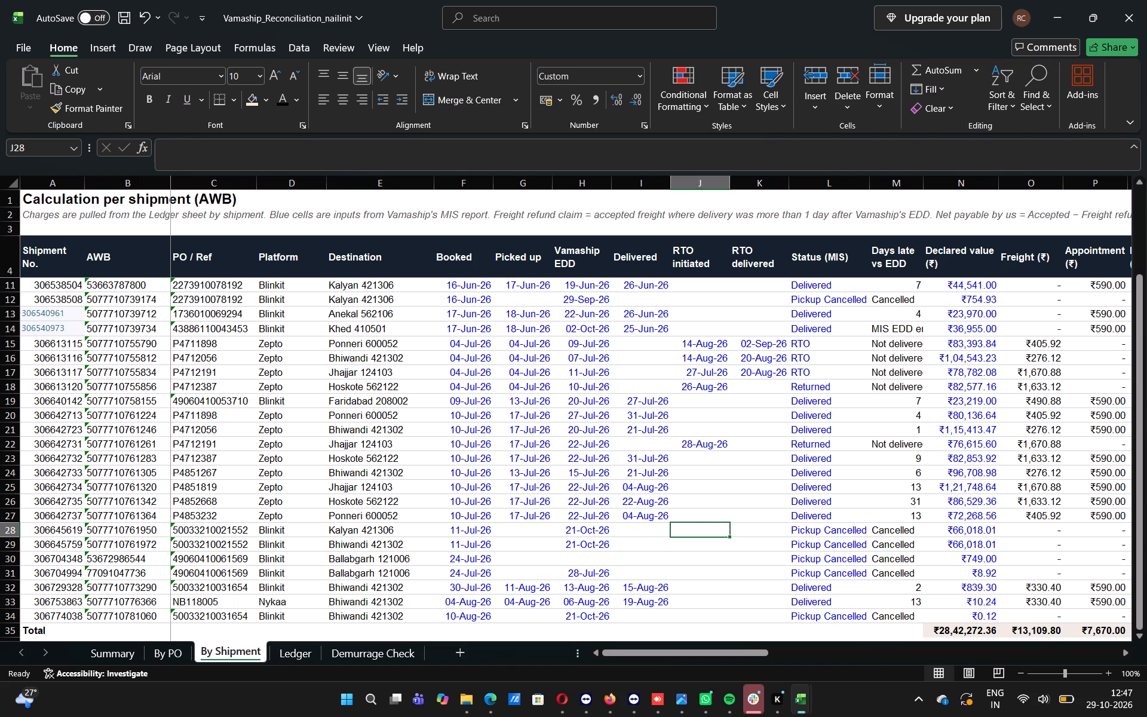
Review the By Shipment sheet's charge, dispute, MIS total, net payable and Notes columns across the shipment rows.
click(701, 292)
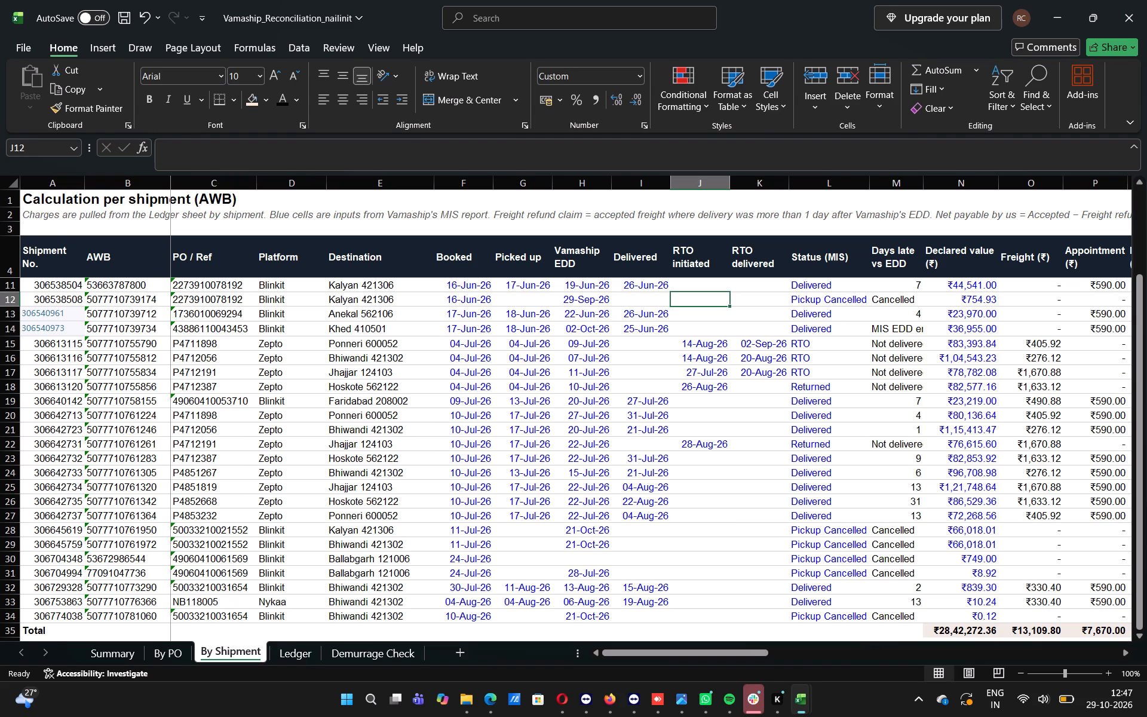
click(704, 282)
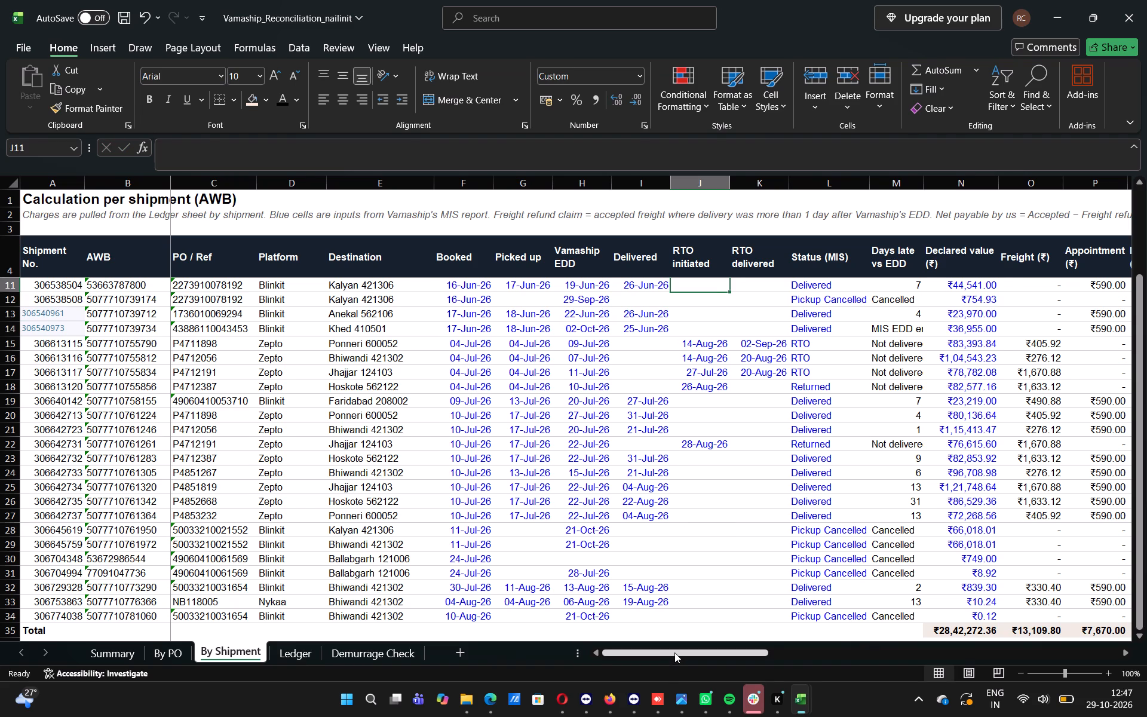
drag(674, 652, 925, 638)
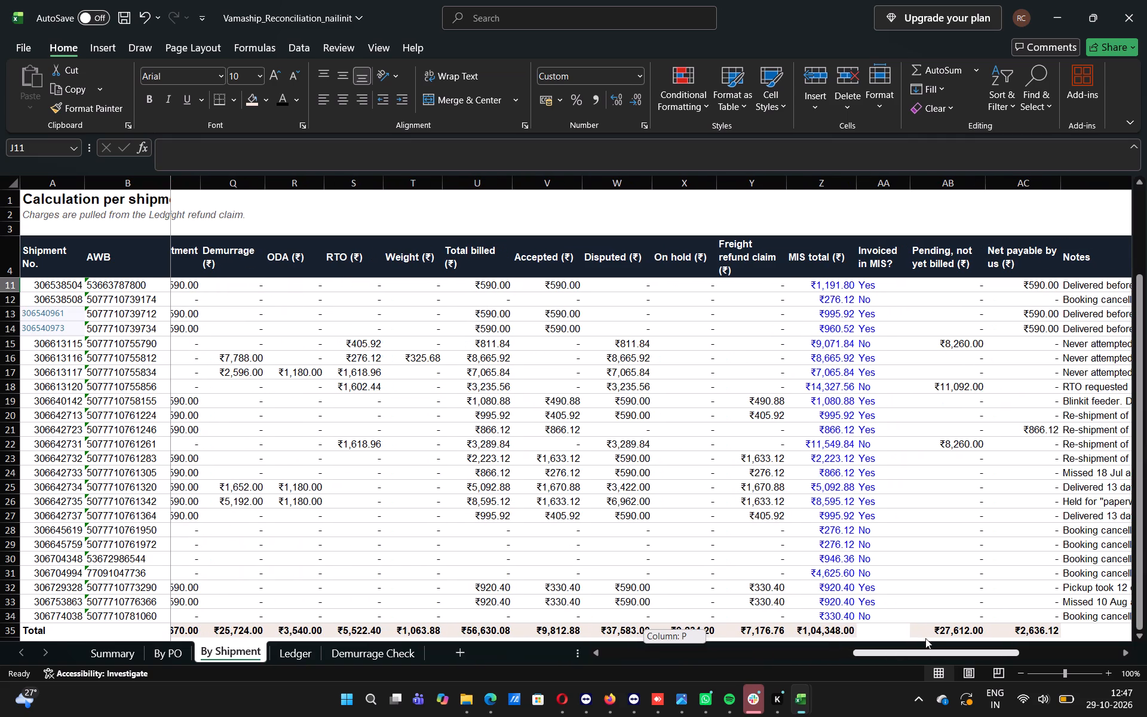
drag(925, 638, 823, 646)
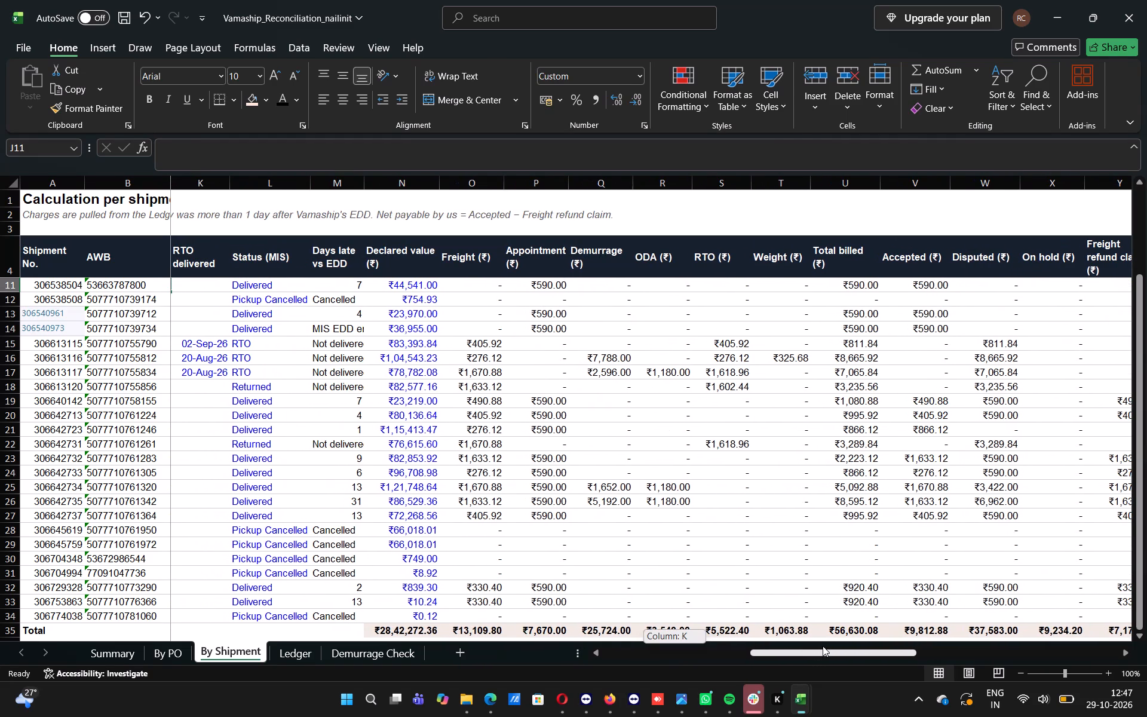
drag(823, 646, 983, 672)
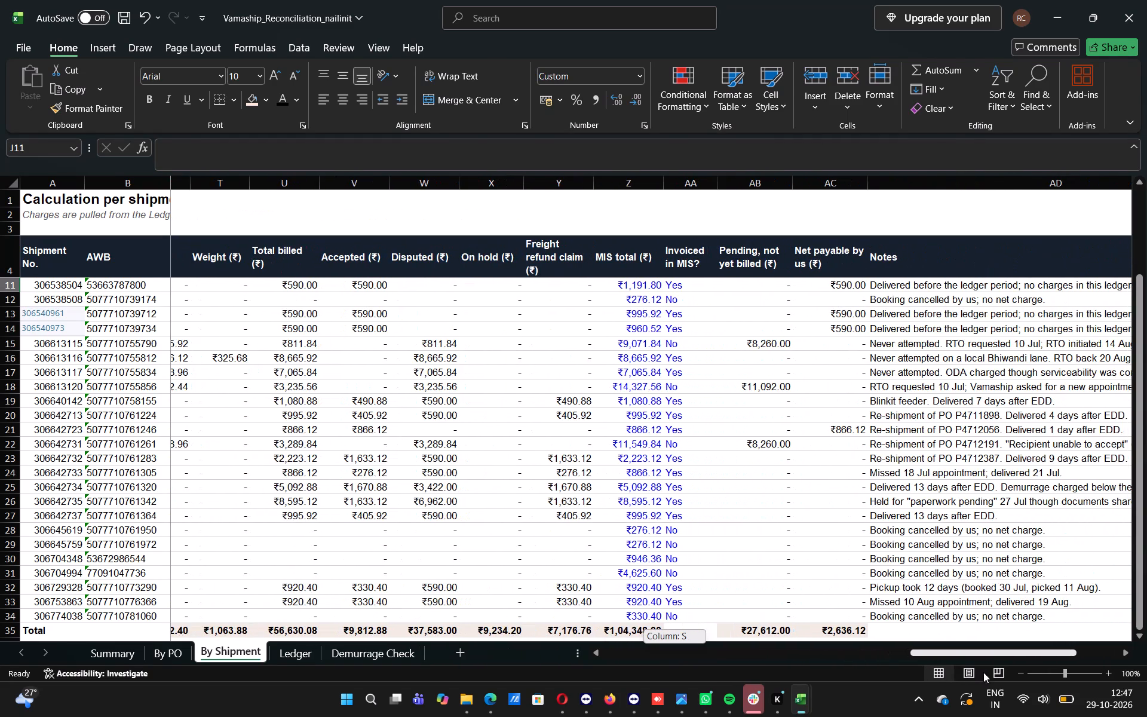
drag(983, 672, 1062, 693)
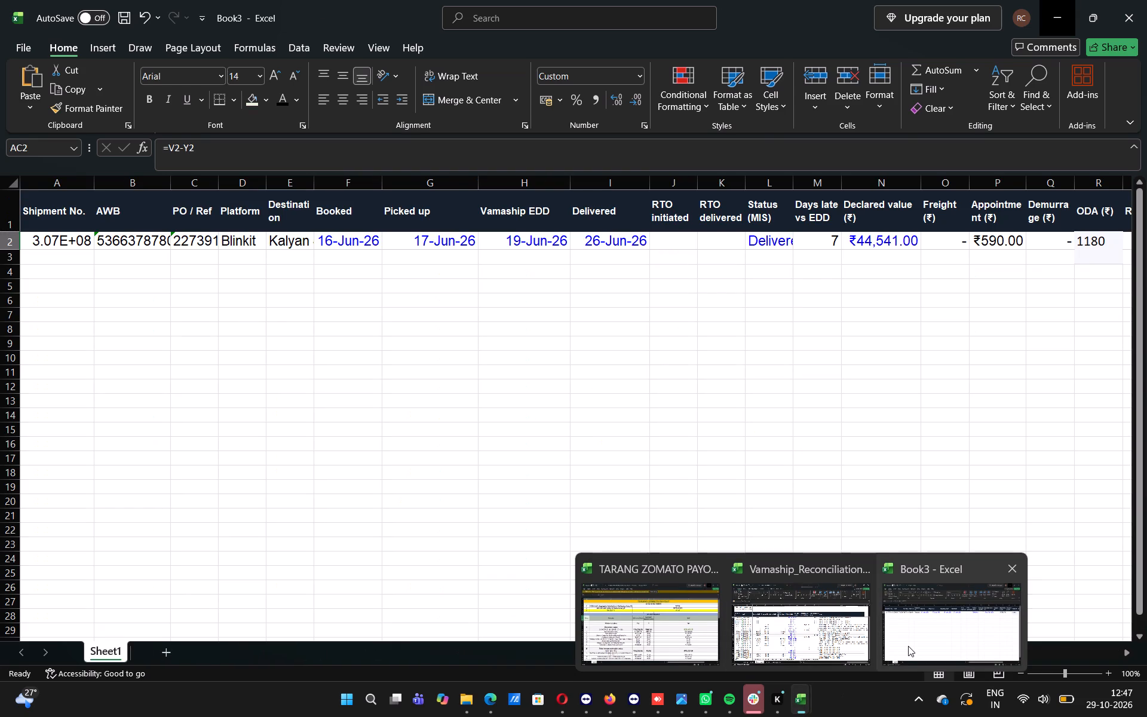
Switch to Book3 and clear the Notes heading and its remark, emptying the range AD1:AK6.
click(908, 645)
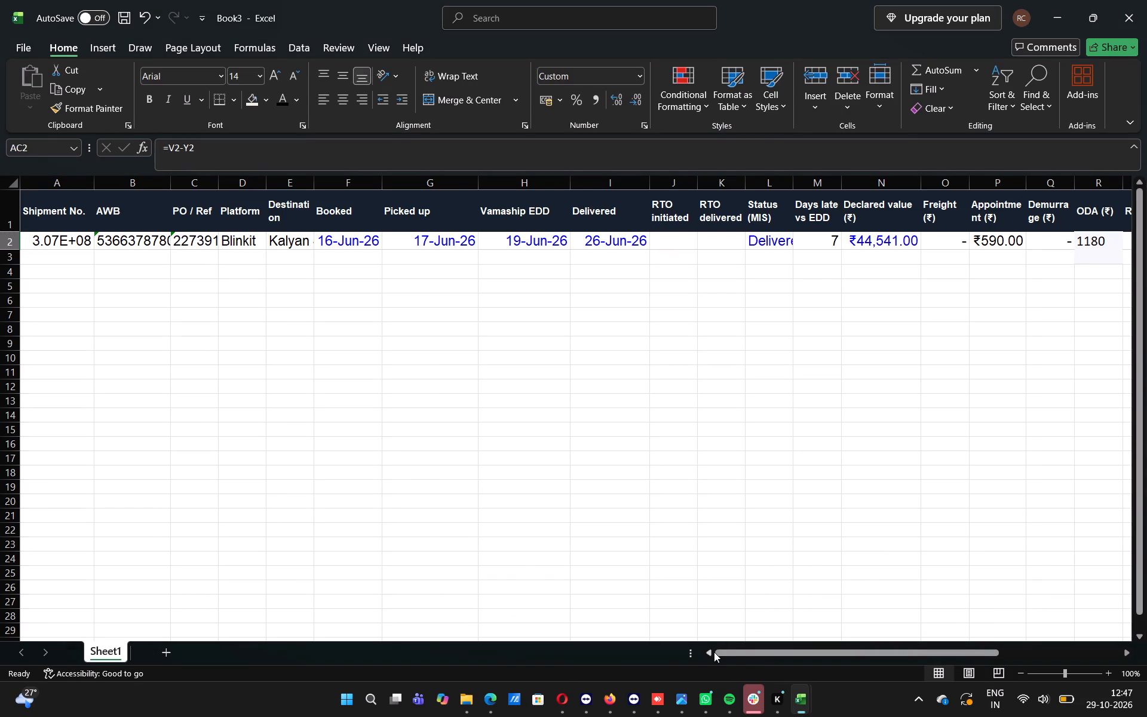
drag(743, 653, 812, 655)
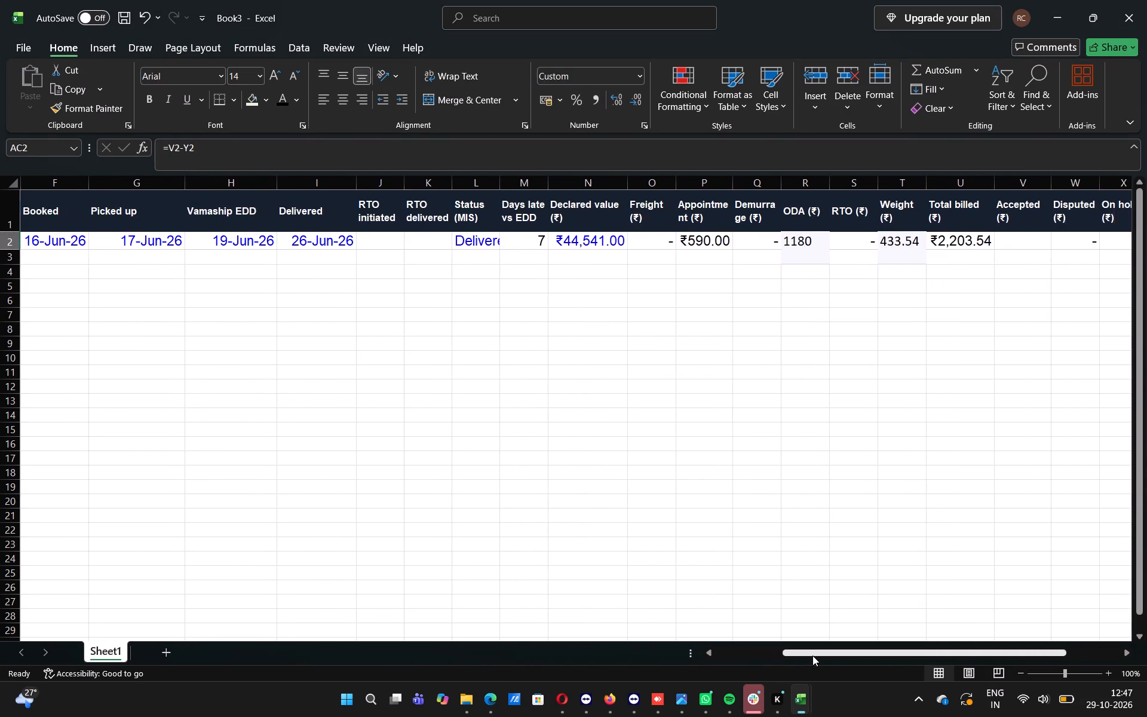
drag(812, 655, 940, 662)
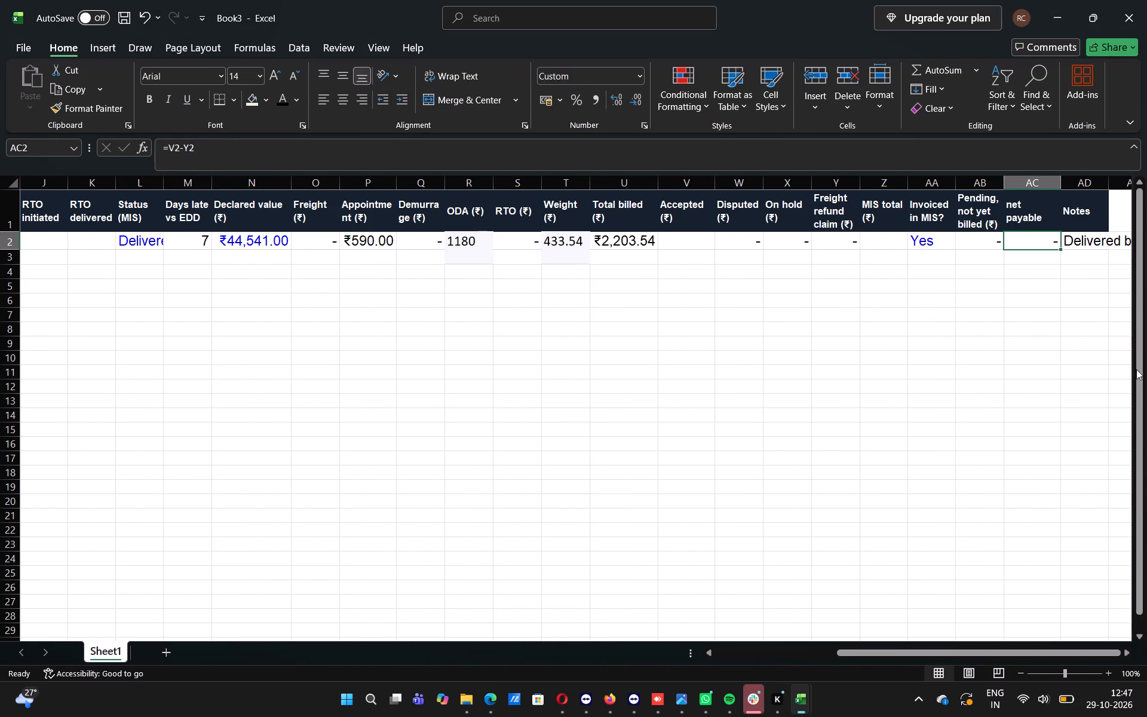
drag(1080, 203, 1085, 256)
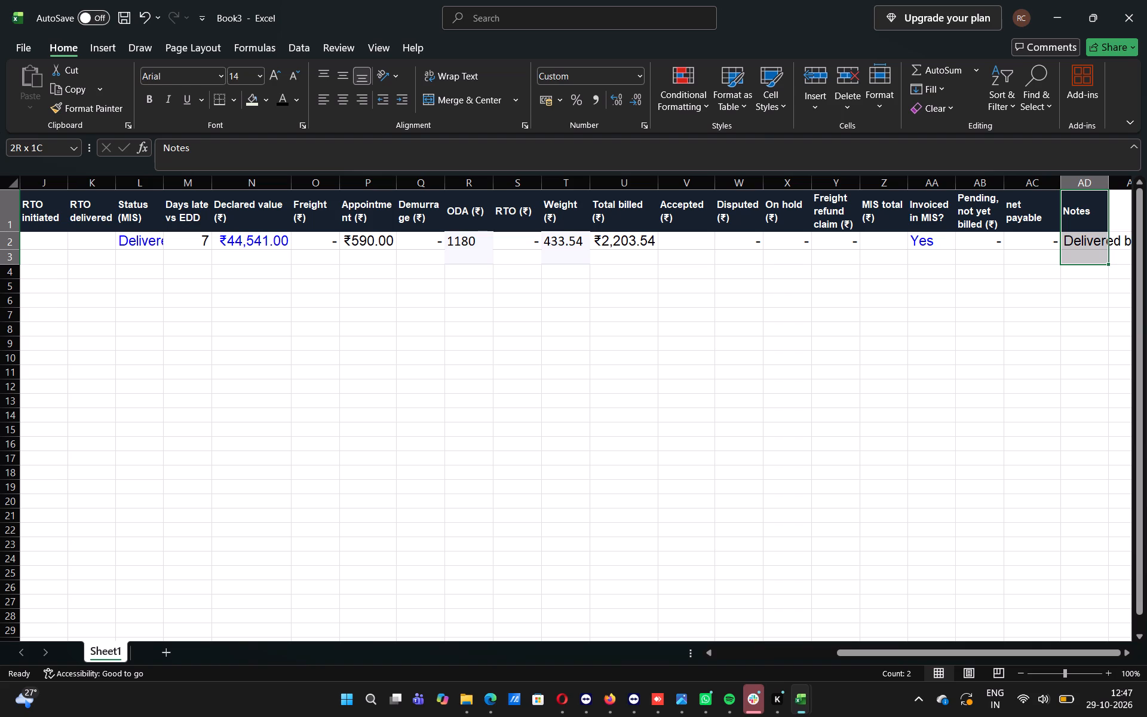
drag(1085, 256, 1146, 273)
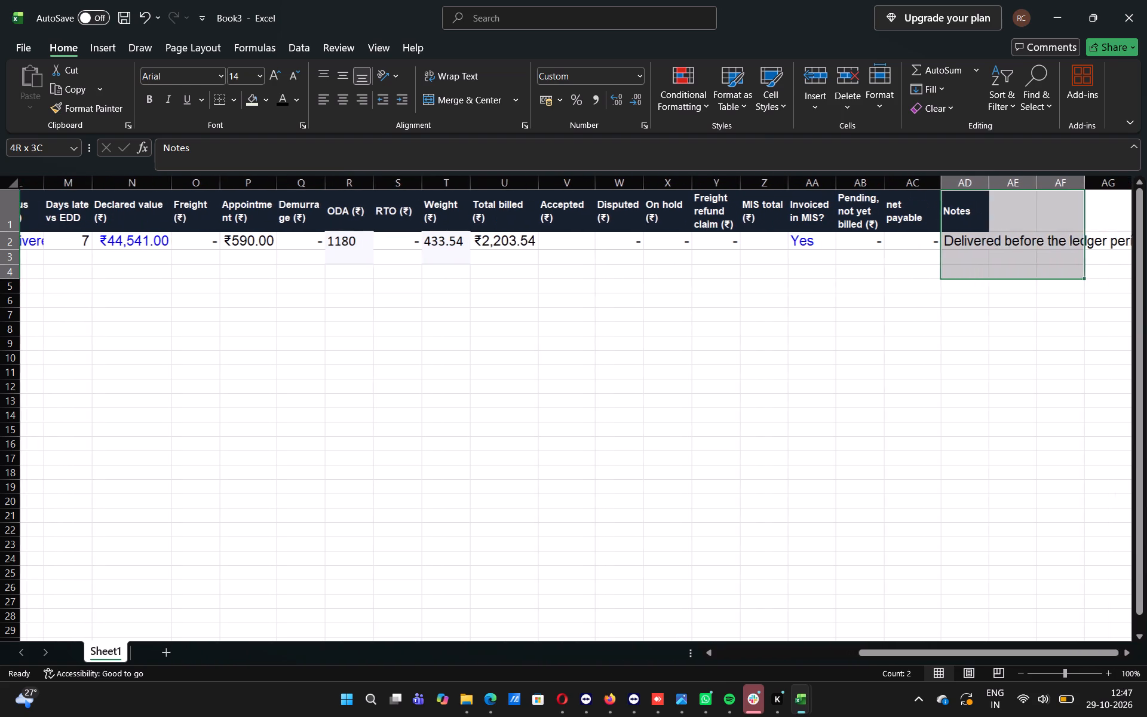
drag(1146, 273, 965, 298)
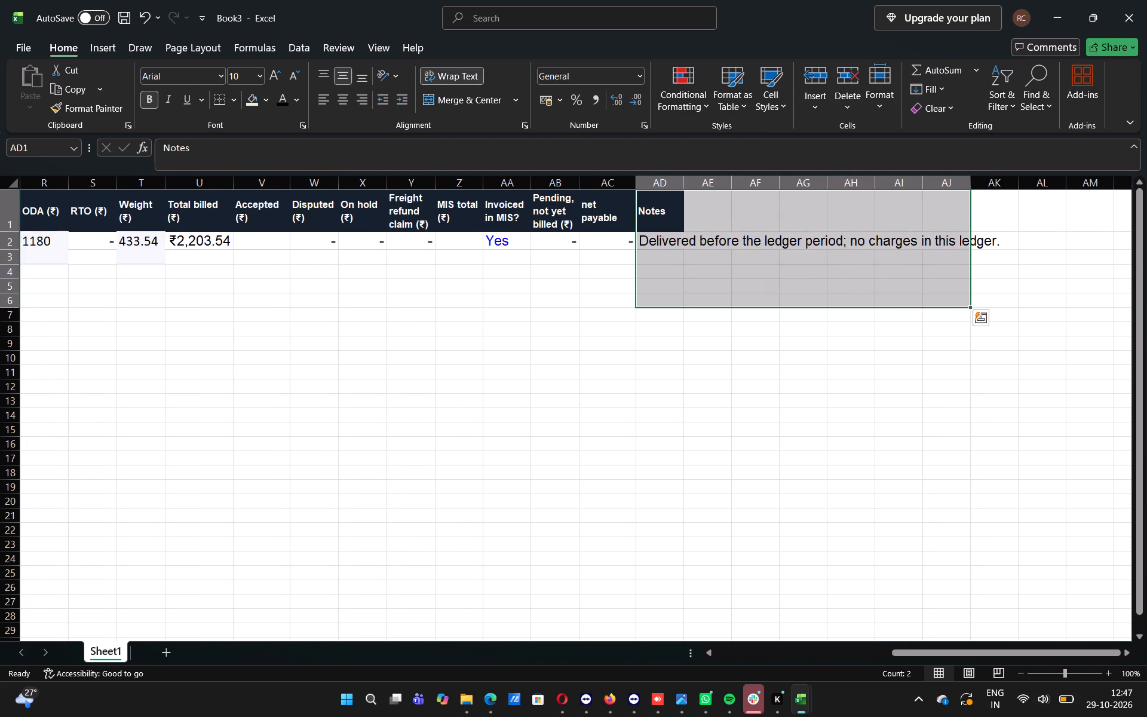
drag(967, 304, 1005, 309)
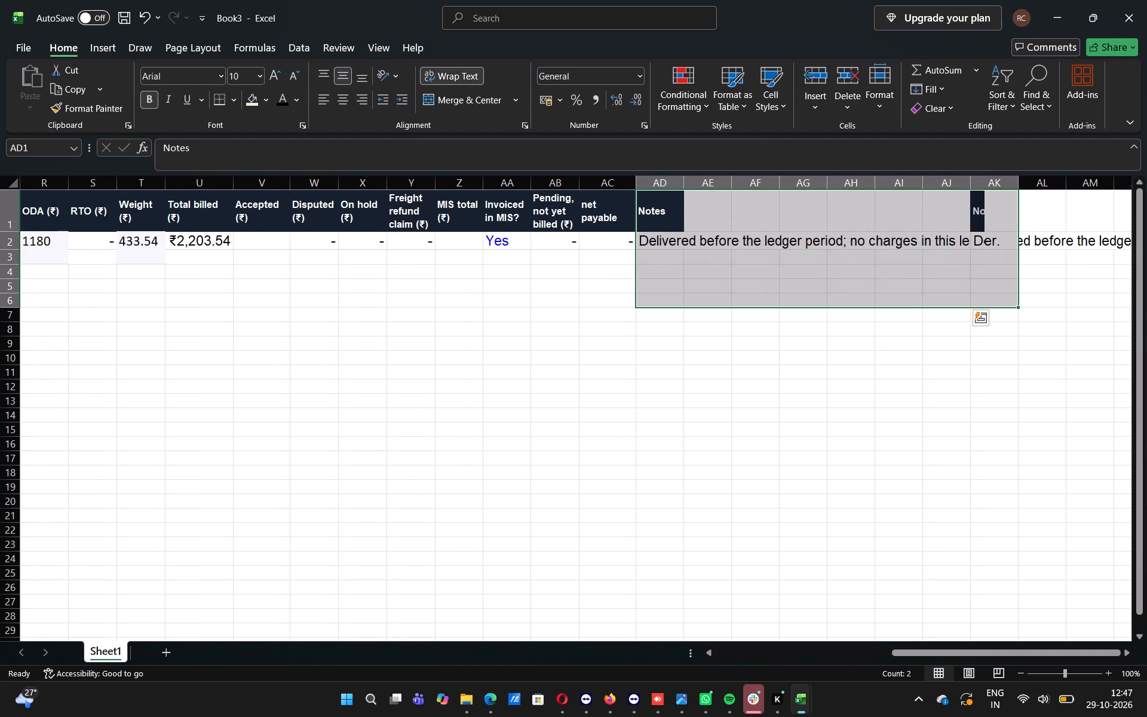
key(Delete)
click(782, 348)
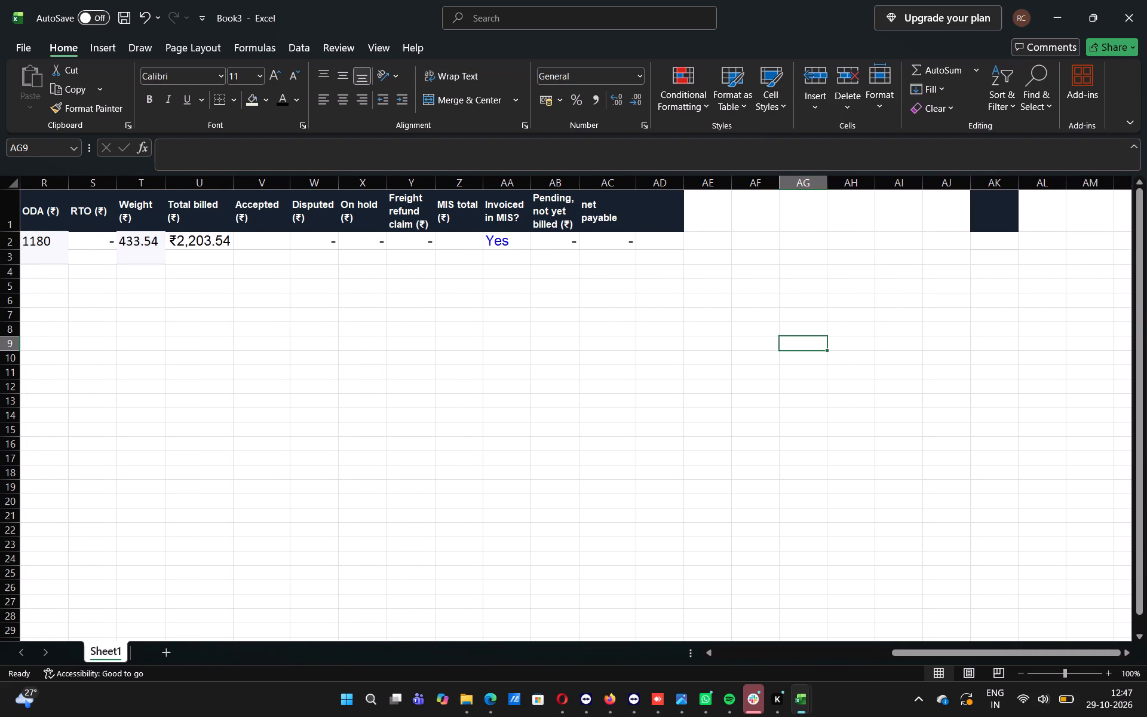
Widen Book3's Shipment No. column so the full shipment number fits in cell A2.
drag(925, 652, 735, 638)
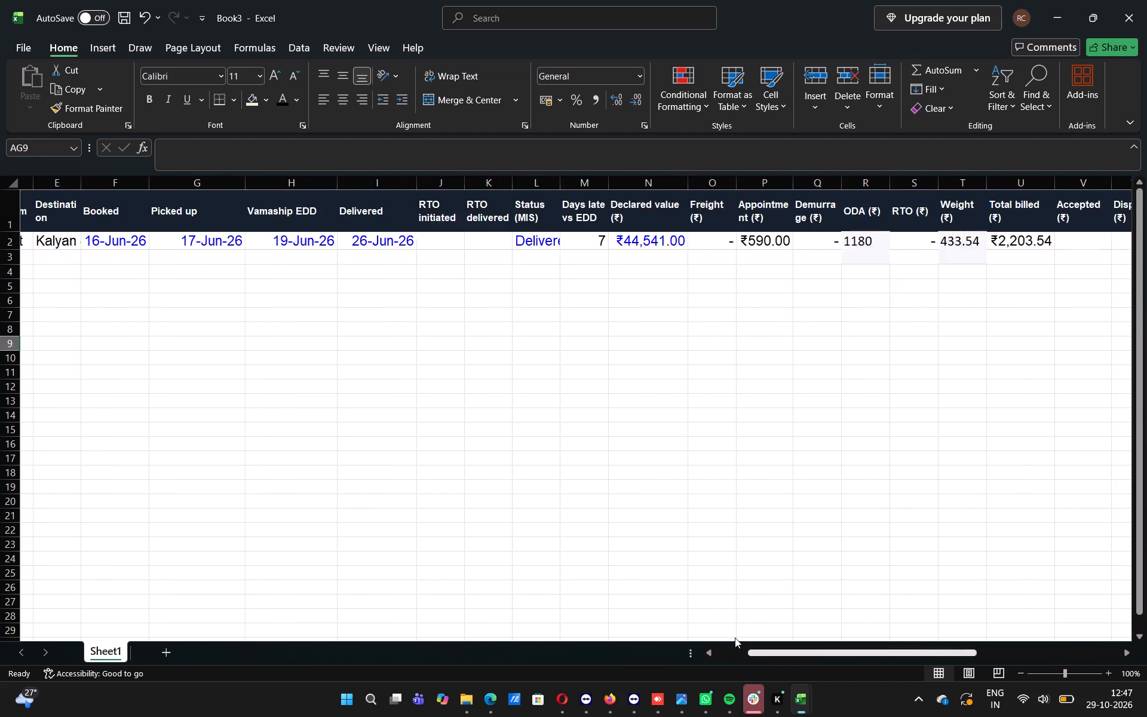
drag(735, 638, 665, 632)
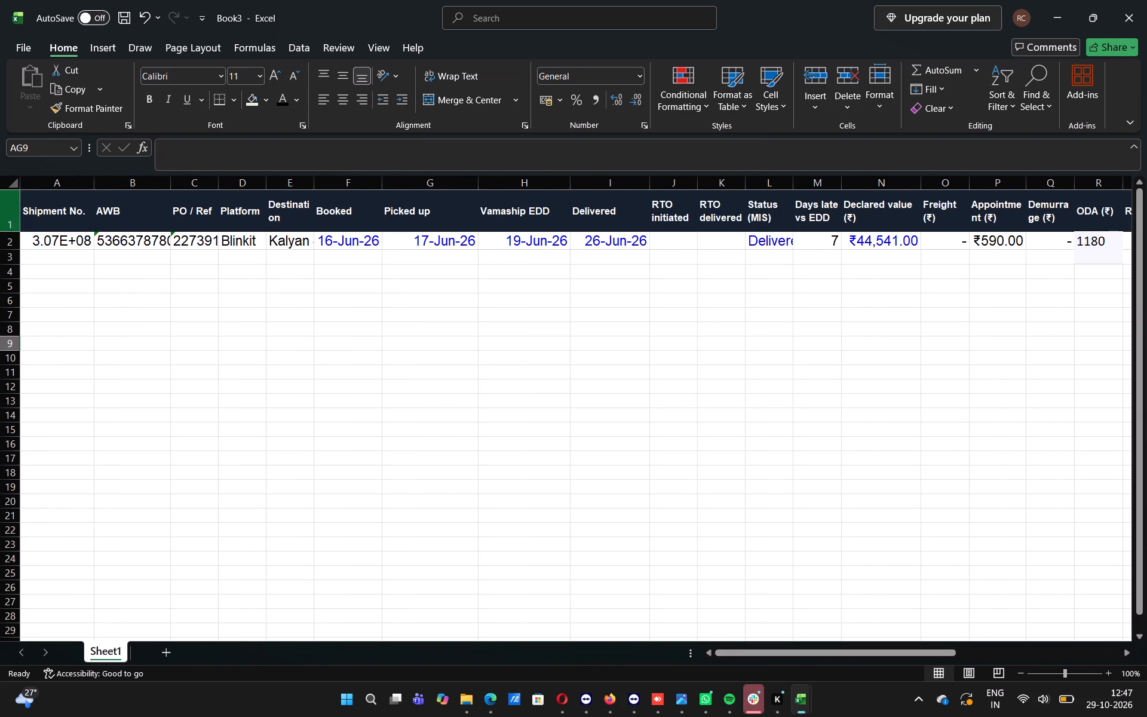
drag(93, 177, 117, 182)
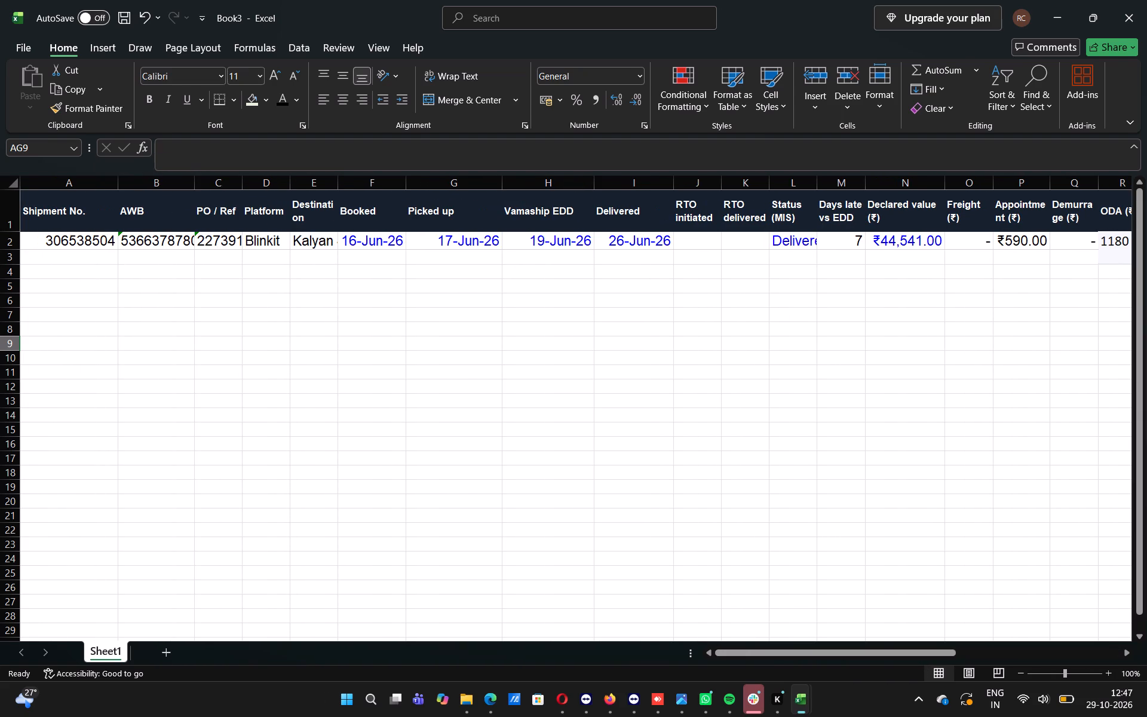
click(44, 256)
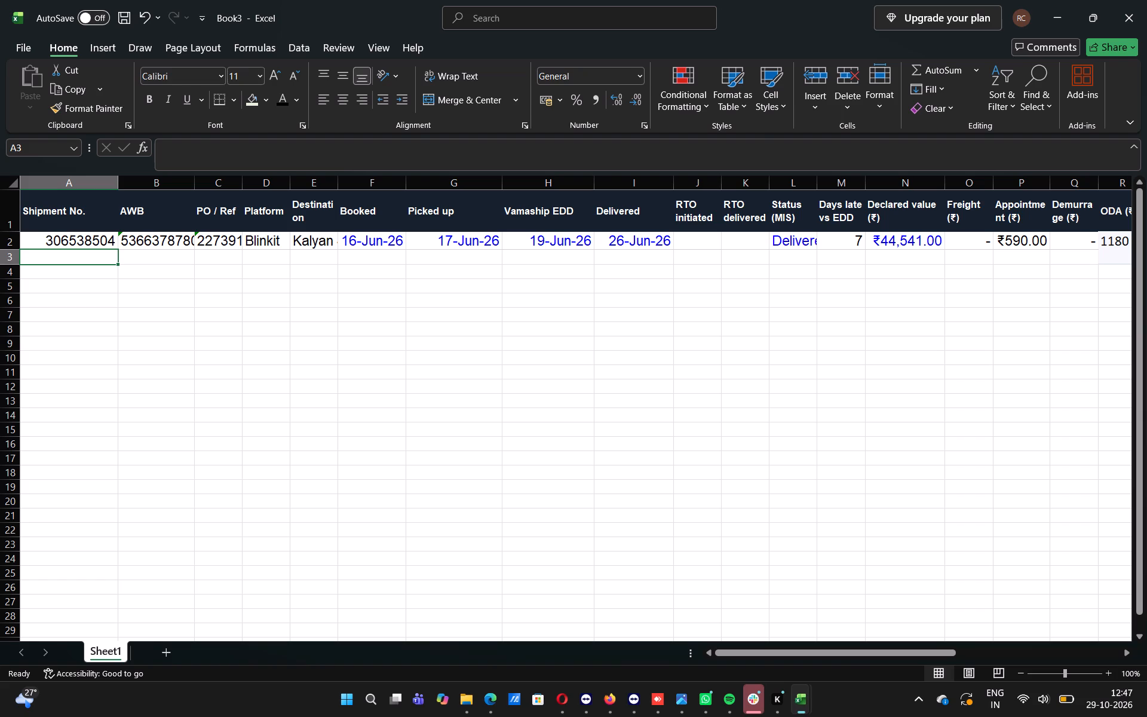
click(1044, 10)
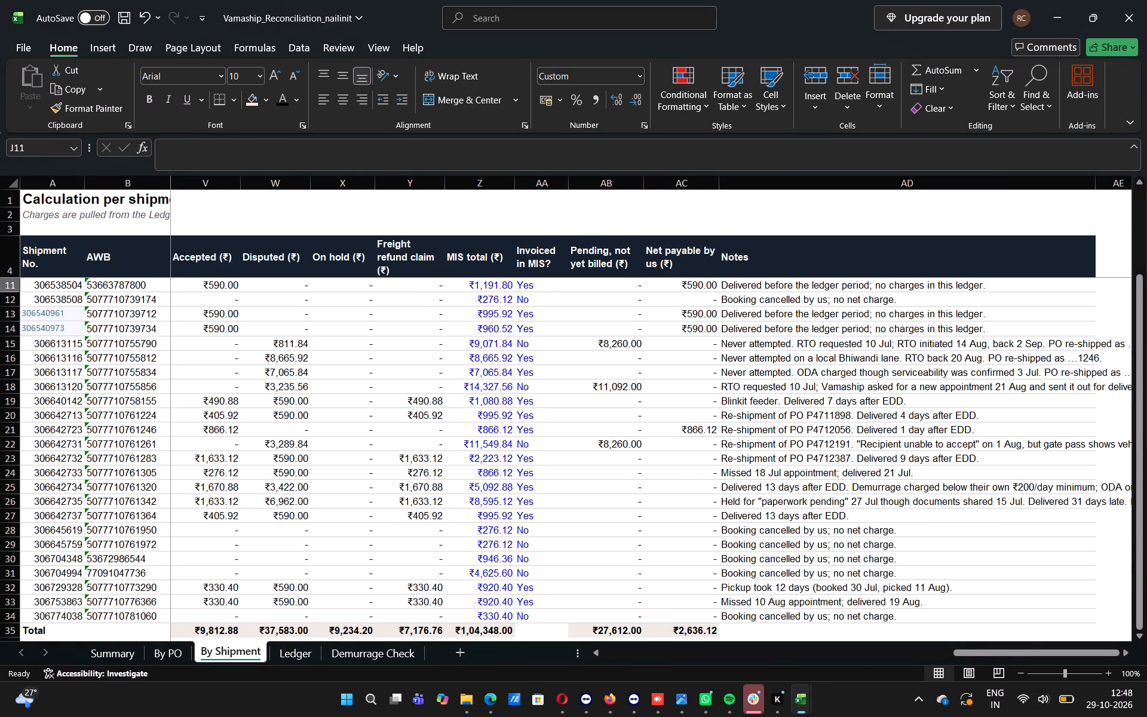
click(1057, 1)
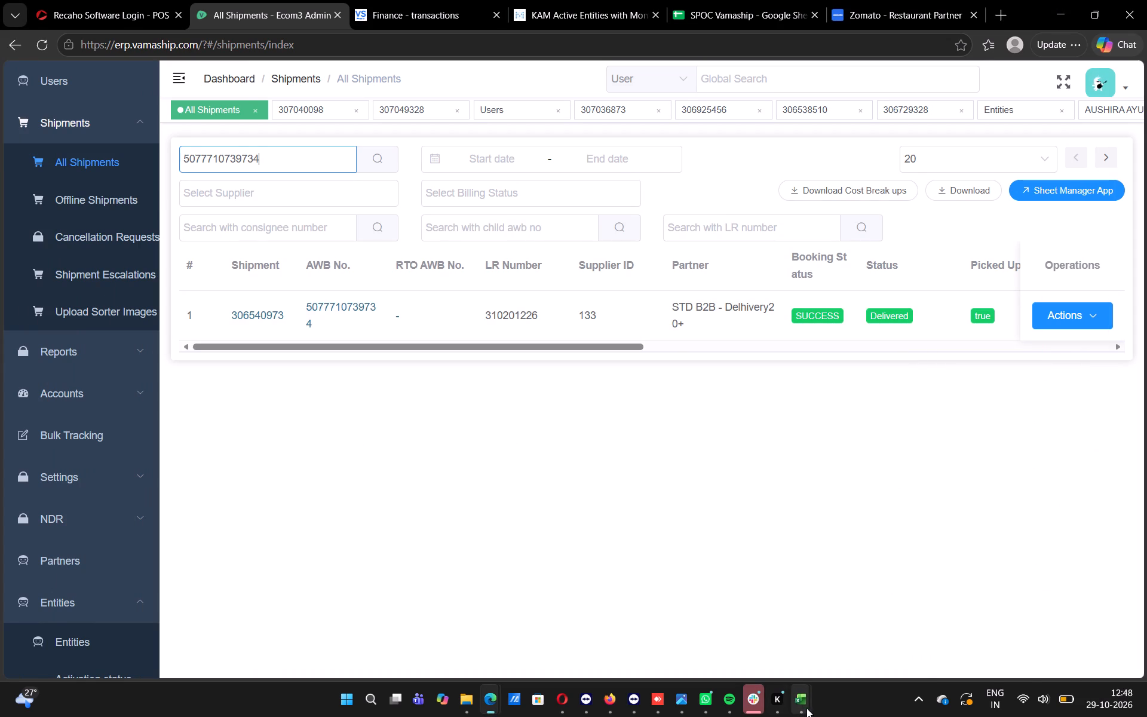
click(940, 617)
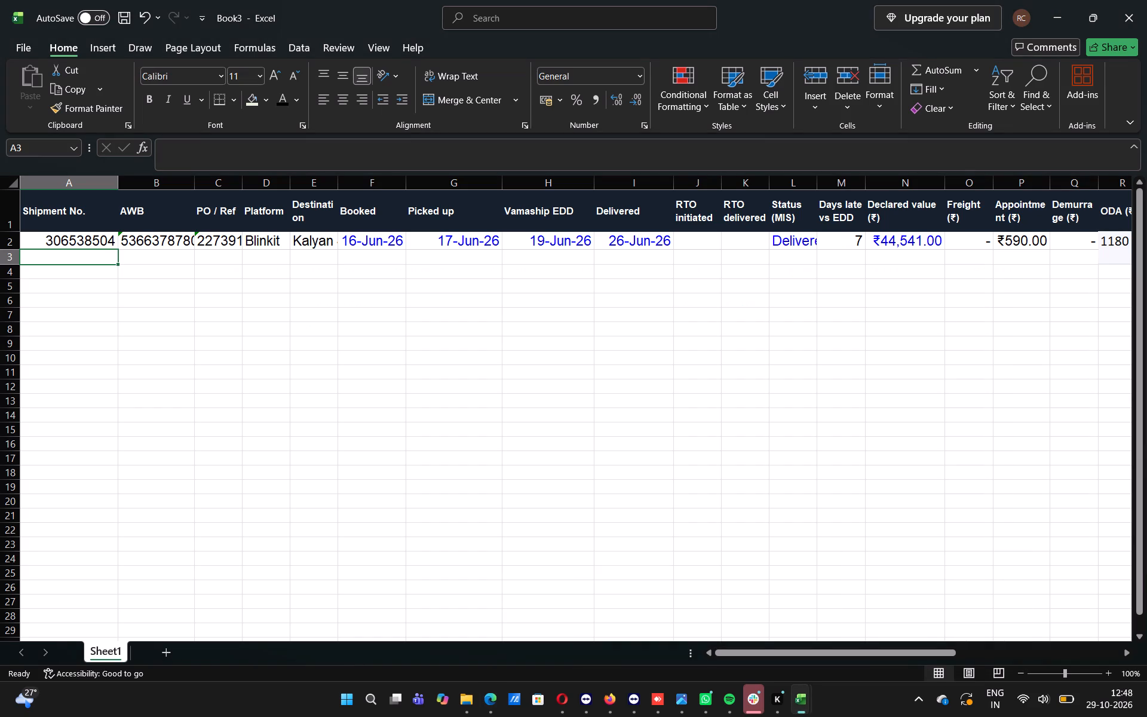
click(87, 240)
key(ctrl+c)
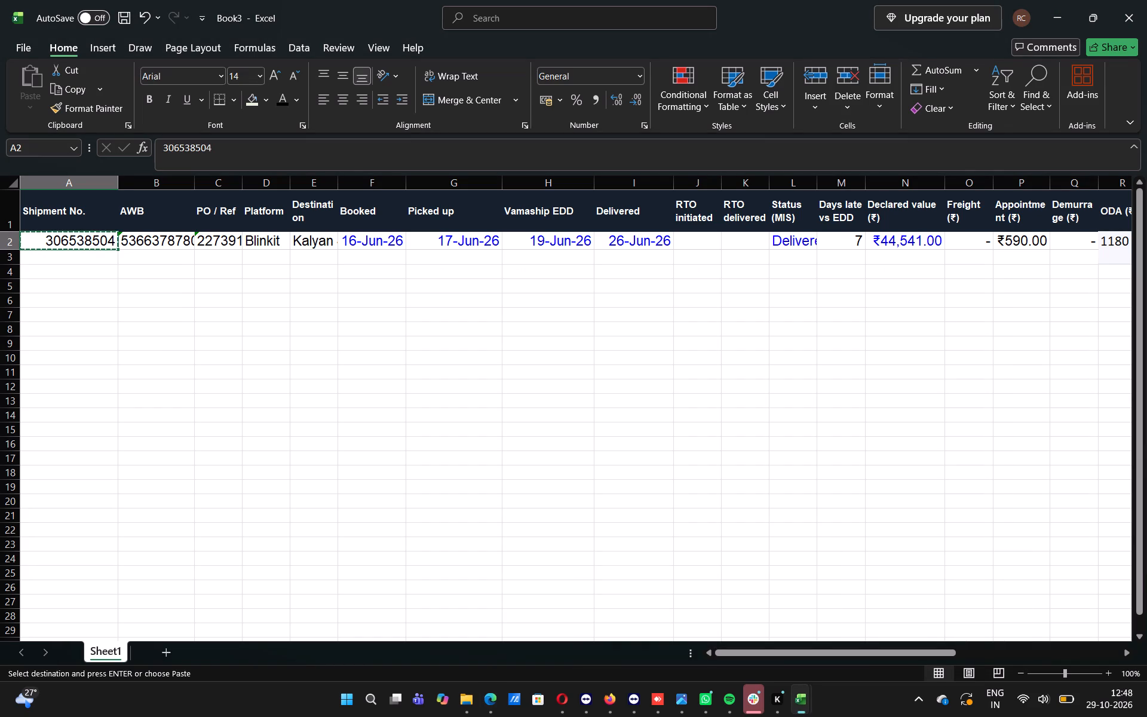
click(1060, 5)
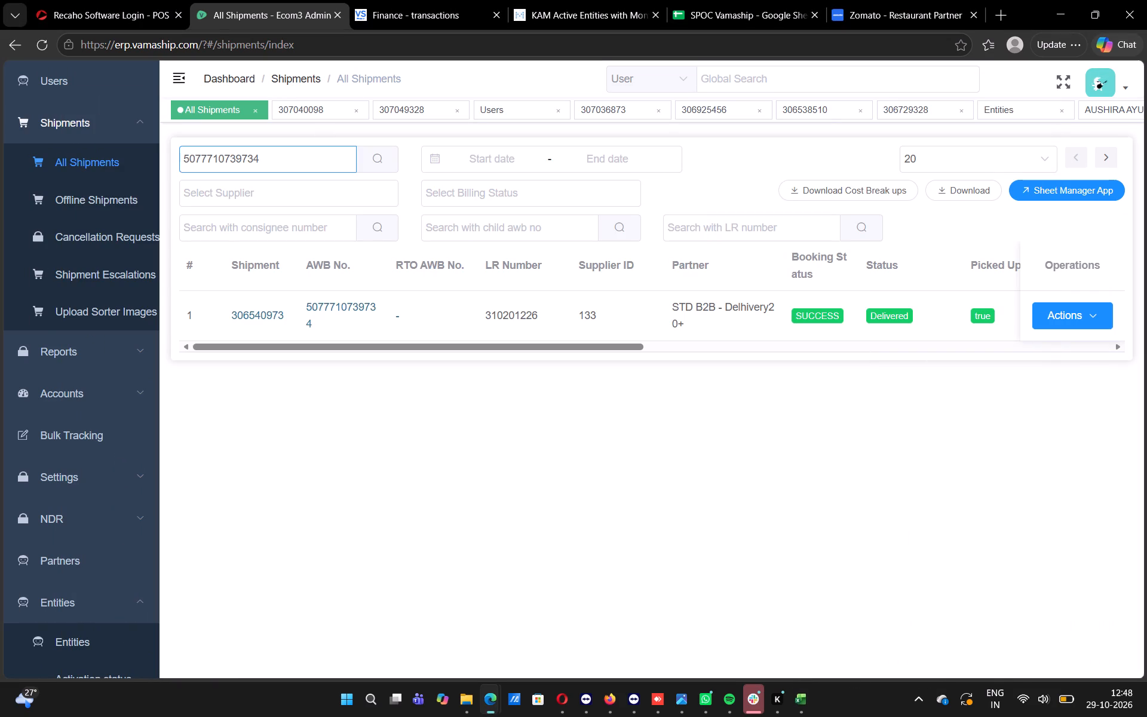
key(BackSpace)
key(BackSpace)
key(BackSpace)
key(BackSpace)
key(BackSpace)
key(BackSpace)
key(BackSpace)
key(BackSpace)
key(BackSpace)
key(BackSpace)
key(BackSpace)
key(BackSpace)
key(BackSpace)
key(BackSpace)
key(BackSpace)
key(BackSpace)
key(BackSpace)
key(BackSpace)
key(BackSpace)
key(BackSpace)
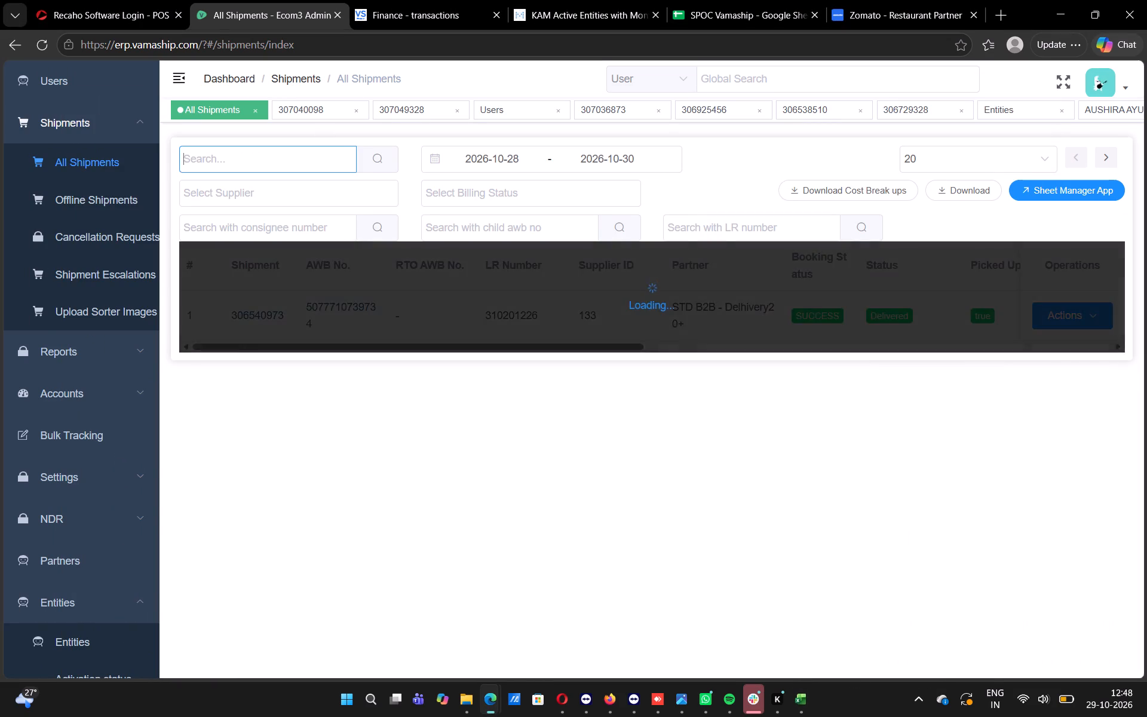
key(ctrl+v)
click(262, 312)
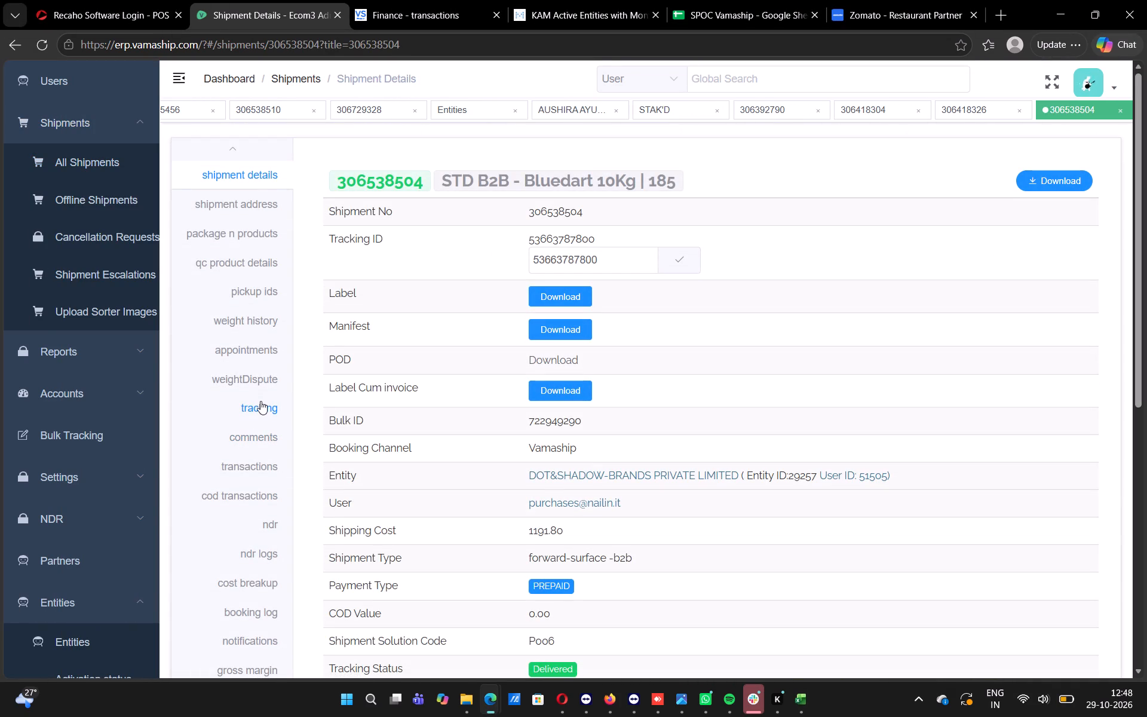
click(260, 403)
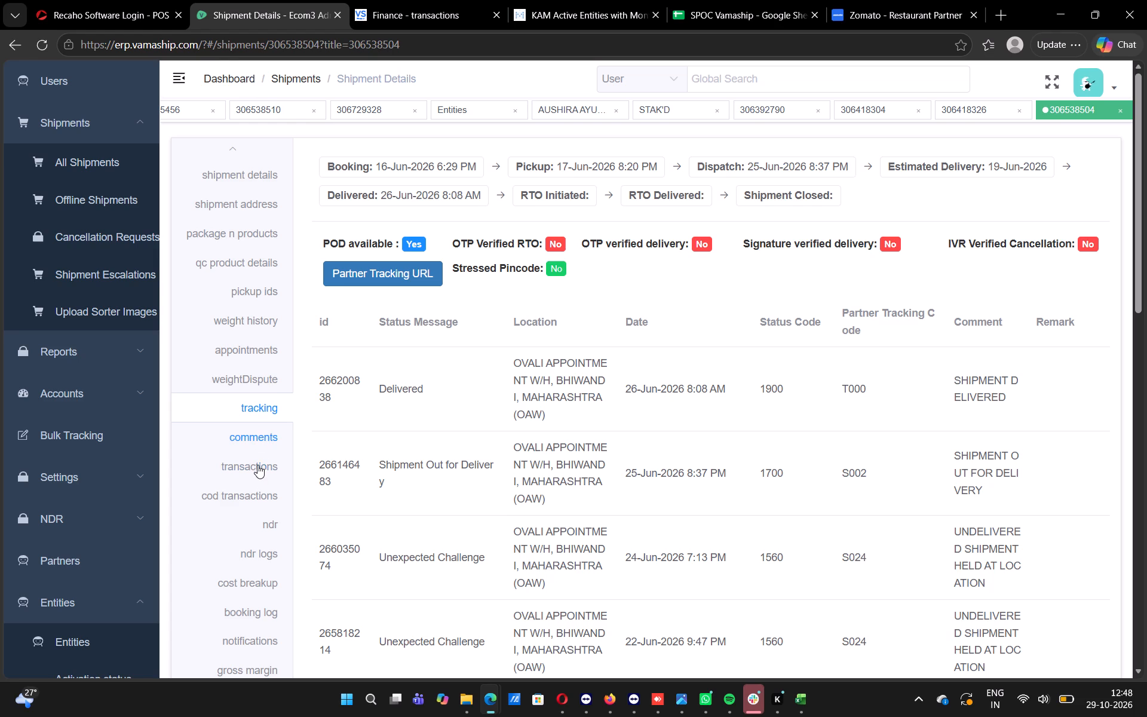
click(256, 467)
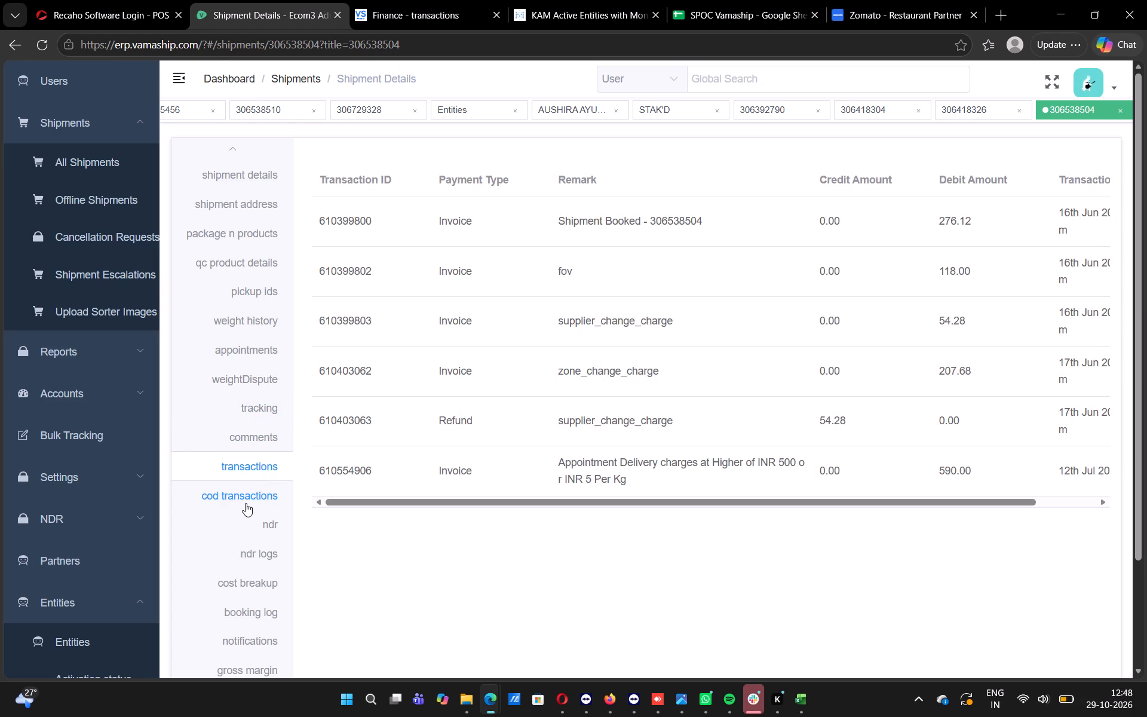
click(254, 171)
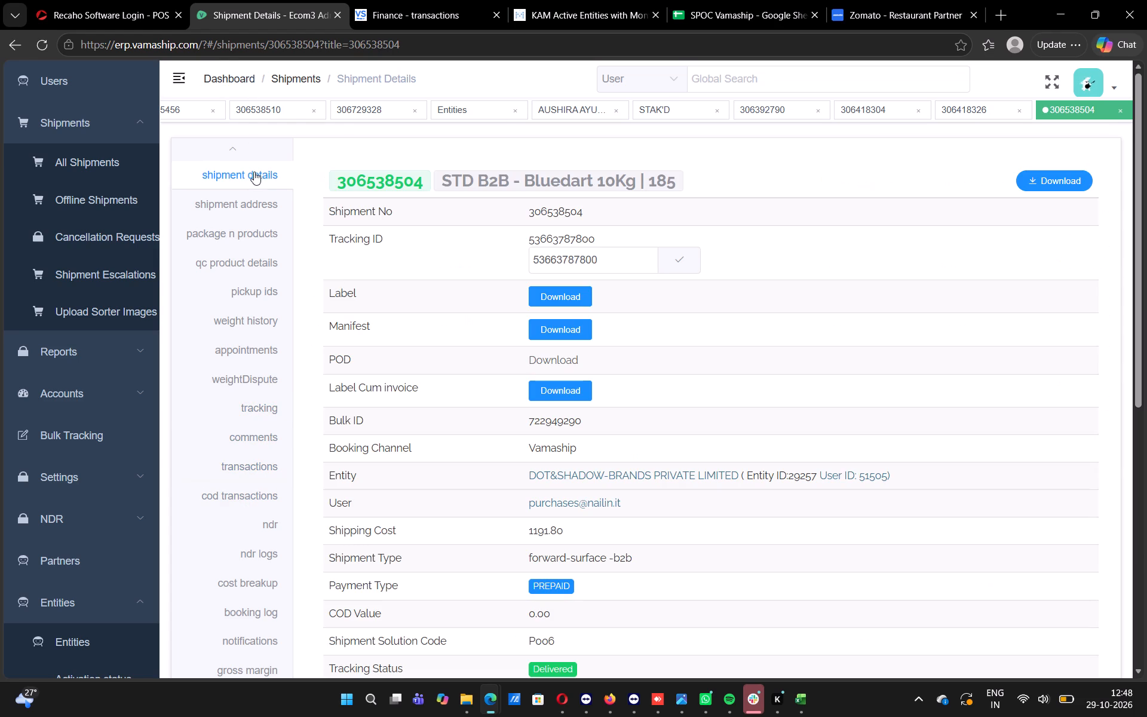
click(254, 495)
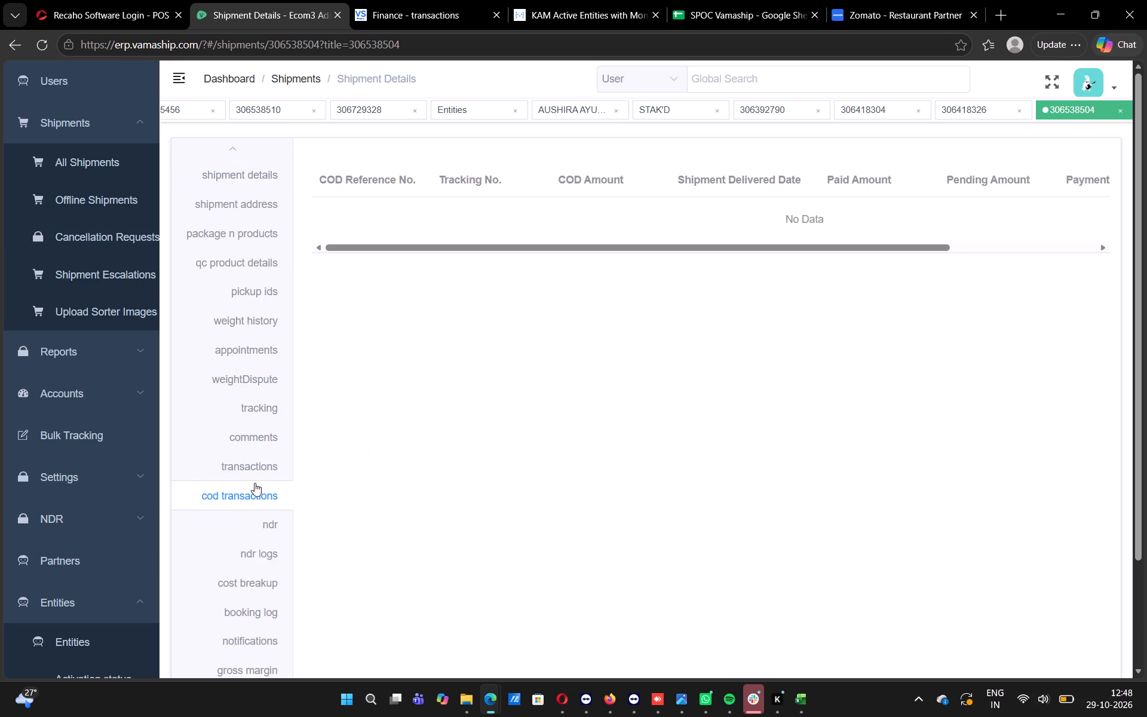
click(256, 461)
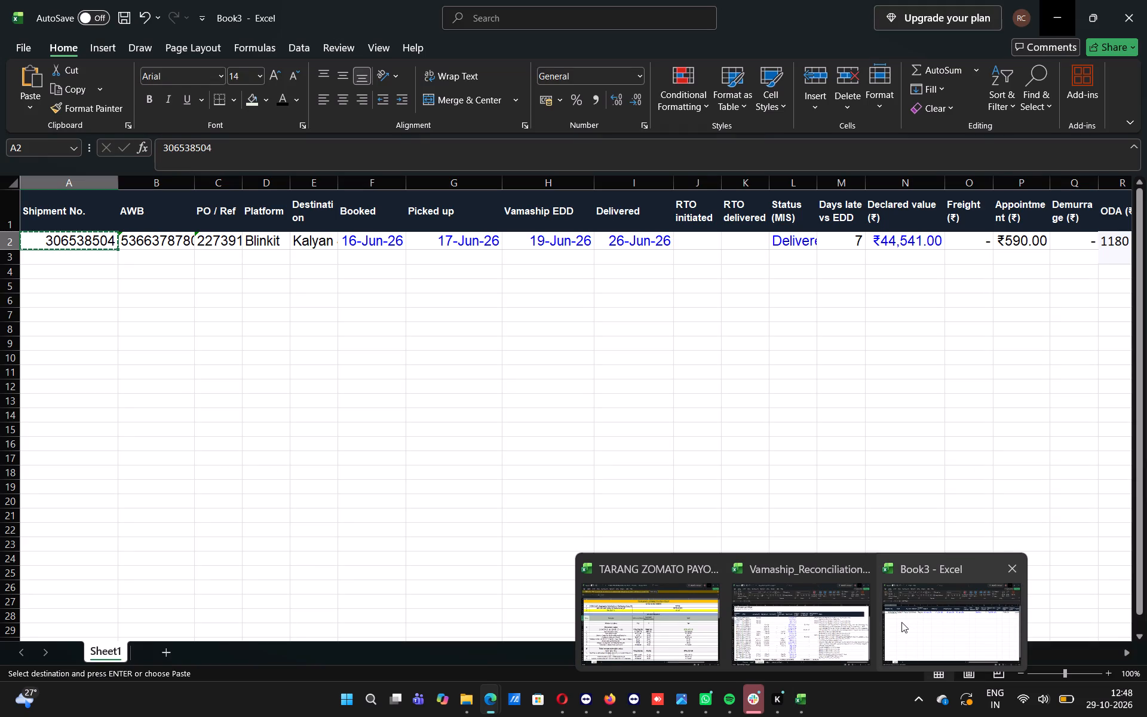
click(818, 621)
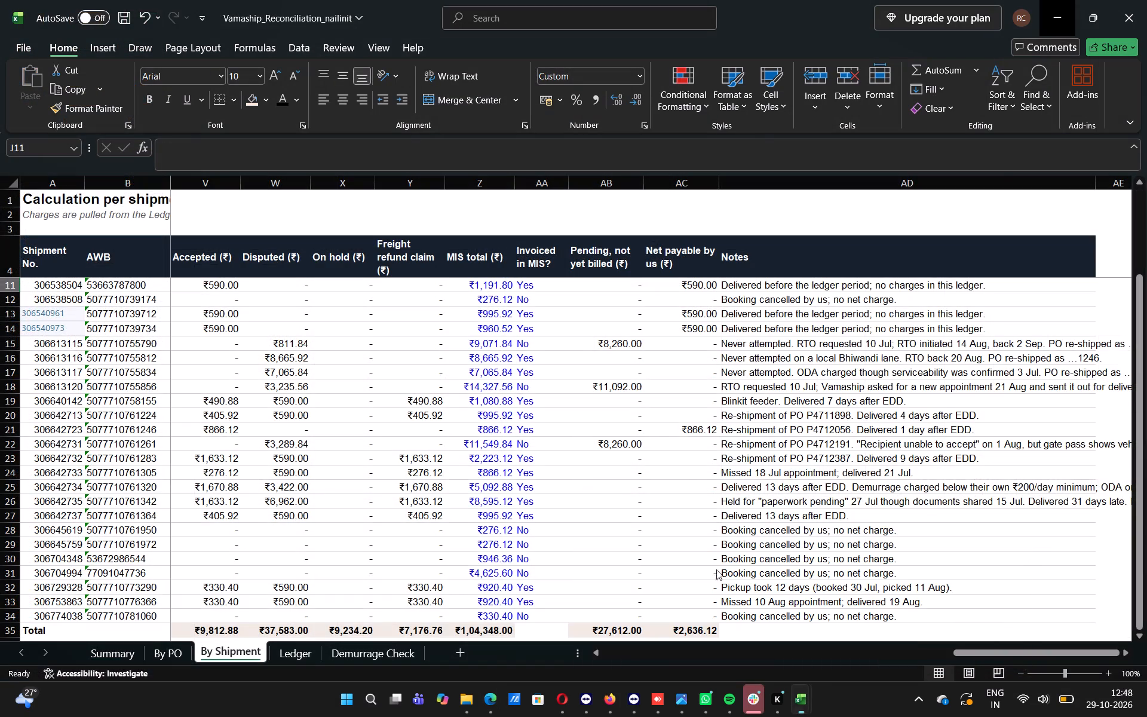
click(63, 286)
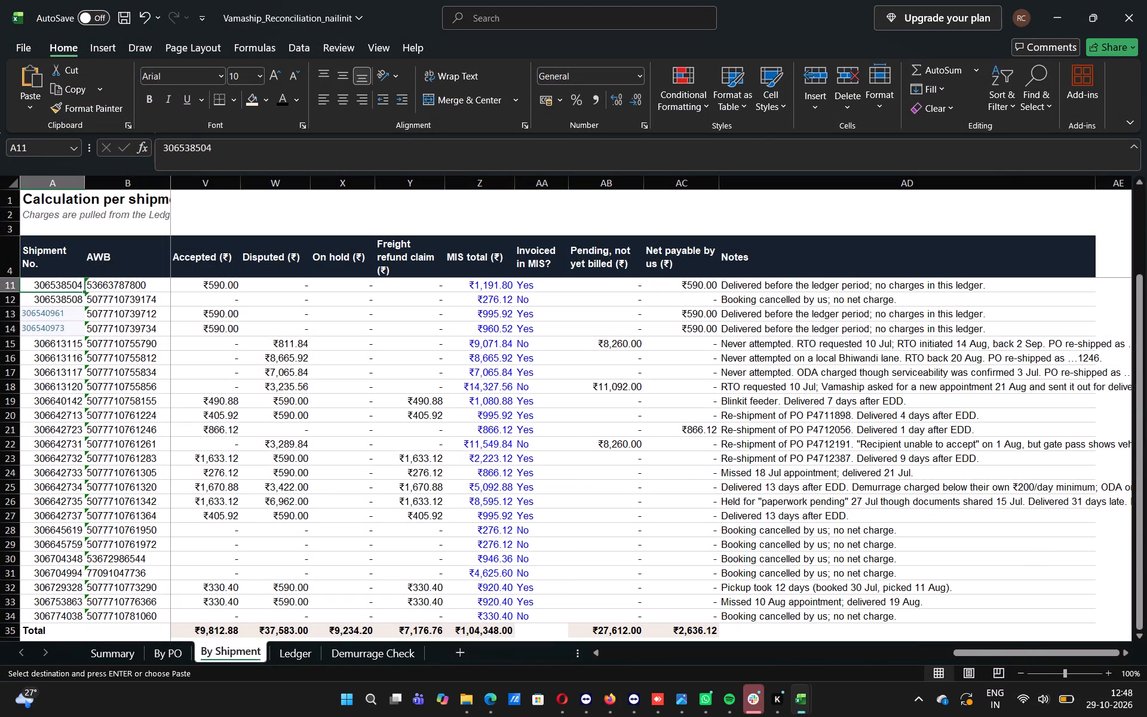
key(ctrl+c)
click(1052, 7)
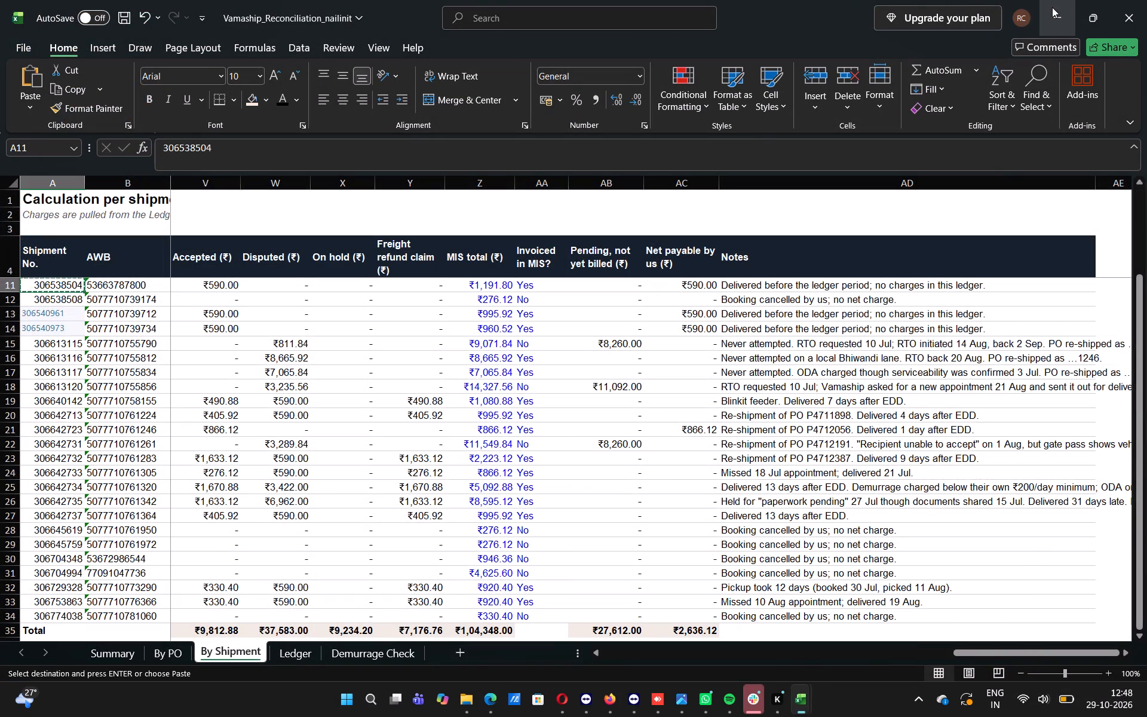
click(241, 171)
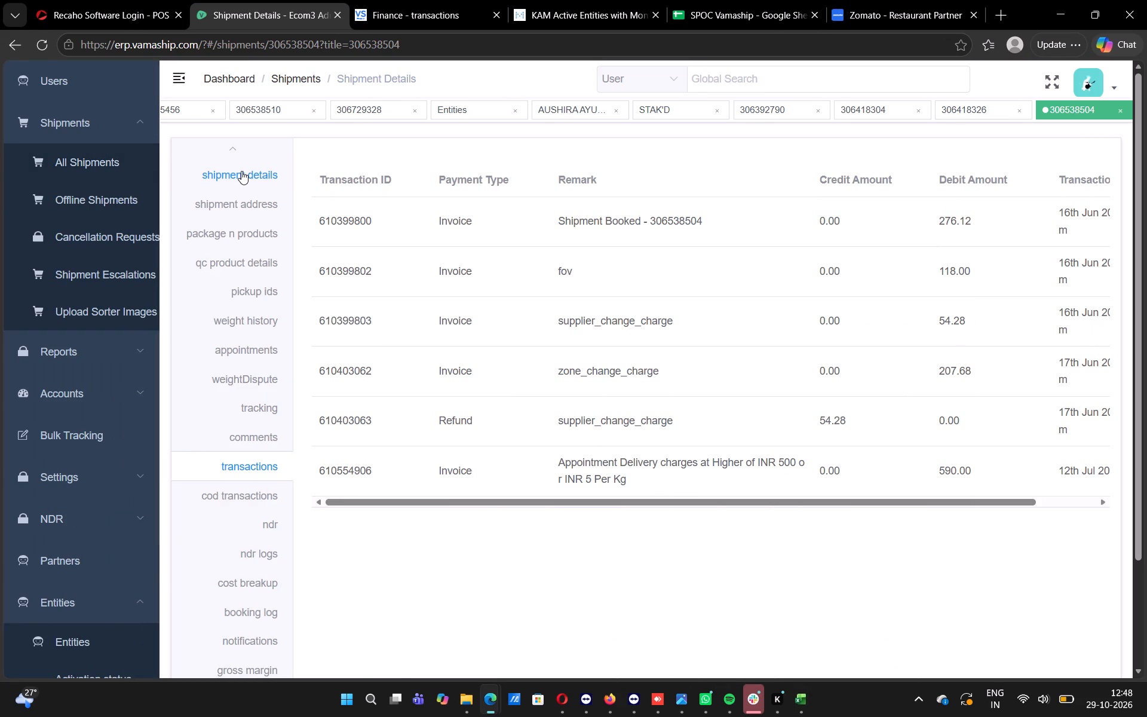
click(86, 166)
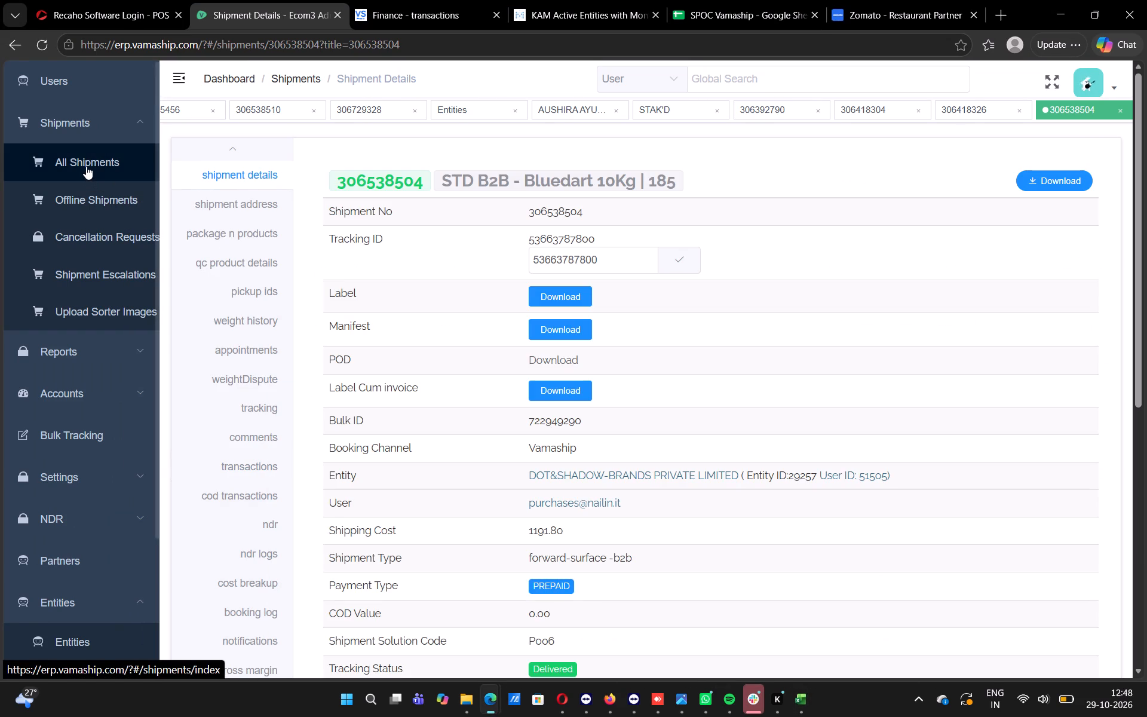
click(220, 156)
key(ctrl+v)
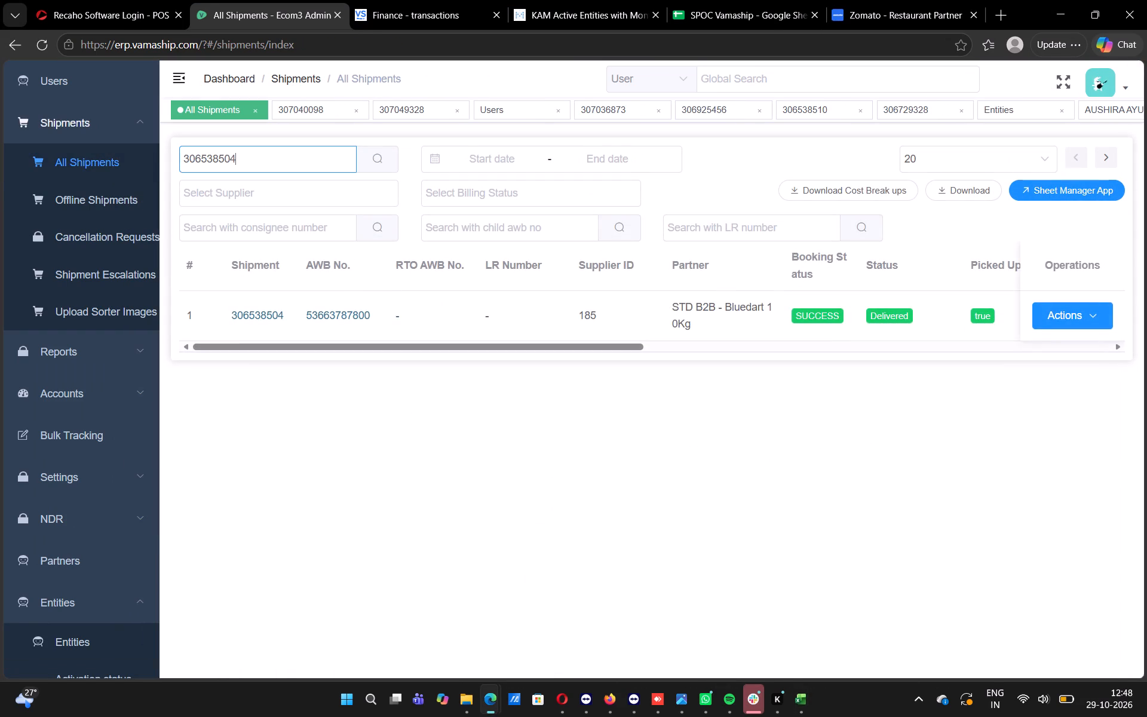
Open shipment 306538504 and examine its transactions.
click(232, 317)
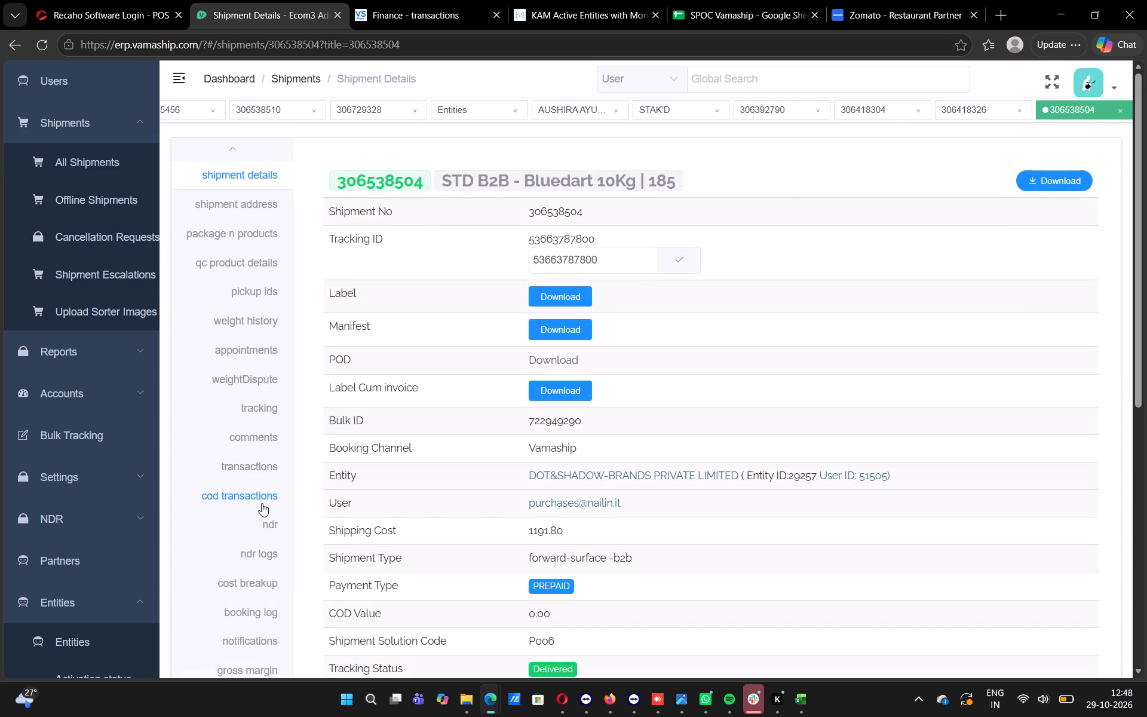
click(253, 464)
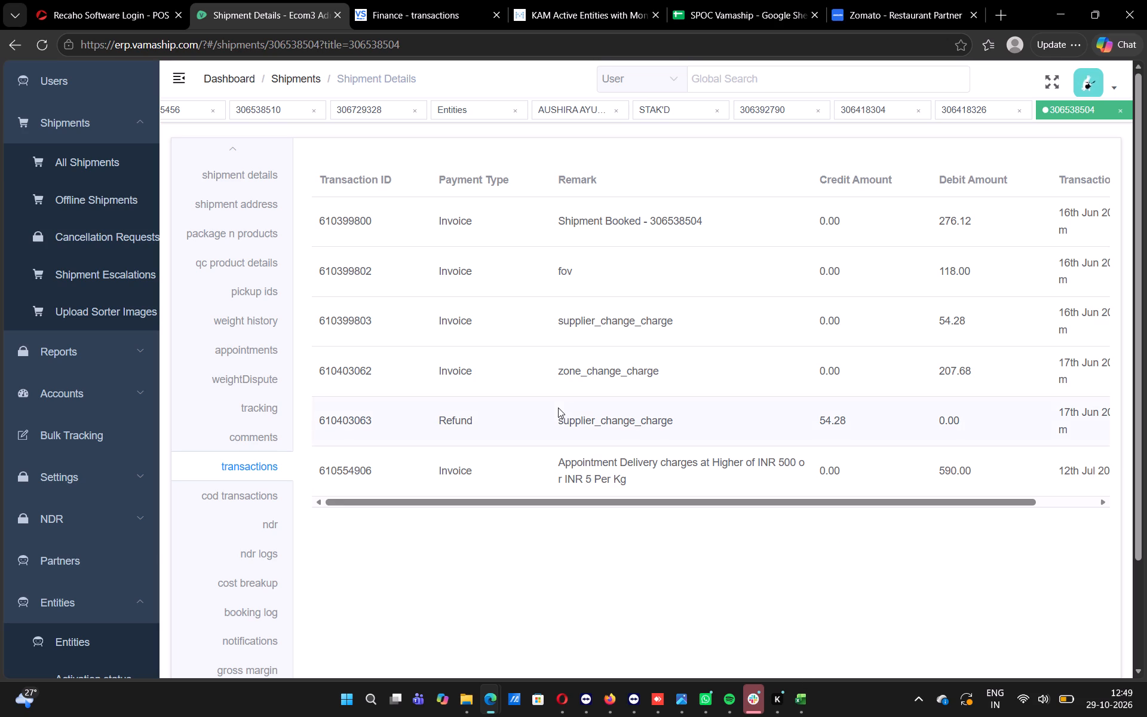
click(390, 1)
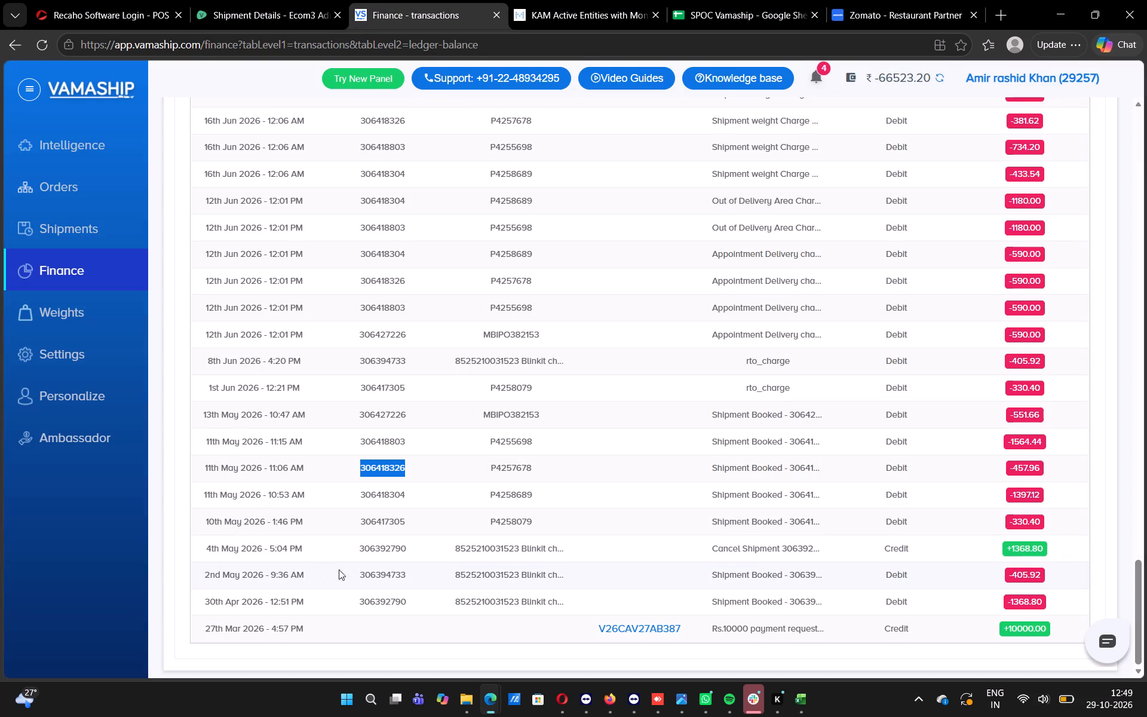
drag(346, 570, 411, 574)
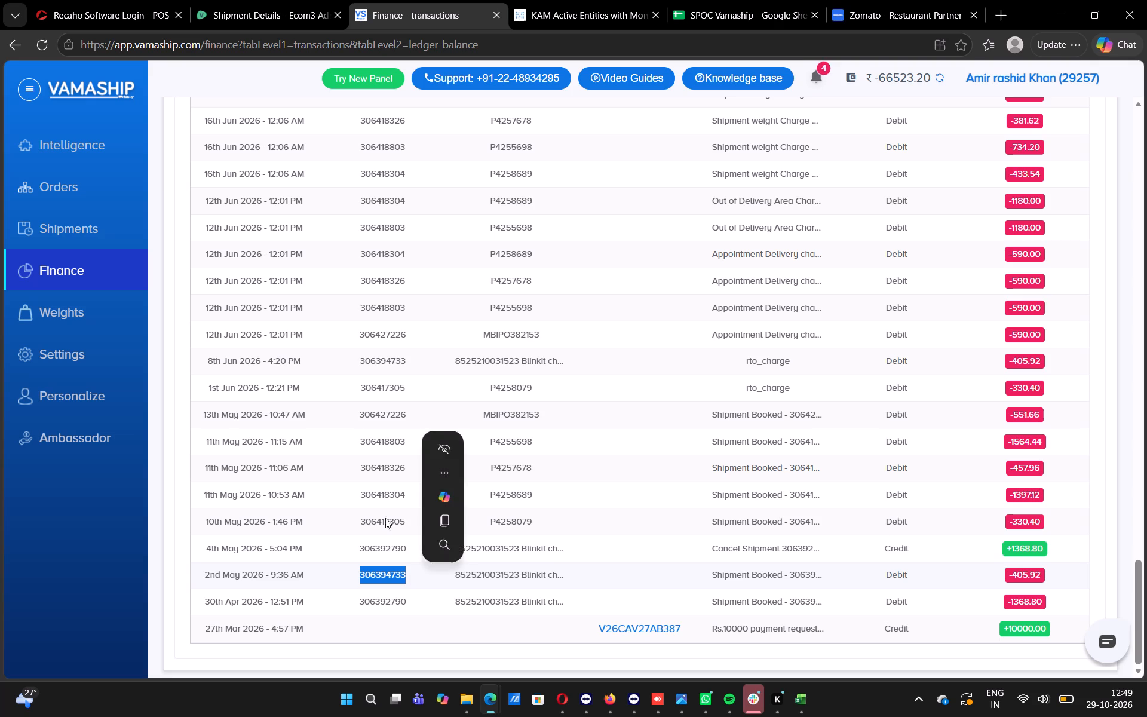
click(291, 1)
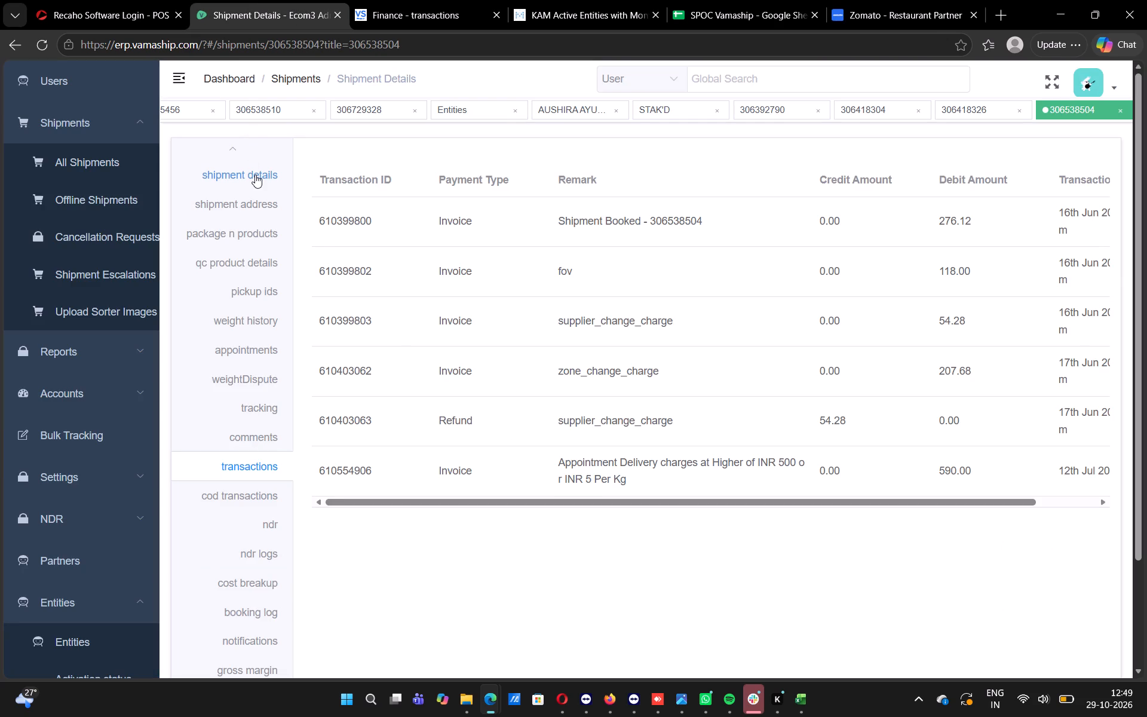
click(255, 174)
click(381, 1)
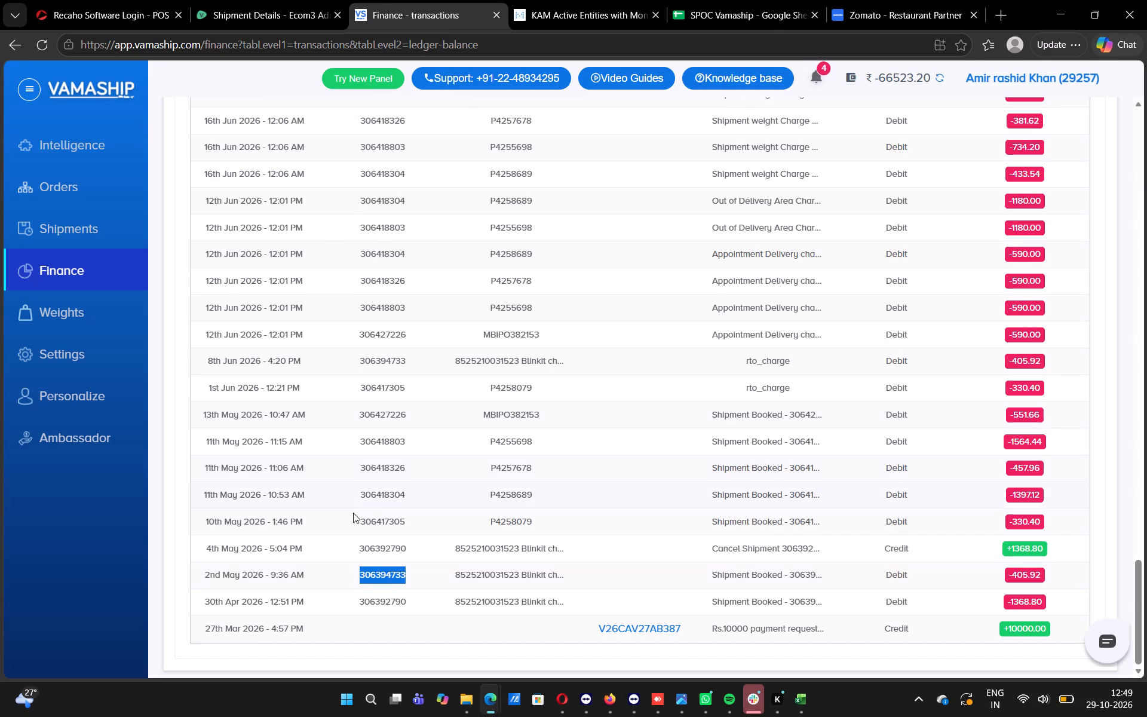
key(ctrl+c)
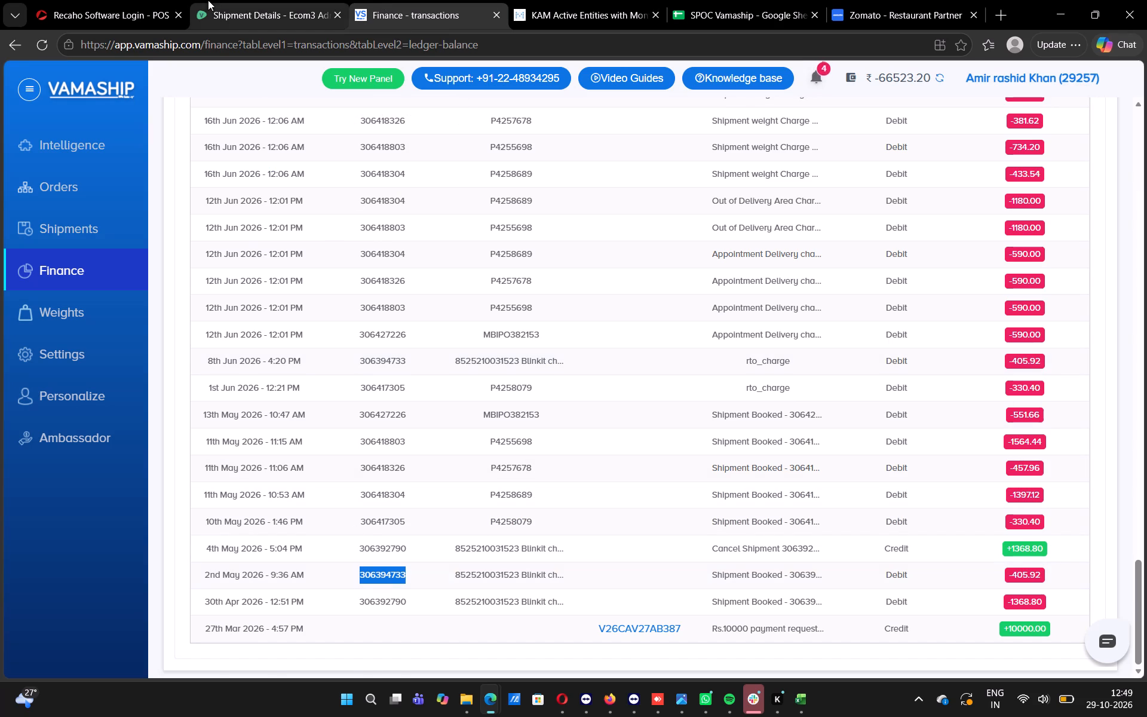
click(208, 5)
click(76, 154)
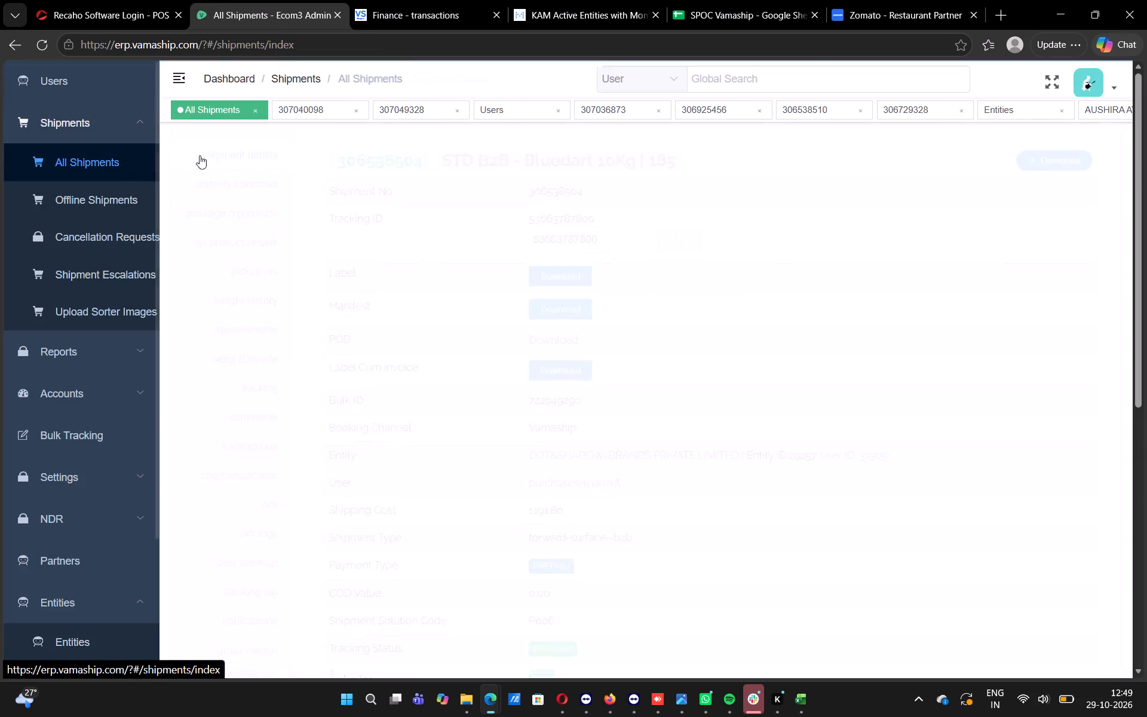
click(214, 158)
key(ctrl+v)
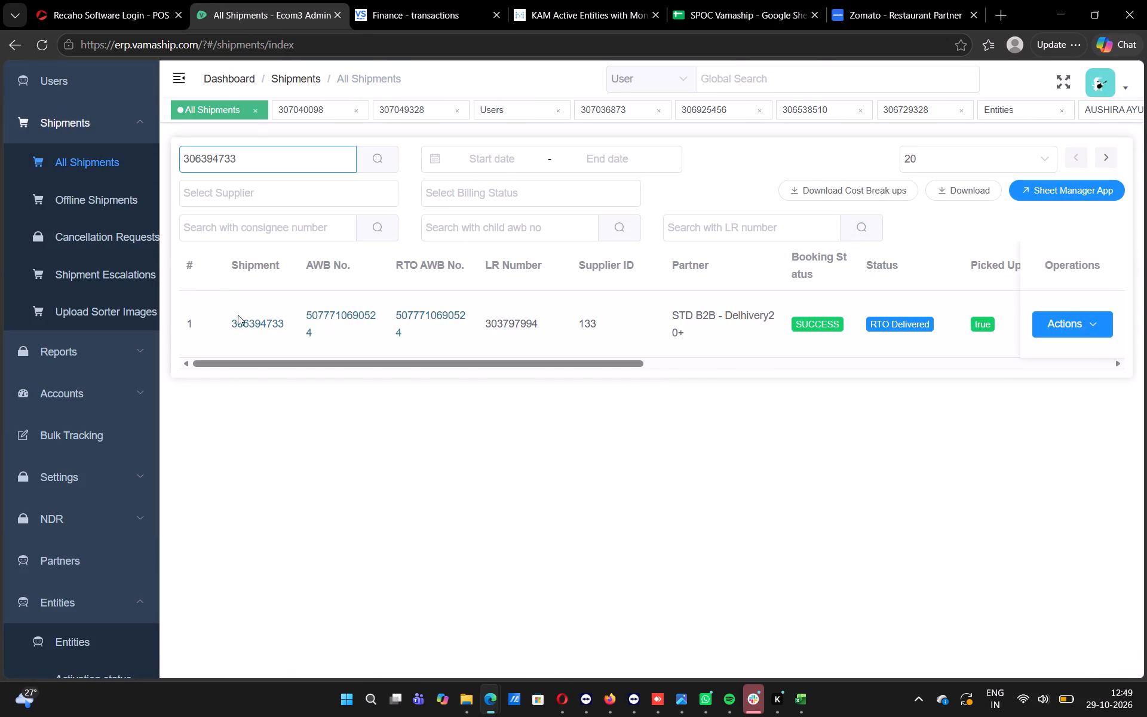
click(389, 4)
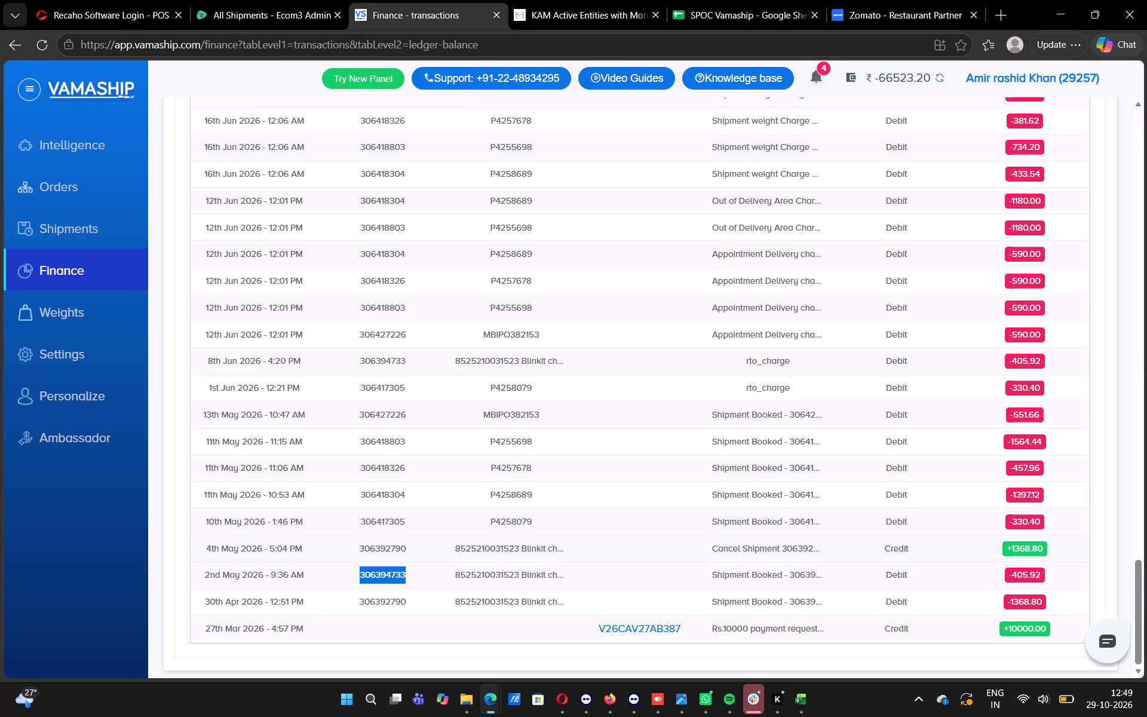
drag(345, 549, 426, 546)
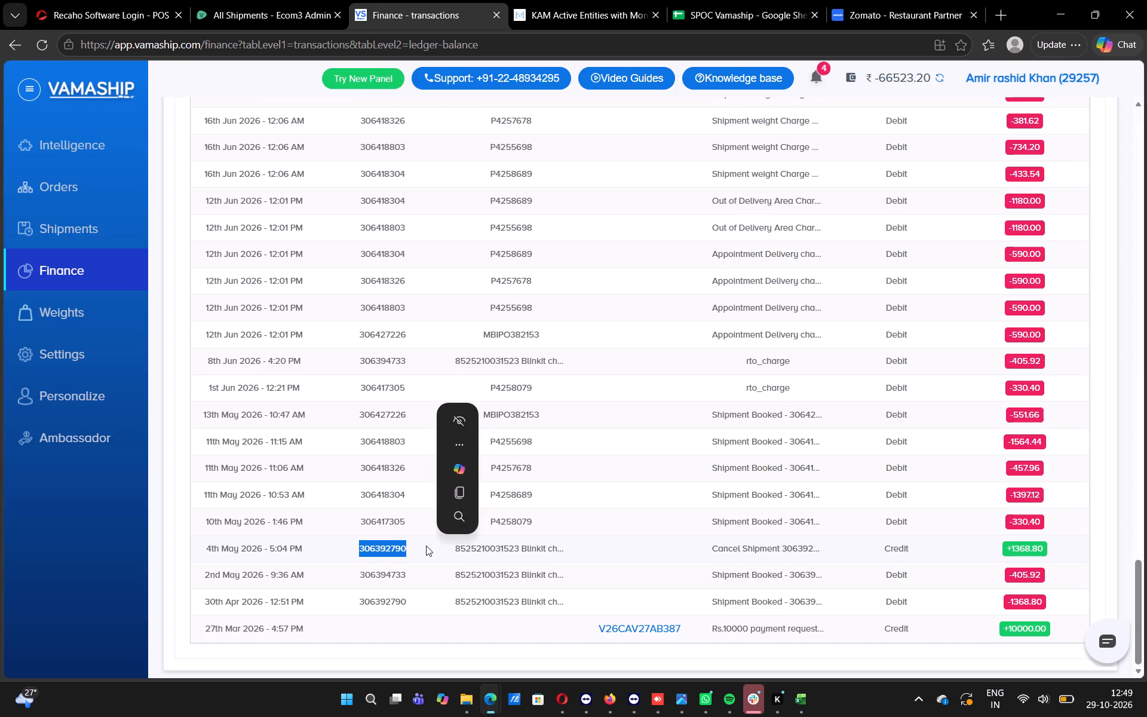
click(350, 519)
drag(350, 519, 413, 520)
key(ctrl+c)
click(274, 15)
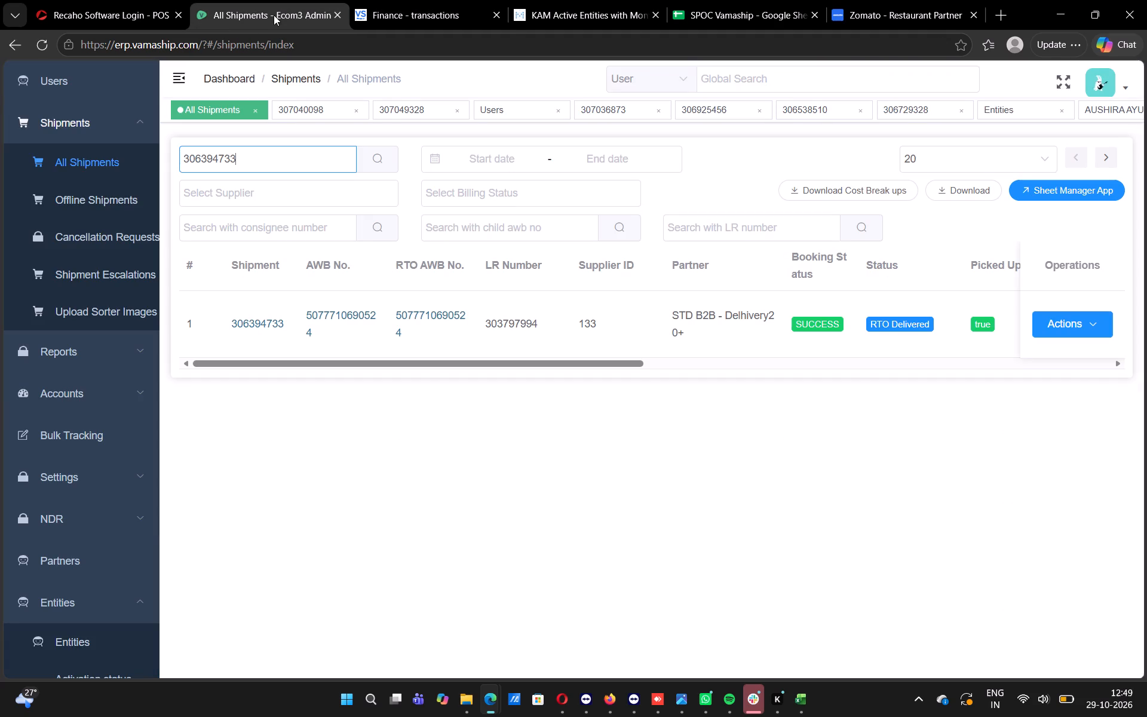
key(BackSpace)
key(BackSpace)
key(BackSpace)
key(BackSpace)
key(BackSpace)
key(BackSpace)
key(BackSpace)
key(BackSpace)
key(BackSpace)
key(BackSpace)
key(BackSpace)
key(BackSpace)
key(BackSpace)
key(BackSpace)
key(BackSpace)
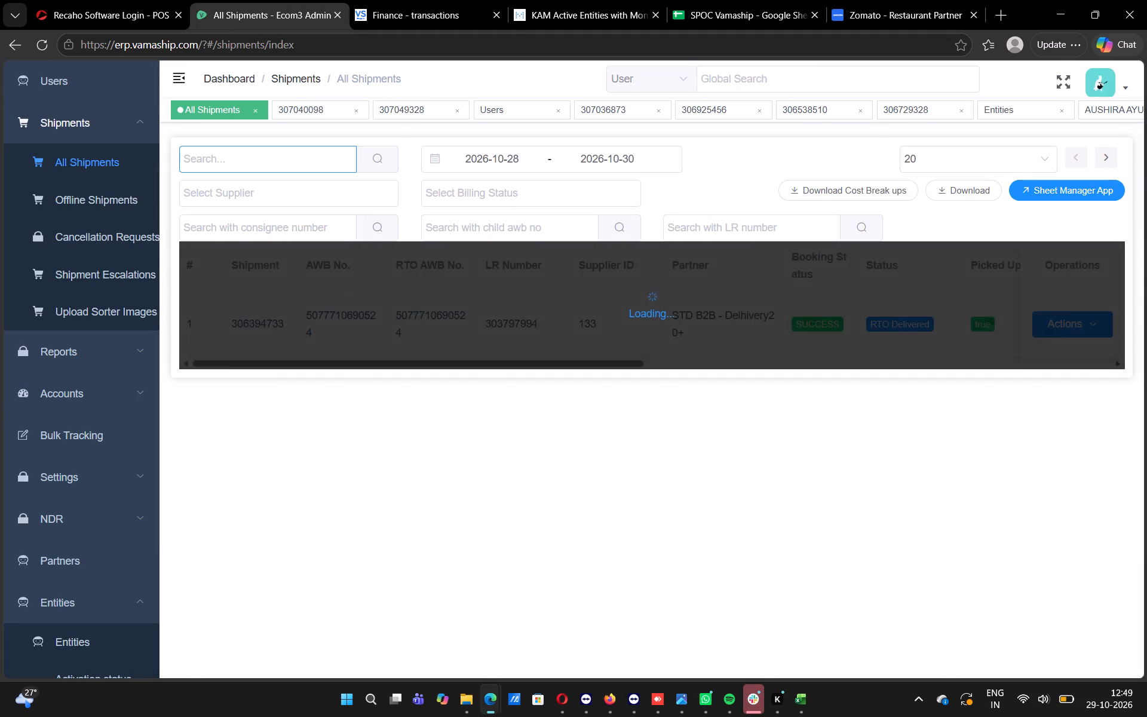
key(ctrl+v)
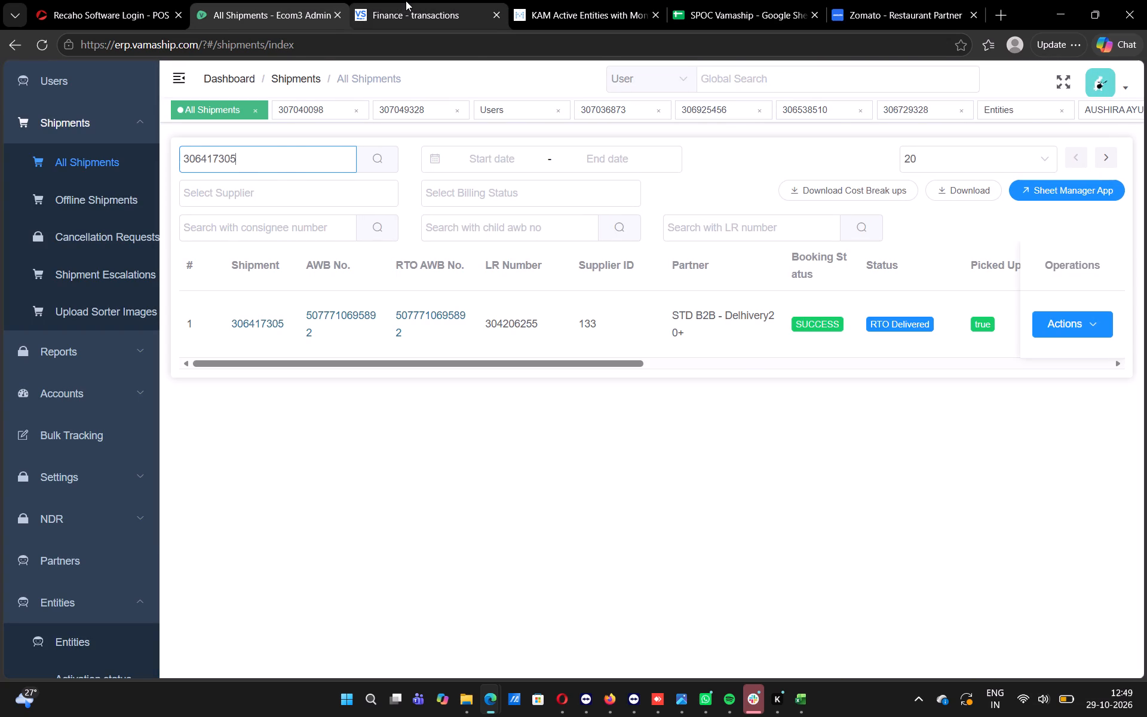
click(406, 1)
drag(352, 494, 409, 496)
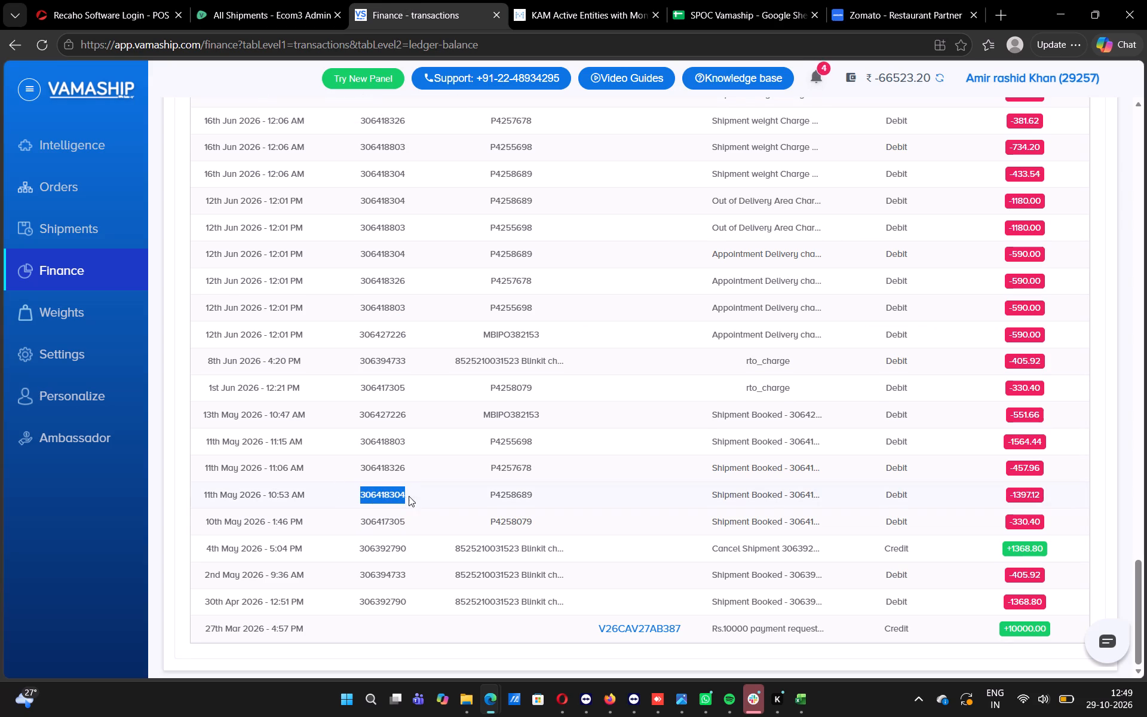
drag(409, 496, 422, 498)
key(ctrl+c)
click(262, 0)
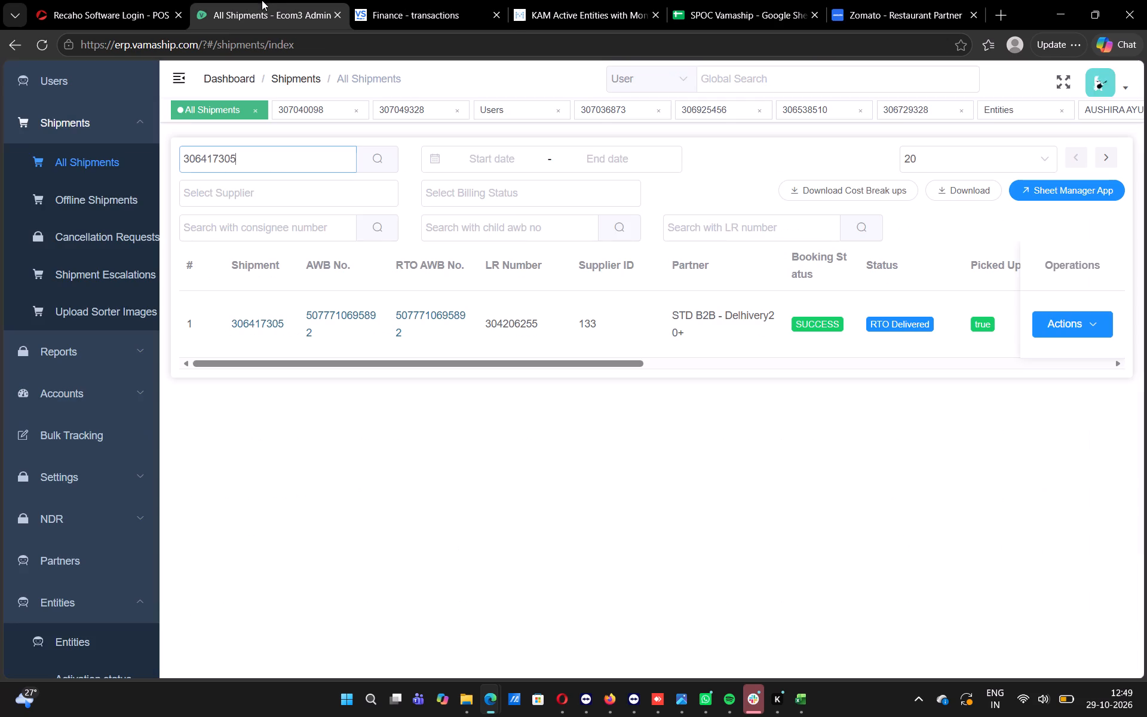
key(BackSpace)
key(BackSpace)
key(BackSpace)
key(BackSpace)
key(BackSpace)
key(BackSpace)
key(BackSpace)
key(BackSpace)
key(BackSpace)
key(BackSpace)
key(BackSpace)
key(BackSpace)
key(BackSpace)
key(BackSpace)
key(BackSpace)
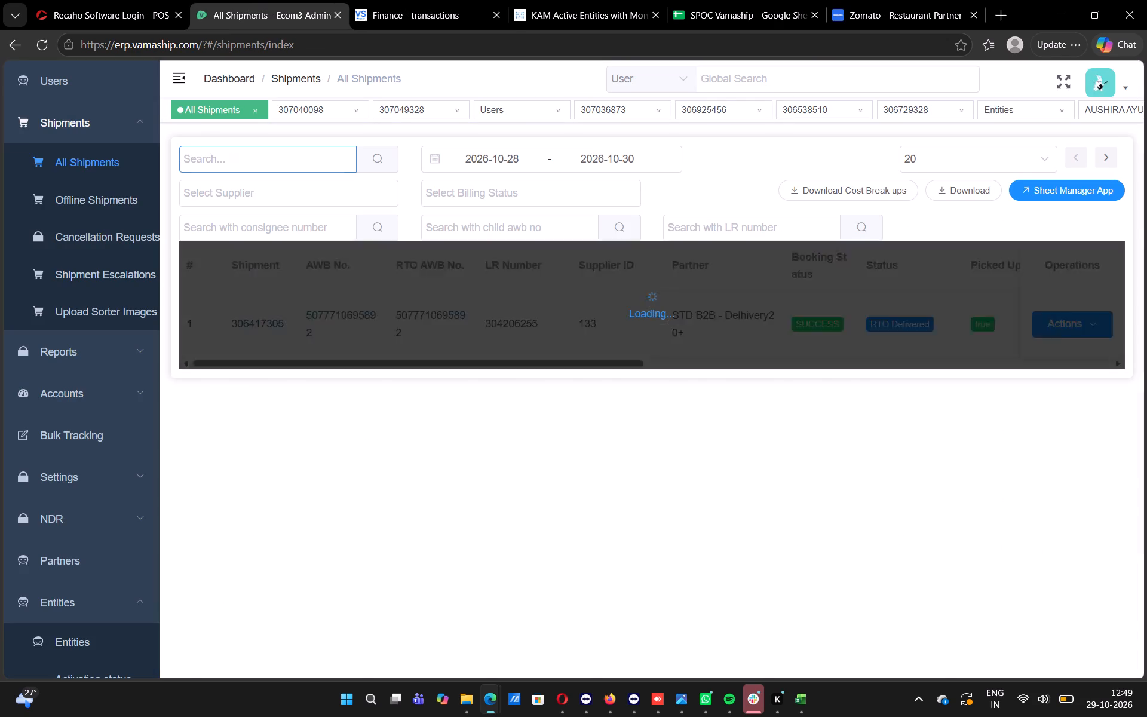
key(ctrl+v)
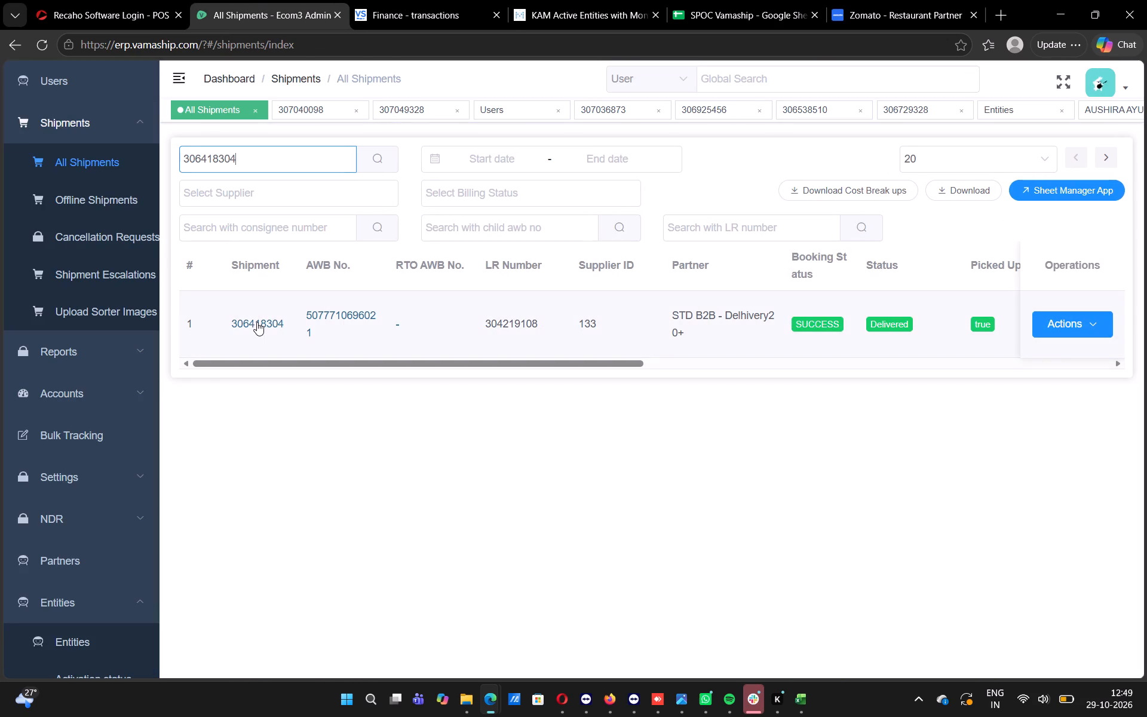
click(257, 322)
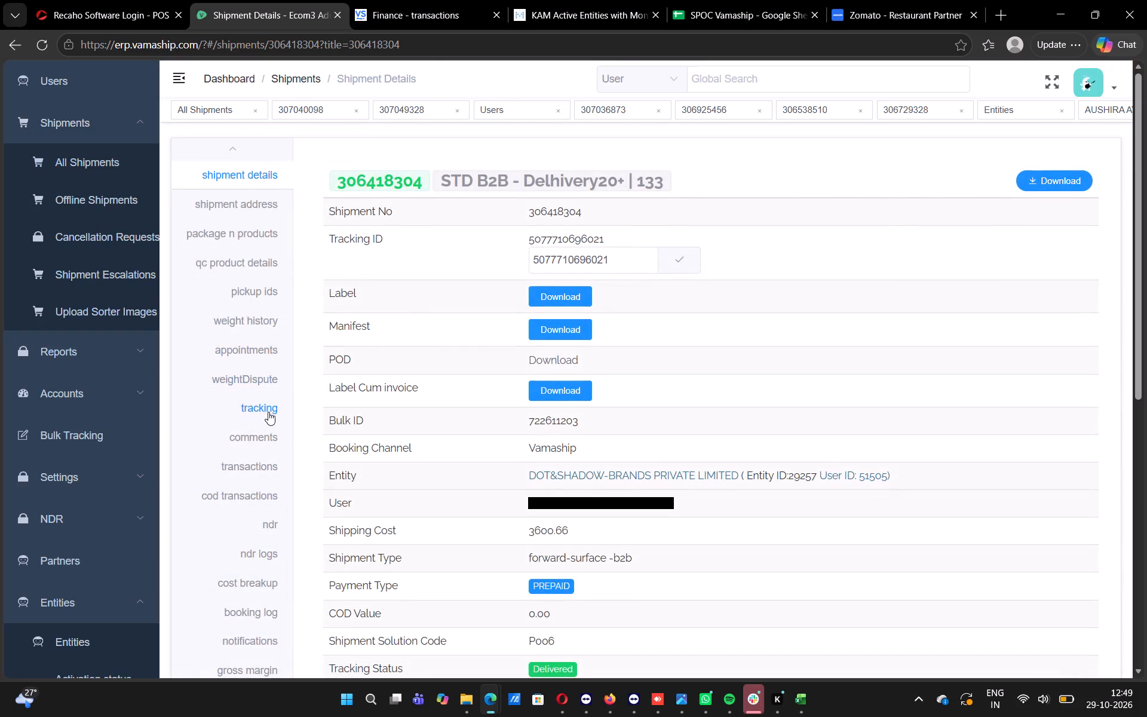
click(251, 468)
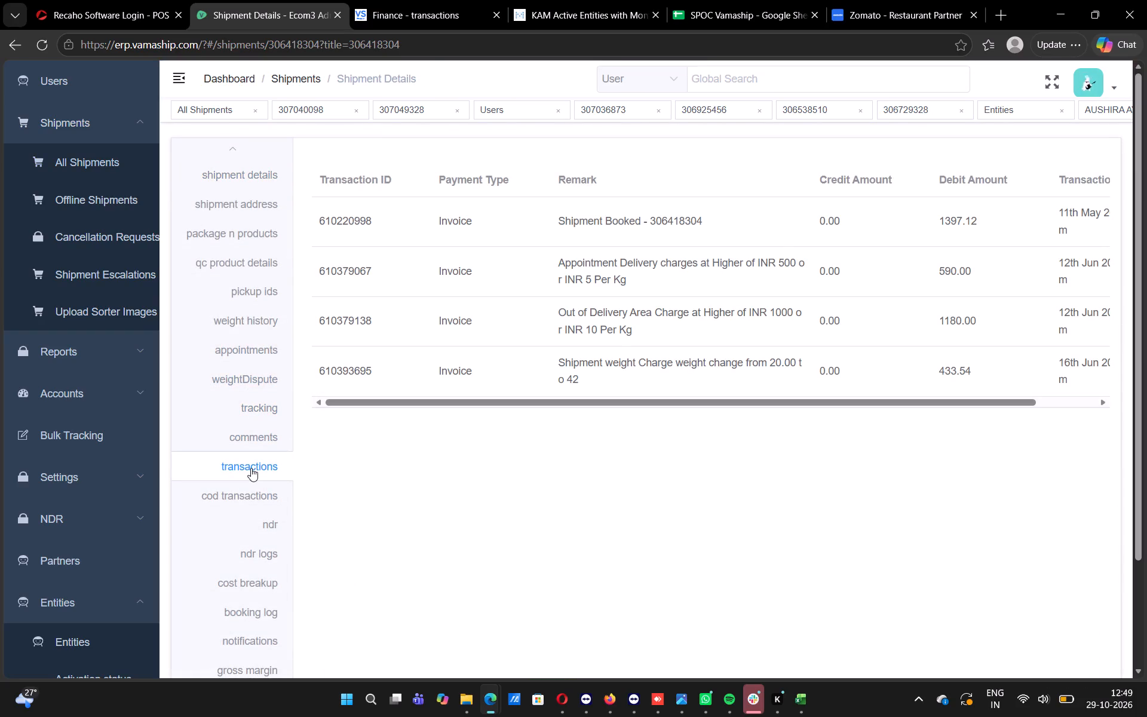
click(265, 168)
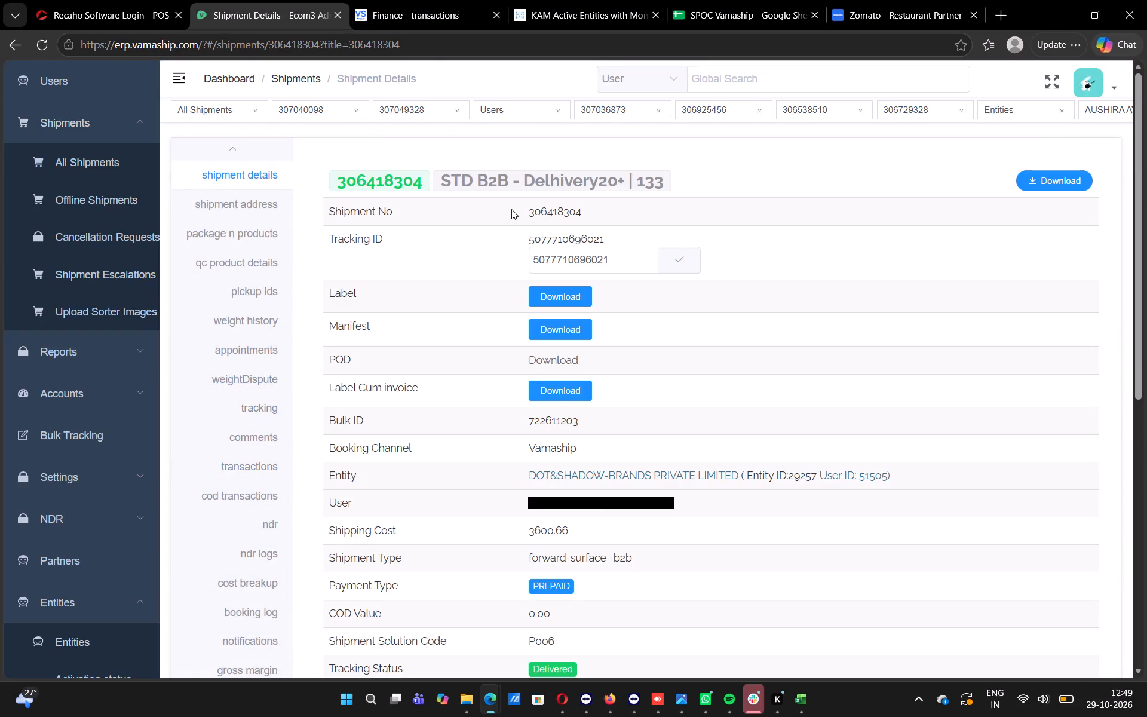
drag(516, 212, 598, 216)
key(ctrl+c)
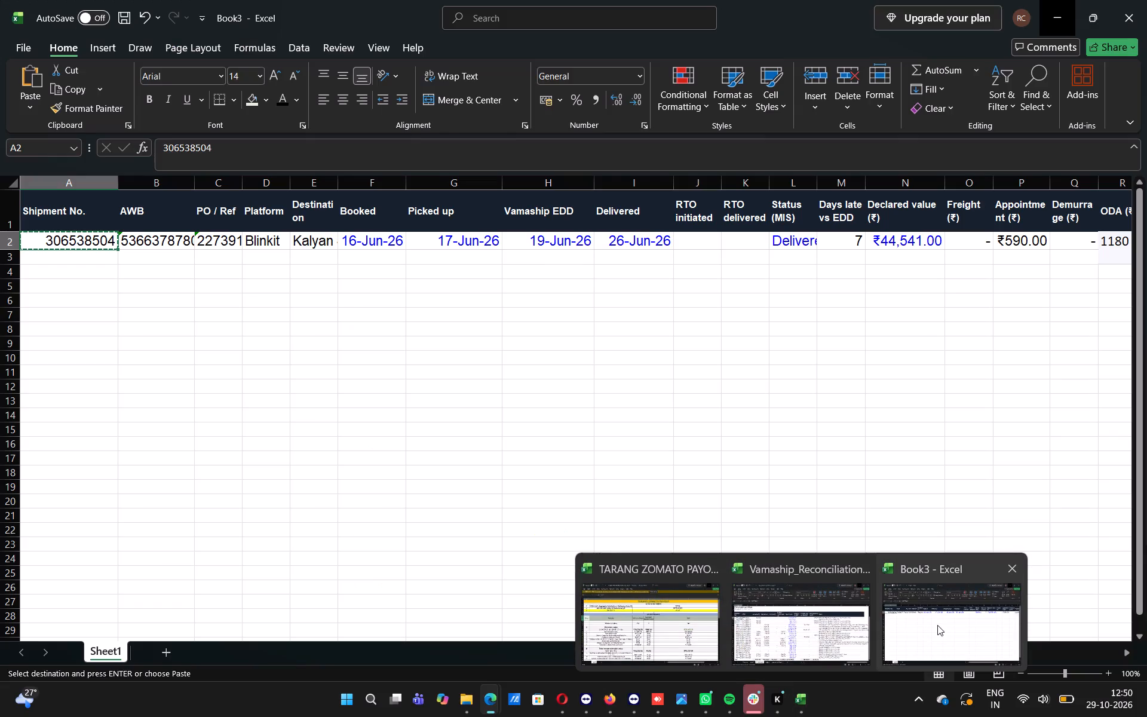
Switch to Book3 and clear the entire shipment entry in row 2, keeping the header row.
click(937, 625)
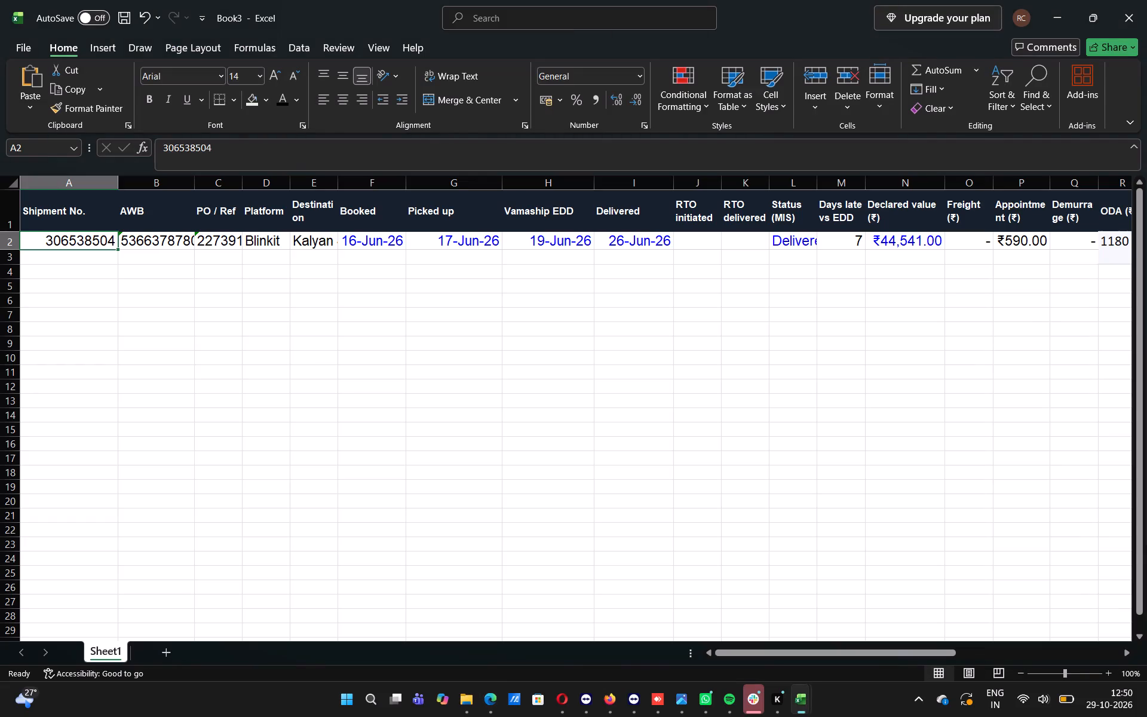
click(14, 242)
key(Delete)
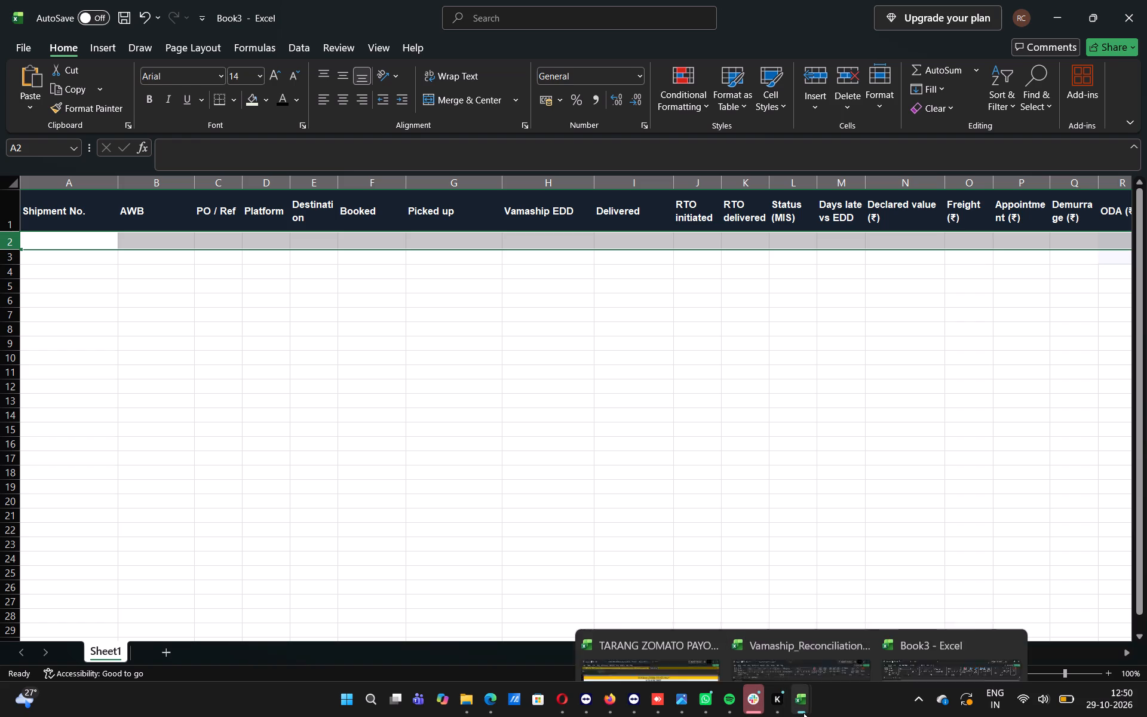
click(772, 639)
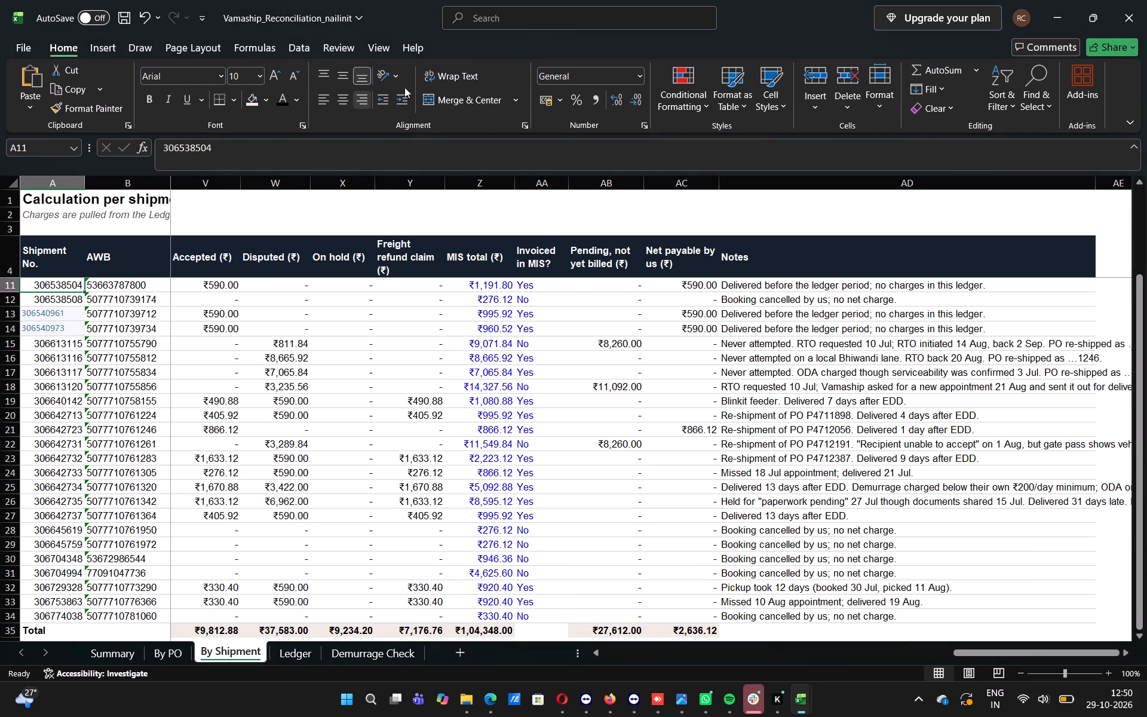
click(516, 16)
key(ctrl+v)
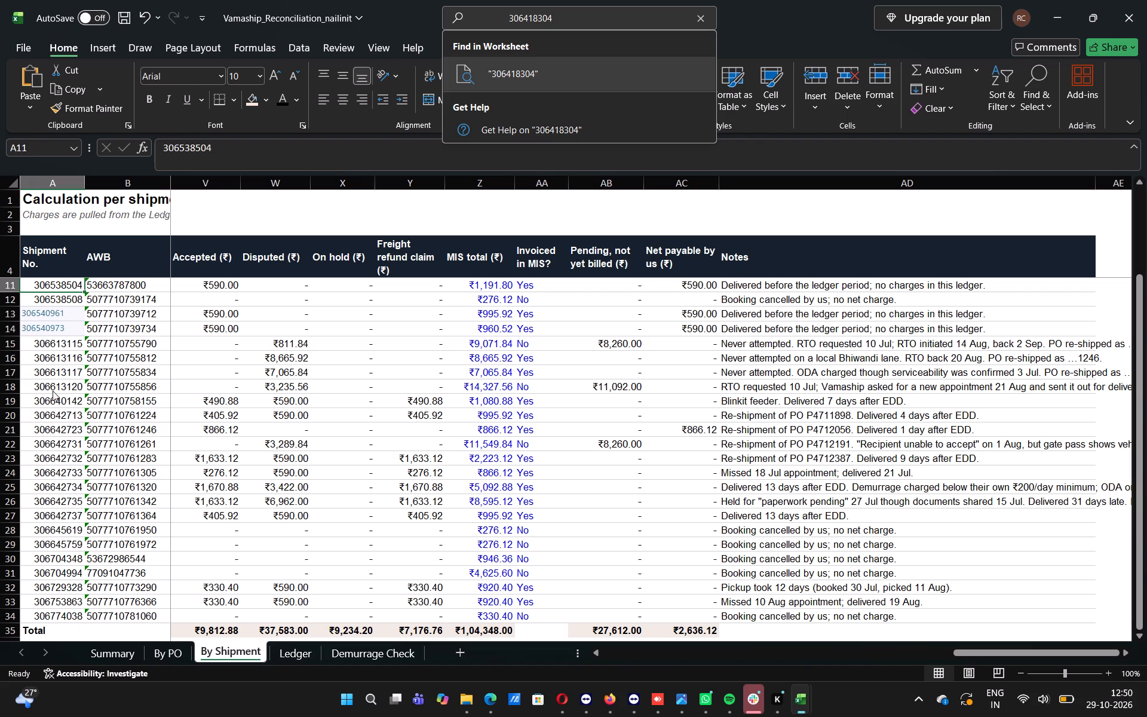
click(69, 618)
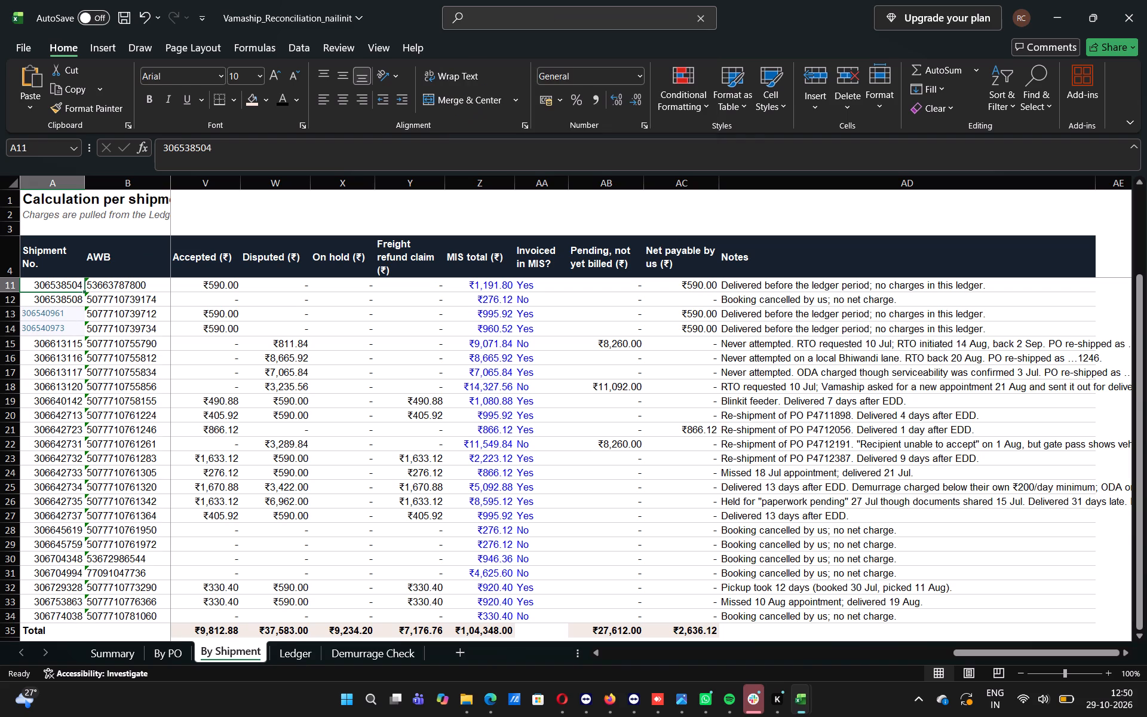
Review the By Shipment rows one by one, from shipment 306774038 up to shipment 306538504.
click(69, 618)
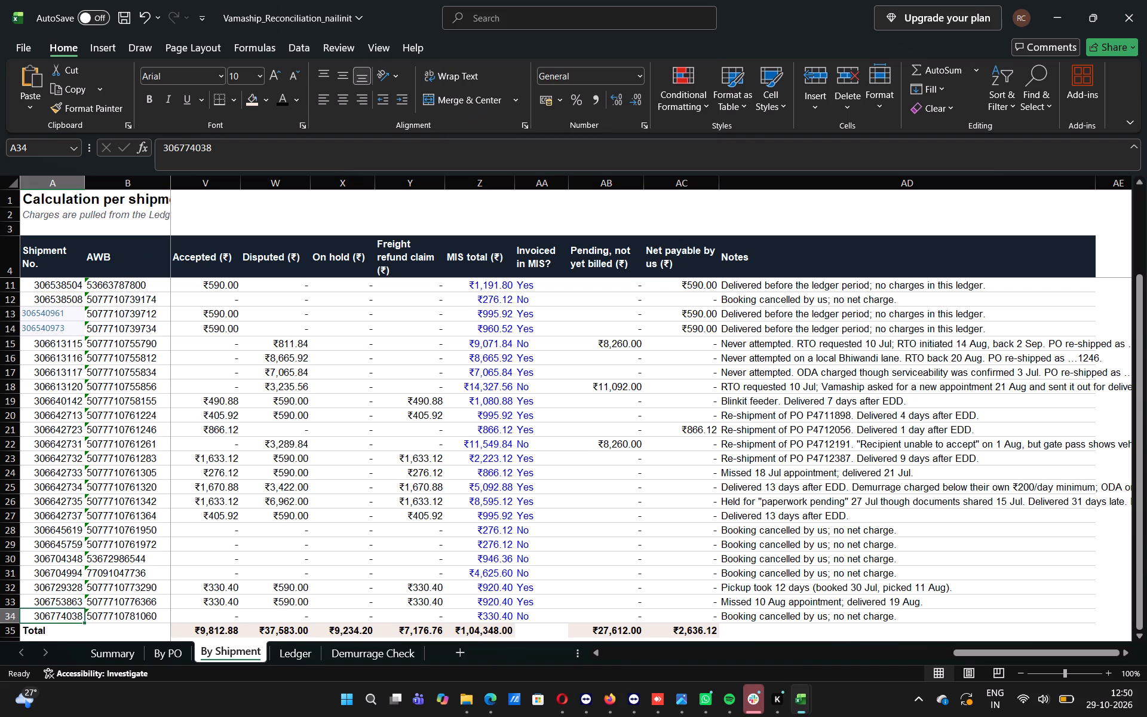
key(Up)
key(Up)
key(Up)
key(Up)
key(Up)
key(Up)
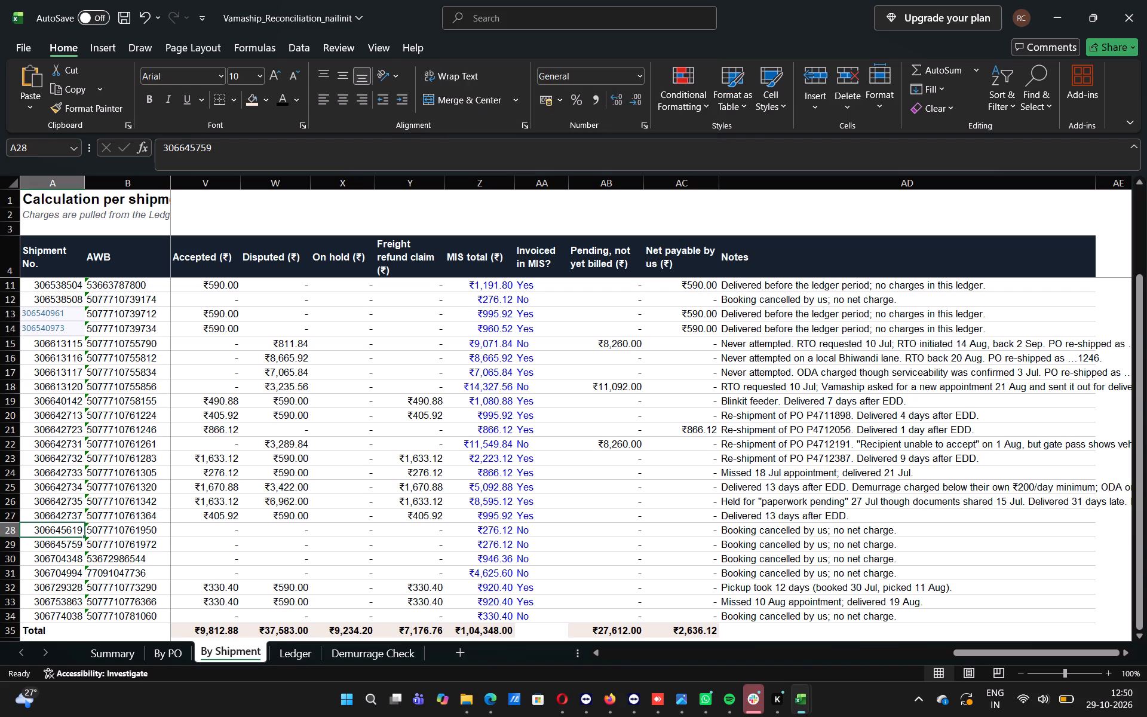
key(Up)
key(Up)
key(Up)
key(Up)
key(Up)
key(Up)
key(Up)
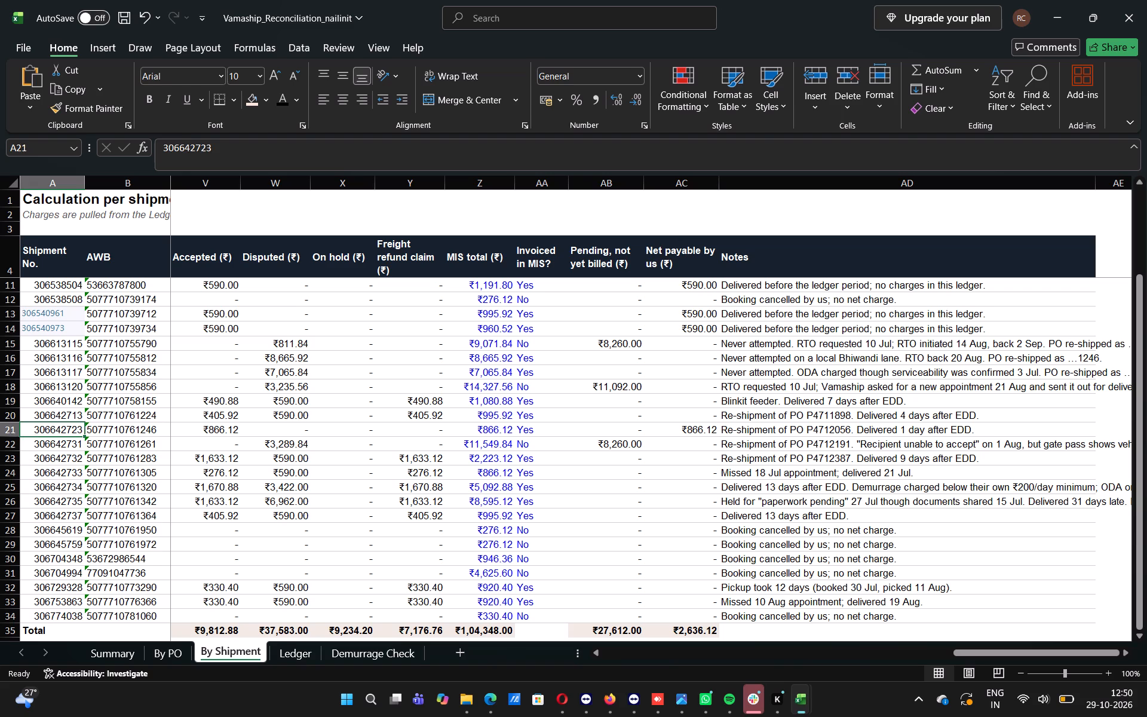
key(Up)
key(Up)
key(Up)
key(Up)
key(Up)
key(Up)
key(Up)
key(Up)
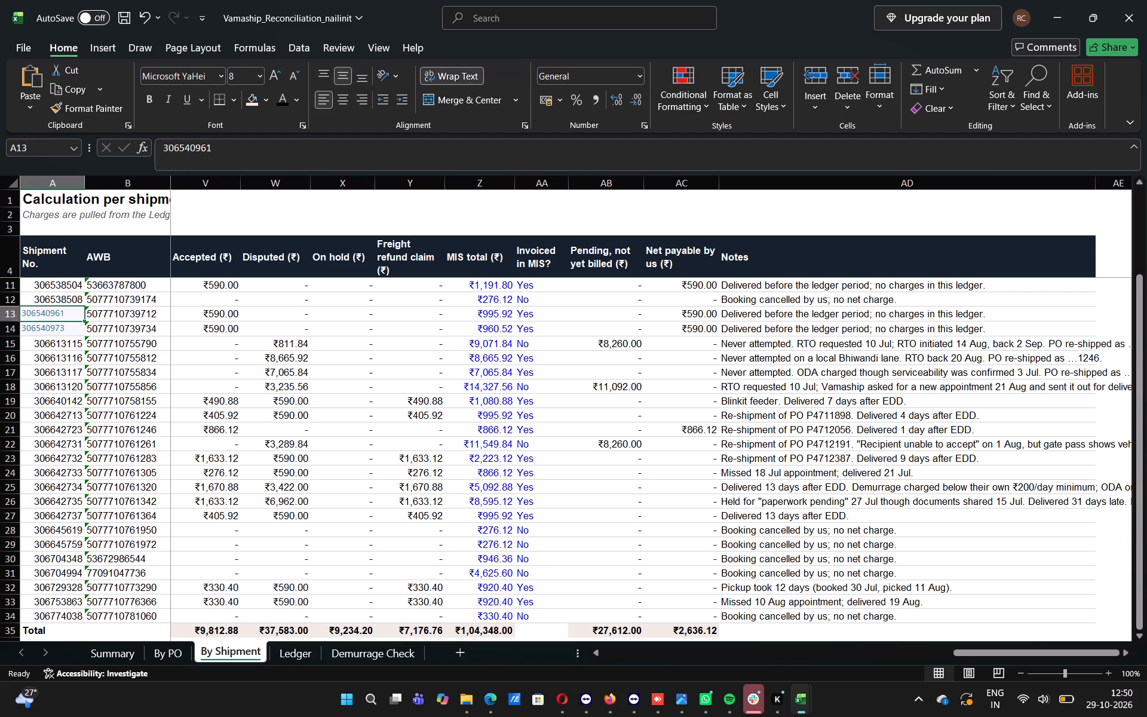
key(Up)
key(Up)
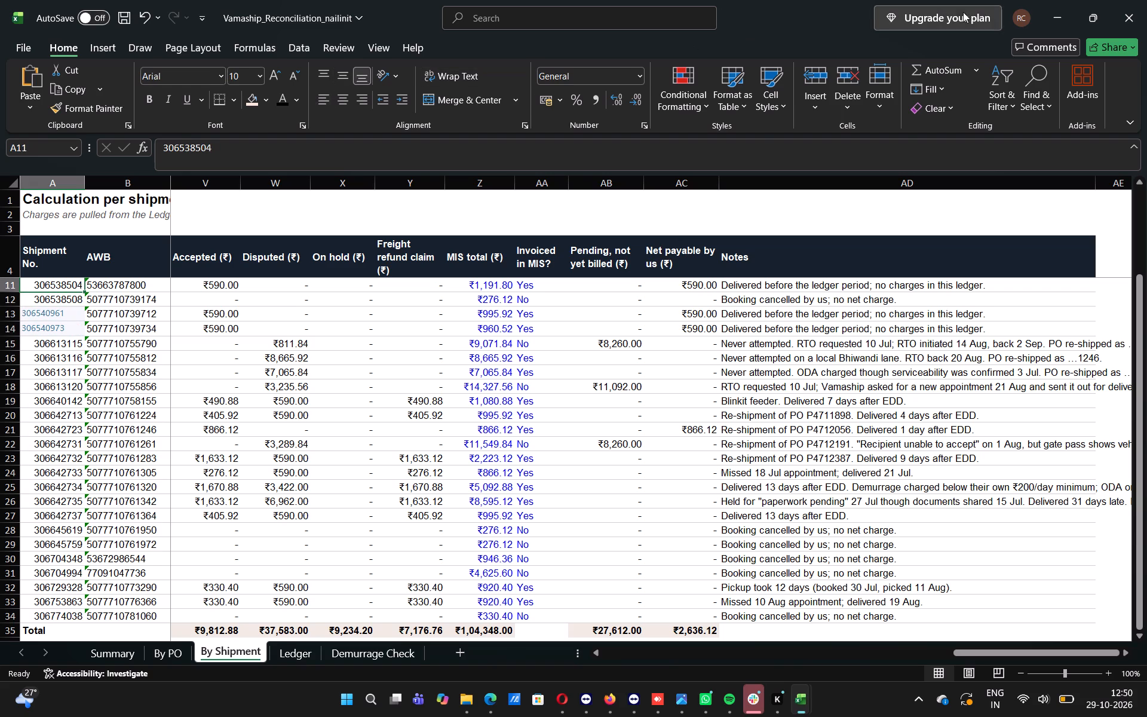
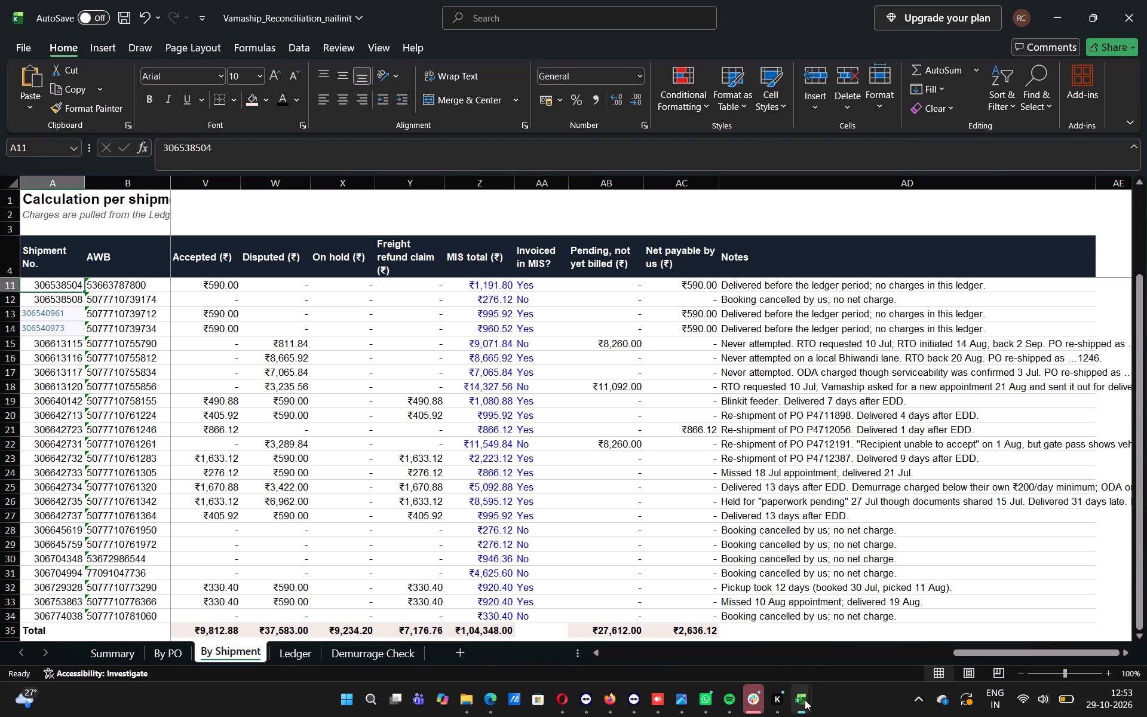
click(927, 614)
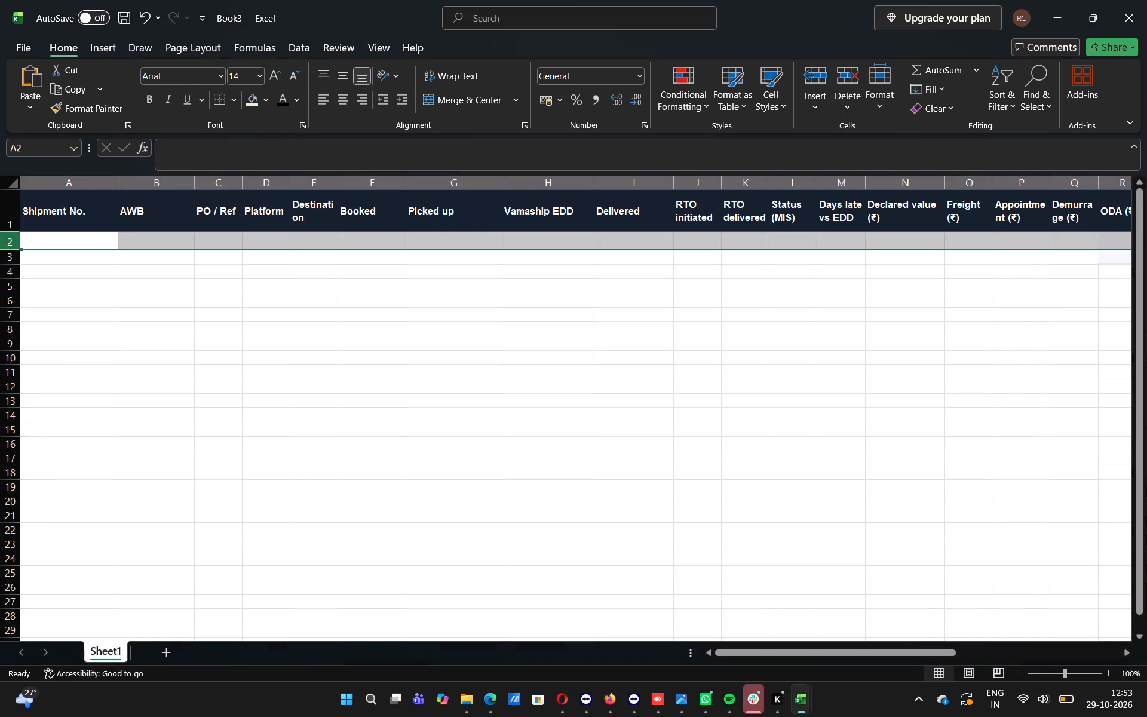
click(53, 241)
key(ctrl+v)
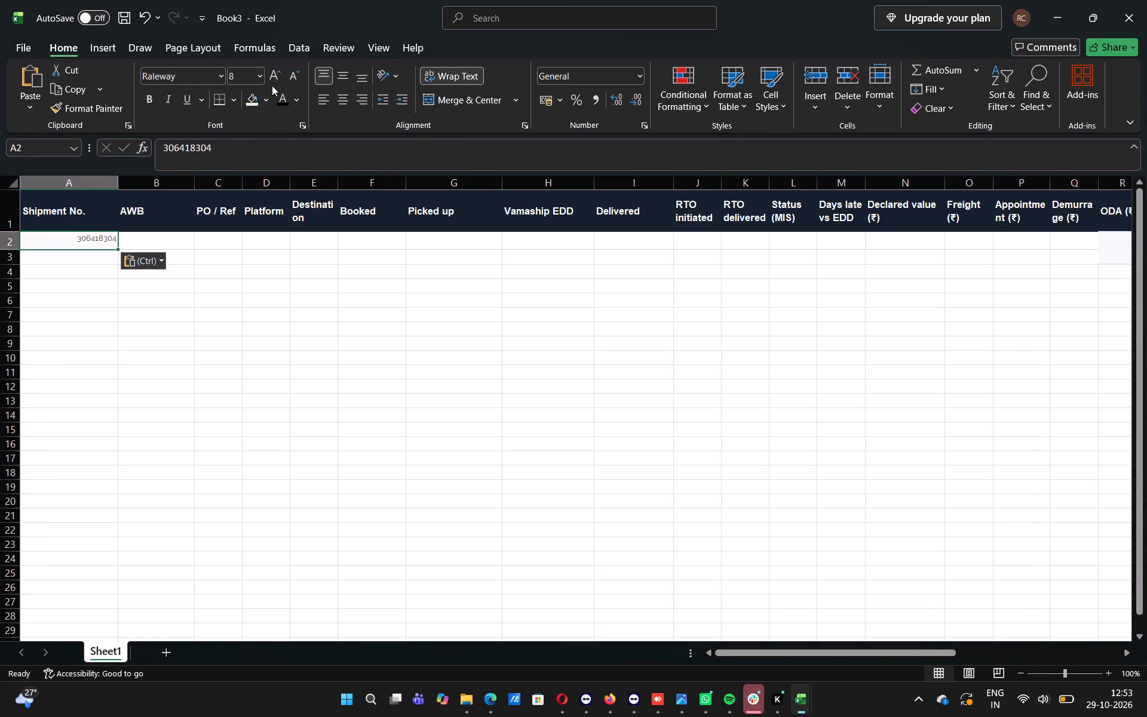
click(261, 73)
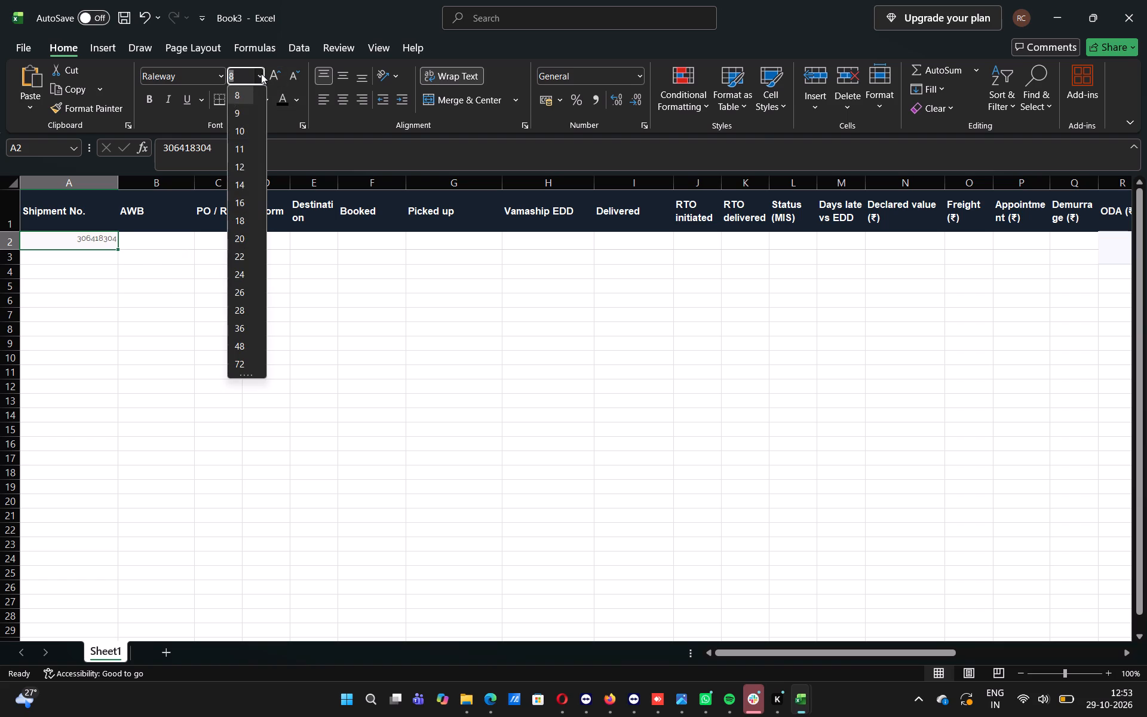
click(239, 170)
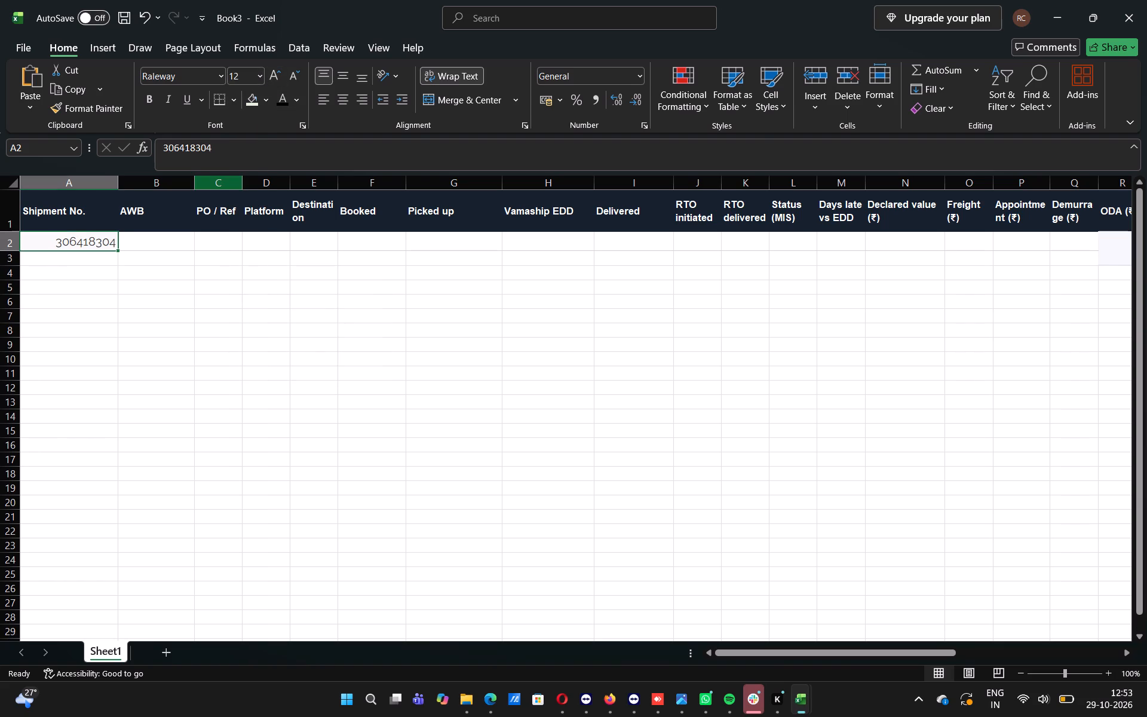
click(155, 240)
click(1059, 5)
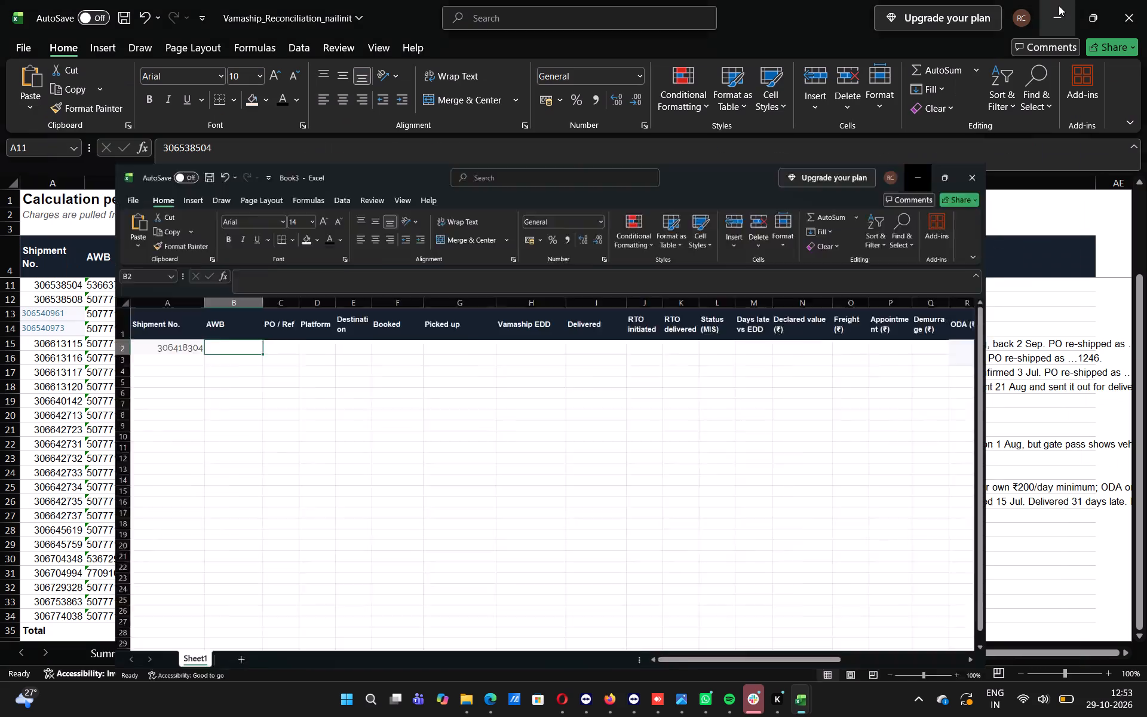
click(1055, 0)
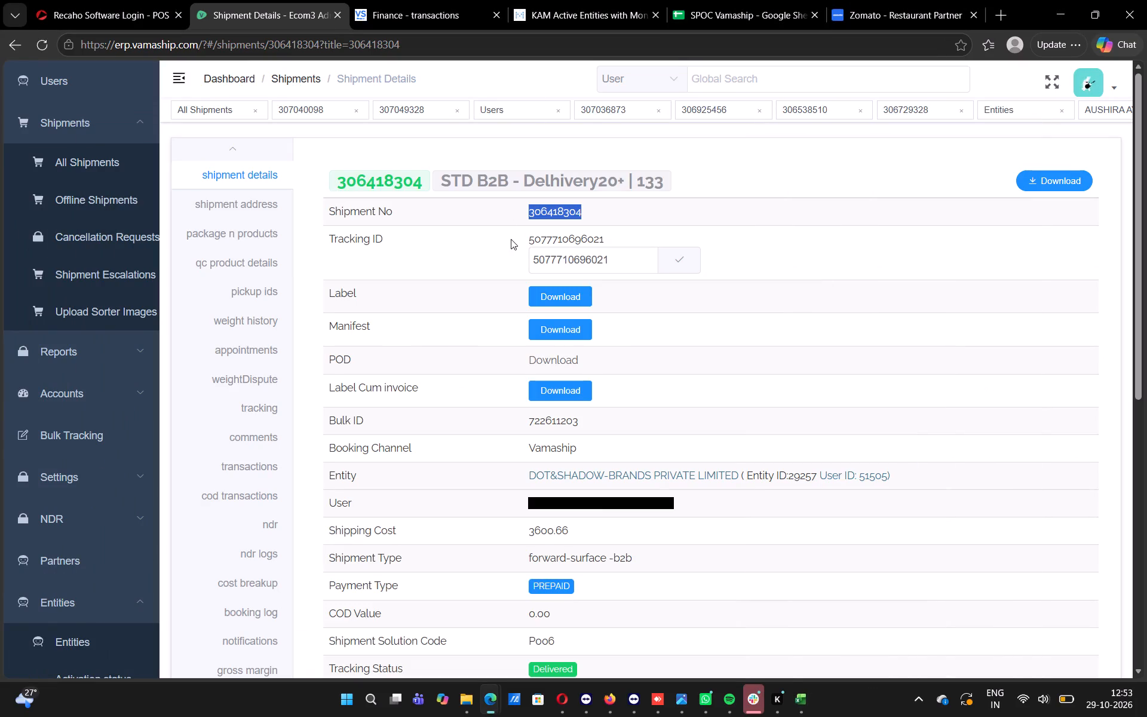
drag(511, 239, 616, 241)
key(ctrl+c)
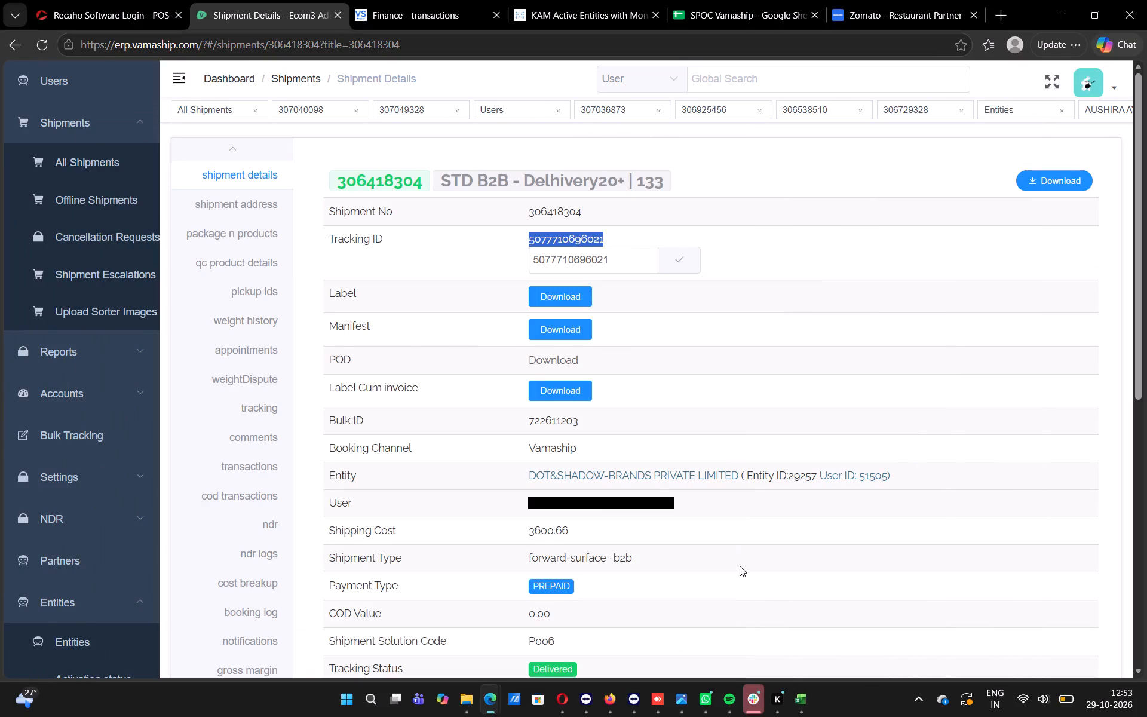
click(958, 636)
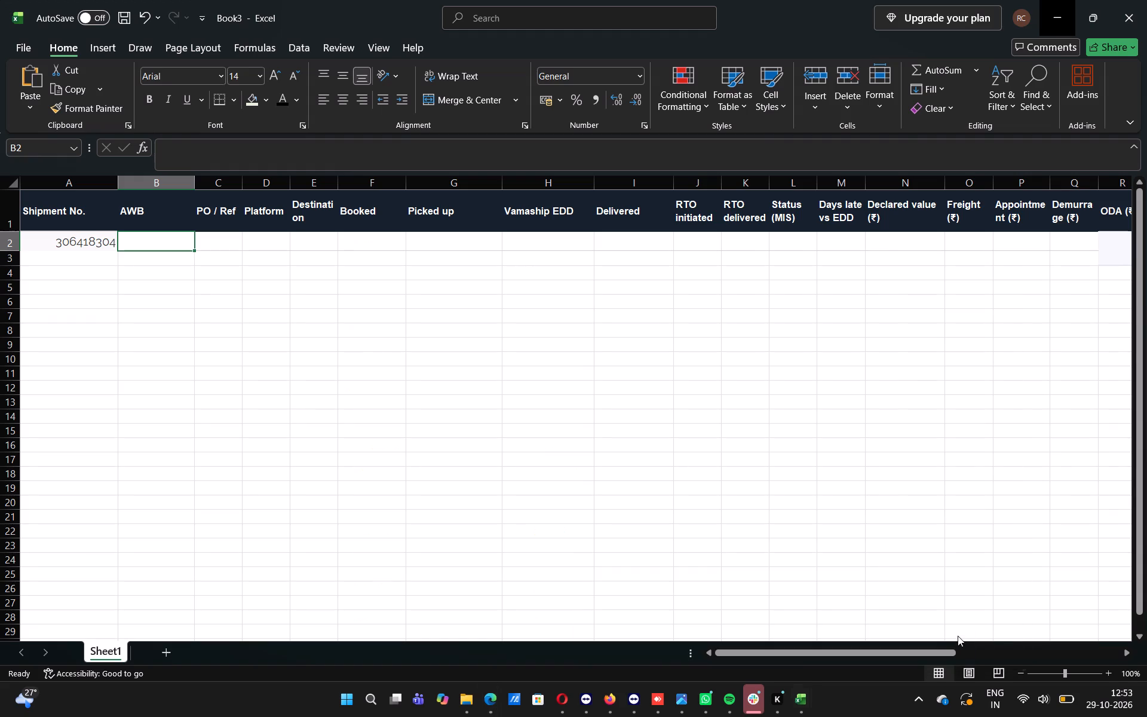
key(ctrl+v)
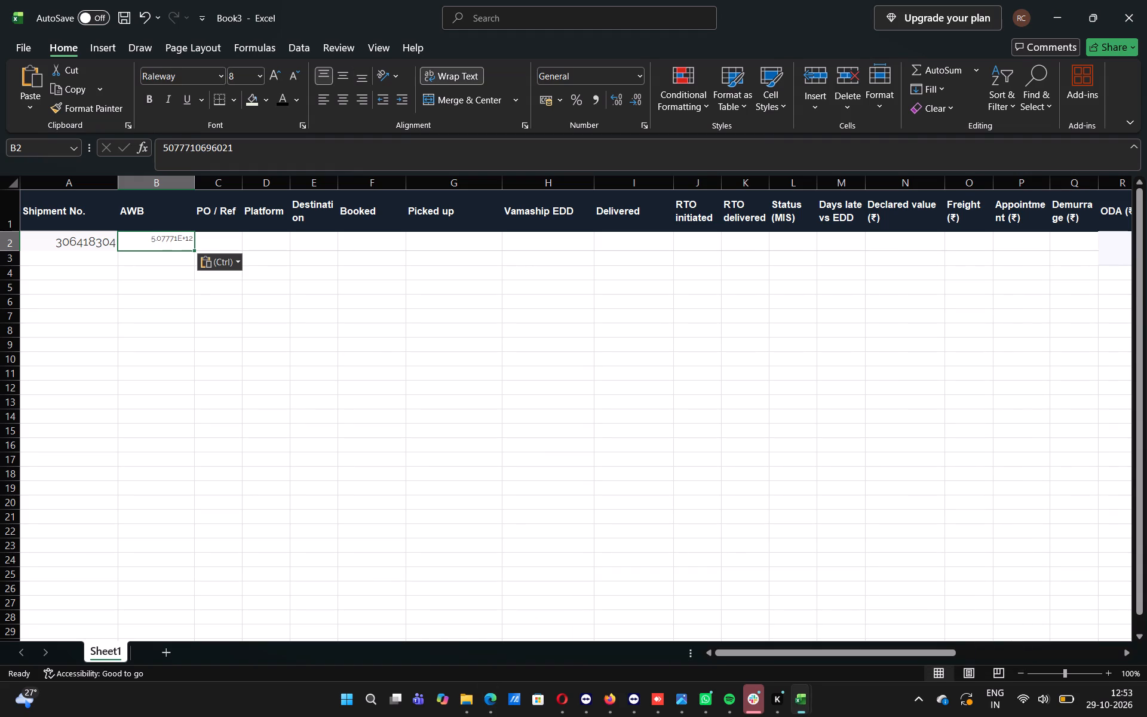
click(259, 73)
click(242, 168)
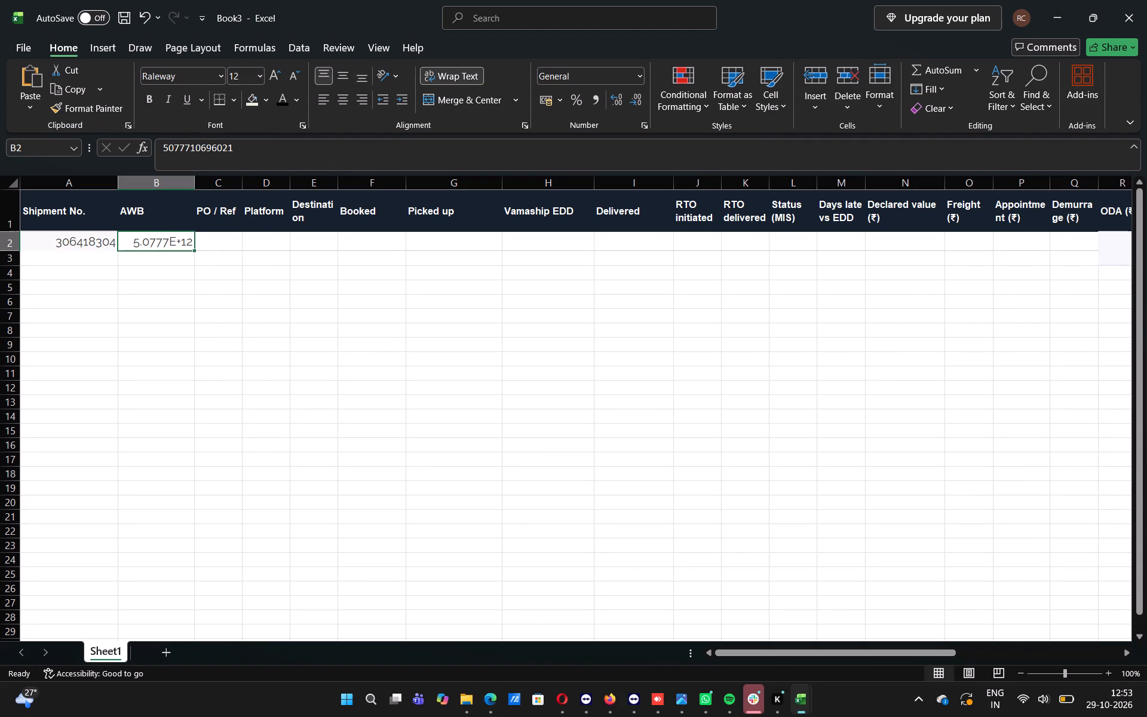
Widen the AWB column in Book3 slightly to give the tracking number more room.
click(211, 247)
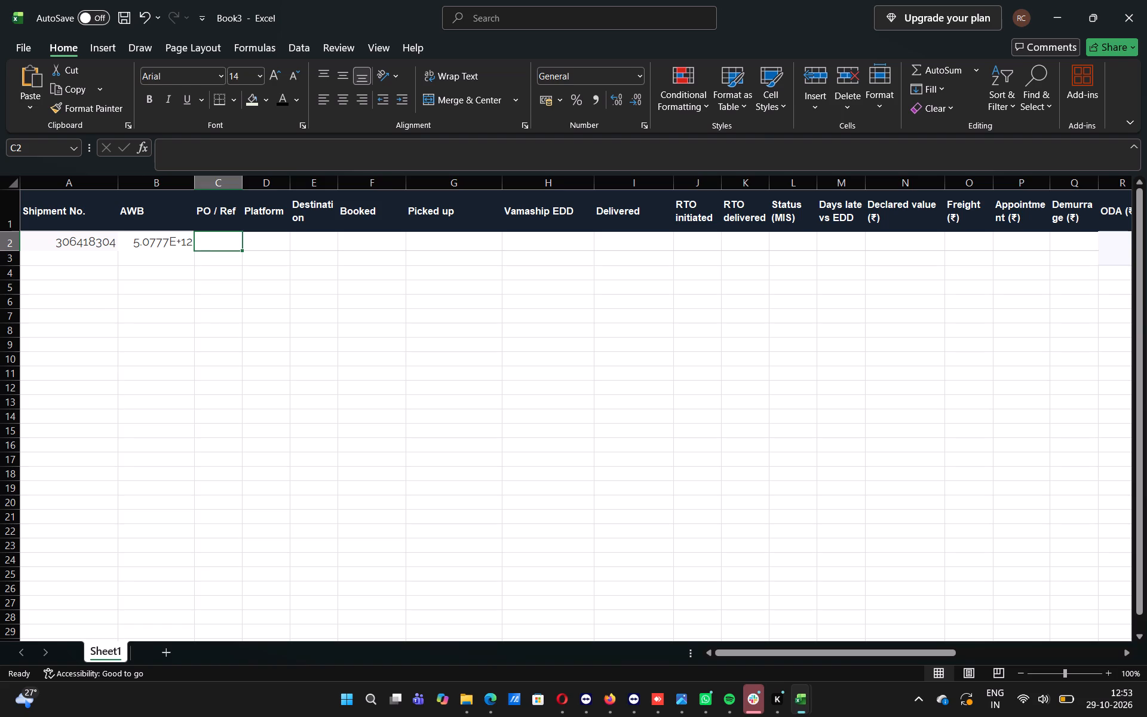
drag(193, 182, 217, 184)
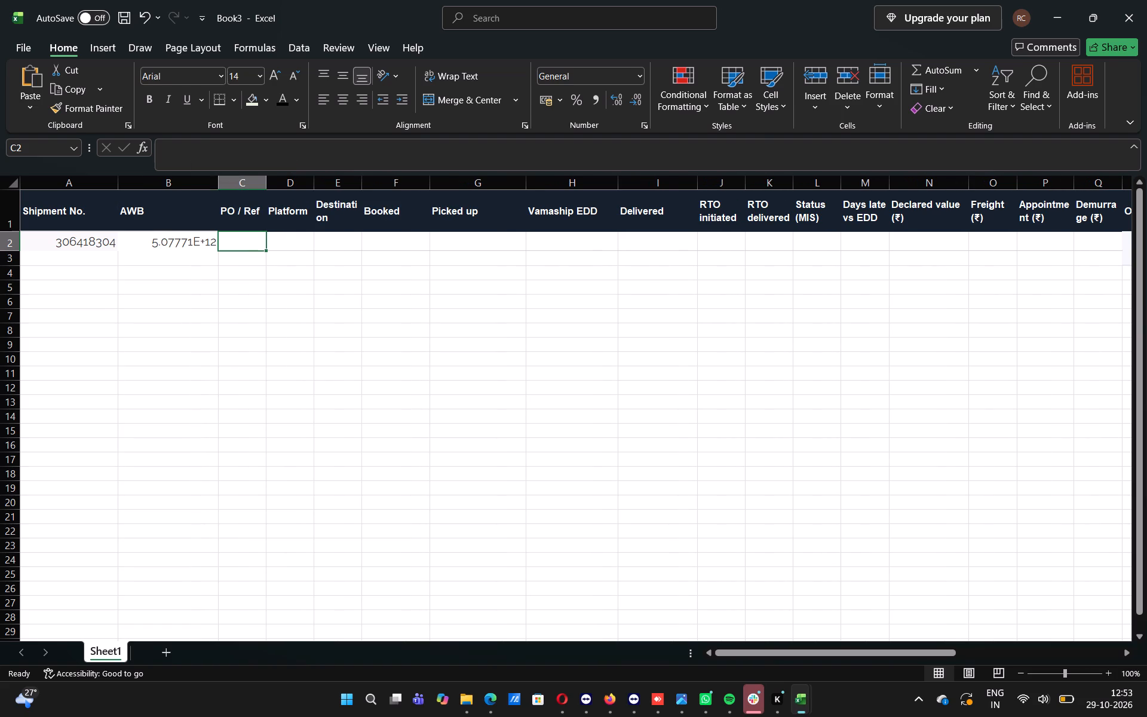
drag(217, 180, 256, 187)
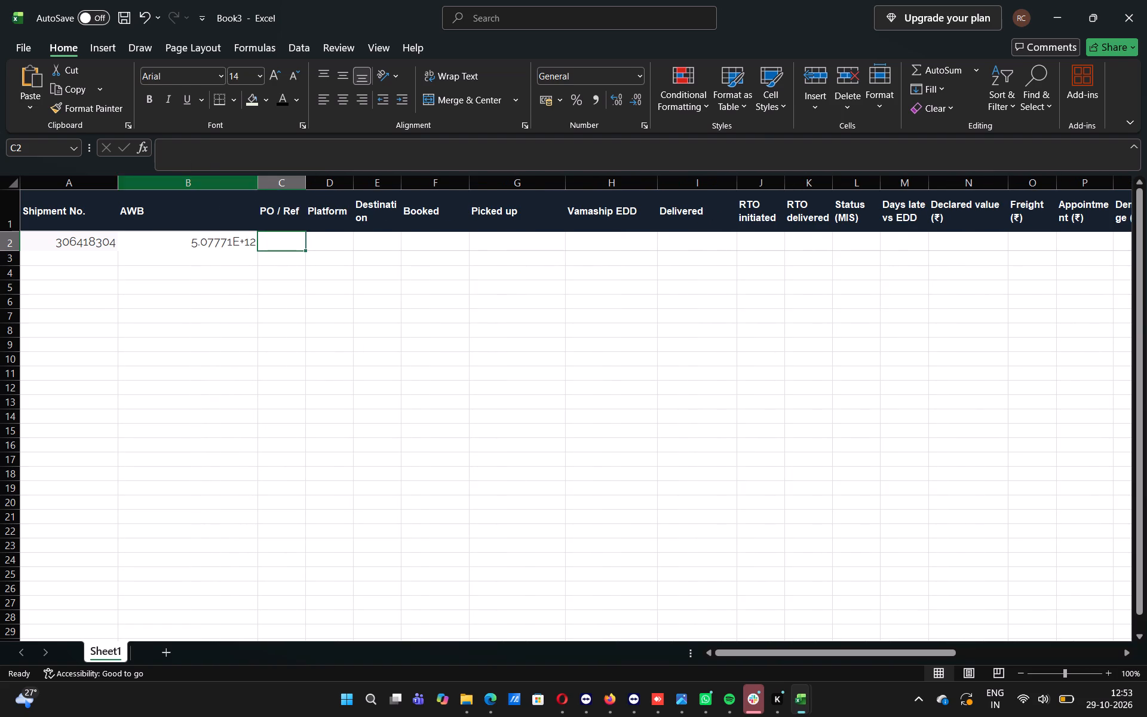
drag(256, 183, 236, 184)
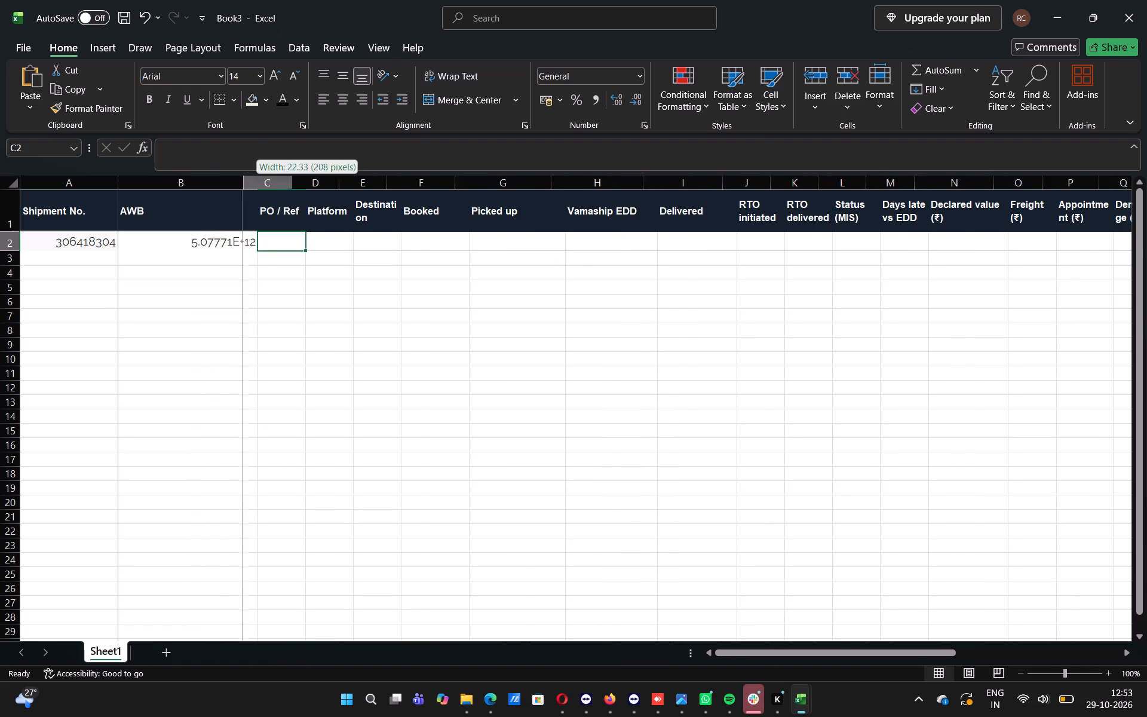
drag(236, 184, 208, 188)
click(275, 240)
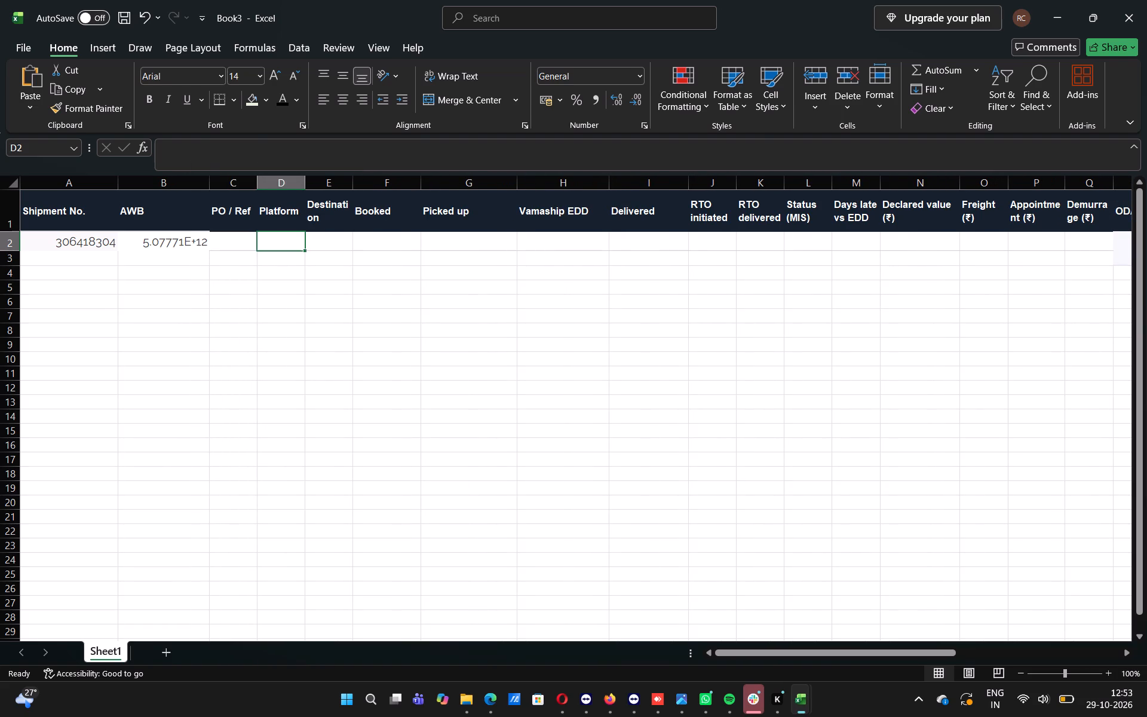
Clear the contents of the Destination, Platform and PO / Ref columns, including their headings.
click(339, 237)
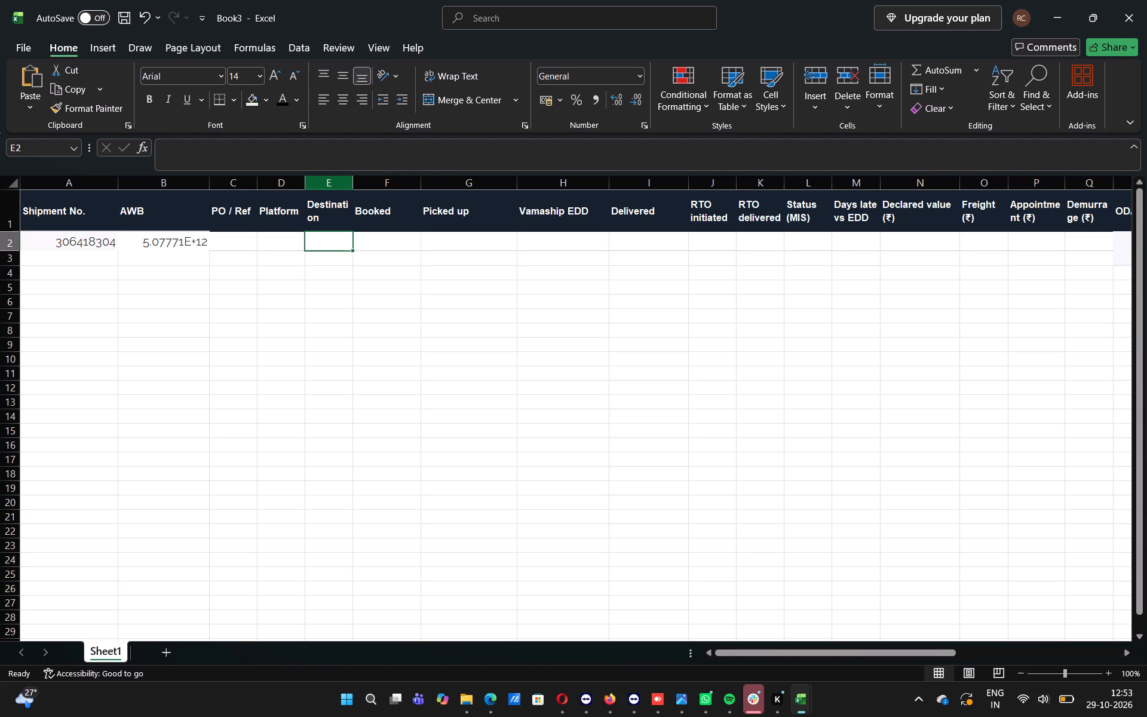
click(325, 184)
key(Delete)
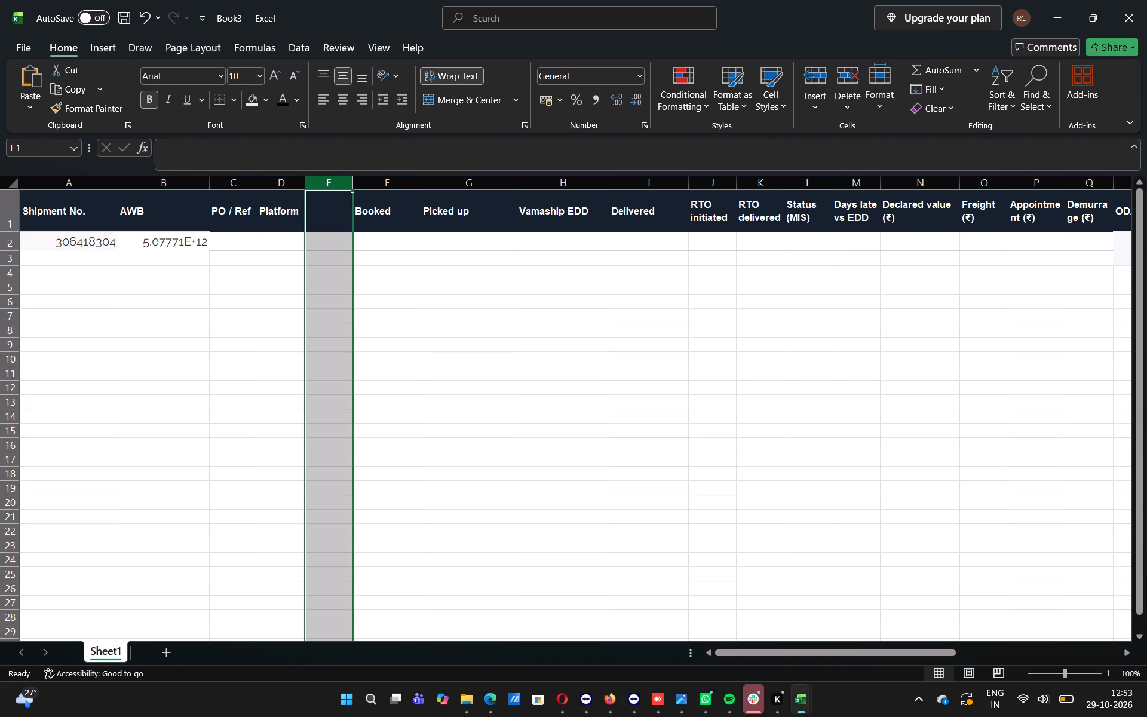
click(384, 250)
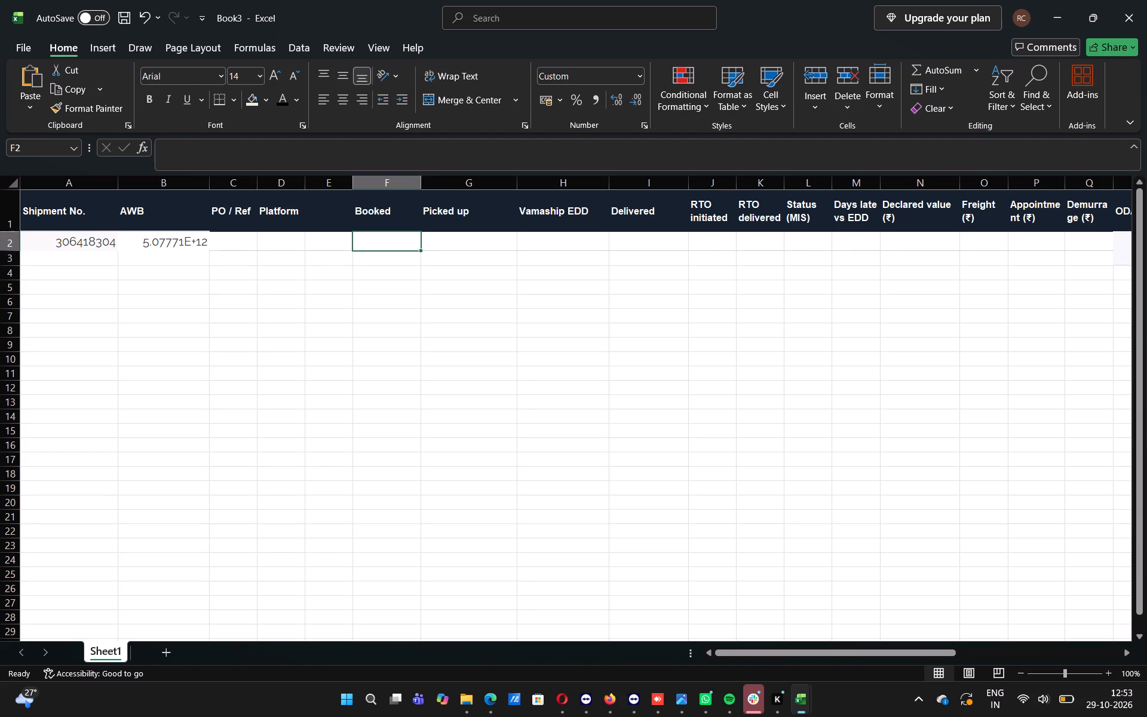
click(290, 187)
key(Delete)
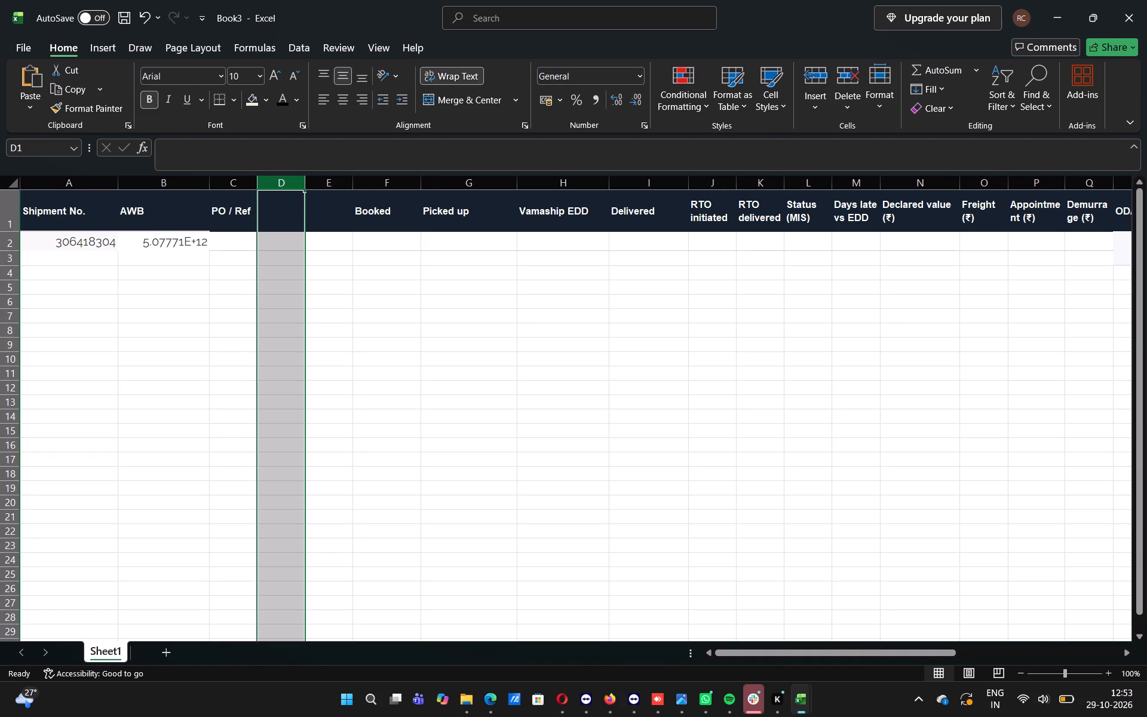
click(249, 182)
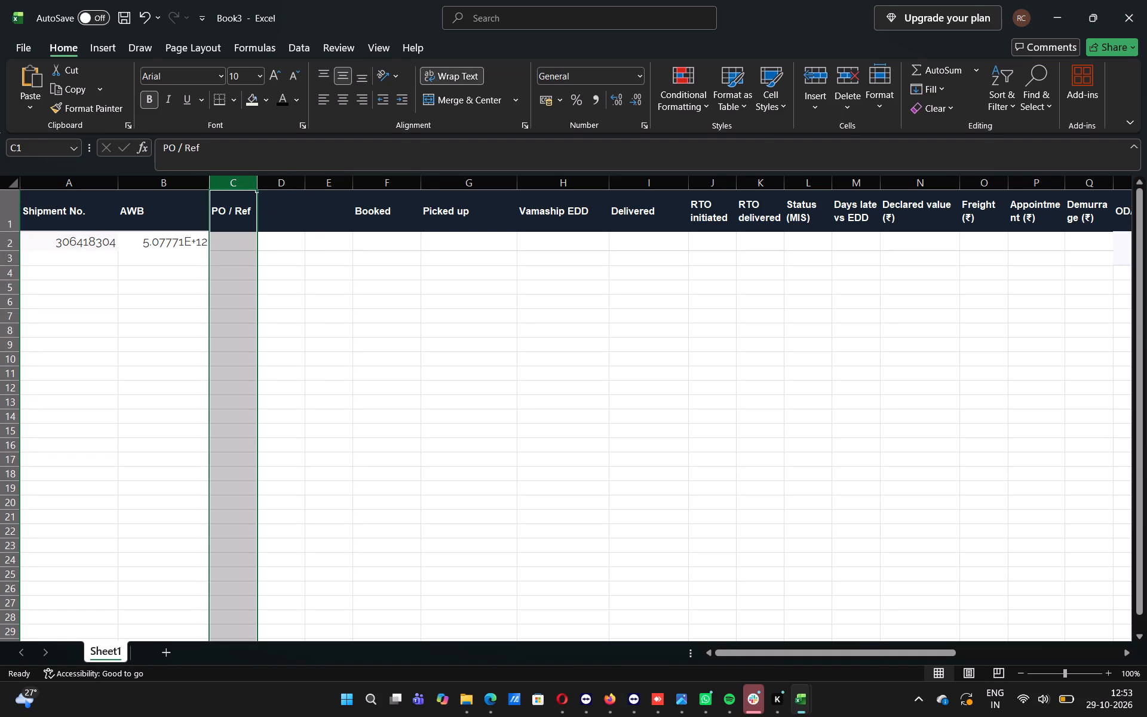
key(Delete)
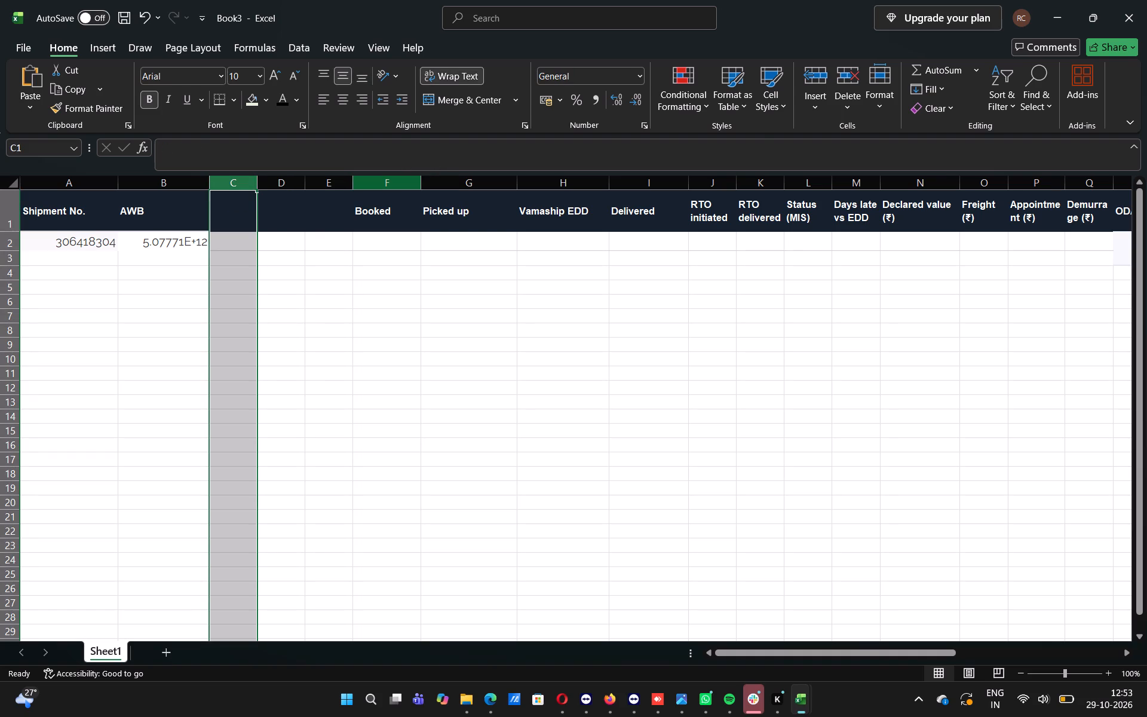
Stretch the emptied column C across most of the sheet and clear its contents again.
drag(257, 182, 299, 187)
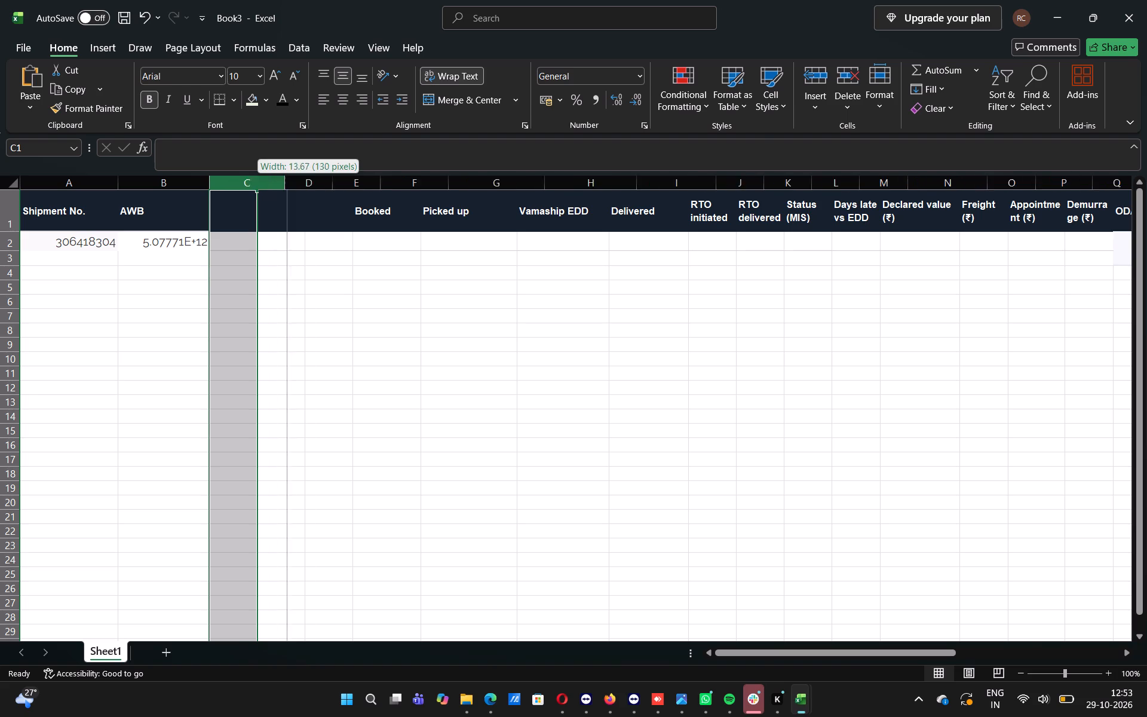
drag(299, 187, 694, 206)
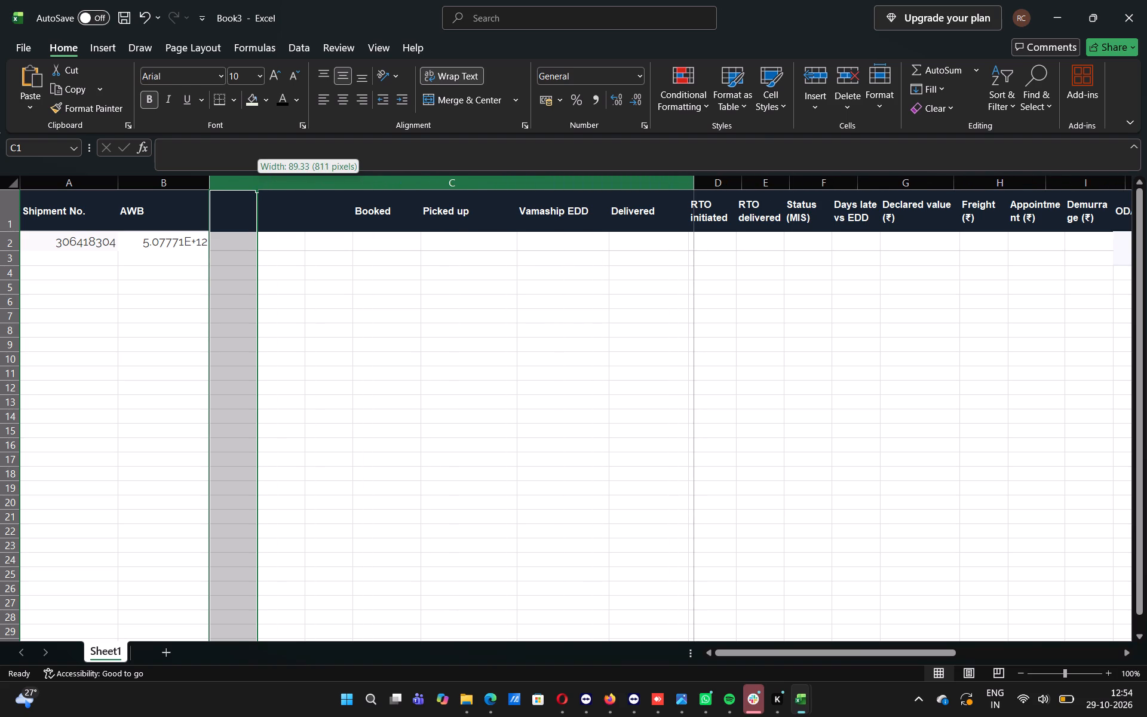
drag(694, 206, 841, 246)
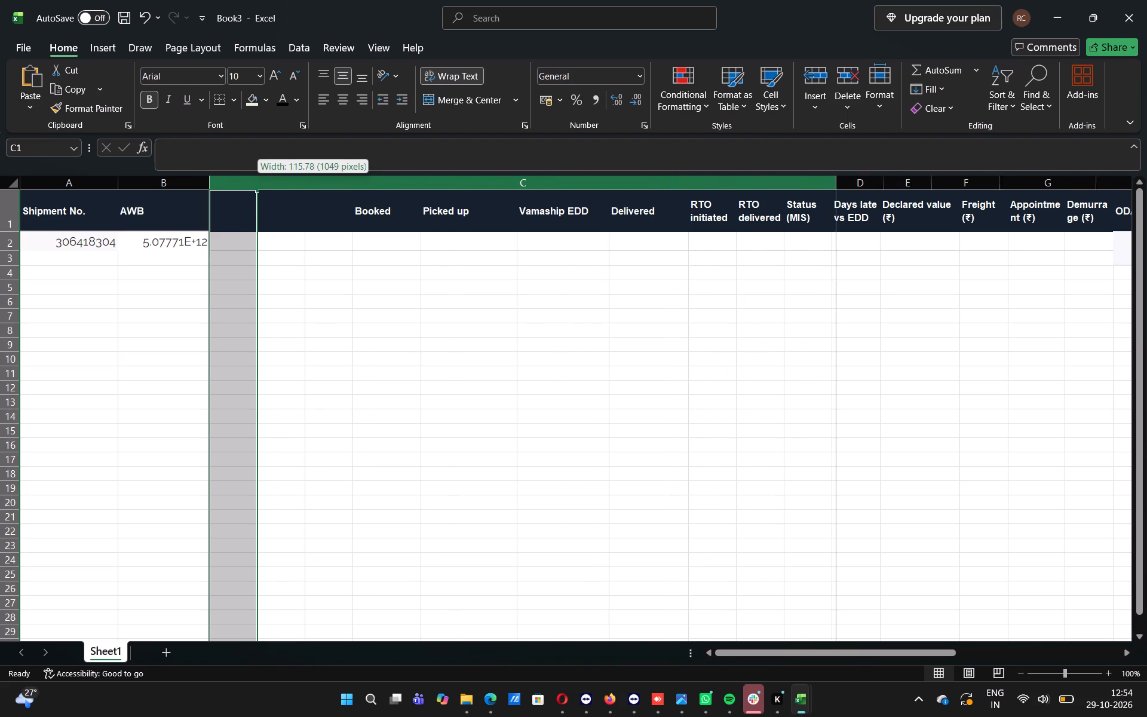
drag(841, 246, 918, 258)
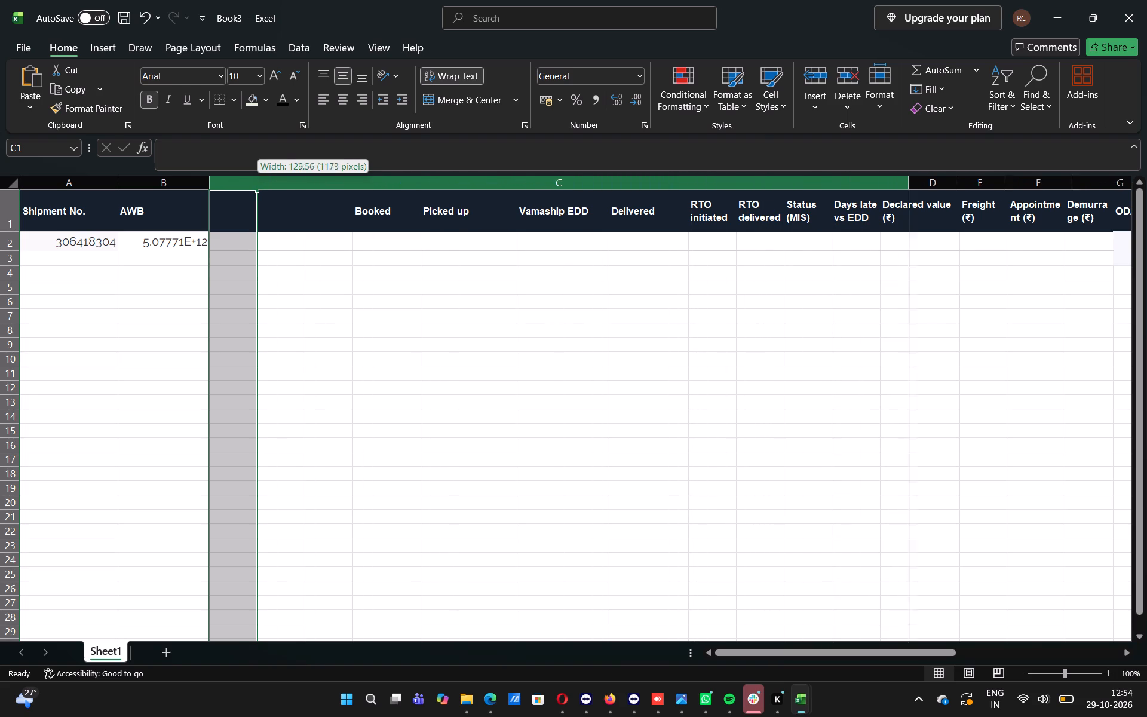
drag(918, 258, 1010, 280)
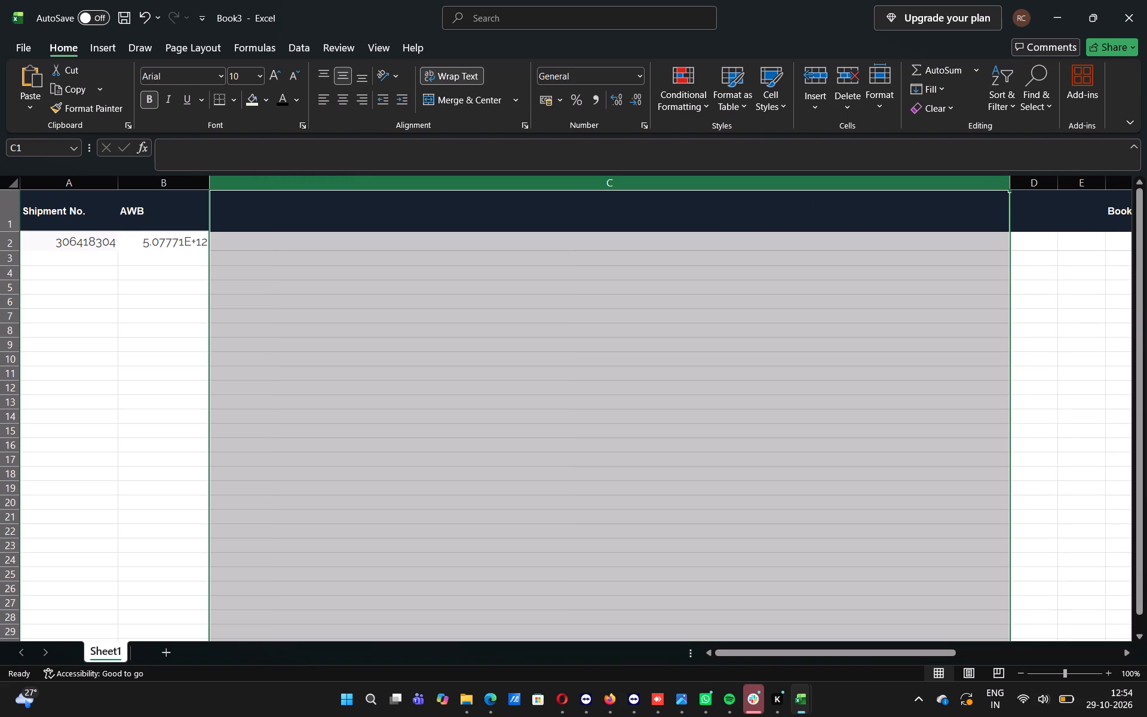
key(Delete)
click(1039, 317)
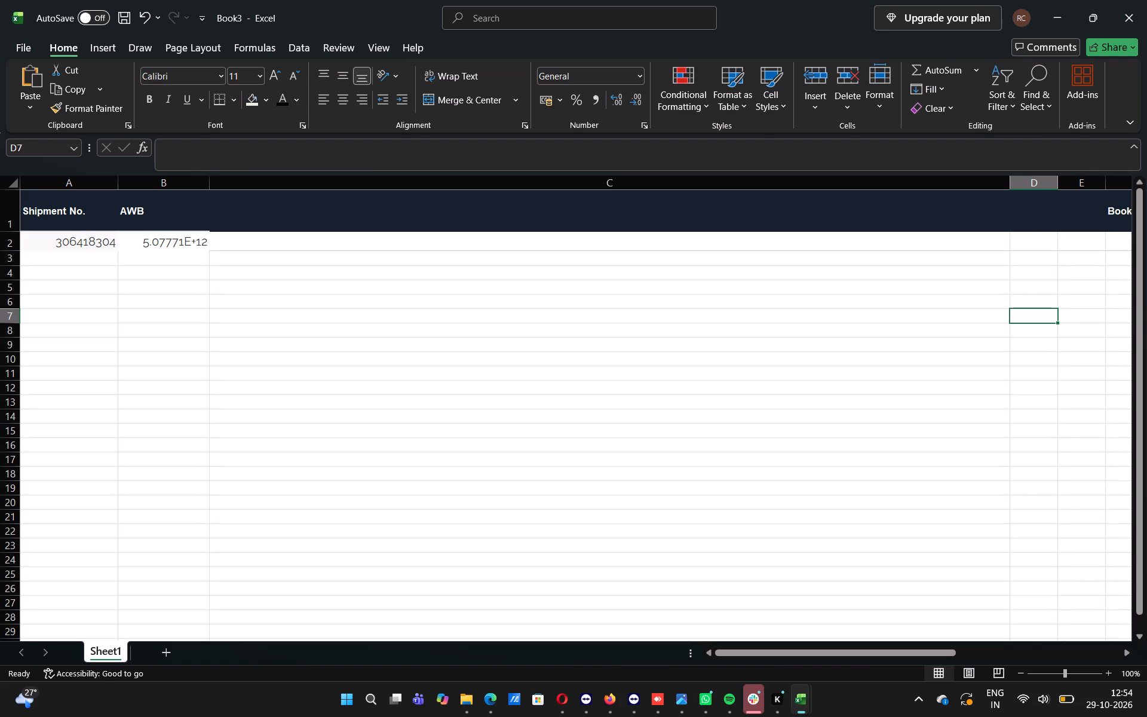
Collapse the emptied columns C, D and E to zero width so Booked sits directly beside AWB.
drag(1106, 188, 477, 192)
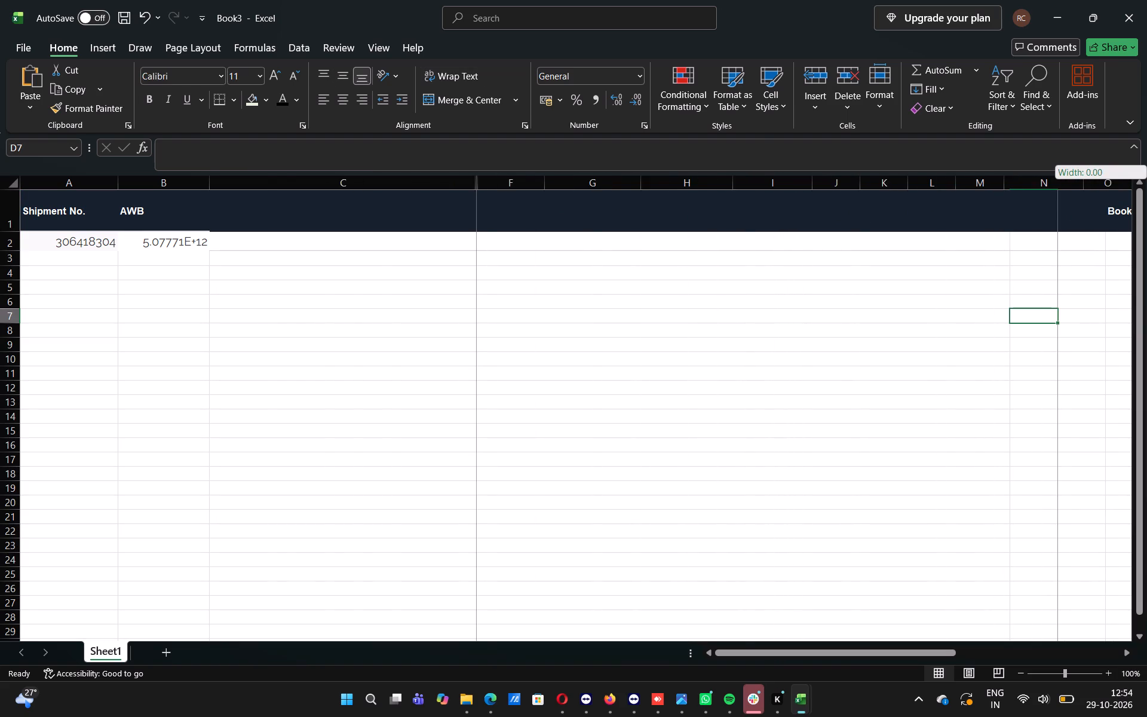
drag(477, 192, 211, 186)
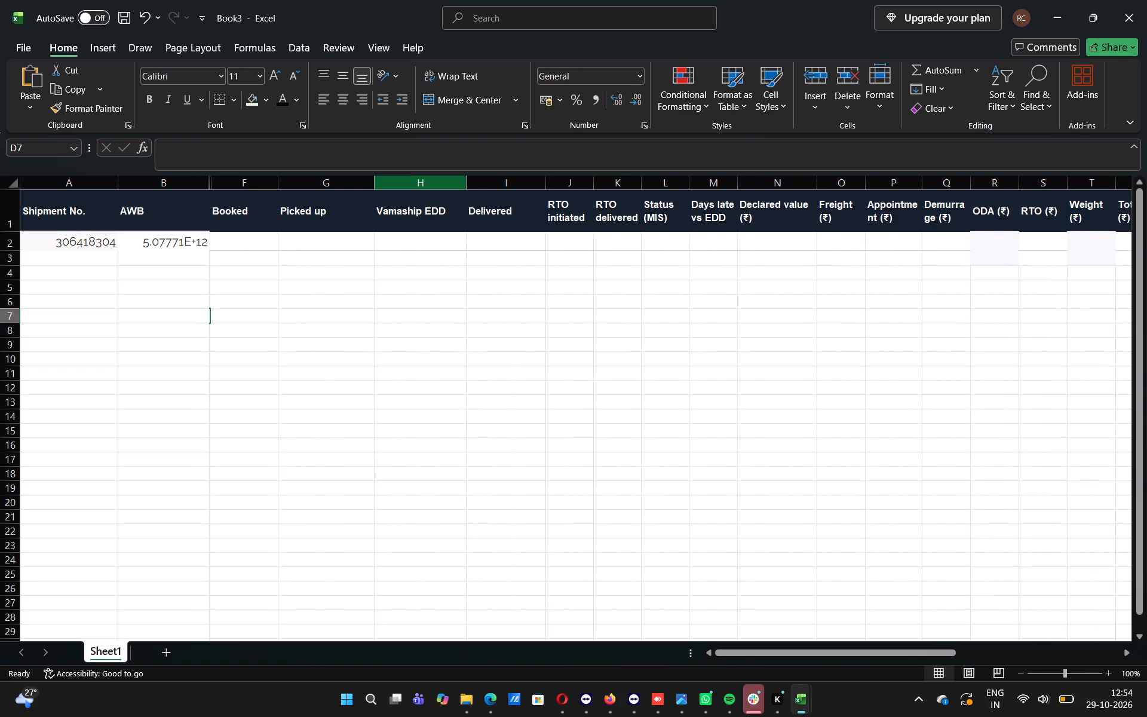
Clear the Booked heading in F1 and widen column F to about 83 characters.
click(228, 204)
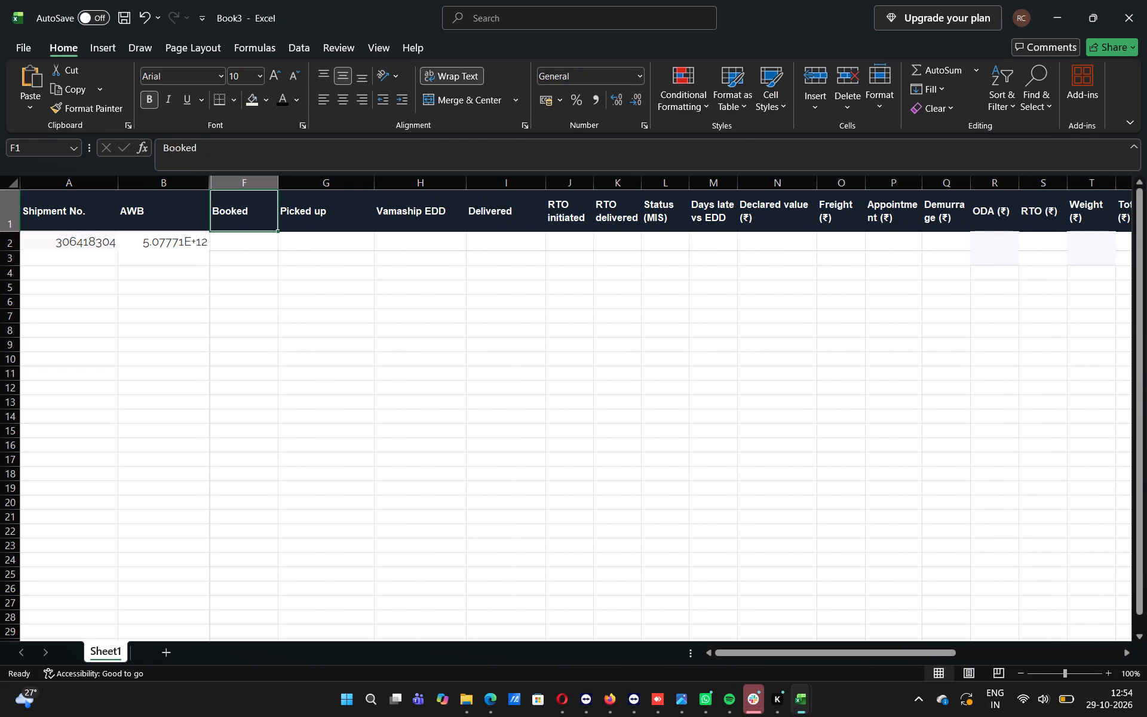
drag(277, 185, 470, 234)
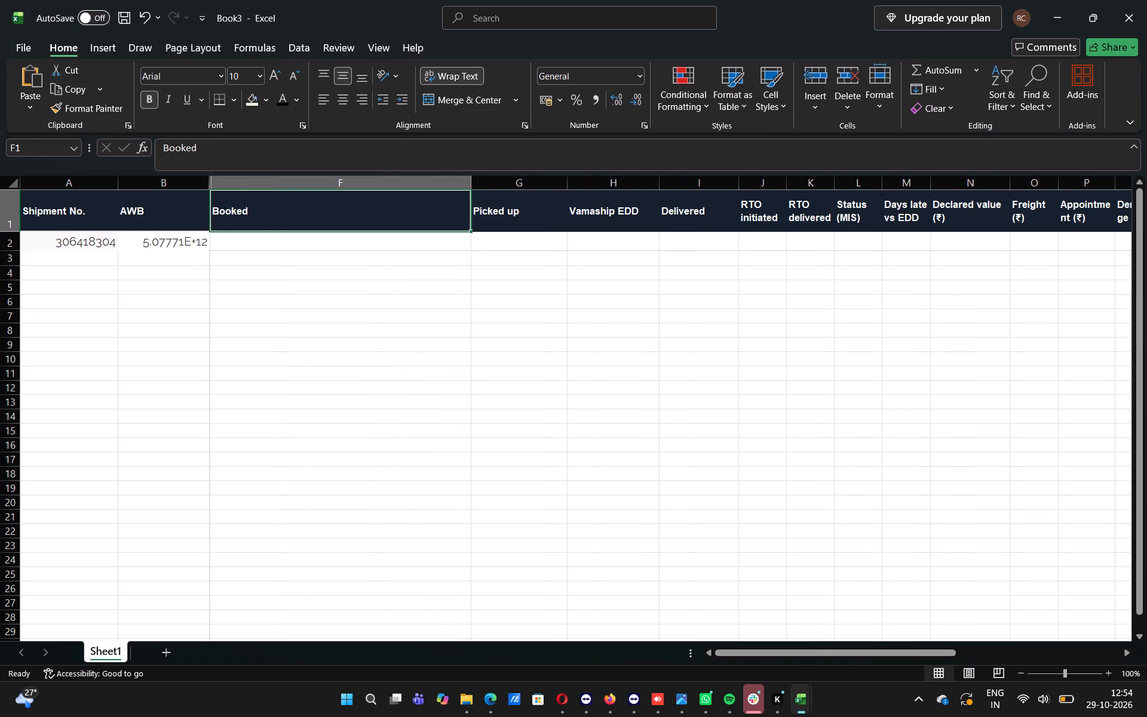
key(Delete)
drag(468, 185, 659, 216)
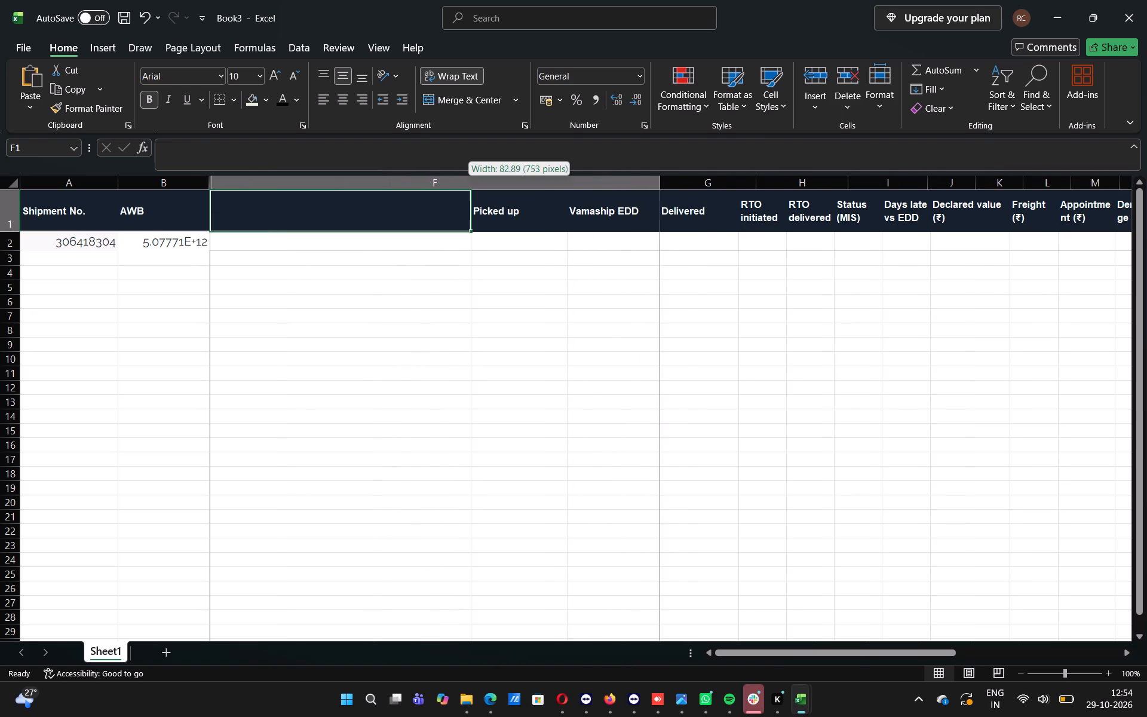
drag(659, 216, 660, 217)
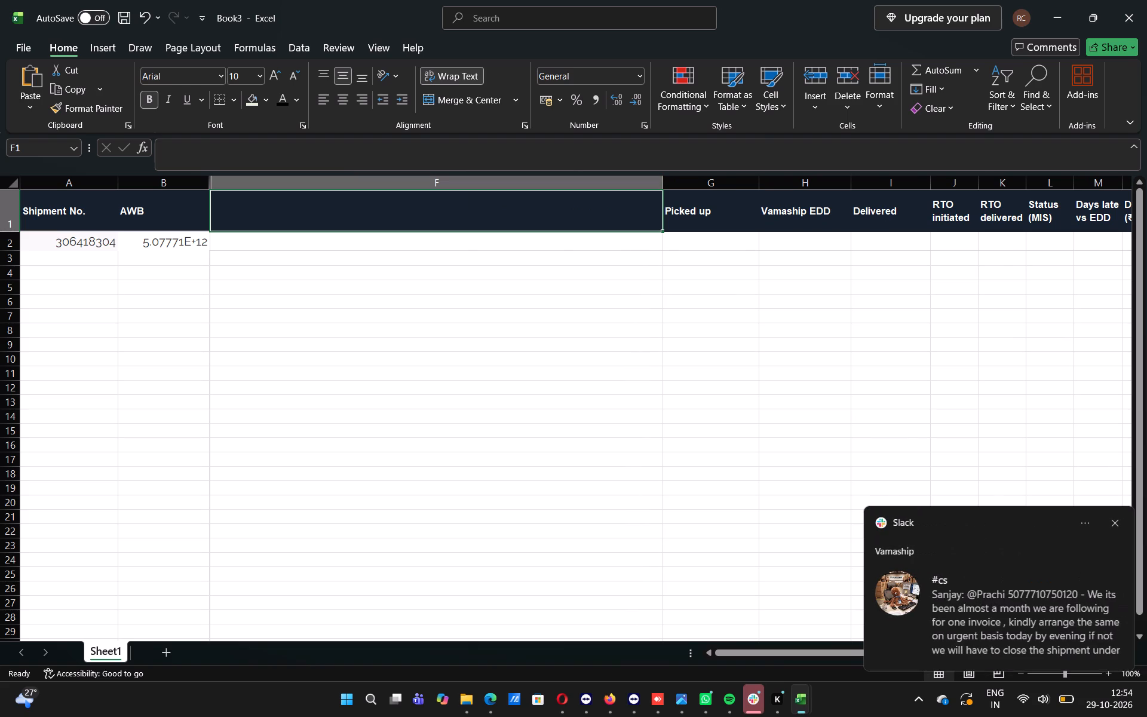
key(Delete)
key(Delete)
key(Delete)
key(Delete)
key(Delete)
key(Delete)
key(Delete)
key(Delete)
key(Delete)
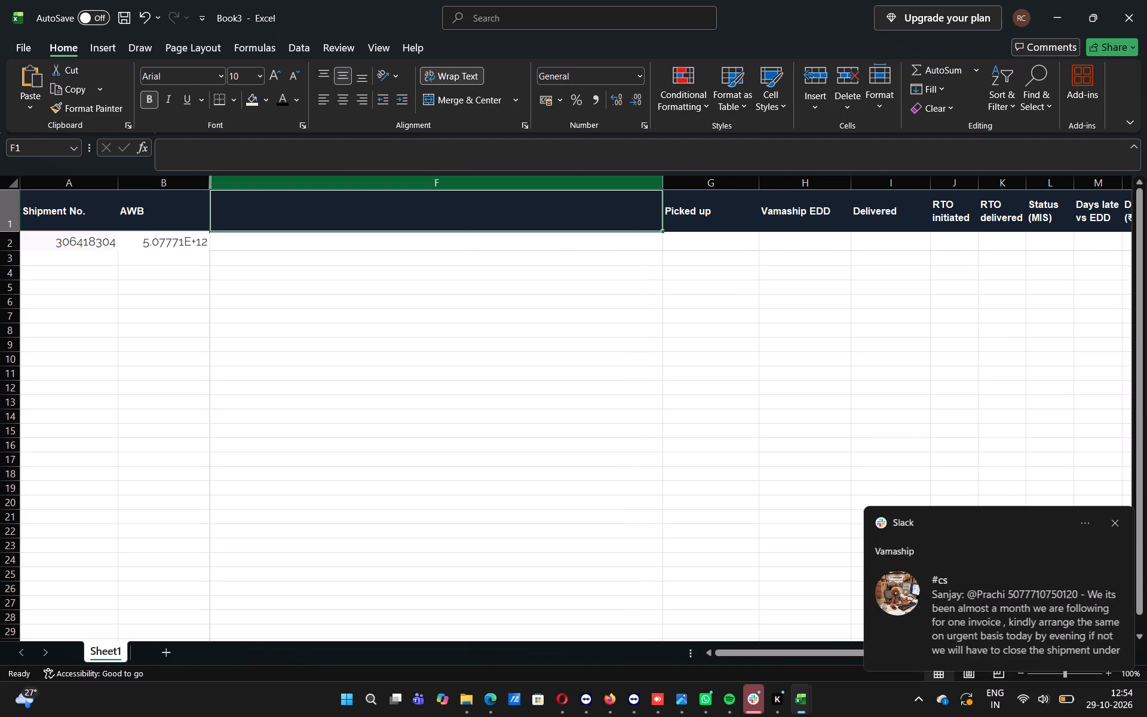
Copy the Delivered heading from I1 into the empty heading cell F1.
click(636, 290)
click(710, 215)
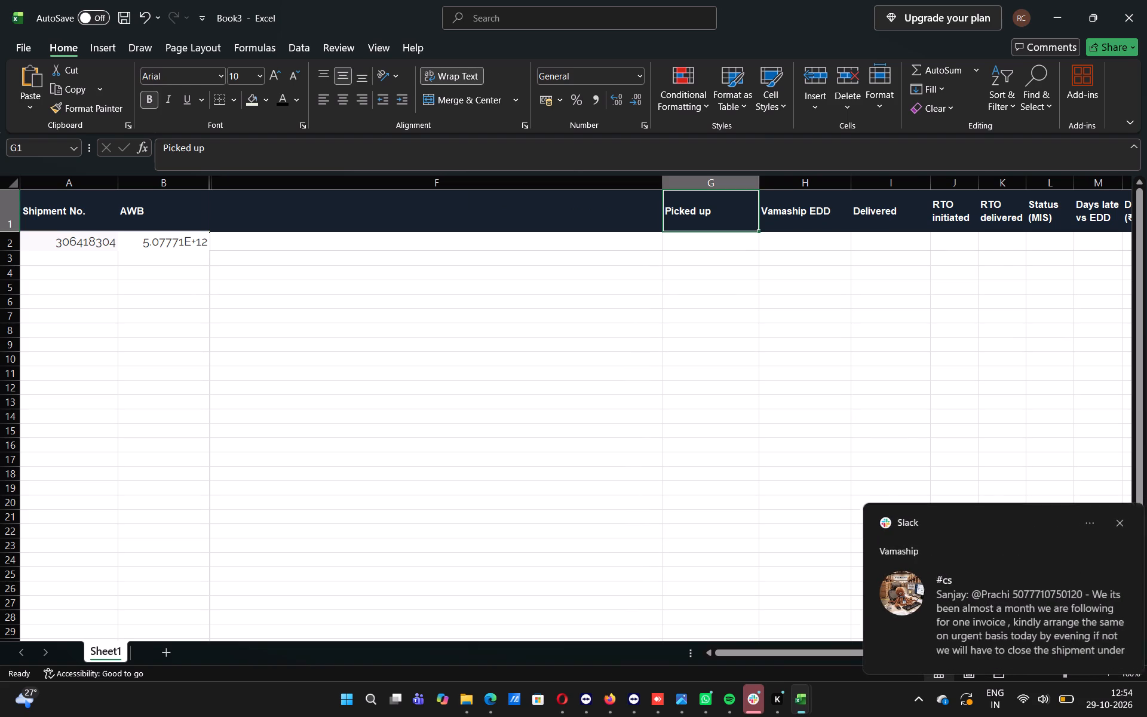
click(888, 206)
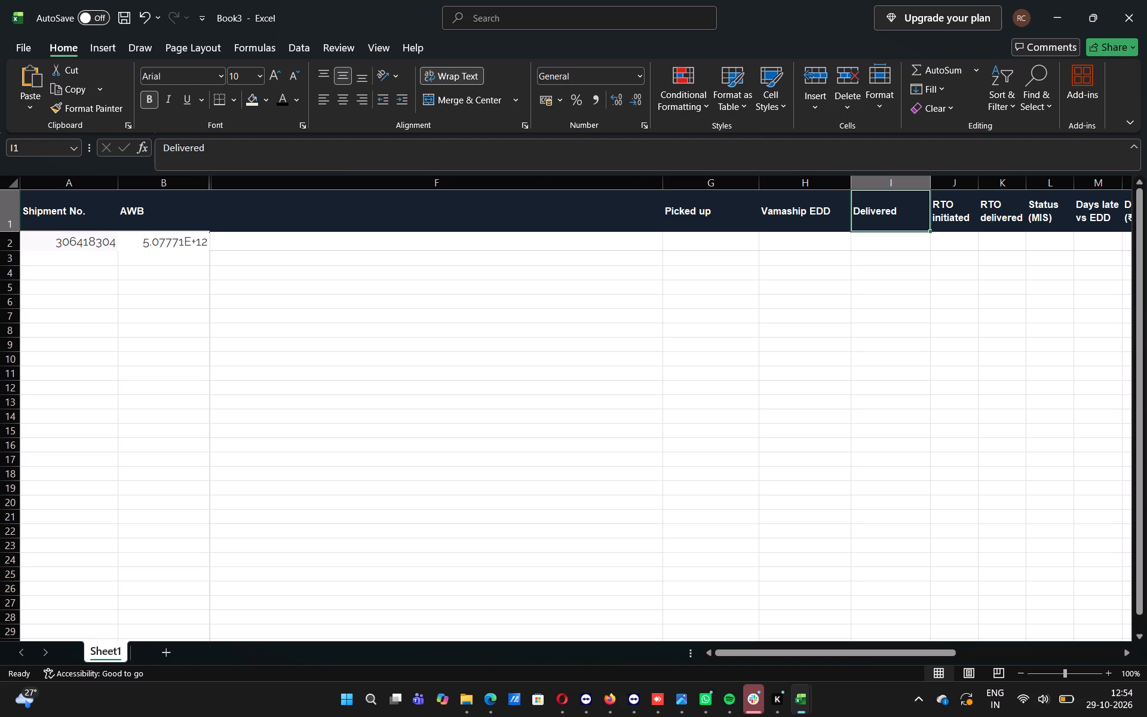
key(ctrl+c)
click(403, 212)
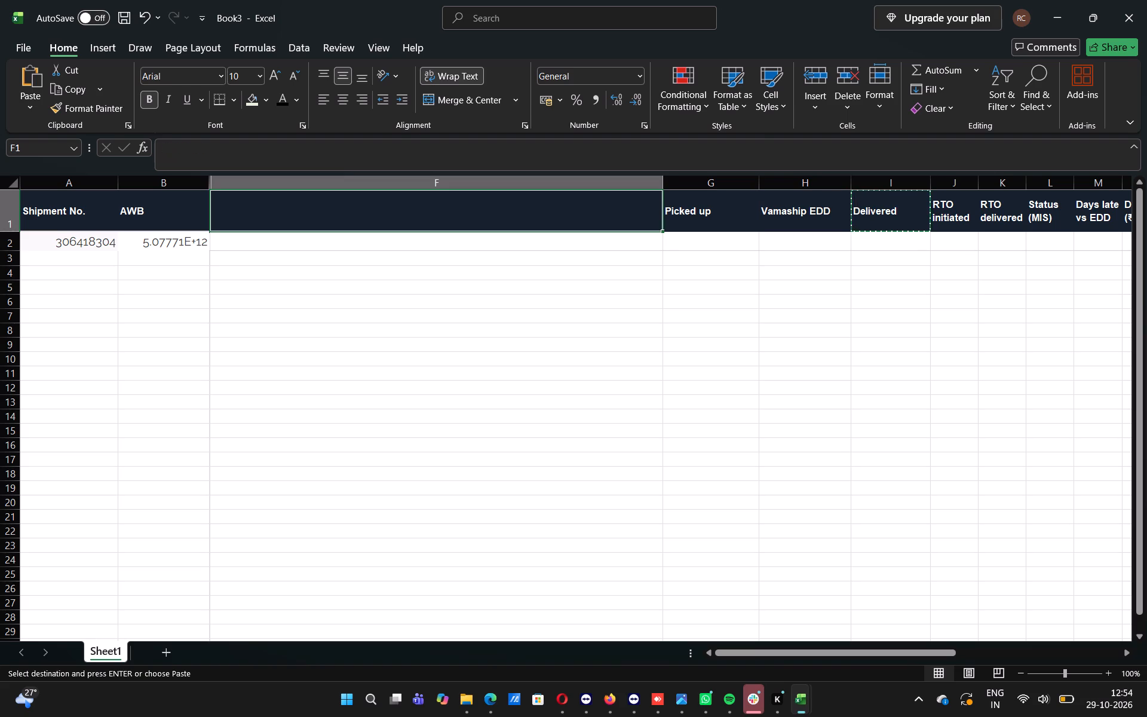
key(ctrl+v)
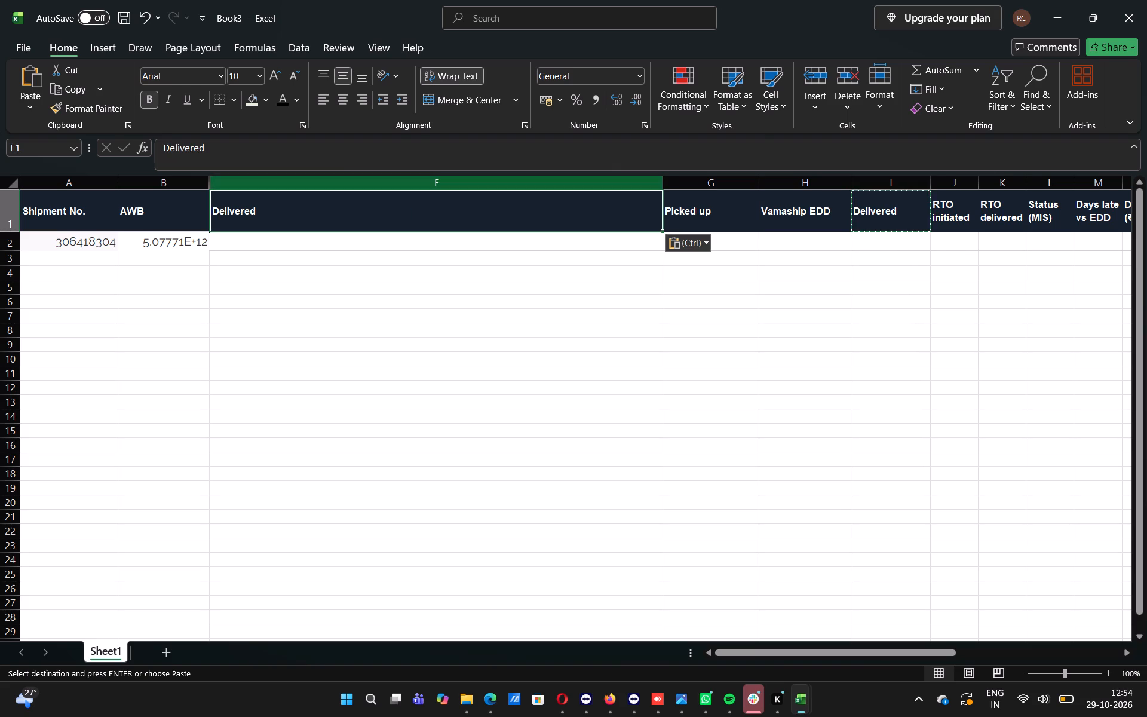
Narrow column F to about 16 characters wide.
drag(661, 185, 300, 176)
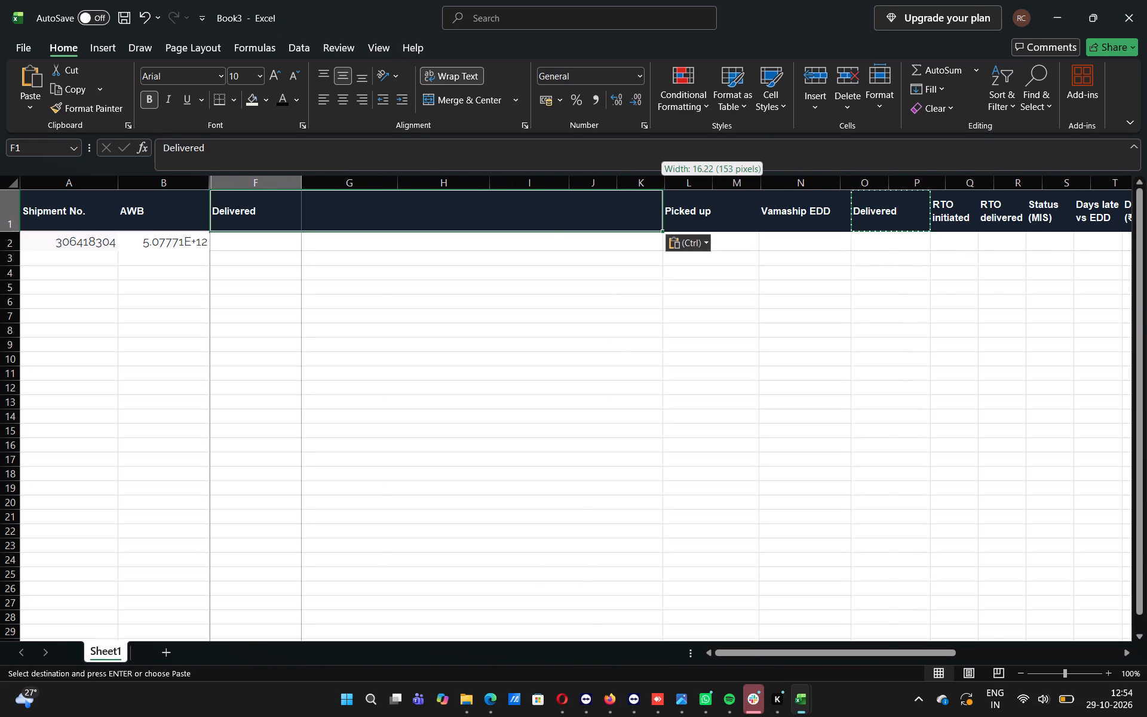
drag(300, 176, 300, 177)
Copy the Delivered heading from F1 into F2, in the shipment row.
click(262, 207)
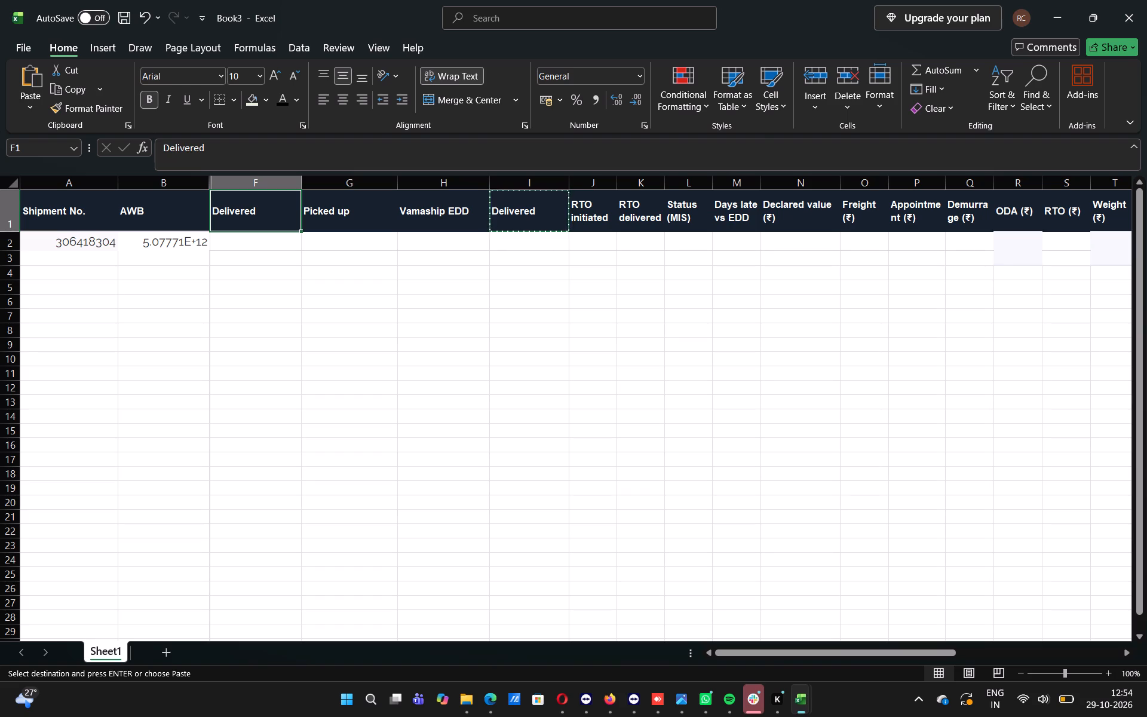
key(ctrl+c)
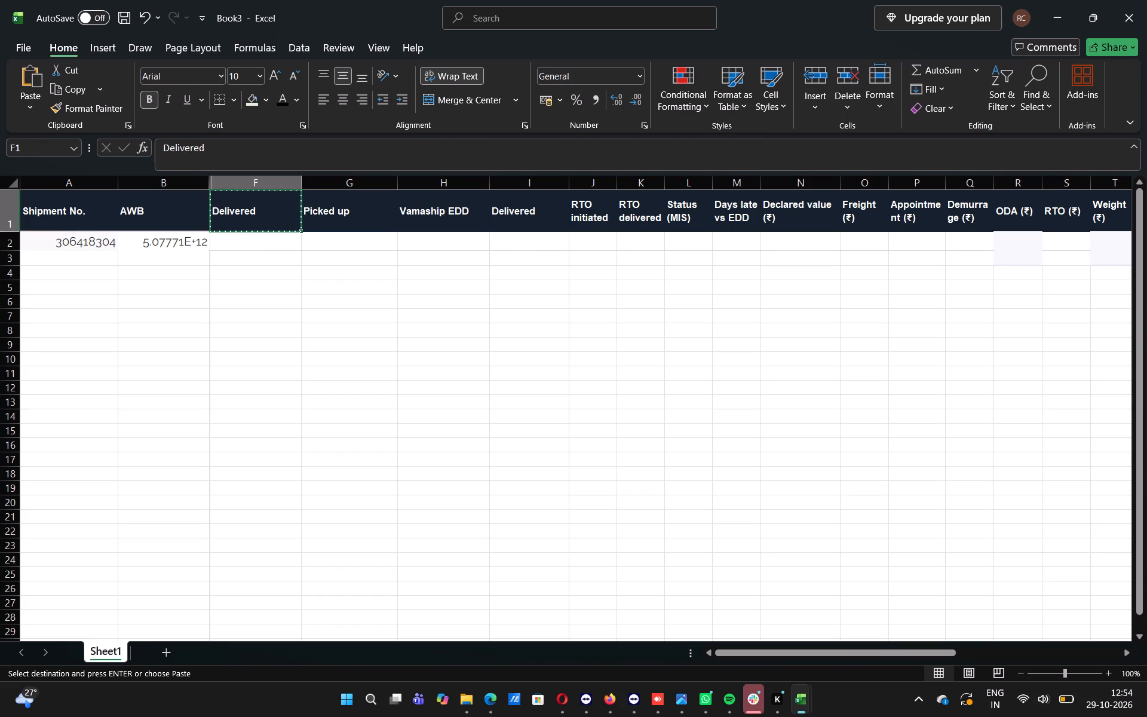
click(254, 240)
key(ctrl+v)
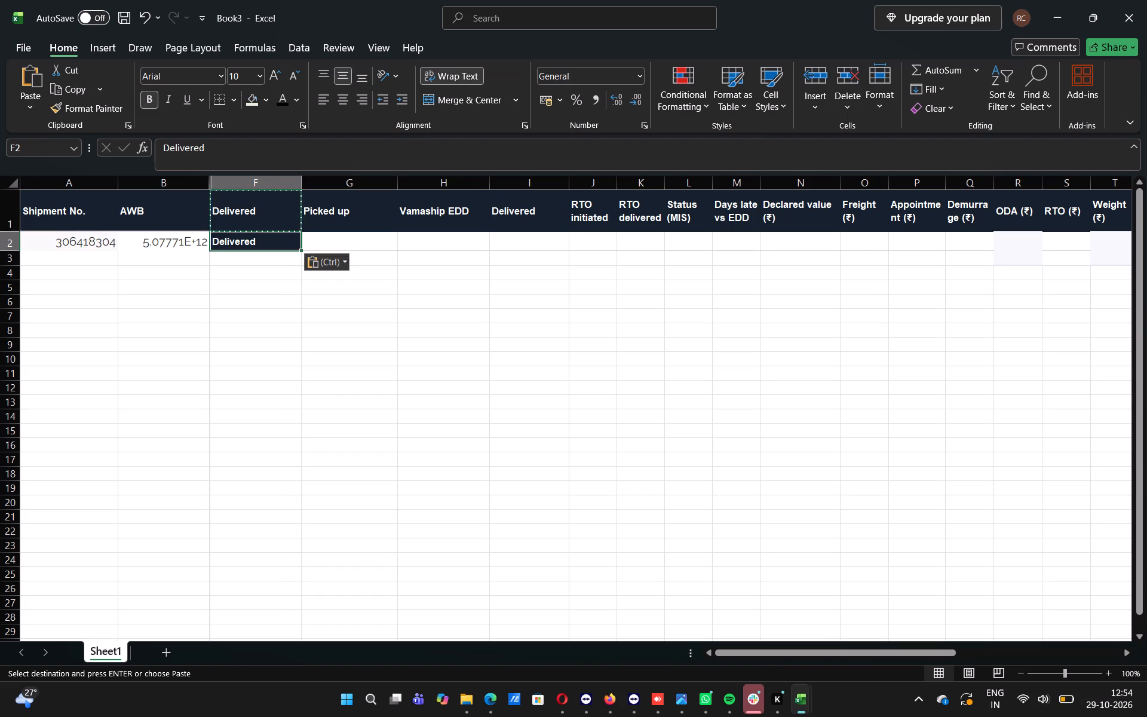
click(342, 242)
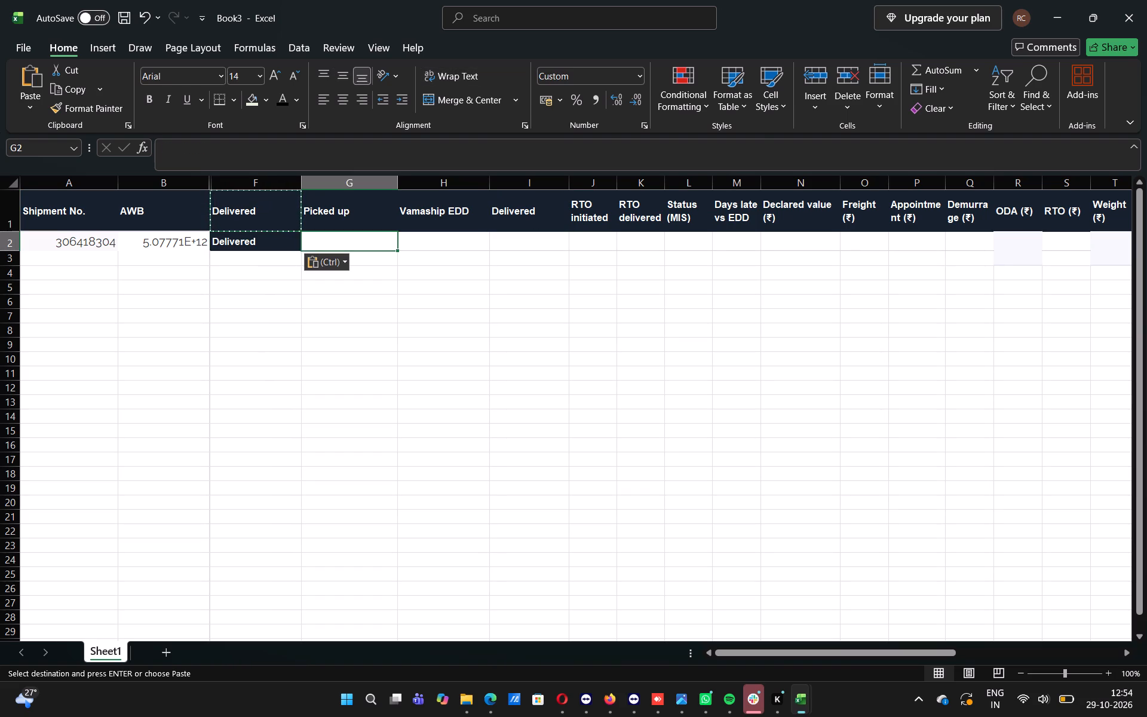
Clear the Vamaship EDD heading in H1.
click(454, 204)
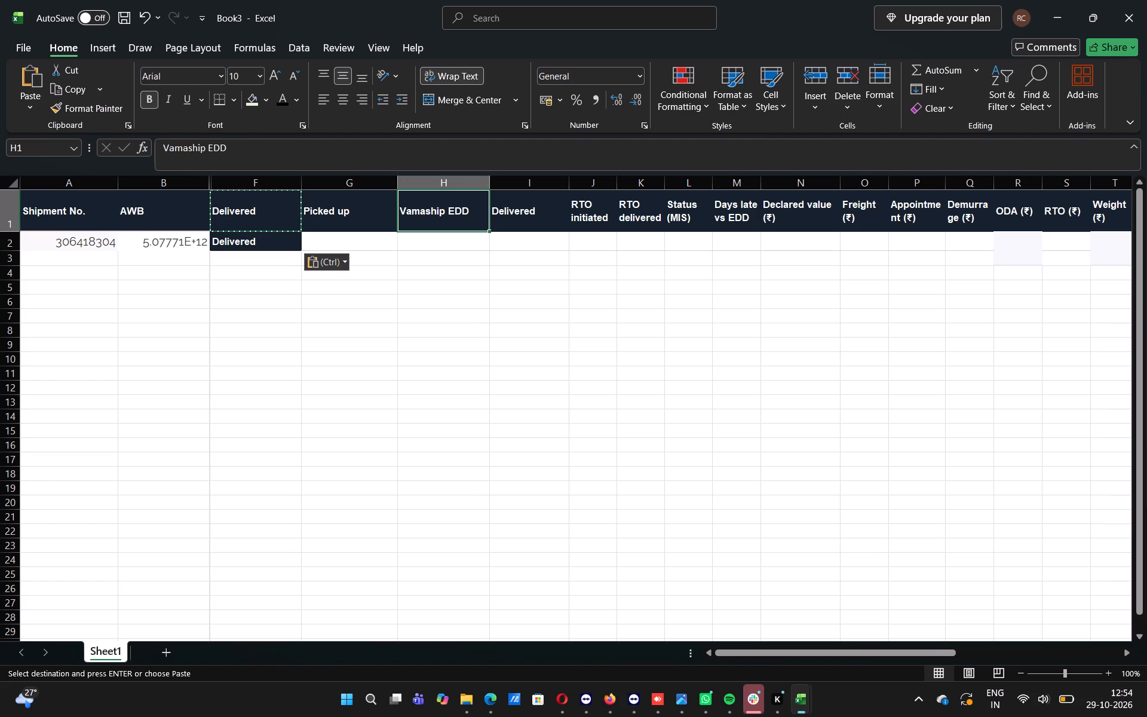
key(Delete)
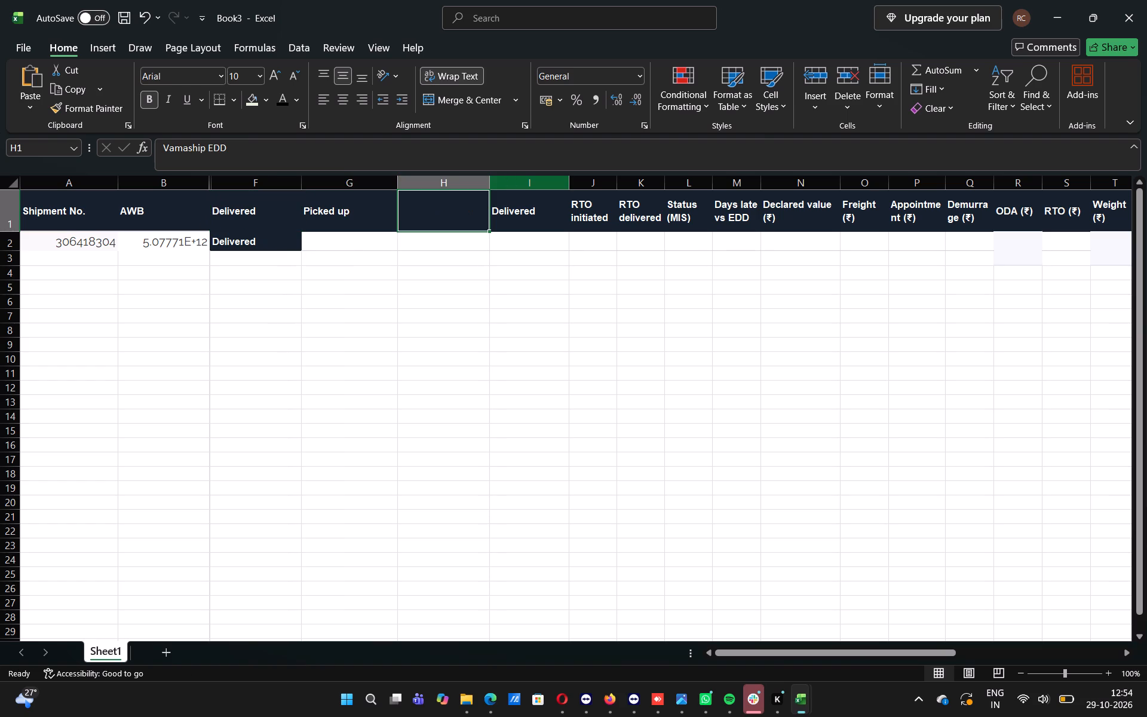
key(Delete)
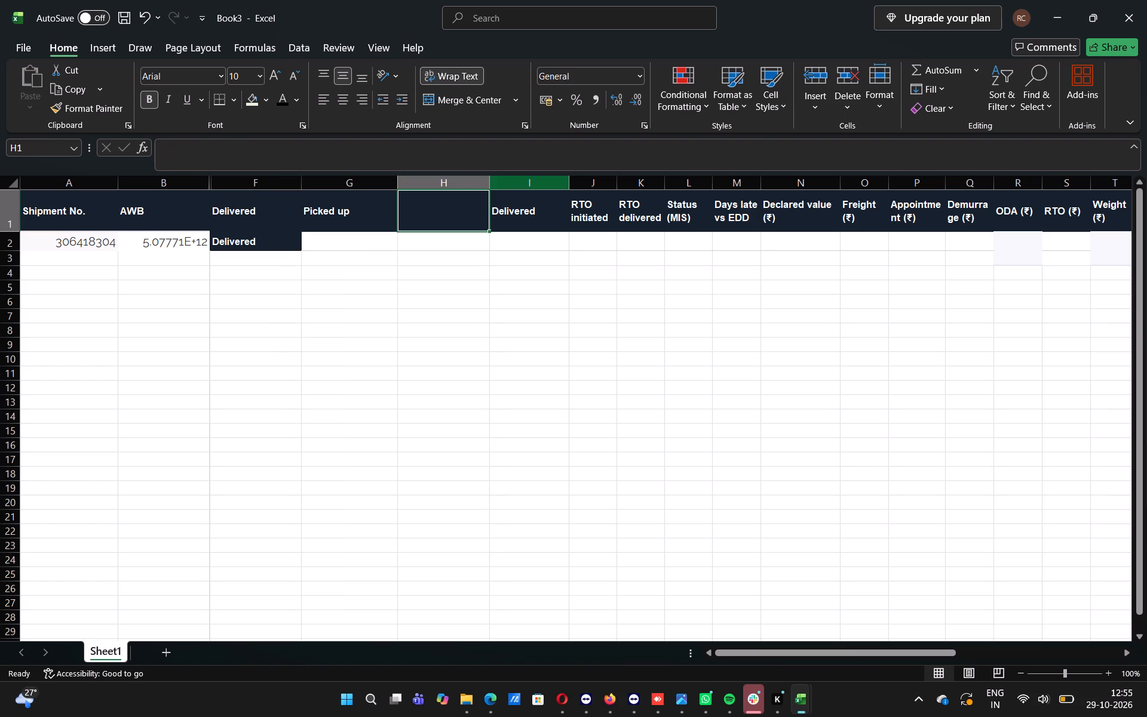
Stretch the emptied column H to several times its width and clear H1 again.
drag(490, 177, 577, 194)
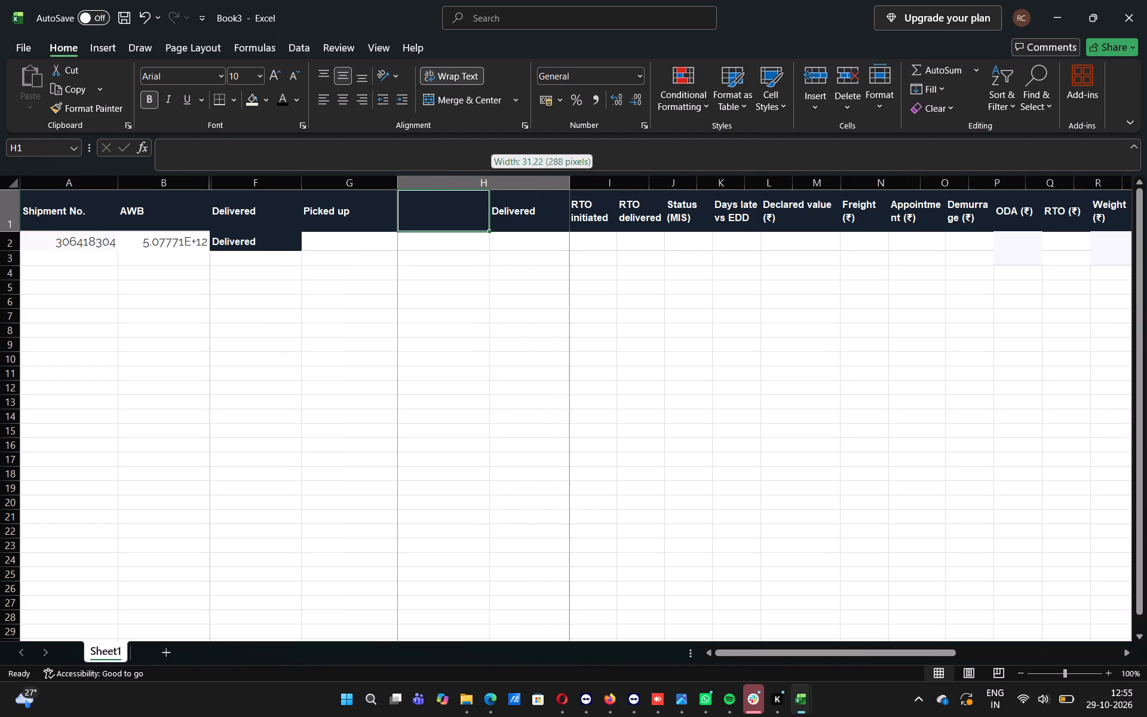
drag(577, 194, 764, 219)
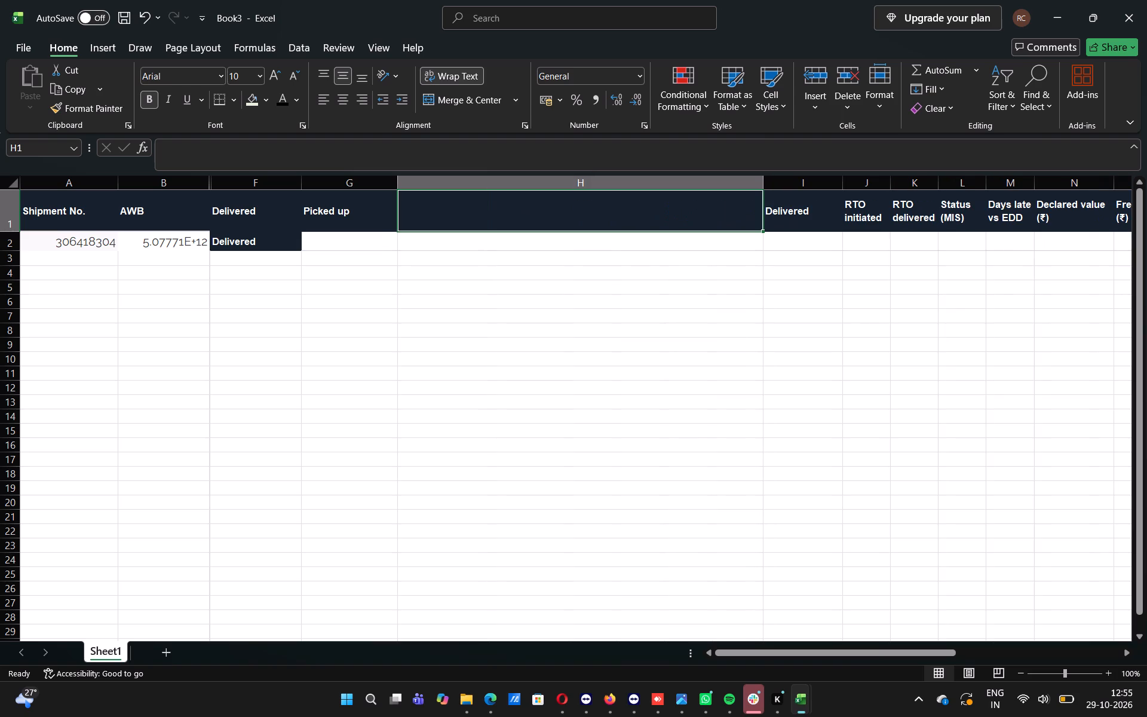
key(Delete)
Collapse the emptied column H to zero width and shrink the Picked up column G to a thin sliver.
drag(763, 181, 338, 222)
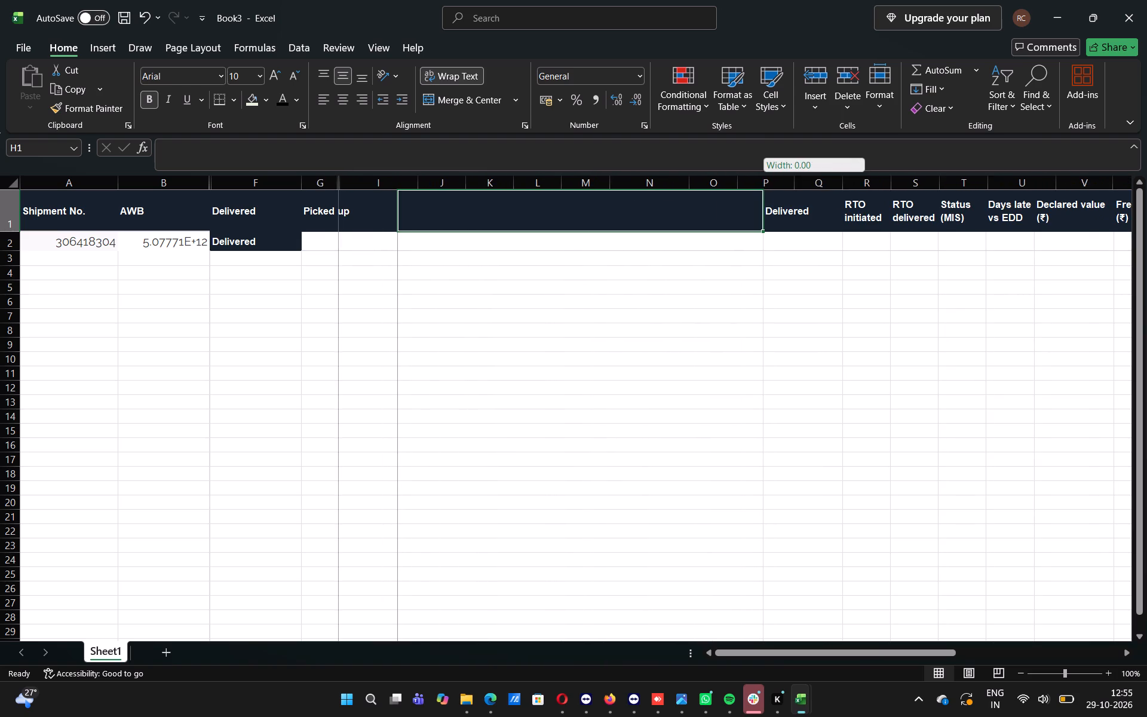
drag(338, 222, 305, 228)
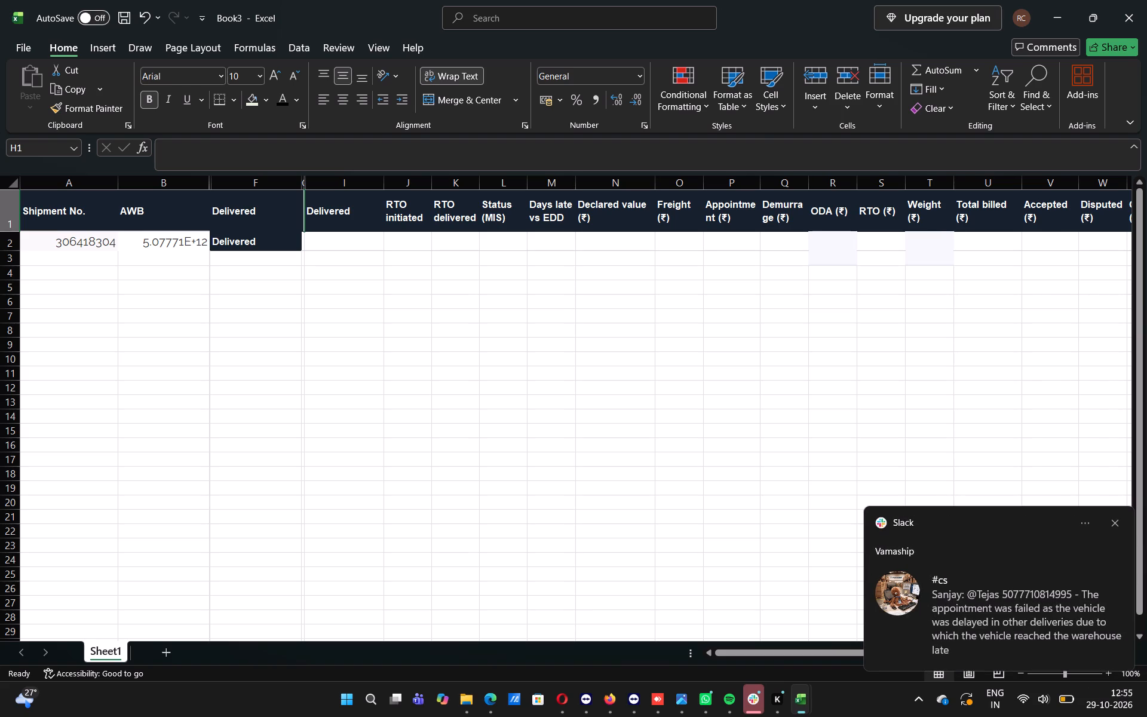
Clear the headings RTO initiated, RTO delivered, Status (MIS), Days late vs EDD, Declared value (₹) and Freight (₹) in columns J to O.
click(404, 203)
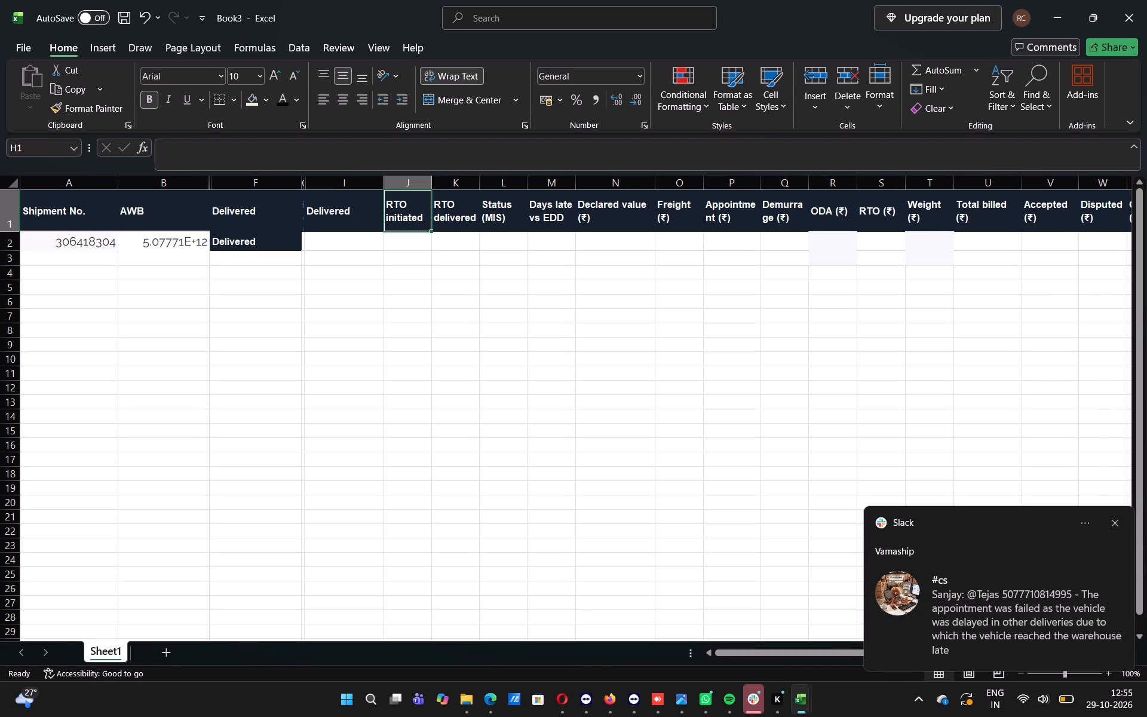
key(Delete)
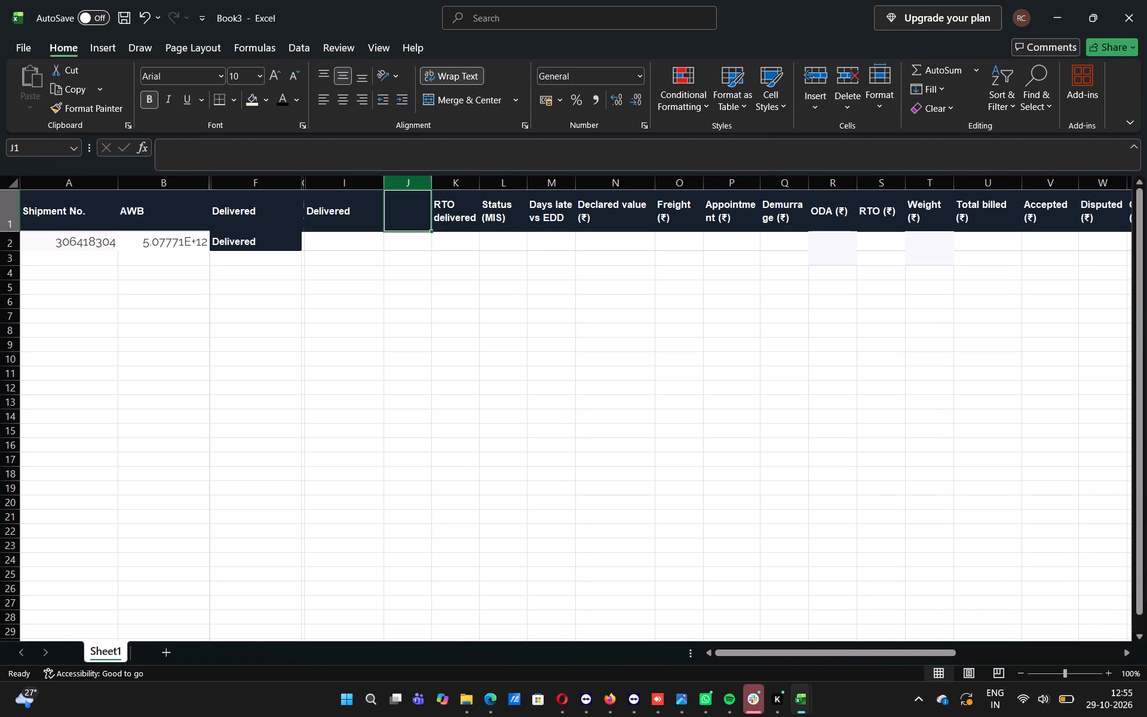
click(452, 182)
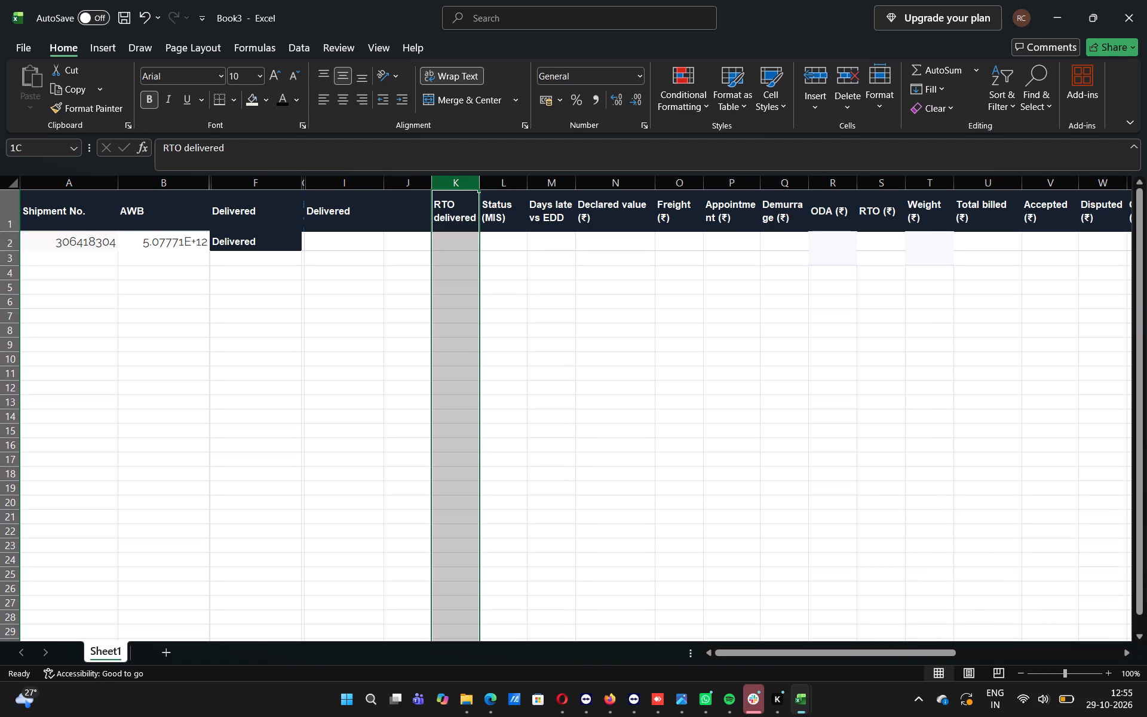
key(Delete)
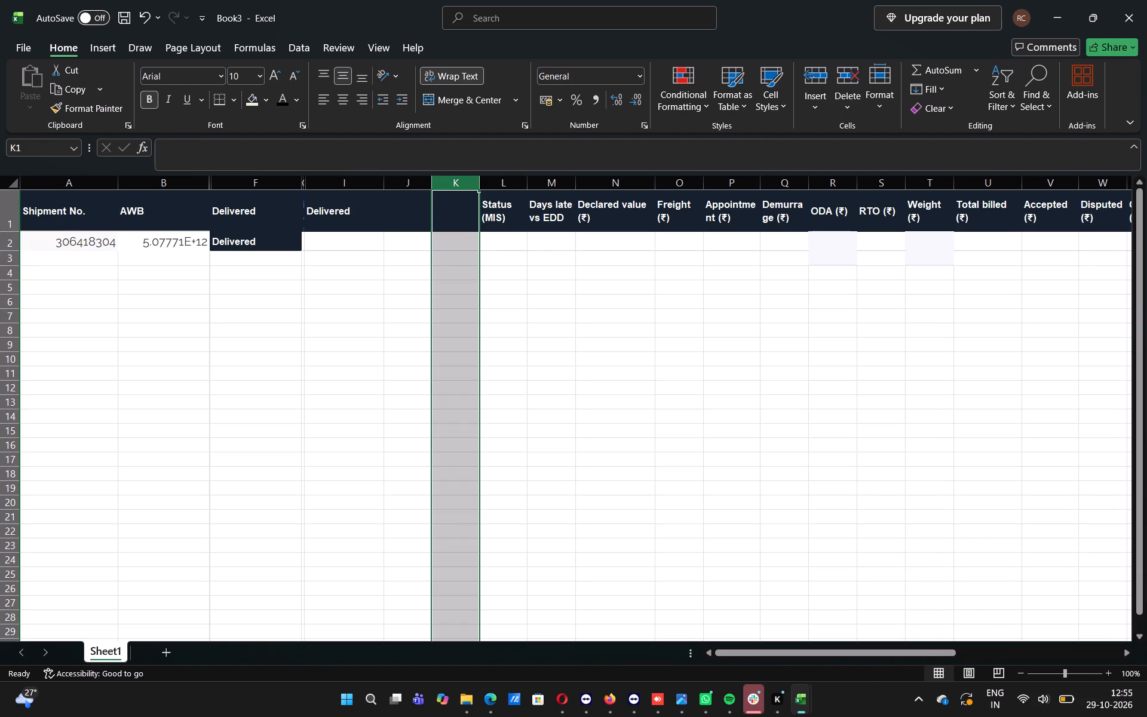
click(508, 186)
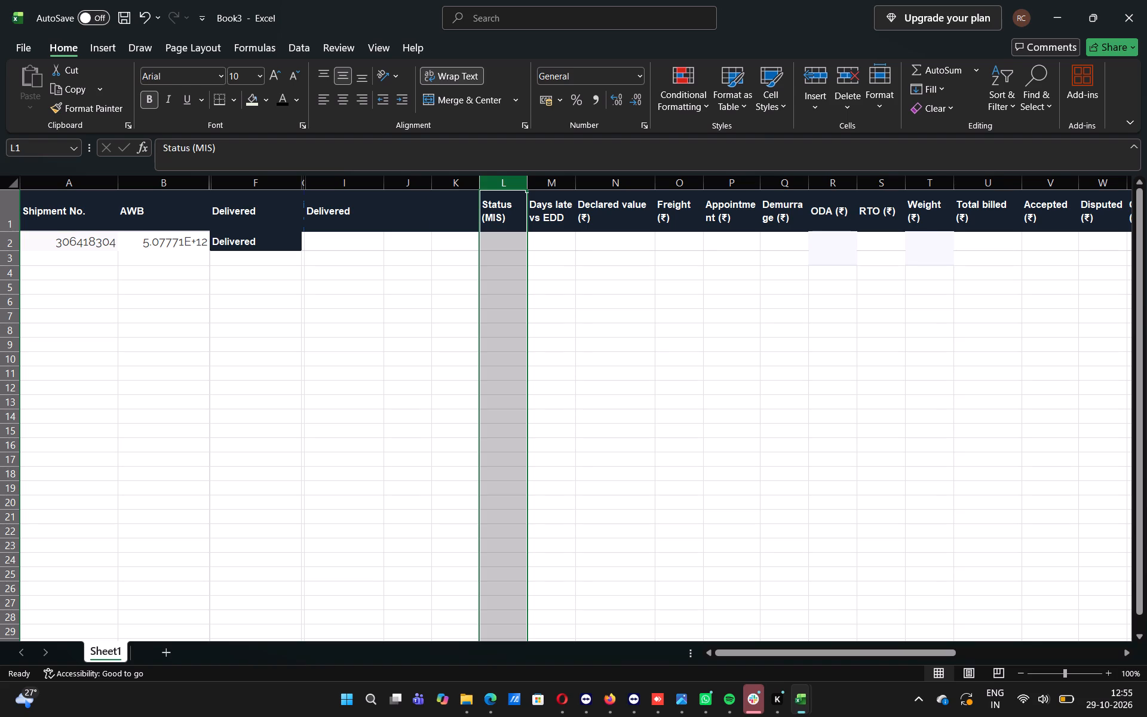
key(Delete)
click(559, 197)
key(Delete)
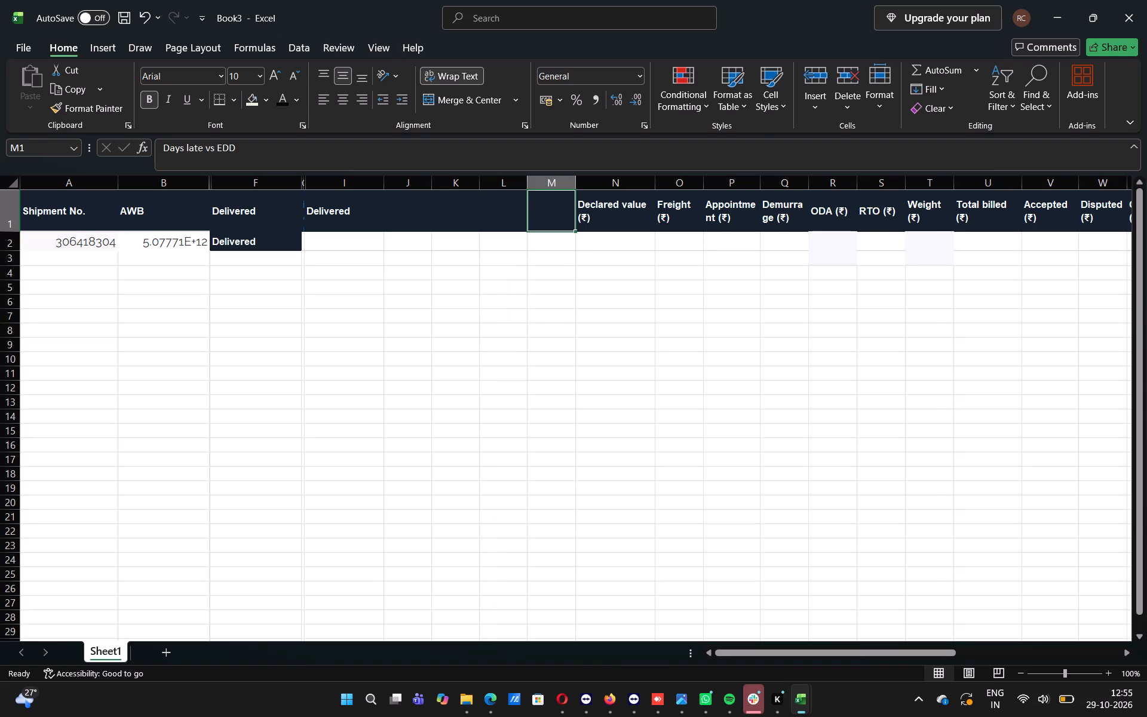
click(608, 188)
key(Delete)
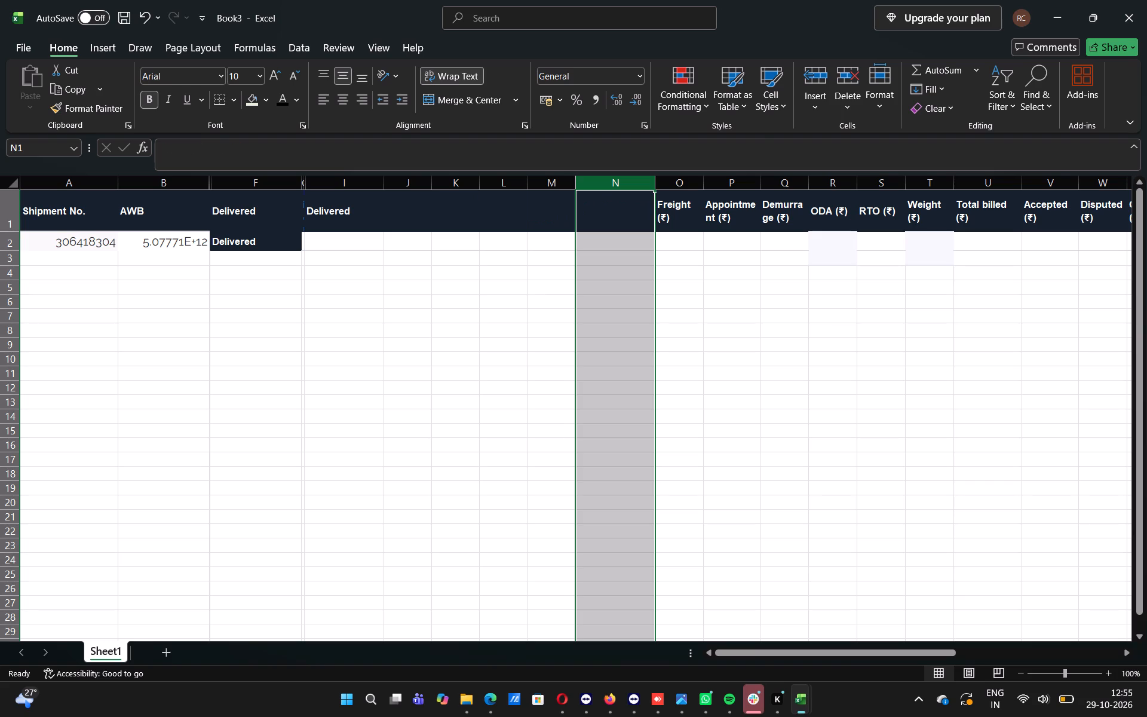
click(676, 201)
key(Delete)
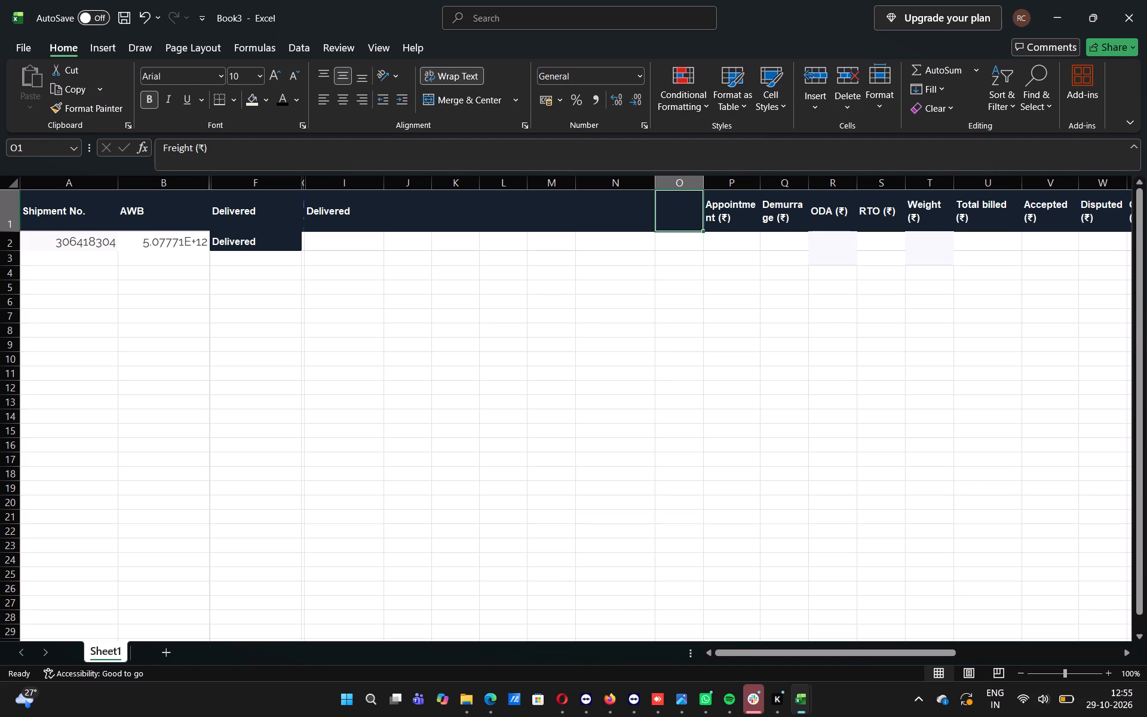
Collapse the emptied columns J to O so Appointment (₹) sits directly beside the Delivered column I.
click(743, 201)
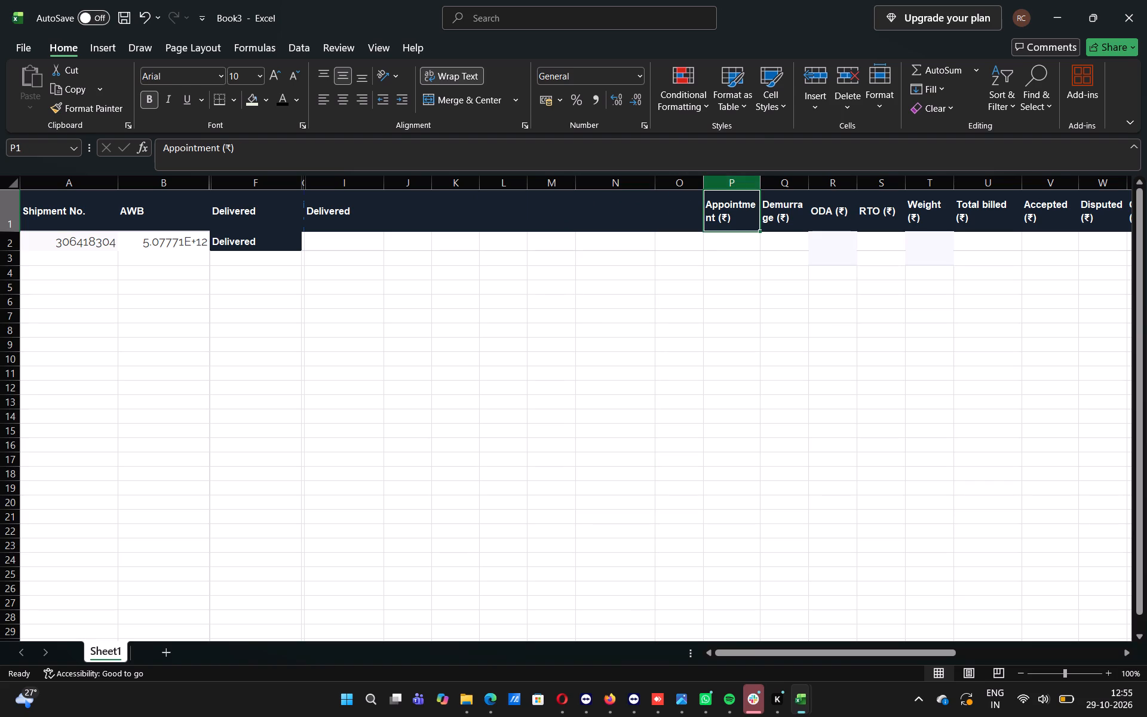
drag(704, 185, 366, 178)
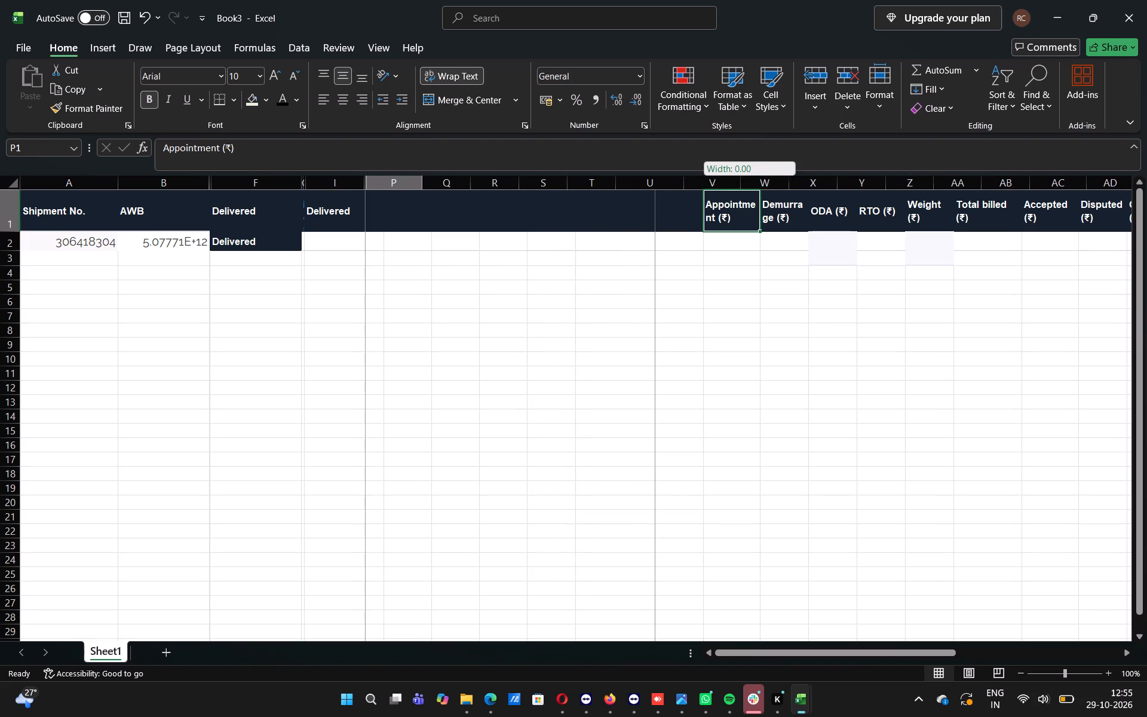
drag(366, 178, 386, 181)
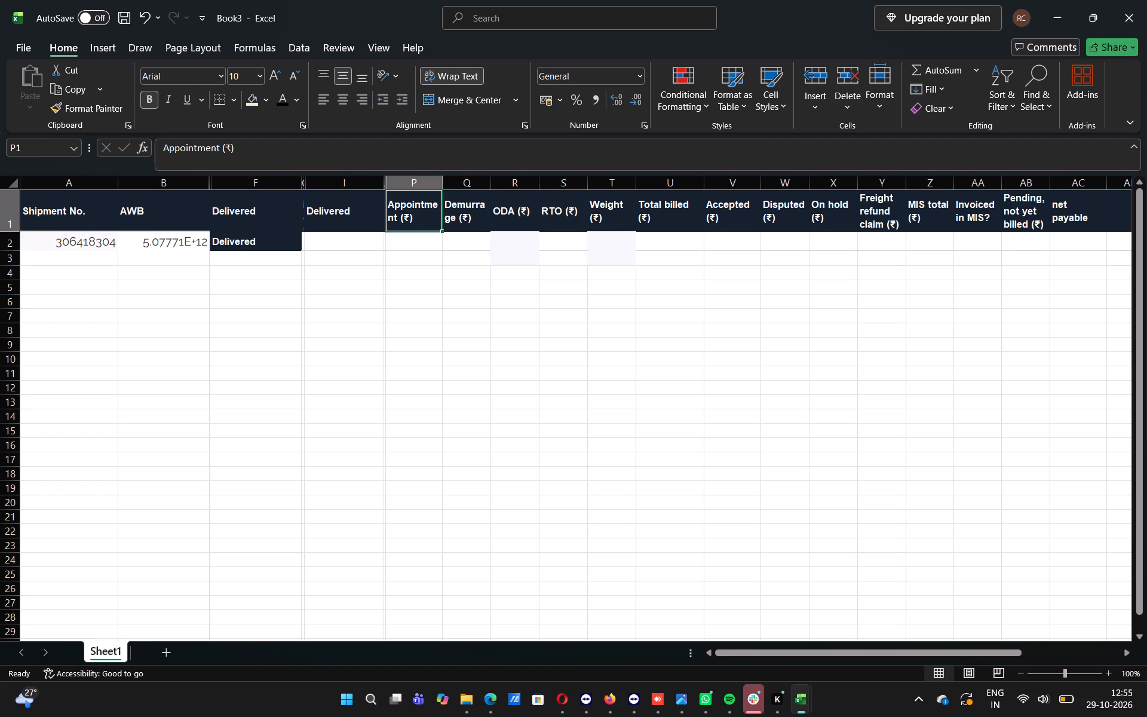
click(458, 188)
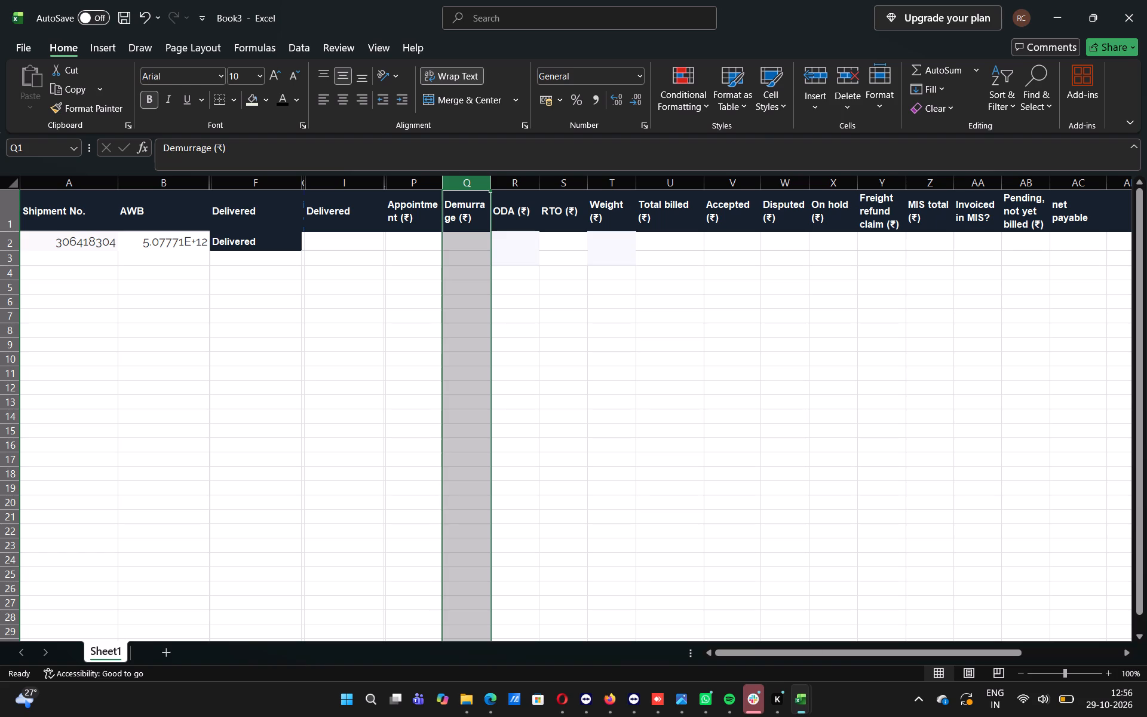
click(267, 243)
key(Delete)
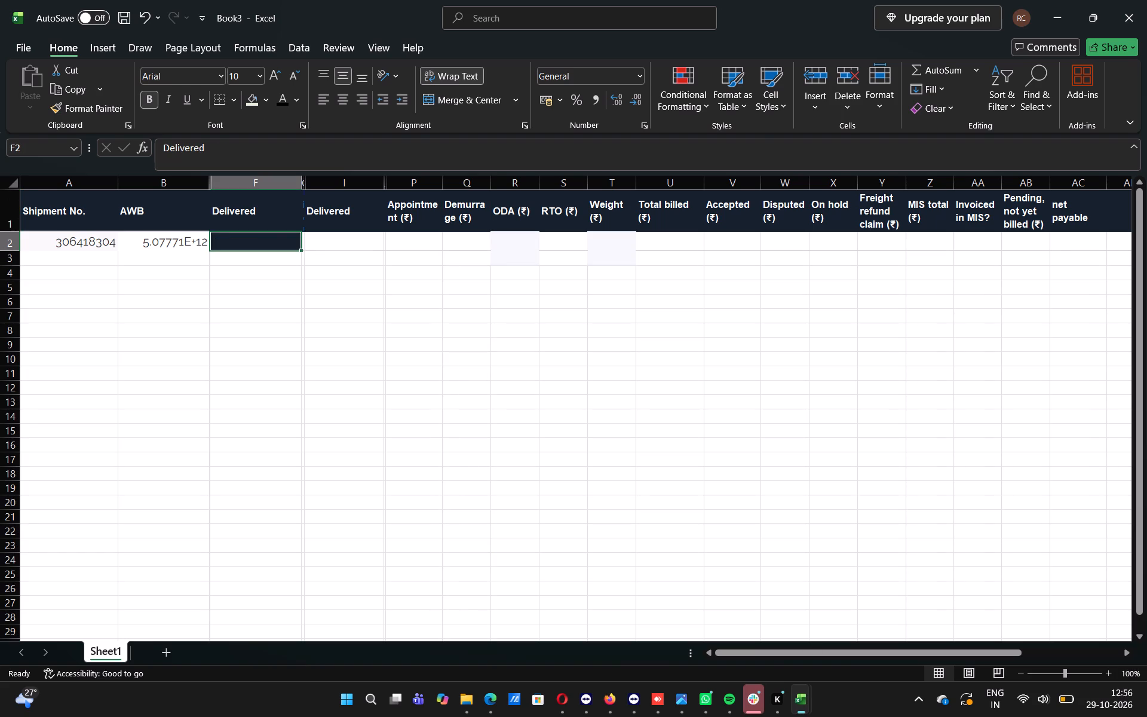
right_click(8, 244)
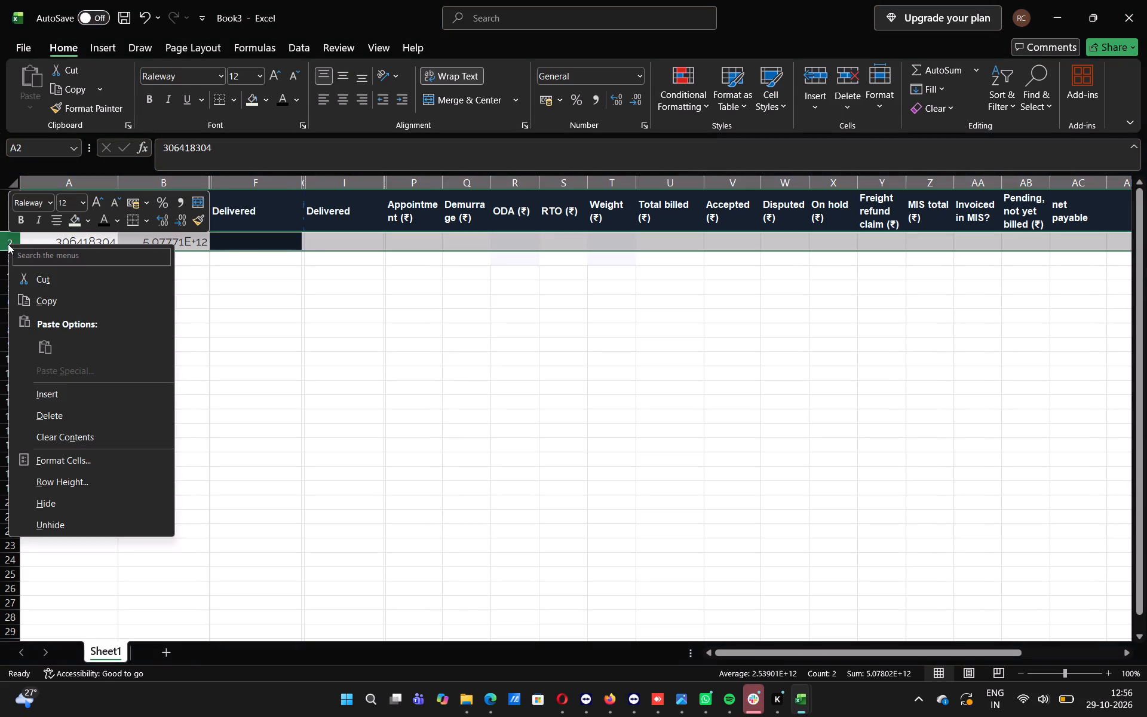
click(36, 414)
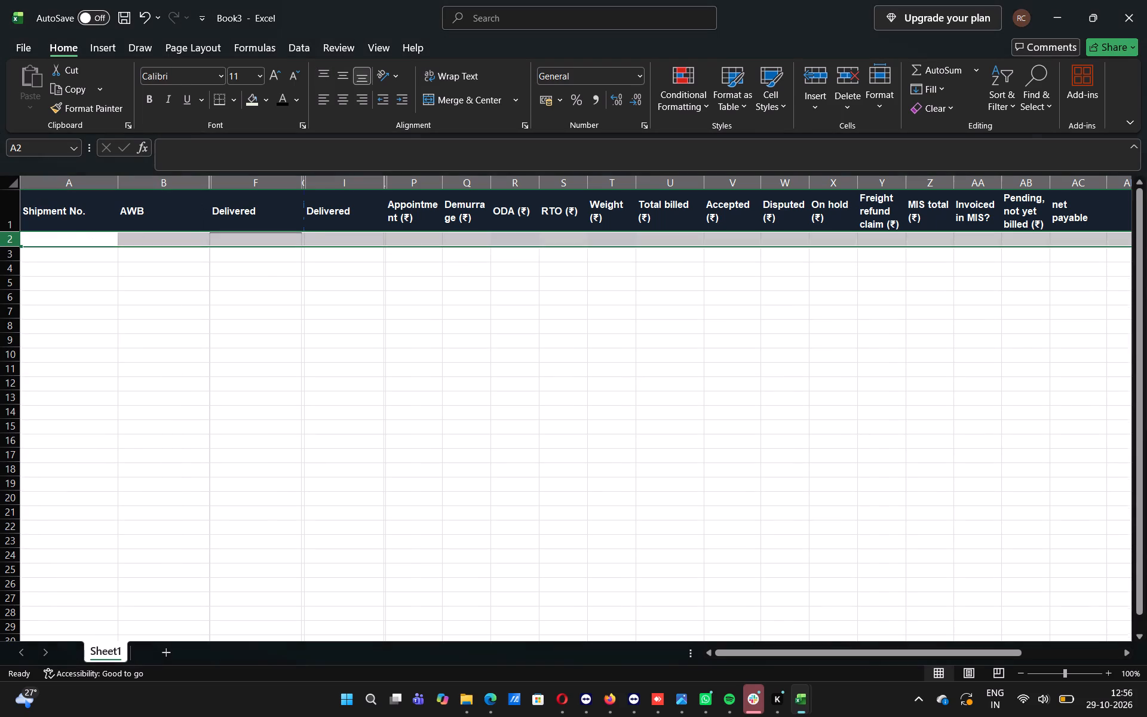
click(85, 245)
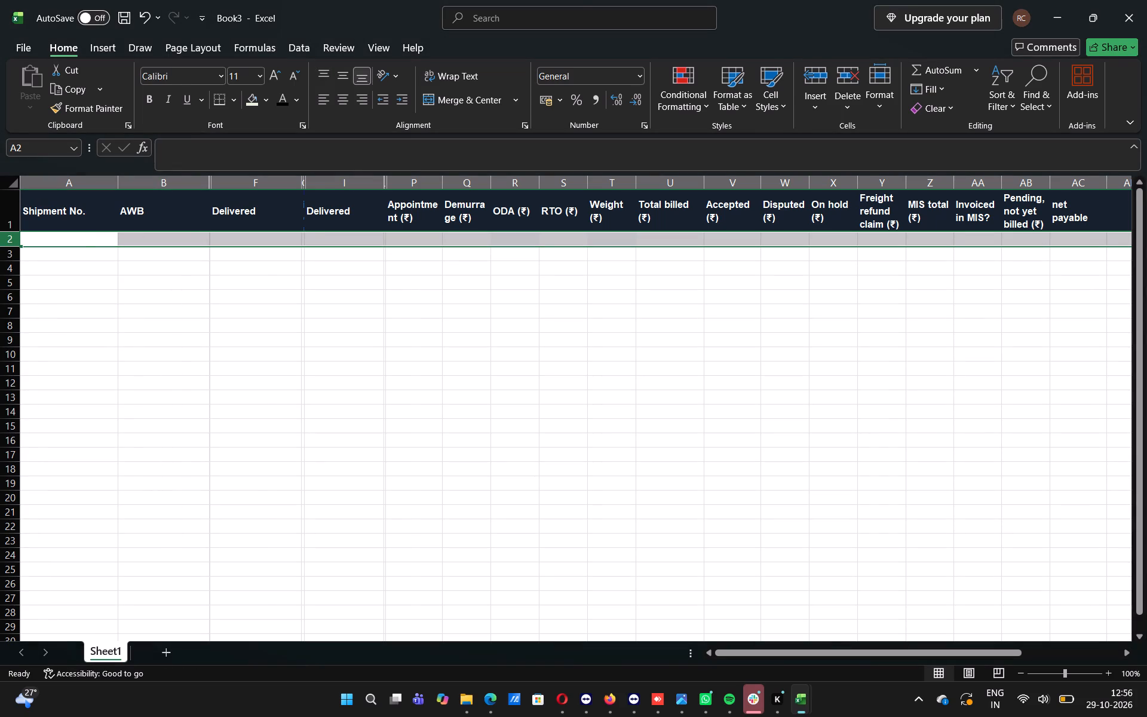
click(1060, 7)
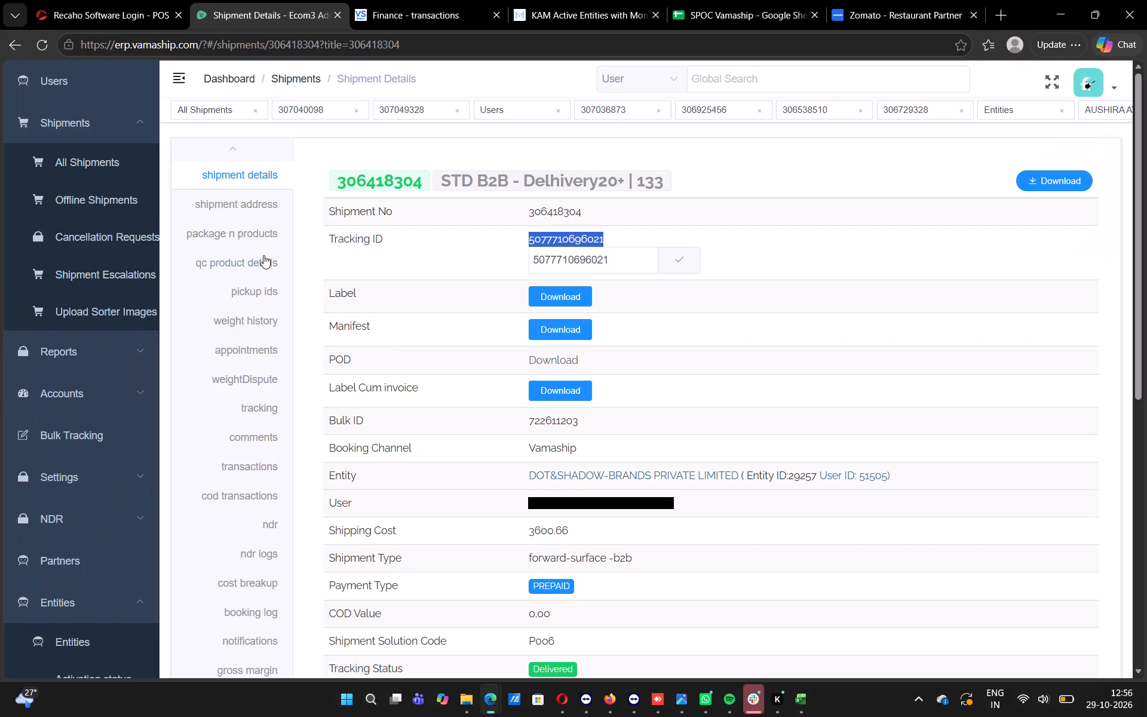
click(512, 208)
drag(512, 208, 585, 215)
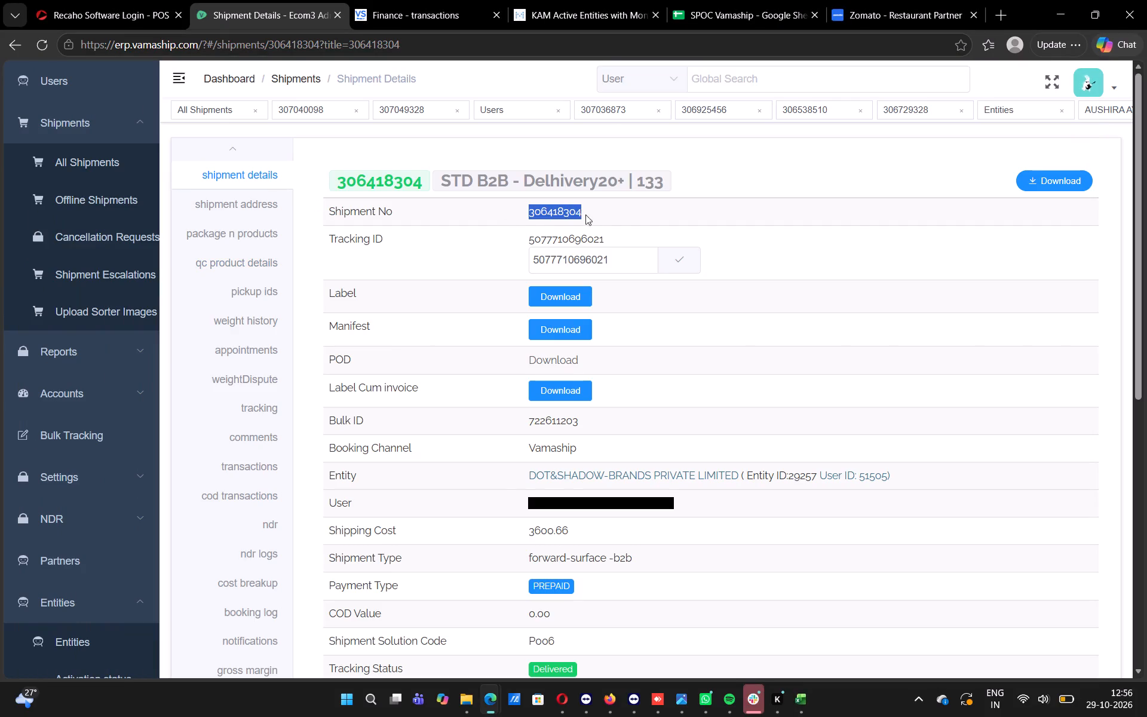
drag(585, 215, 598, 215)
key(ctrl+c)
click(925, 625)
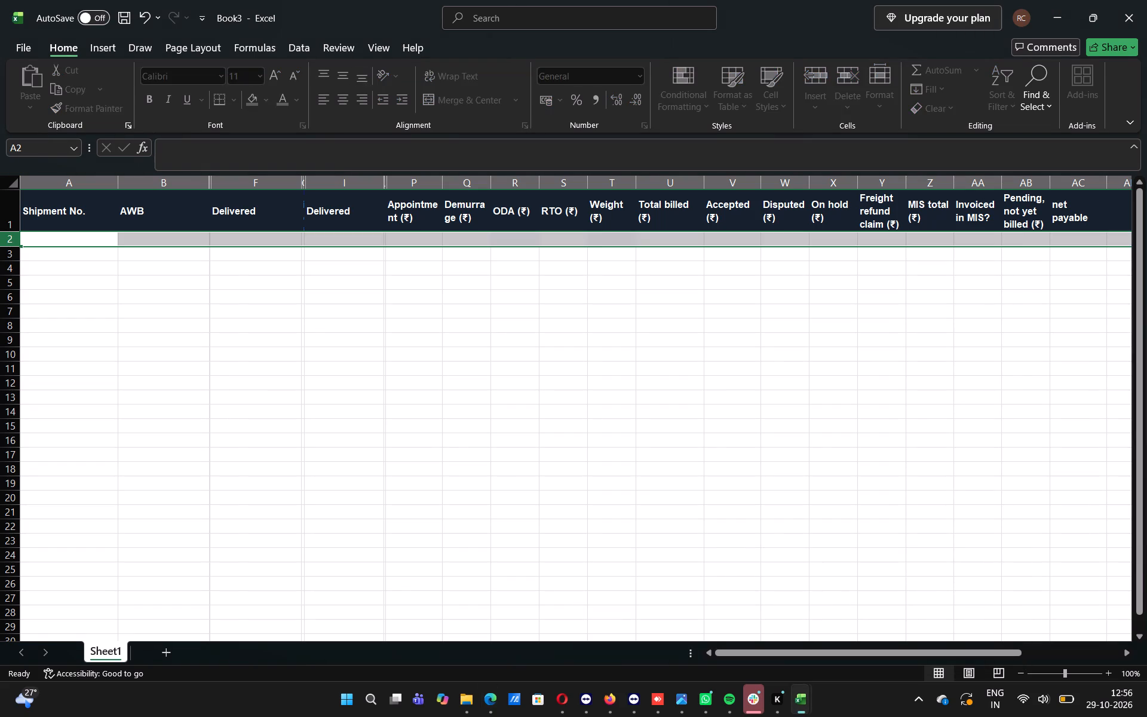
click(73, 254)
key(ctrl+v)
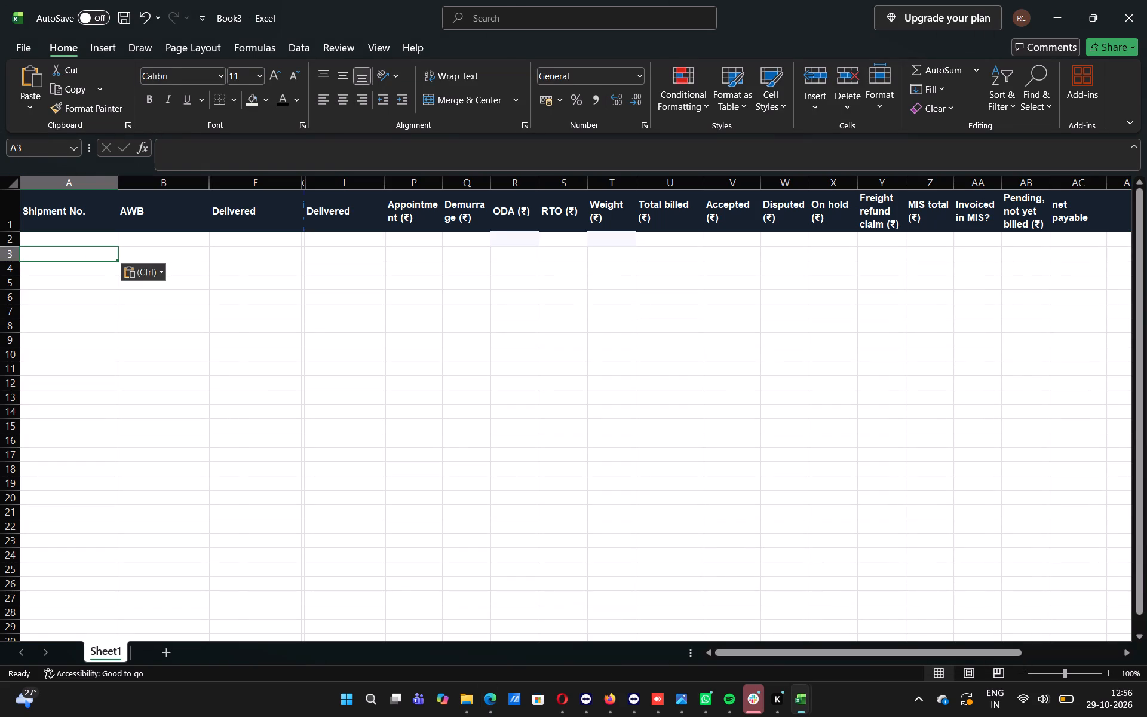
Set the shipment number in A3 to font size 11.
click(256, 77)
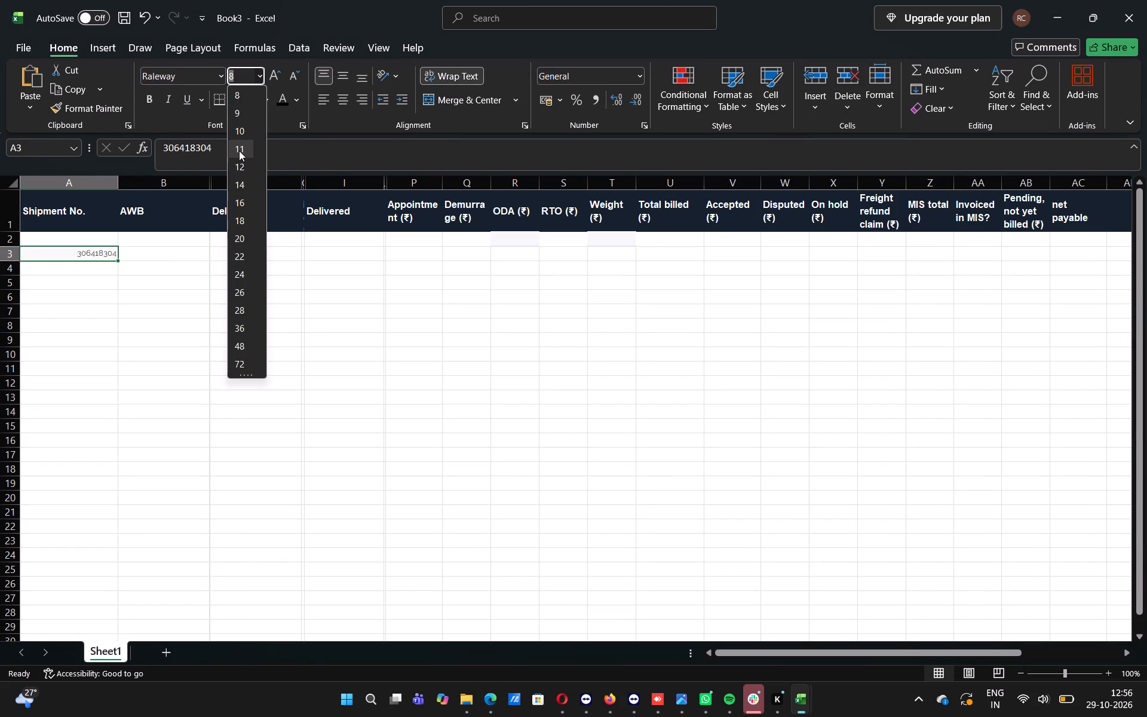
click(239, 155)
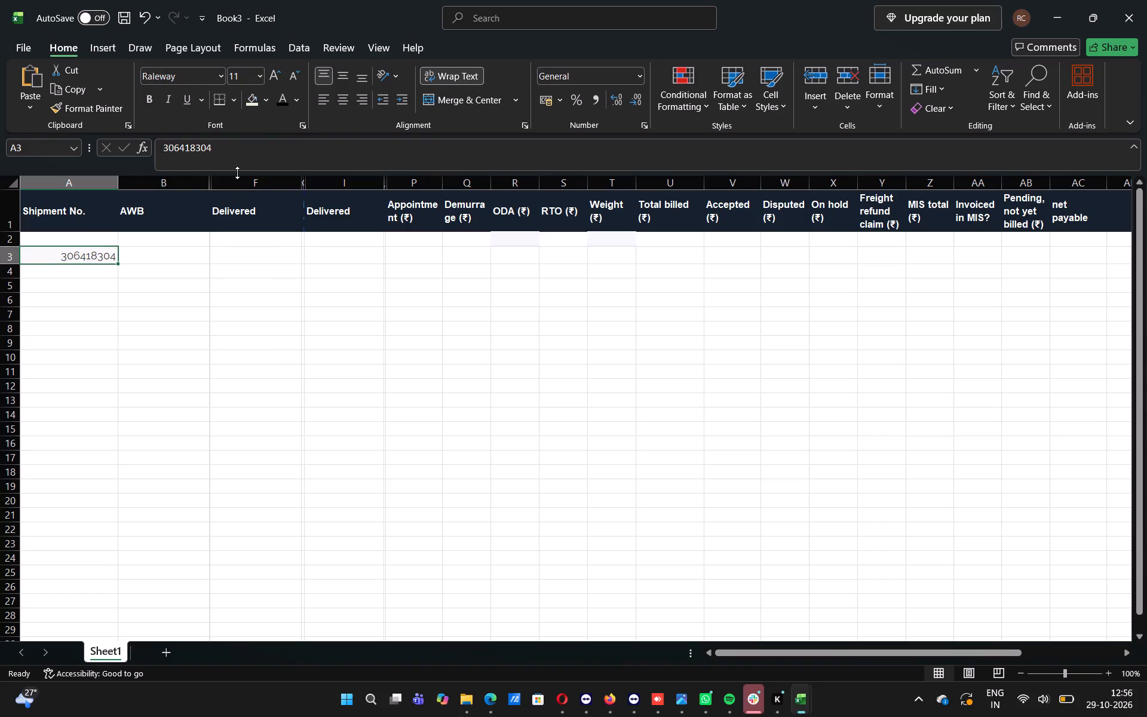
click(181, 255)
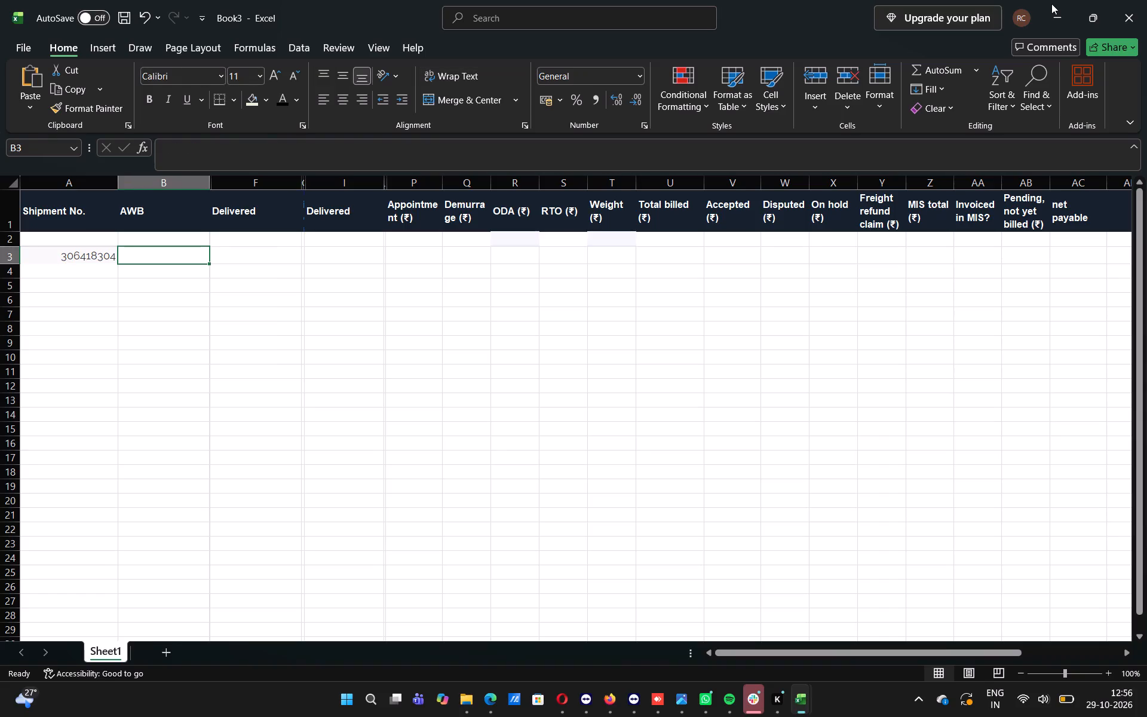
click(1051, 5)
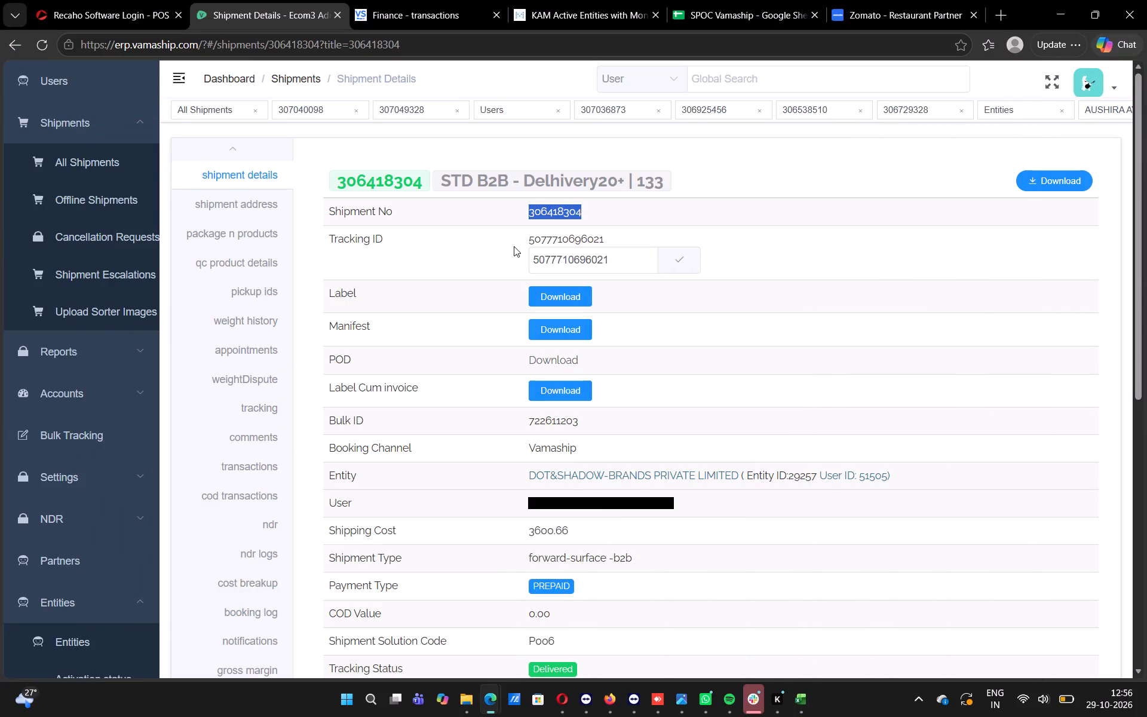
drag(514, 246, 628, 248)
key(ctrl+c)
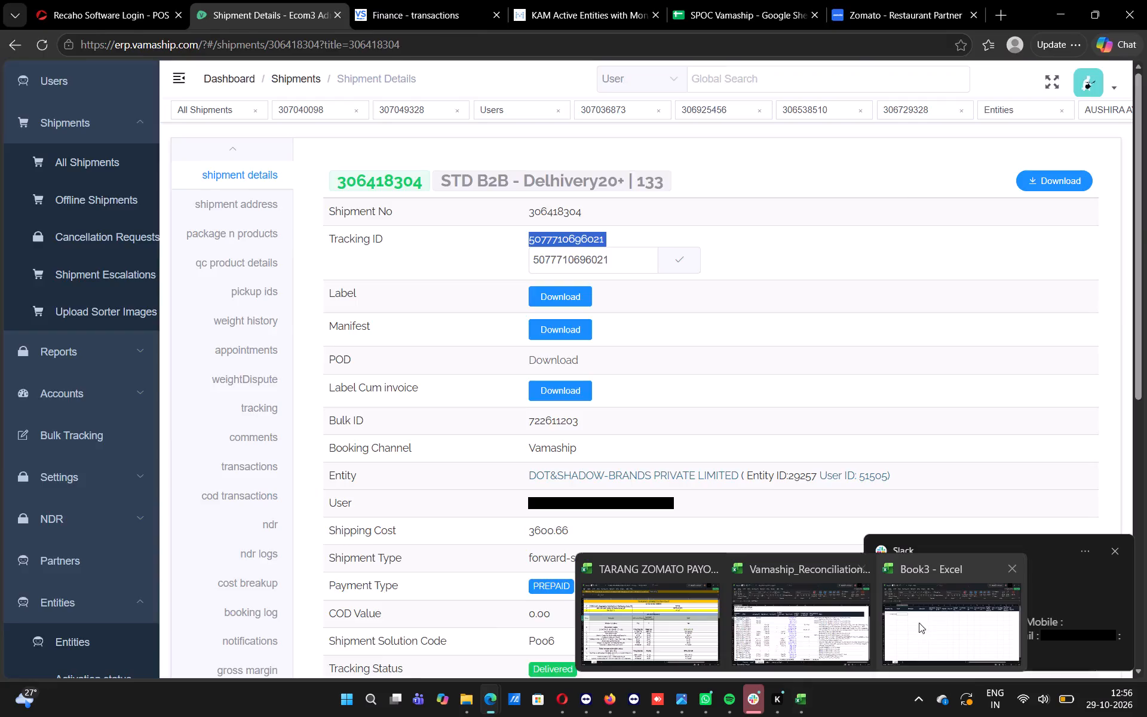
click(924, 621)
click(183, 257)
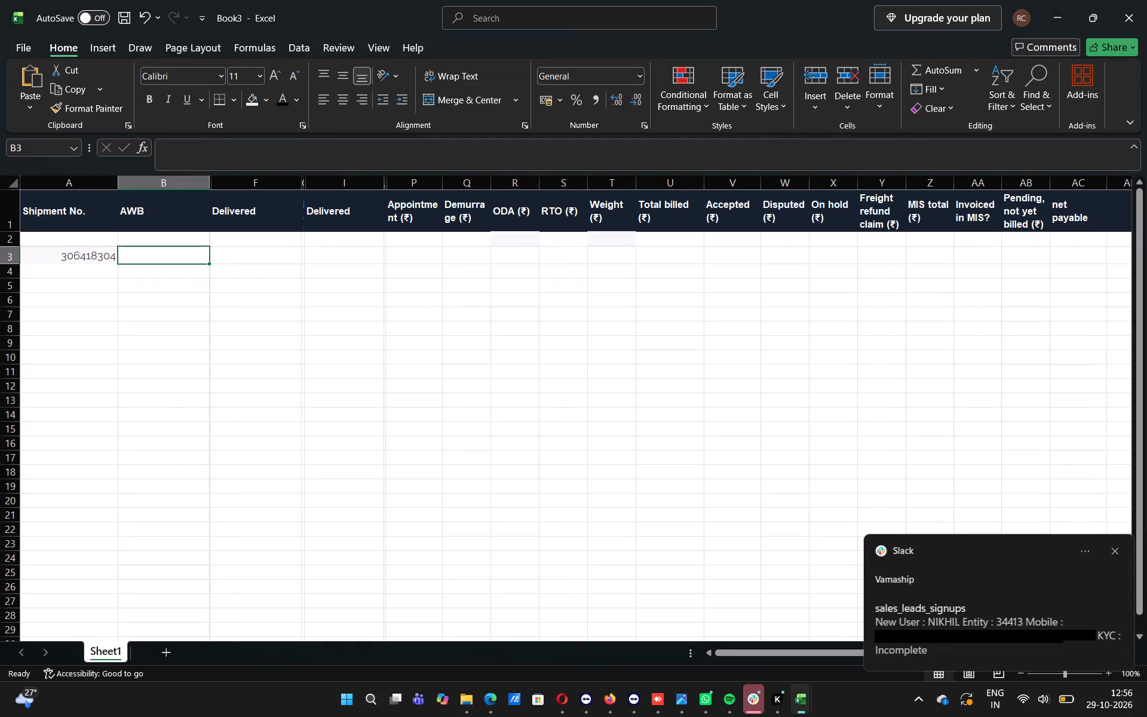
key(ctrl+v)
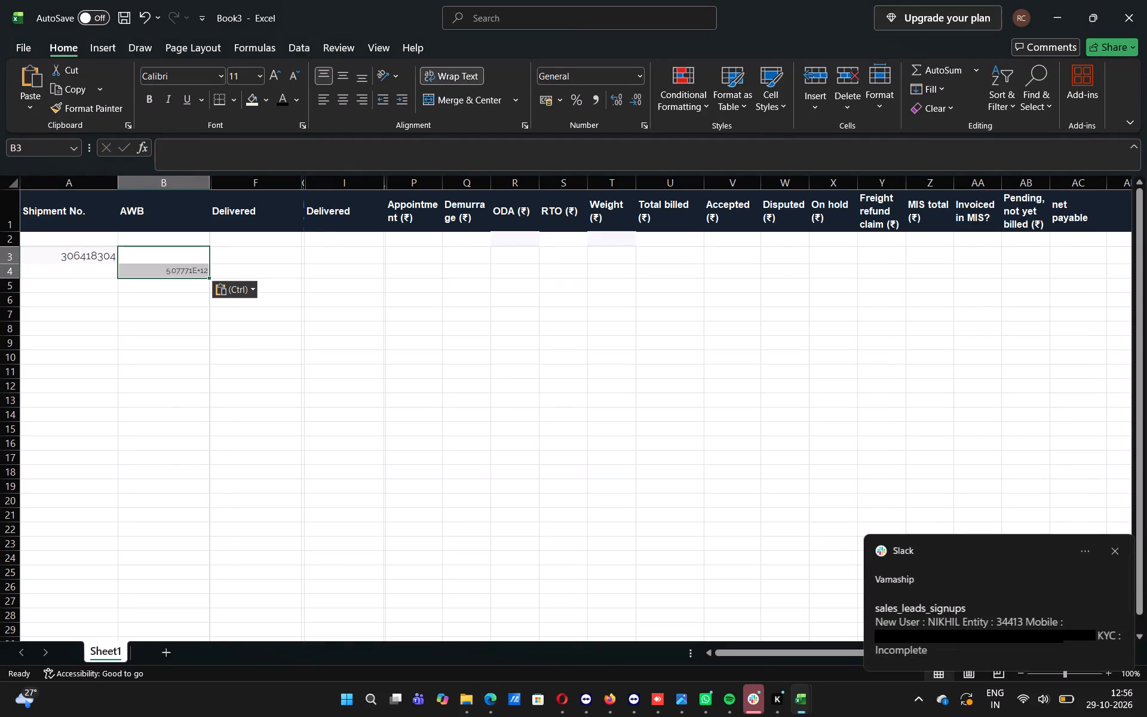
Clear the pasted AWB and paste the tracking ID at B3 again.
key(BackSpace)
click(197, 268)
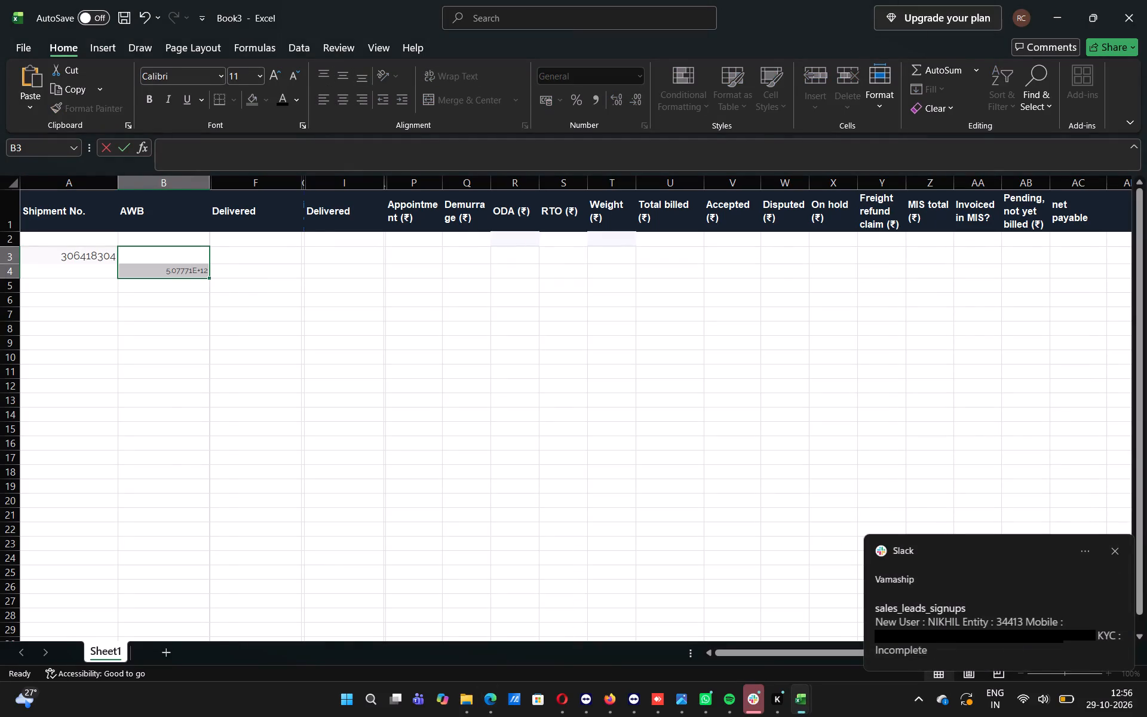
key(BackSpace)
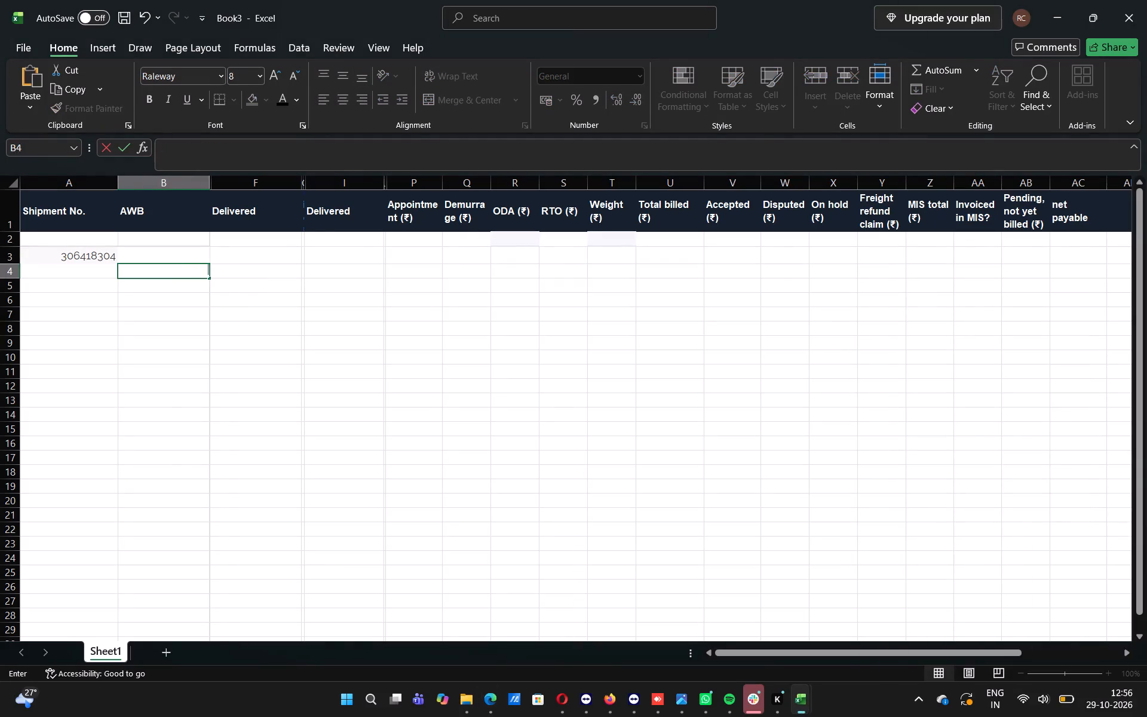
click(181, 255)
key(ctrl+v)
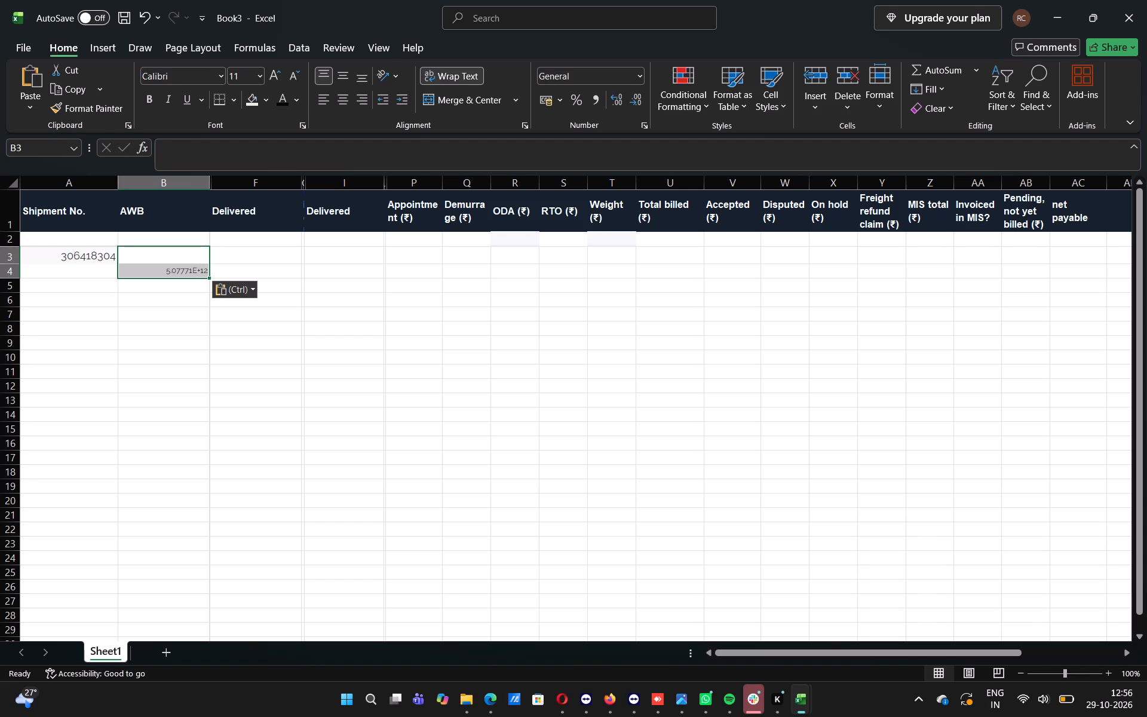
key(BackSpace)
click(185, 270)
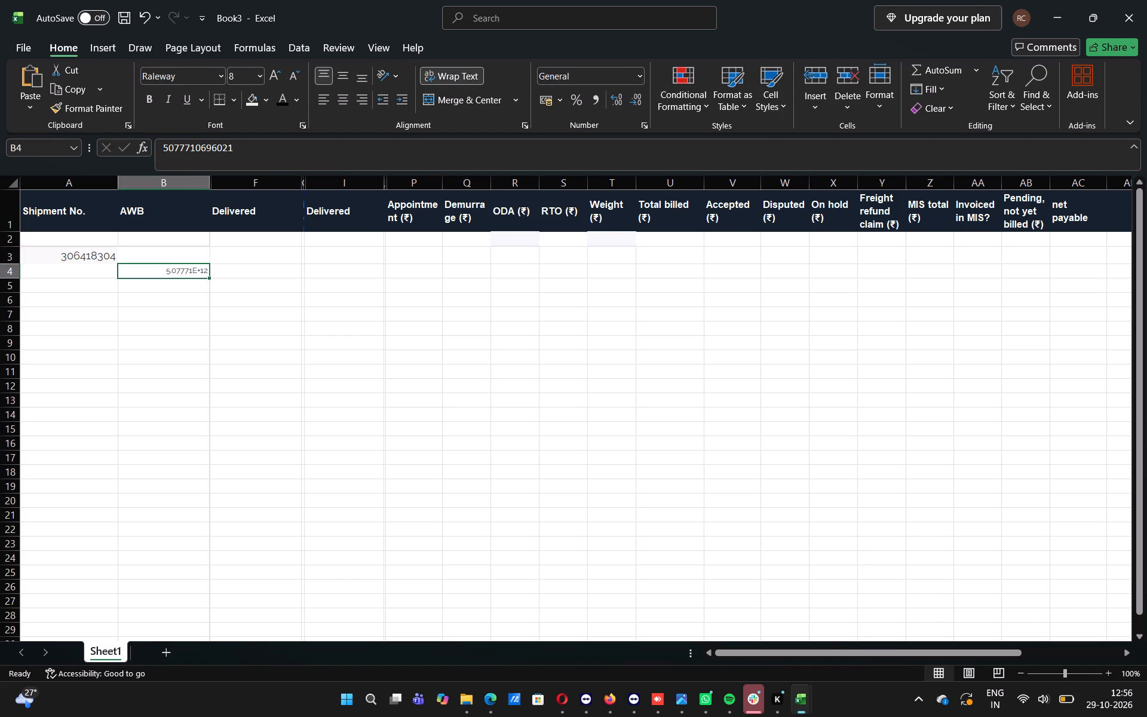
click(167, 252)
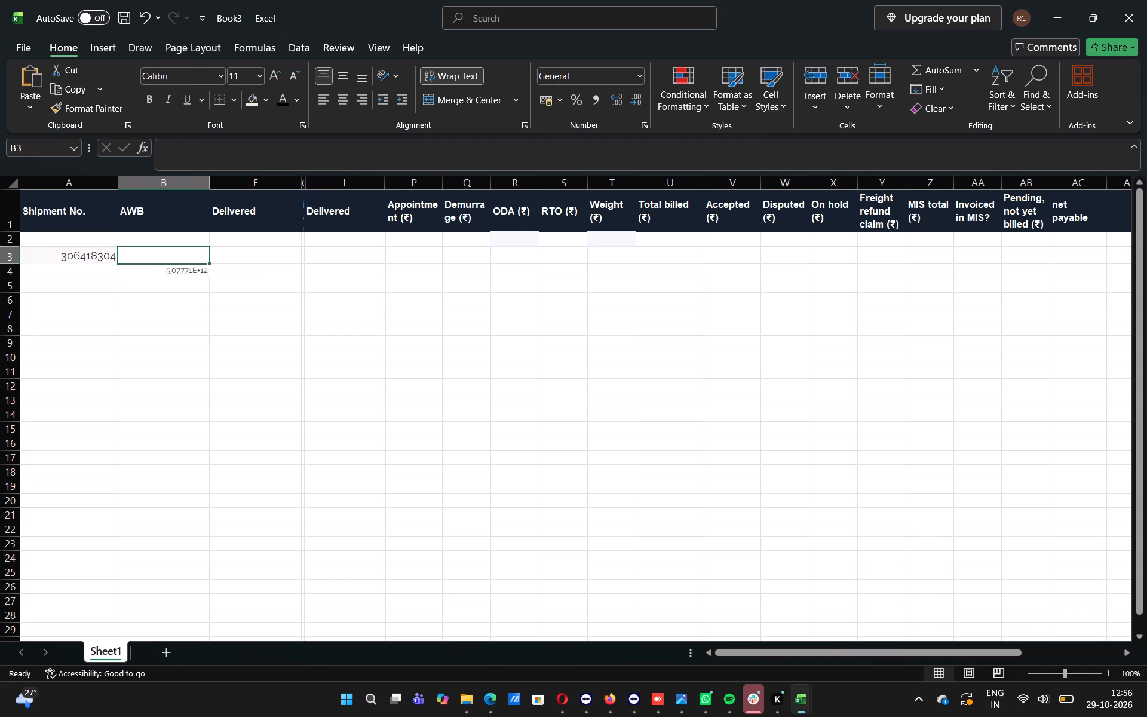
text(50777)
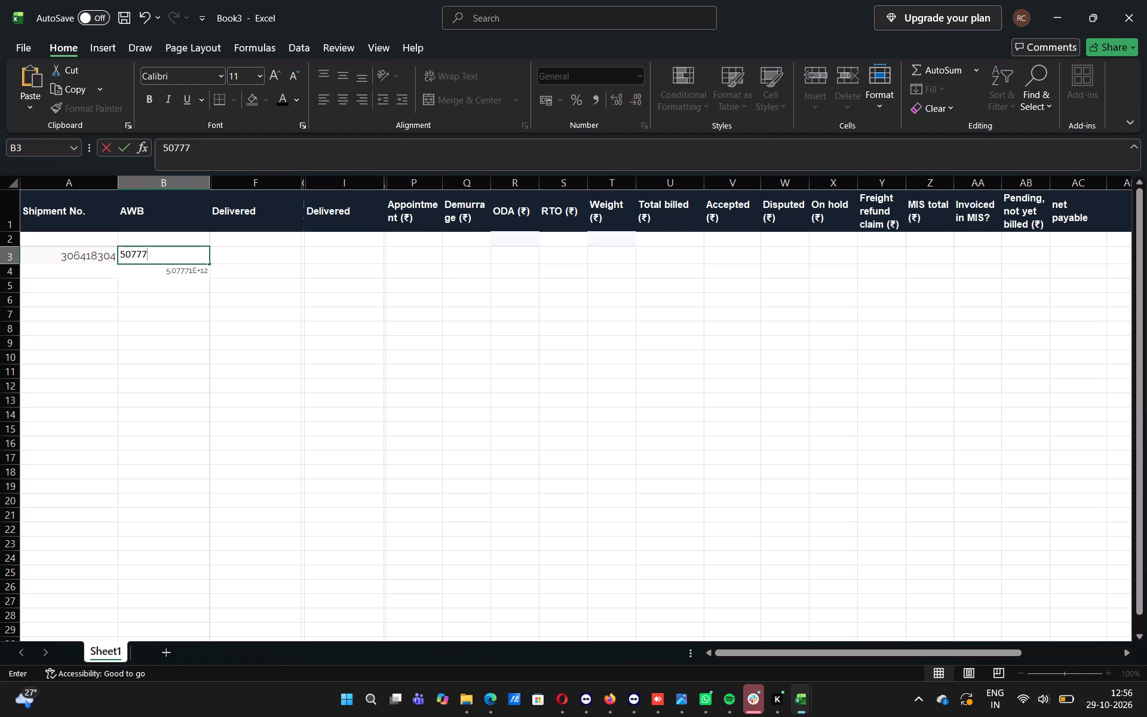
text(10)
click(183, 272)
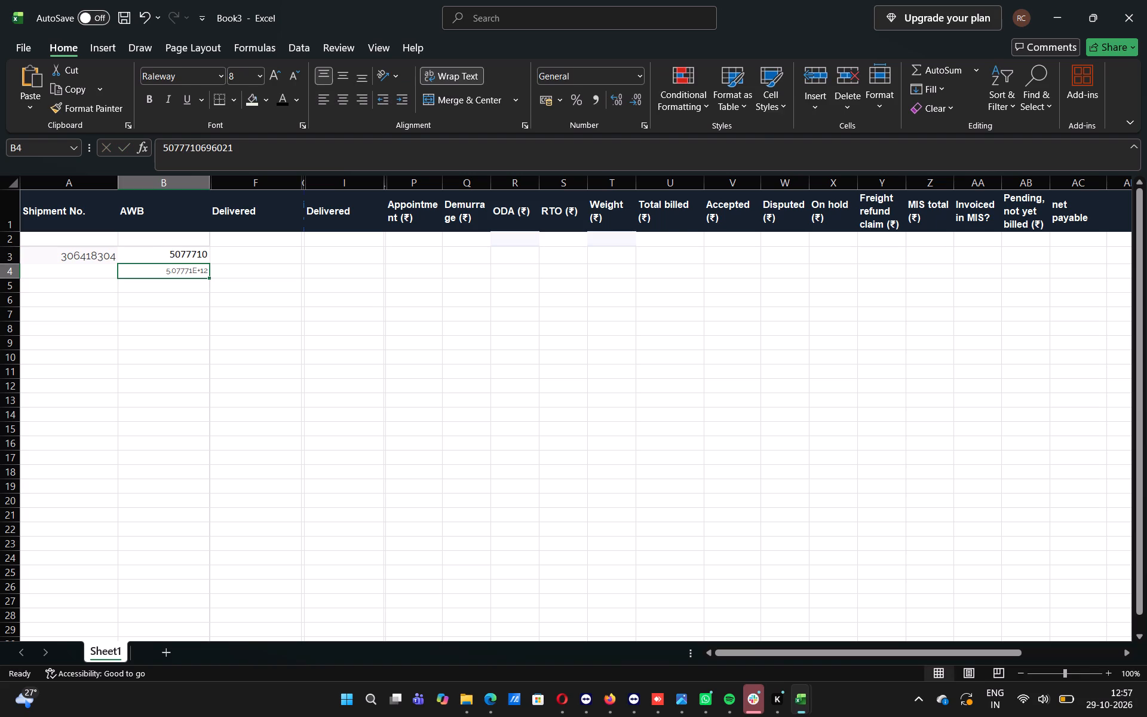
click(192, 253)
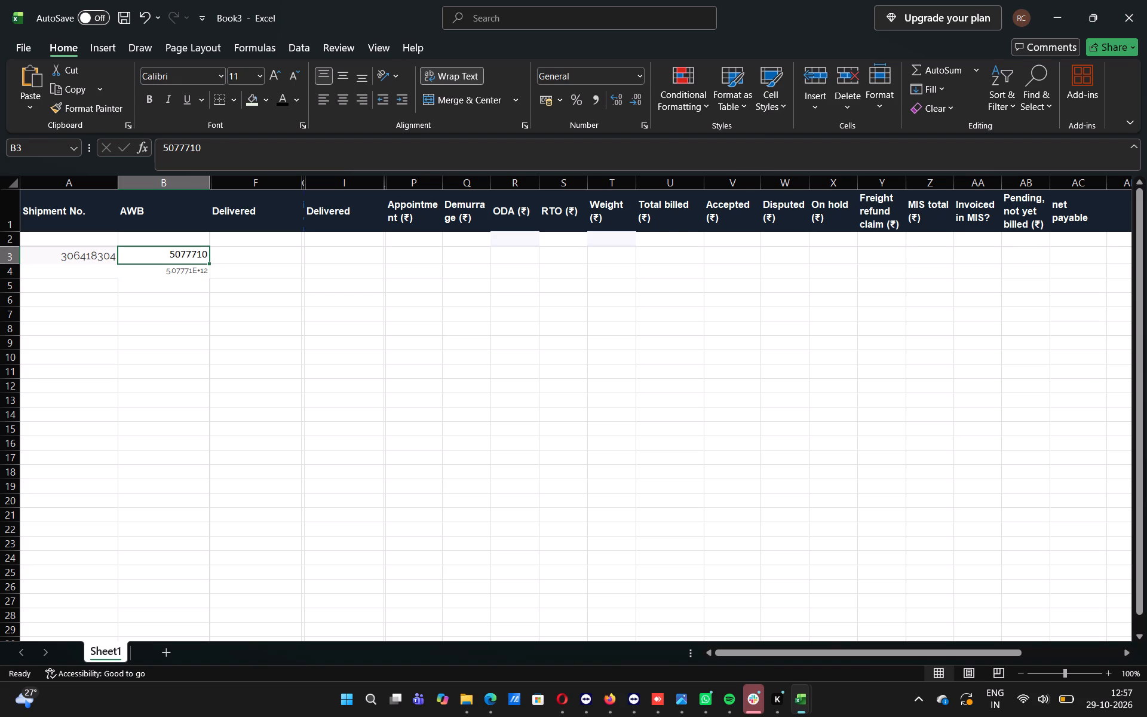
key(BackSpace)
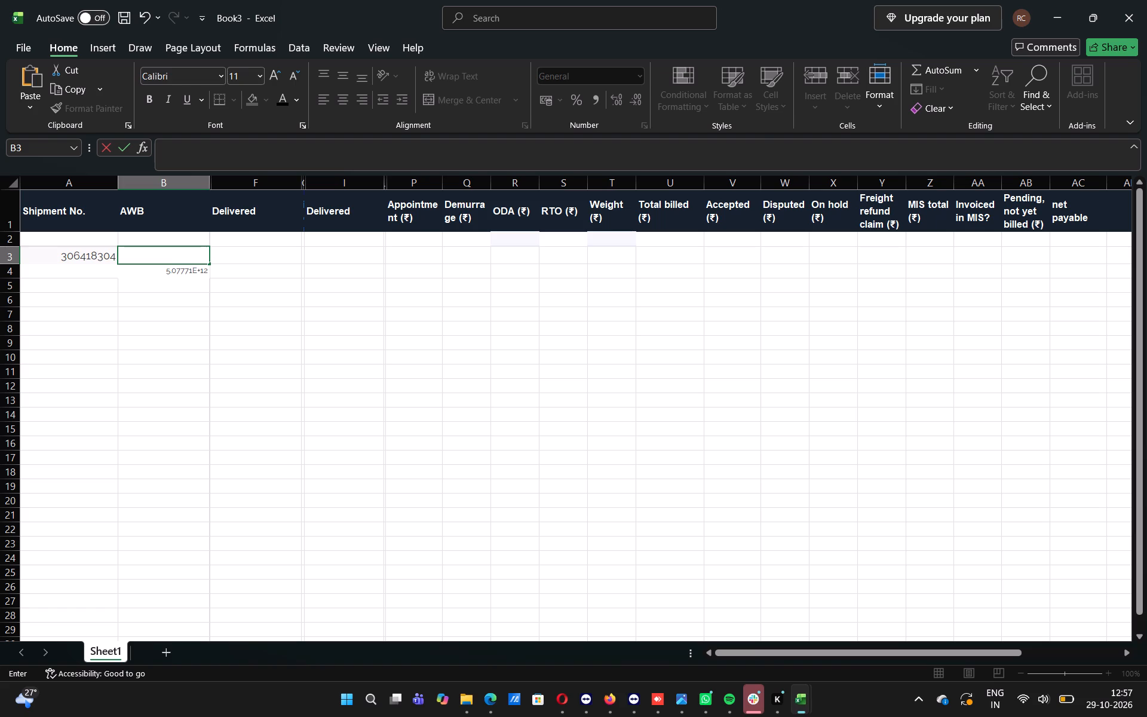
click(188, 268)
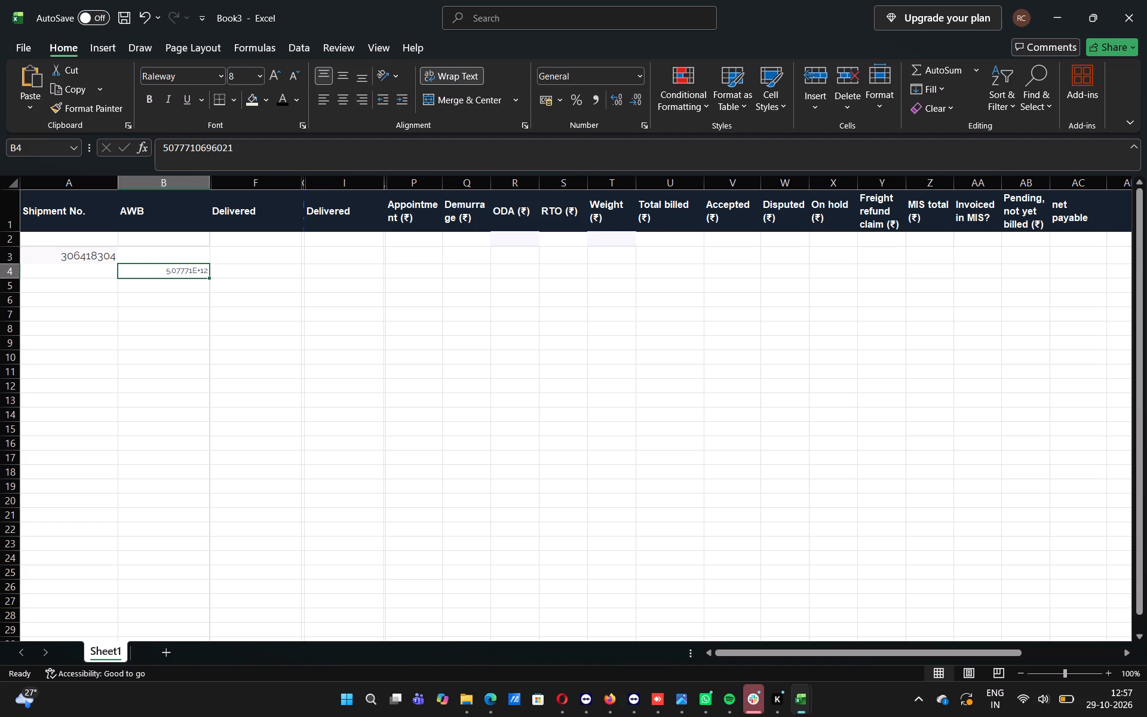
click(183, 259)
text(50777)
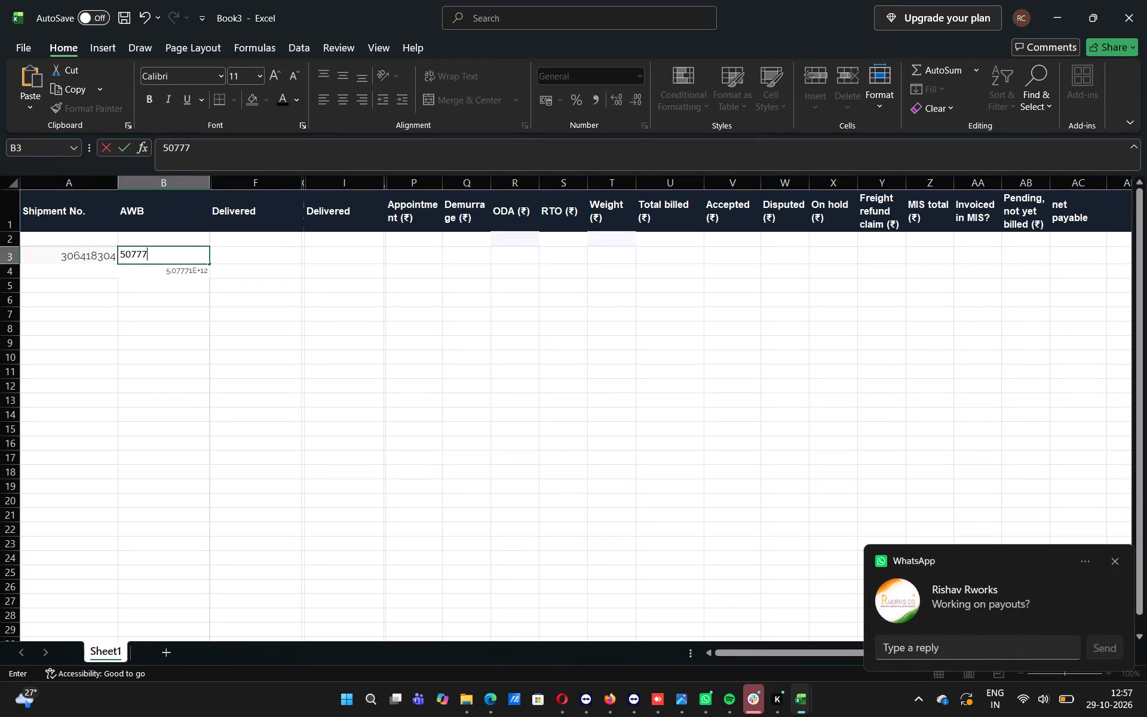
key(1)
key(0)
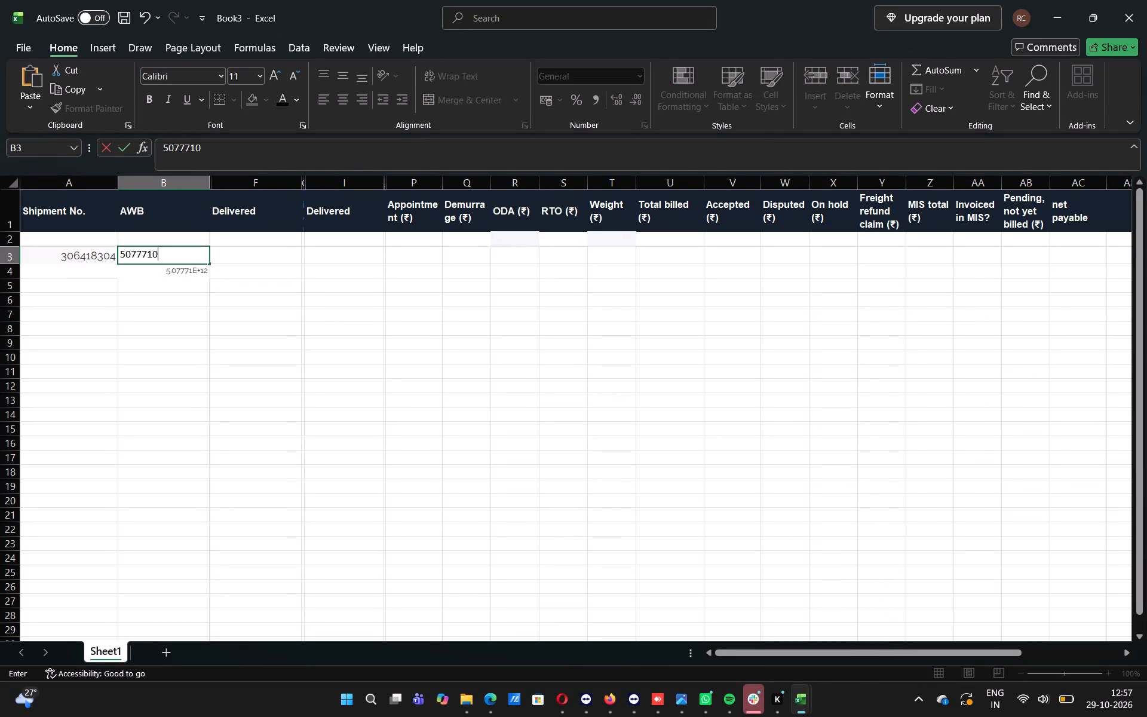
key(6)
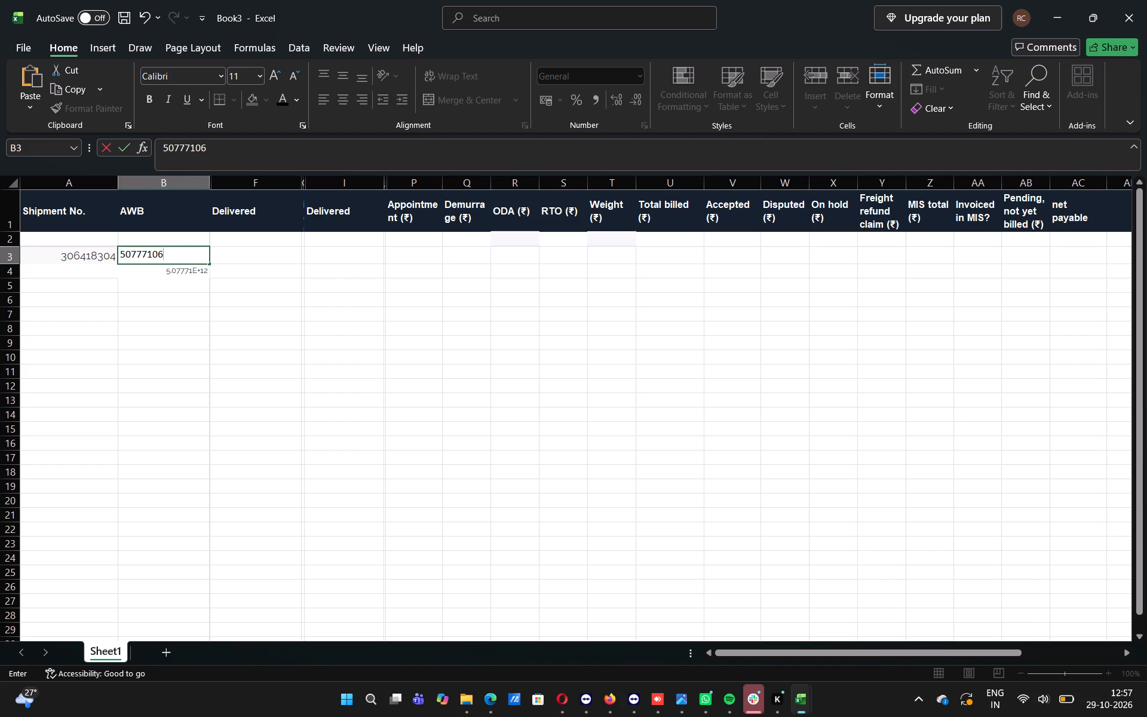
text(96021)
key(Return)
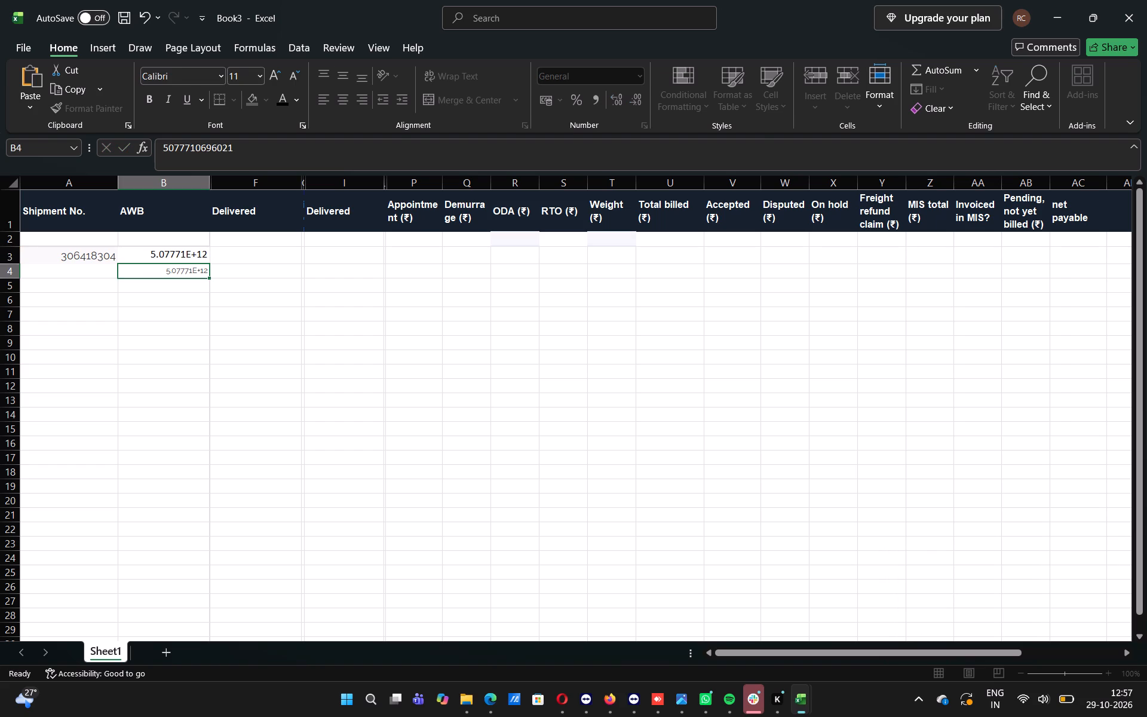
Clear the duplicate AWB number from B4.
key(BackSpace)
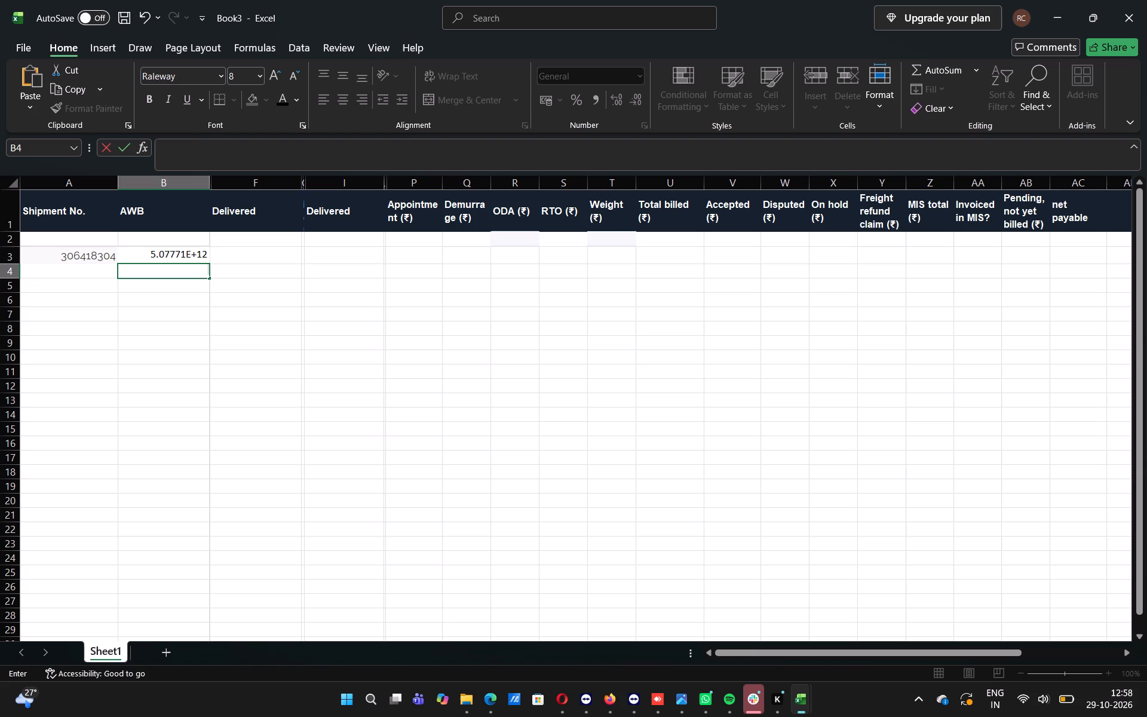
click(247, 259)
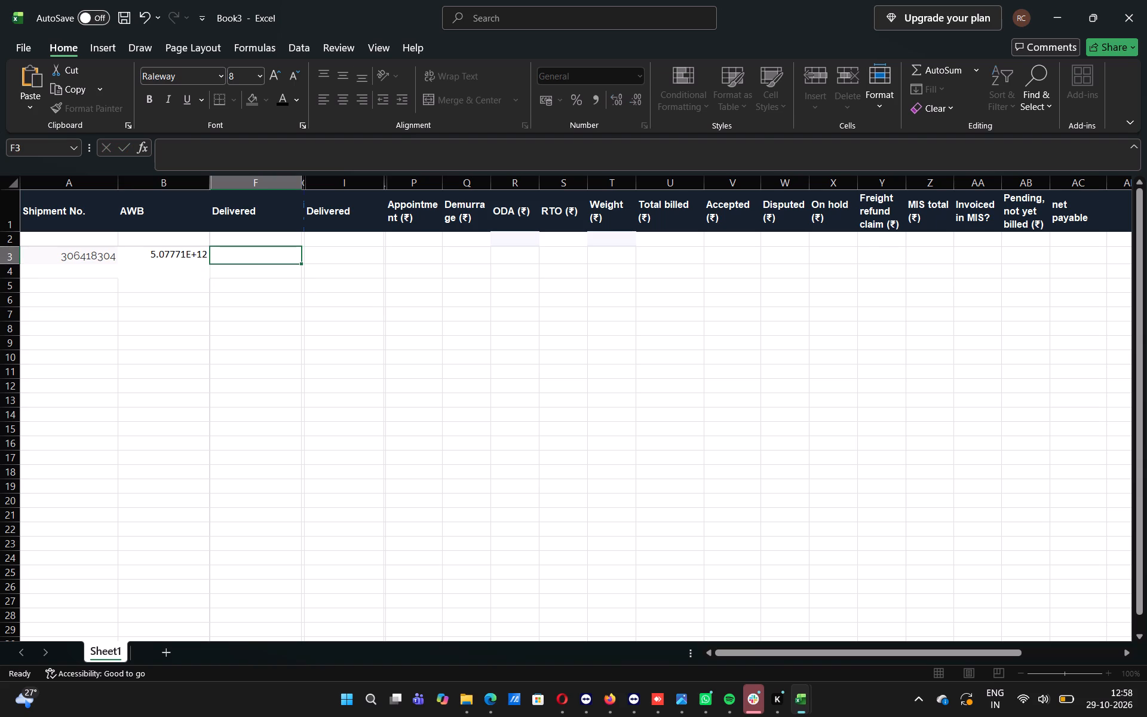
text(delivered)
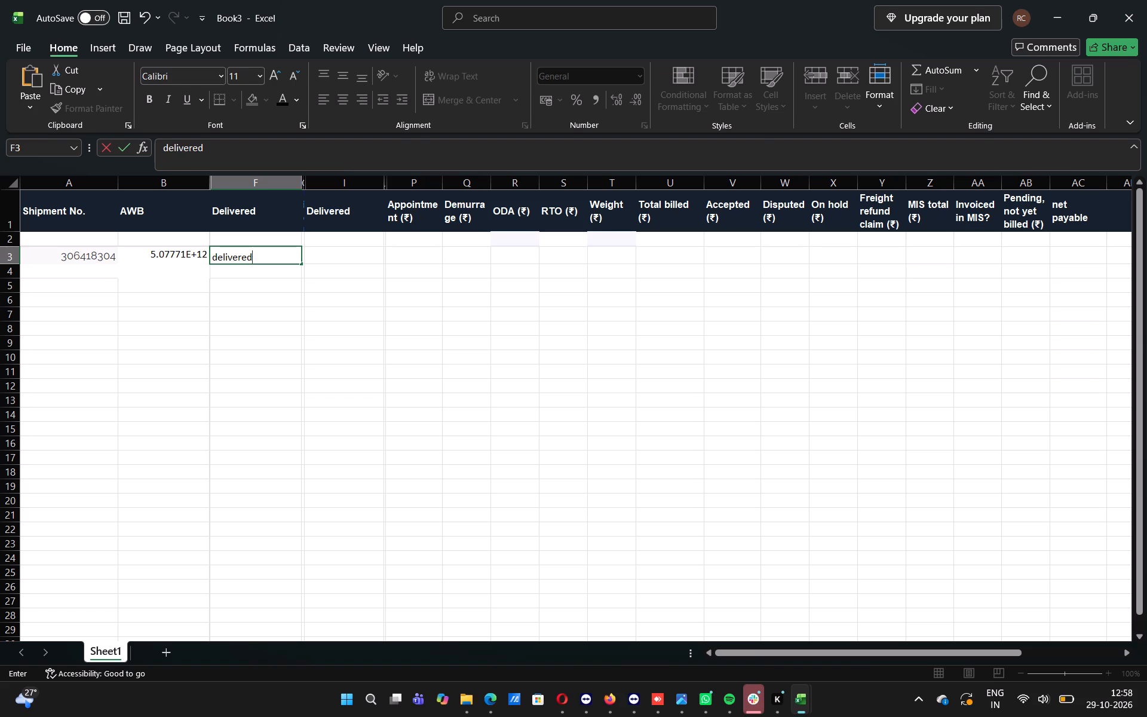
Enter delivered for the shipment in row 3 under both Delivered columns, F and I.
click(328, 256)
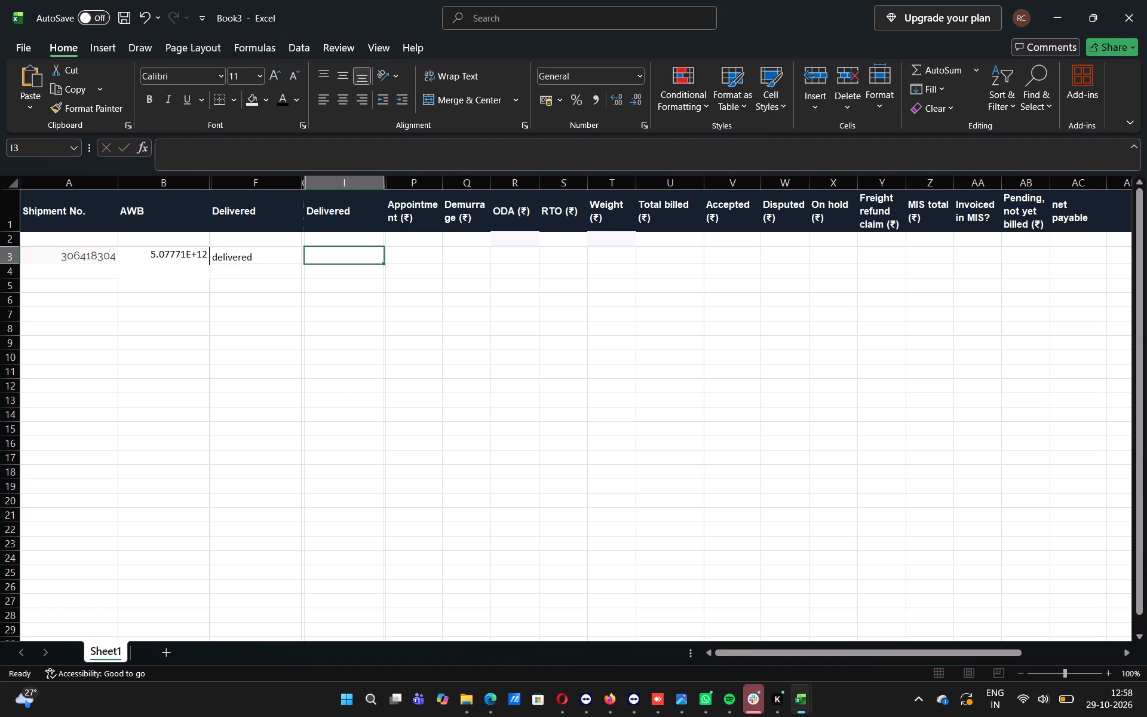
click(343, 209)
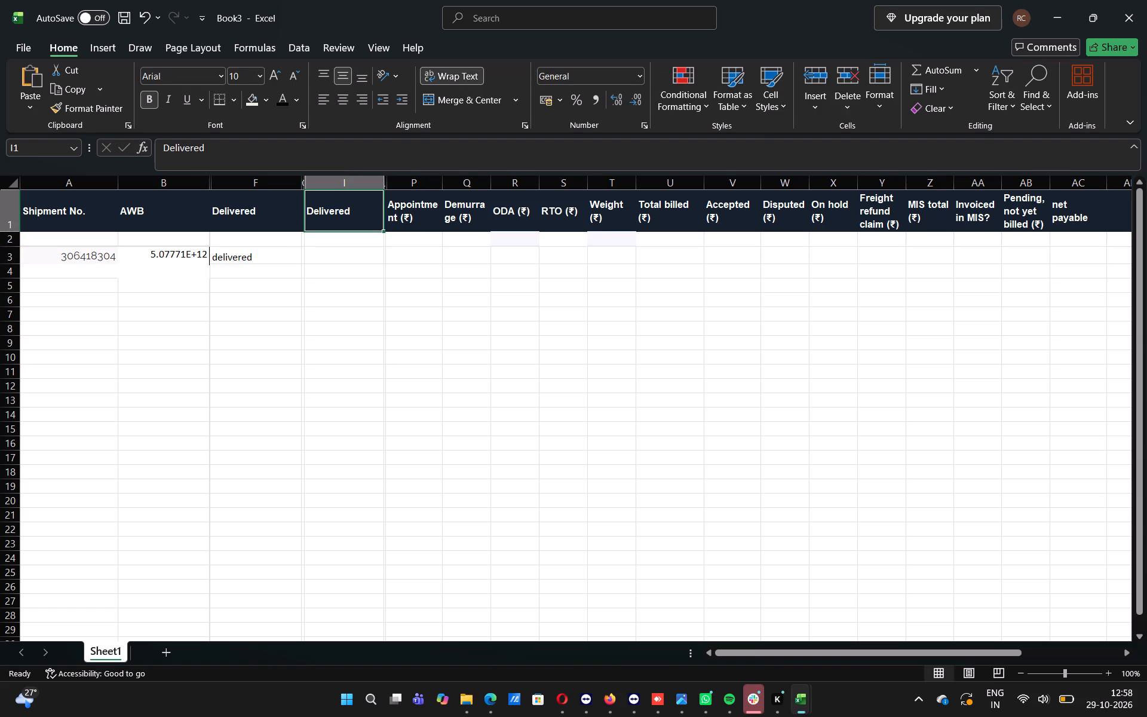
click(339, 255)
text(delivered)
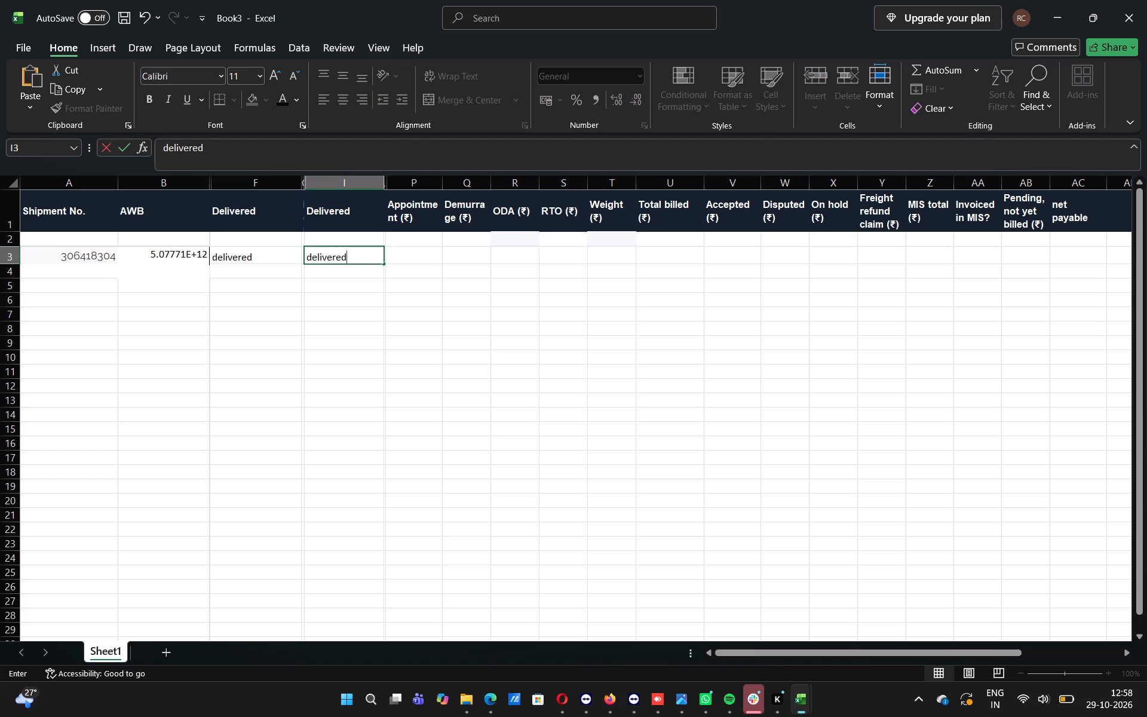
Using the shipment's transactions in Edge, enter 590 under Appointment (₹) and 1180 under ODA (₹) in row 3 of Book3.
click(401, 255)
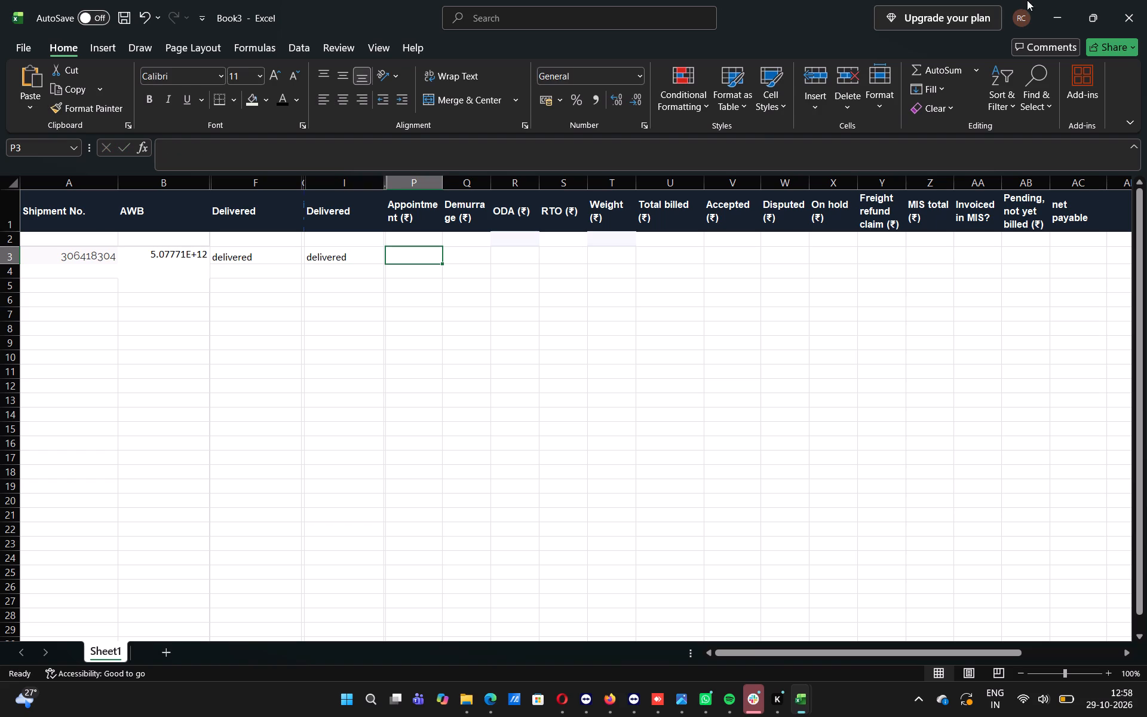
click(1047, 4)
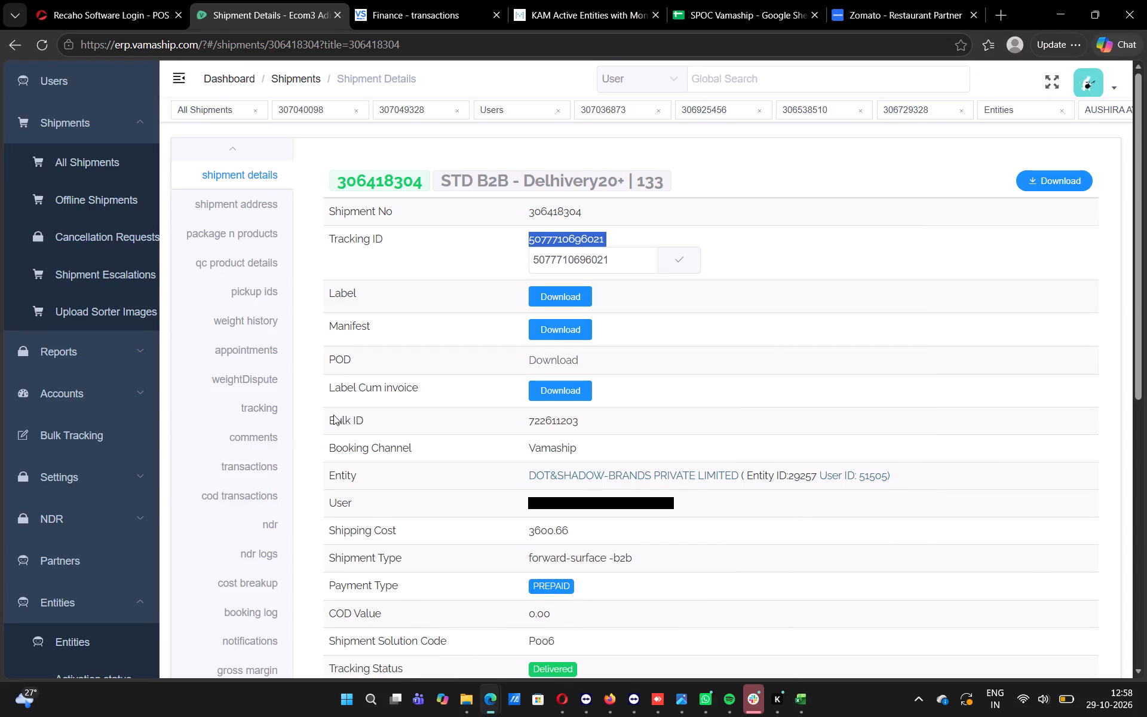
click(246, 456)
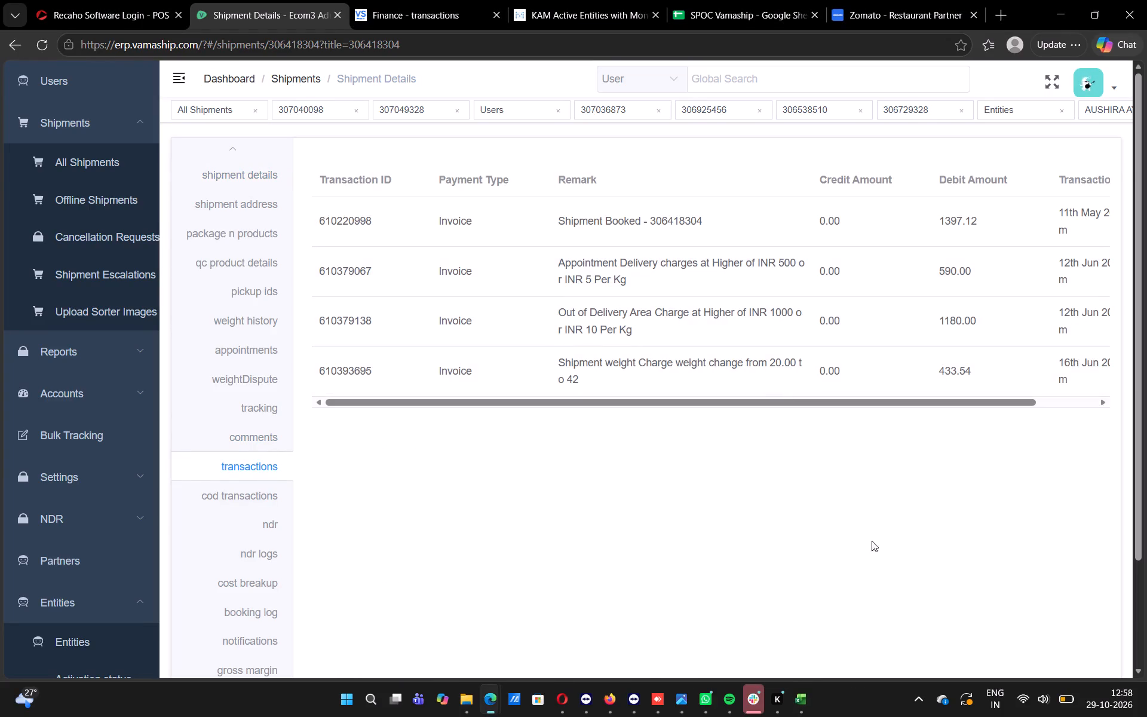
click(922, 623)
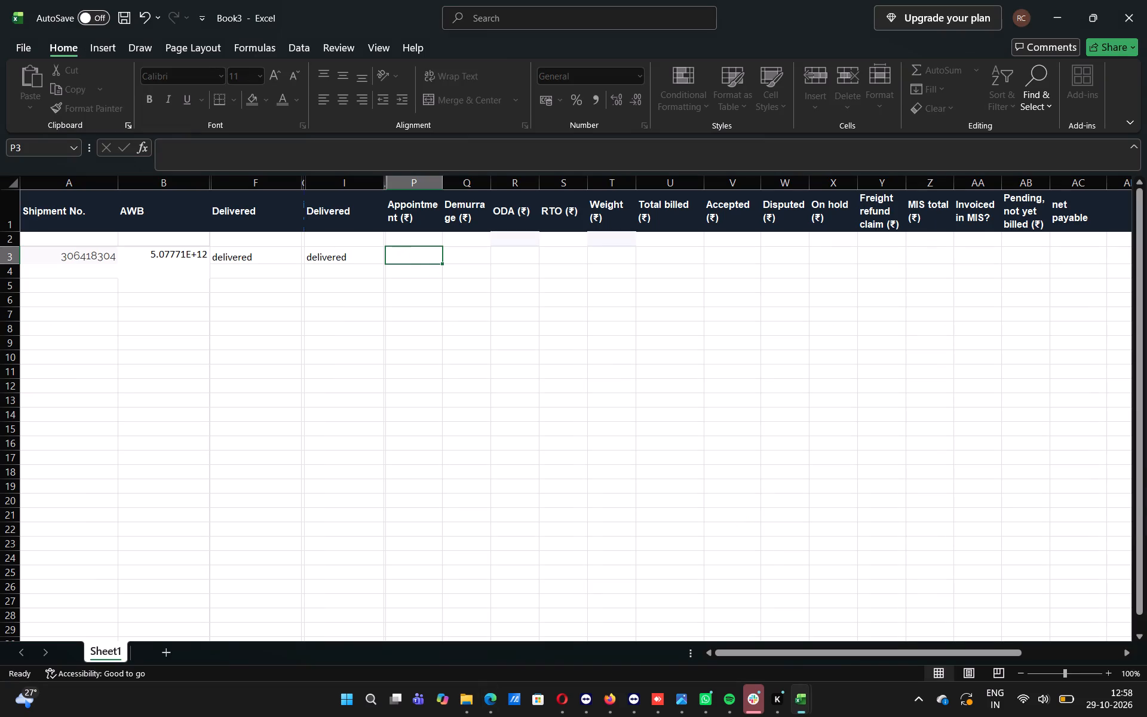
text(590)
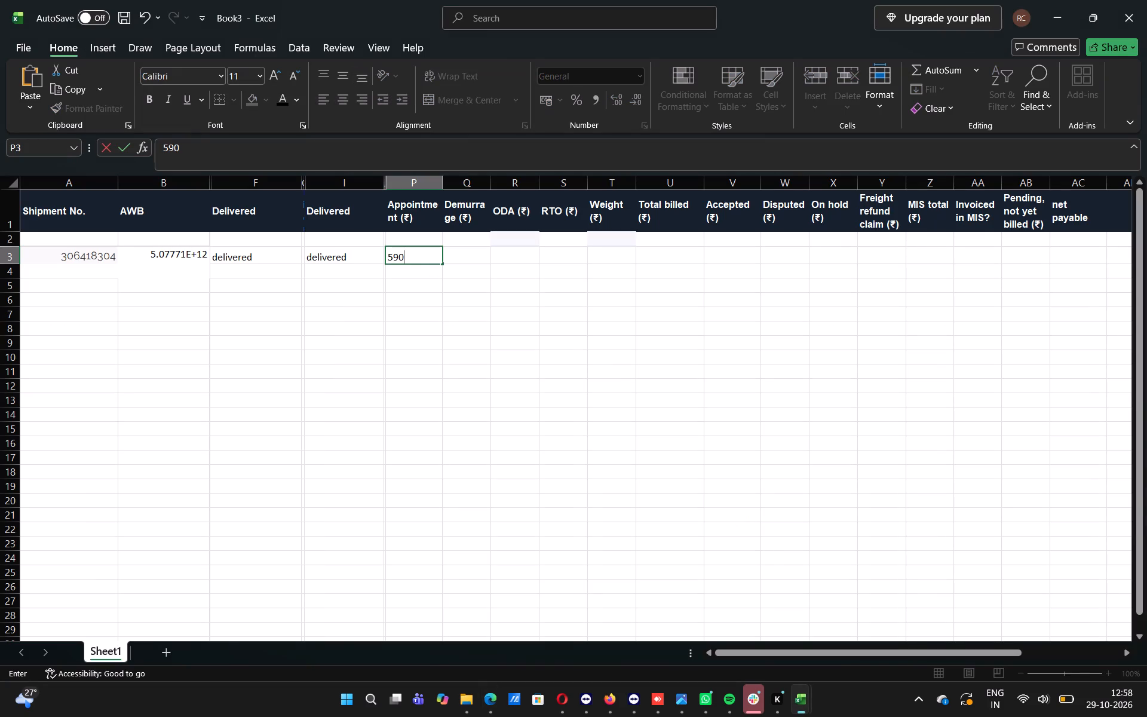
click(508, 257)
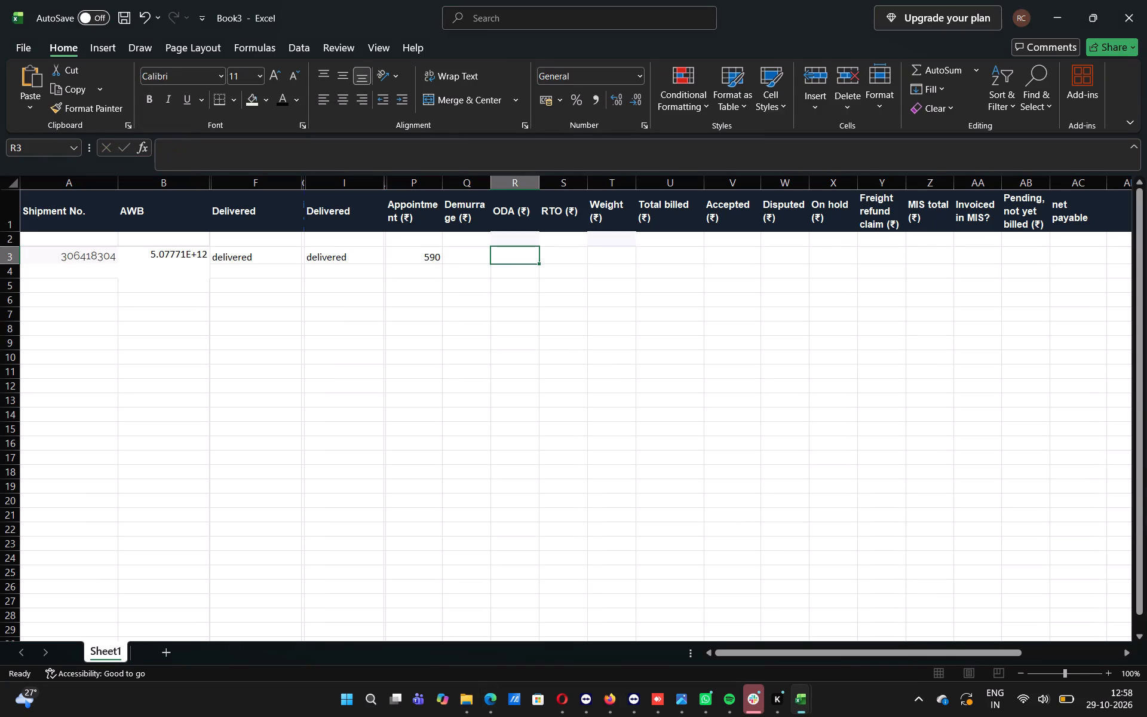
text(1180)
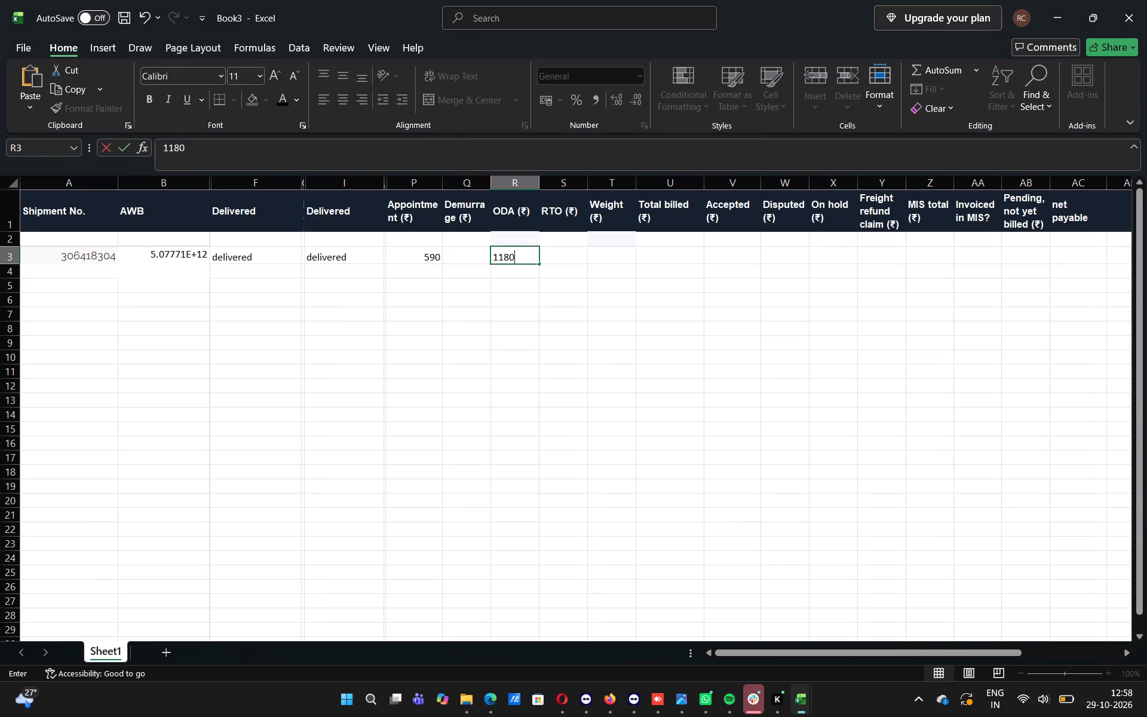
Check the weight change debit in the shipment's transactions in Edge and enter 433.54 under Weight (₹) in row 3 of Book3.
click(605, 255)
click(605, 255)
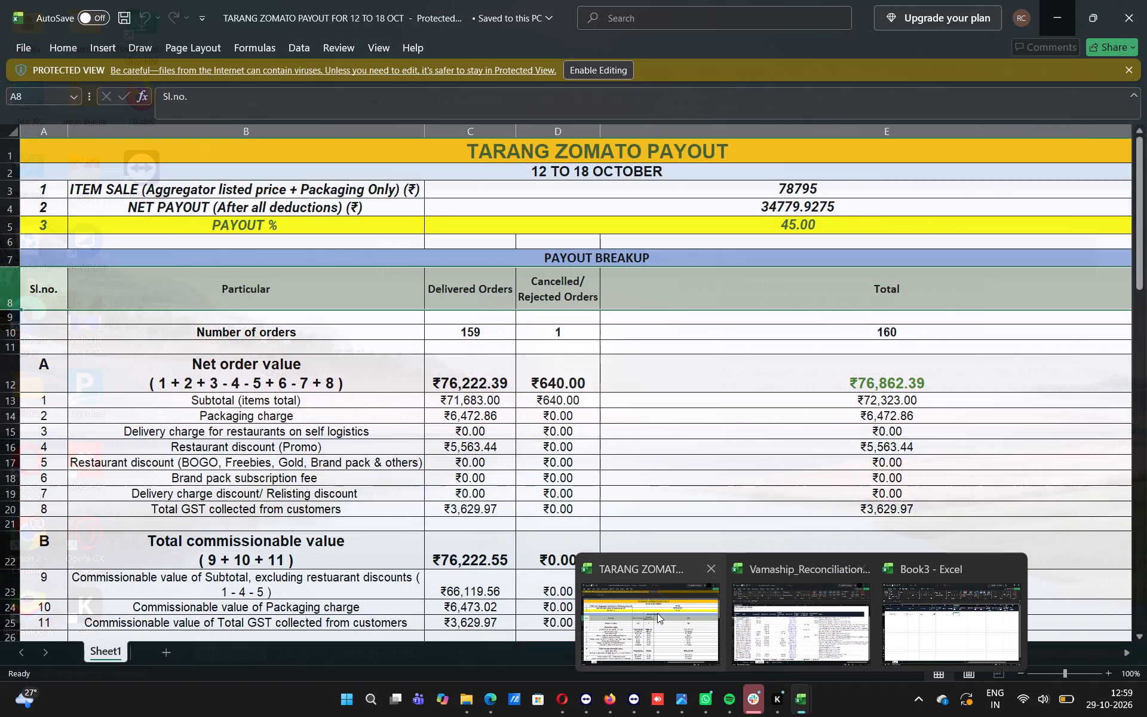
click(1058, 4)
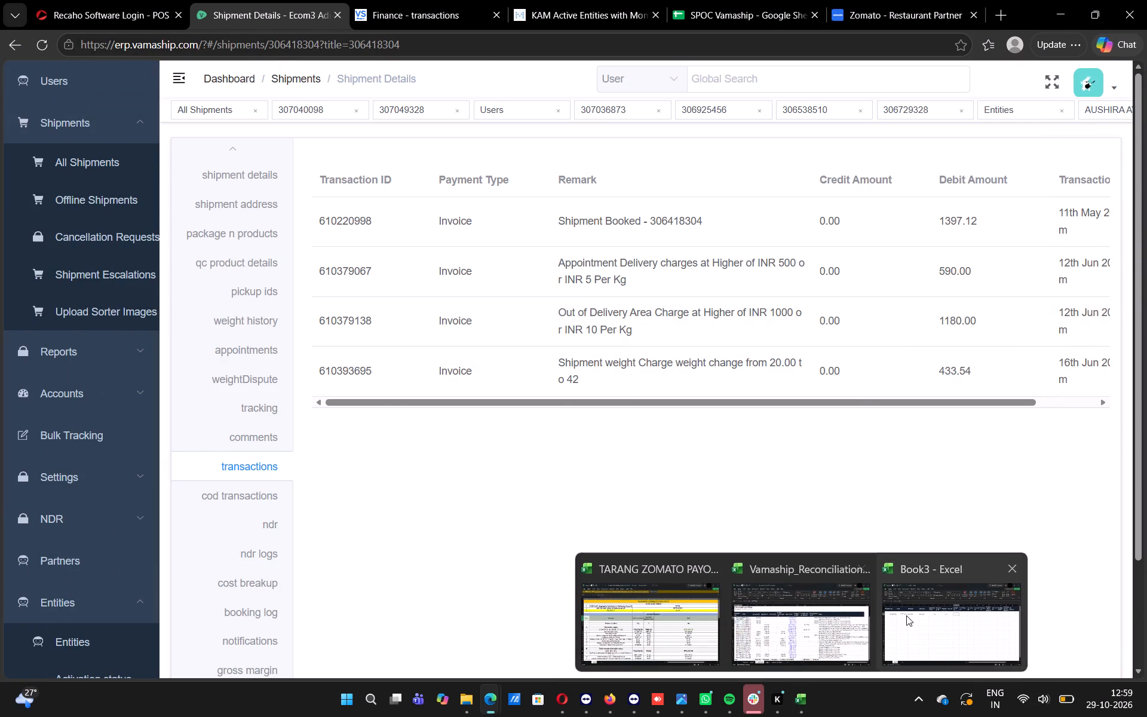
click(913, 614)
text(433)
text(.54)
click(665, 253)
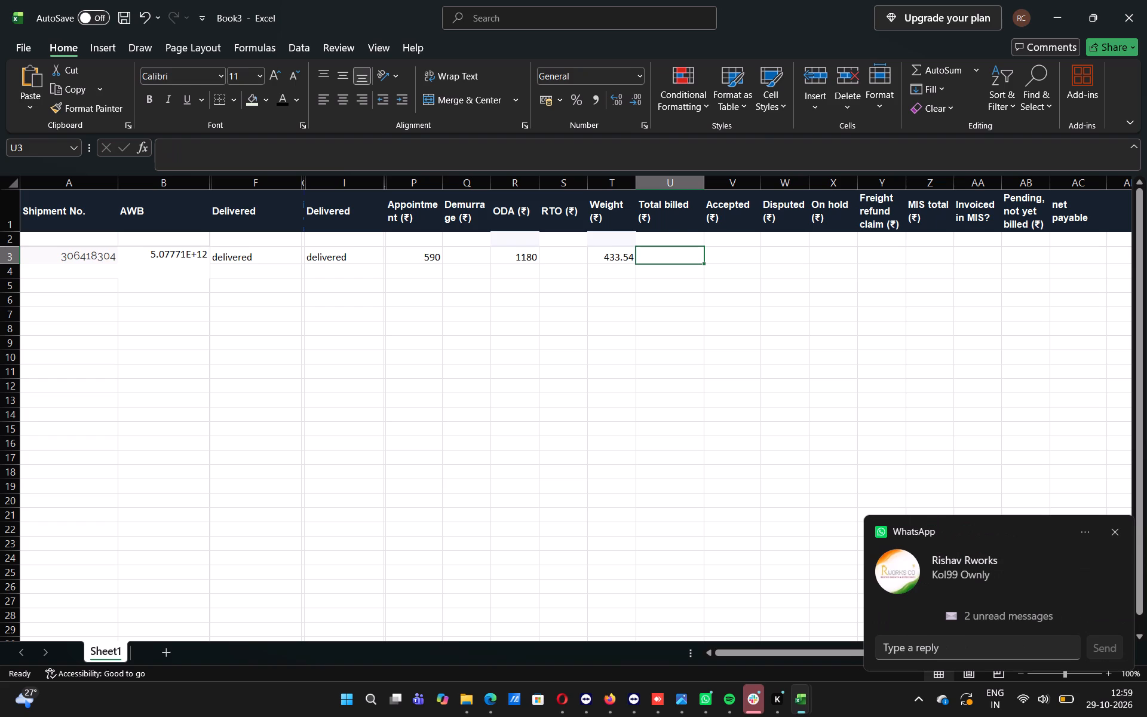
Select the net payable cell in row 3.
click(723, 260)
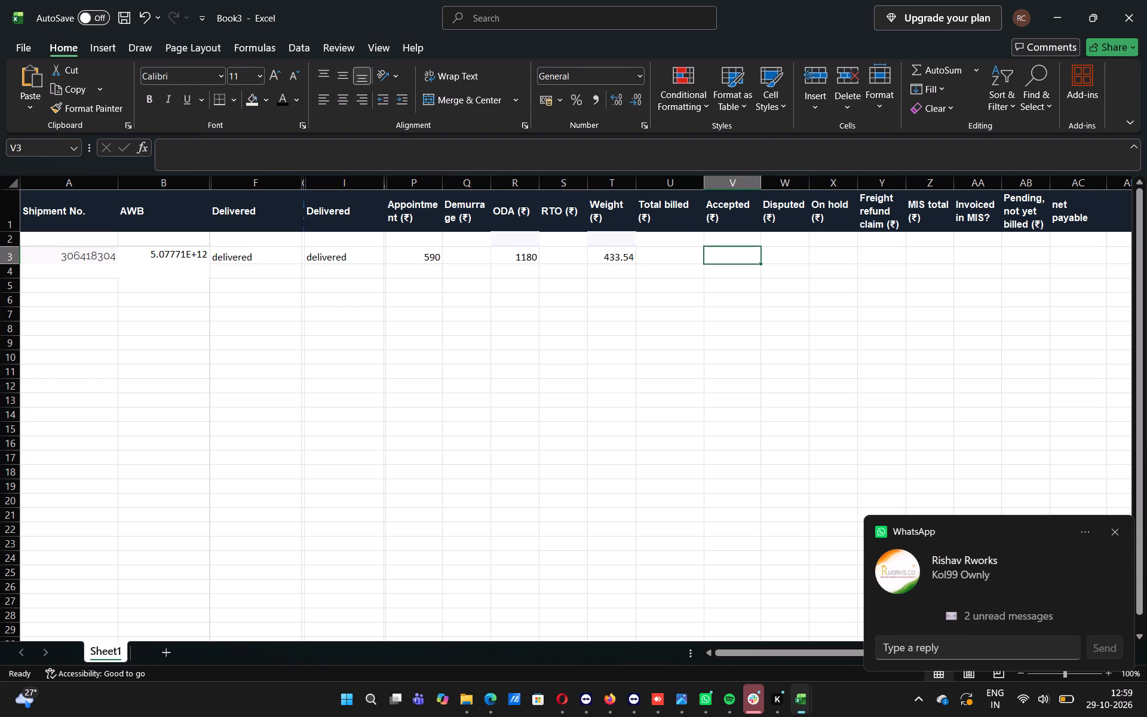
drag(766, 654, 805, 662)
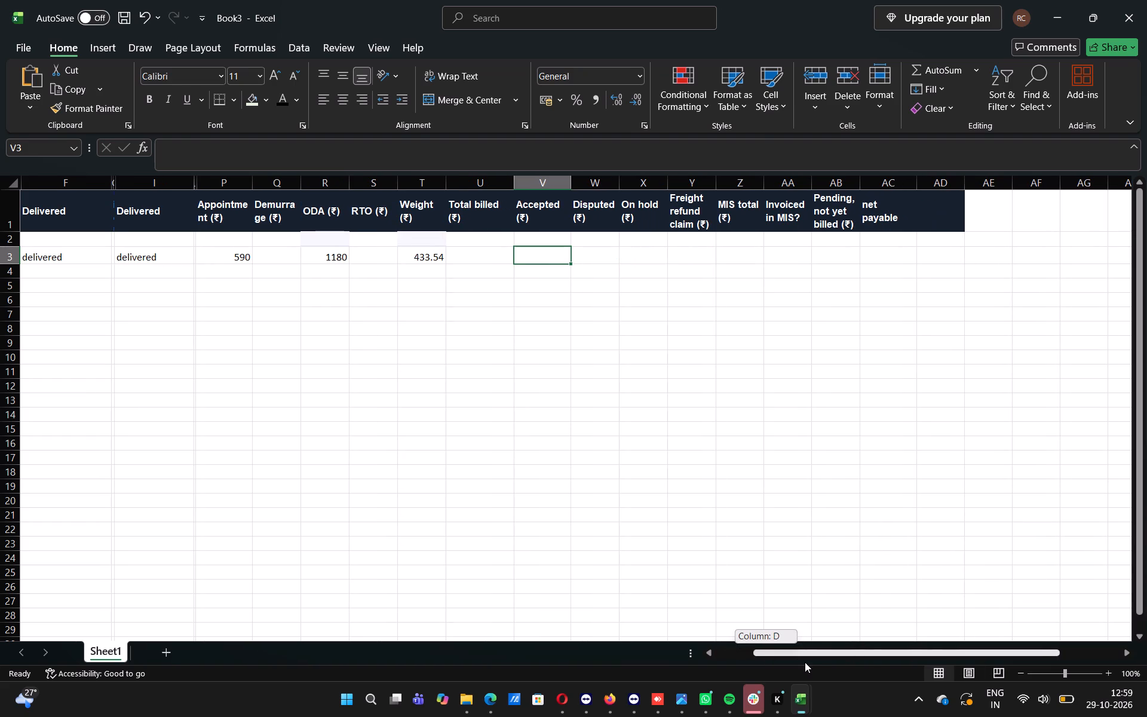
drag(805, 662, 800, 661)
click(881, 250)
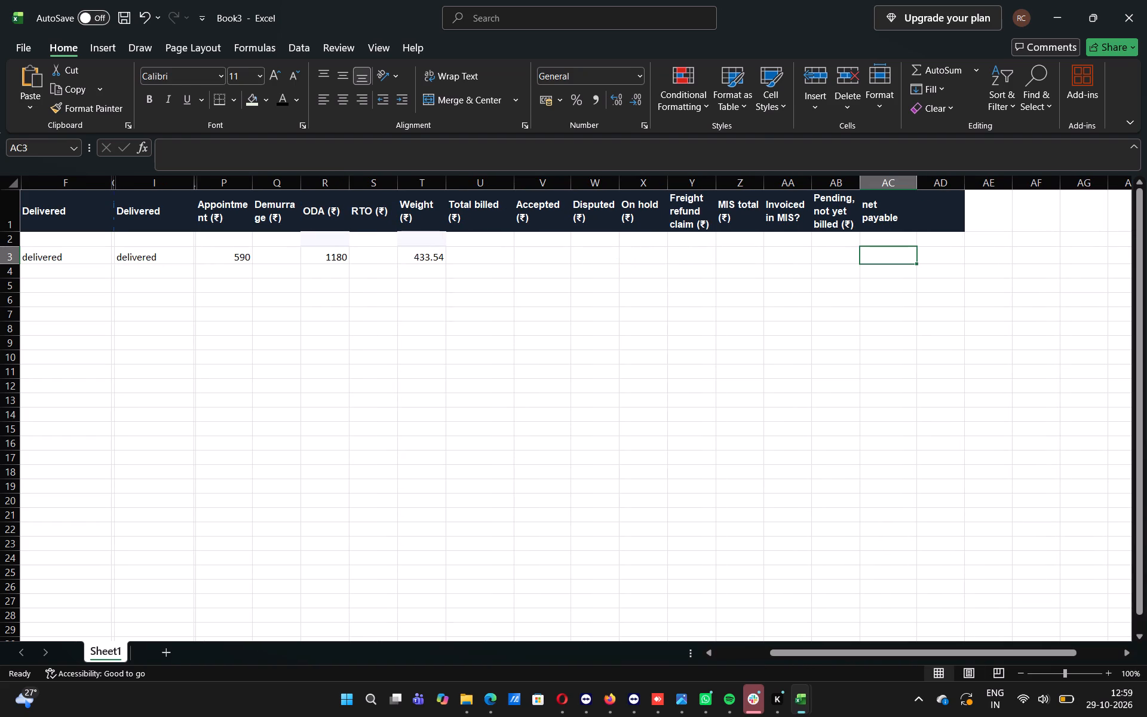
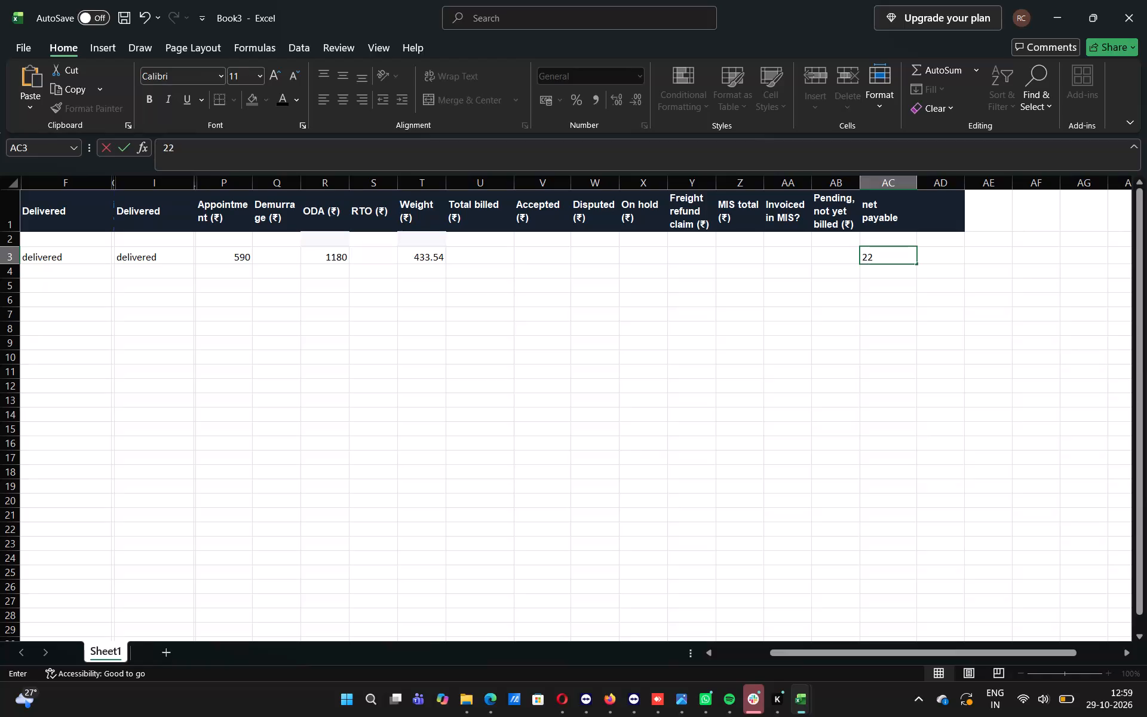
Enter 2203.54 as the net payable in row 3 of Book3, checking the debits in the shipment's transactions in Edge.
text(03)
text(.54)
click(1054, 1)
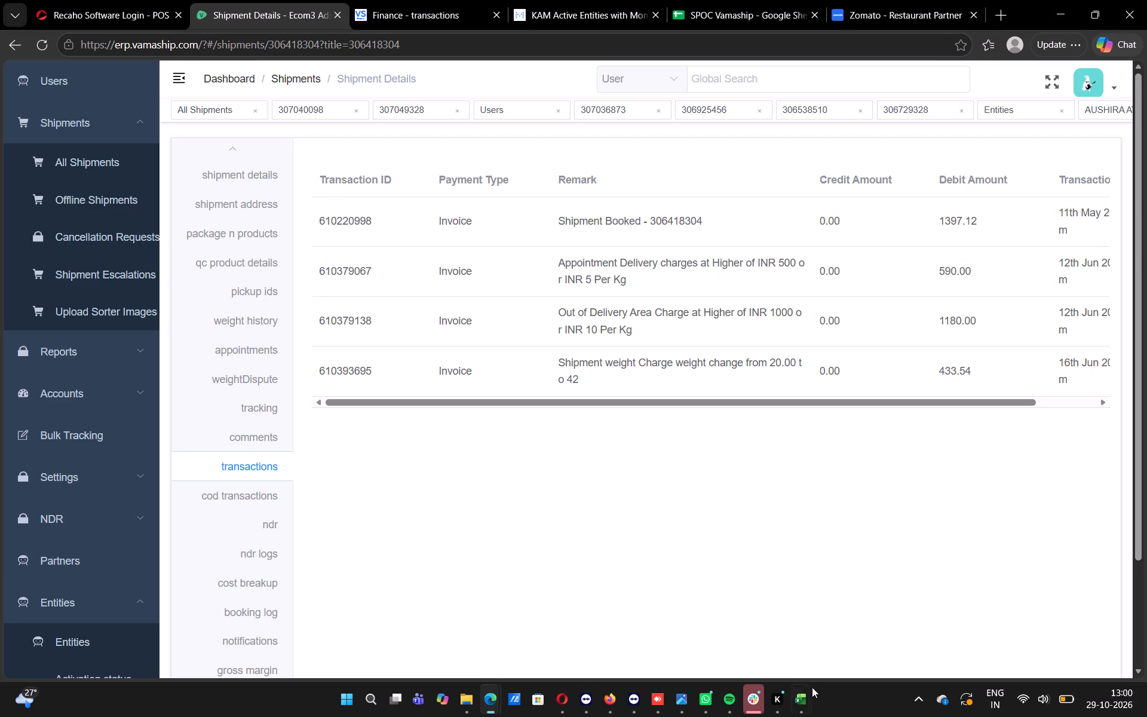
click(926, 632)
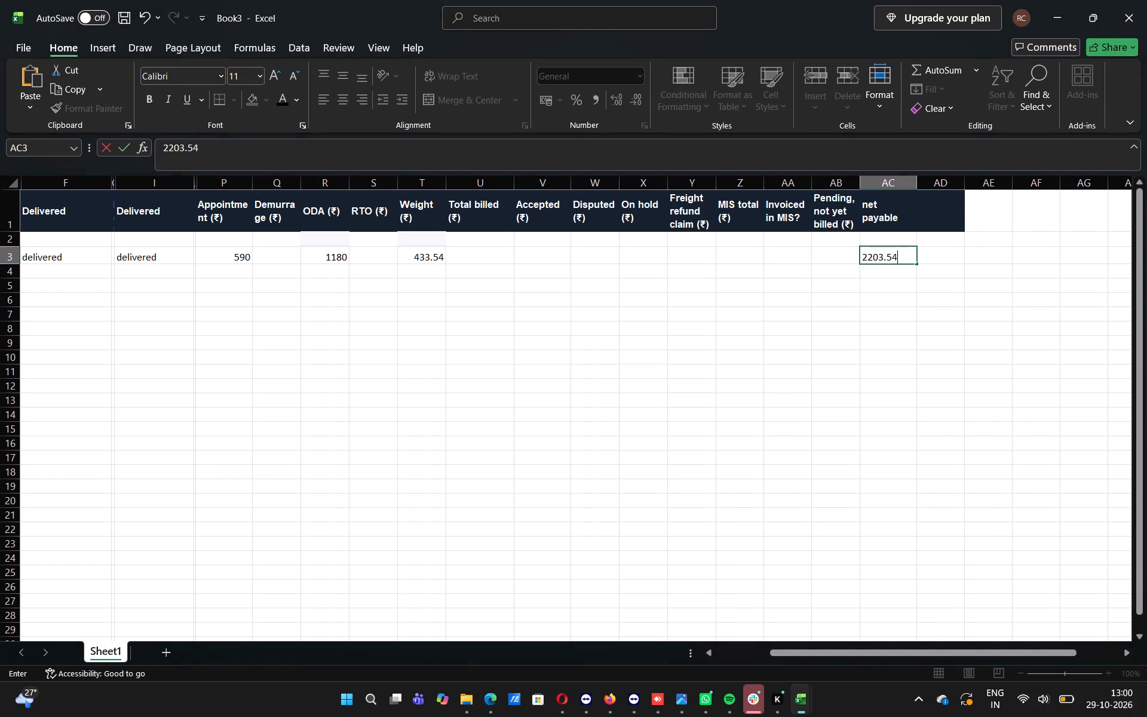
key(Return)
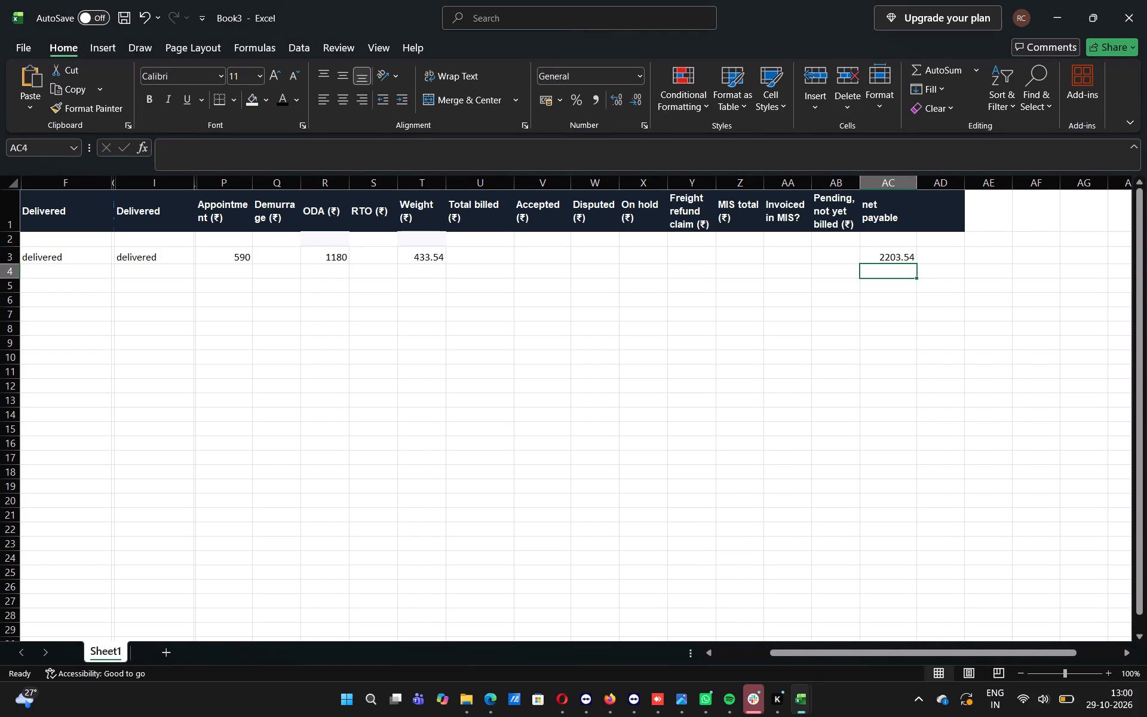
drag(822, 650, 658, 652)
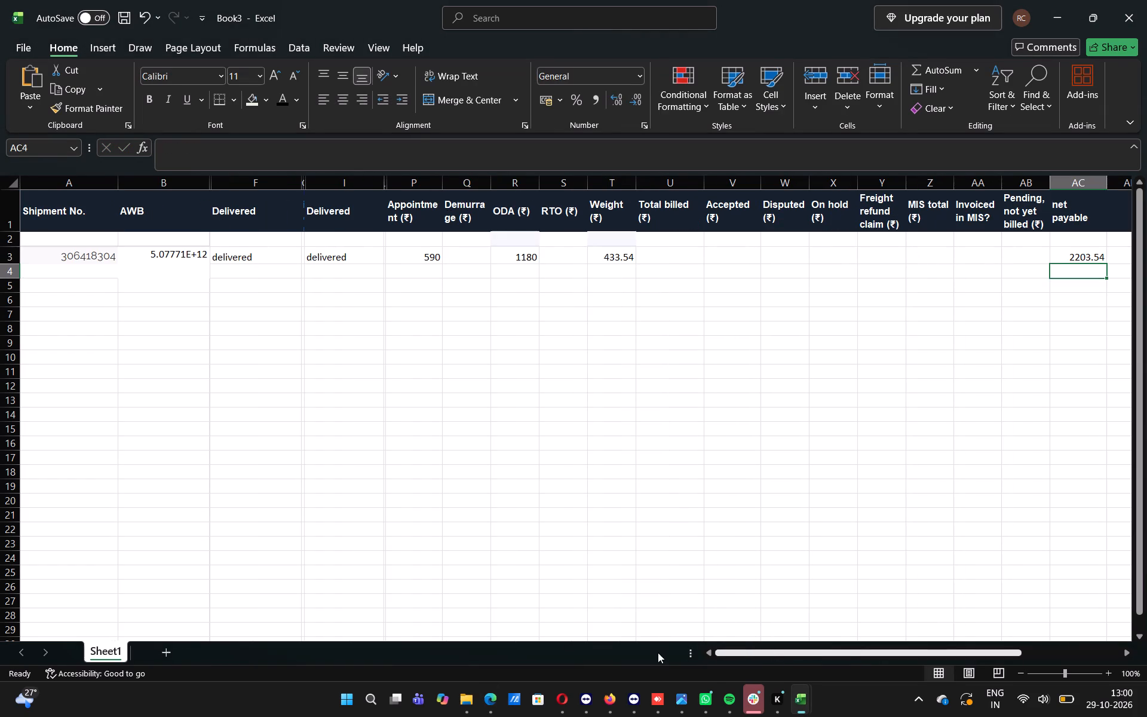
click(99, 270)
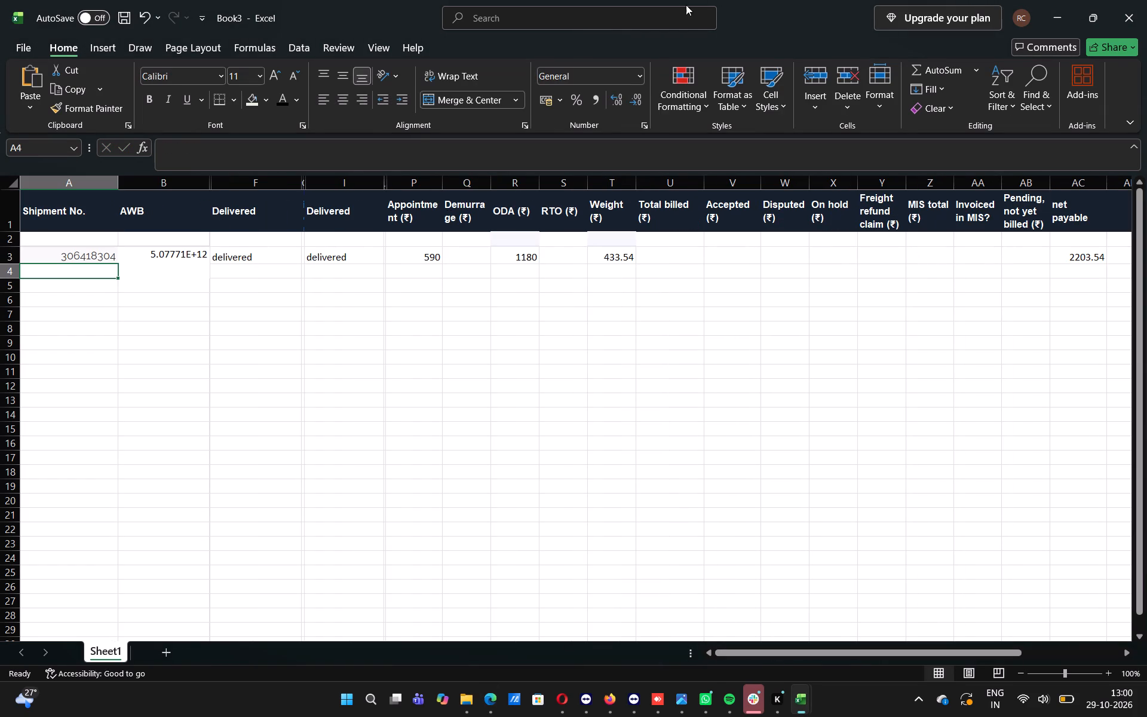
click(1053, 7)
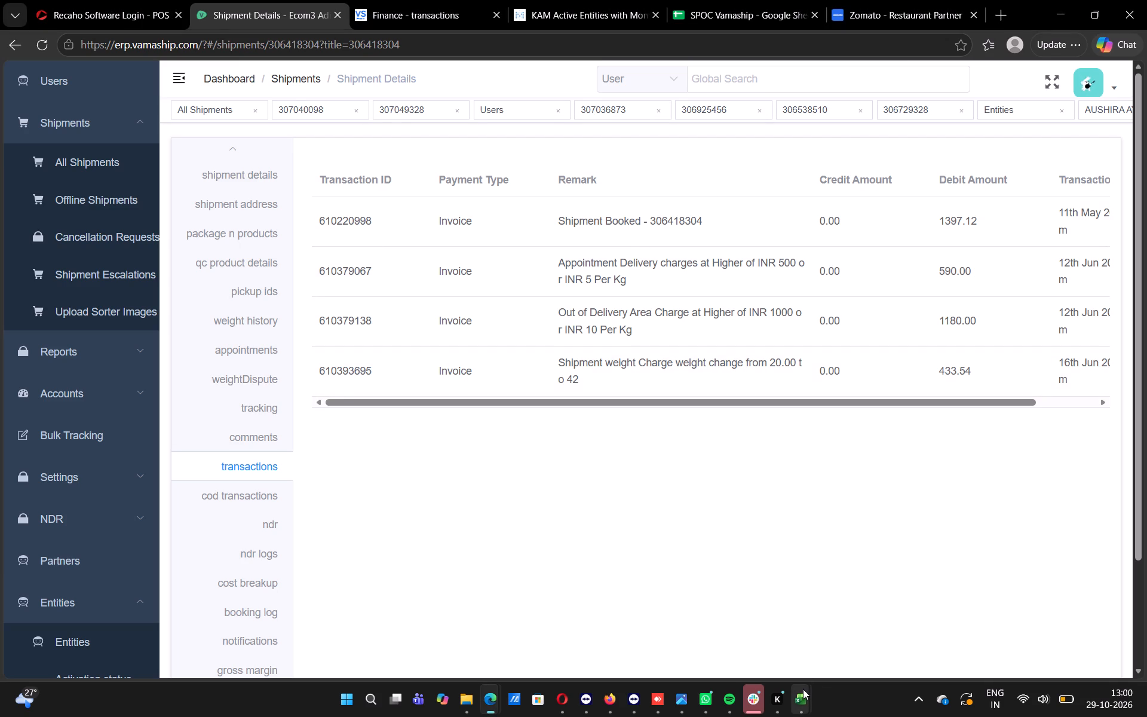
click(774, 596)
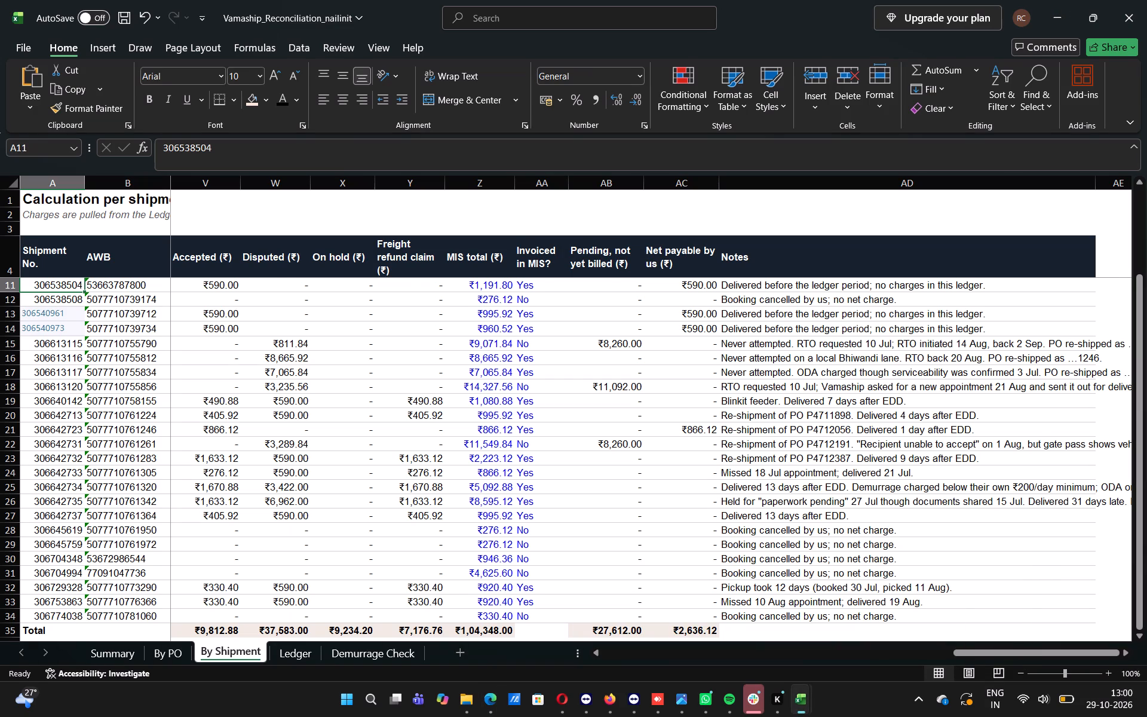
key(ctrl+c)
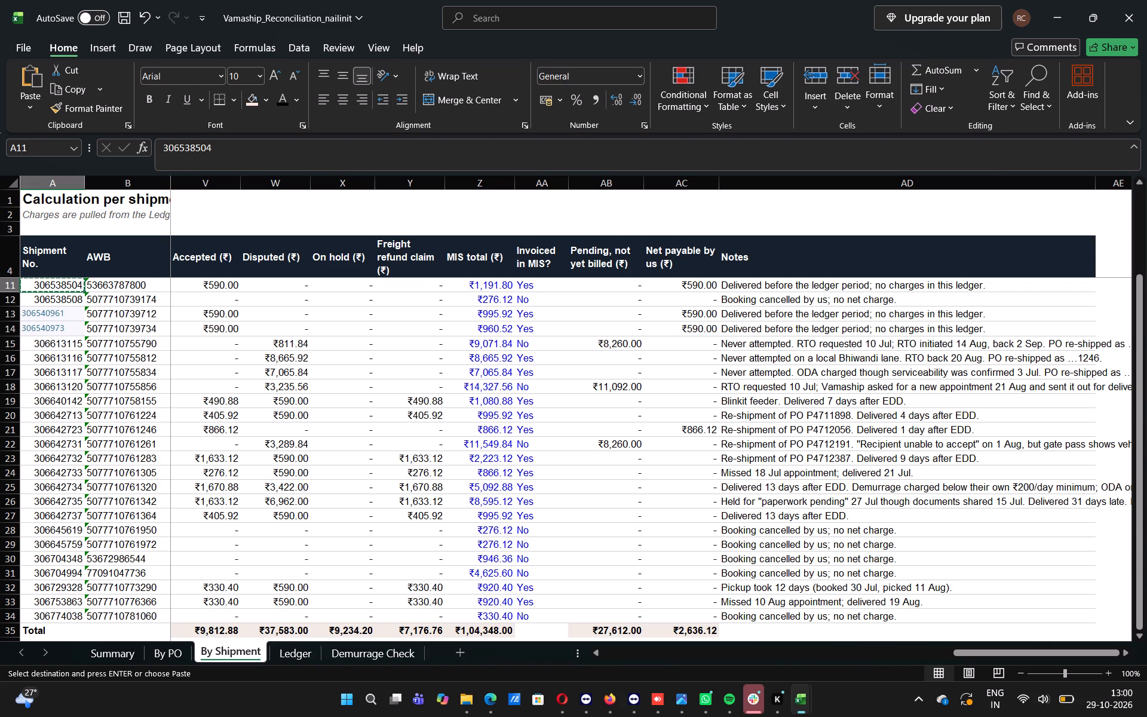
click(1064, 9)
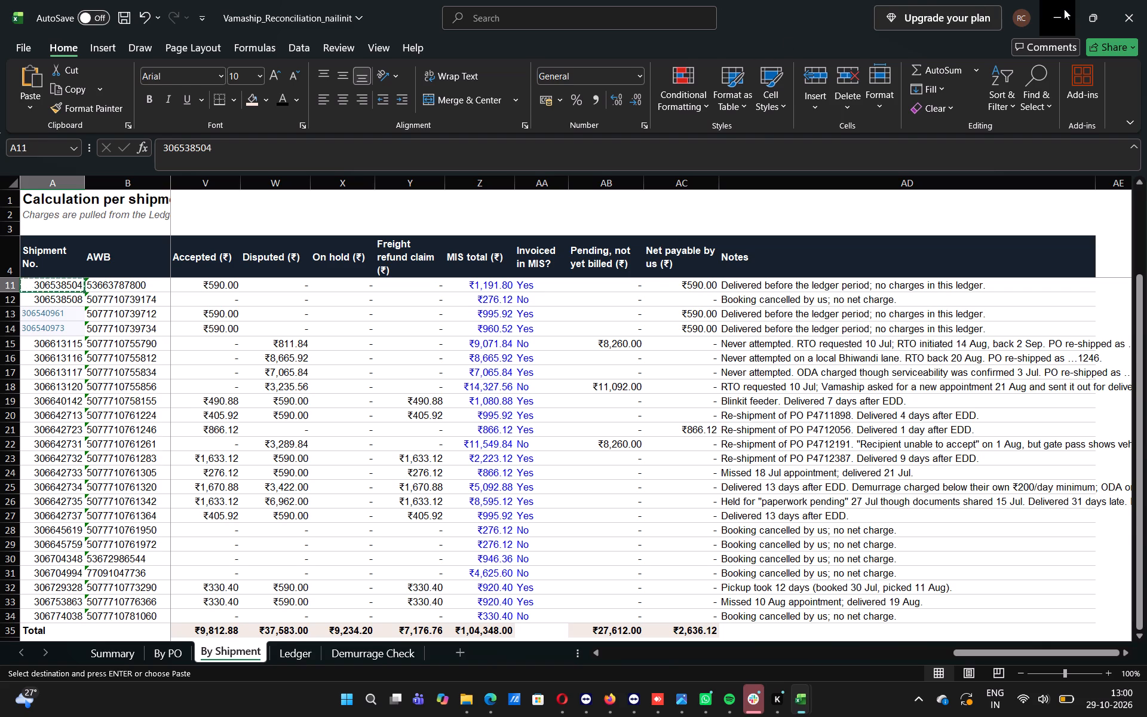
click(82, 154)
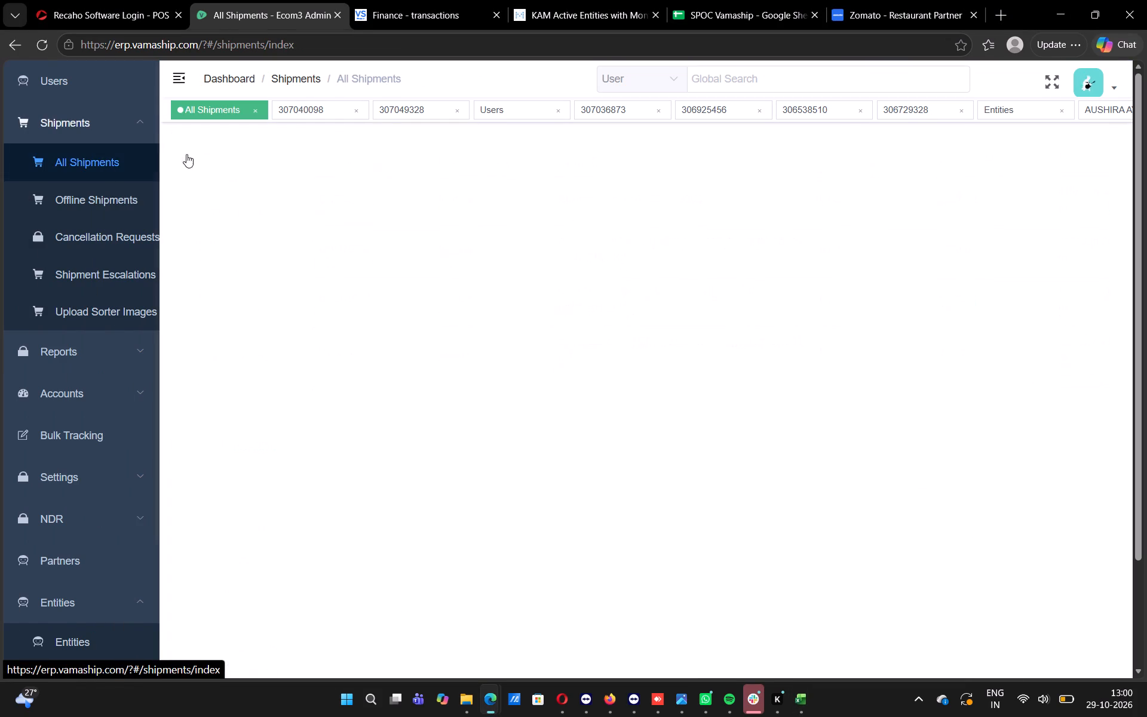
click(190, 158)
key(ctrl+v)
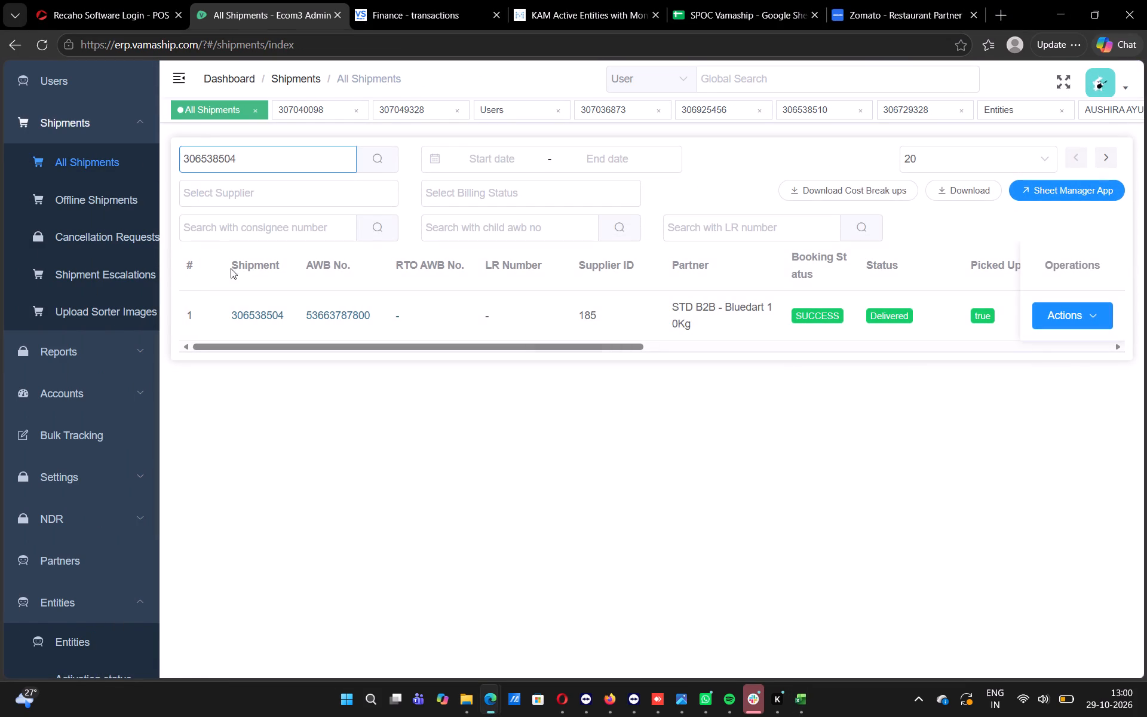
click(250, 314)
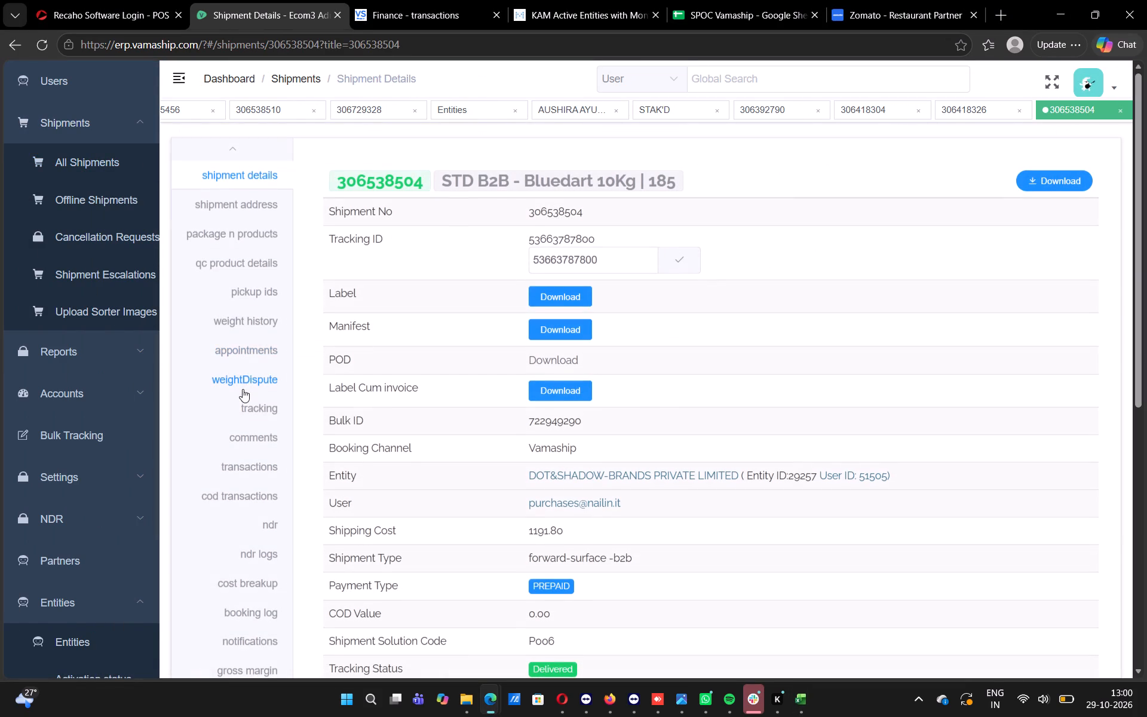
click(253, 467)
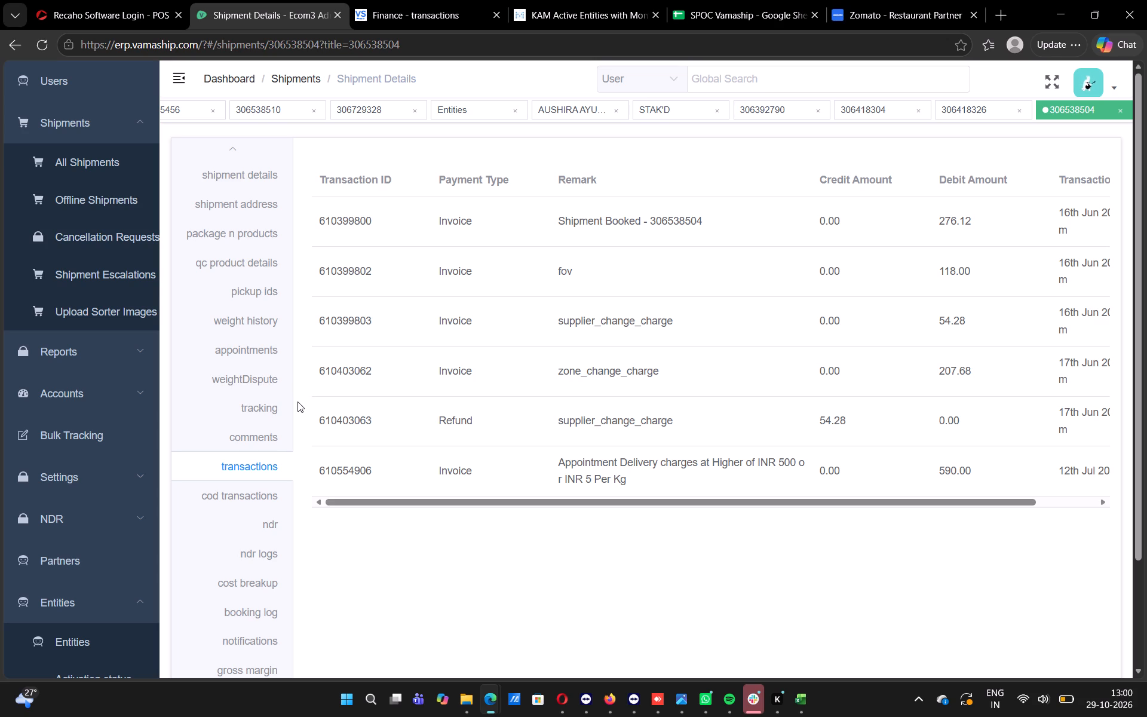
click(266, 176)
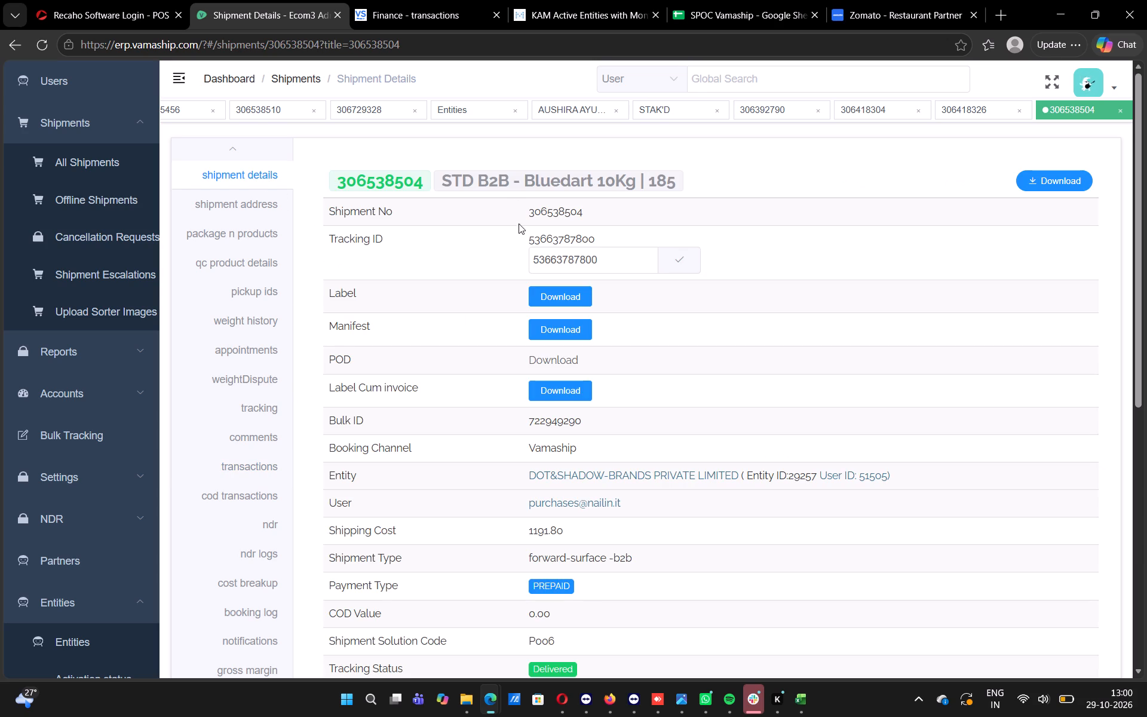
drag(523, 213, 593, 221)
key(ctrl+c)
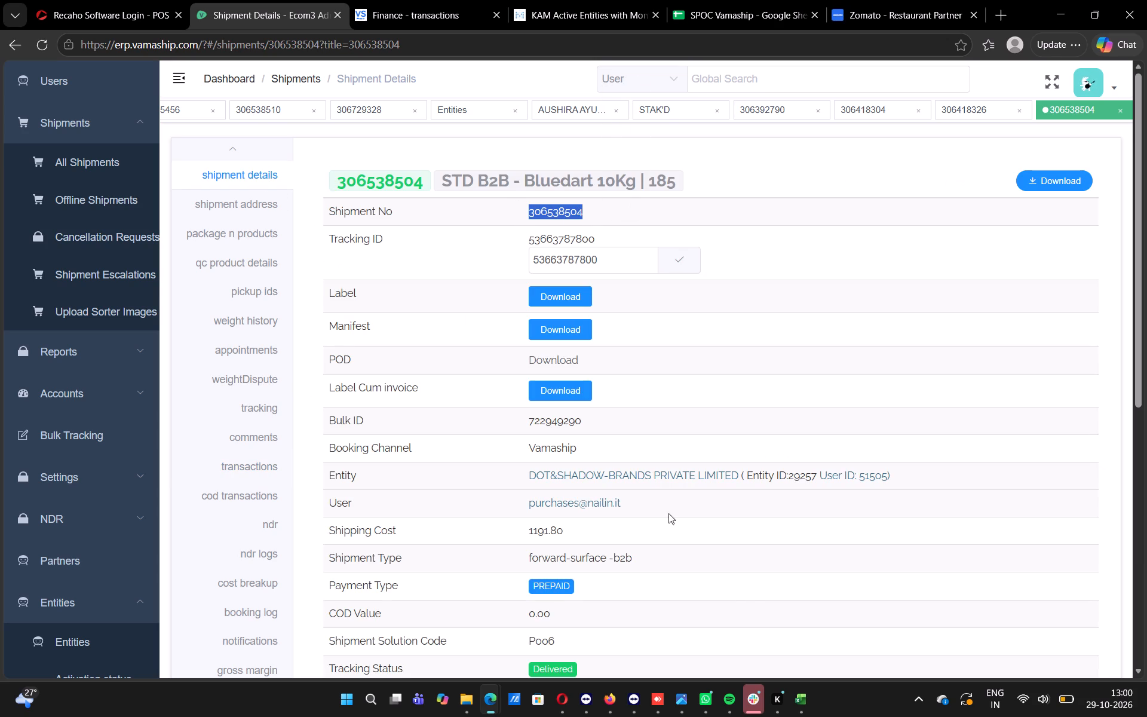
click(917, 635)
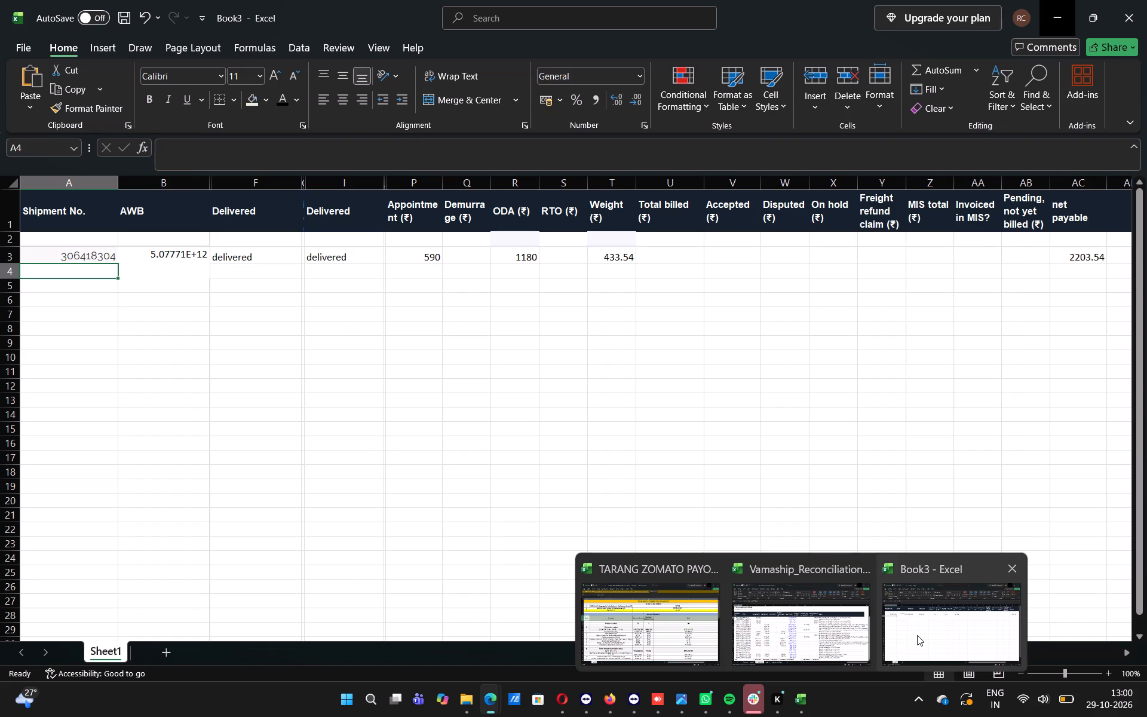
click(54, 275)
key(ctrl+v)
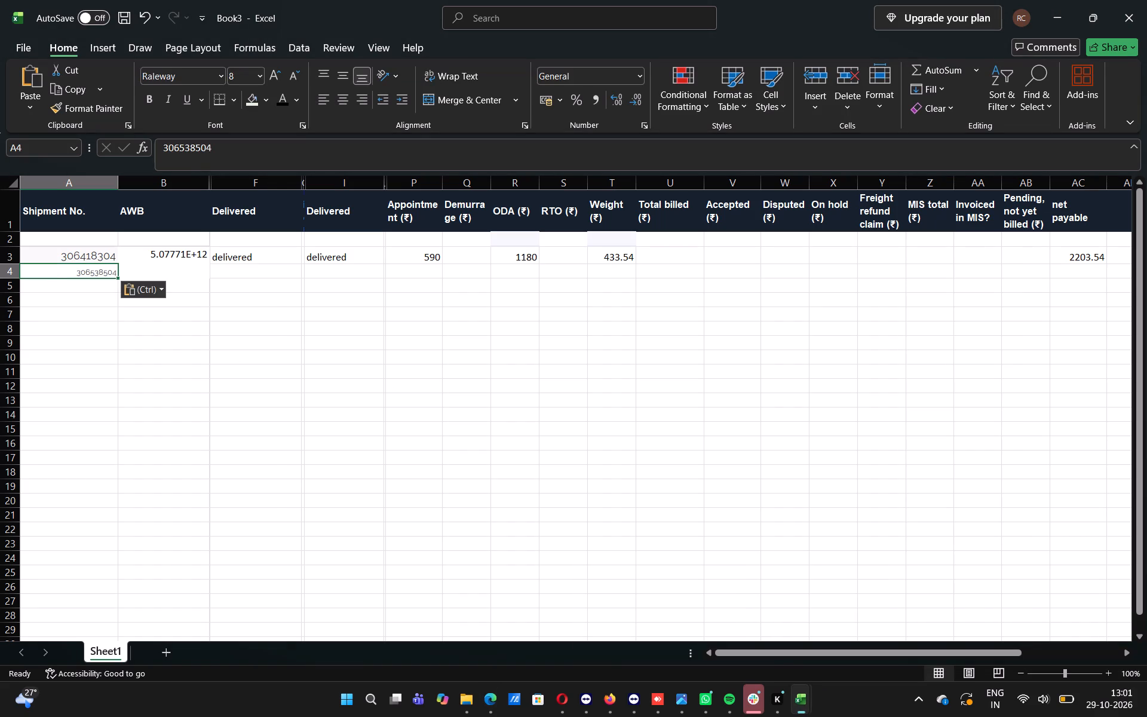
click(259, 75)
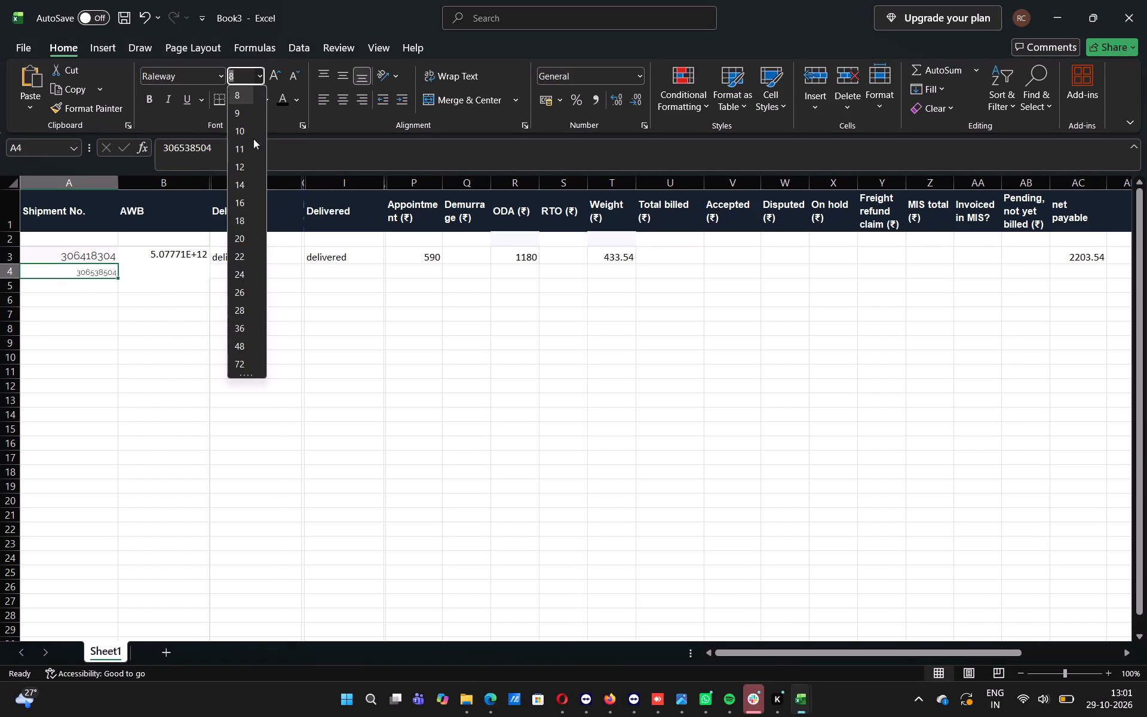
click(237, 167)
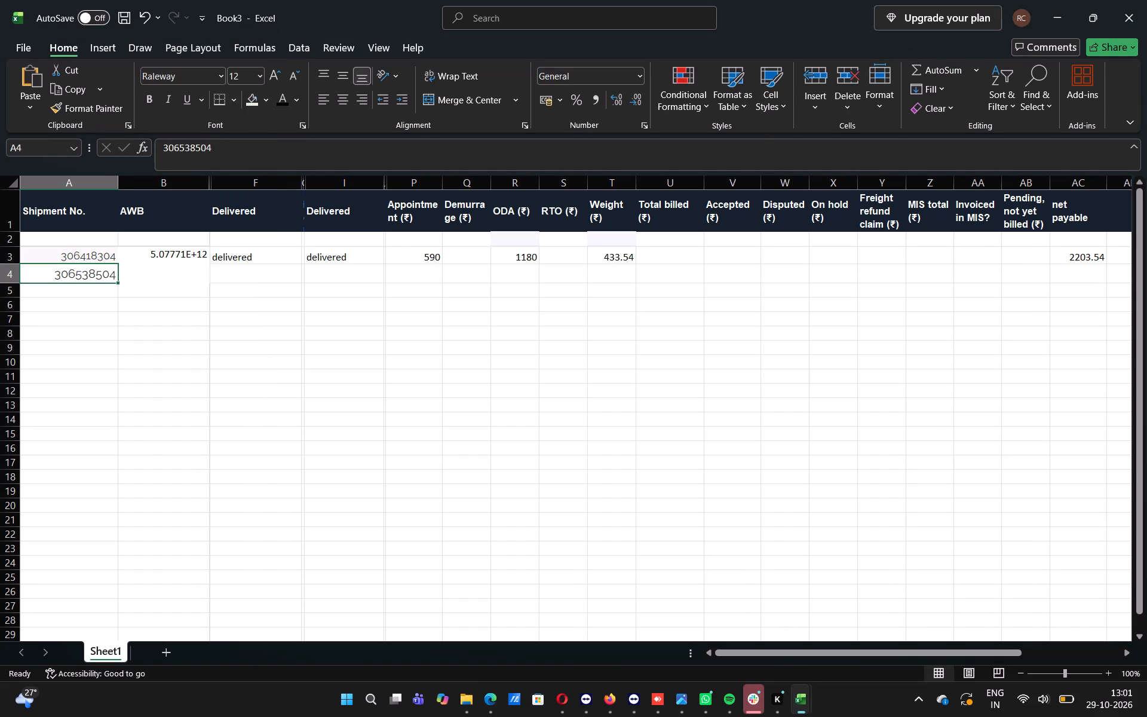
click(157, 266)
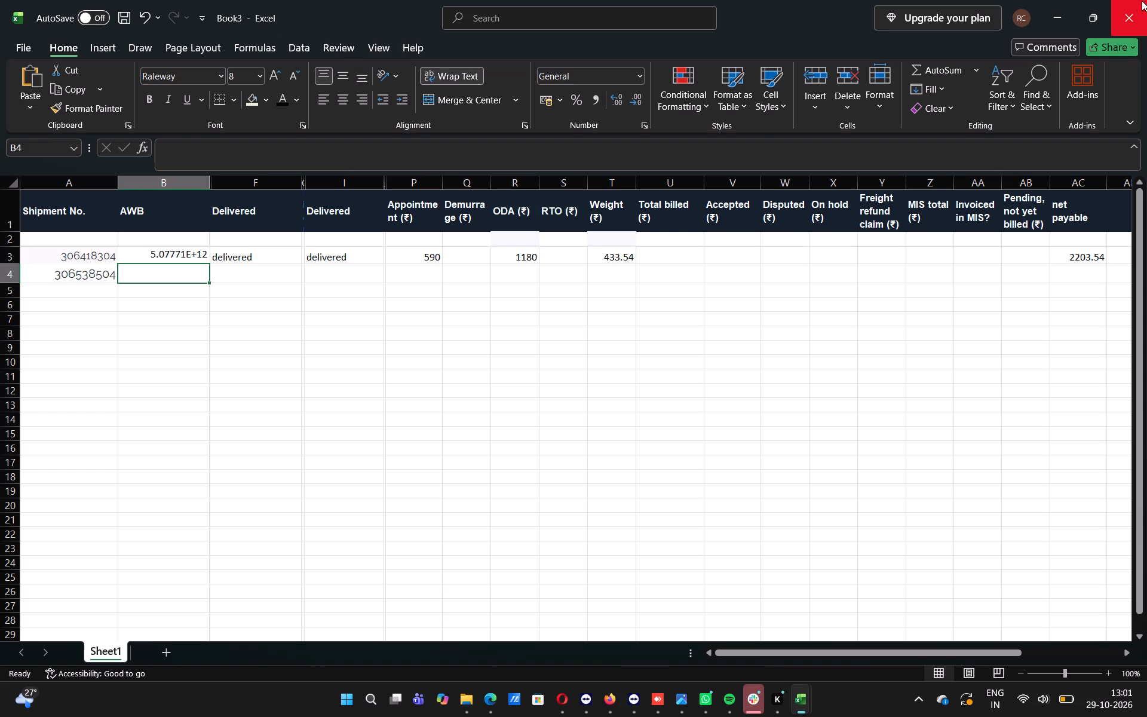
click(1065, 2)
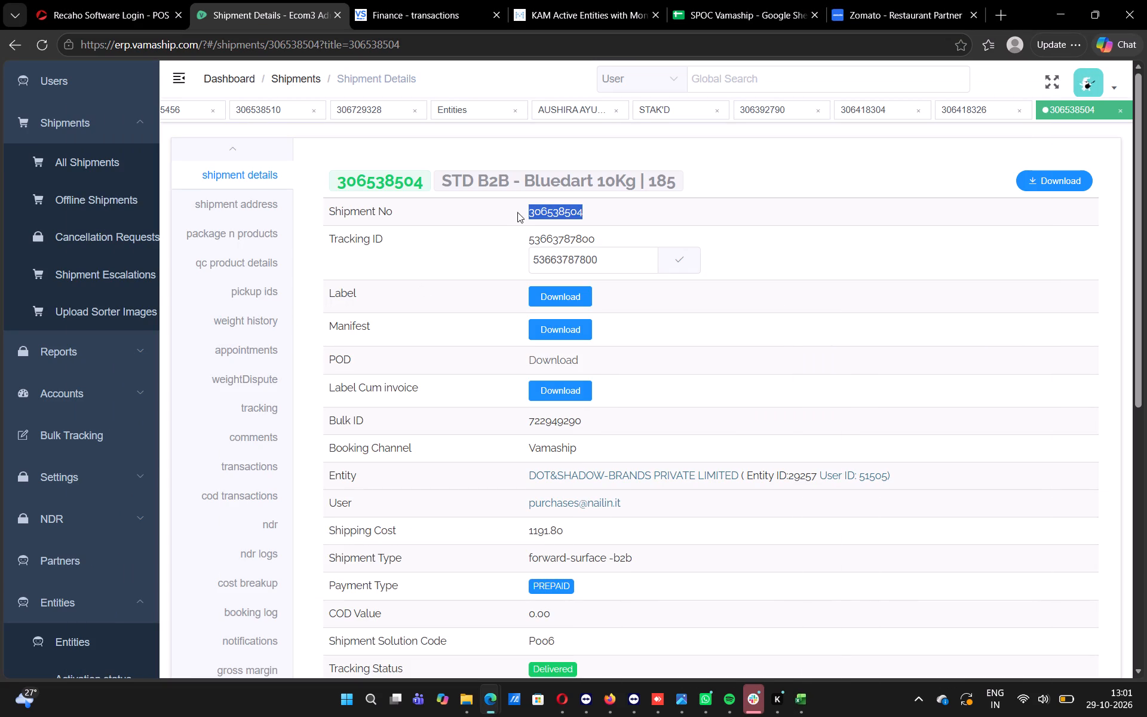
drag(517, 231, 609, 242)
key(ctrl+c)
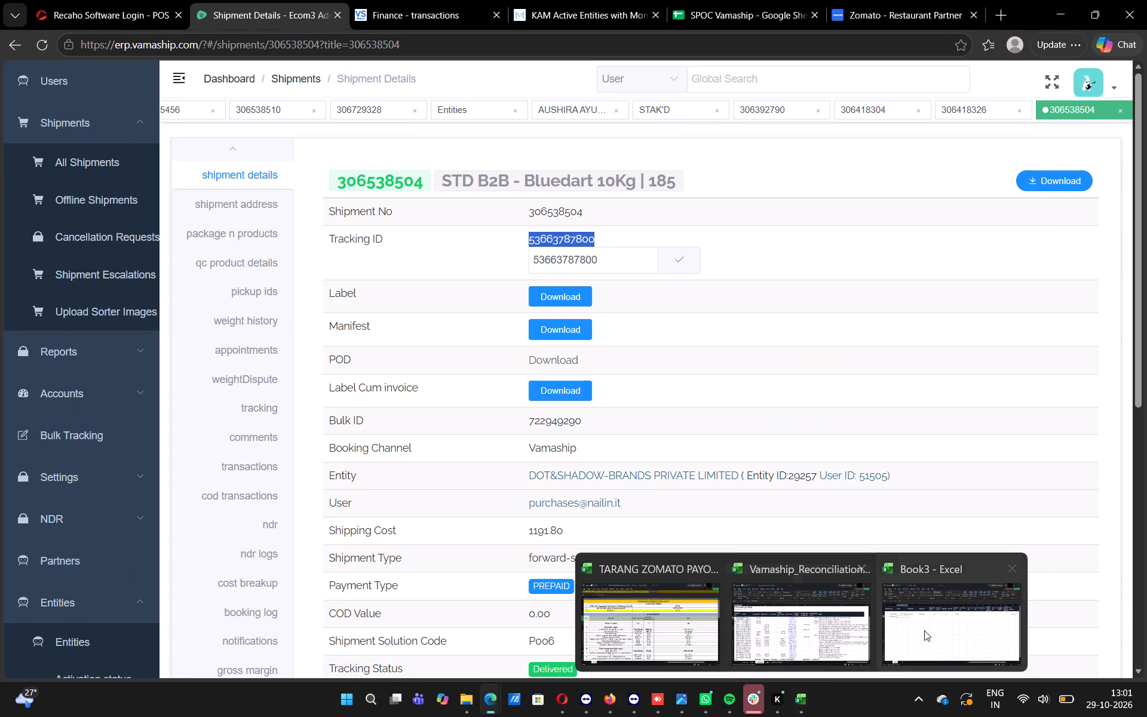
click(945, 629)
click(174, 274)
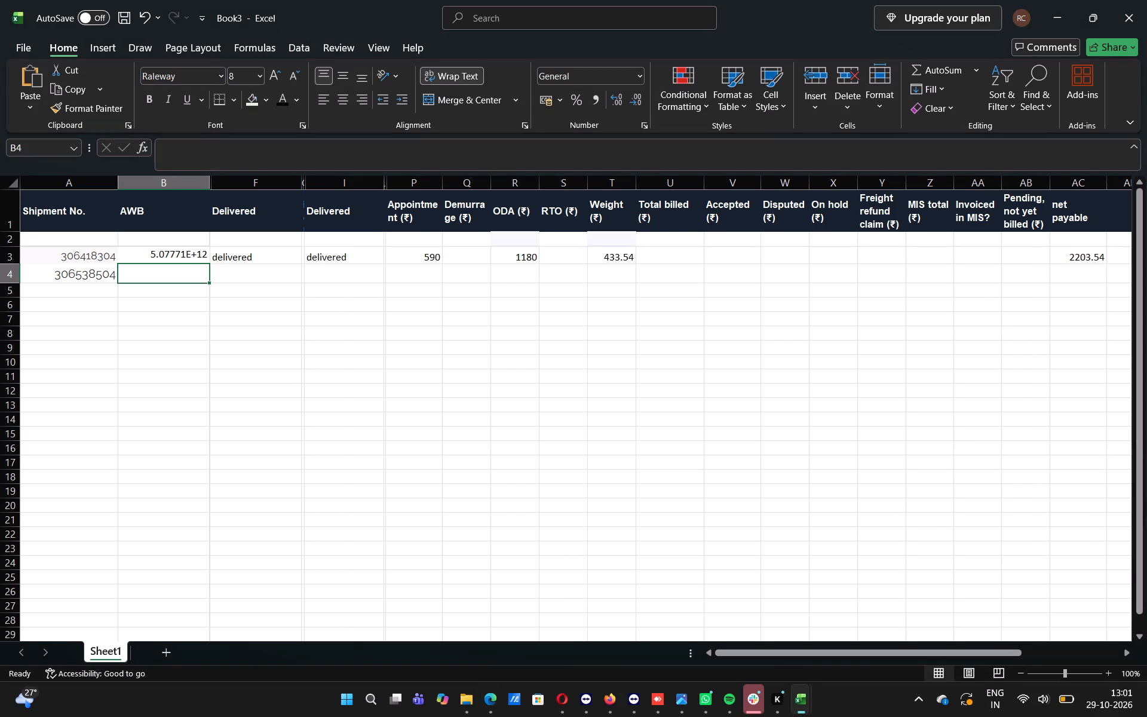
key(ctrl+v)
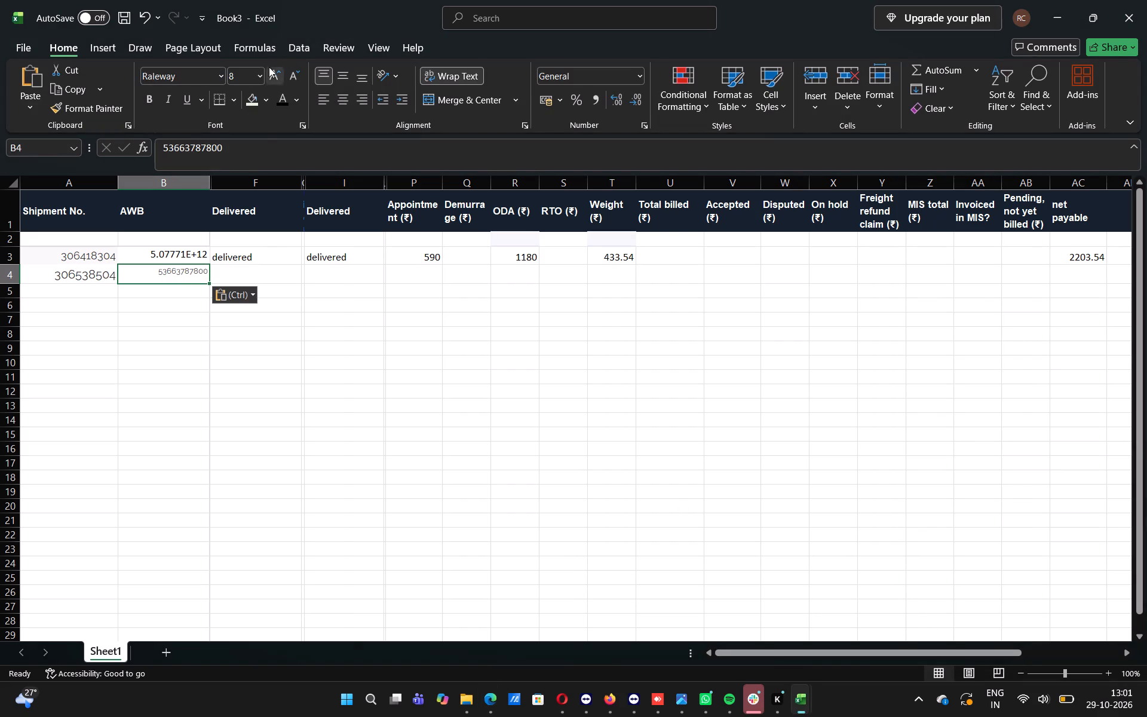
click(262, 72)
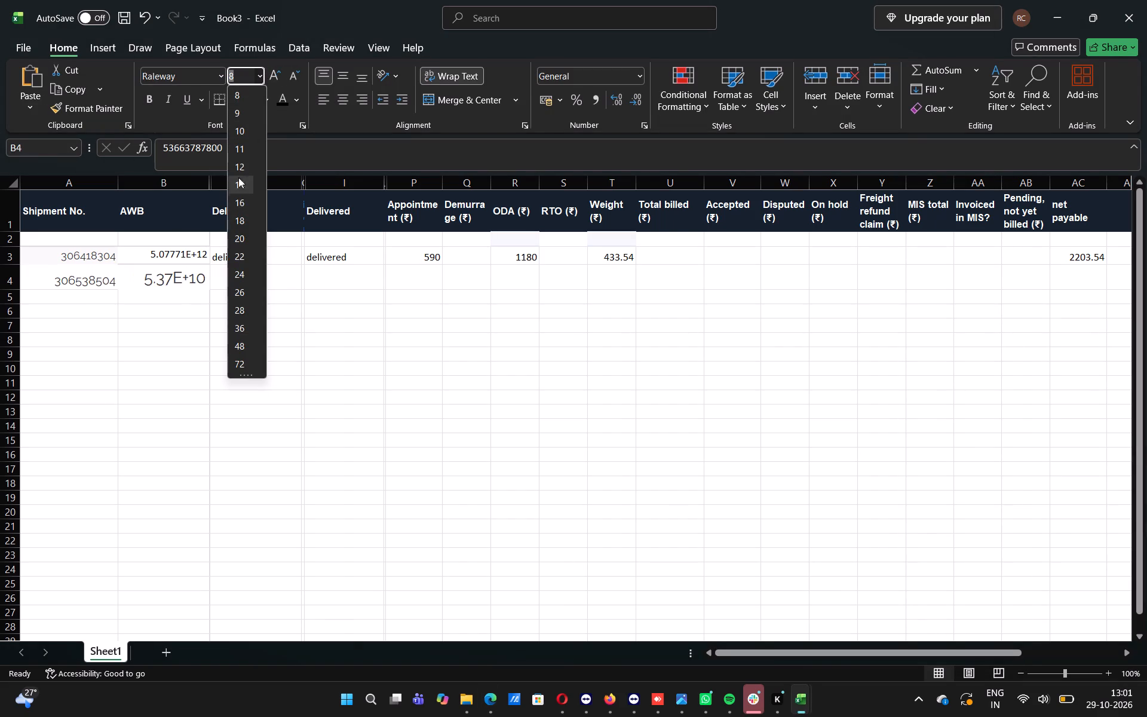
click(240, 162)
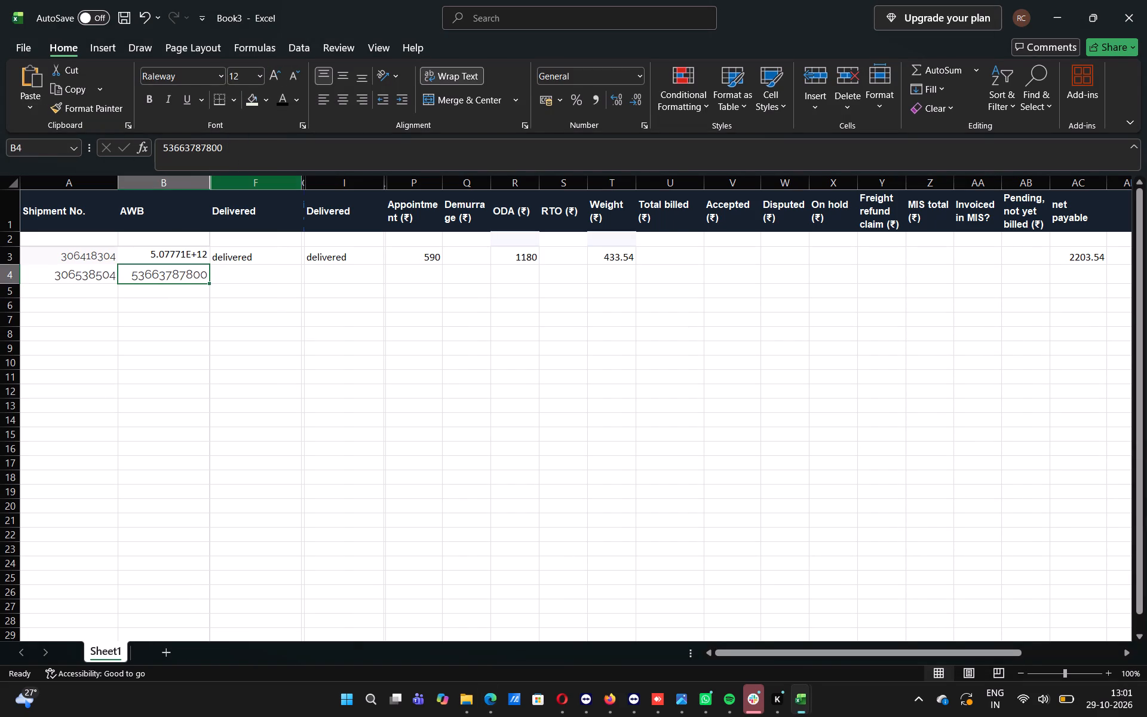
Enter delivered for the shipment in row 4 under both Delivered columns, F and I.
click(248, 273)
text(delivered)
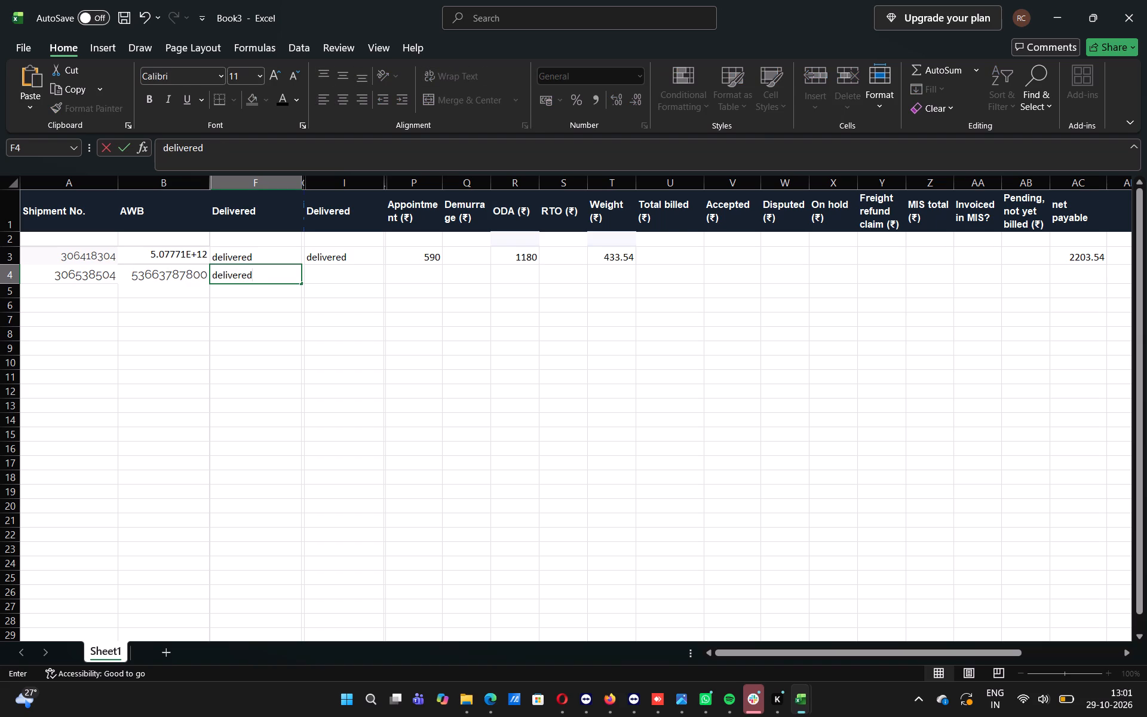
key(Return)
click(323, 272)
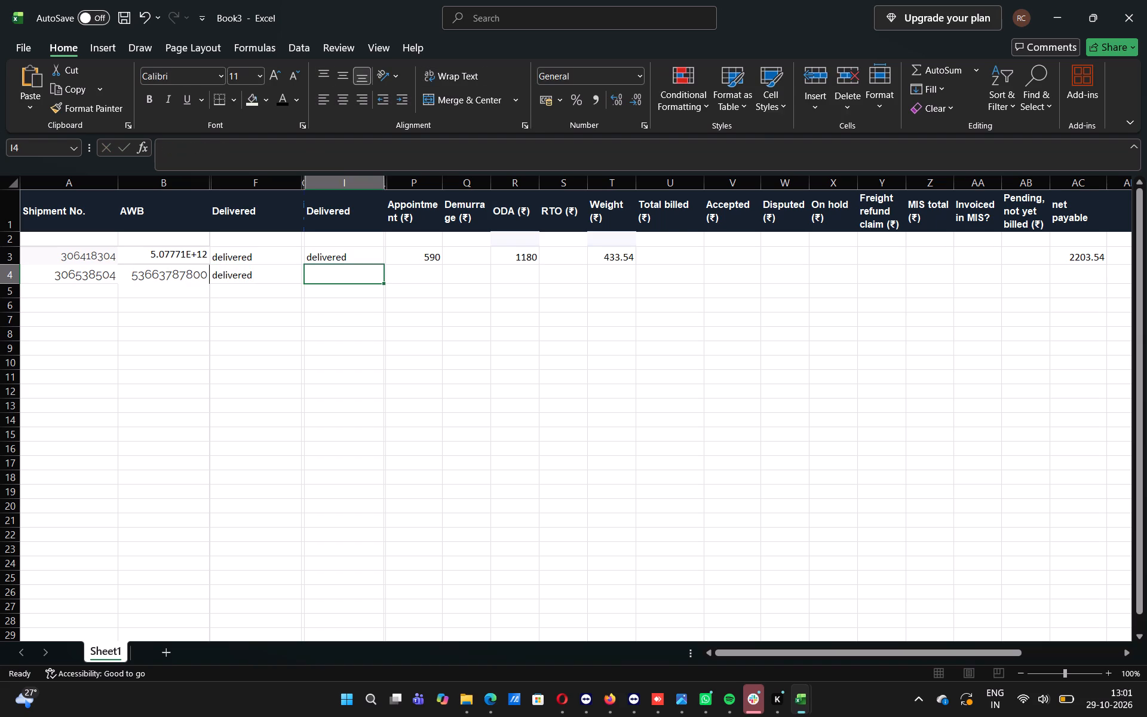
text(delivered)
Look up the appointment delivery charge in the shipment's transactions in Edge and enter 590 under Appointment in row 4 of Book3.
click(410, 273)
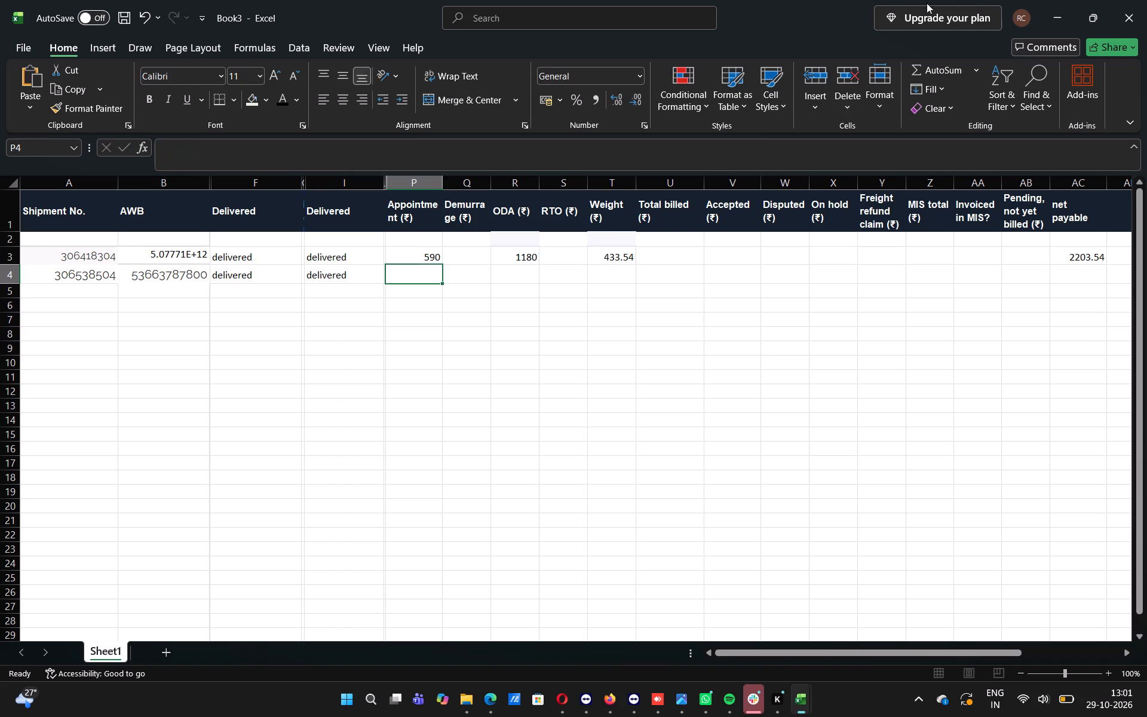
click(1053, 7)
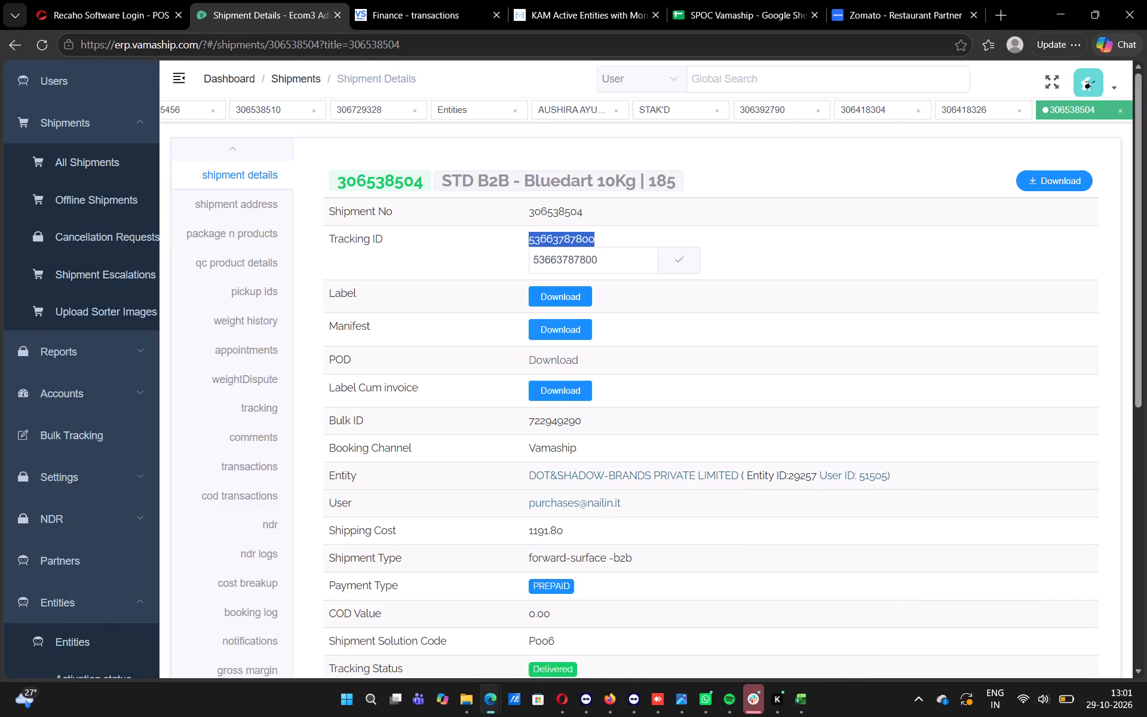
click(259, 477)
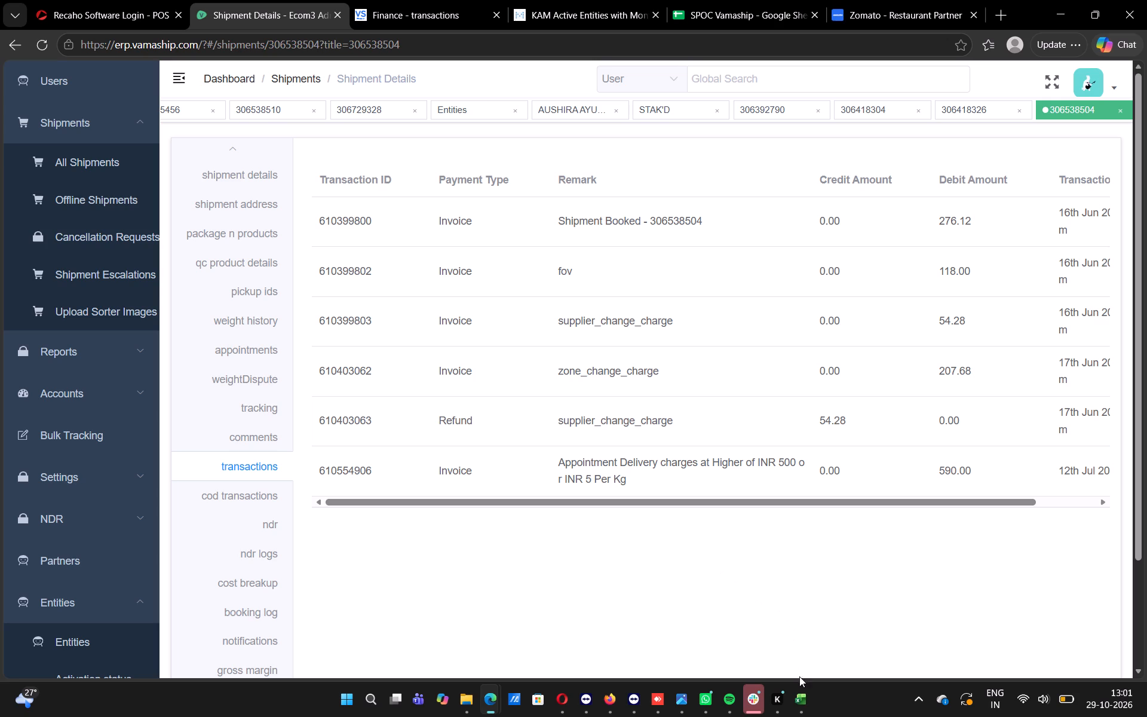
click(911, 612)
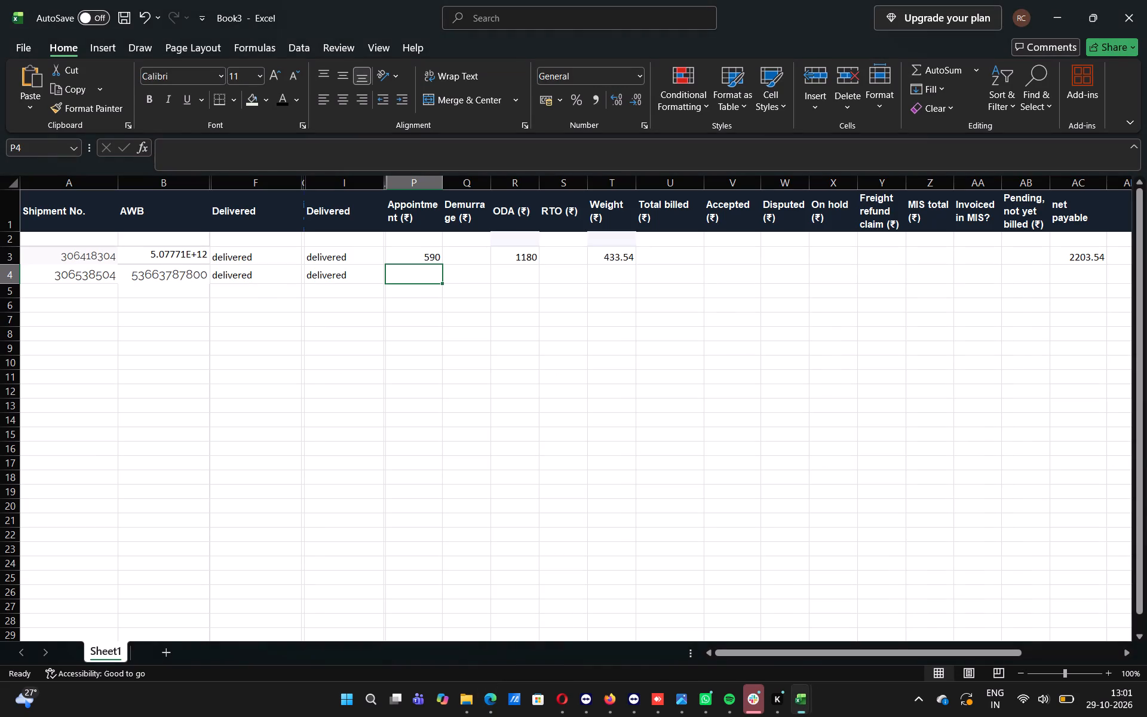
text(590)
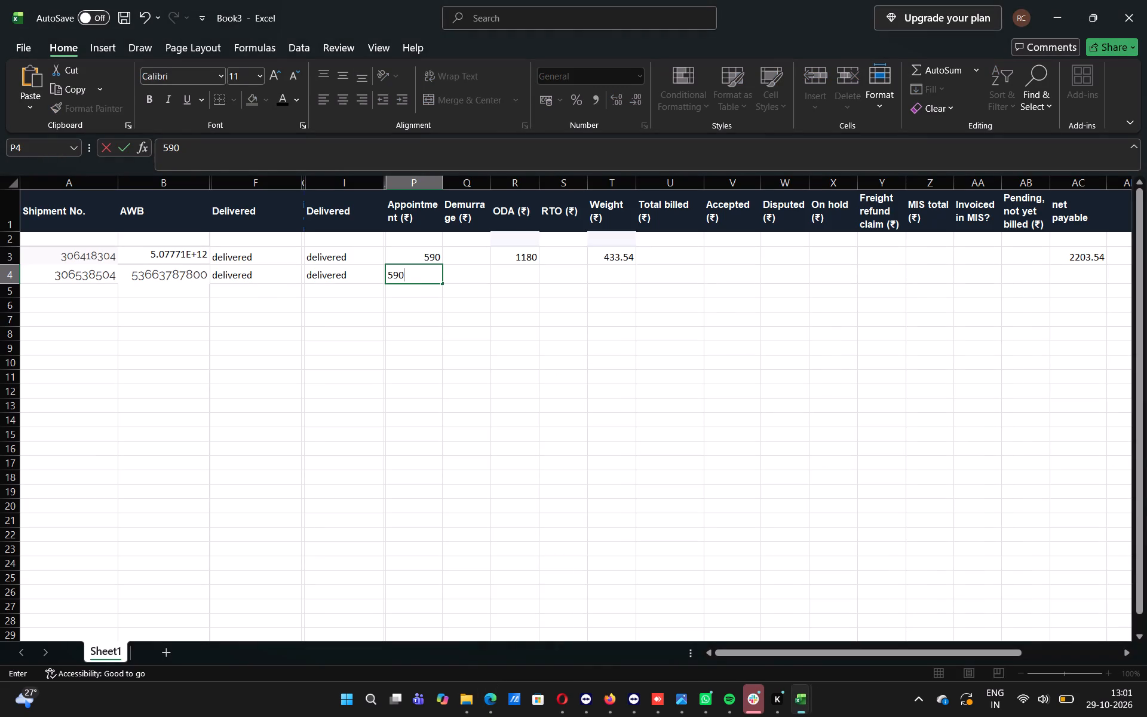
click(526, 272)
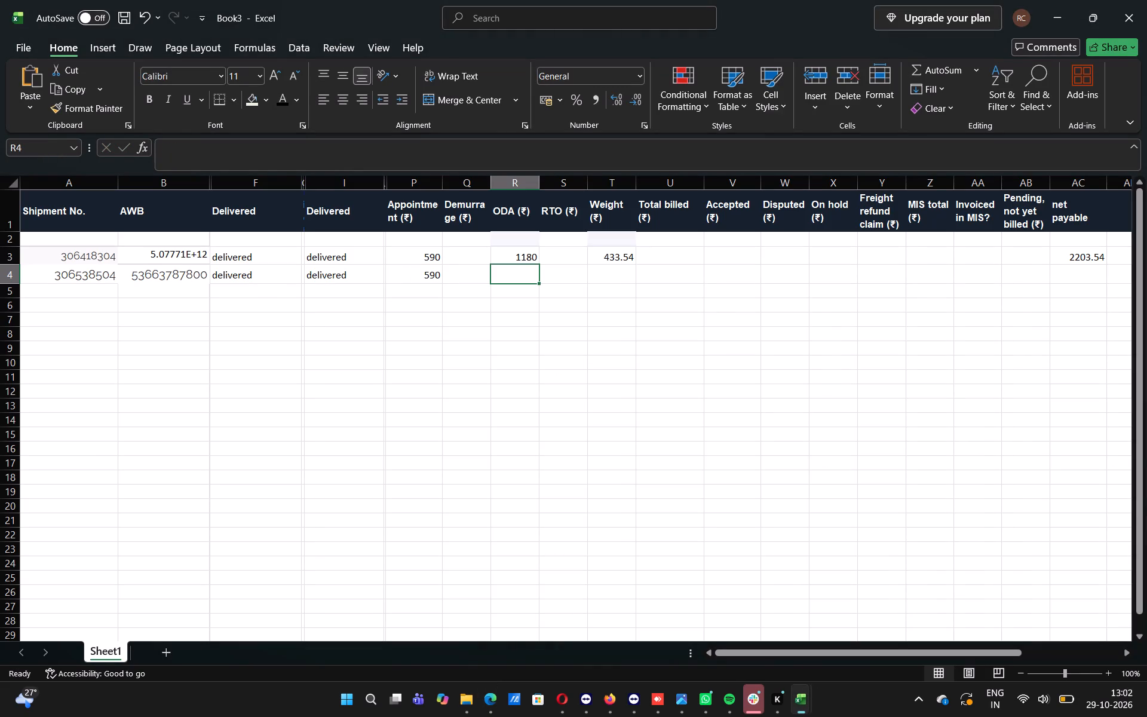
Rename the column I header from Delivered to ZONE CHANGE CHARGE PLUS FOV, checking the charge names in the shipment's transactions in Edge.
click(334, 212)
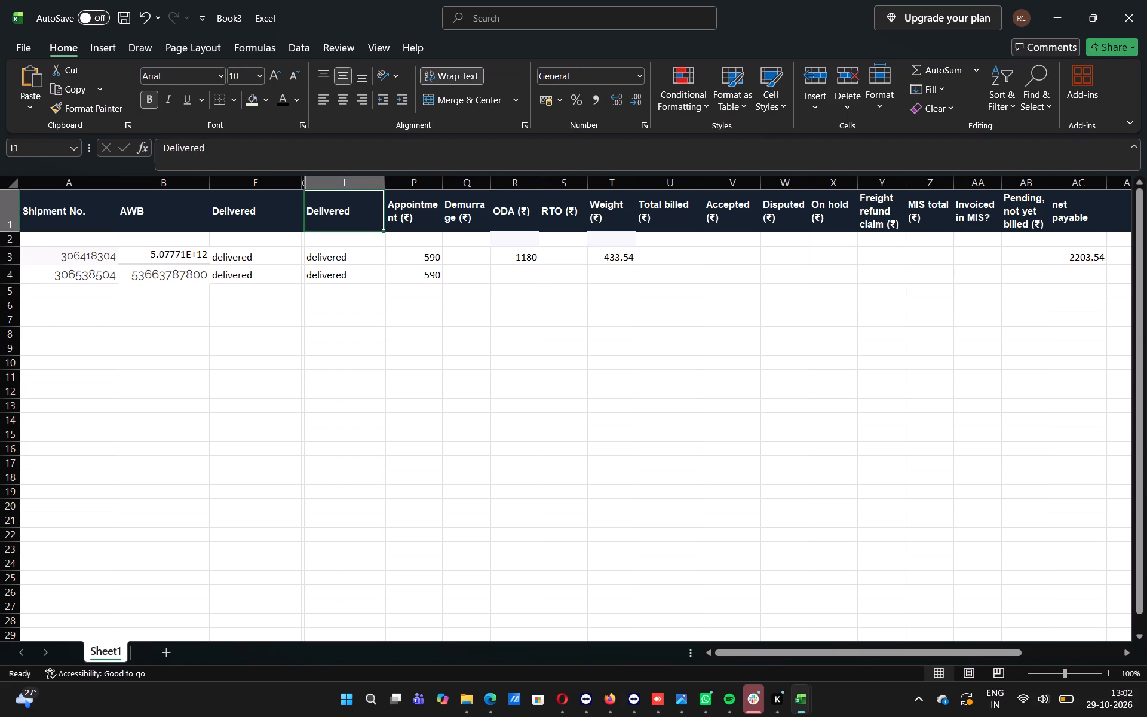
key(BackSpace)
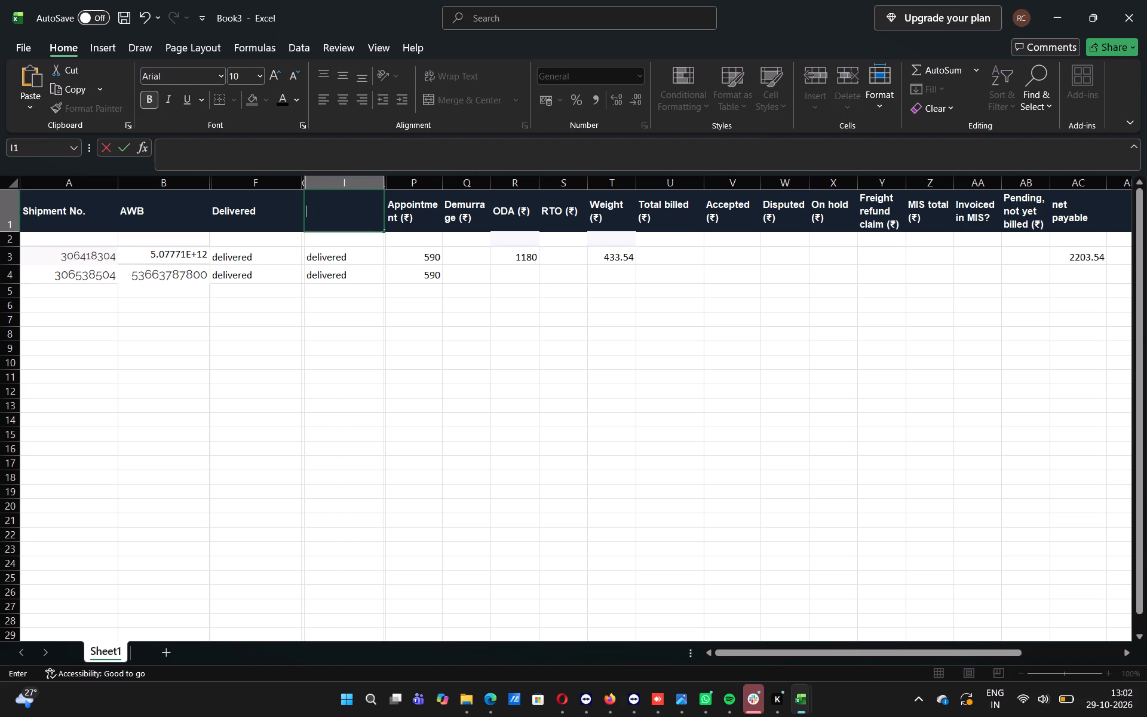
click(1056, 2)
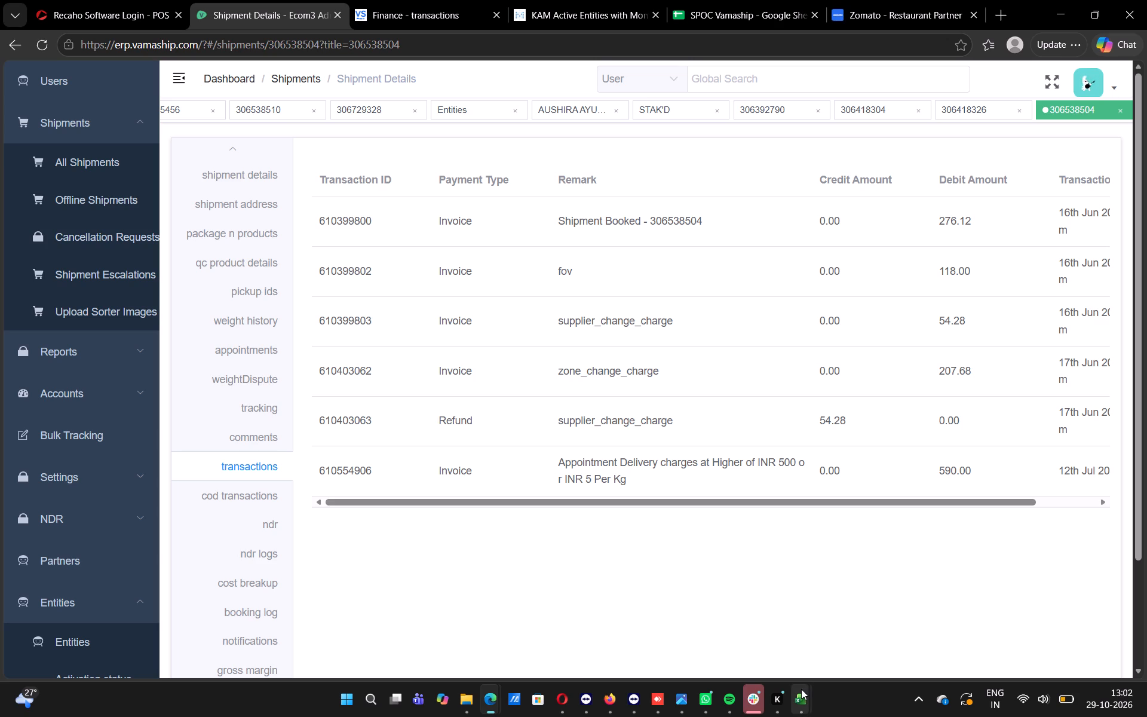
click(925, 620)
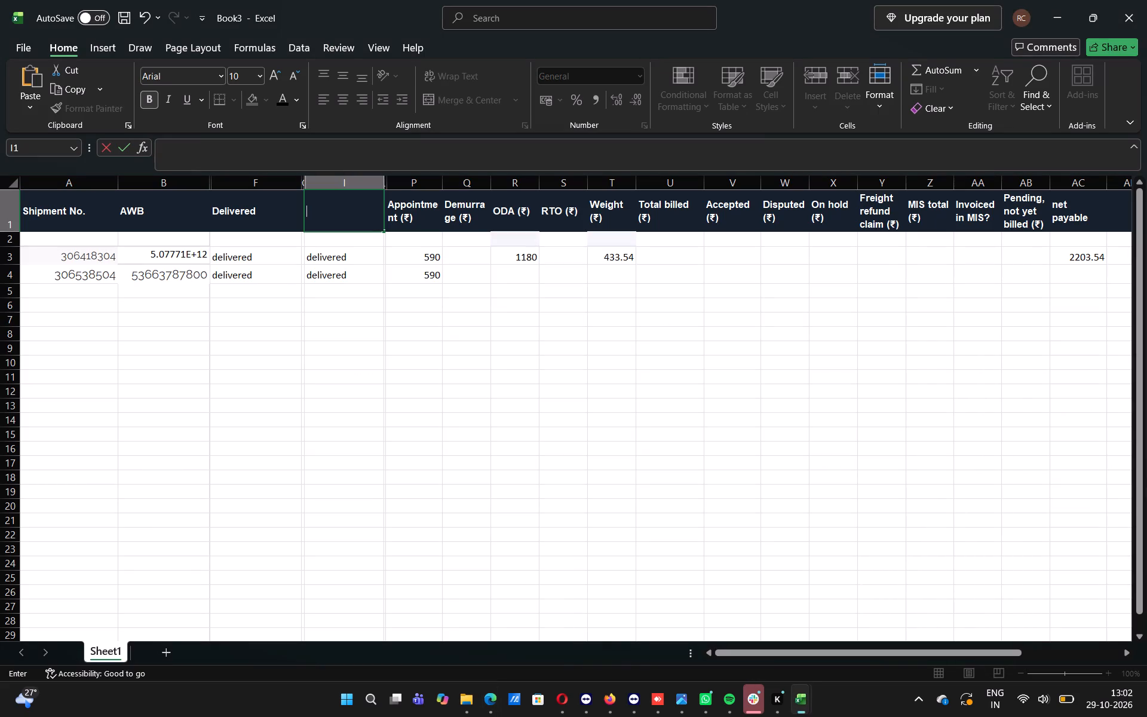
text(ZONE)
key(space)
text(CHANGE CHARGE PLUS)
key(space)
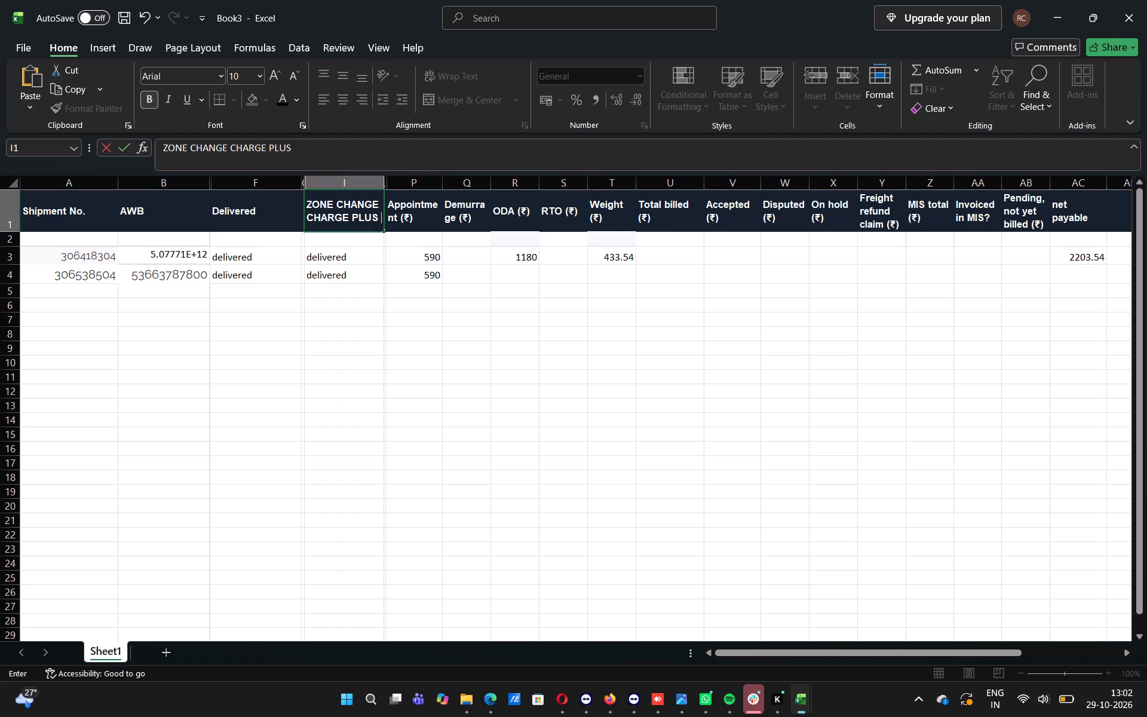
text(FOV)
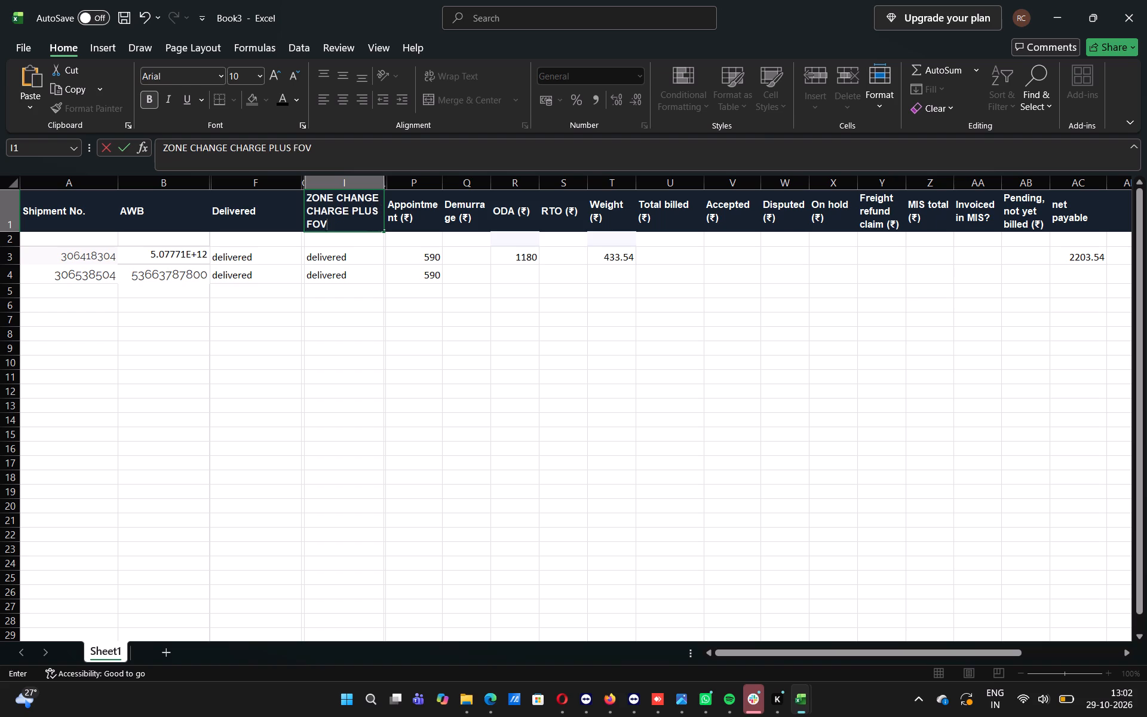
Clear the delivered entries from rows 3 and 4 under the ZONE CHANGE CHARGE PLUS FOV column.
click(334, 259)
key(BackSpace)
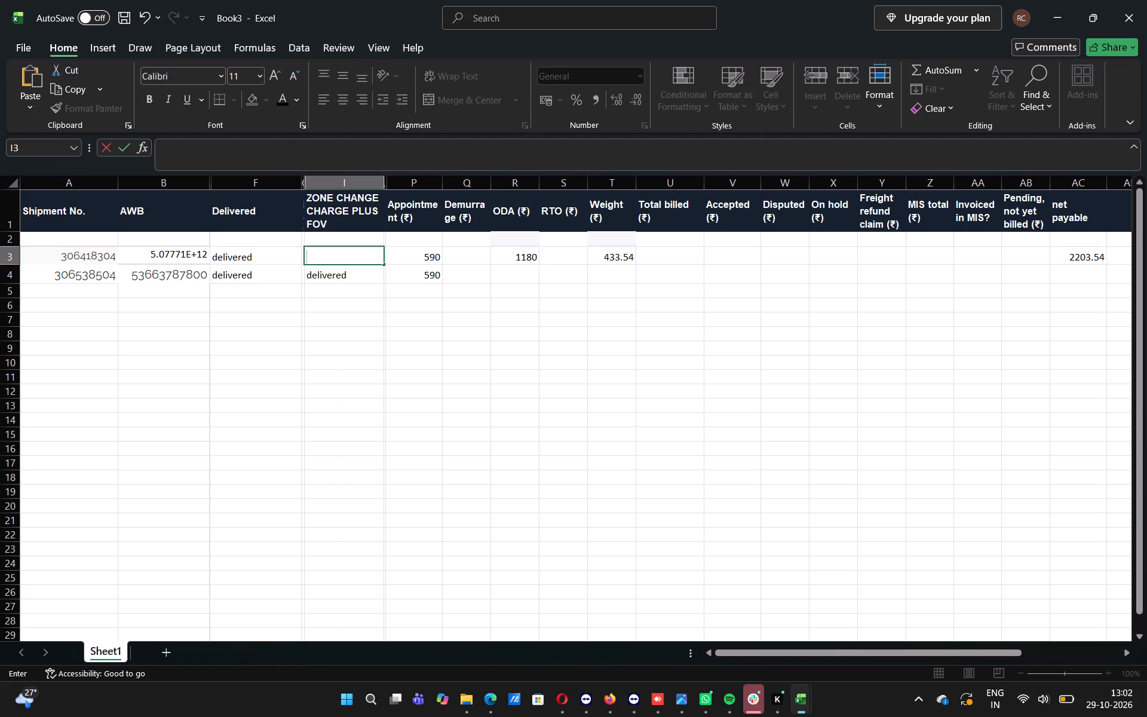
click(336, 278)
key(BackSpace)
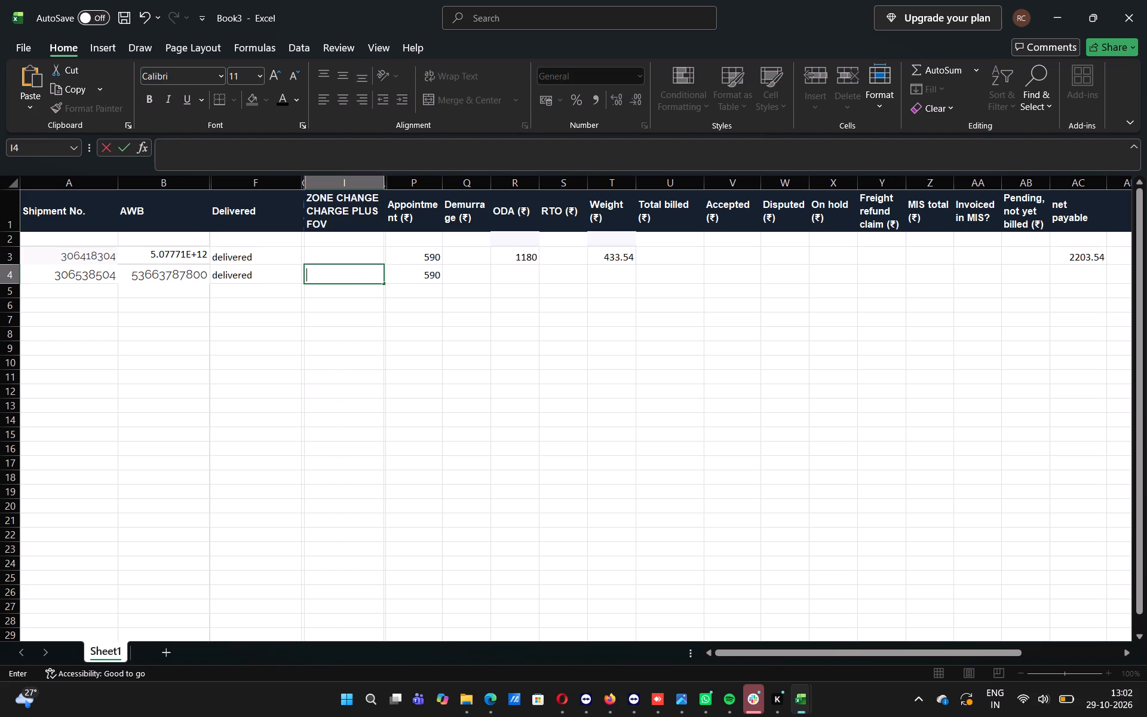
Enter 118+207.68 in row 4 under ZONE CHANGE CHARGE PLUS FOV, taking the fov and zone change amounts from the transactions in Edge.
click(1054, 8)
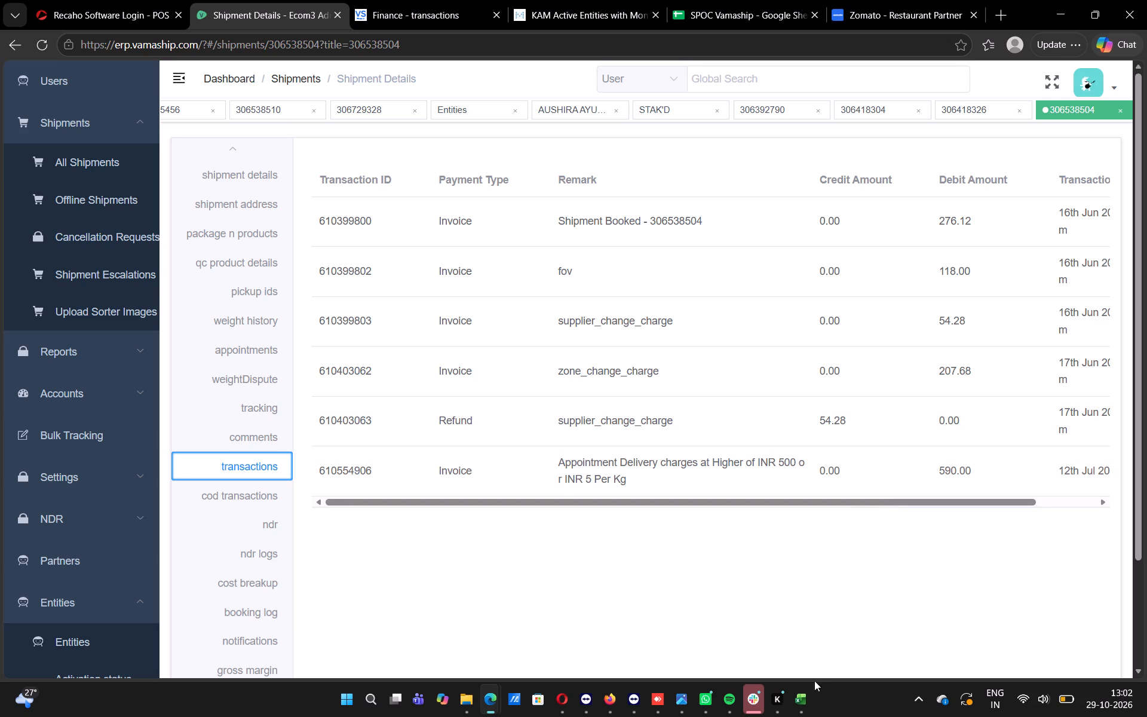
click(934, 609)
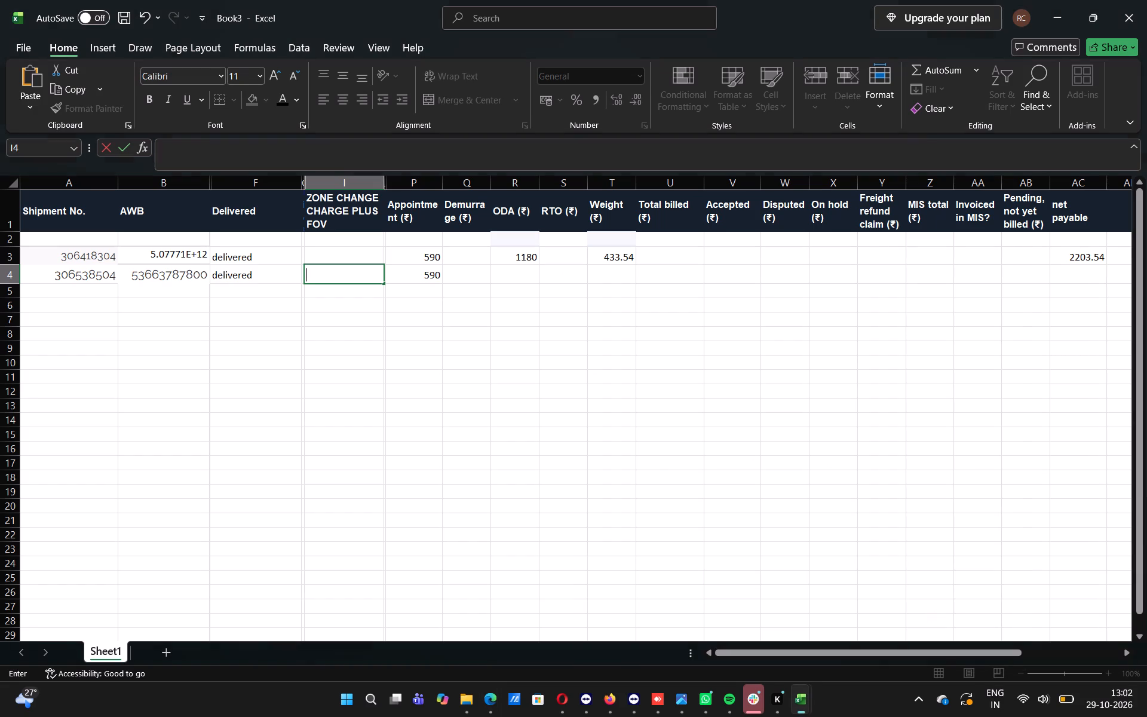
text(118)
key(equal)
key(BackSpace)
key(shift+plus)
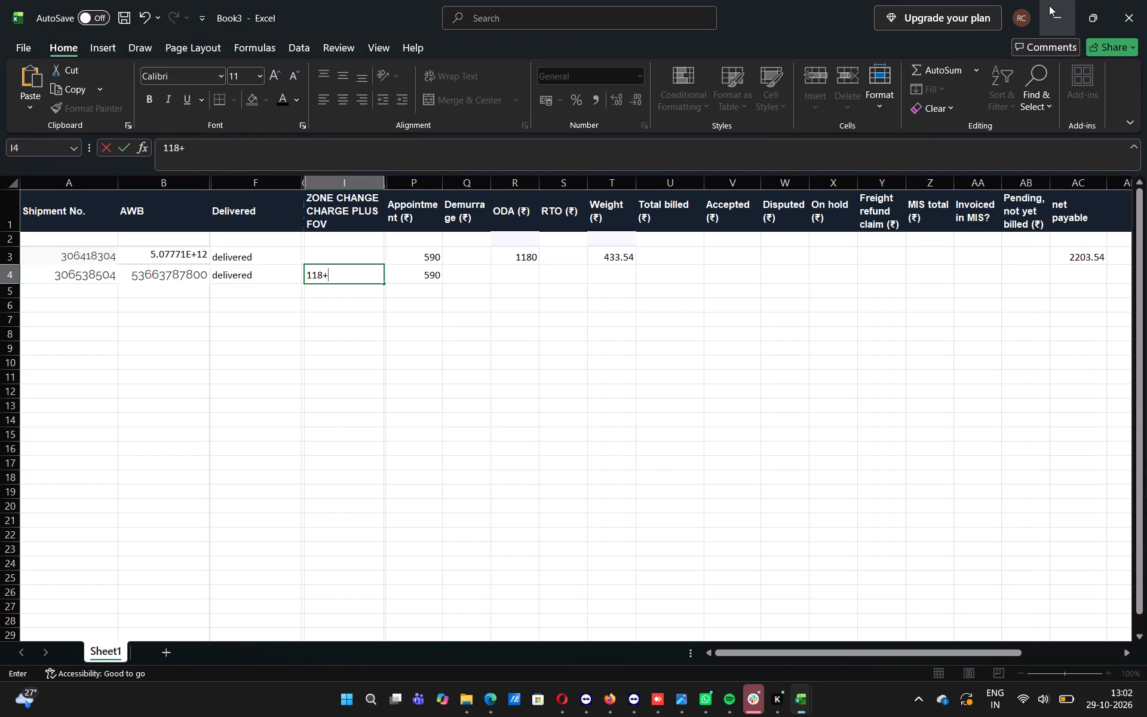
click(1049, 9)
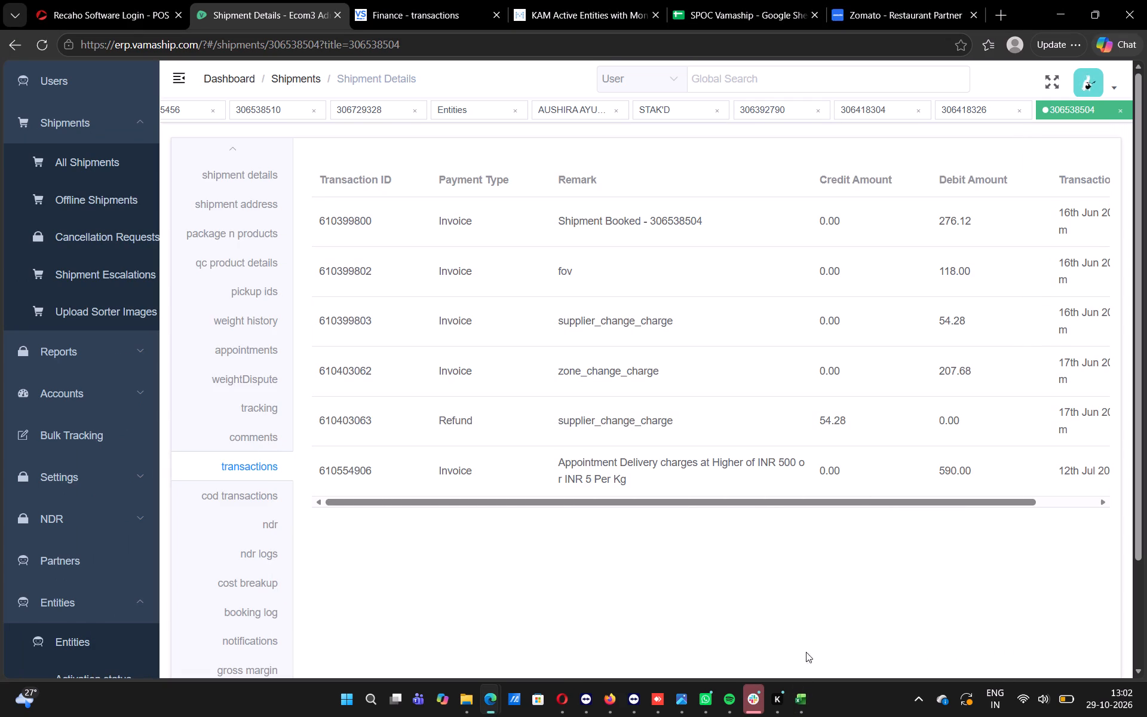
click(920, 635)
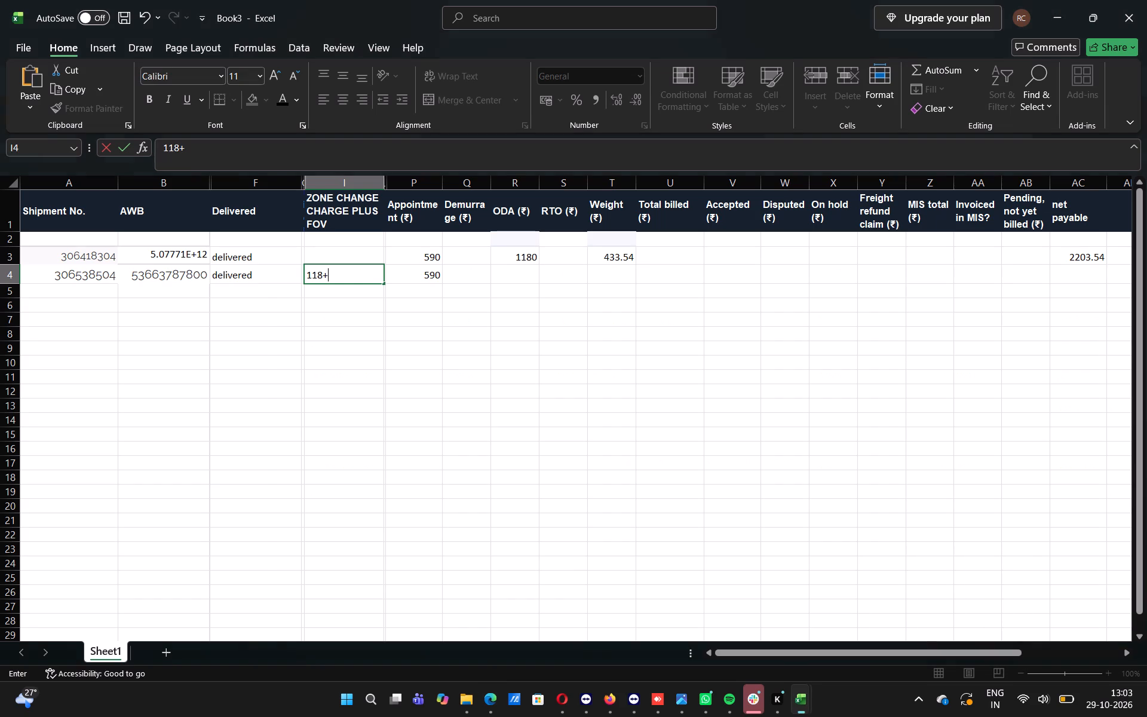
text(207.68)
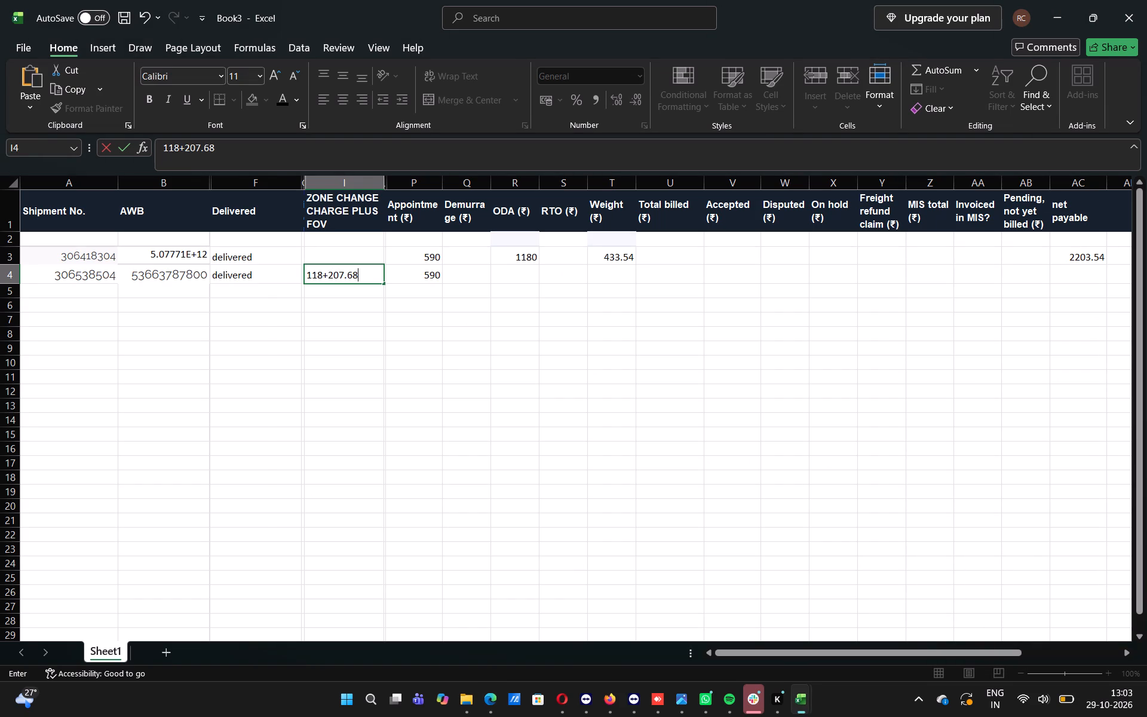
click(428, 295)
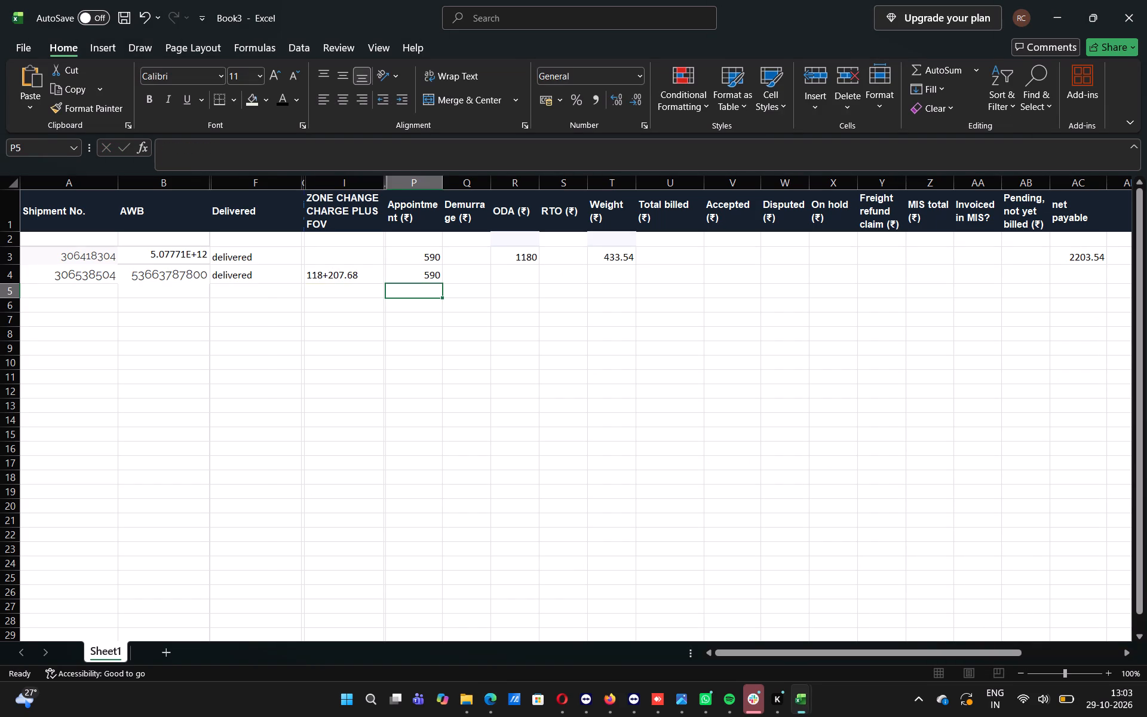
Review the shipment's charges in Edge and enter 915.68 as the net payable in row 4 of Book3.
click(1048, 5)
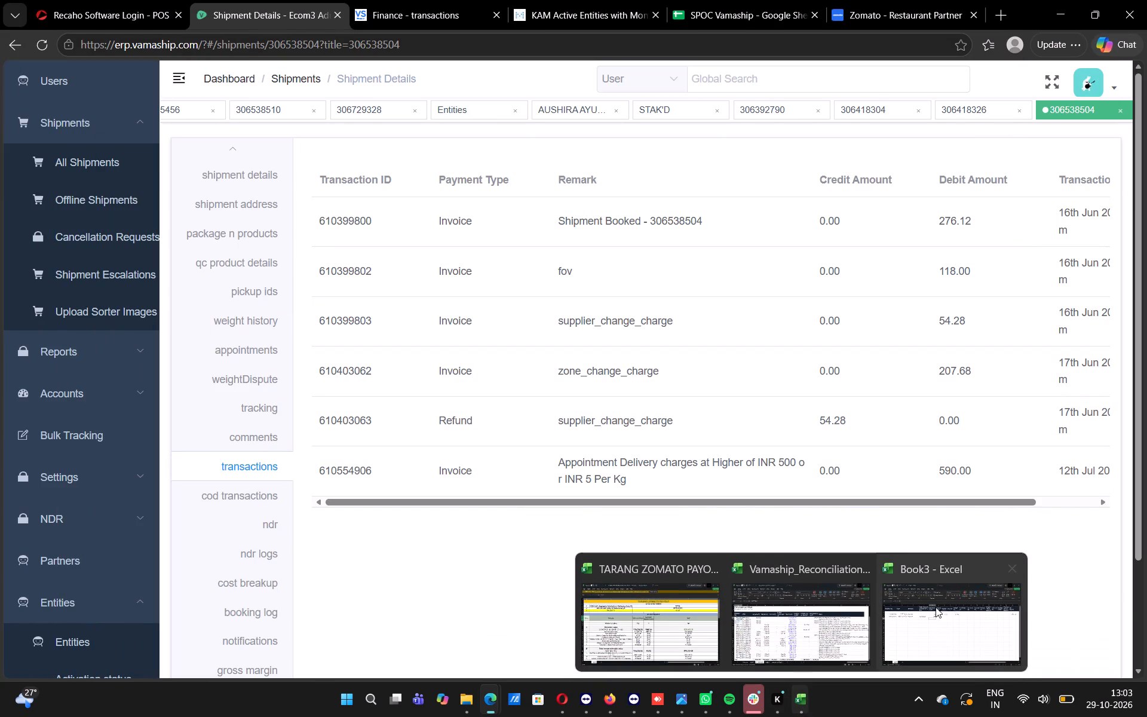
click(949, 603)
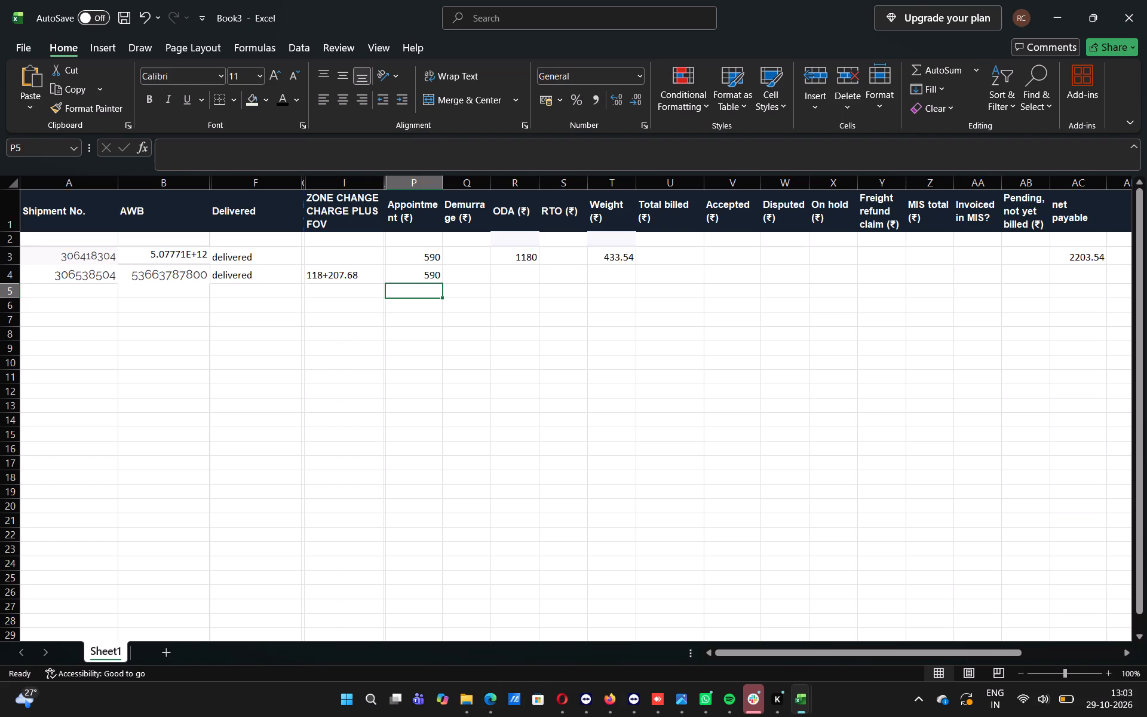
drag(799, 652, 828, 660)
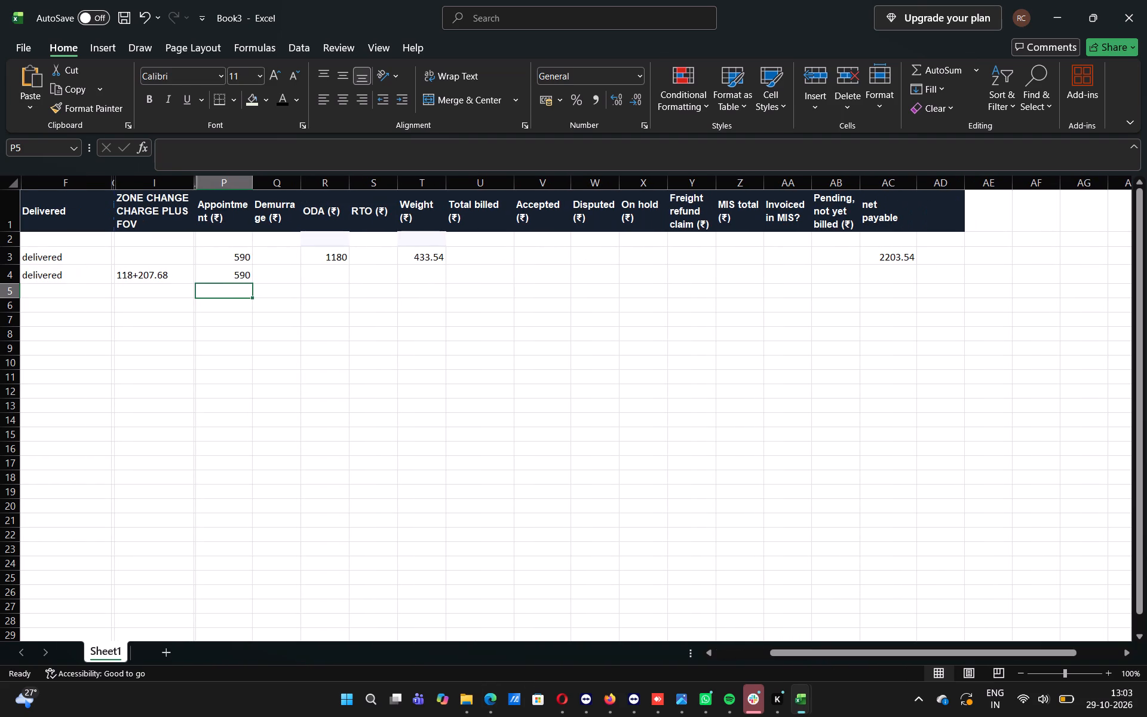
click(884, 269)
key(0)
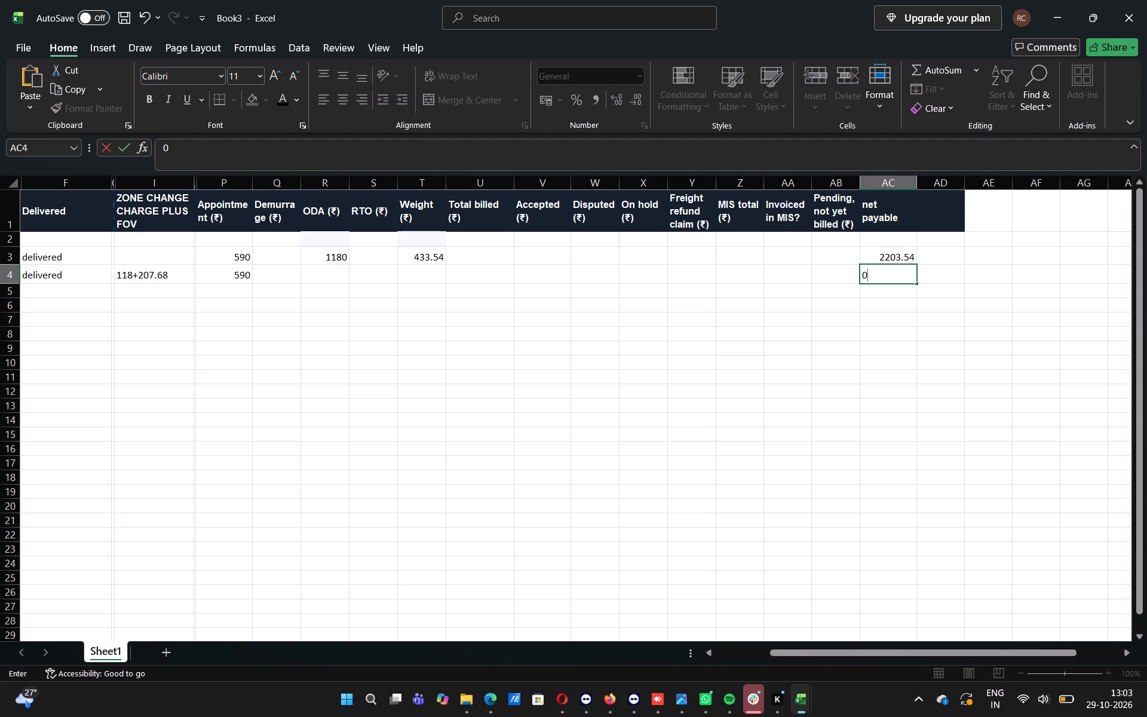
key(BackSpace)
text(915)
text(,68)
key(Return)
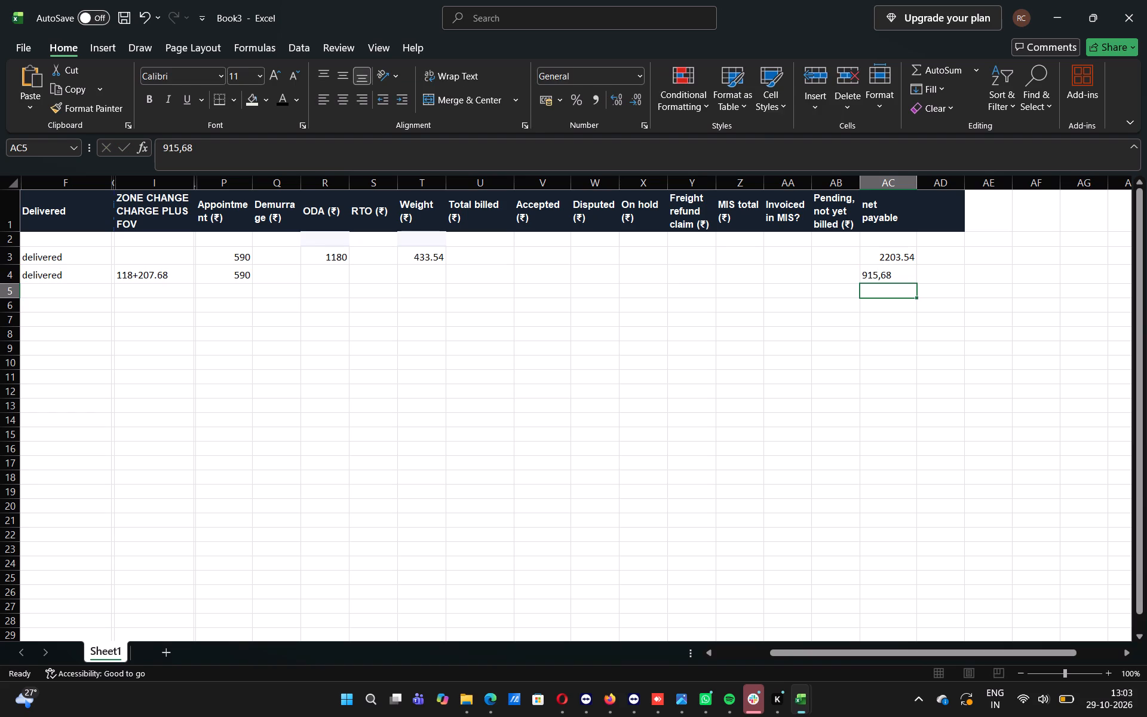
click(887, 277)
key(BackSpace)
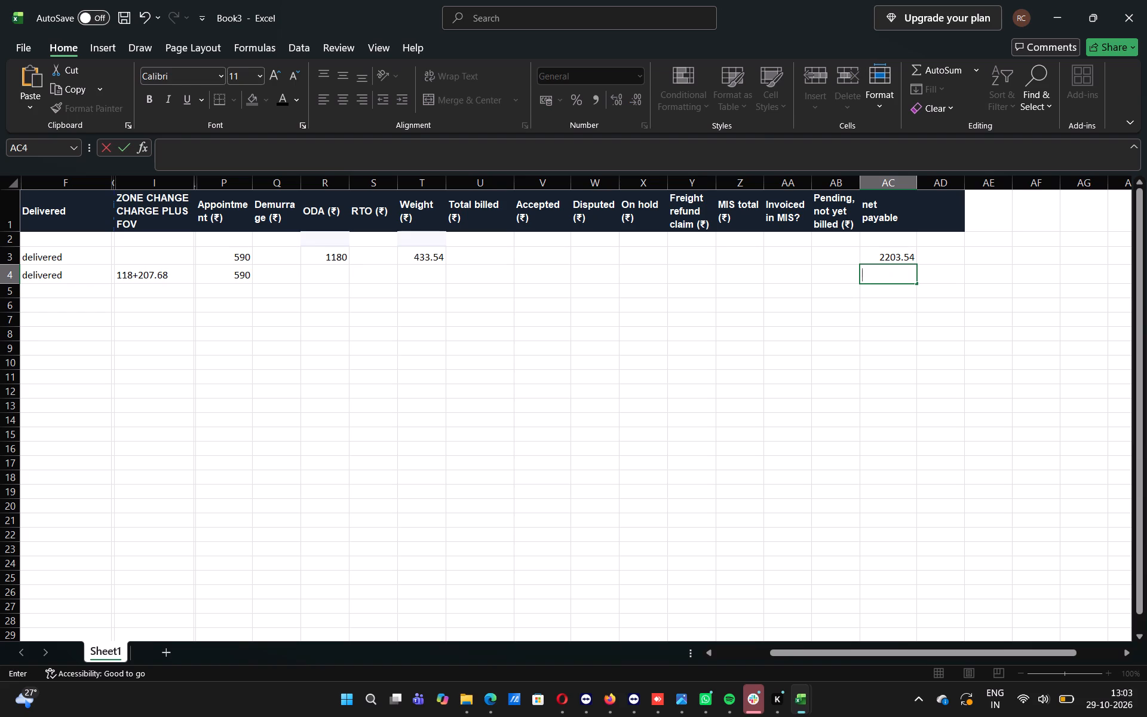
text(915.)
text(68)
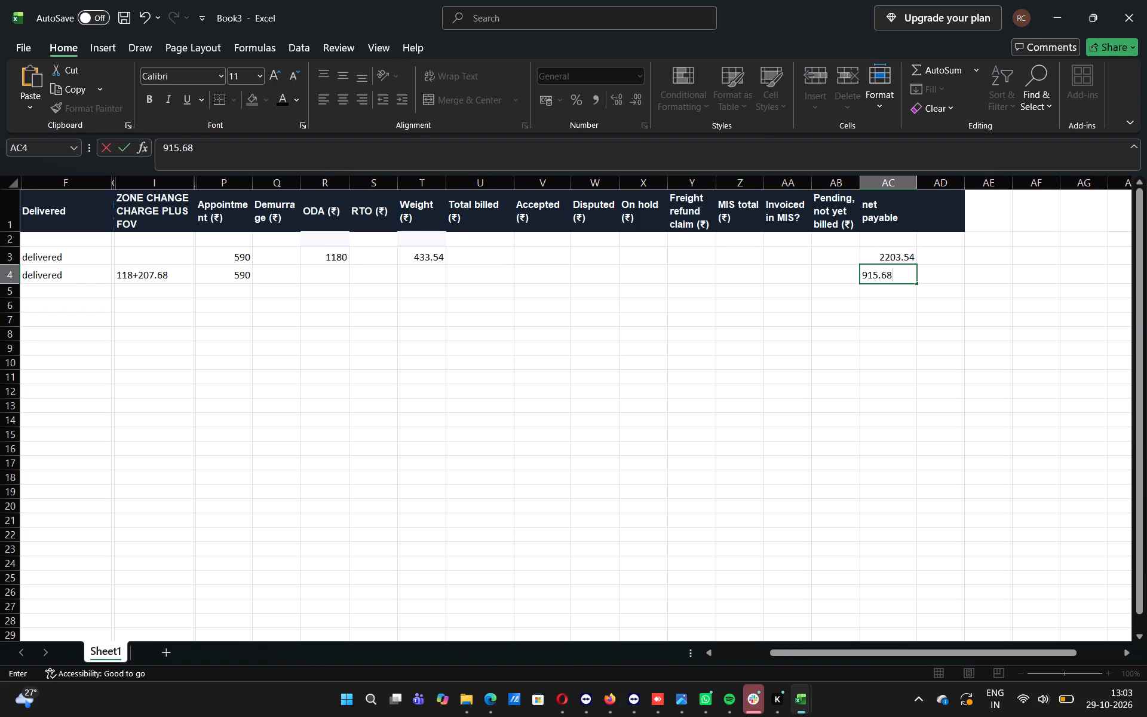
click(593, 275)
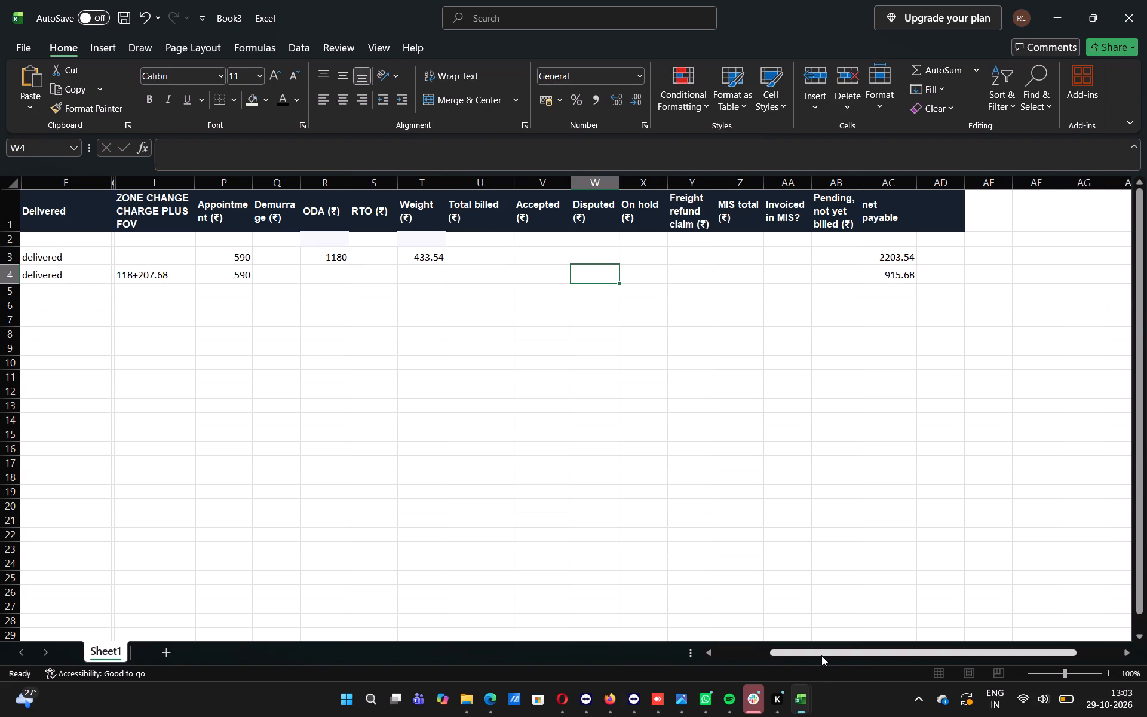
drag(821, 654, 682, 640)
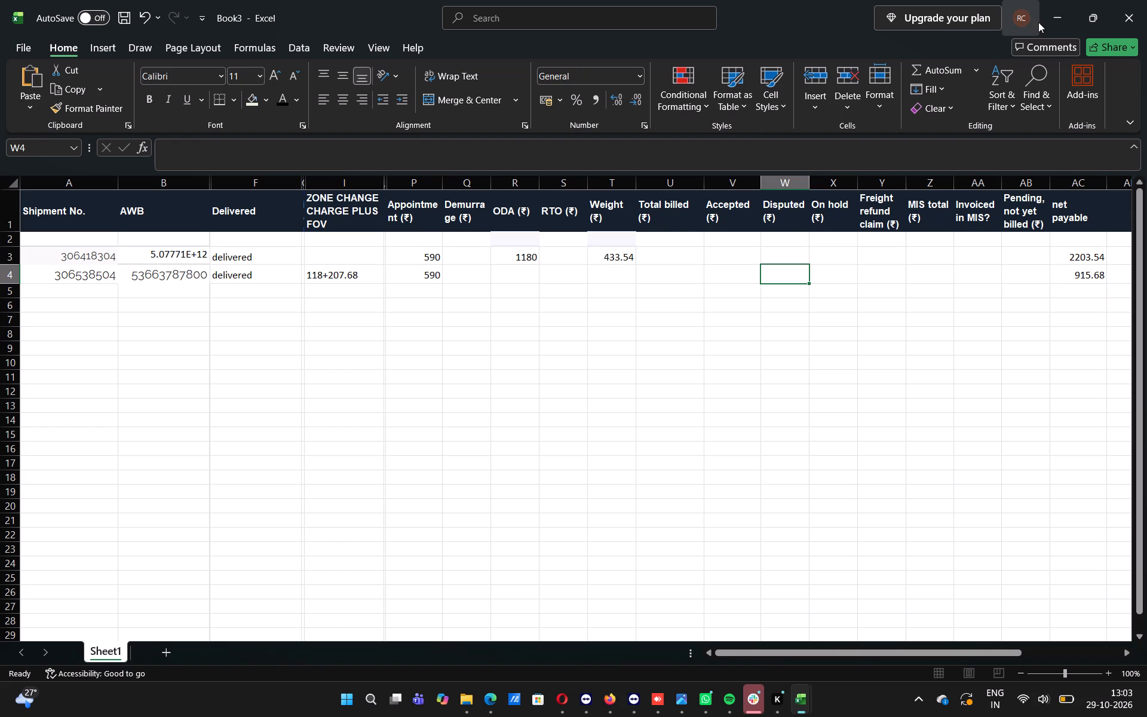
click(1044, 20)
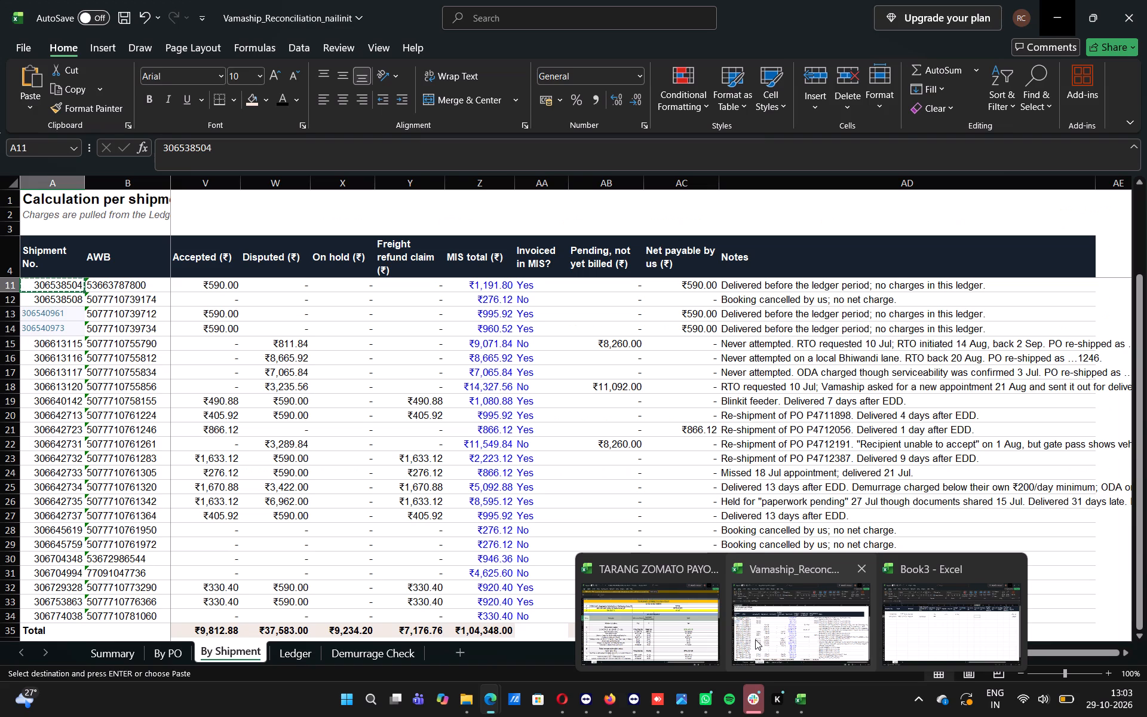
click(755, 639)
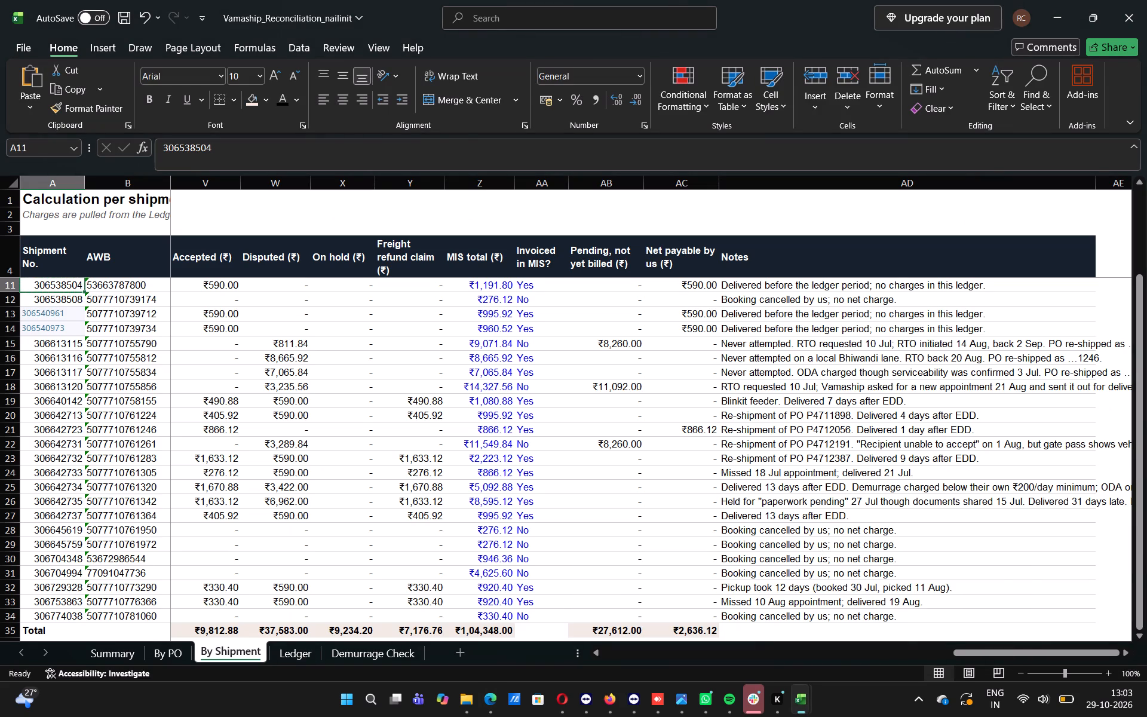
click(55, 315)
key(ctrl+c)
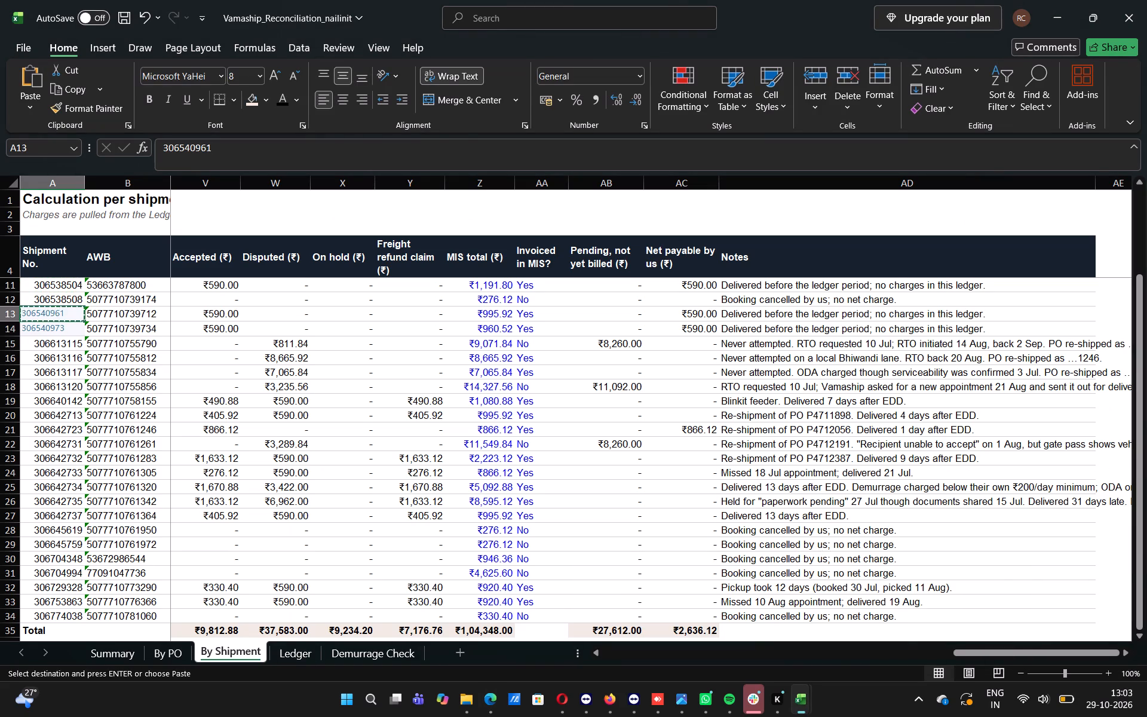
click(1065, 7)
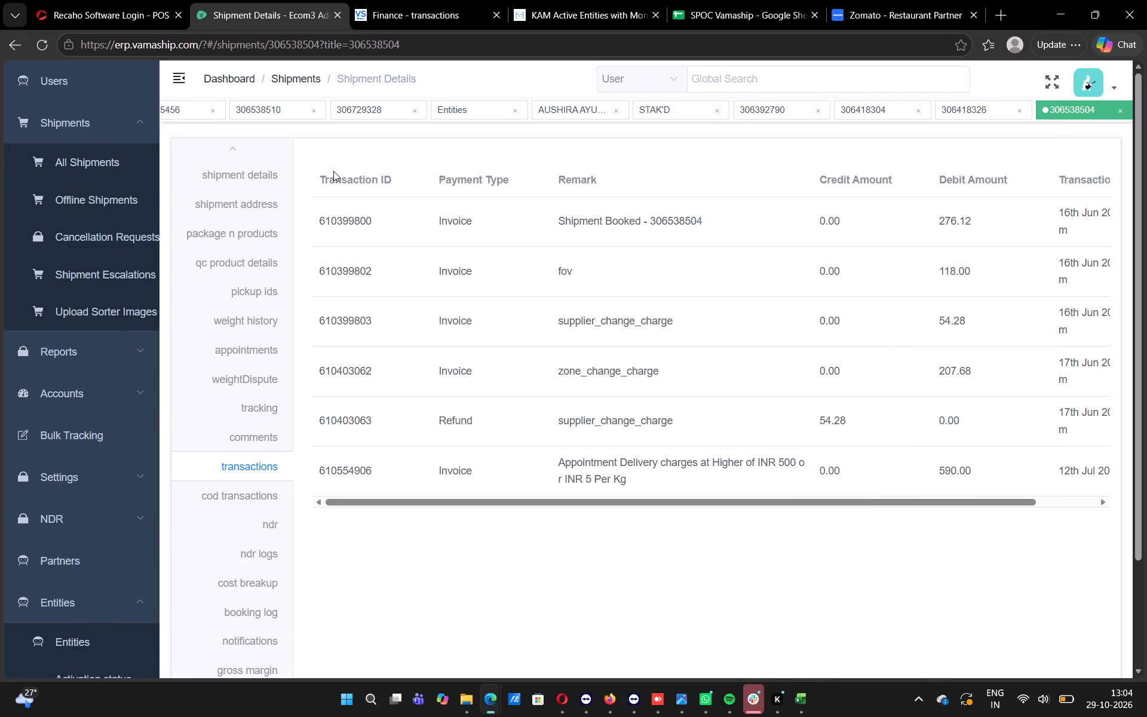
click(88, 170)
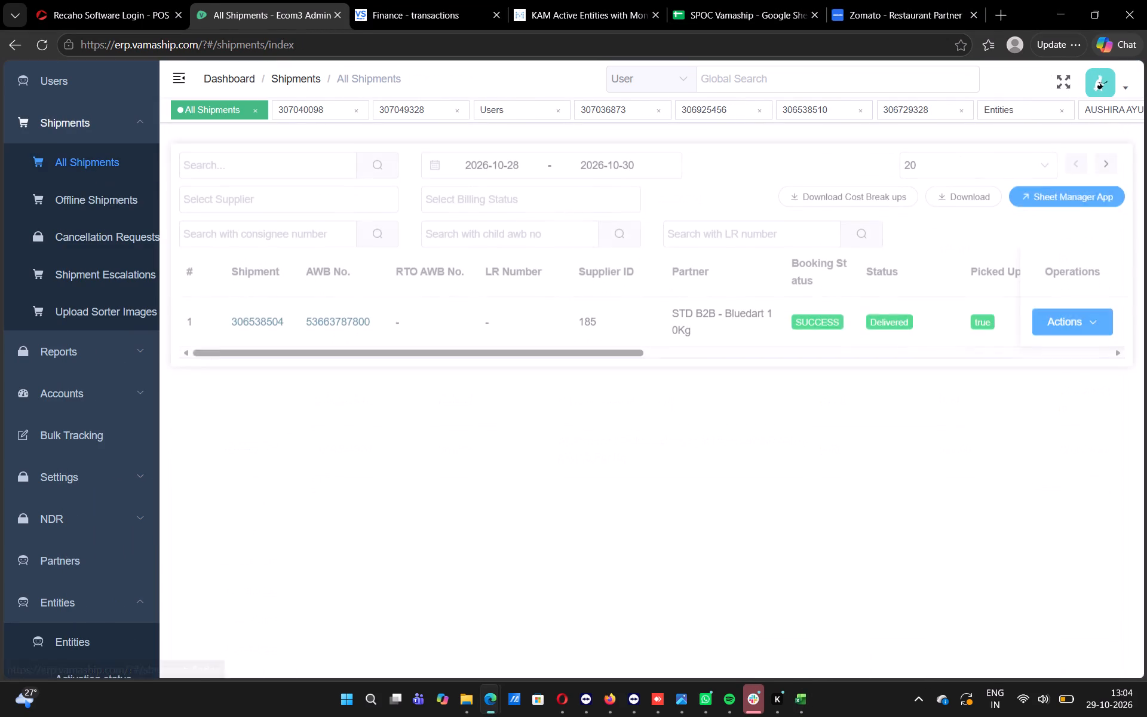
click(195, 156)
key(ctrl+v)
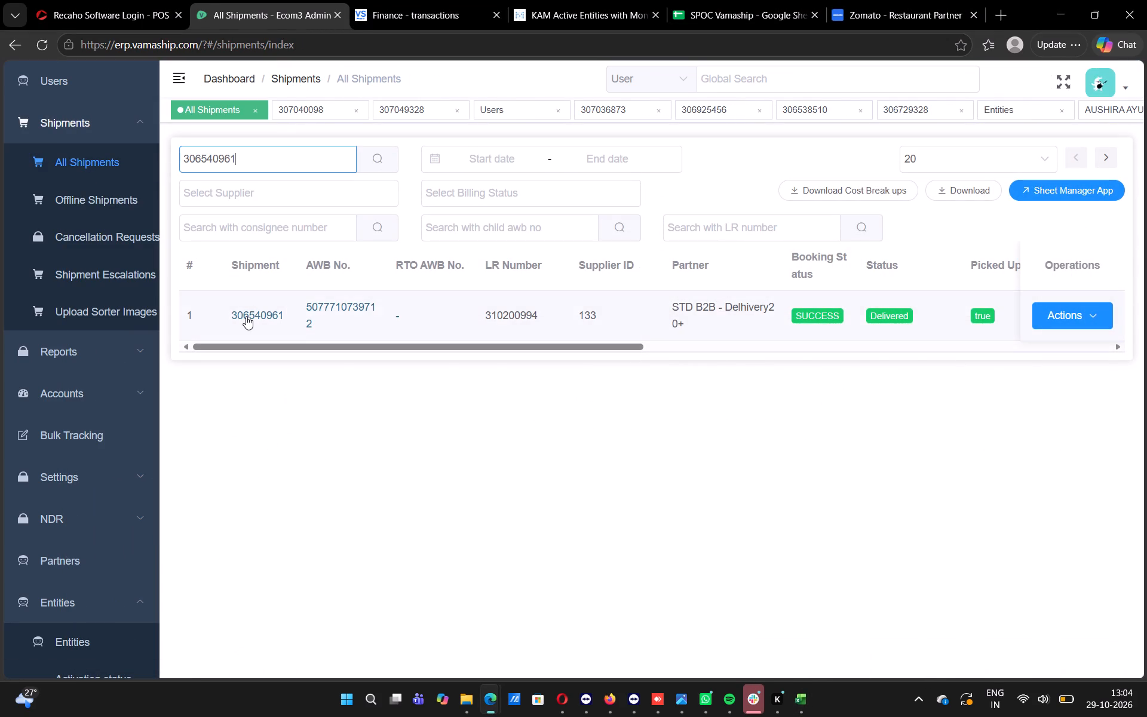
click(246, 316)
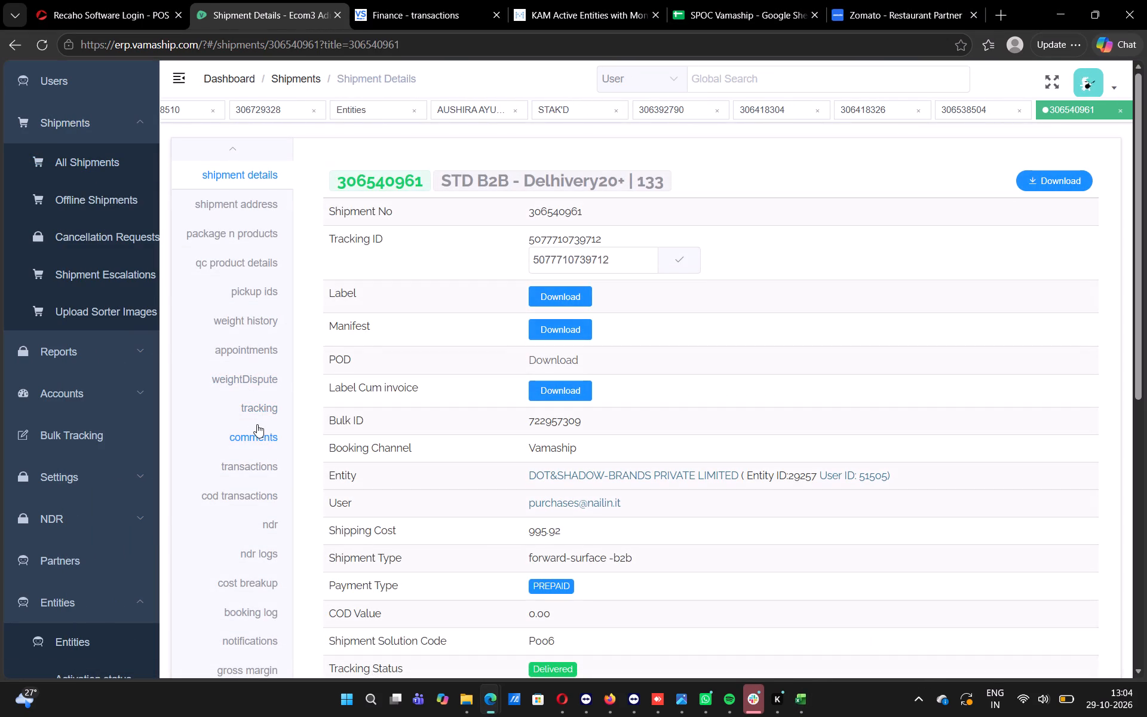
click(259, 409)
click(248, 462)
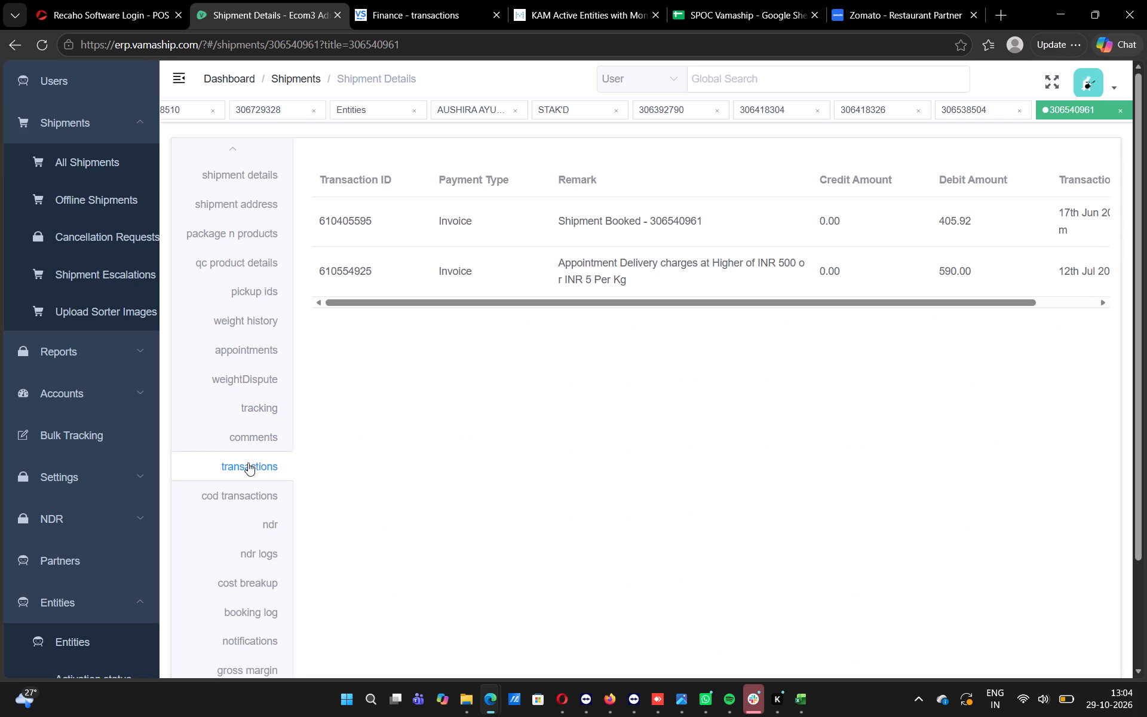
click(271, 169)
drag(511, 210, 584, 225)
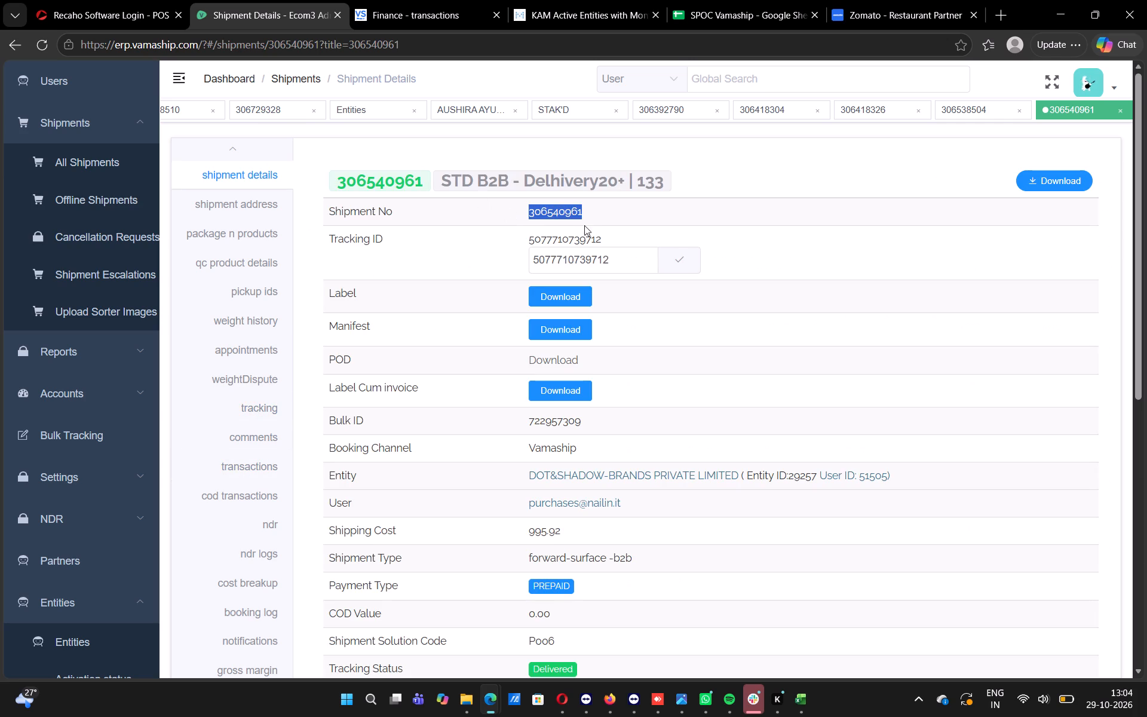
drag(584, 225, 590, 226)
click(749, 158)
drag(516, 214, 591, 215)
key(ctrl+c)
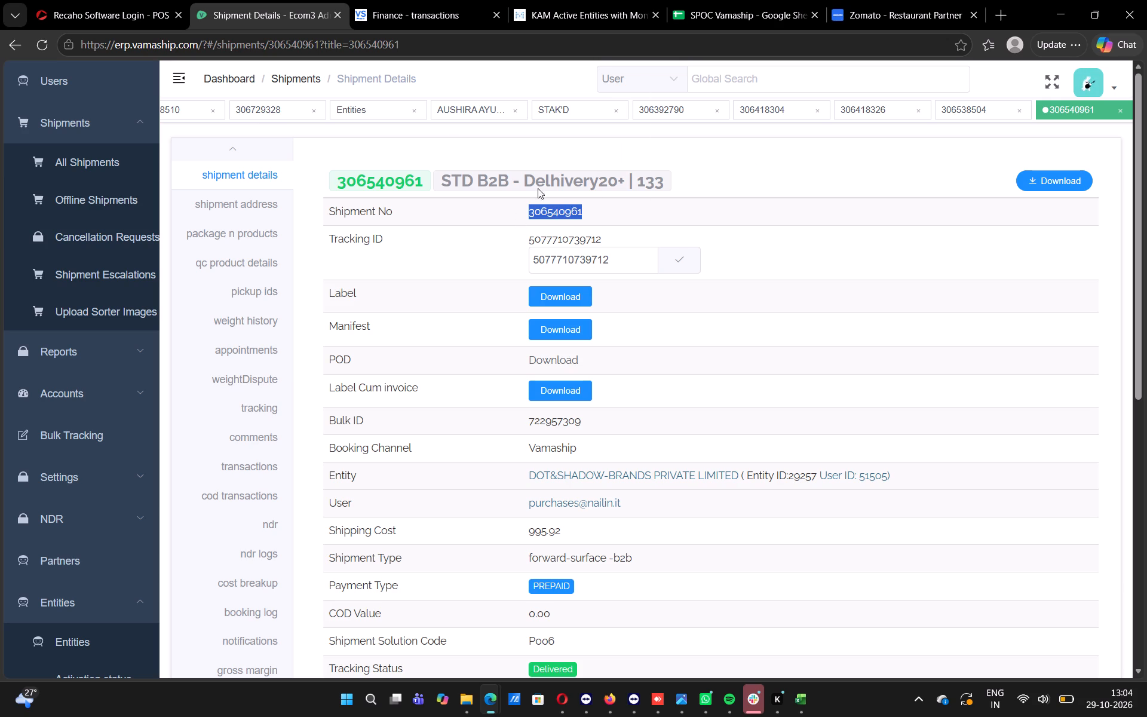
click(421, 2)
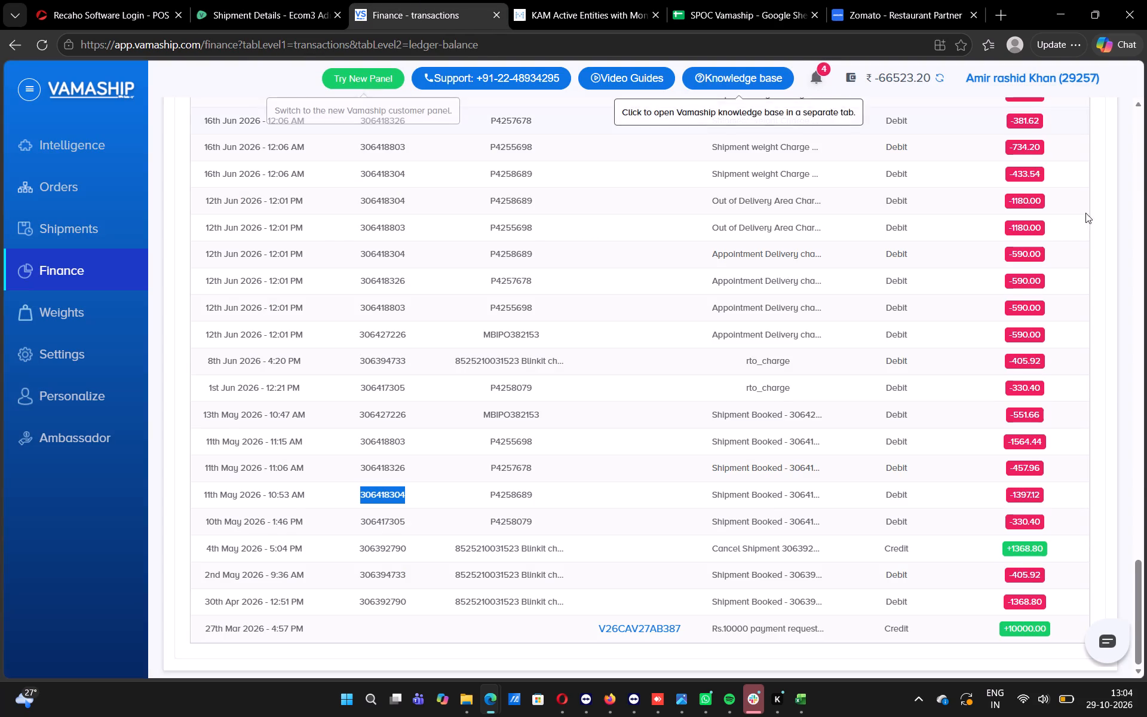
drag(1137, 573, 1146, 142)
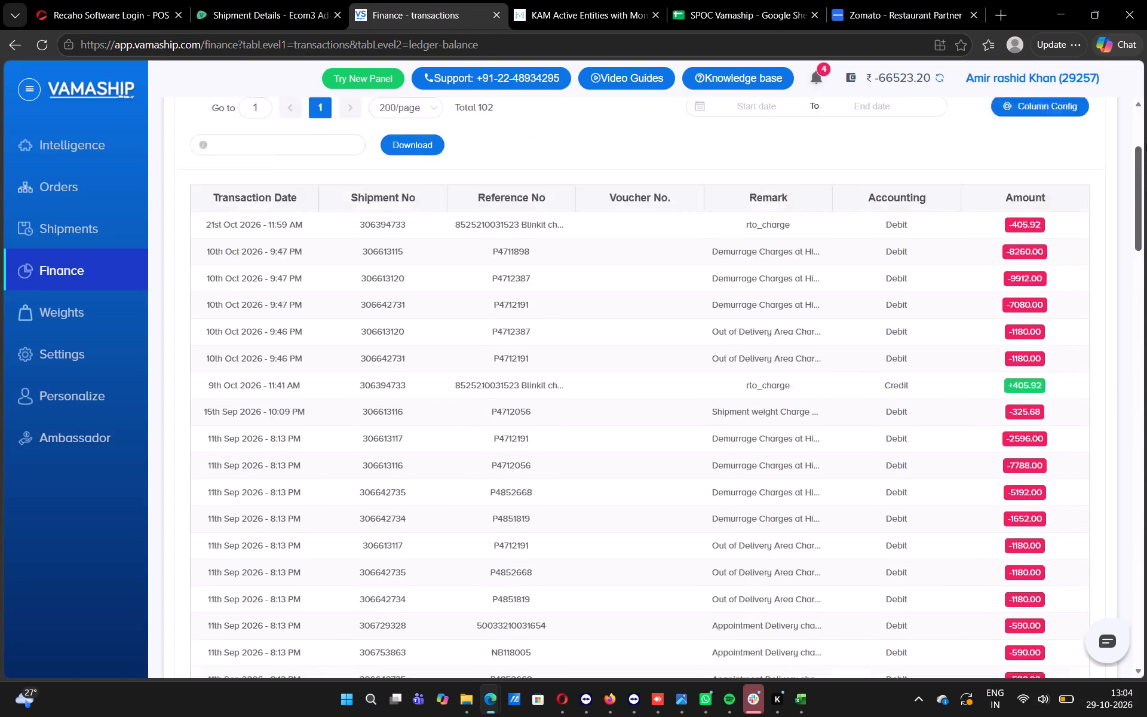
drag(1146, 142, 1146, 128)
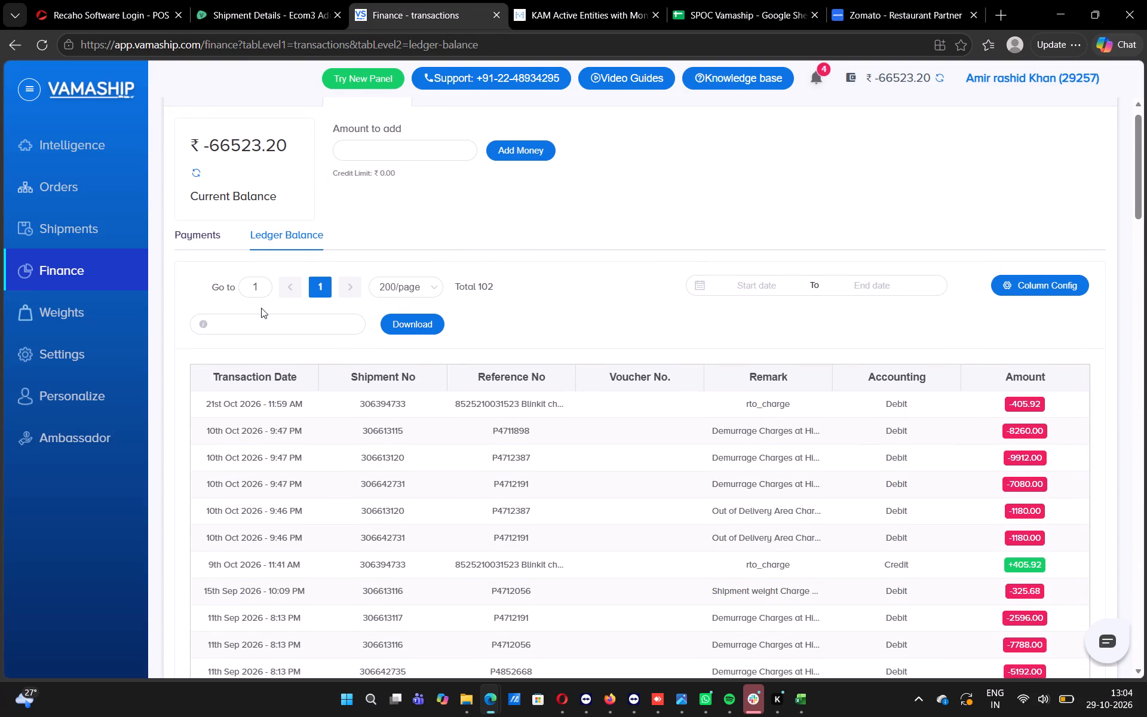
click(257, 320)
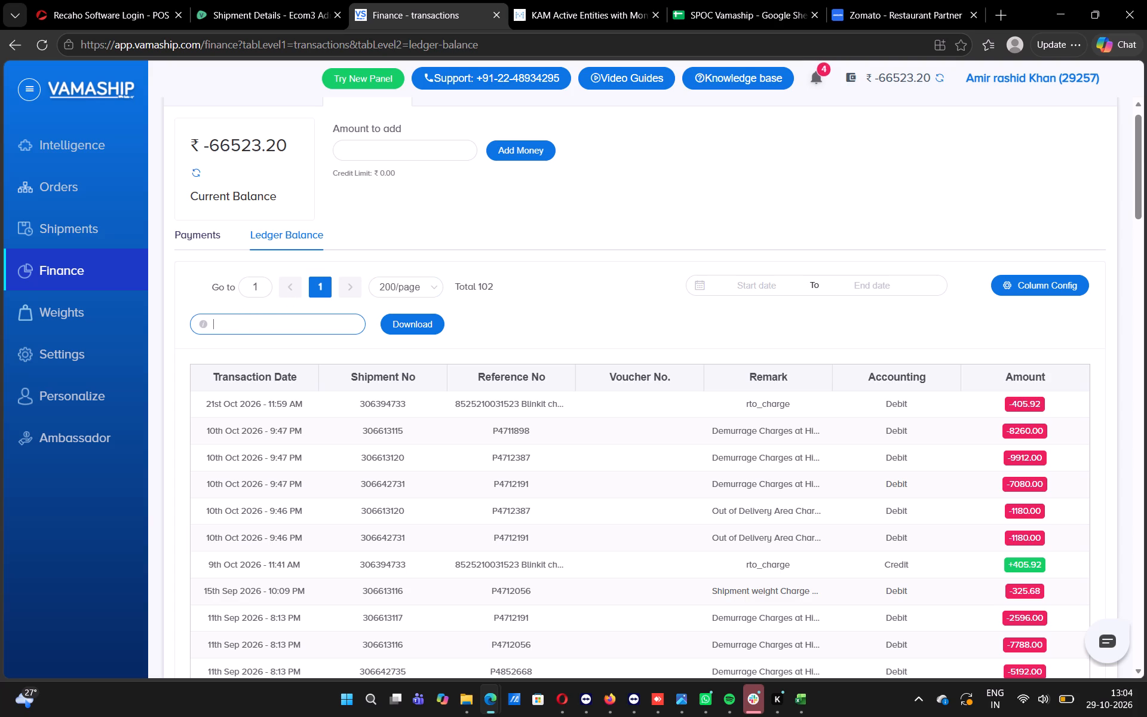
key(ctrl+v)
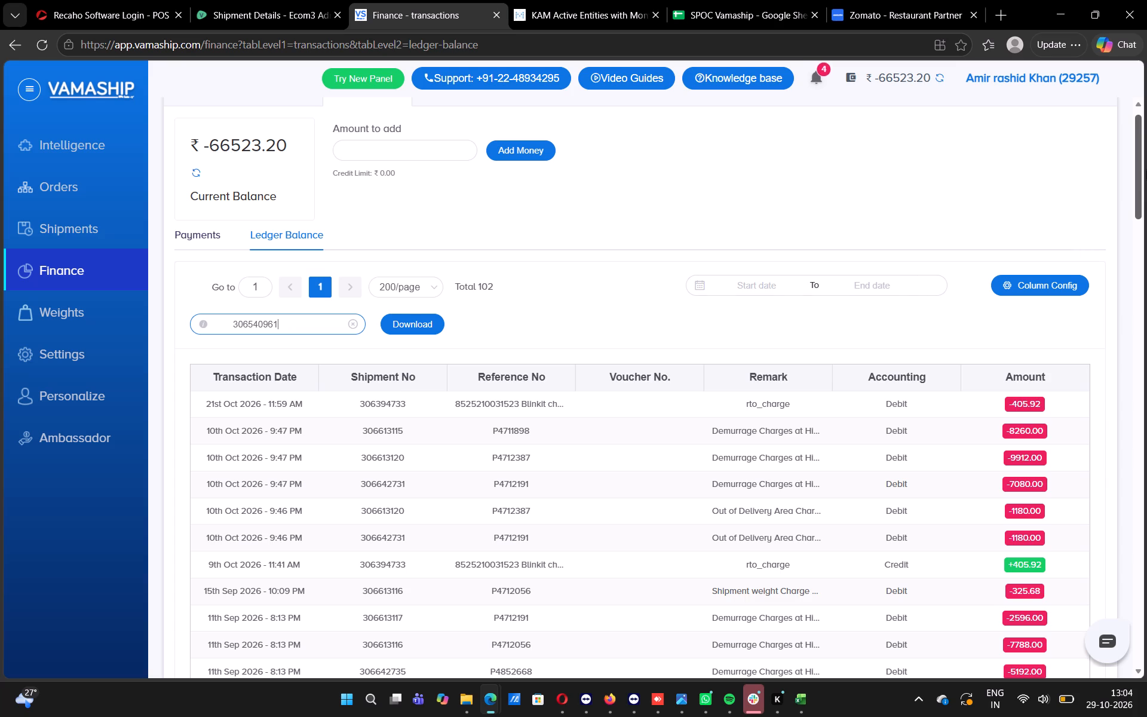
drag(1140, 179, 1146, 370)
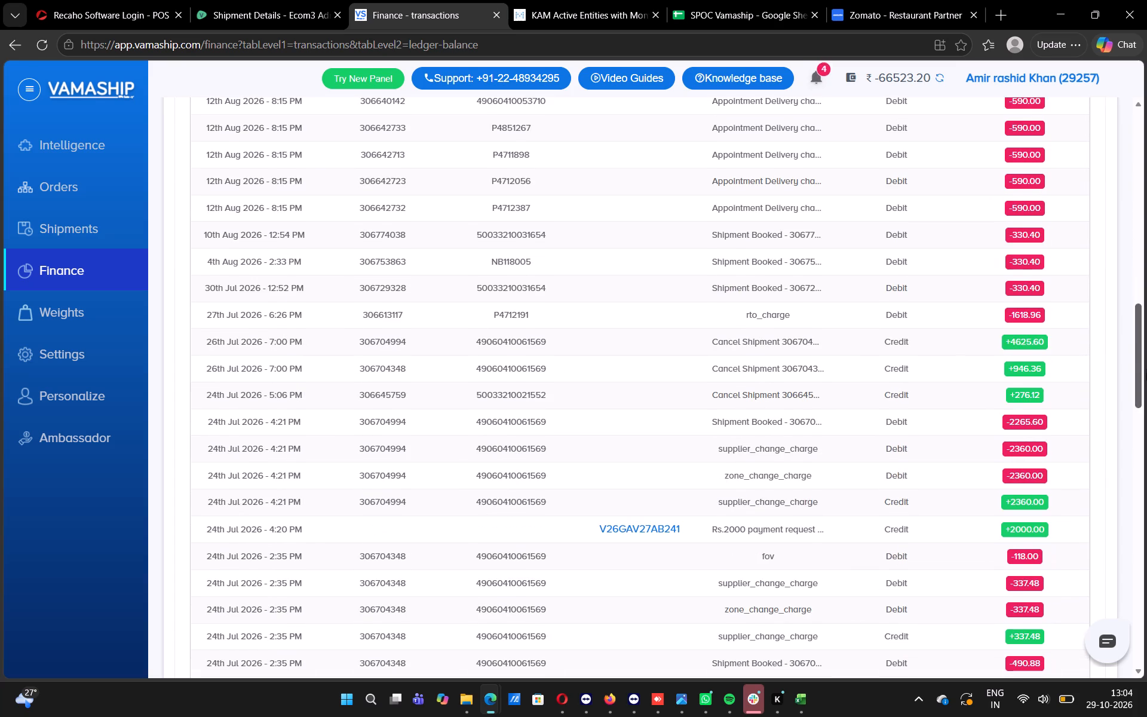
drag(1146, 370, 1146, 164)
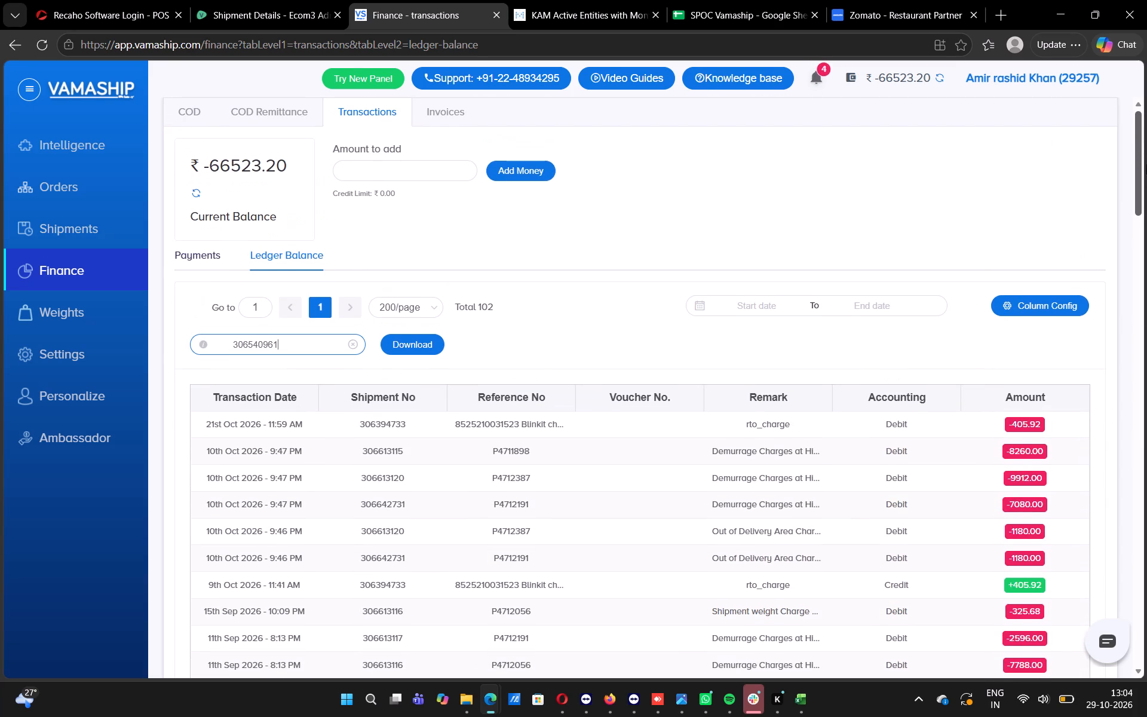
drag(1146, 164, 1128, 229)
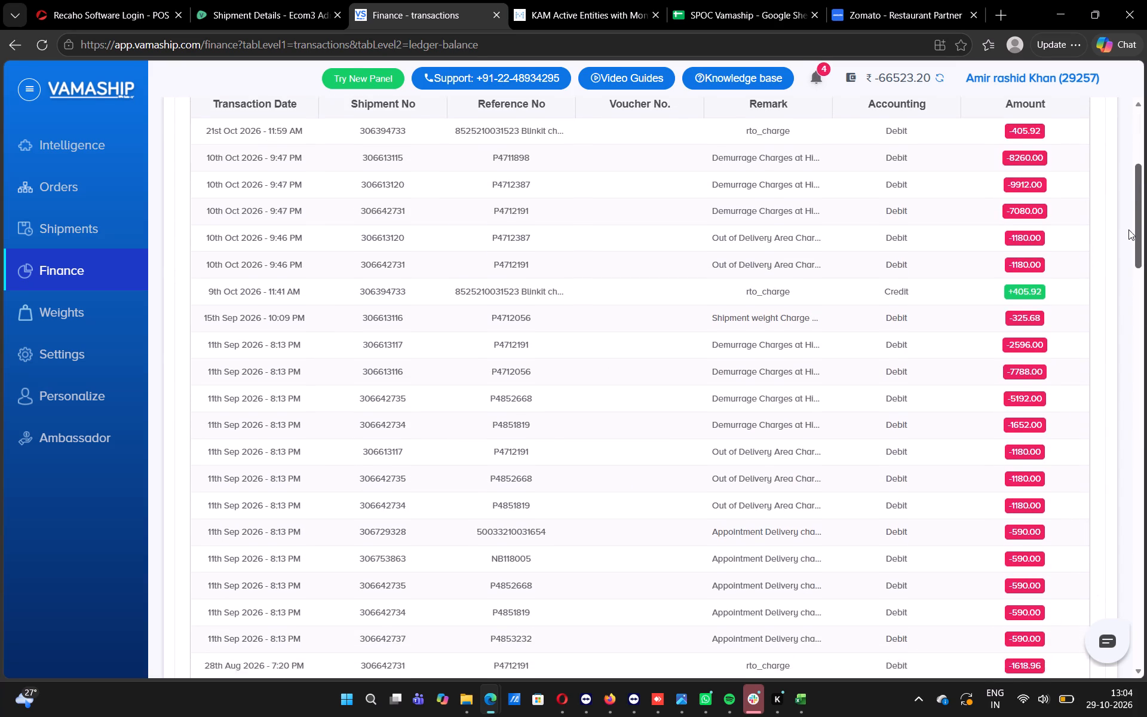
drag(1128, 229, 1130, 572)
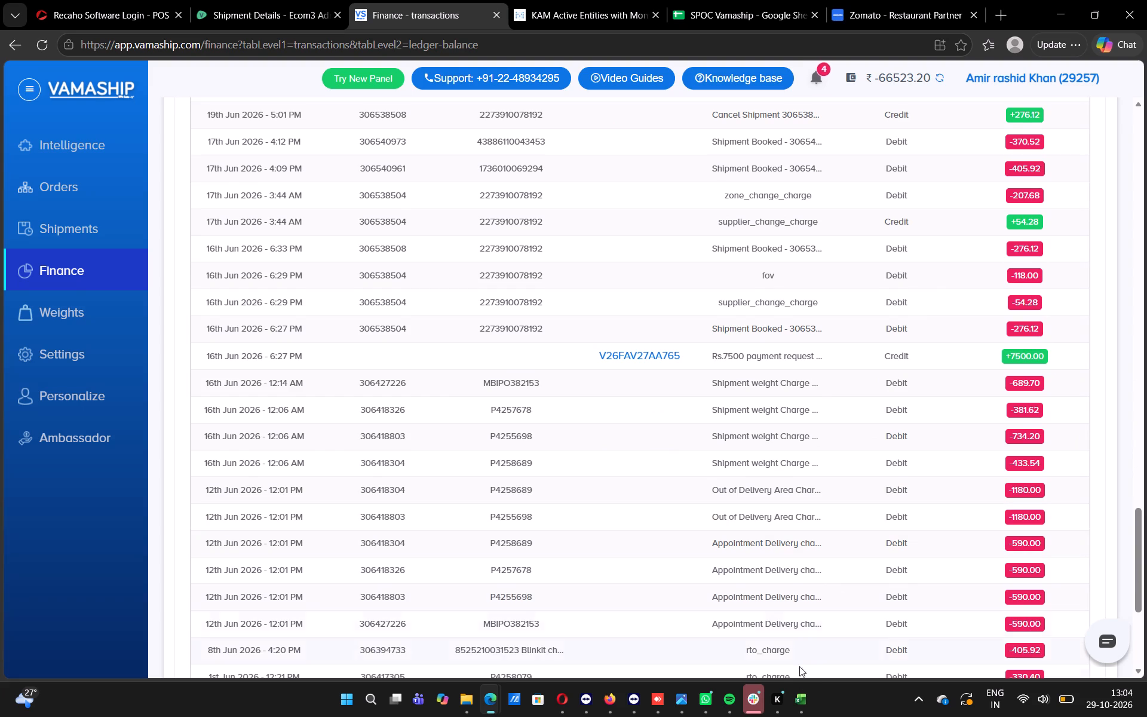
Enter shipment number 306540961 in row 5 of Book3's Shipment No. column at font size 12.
click(916, 633)
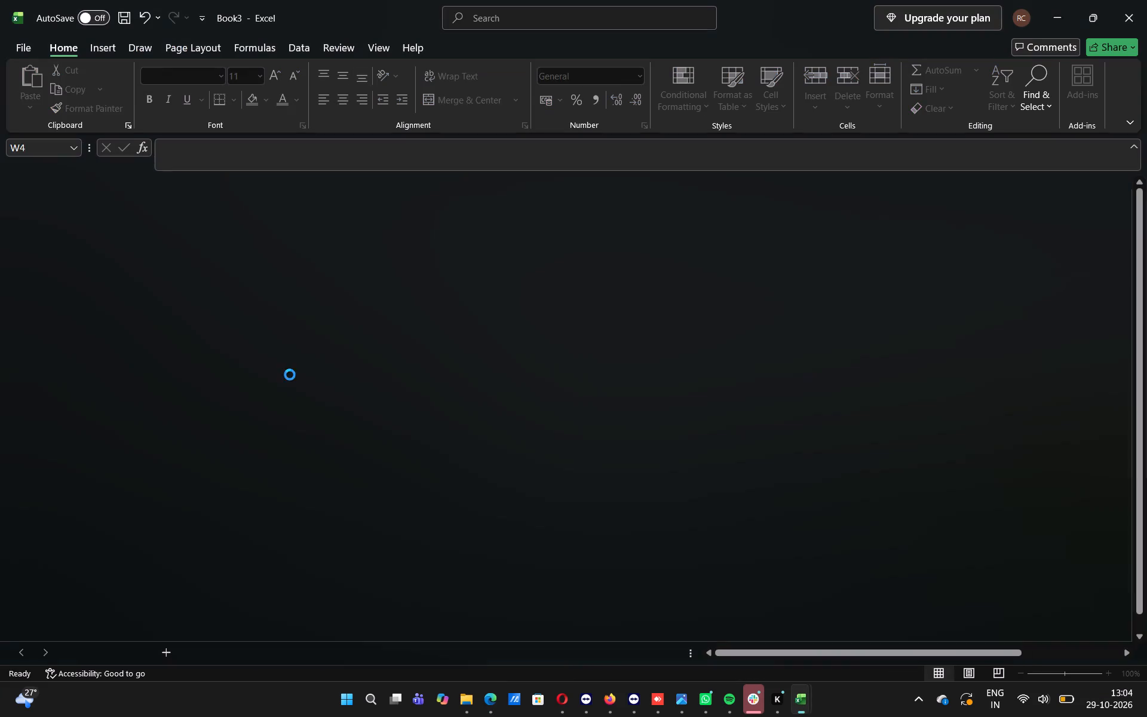
click(97, 288)
key(ctrl+v)
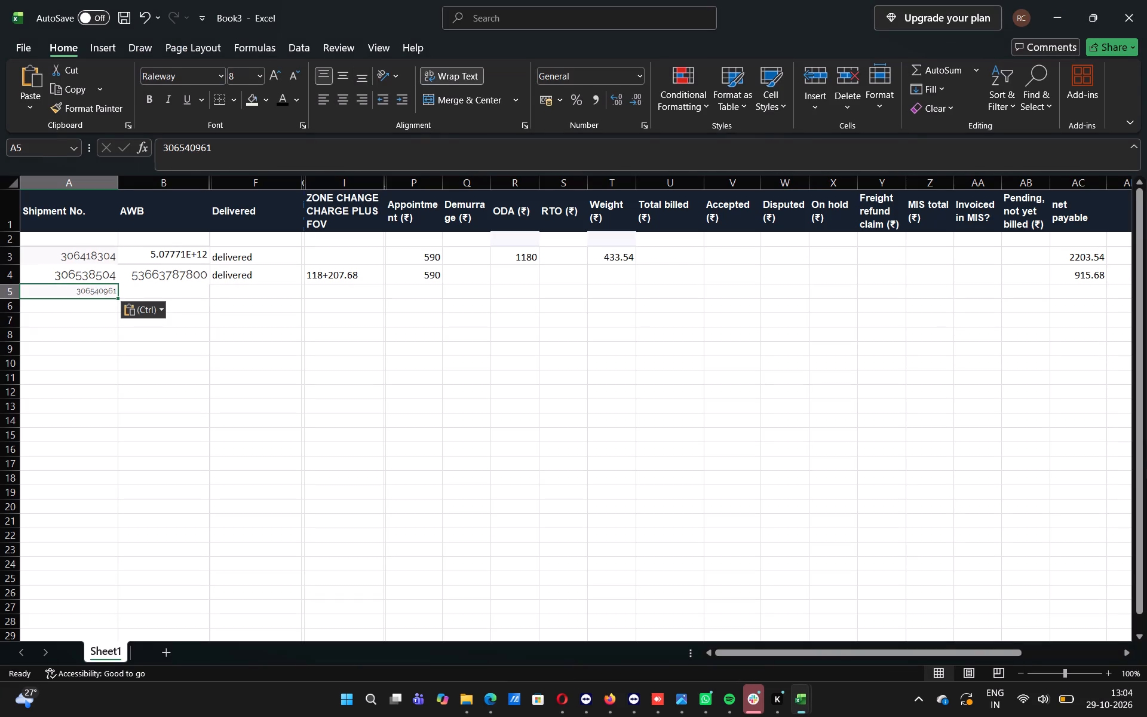
click(258, 75)
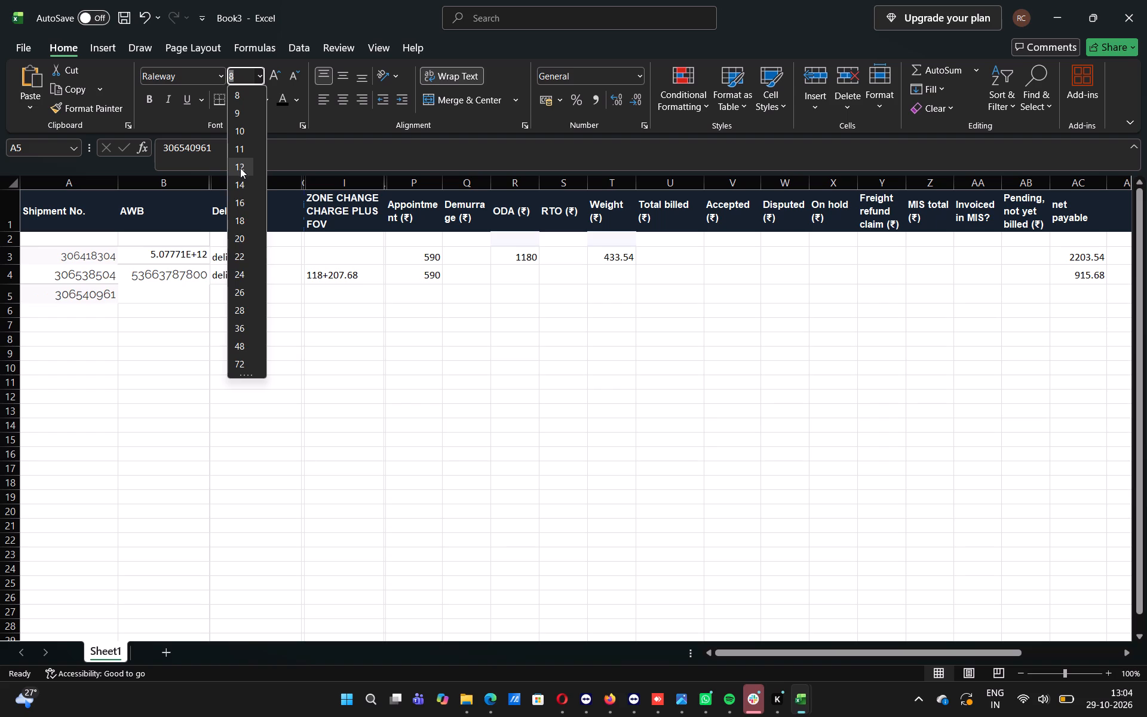
click(240, 168)
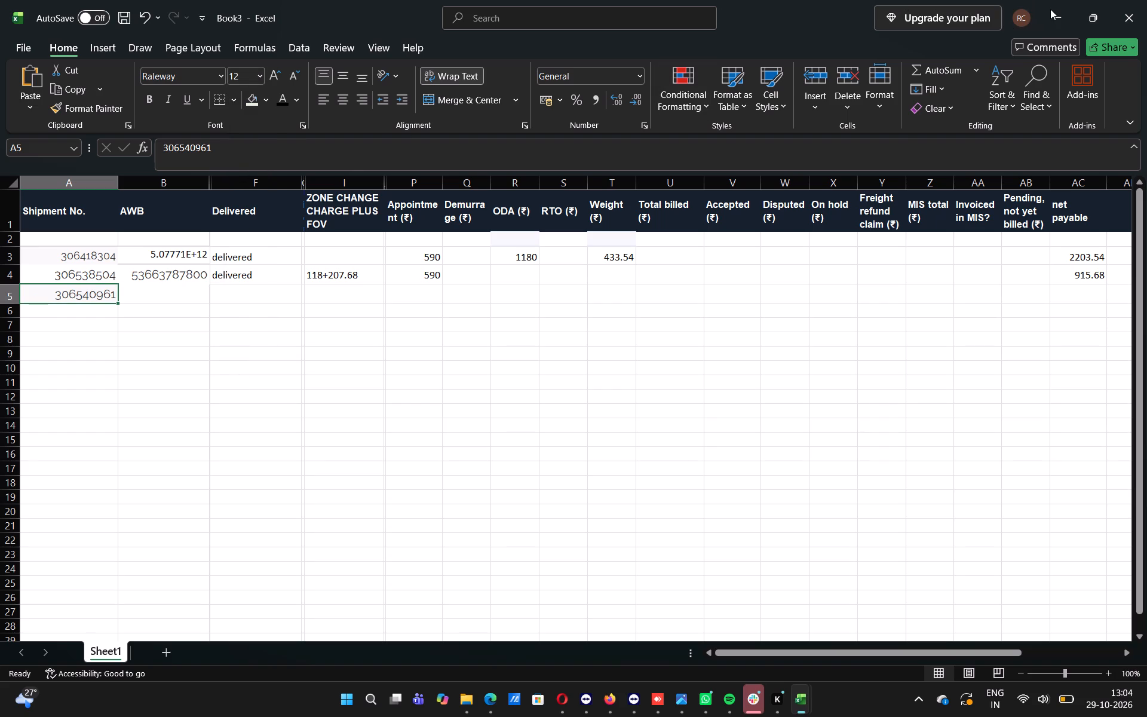
click(1051, 10)
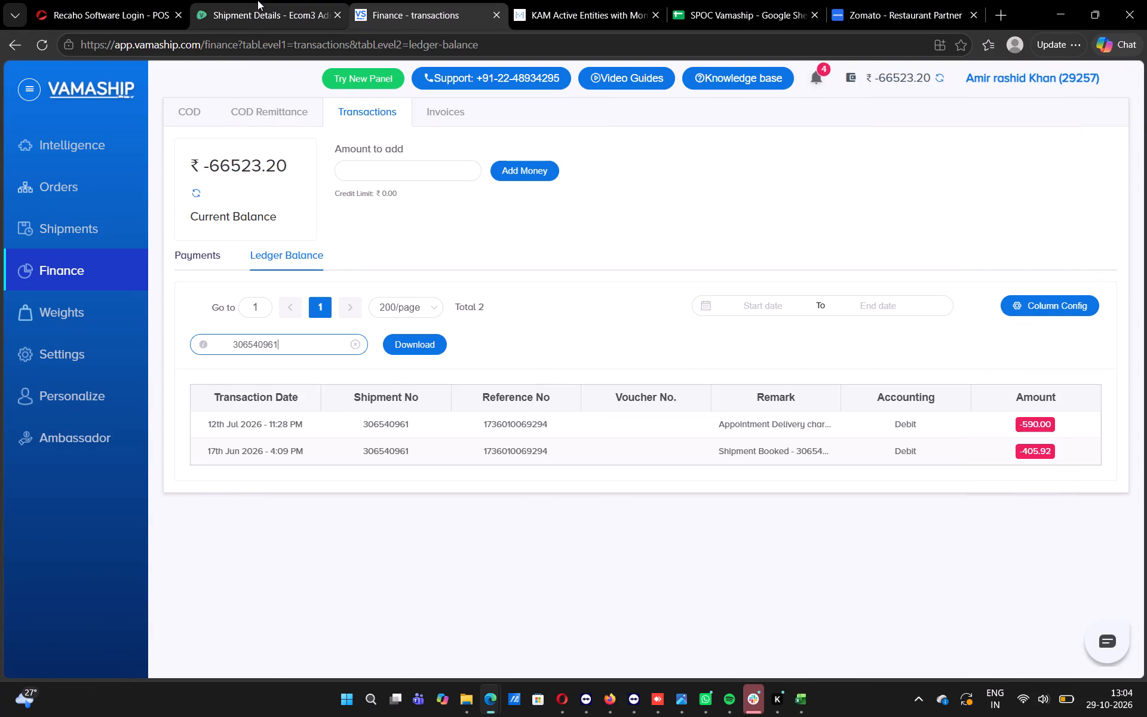
click(257, 0)
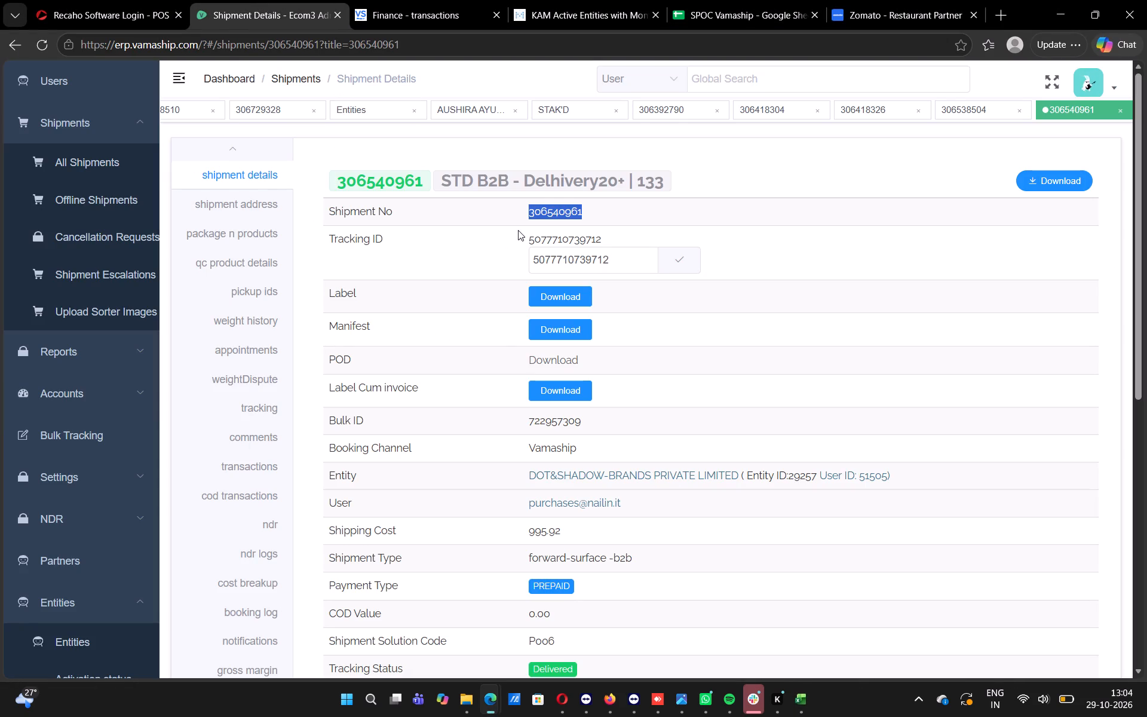
drag(518, 230, 631, 240)
key(ctrl+c)
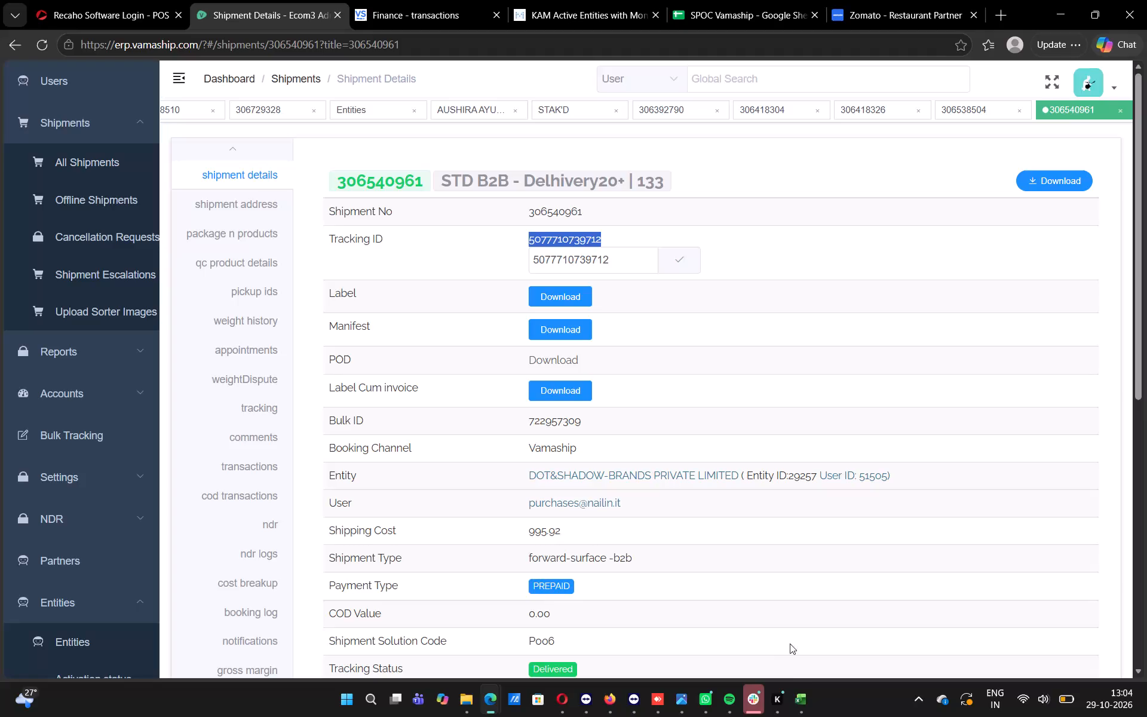
click(921, 638)
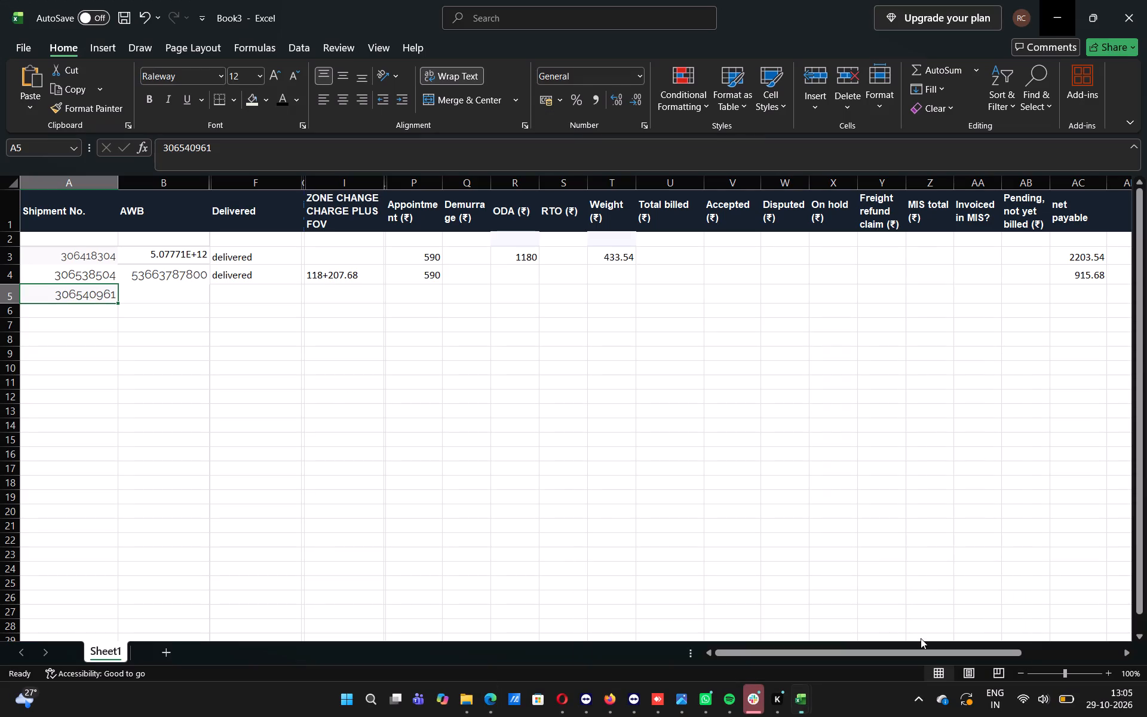
click(164, 286)
key(ctrl+v)
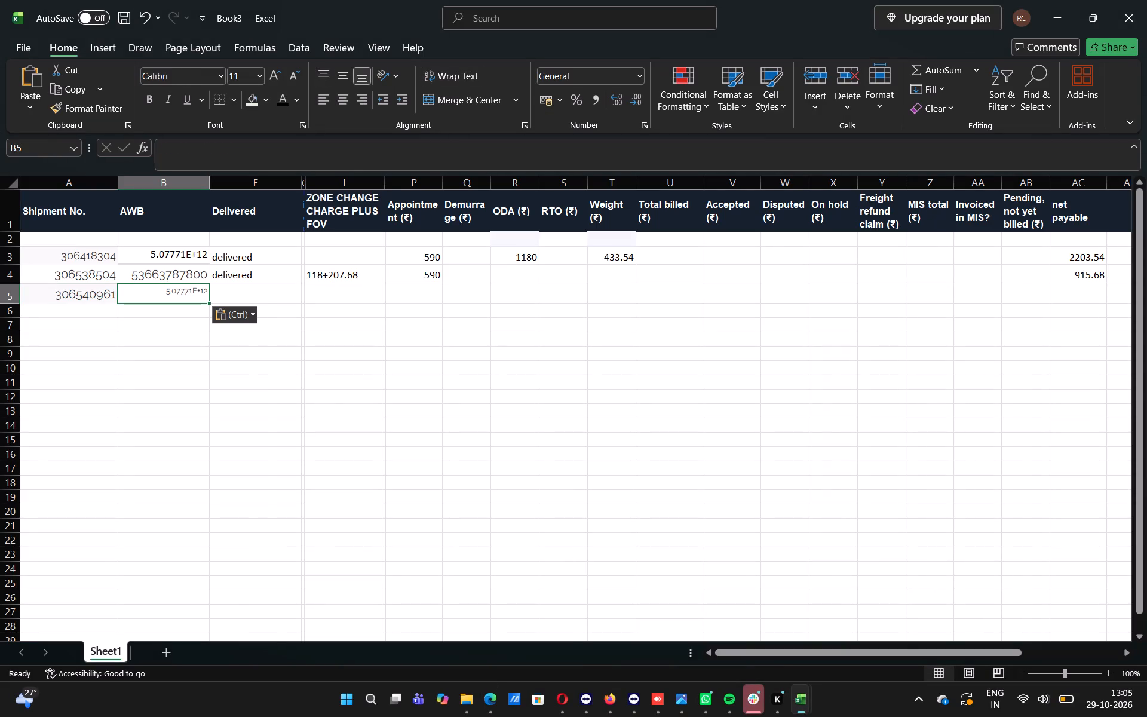
Copy the delivered status from row 4 into row 5 of the Delivered column.
click(256, 299)
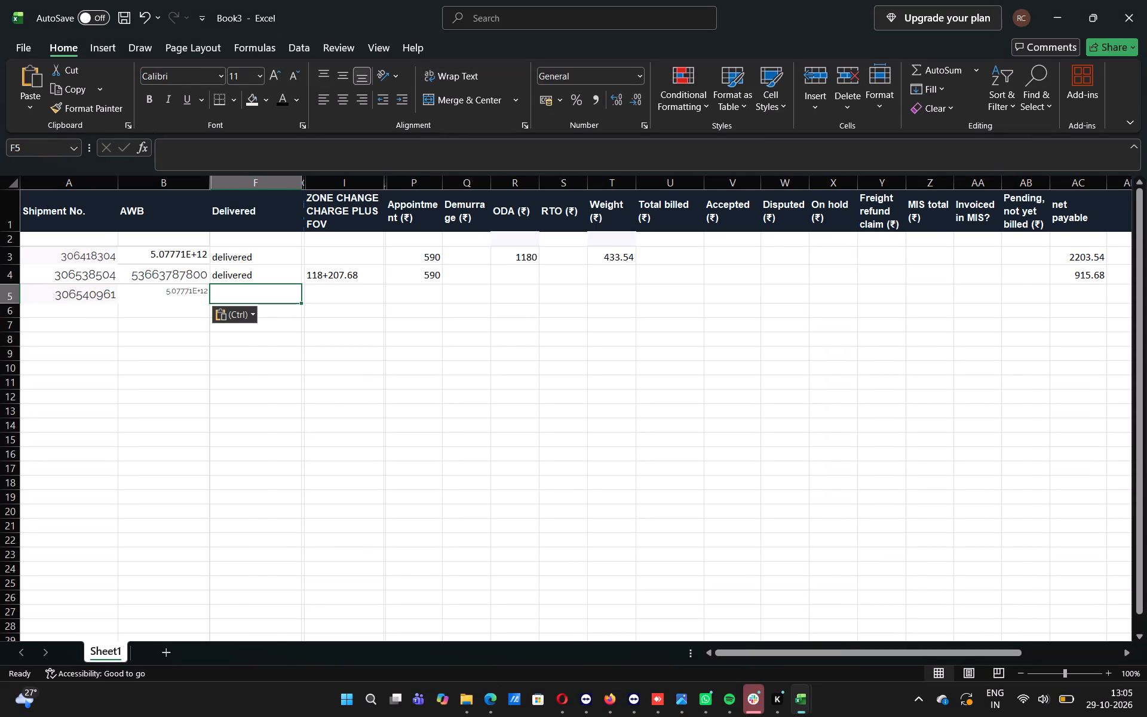
click(238, 271)
key(ctrl+c)
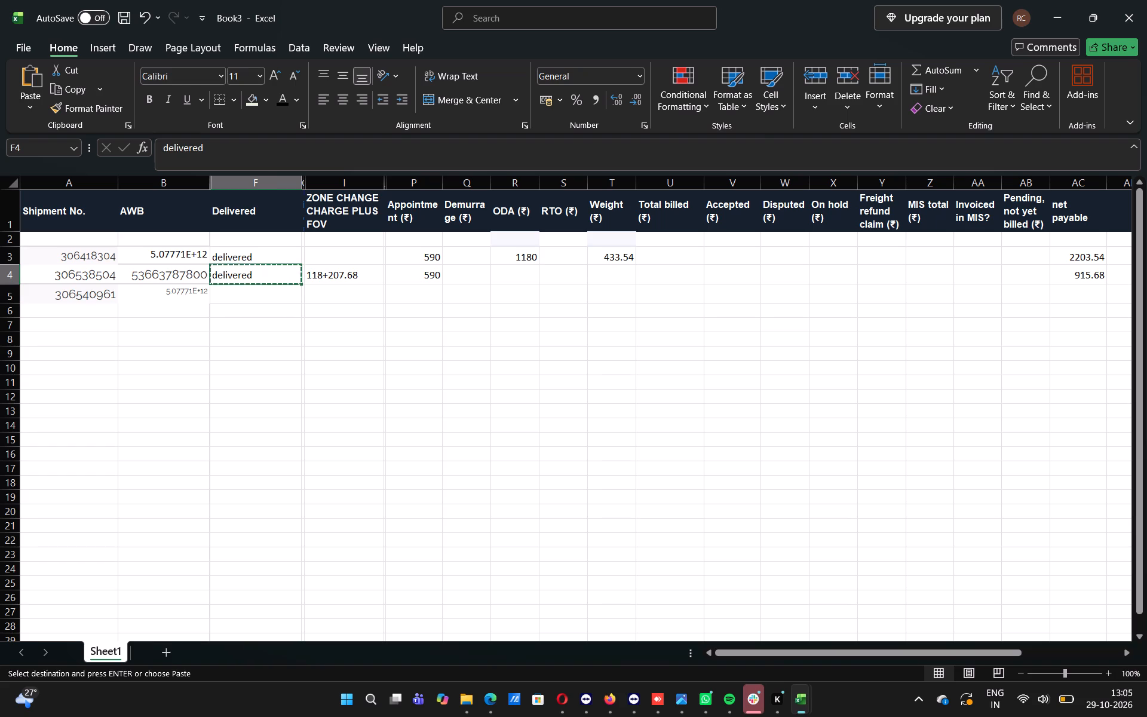
click(229, 295)
key(ctrl+v)
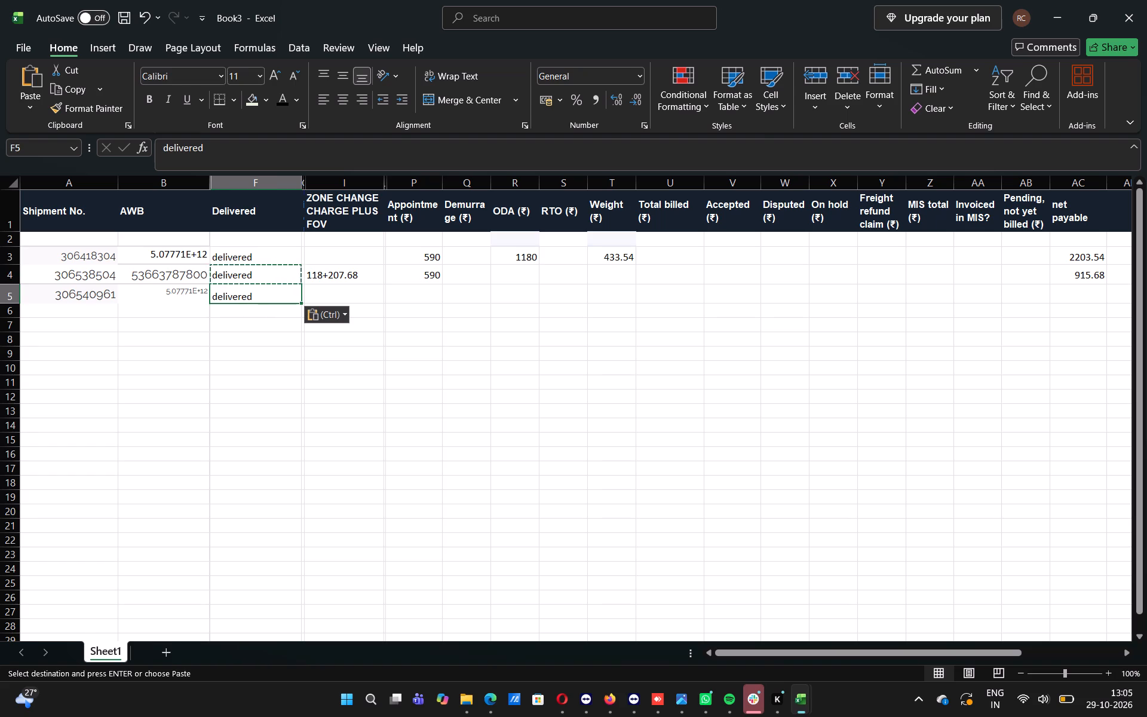
Set the font size of the AWB in row 5 to 11.
click(188, 293)
click(259, 72)
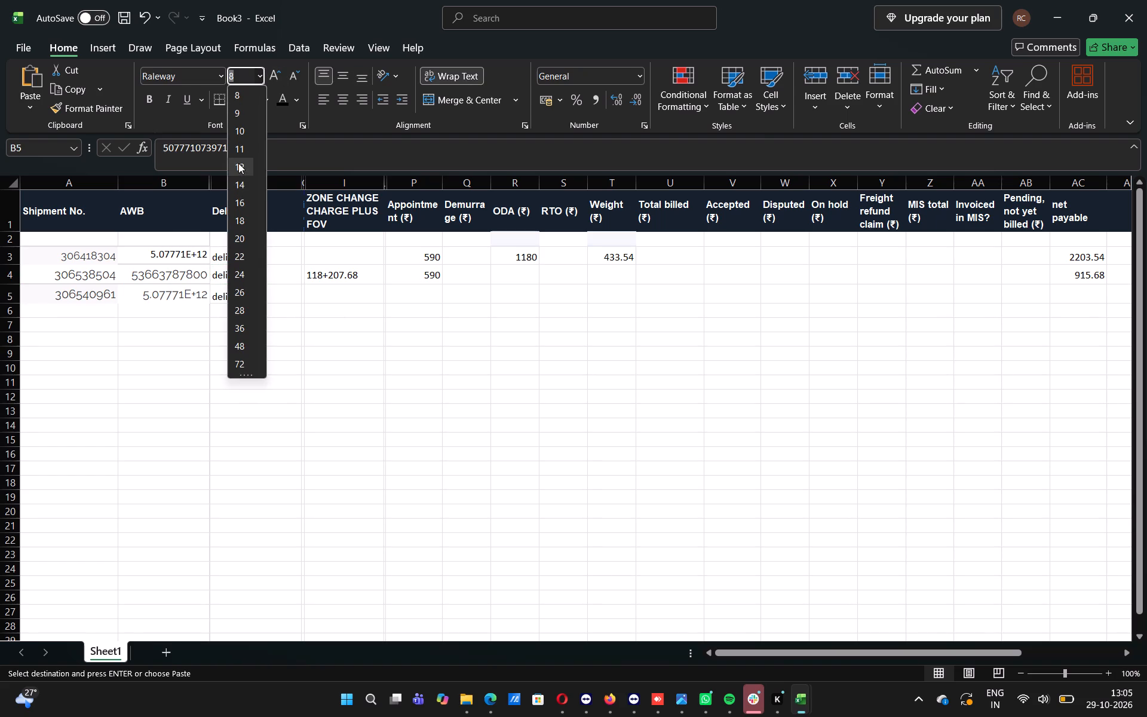
click(239, 155)
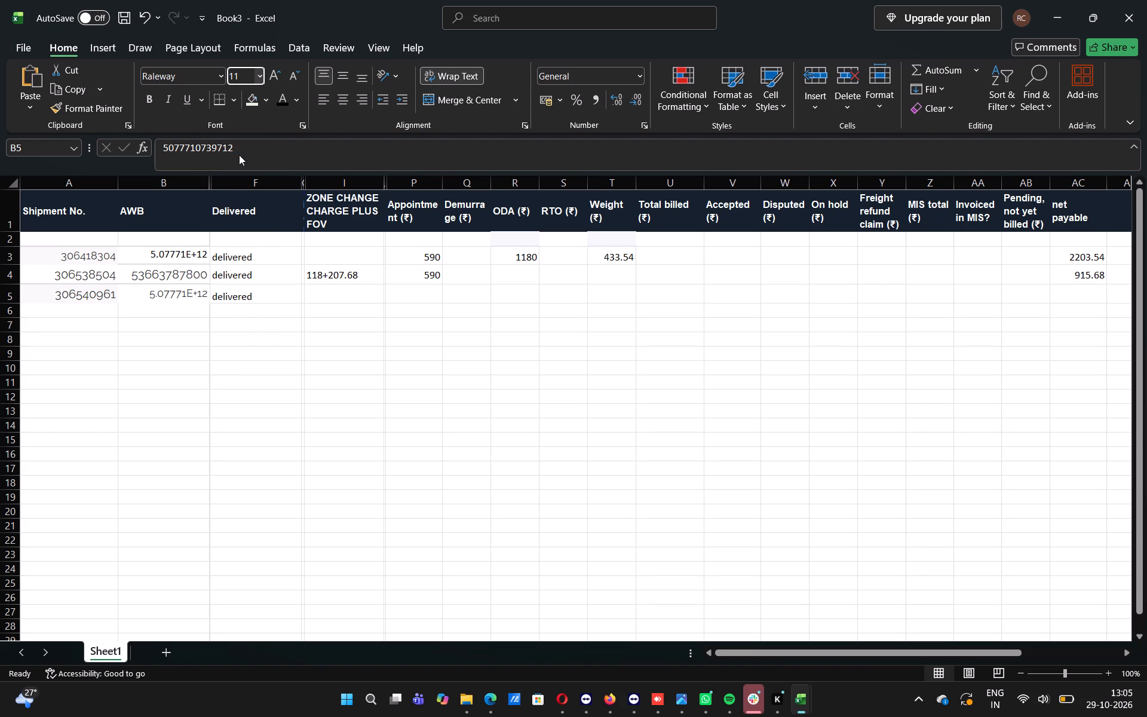
click(362, 293)
click(416, 293)
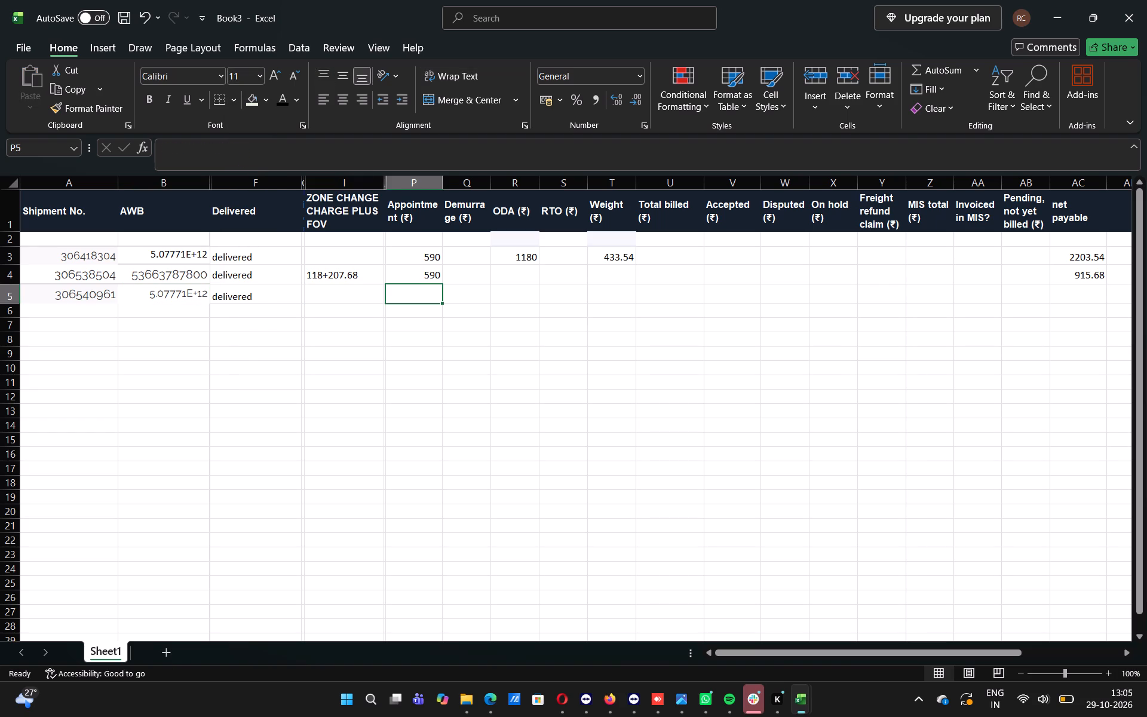
text(58)
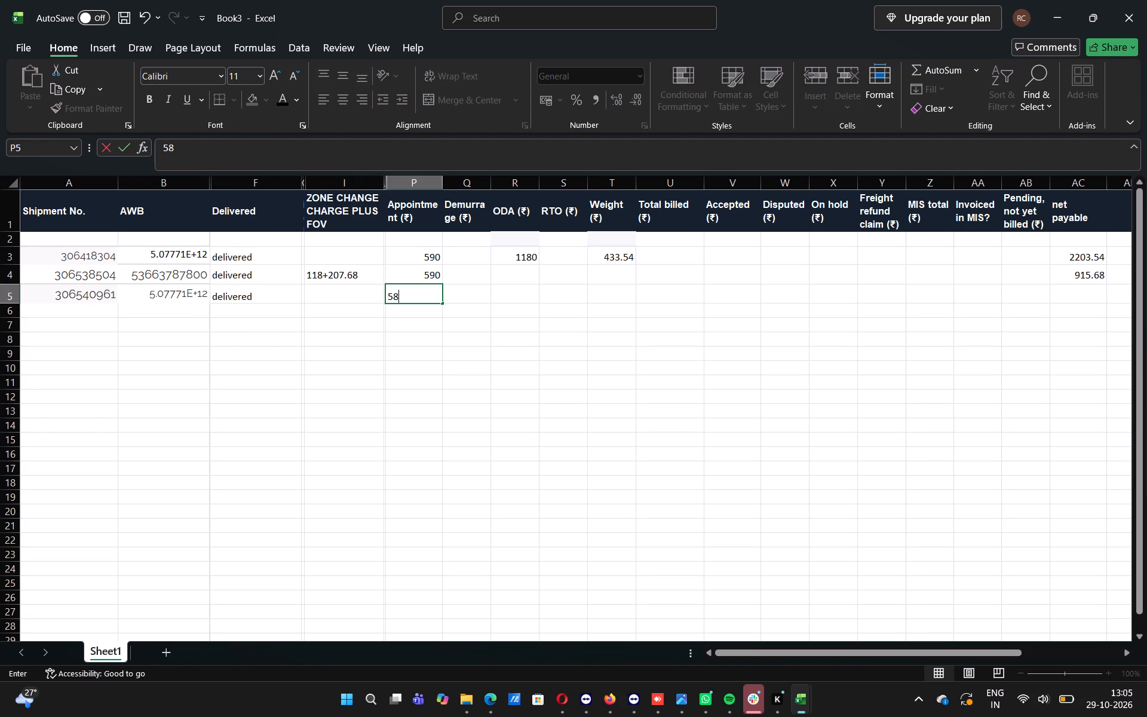
key(BackSpace)
text(90)
click(525, 295)
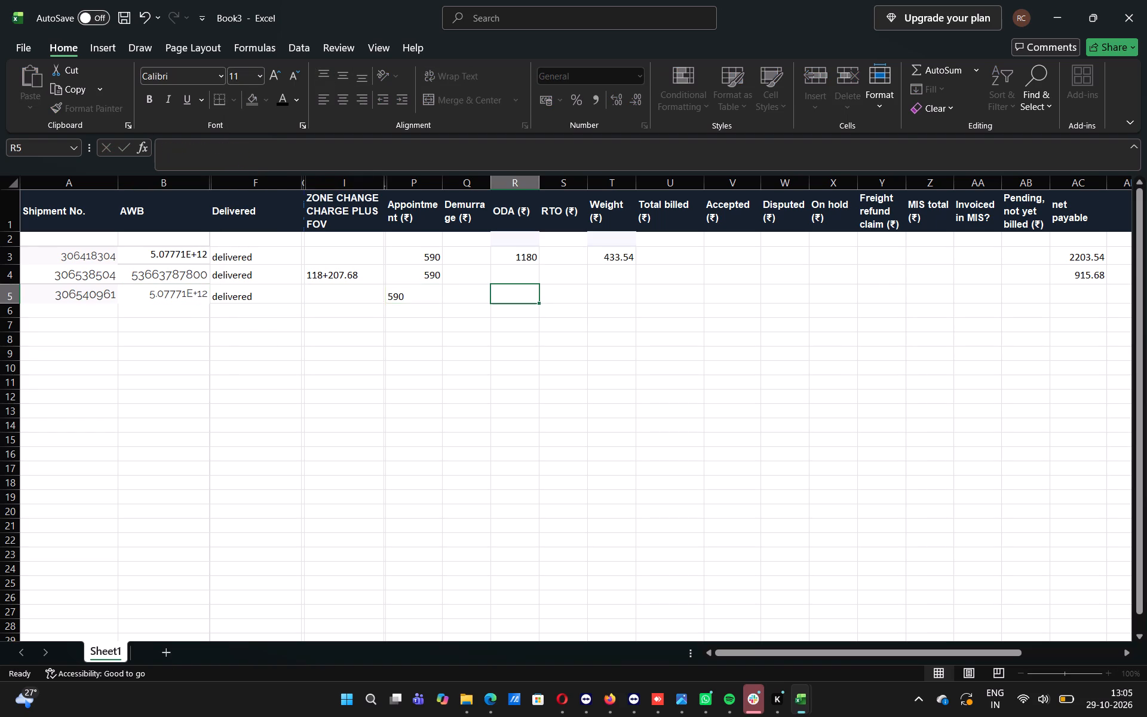
Enter 590 in the net payable column of row 5 for shipment 306540961.
drag(743, 649, 766, 654)
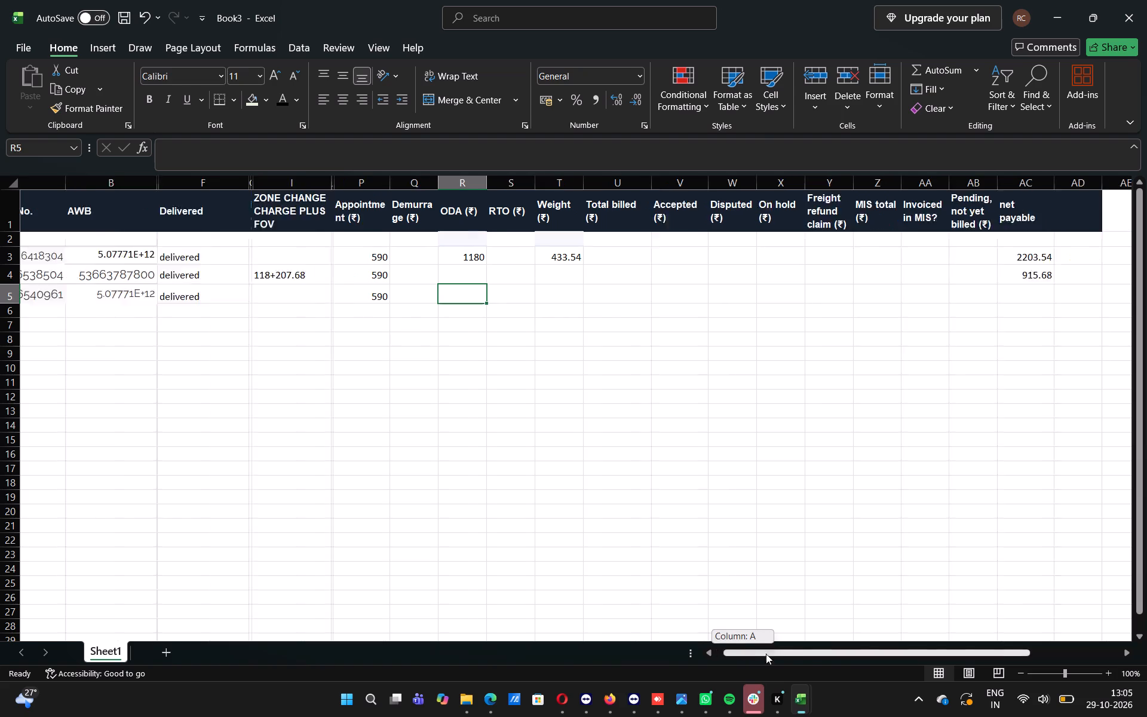
drag(766, 654, 807, 658)
click(787, 298)
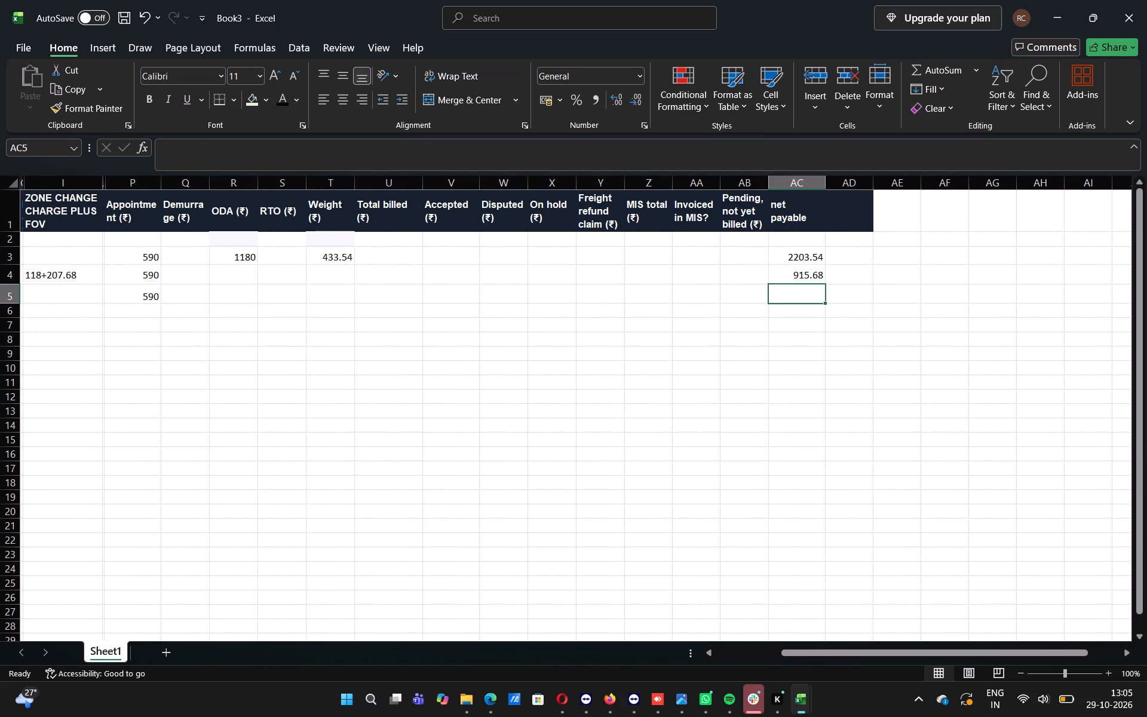
text(590)
click(768, 330)
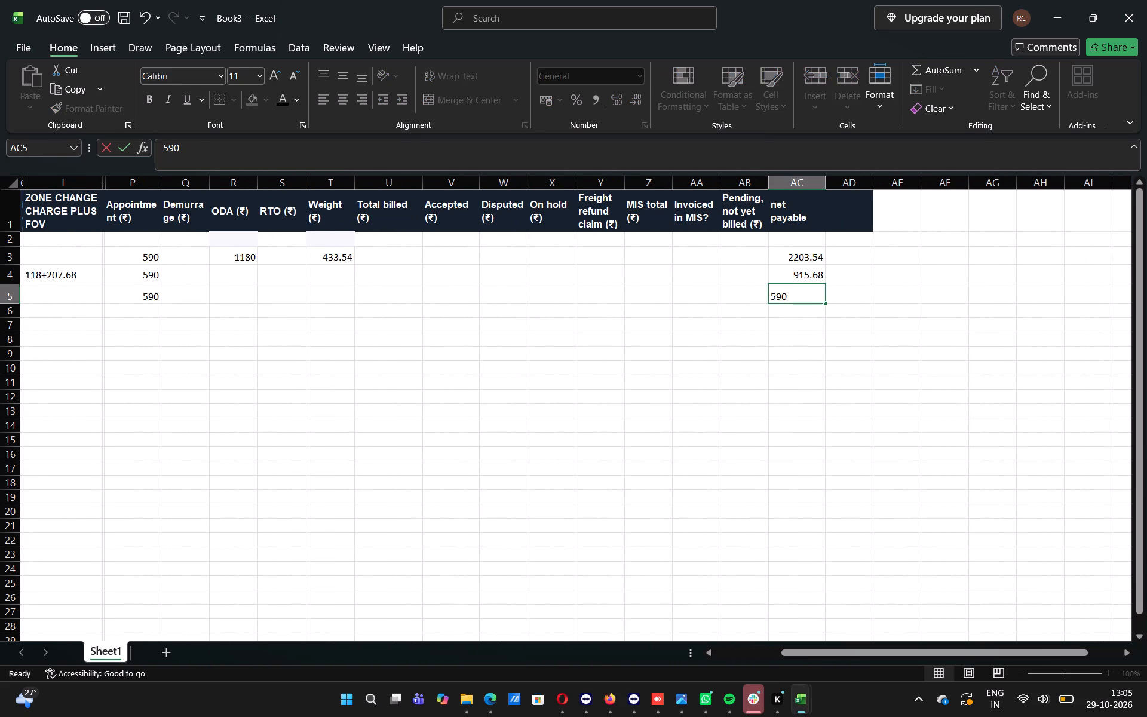
click(796, 314)
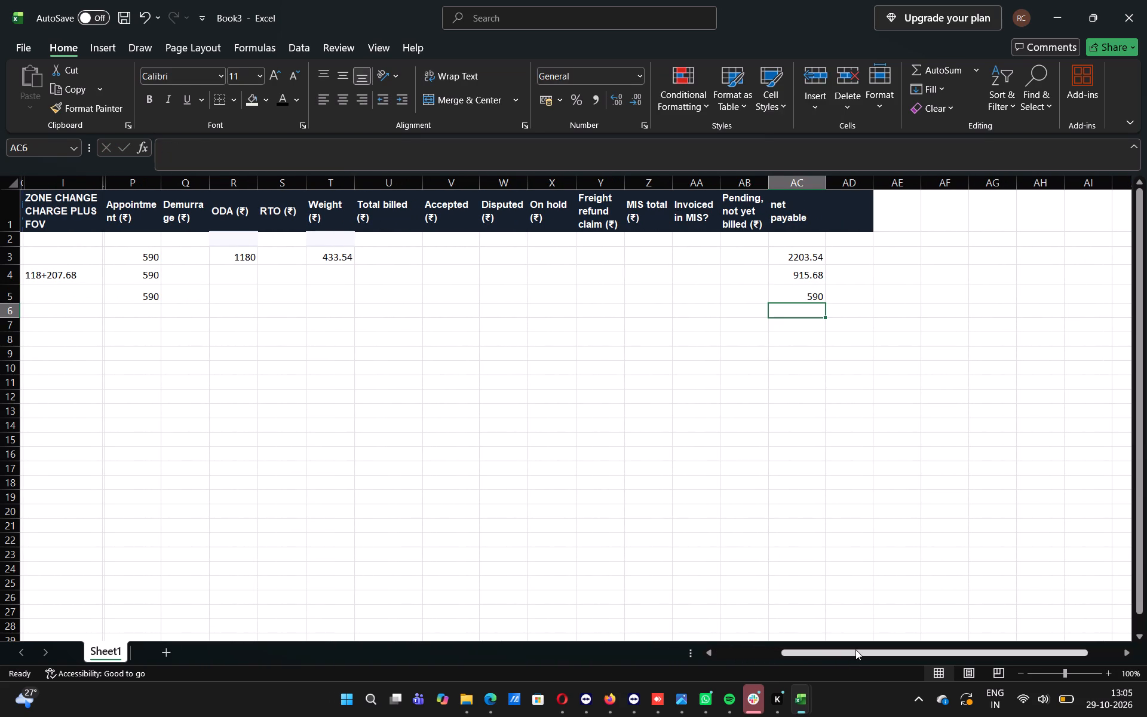
drag(855, 649, 672, 637)
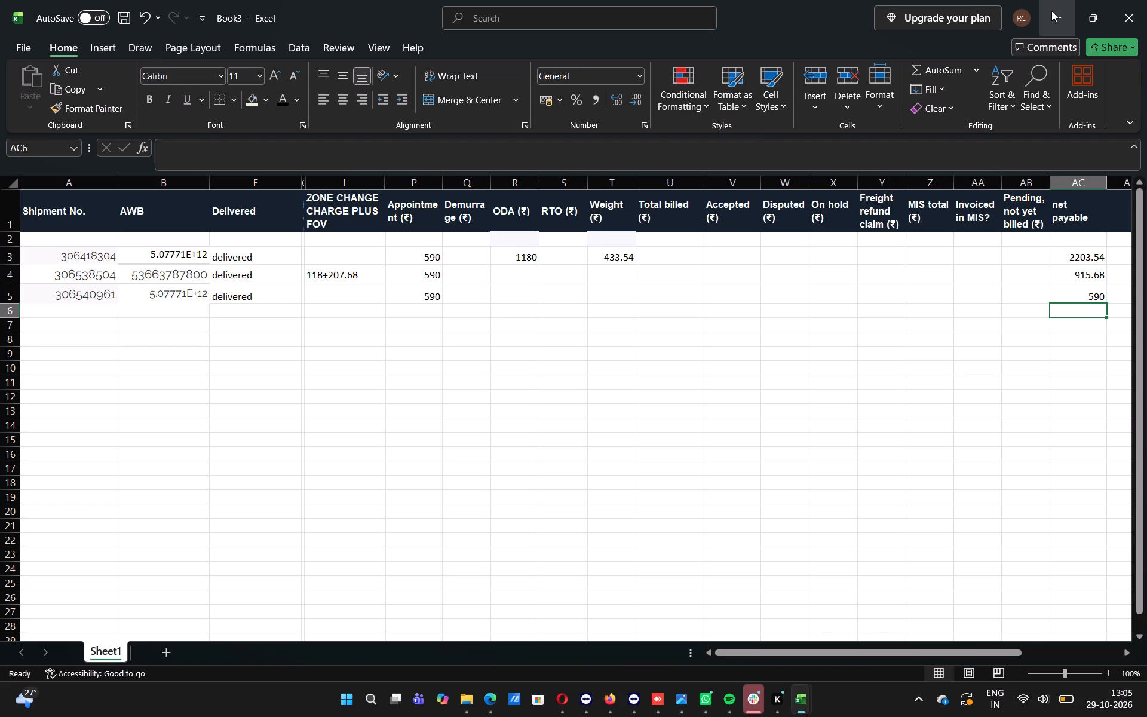
click(1051, 11)
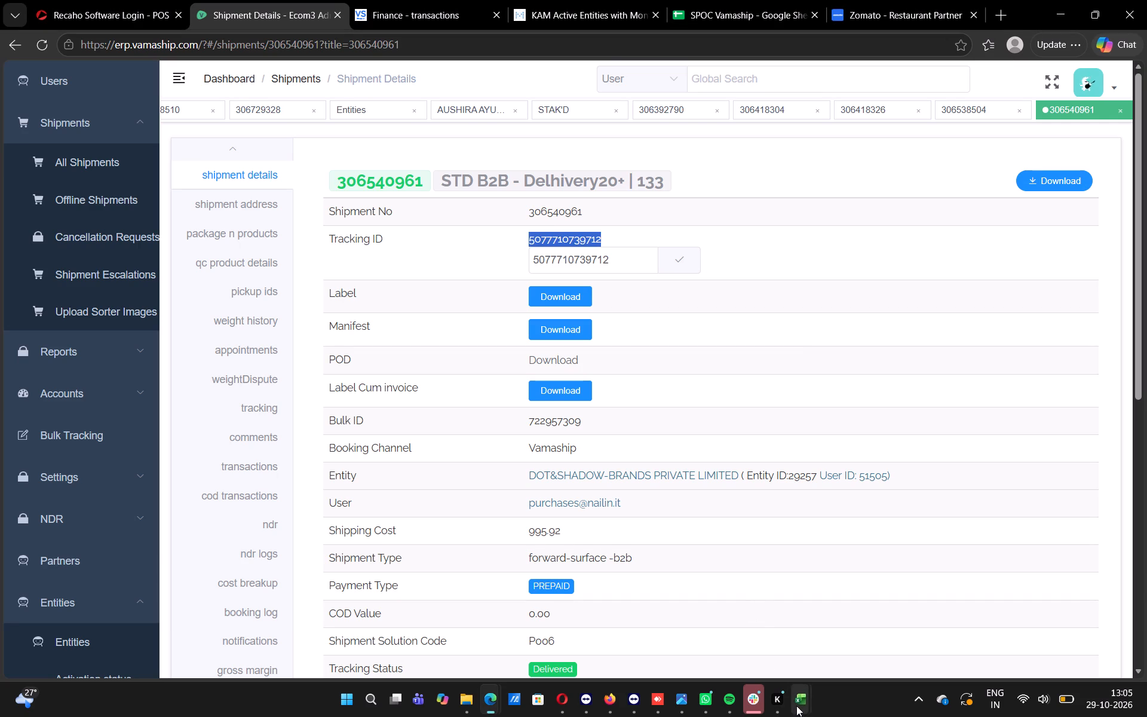
click(775, 641)
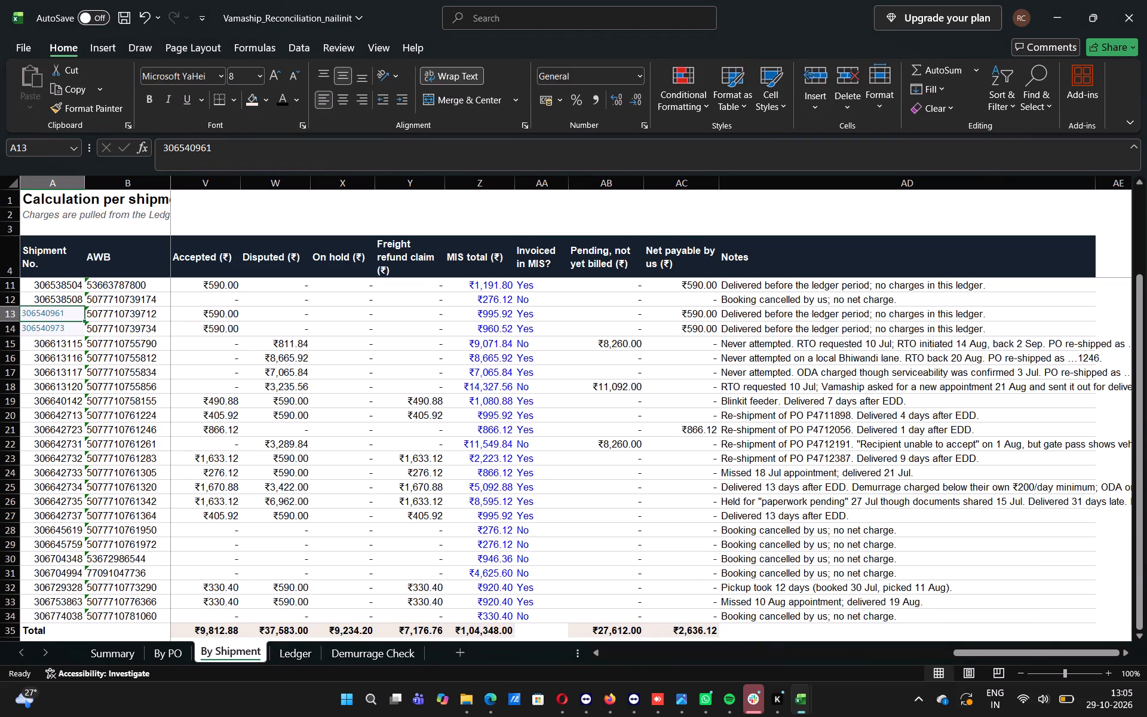
click(60, 329)
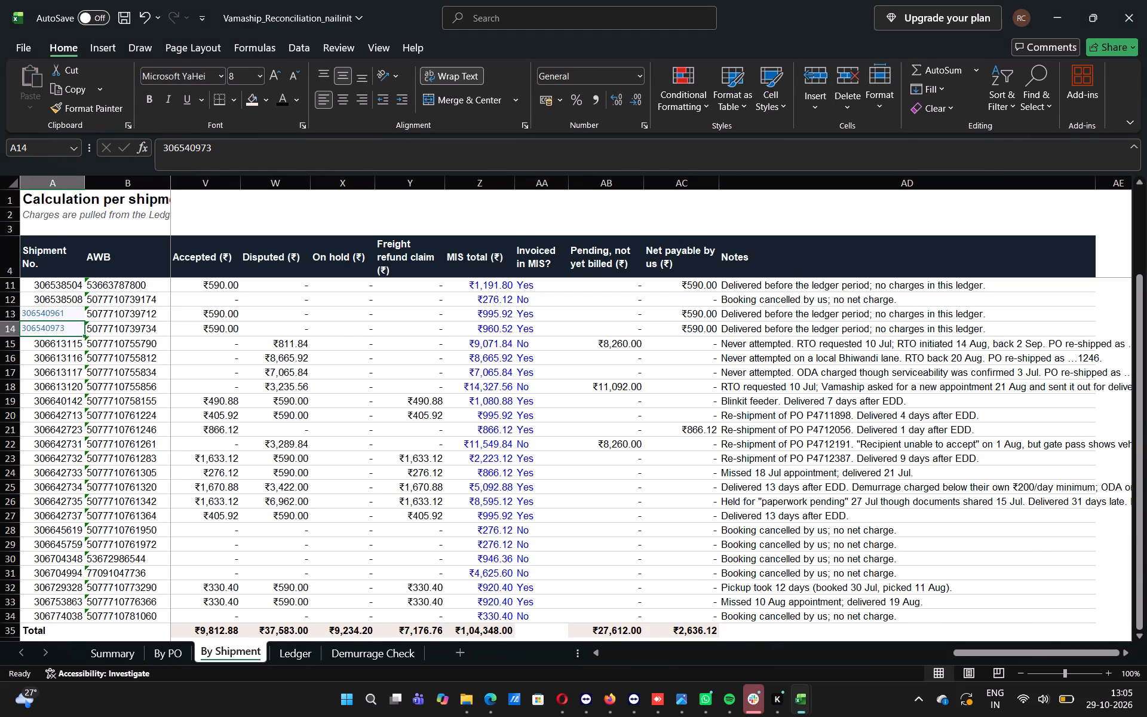
key(ctrl+c)
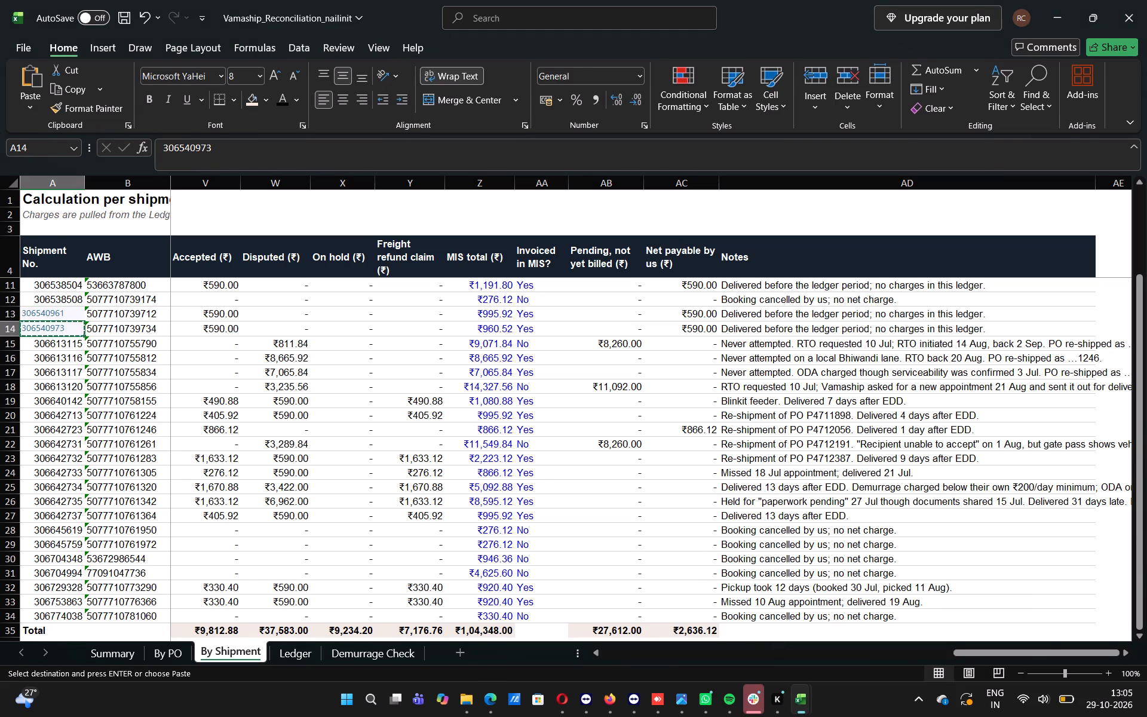
click(1063, 7)
click(99, 155)
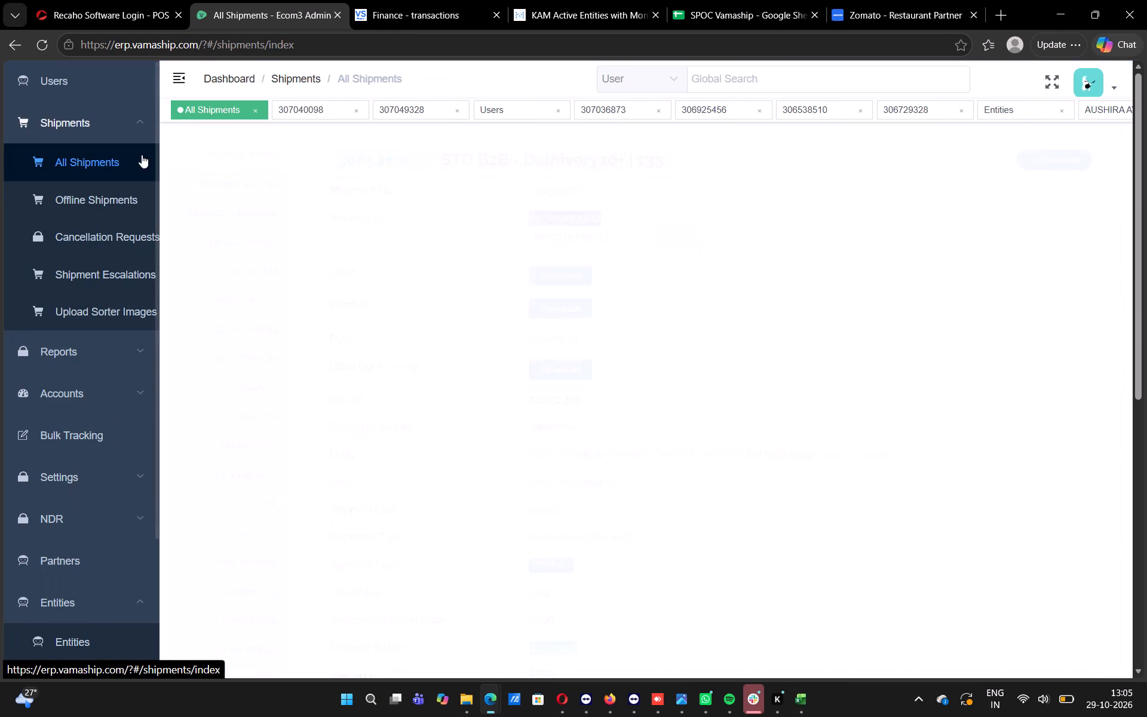
click(192, 161)
key(ctrl+v)
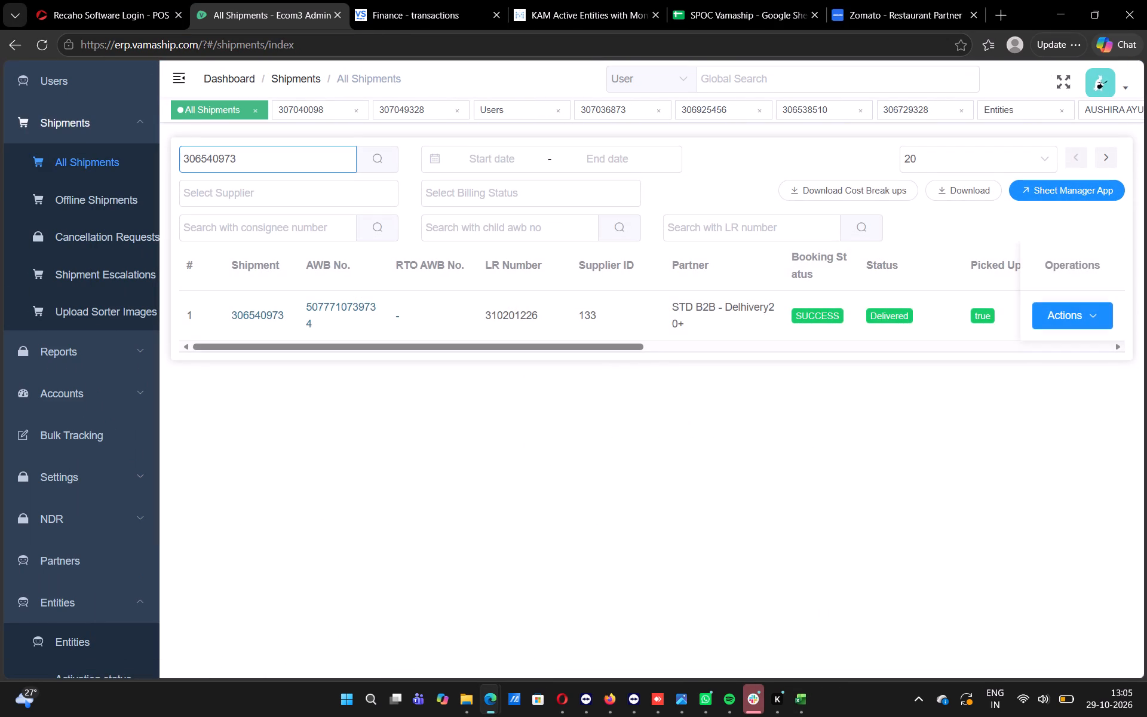
click(239, 317)
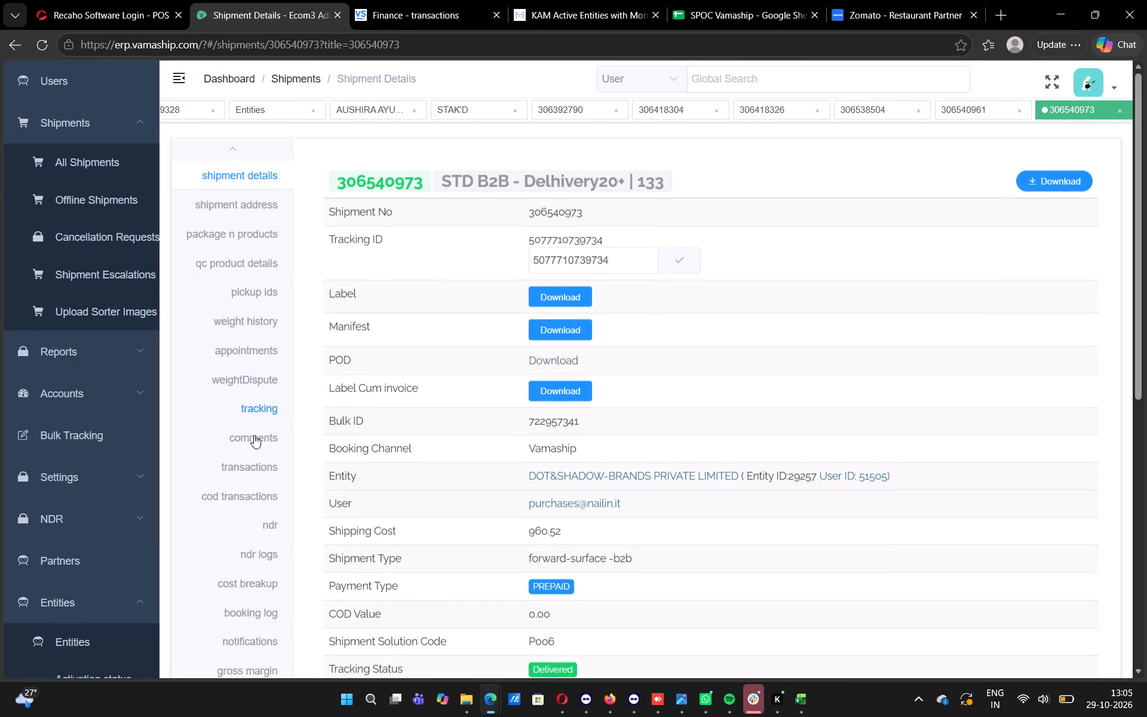
click(255, 464)
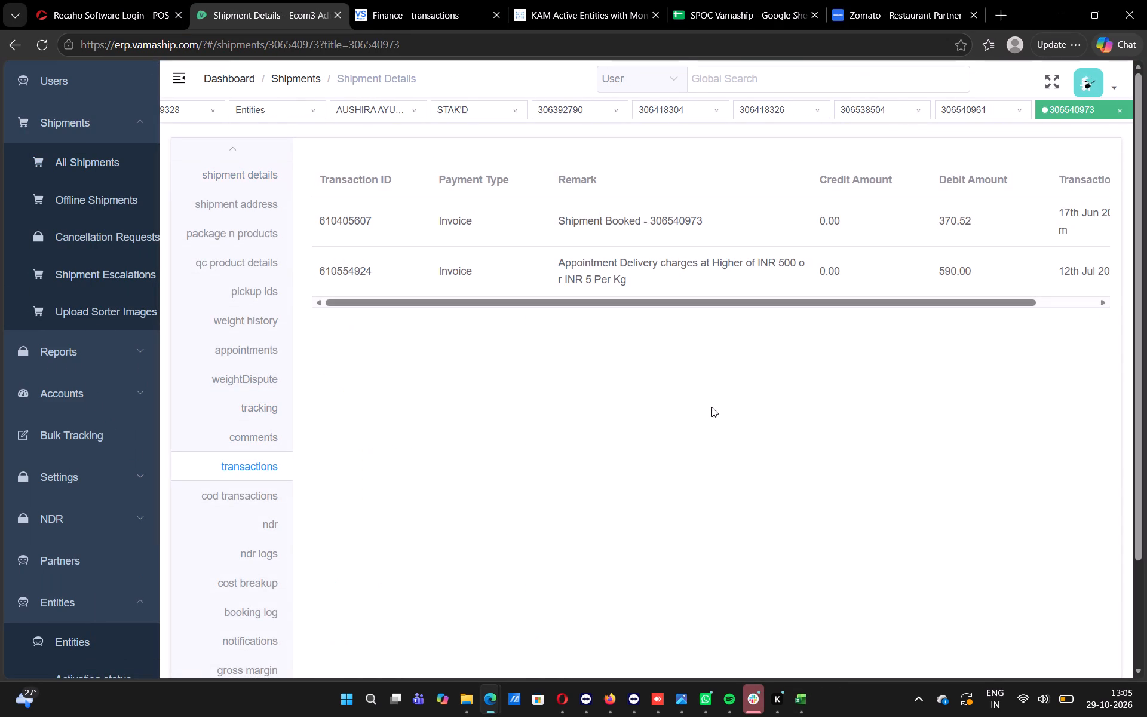
click(249, 170)
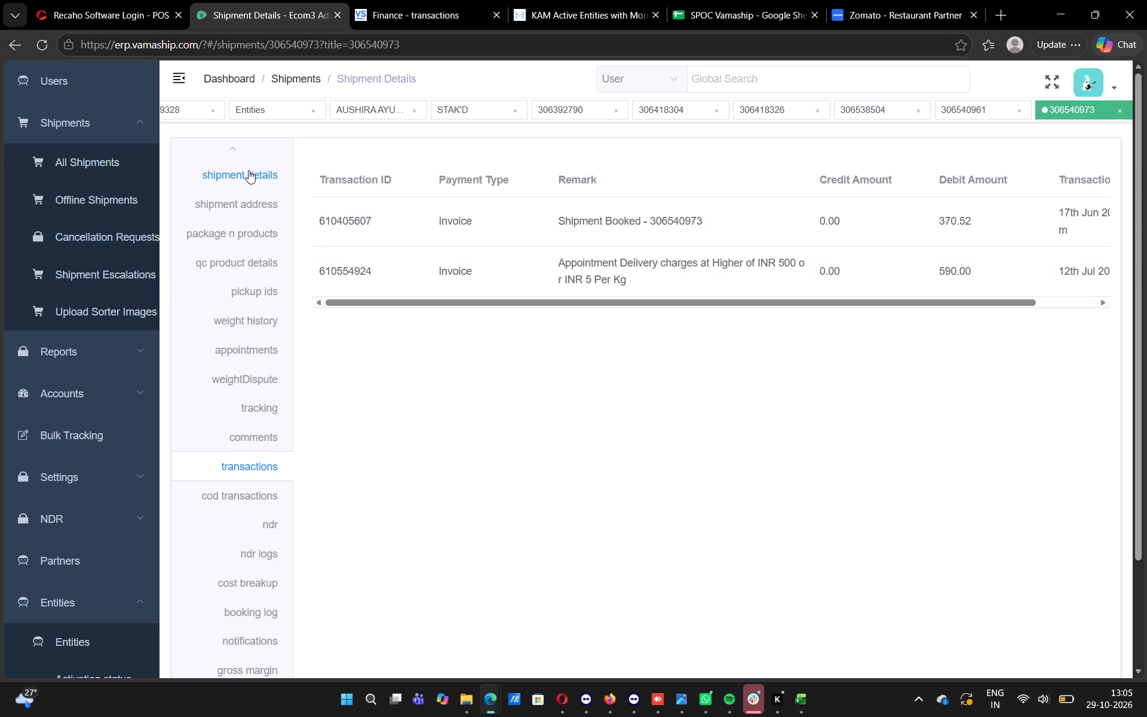
drag(498, 213, 586, 216)
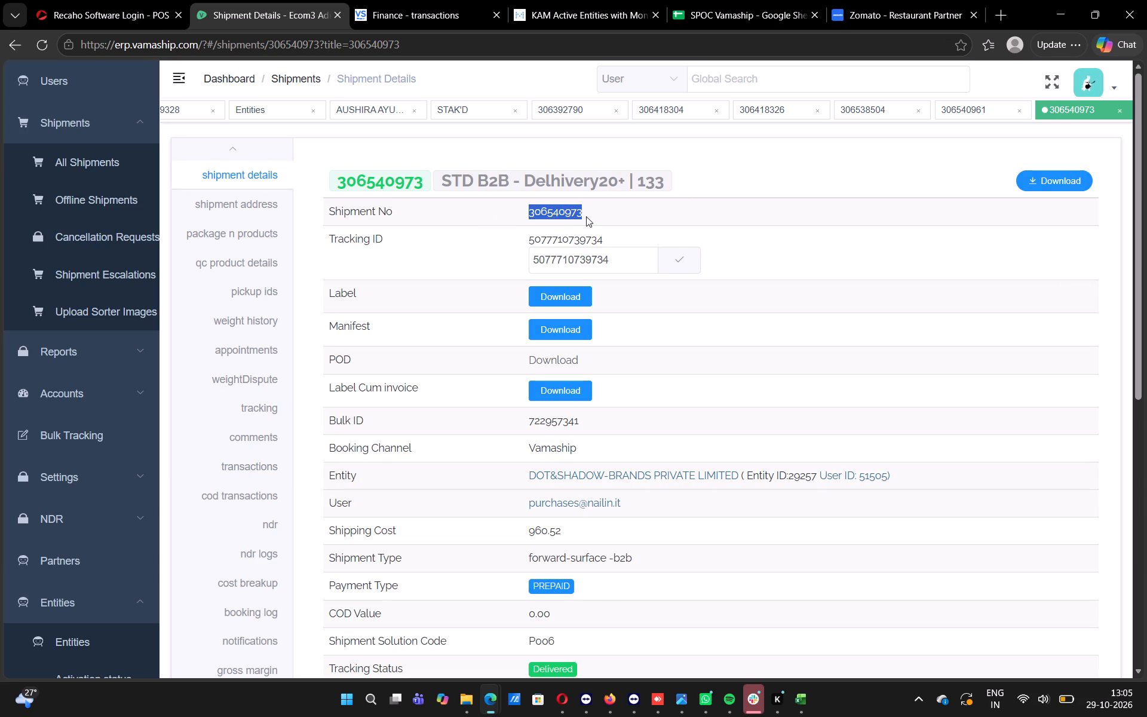
drag(586, 216, 588, 216)
key(ctrl+c)
click(927, 649)
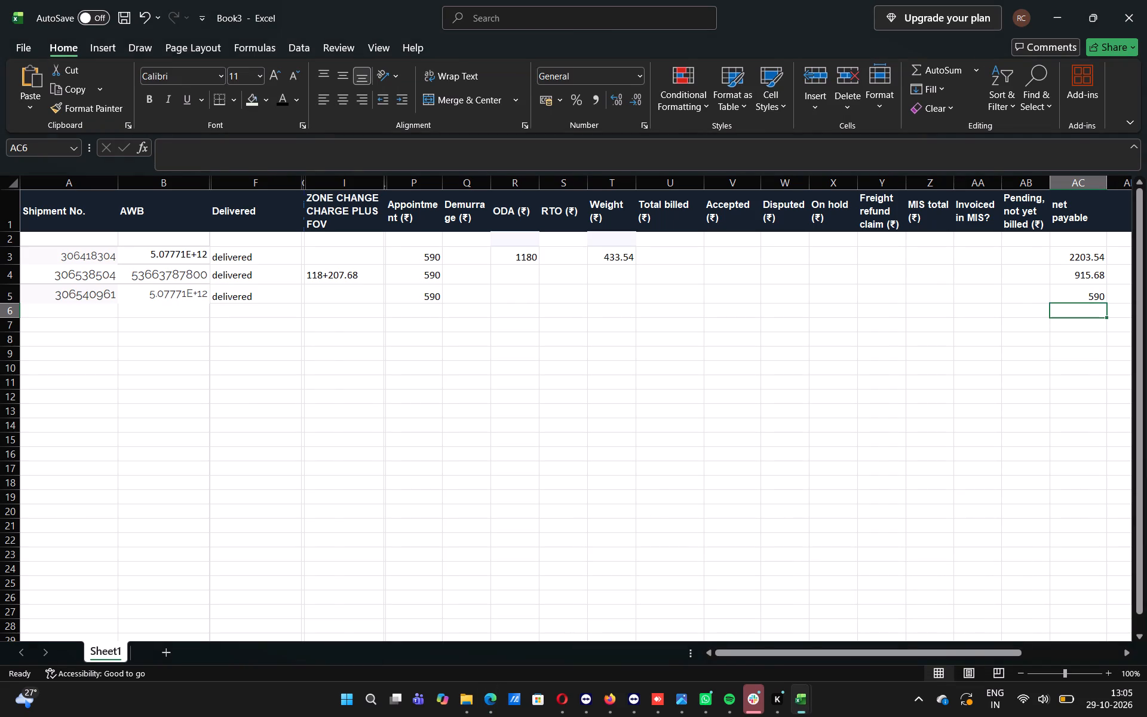
click(68, 314)
key(ctrl+v)
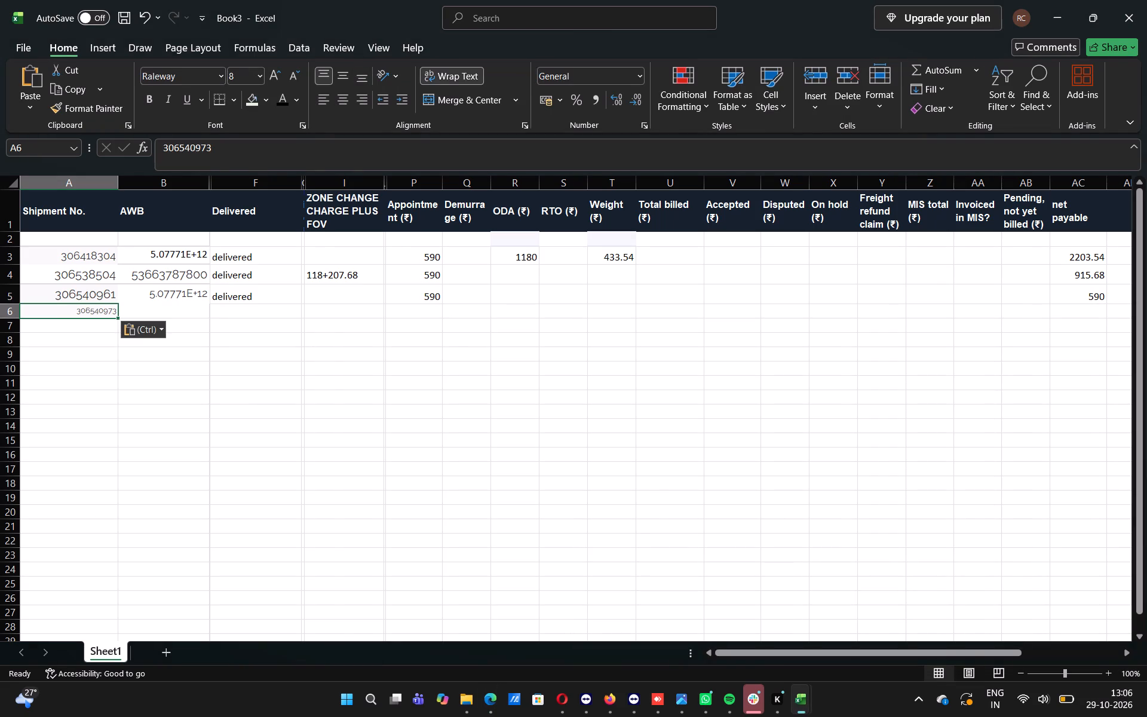
click(258, 72)
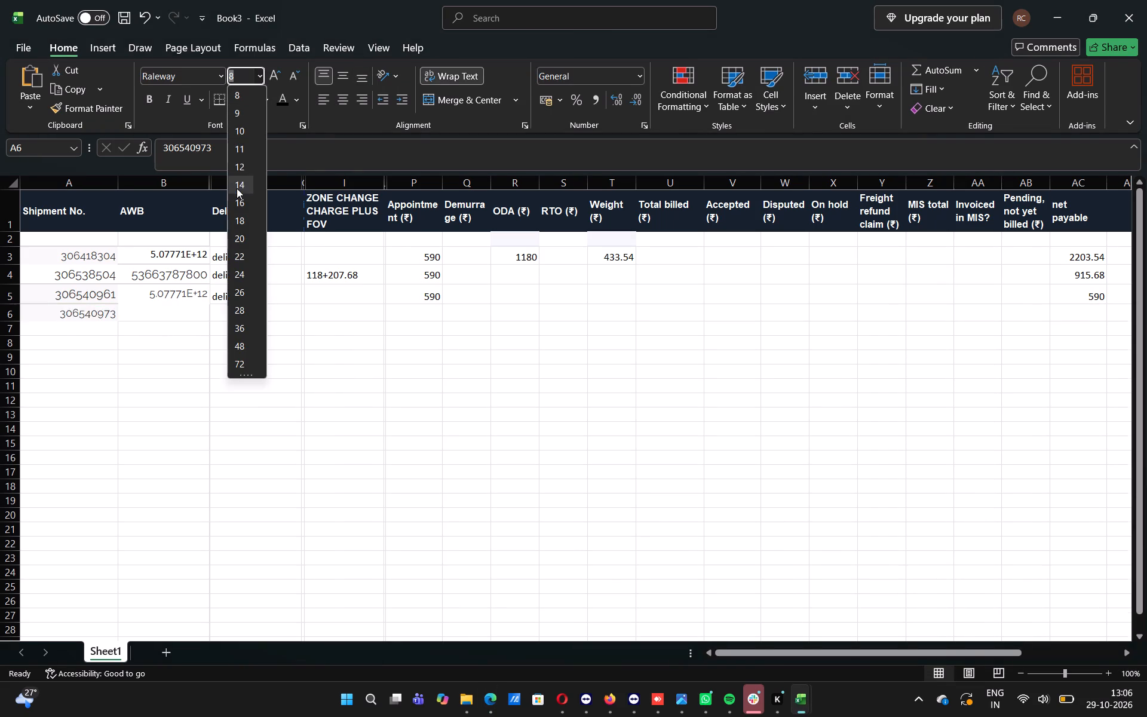
click(240, 166)
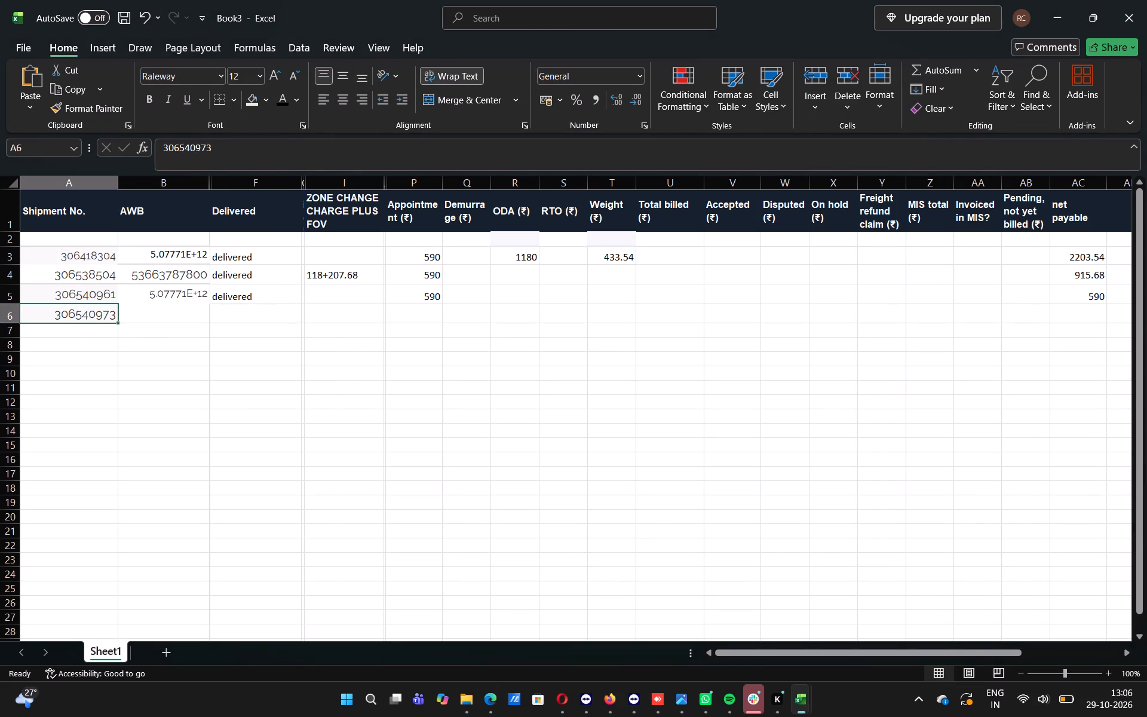
click(1056, 2)
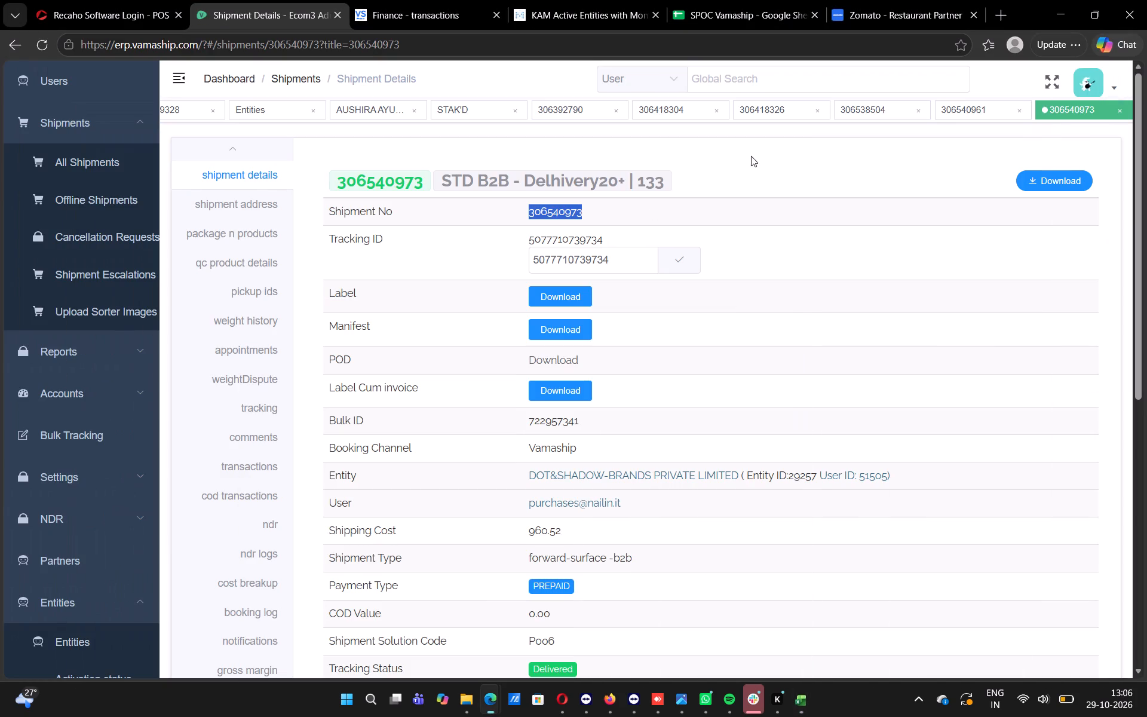
drag(521, 236, 635, 249)
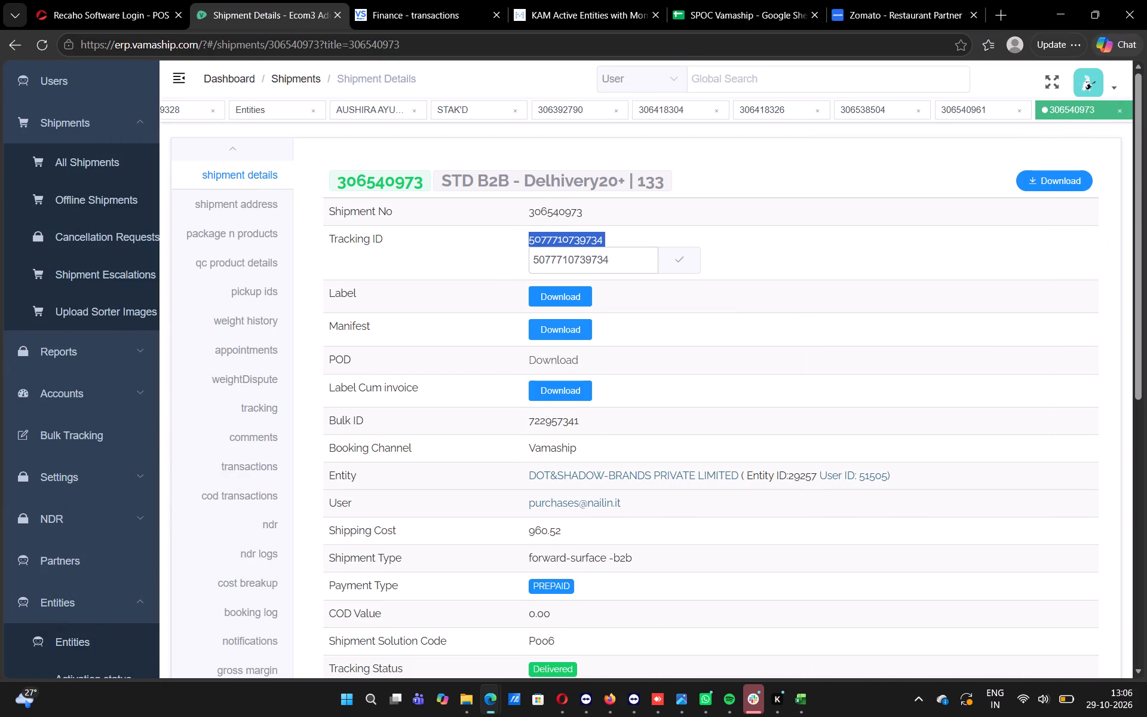
key(ctrl+c)
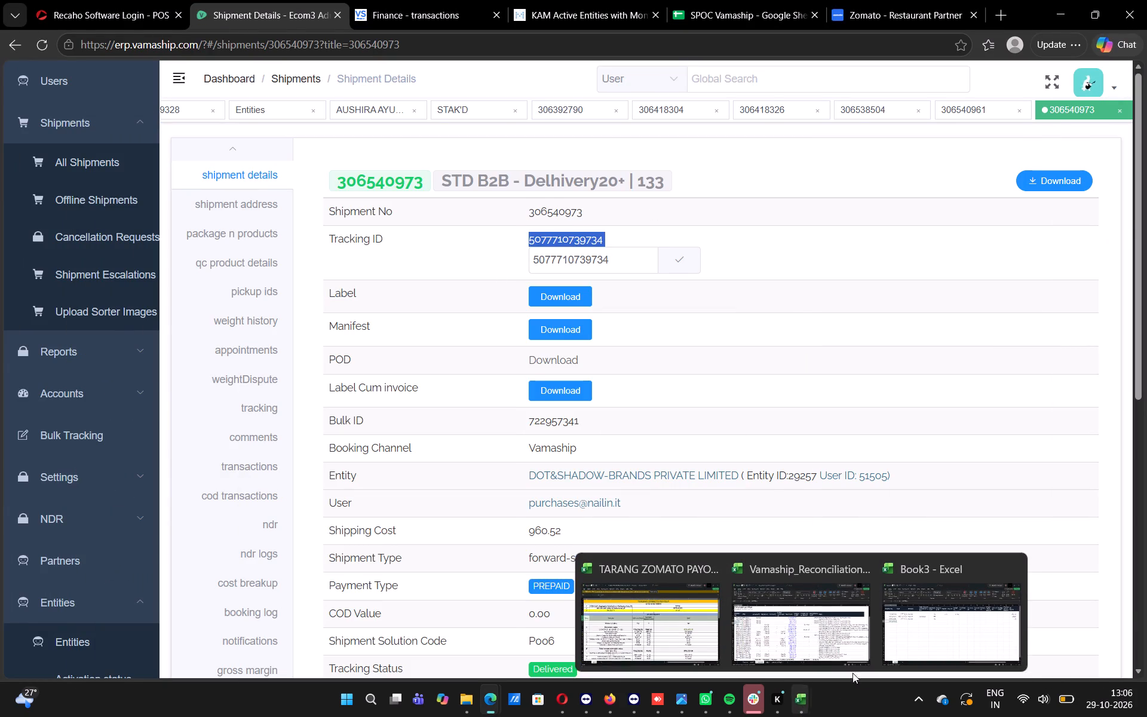
click(922, 643)
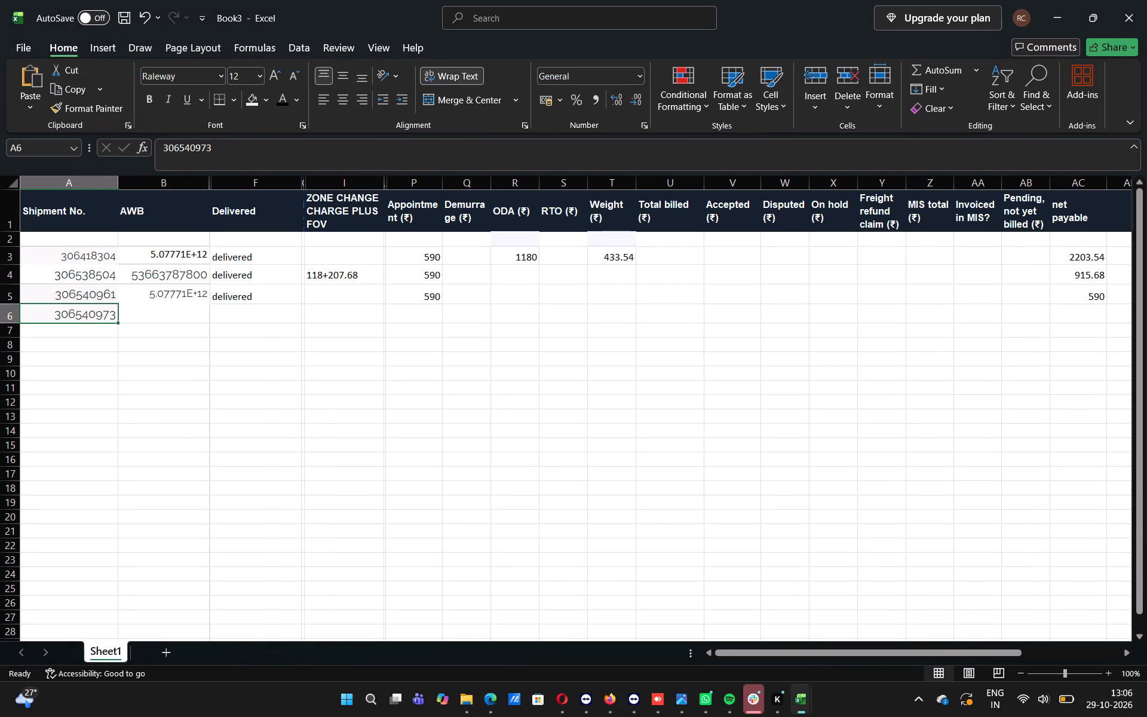
click(180, 316)
key(ctrl+v)
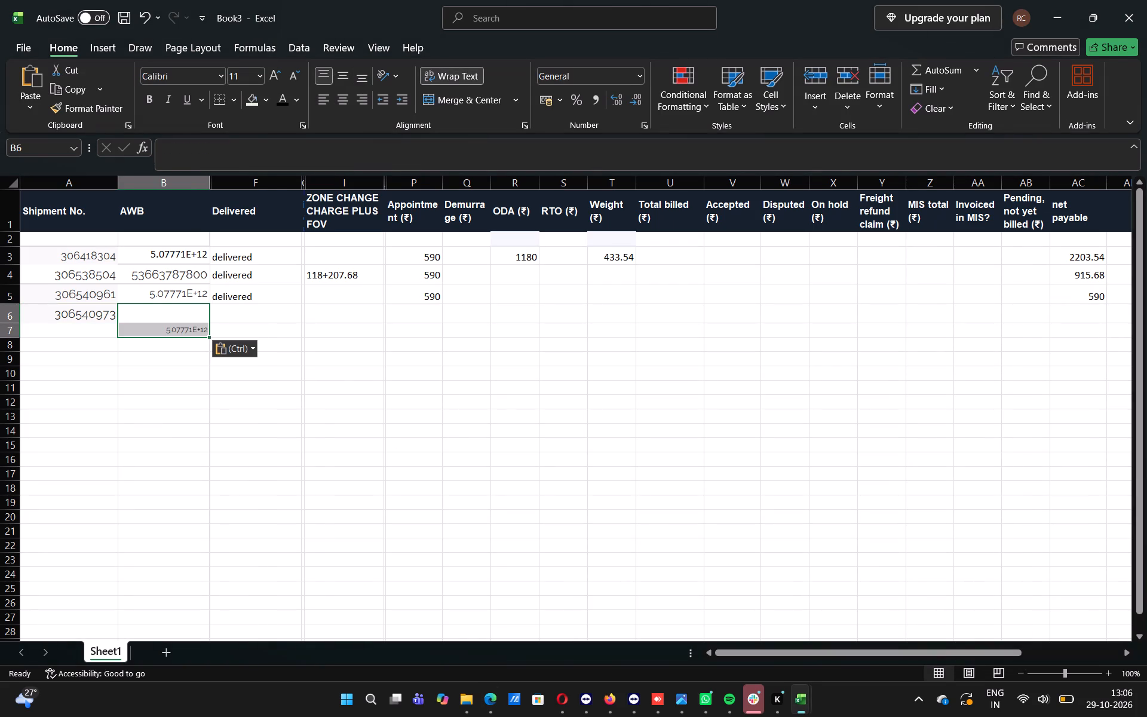
click(177, 310)
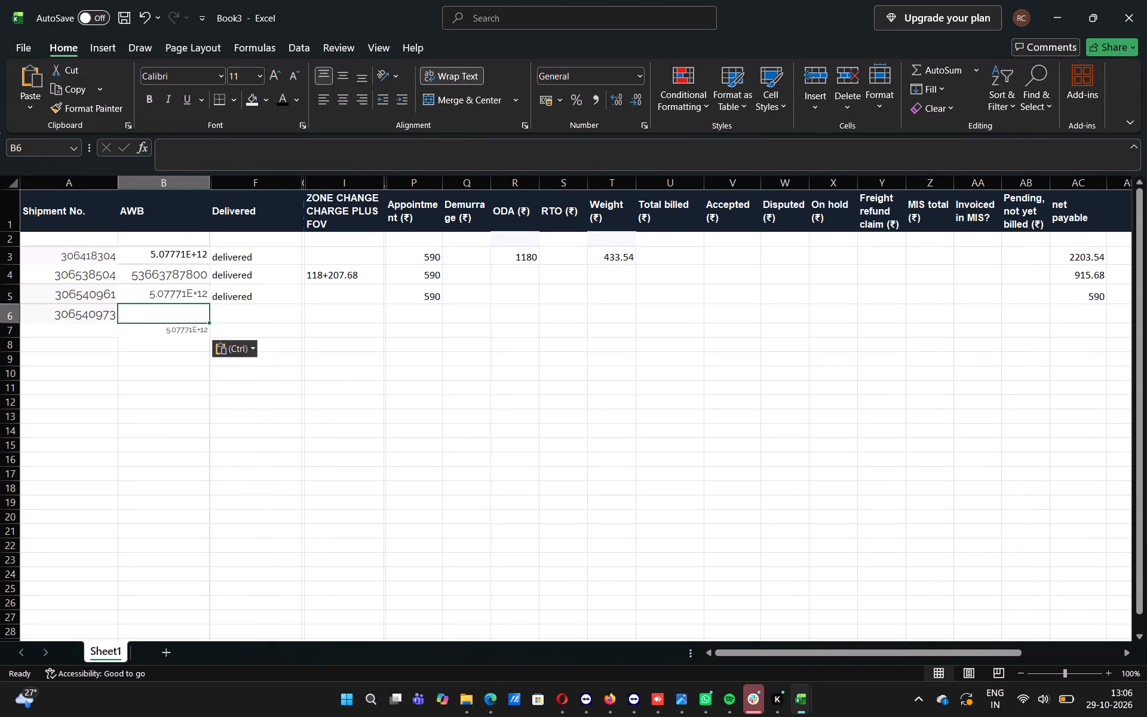
click(181, 335)
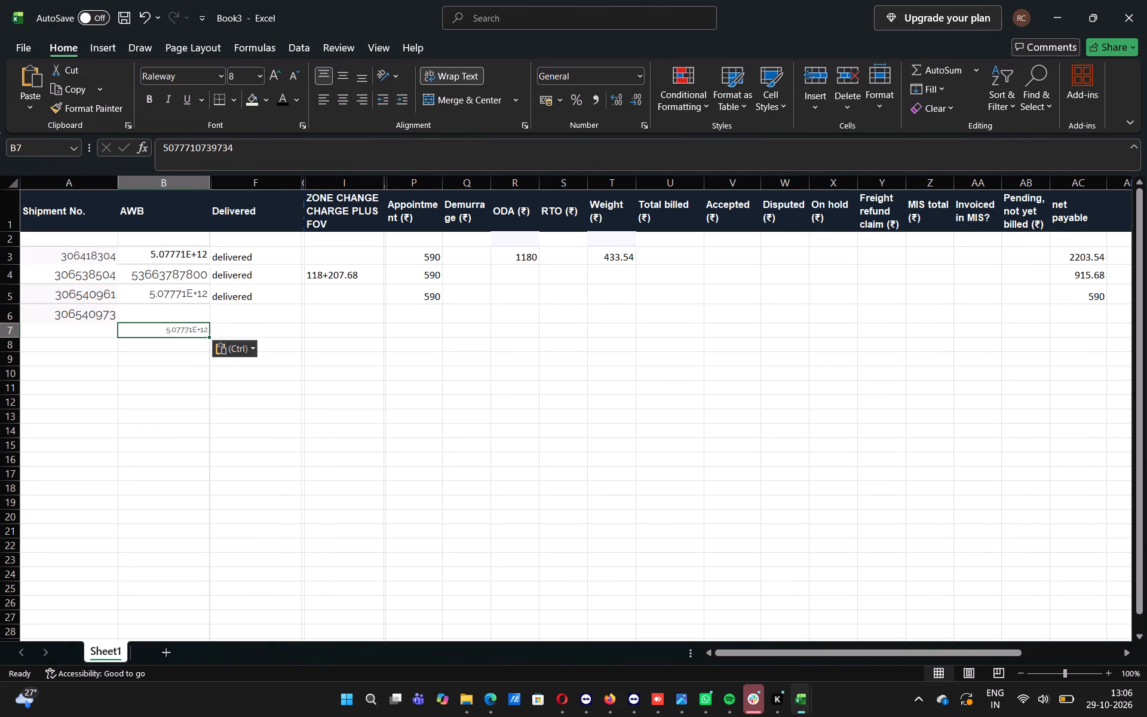
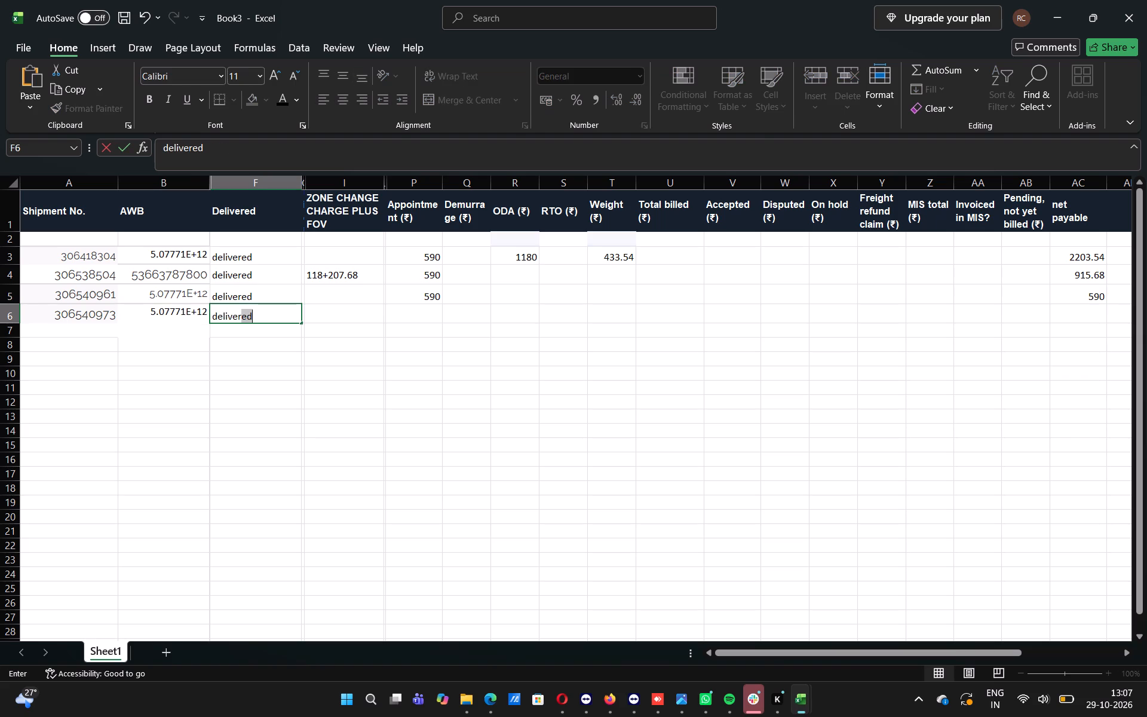
text(ed)
click(415, 311)
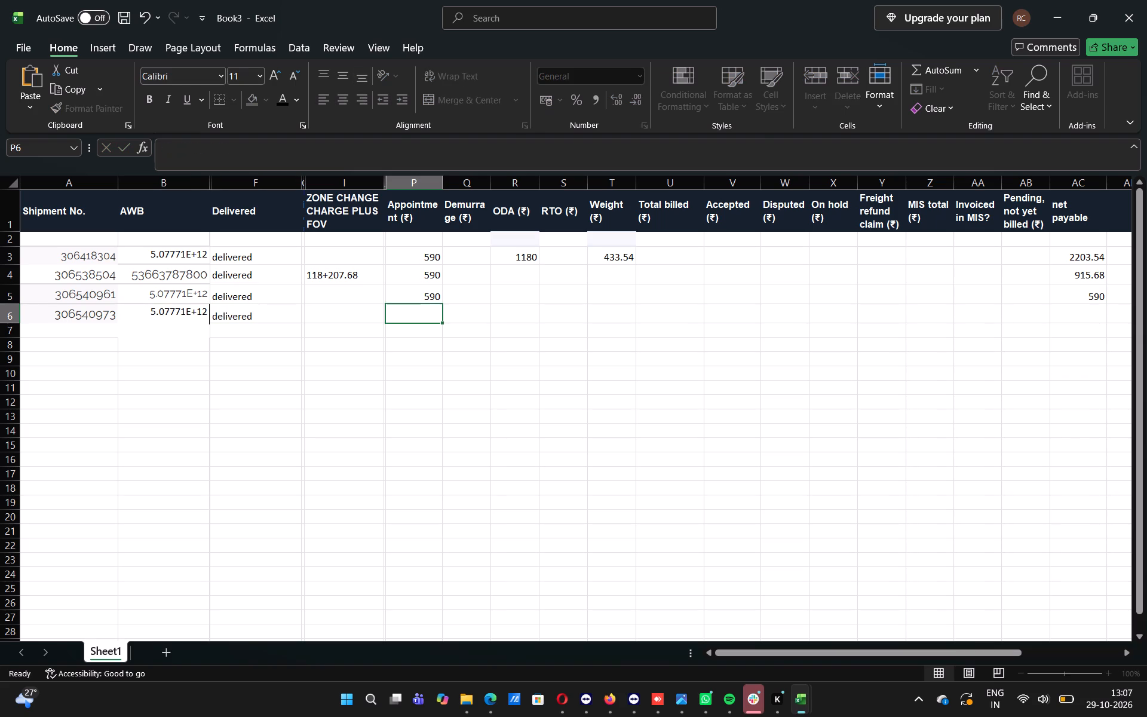
text(590)
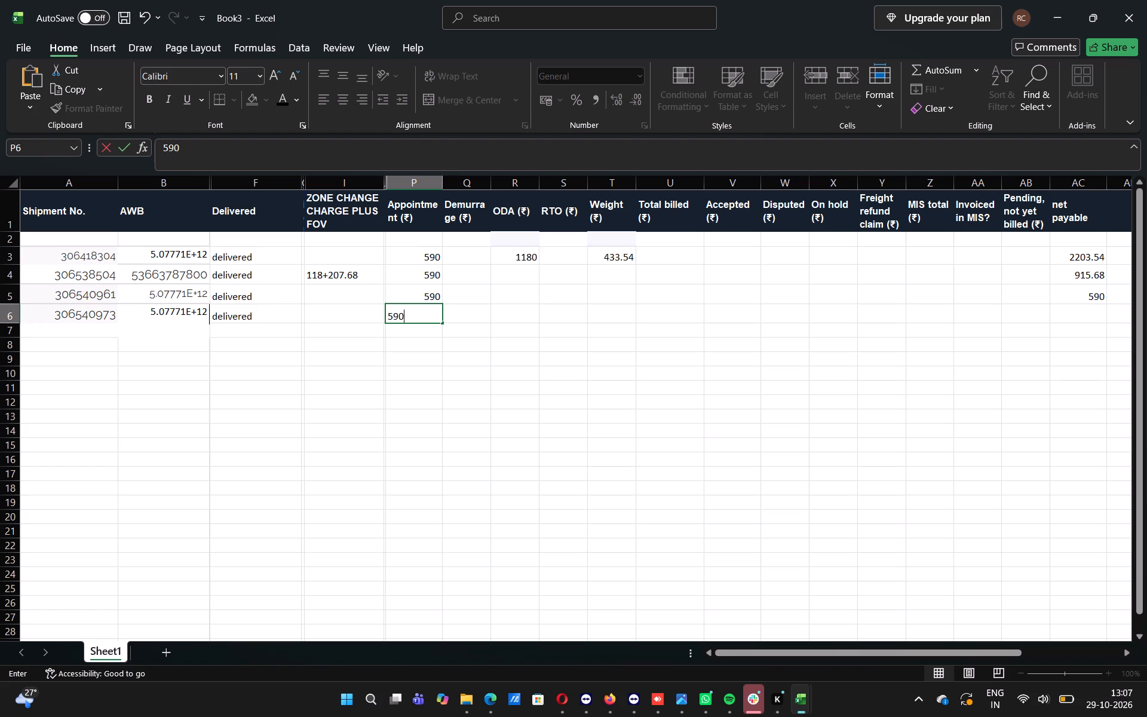
click(501, 314)
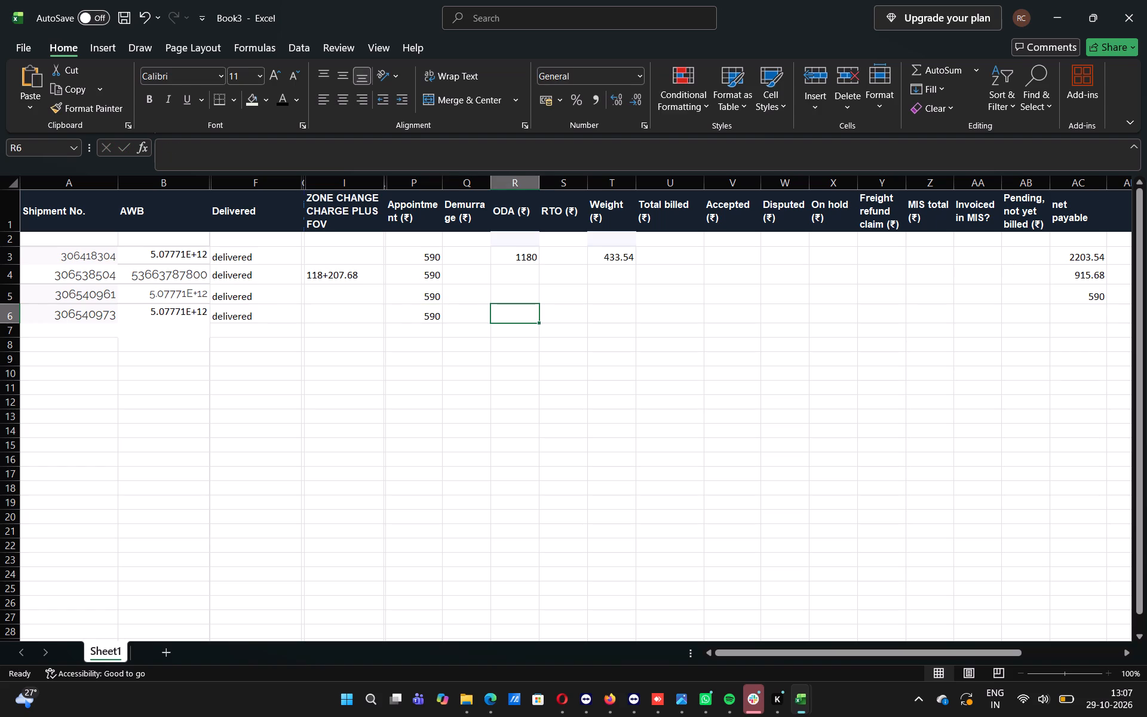
click(1088, 315)
text(590)
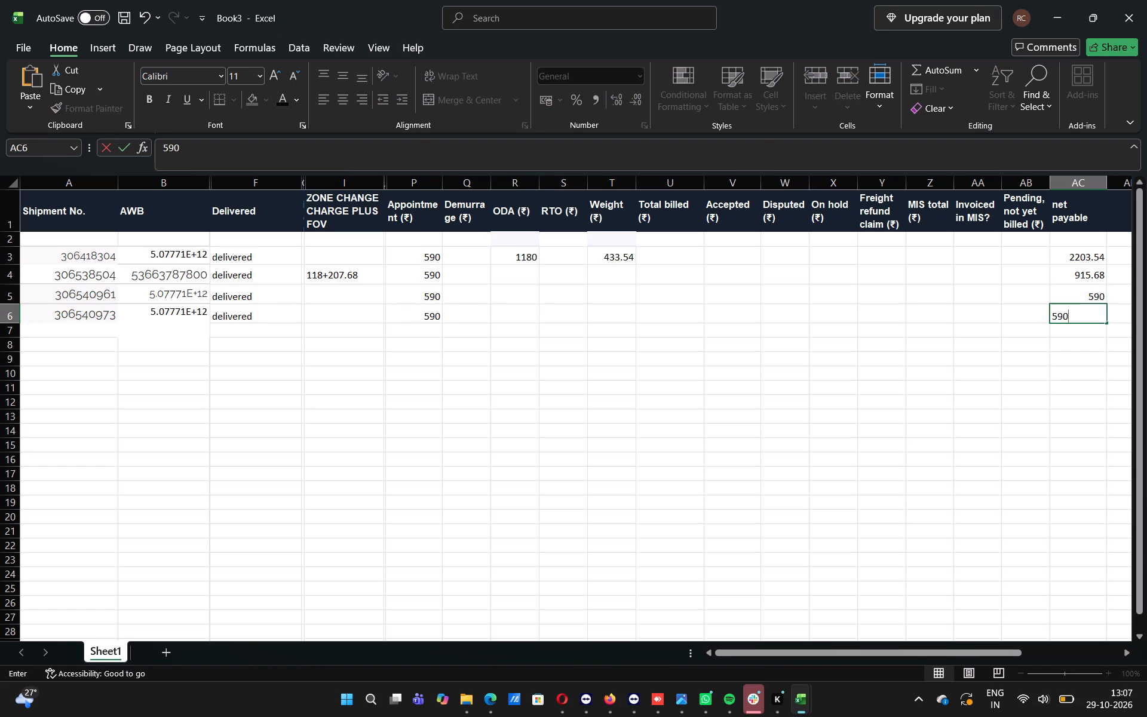
click(1078, 336)
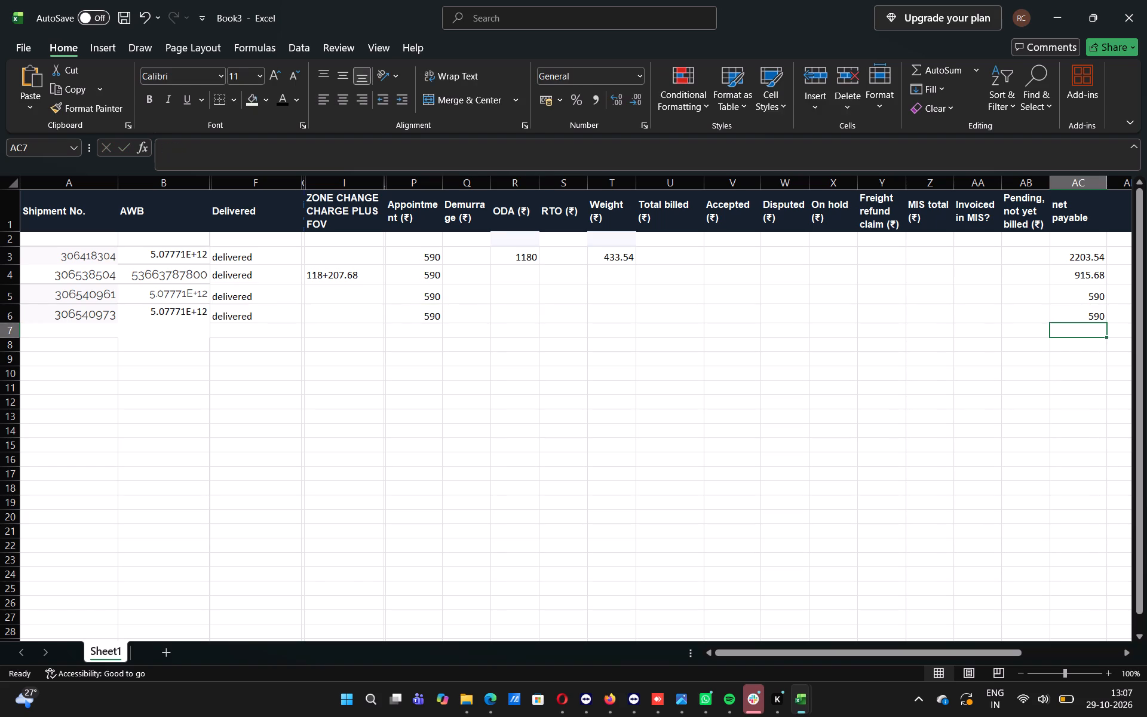
click(80, 336)
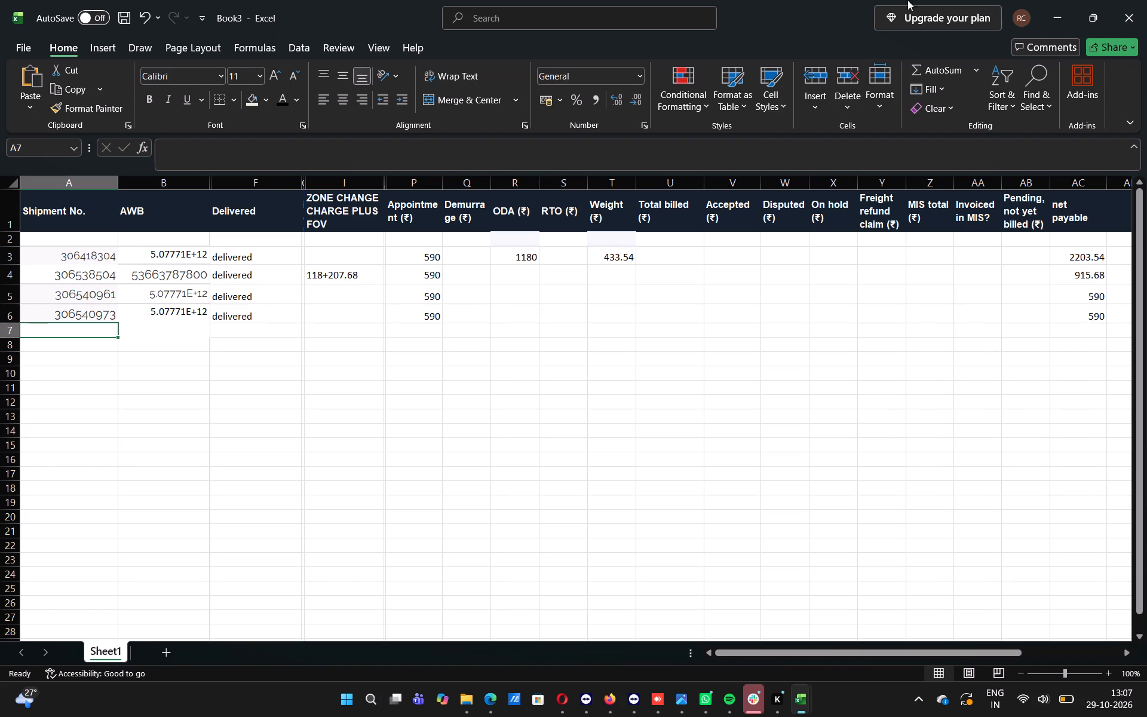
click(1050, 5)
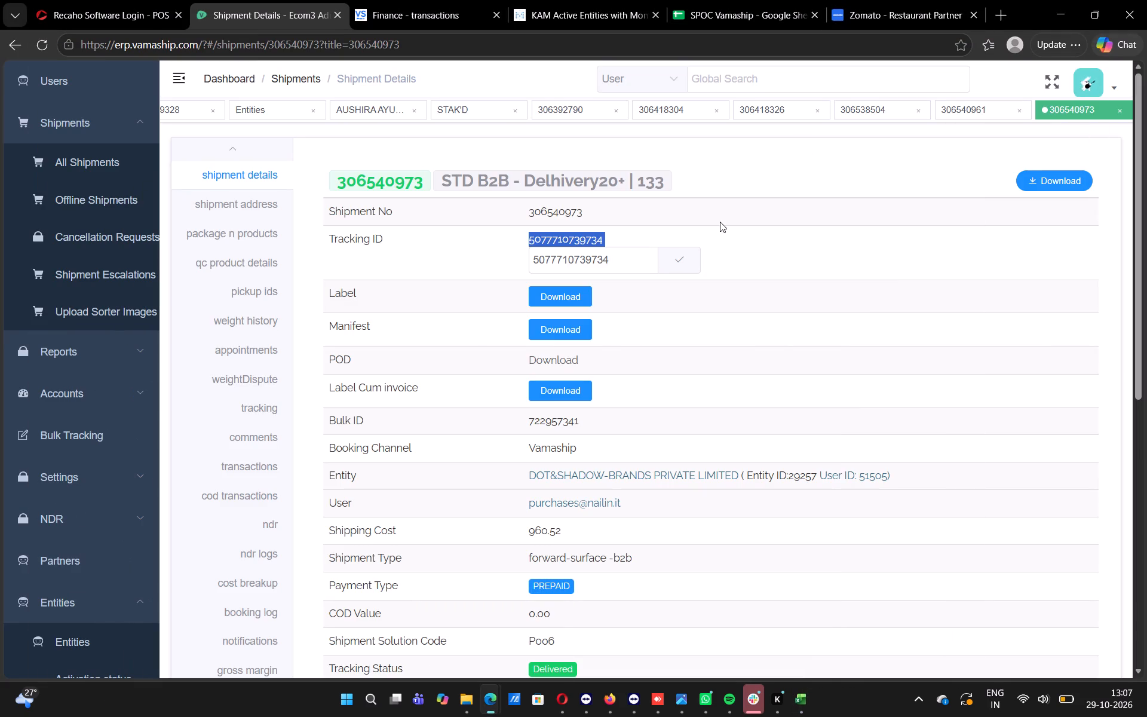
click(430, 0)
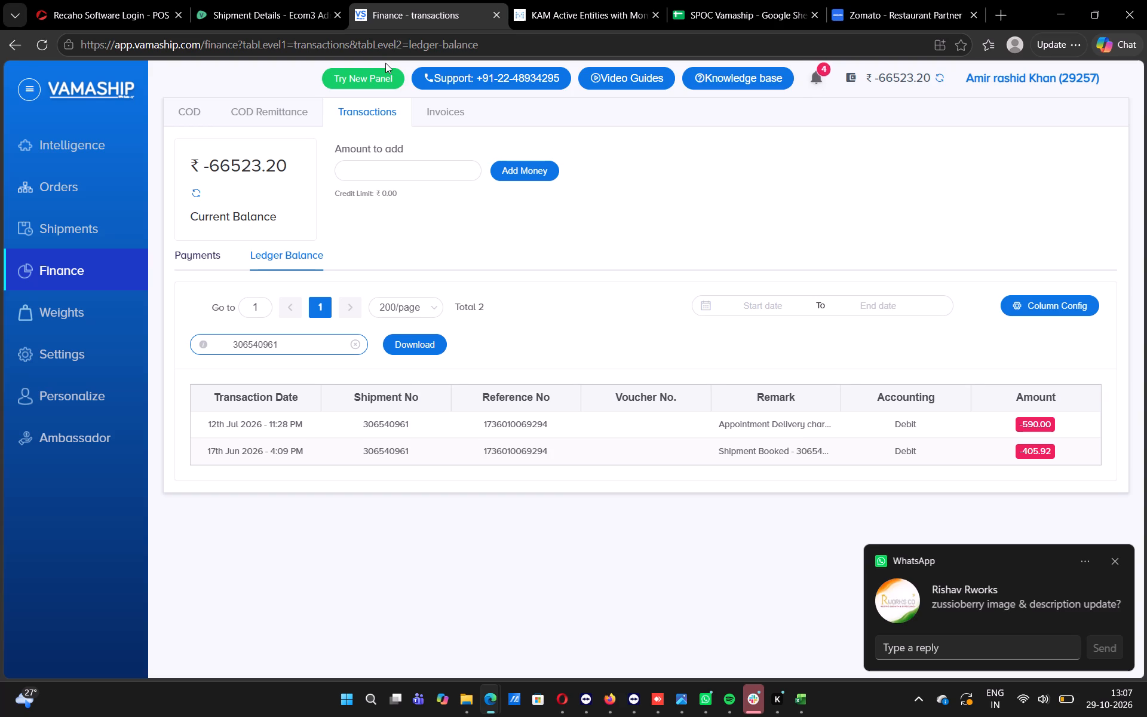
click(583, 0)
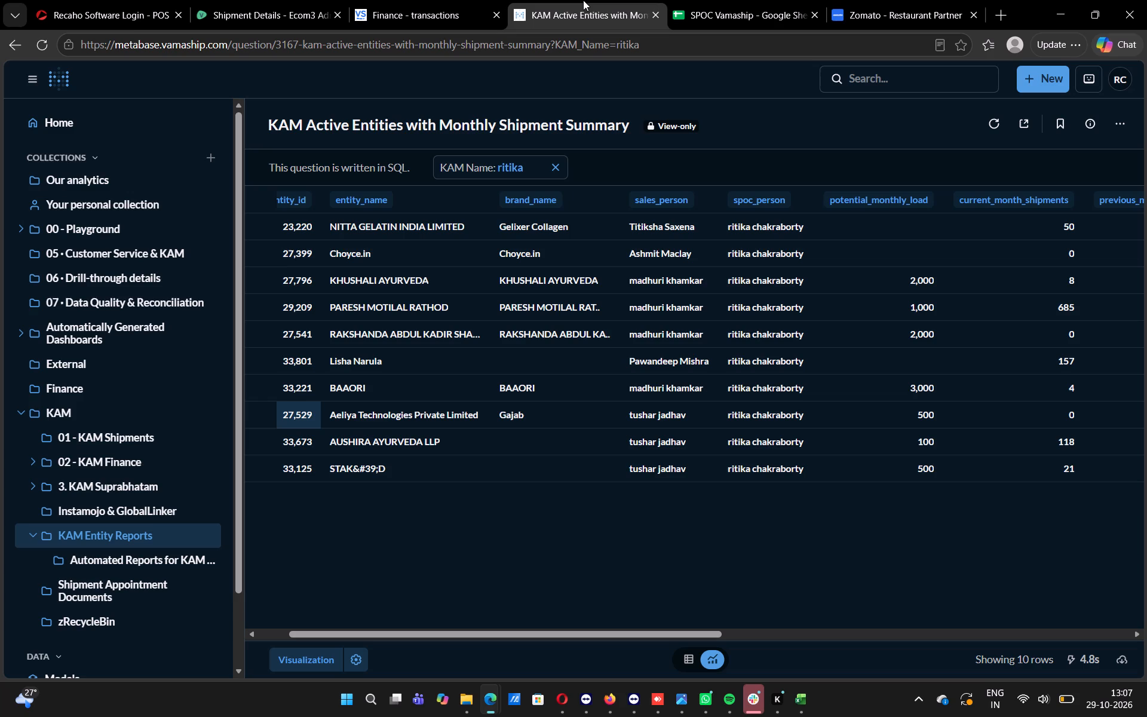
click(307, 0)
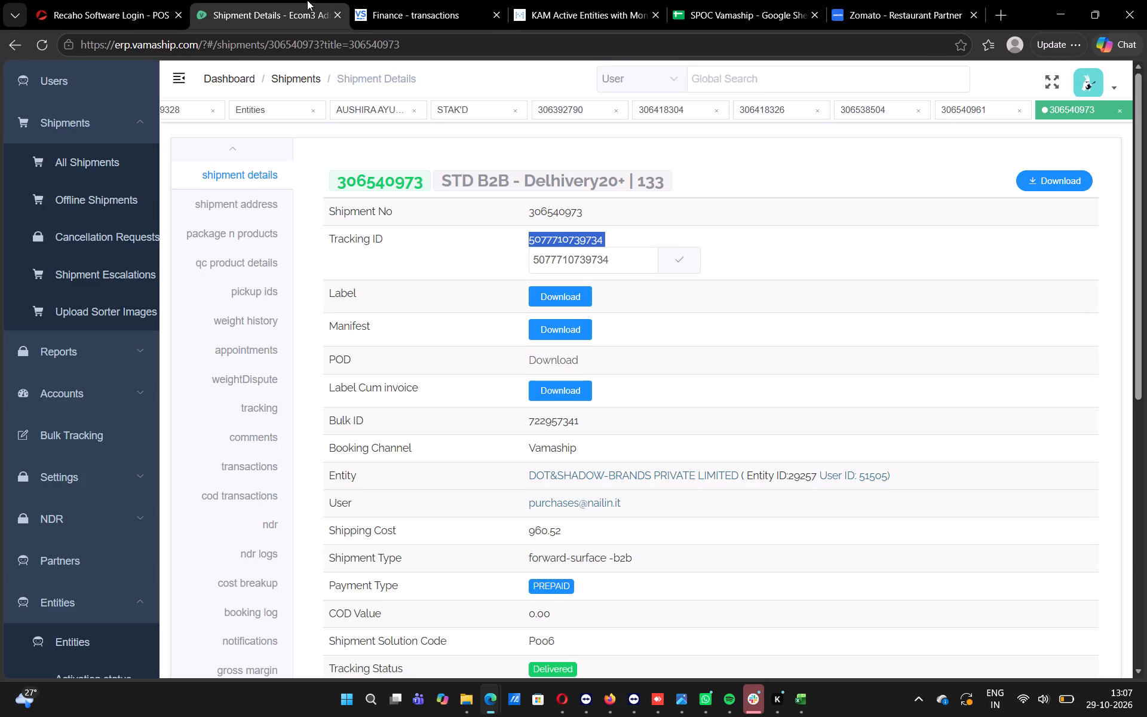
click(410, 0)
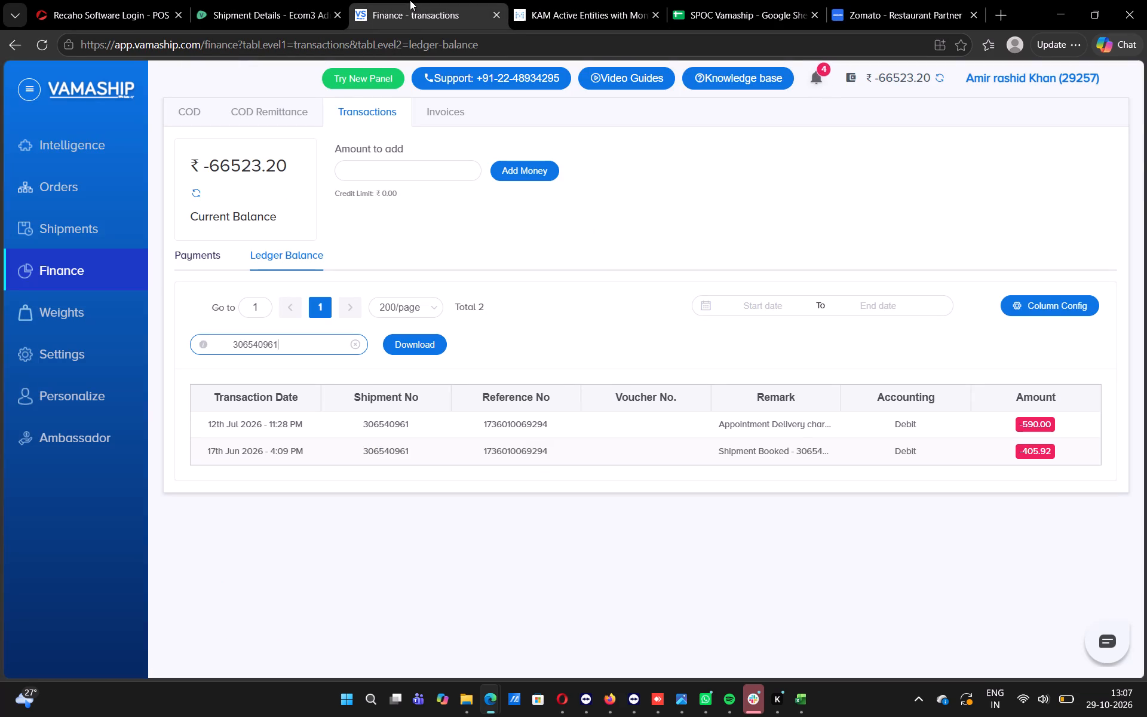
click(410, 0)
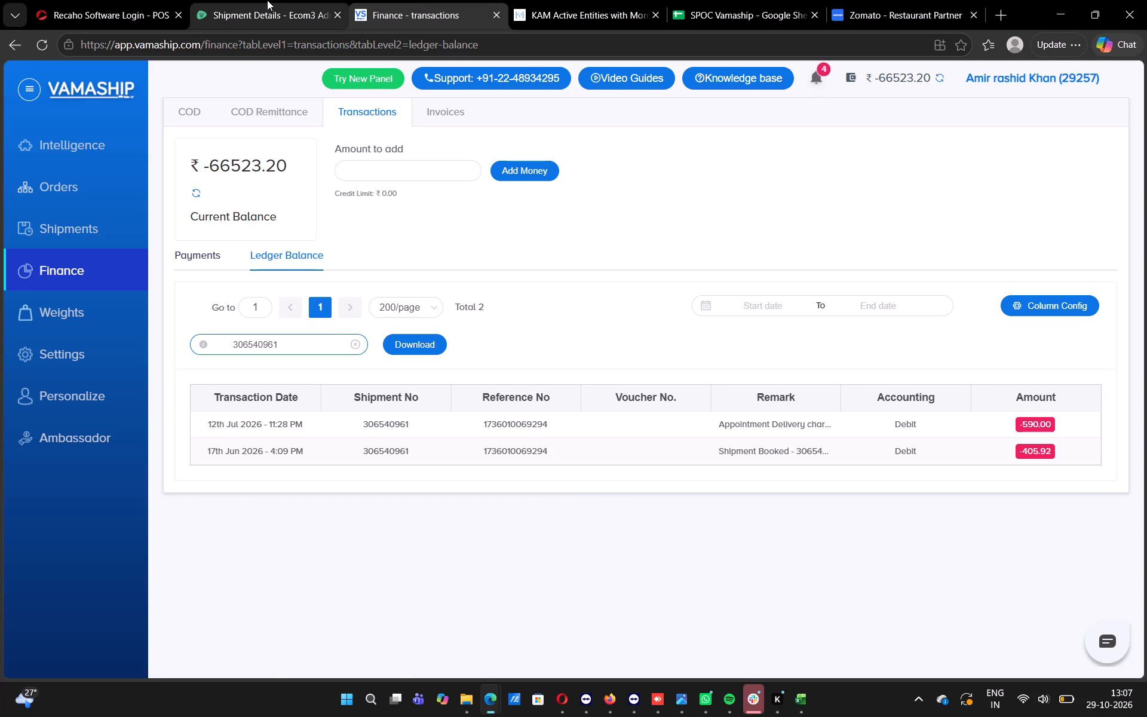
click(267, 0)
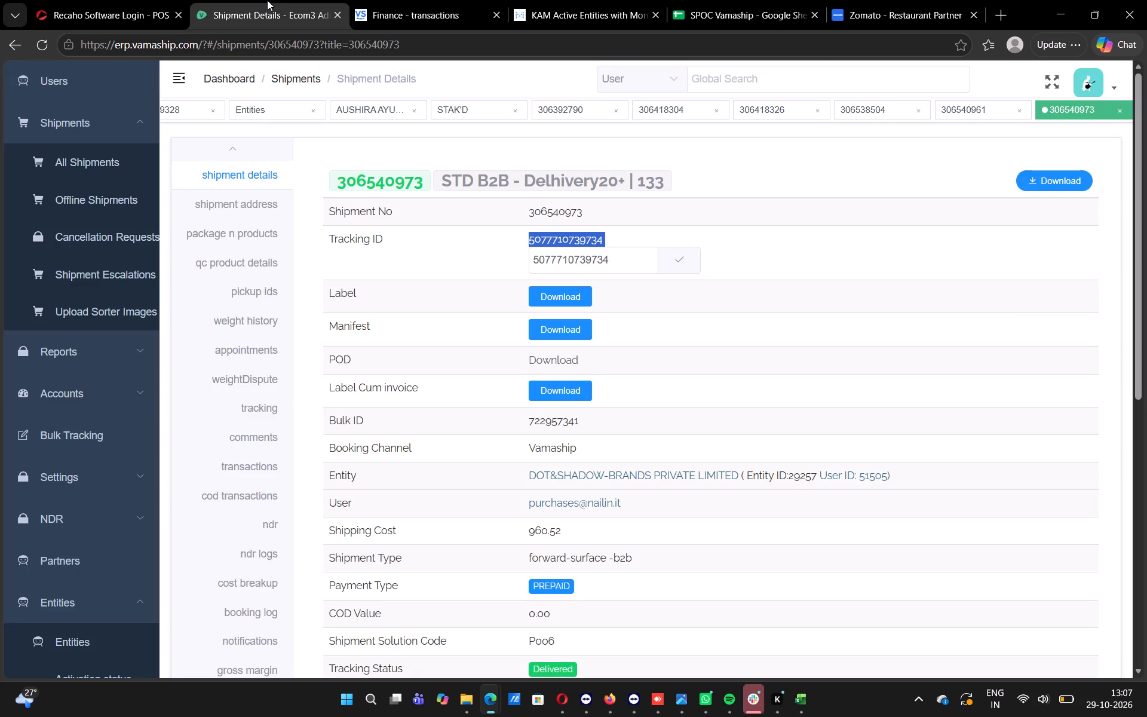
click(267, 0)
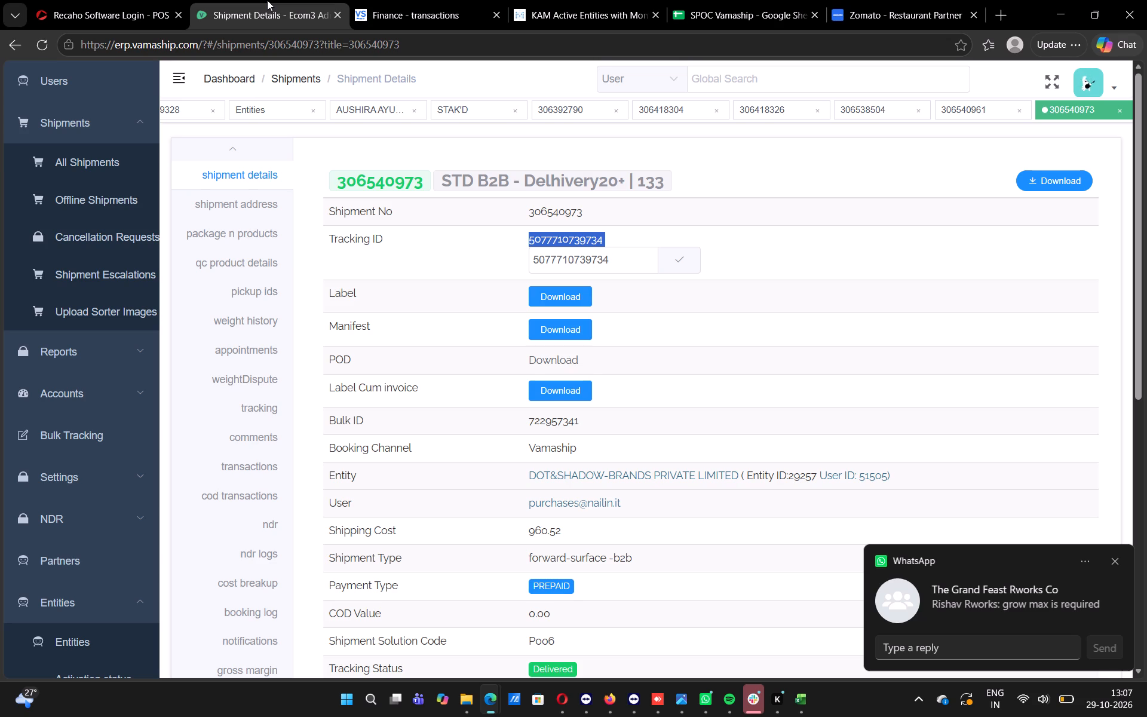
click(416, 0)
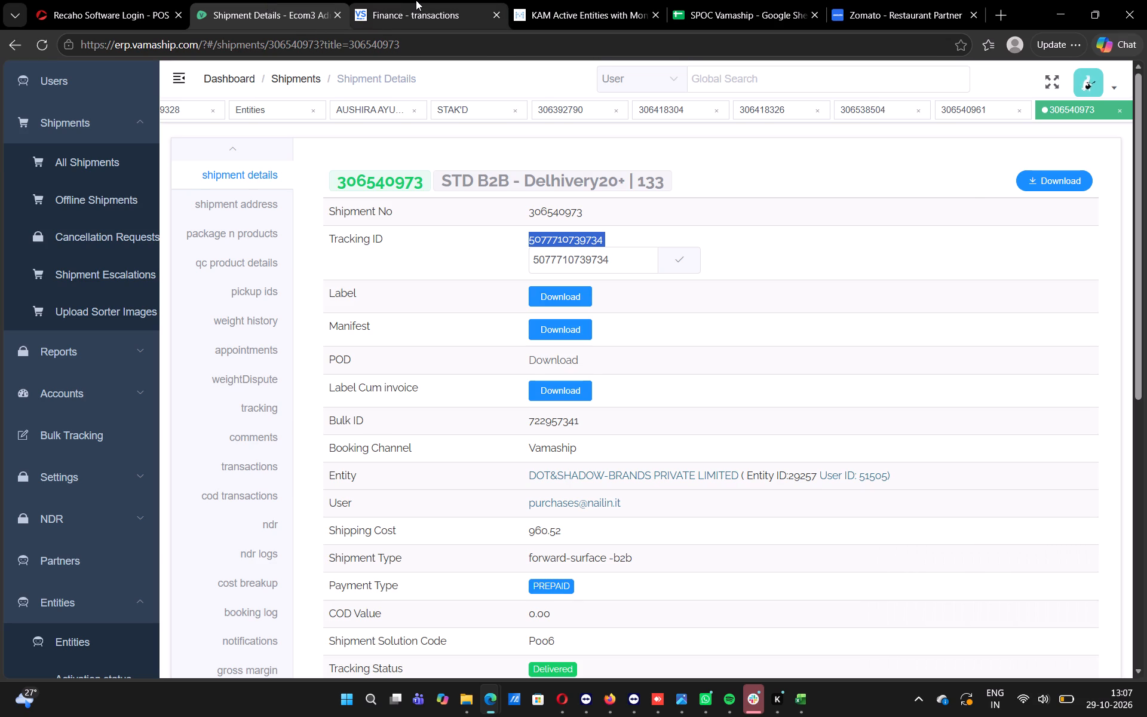
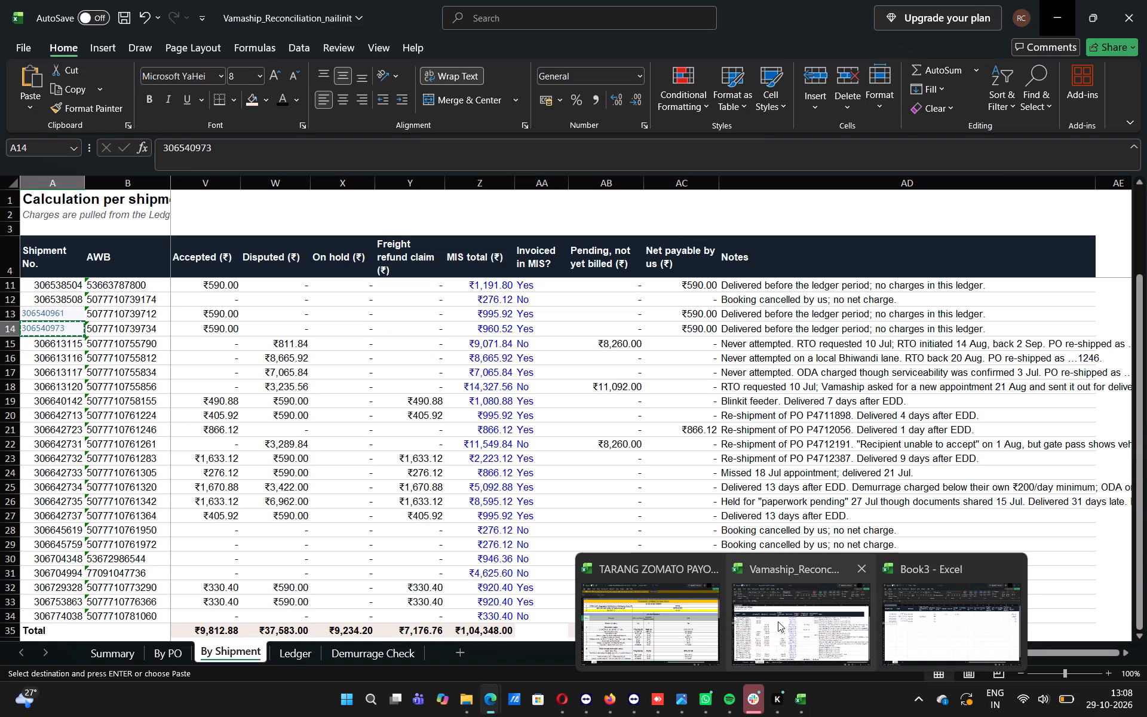
Review the By Shipment sheet of Vamaship_Reconciliation_nailinit, examining the charge, net payable and notes columns for the next shipment to record.
click(778, 621)
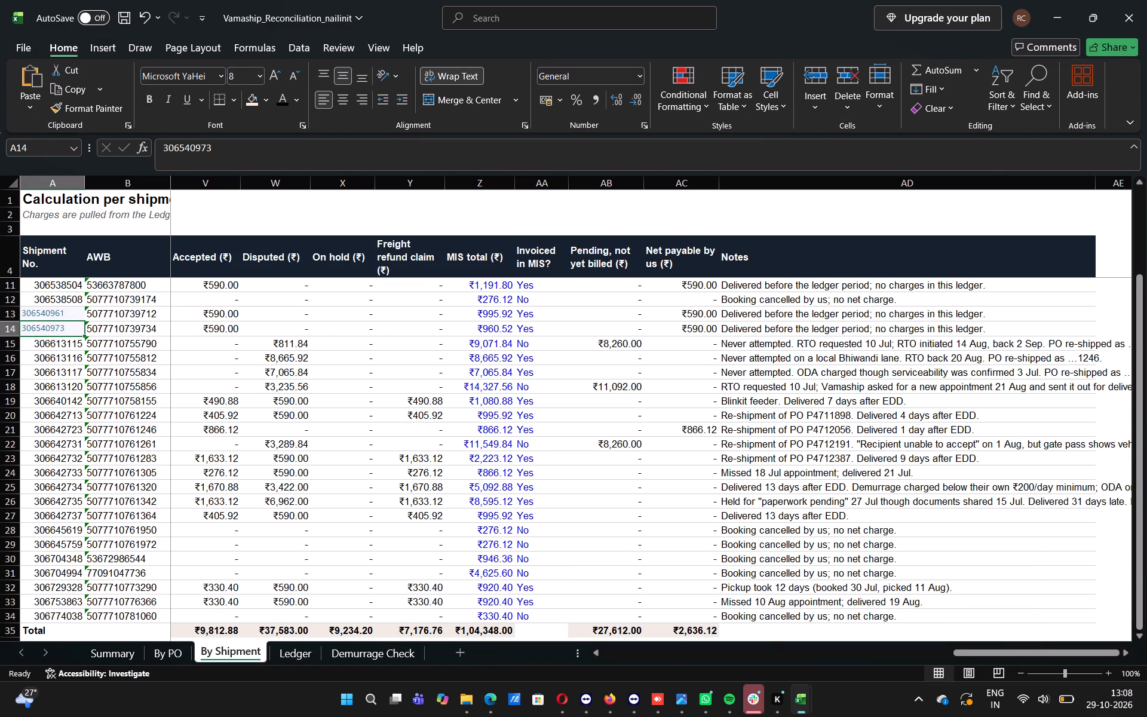
click(716, 386)
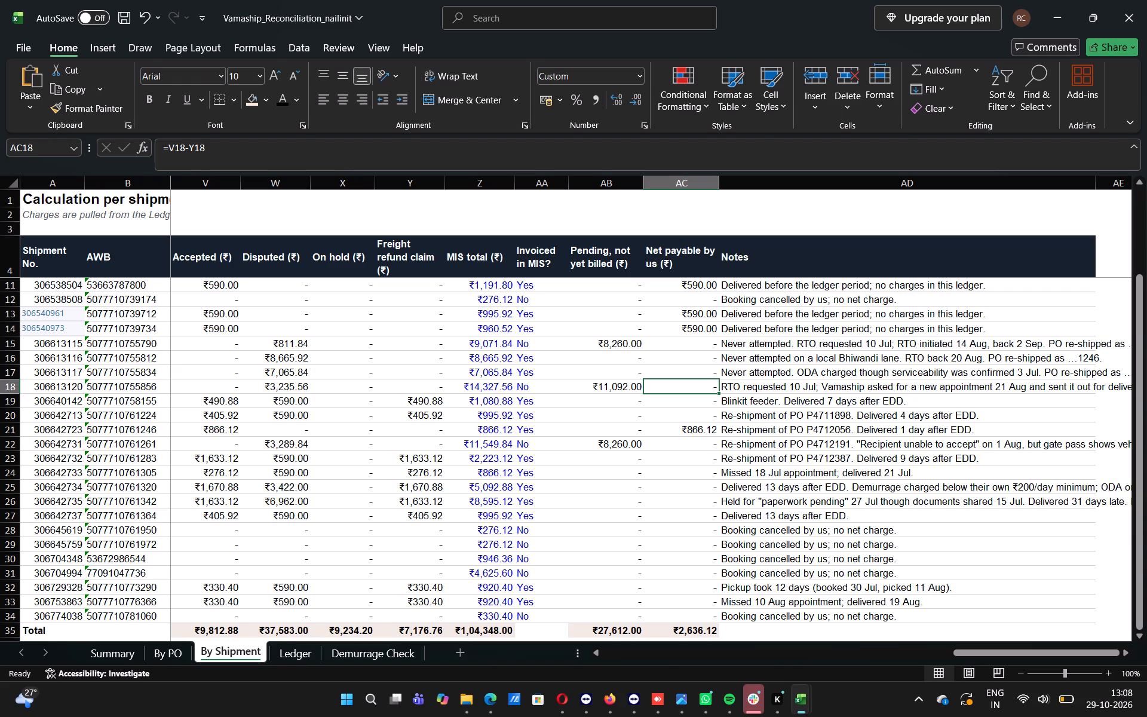
click(713, 398)
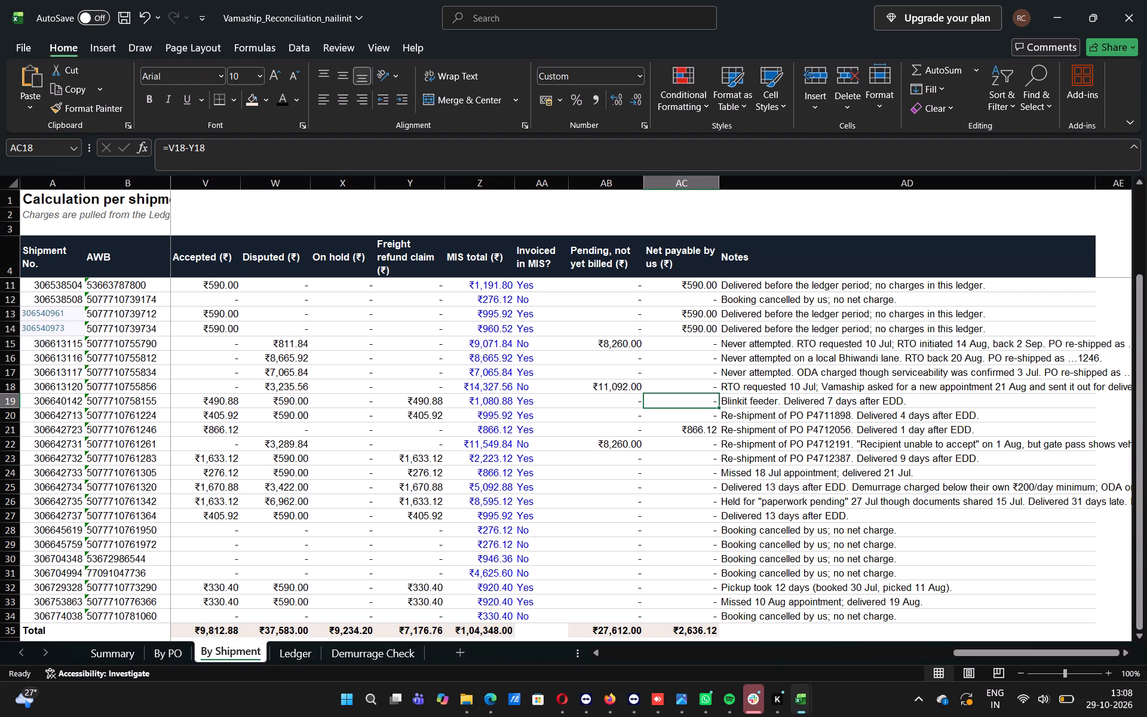
click(710, 385)
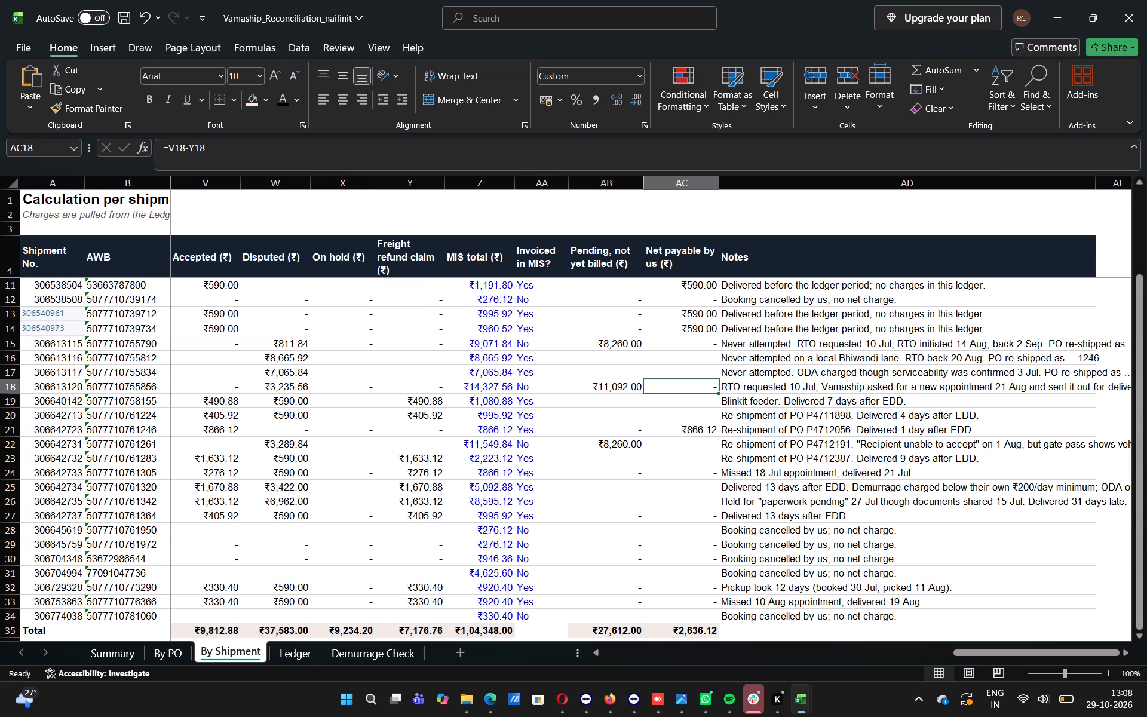
drag(1020, 658, 986, 658)
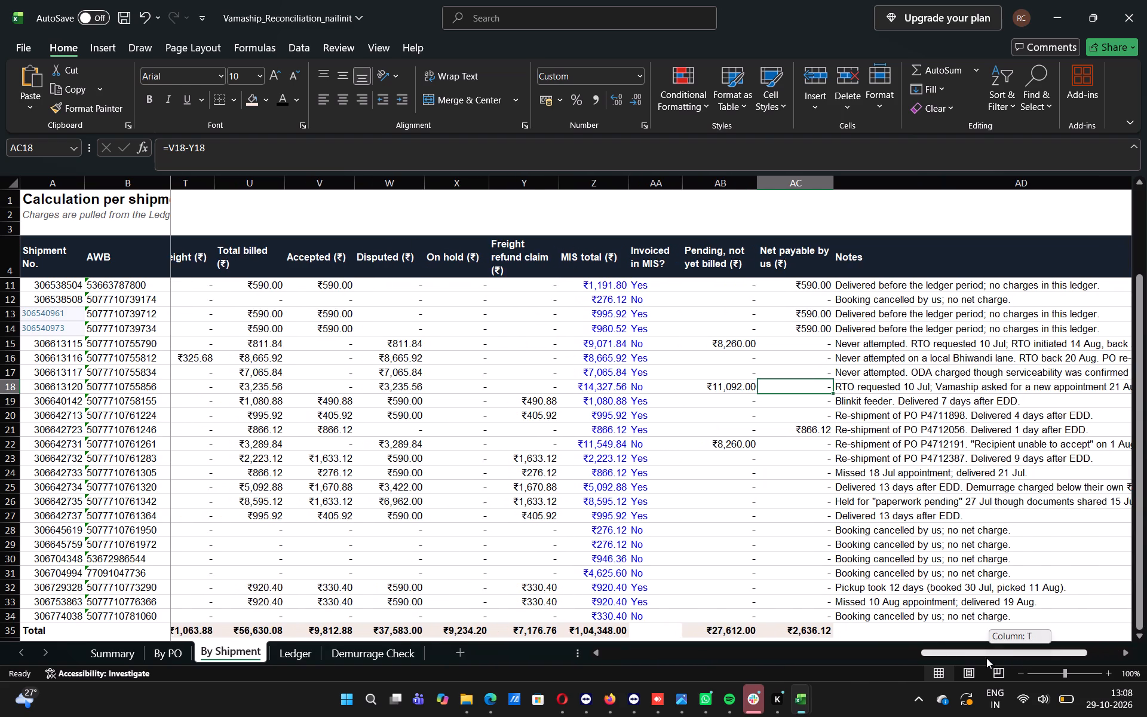
drag(986, 658, 1060, 665)
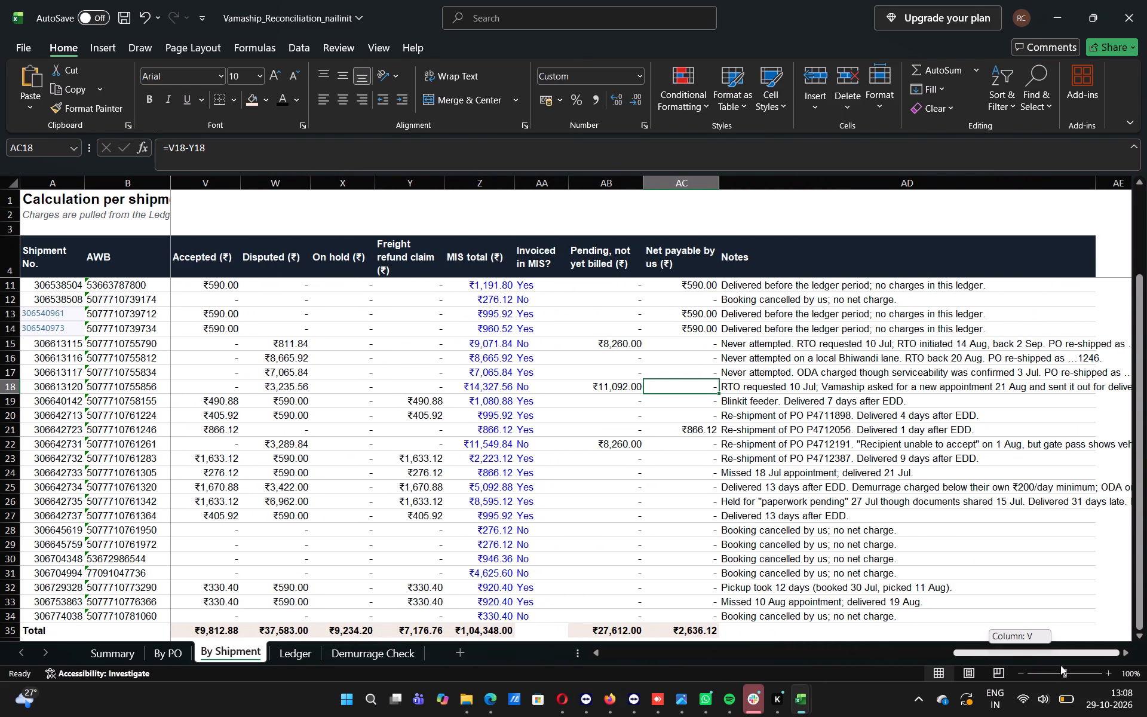
drag(1060, 665, 928, 645)
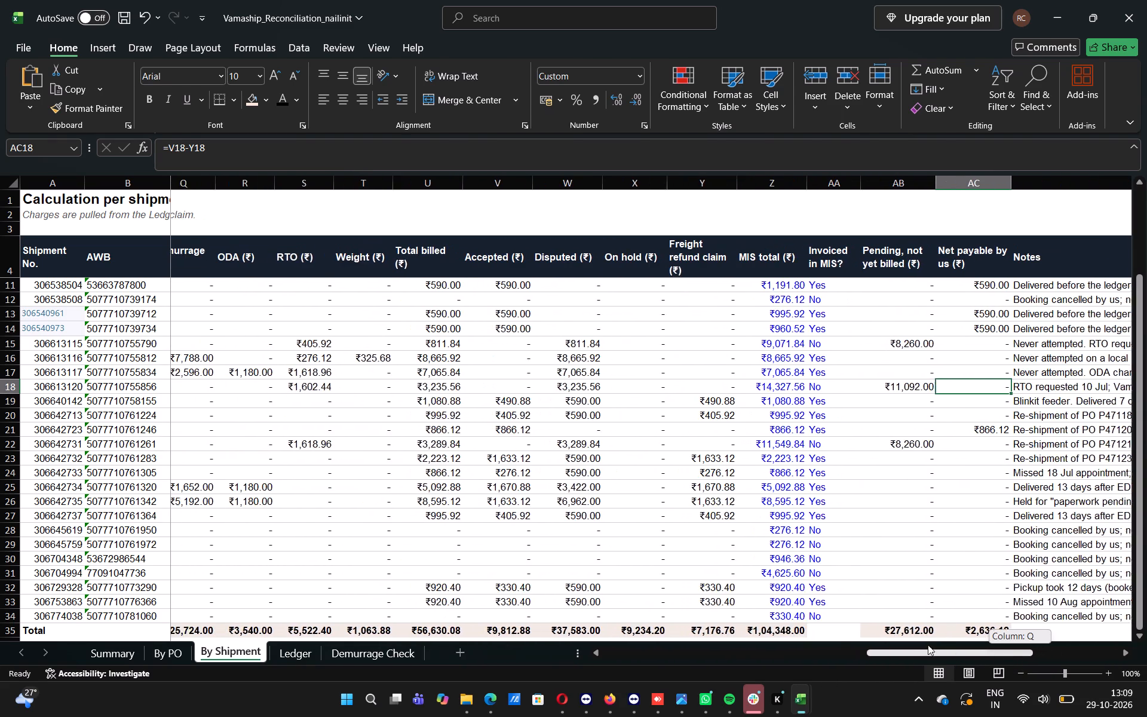
drag(928, 645, 963, 647)
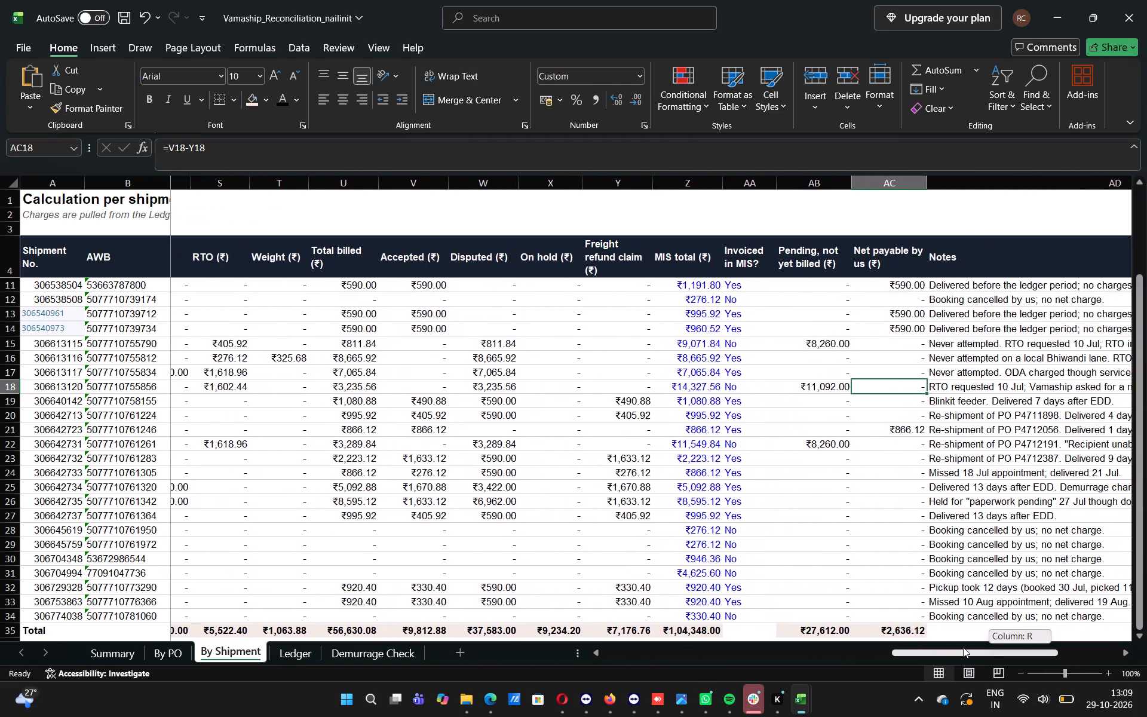
drag(963, 647, 977, 649)
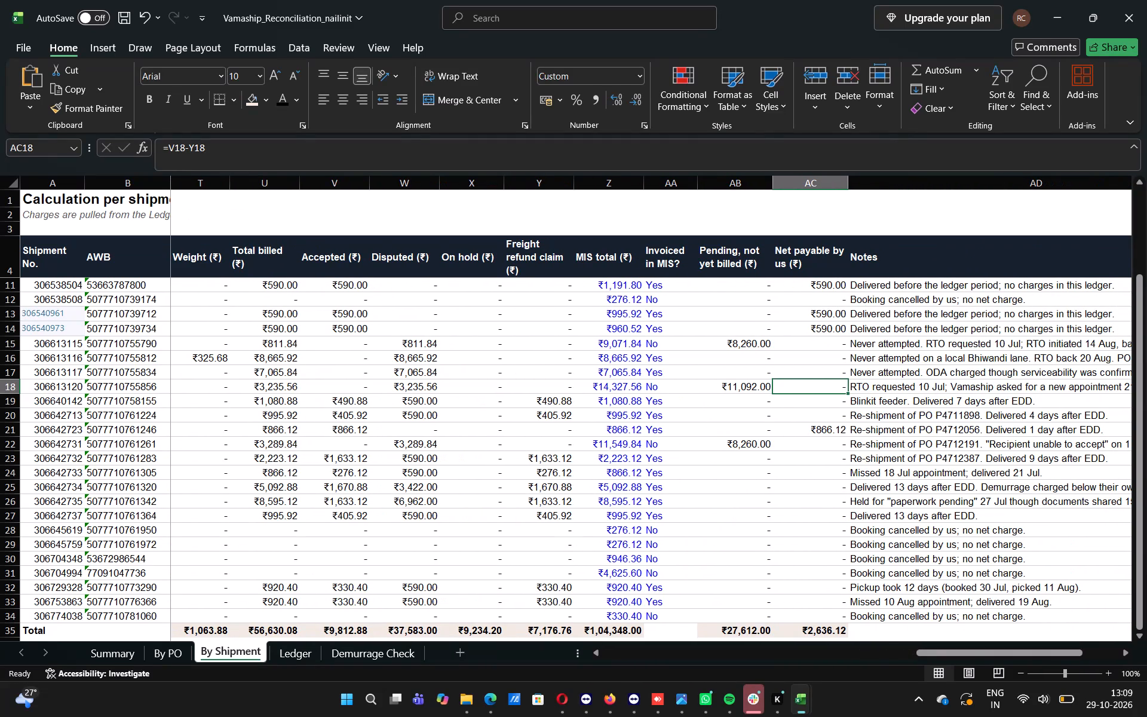
drag(1138, 421, 1134, 464)
click(851, 519)
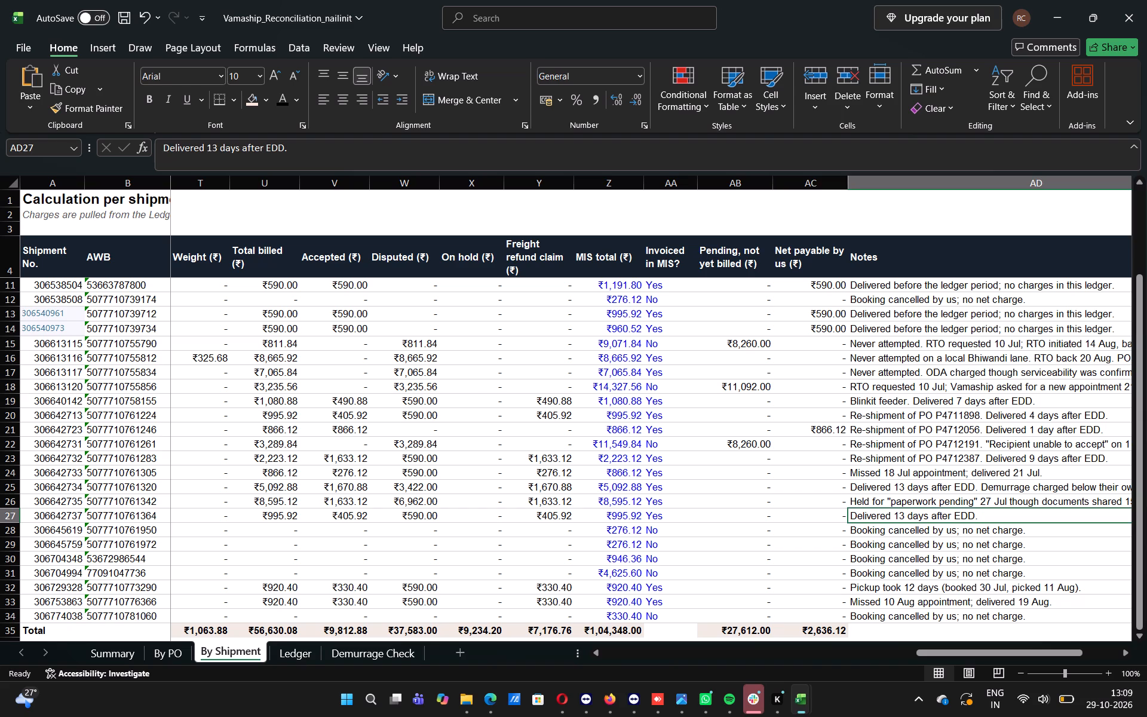
click(63, 516)
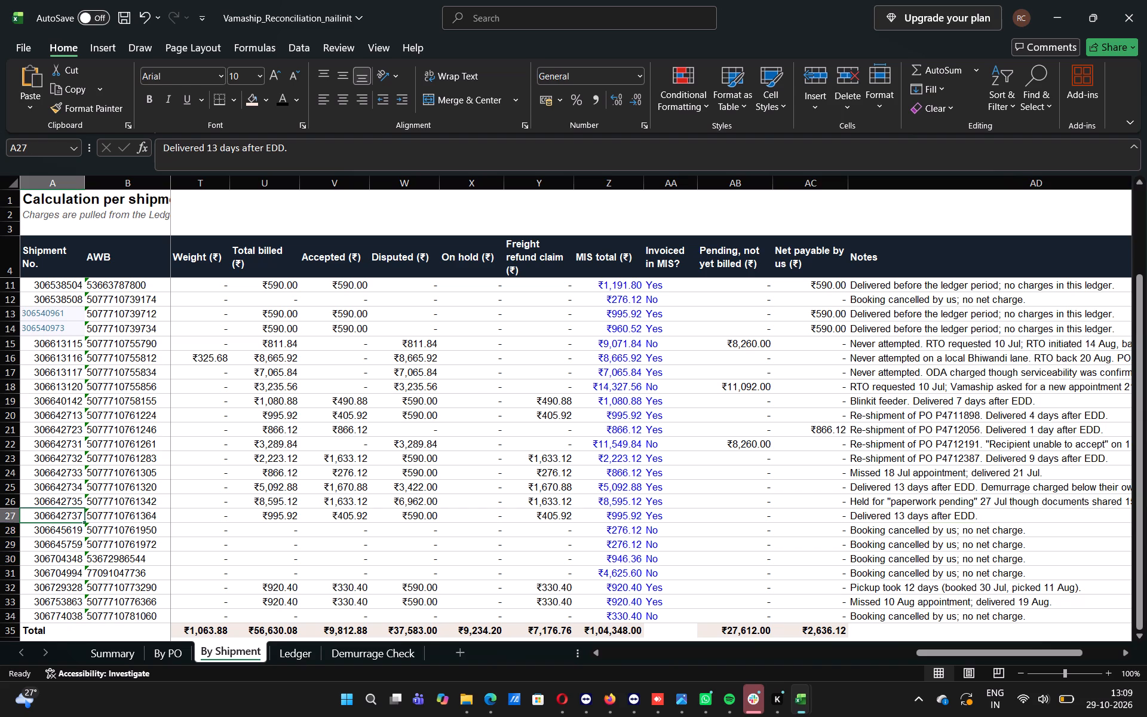
key(ctrl+c)
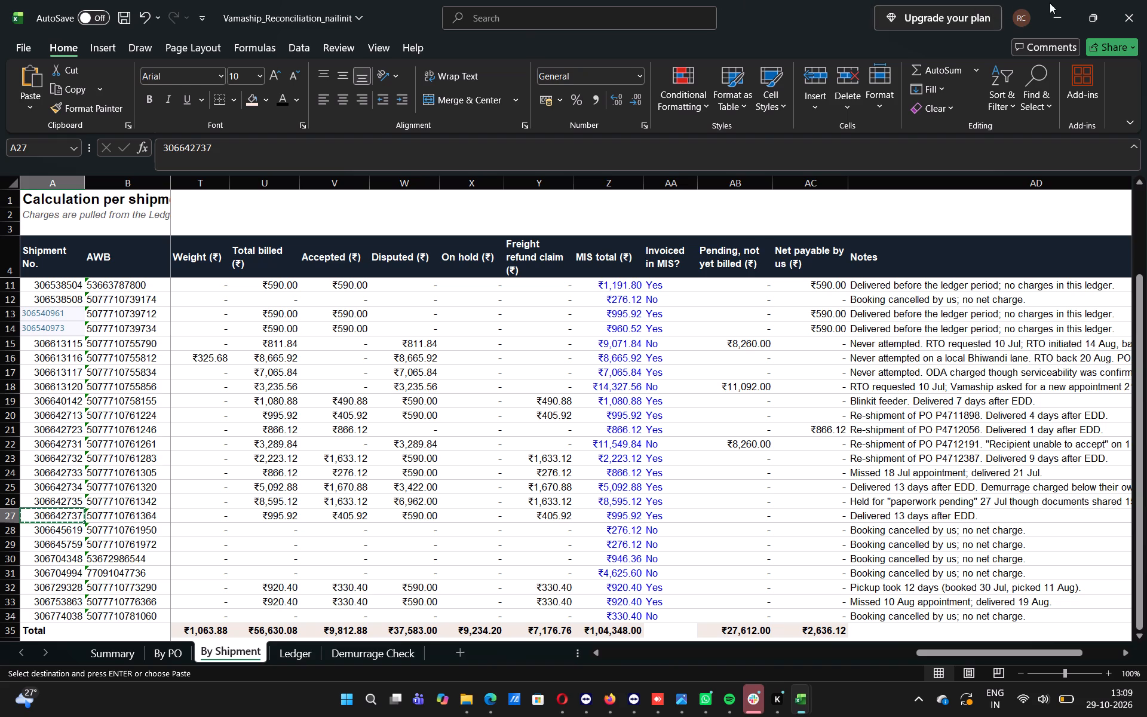
click(1057, 3)
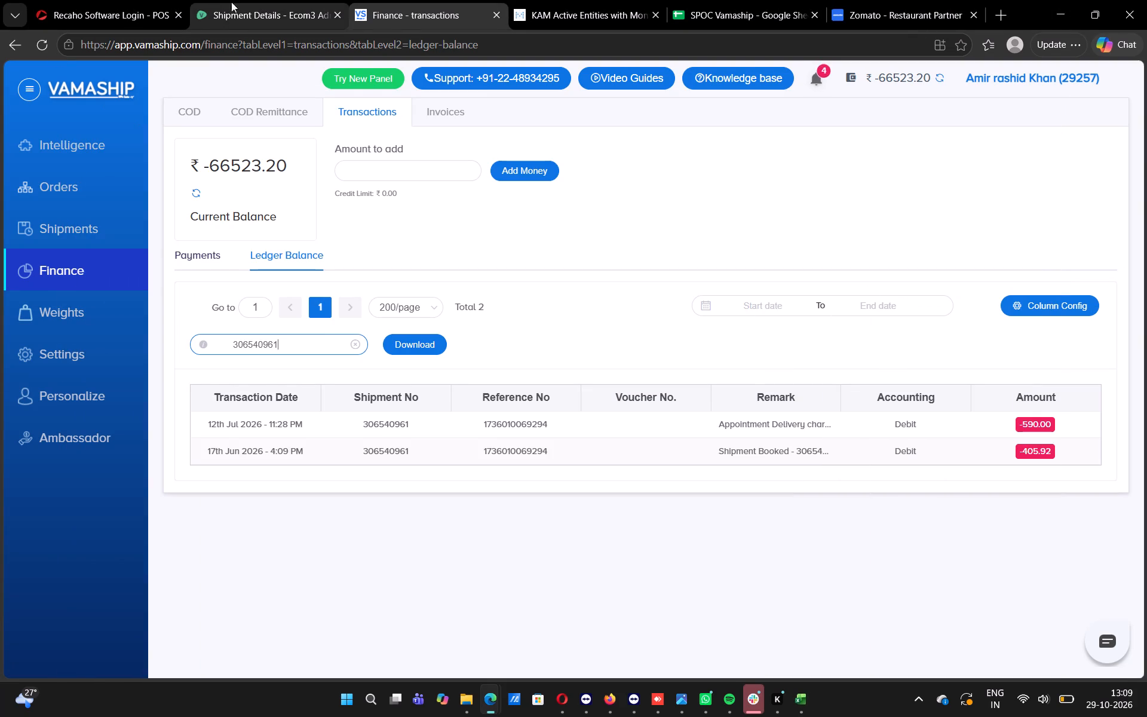
click(266, 4)
click(87, 161)
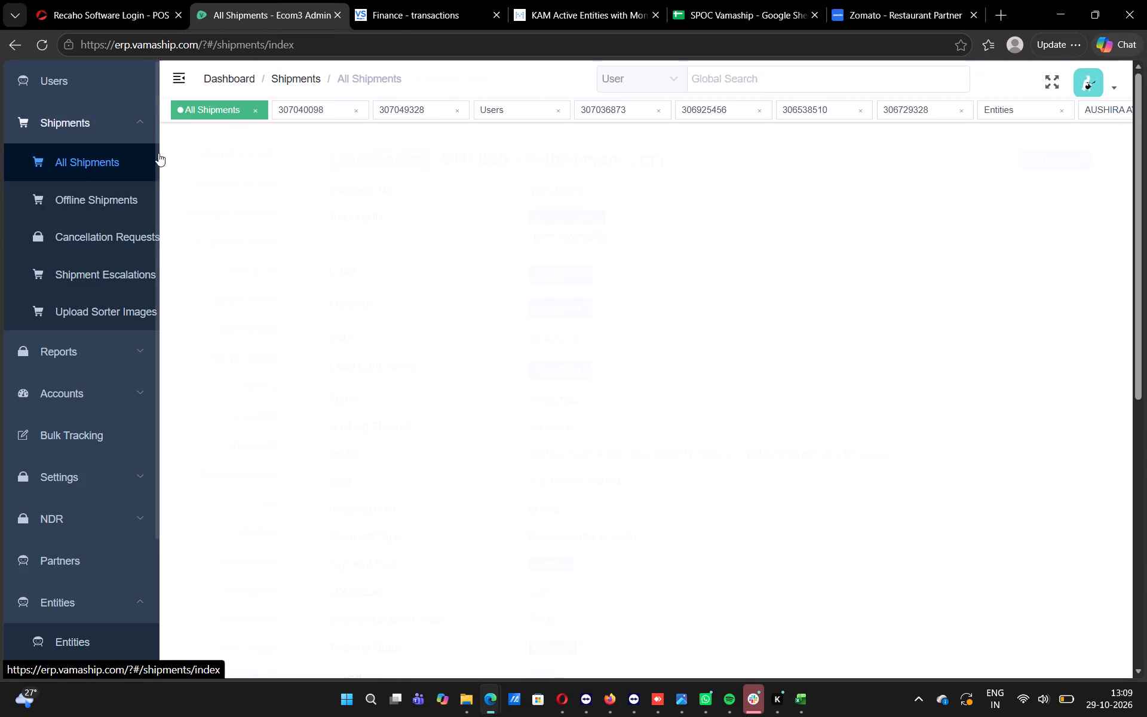
click(191, 163)
key(ctrl+v)
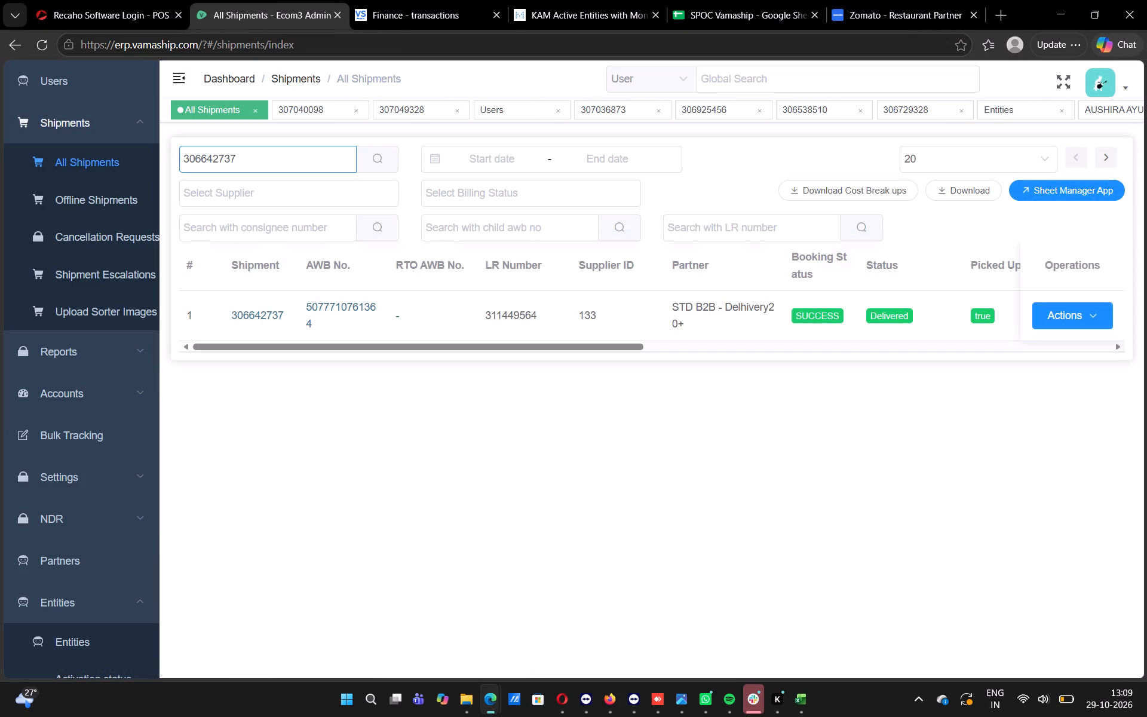
click(239, 311)
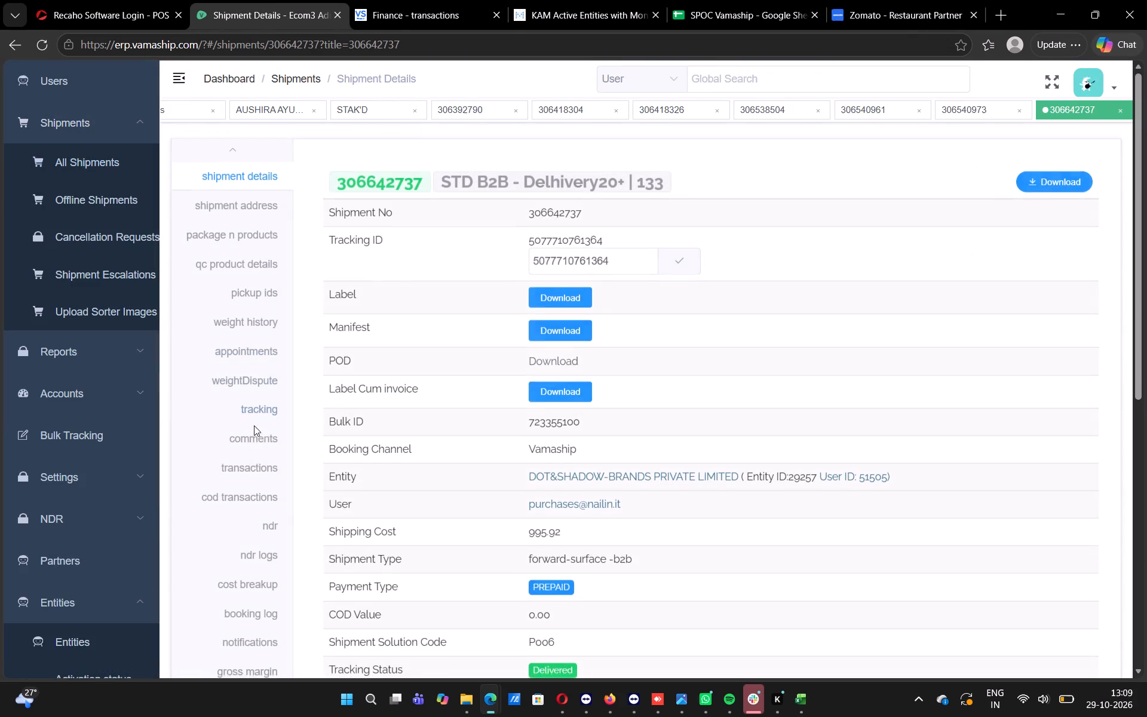
click(260, 469)
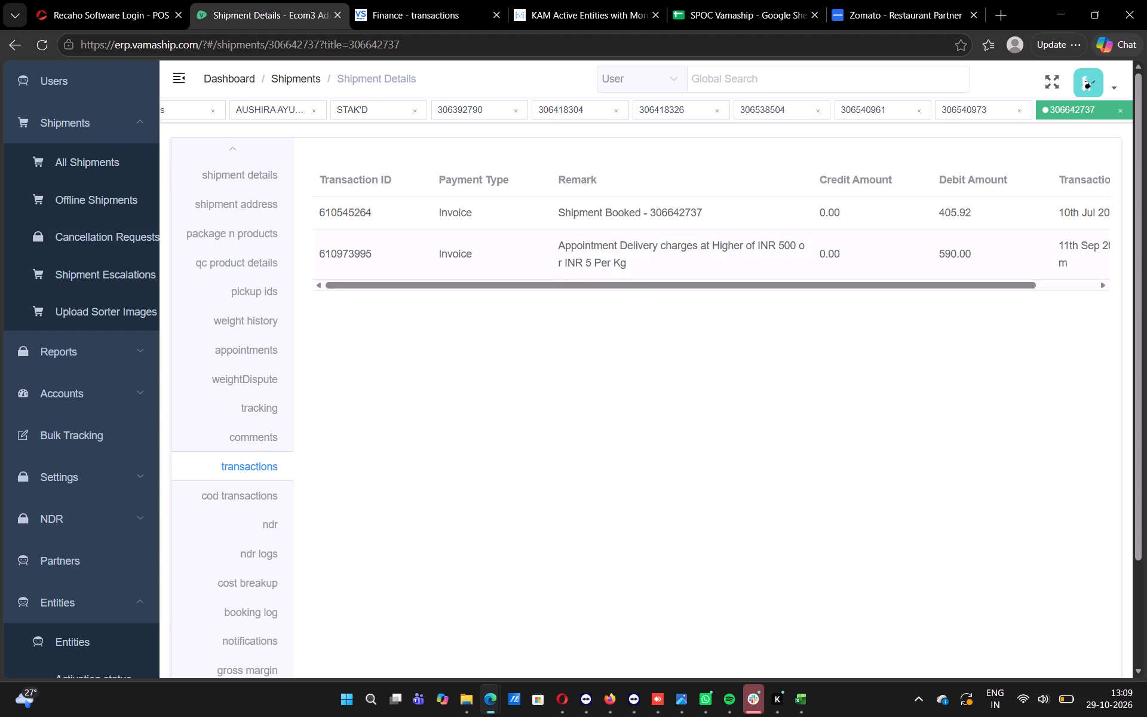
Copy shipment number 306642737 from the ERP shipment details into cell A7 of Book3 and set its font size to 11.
click(257, 174)
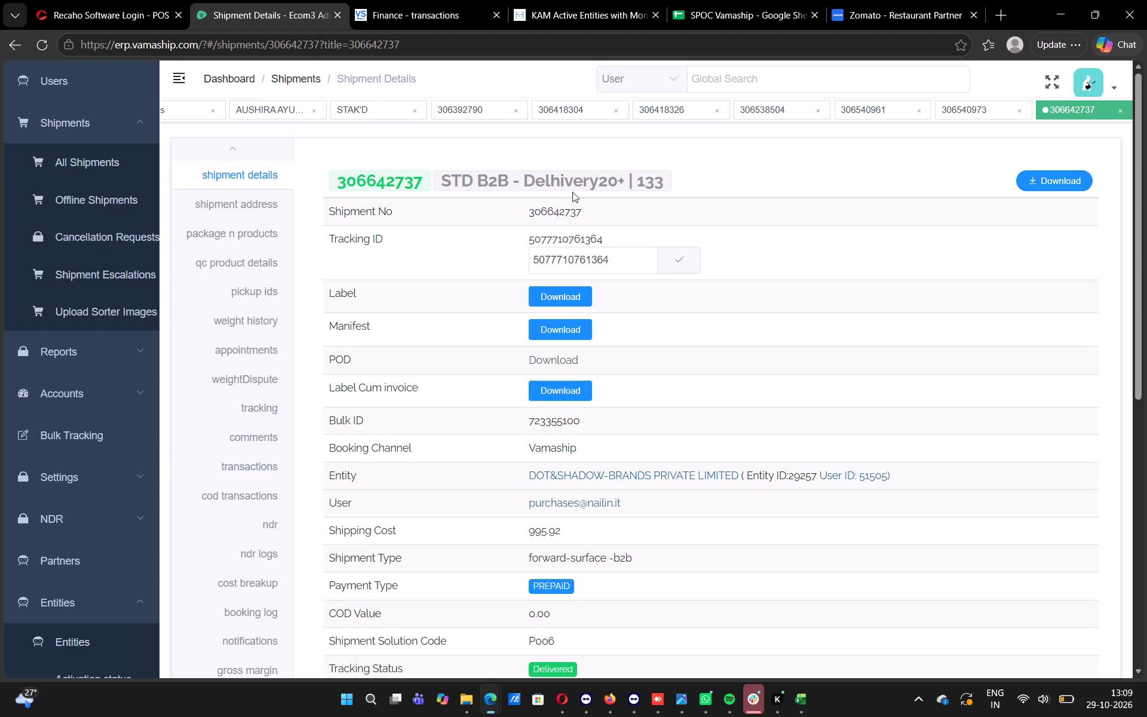
drag(506, 215, 601, 218)
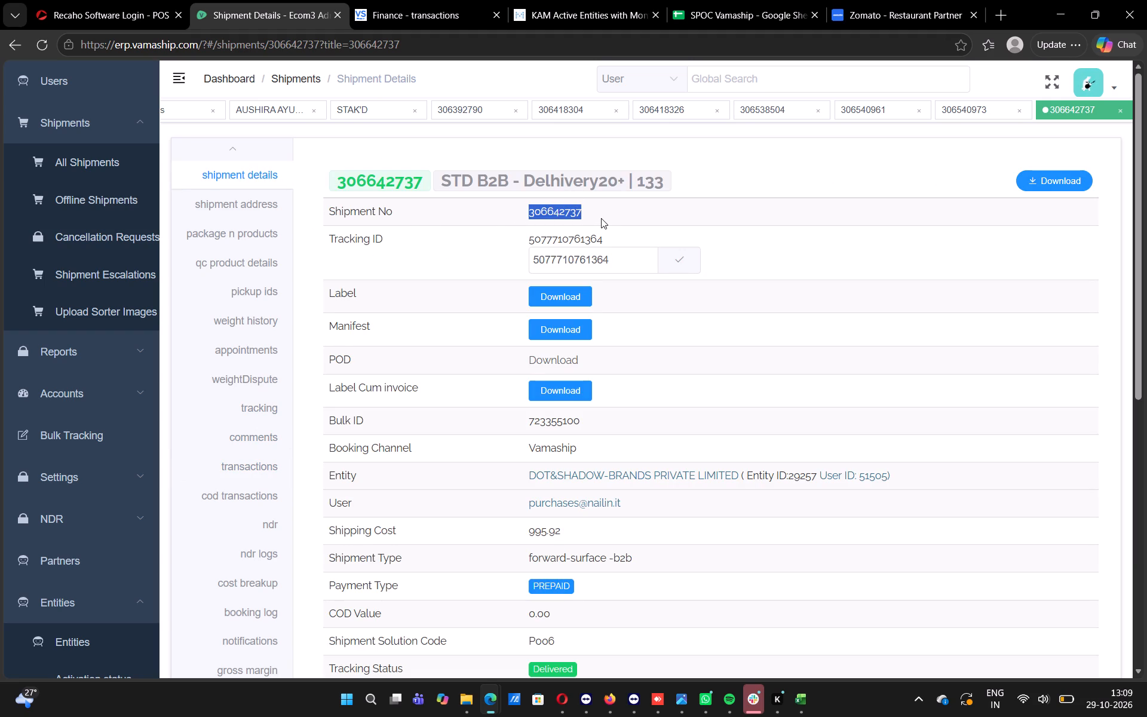
key(ctrl+c)
click(927, 636)
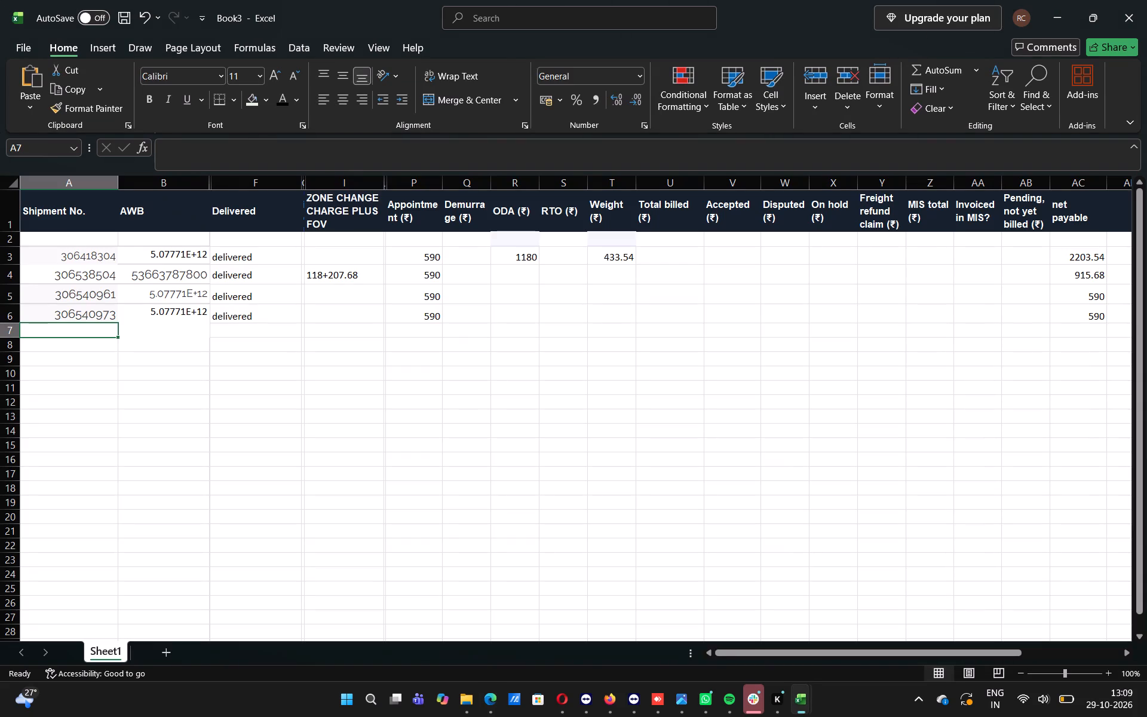
key(ctrl+v)
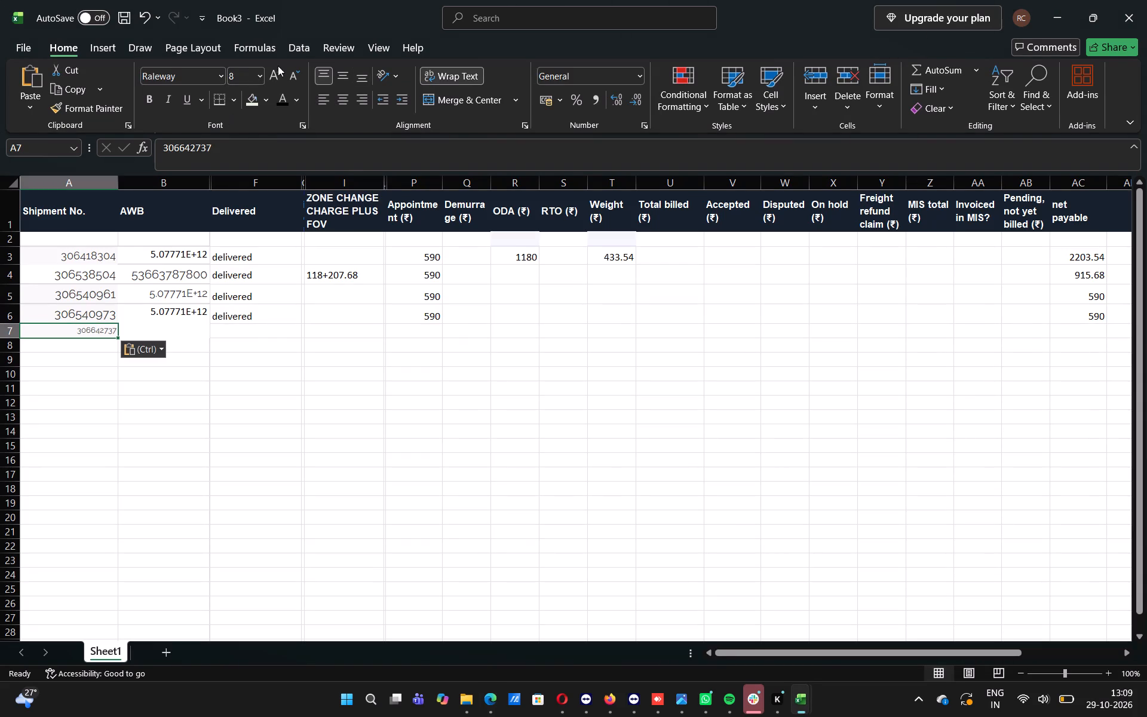
click(264, 72)
click(260, 72)
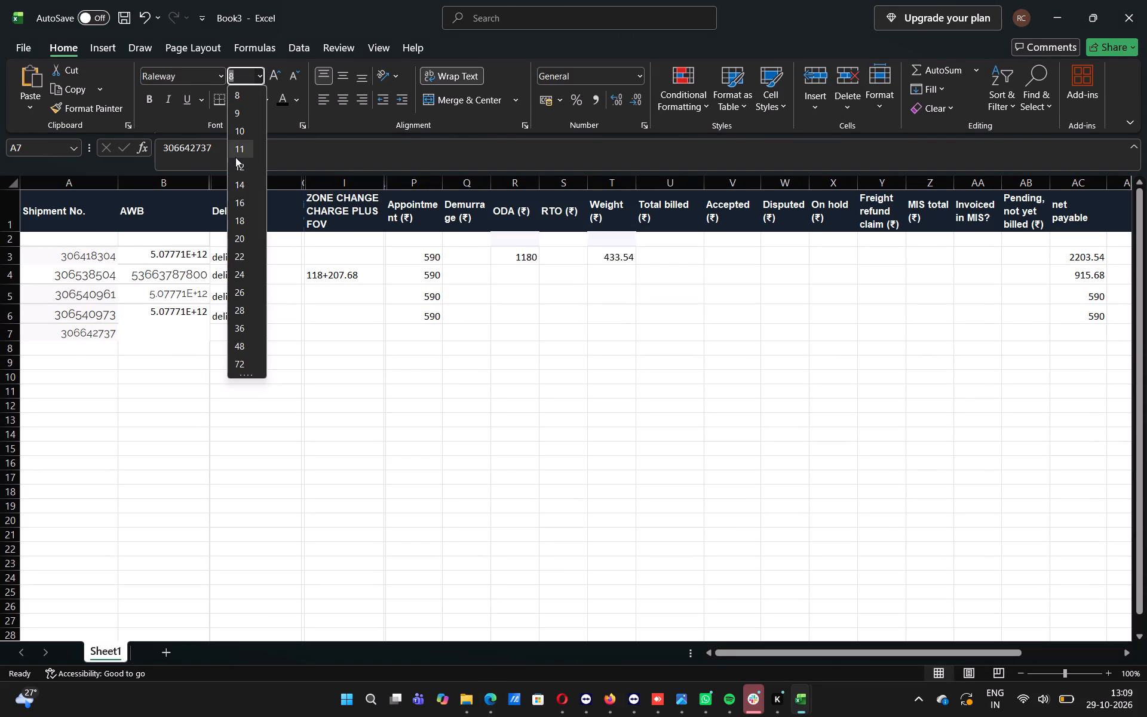
click(235, 157)
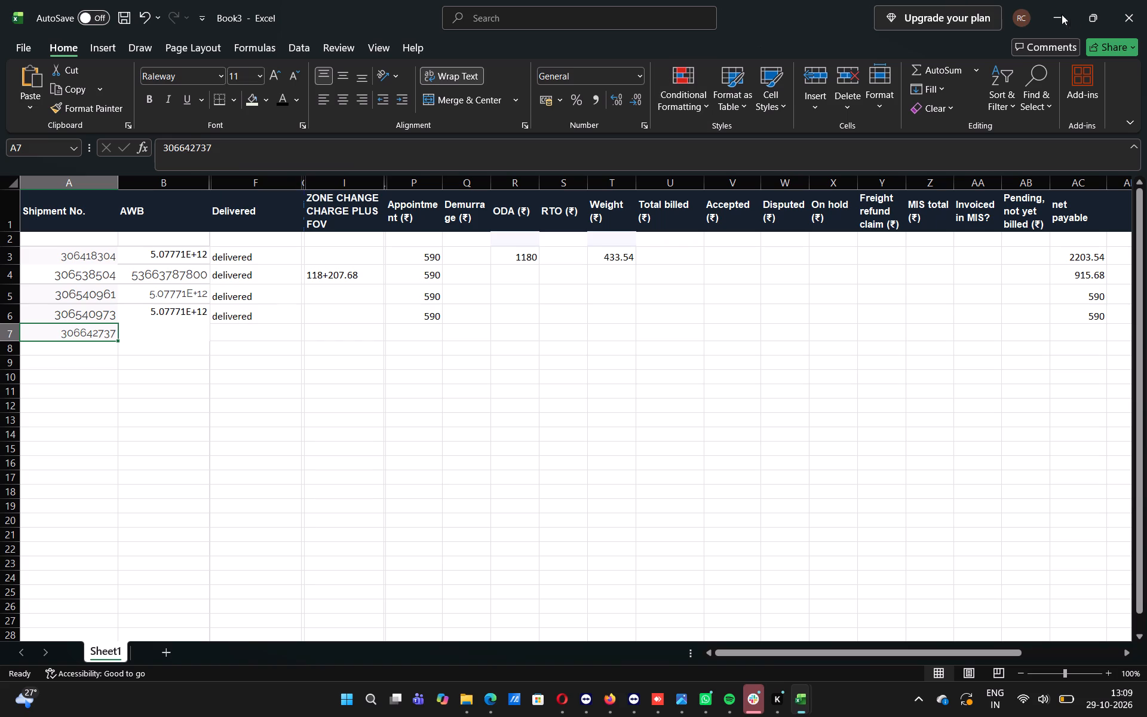
click(1066, 13)
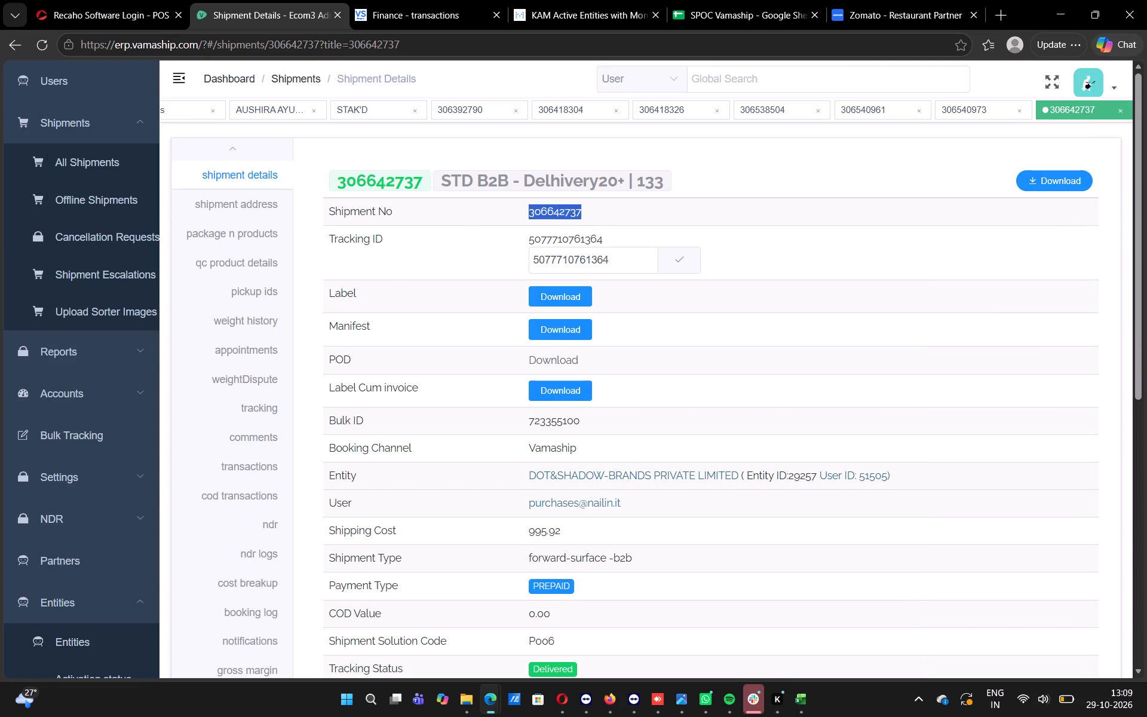
click(522, 241)
drag(522, 241, 623, 248)
key(ctrl+c)
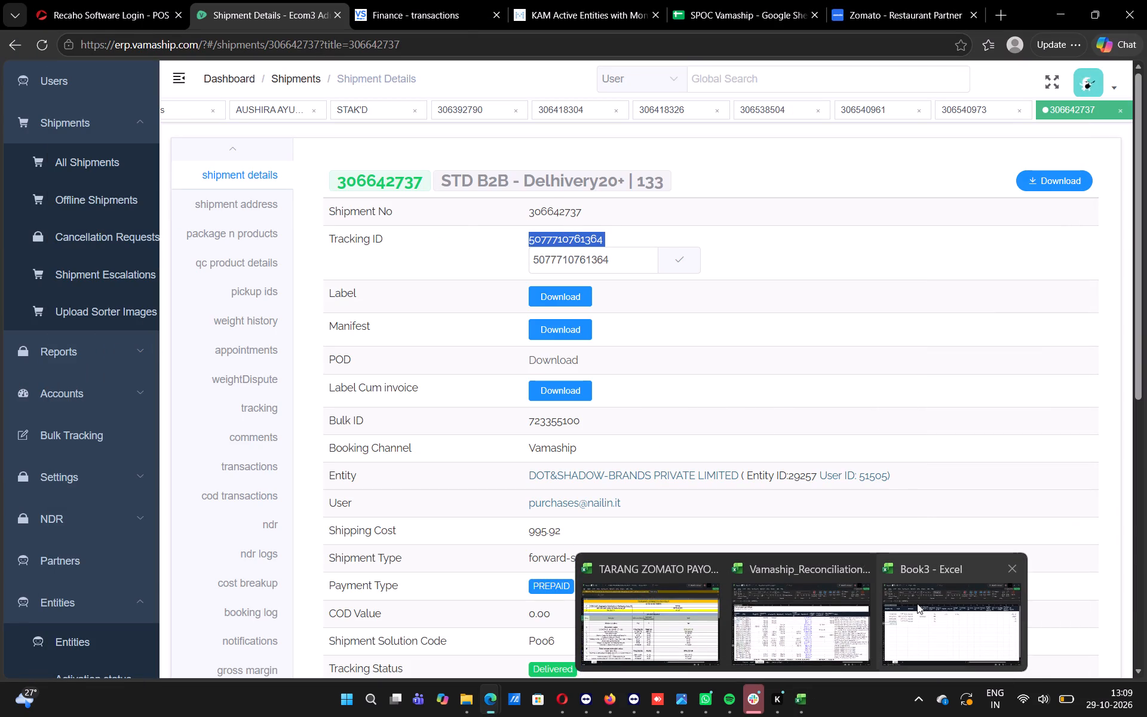
click(910, 639)
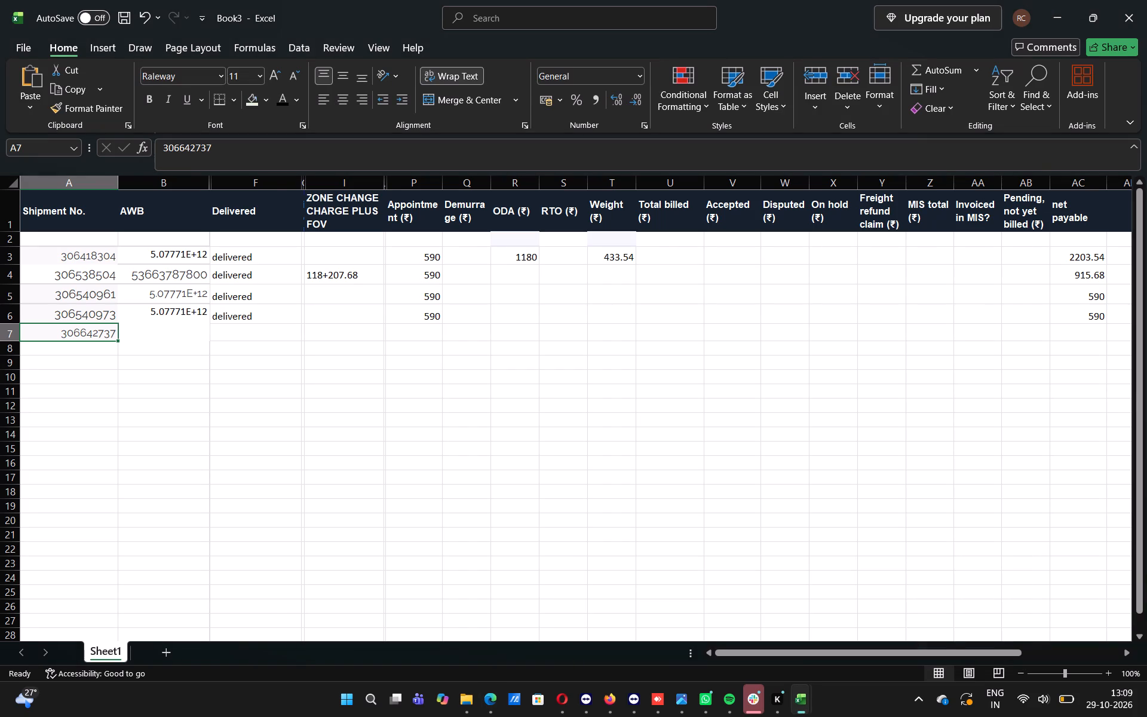
click(177, 327)
key(ctrl+v)
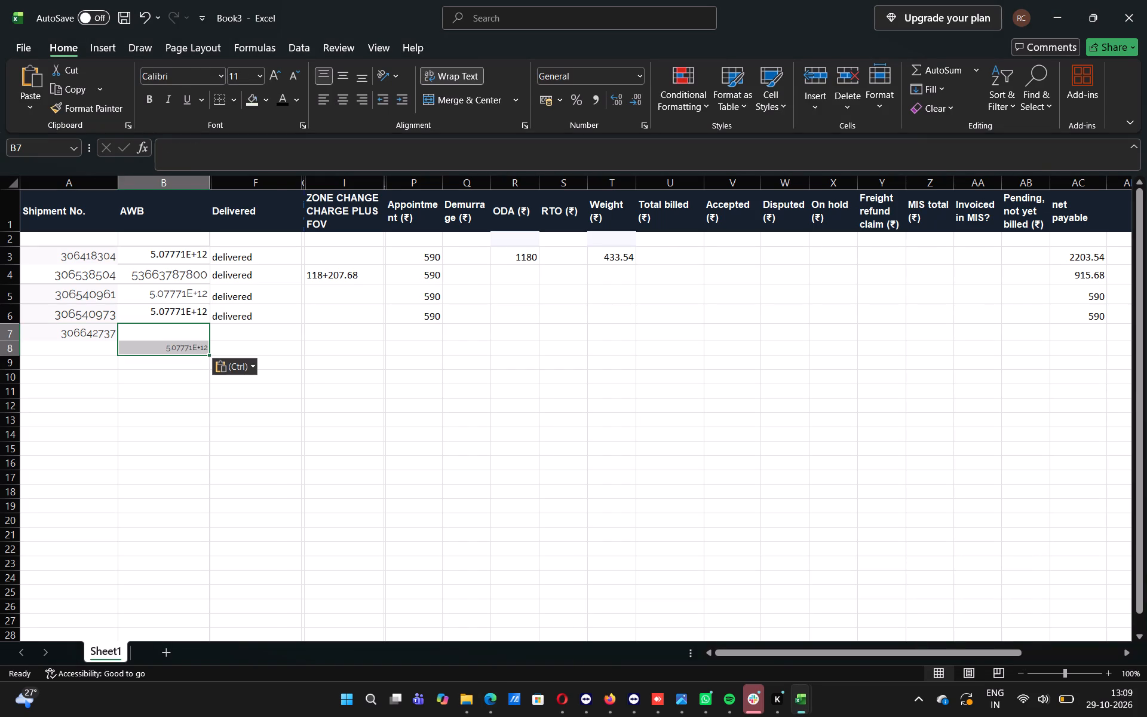
key(BackSpace)
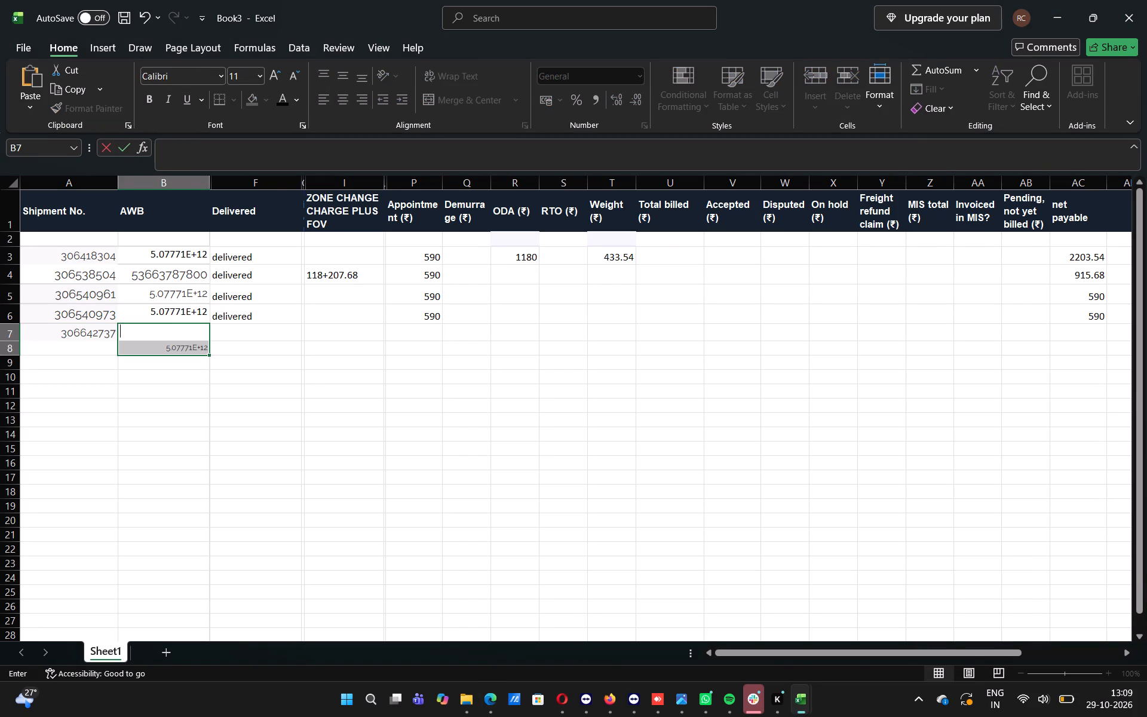
click(188, 351)
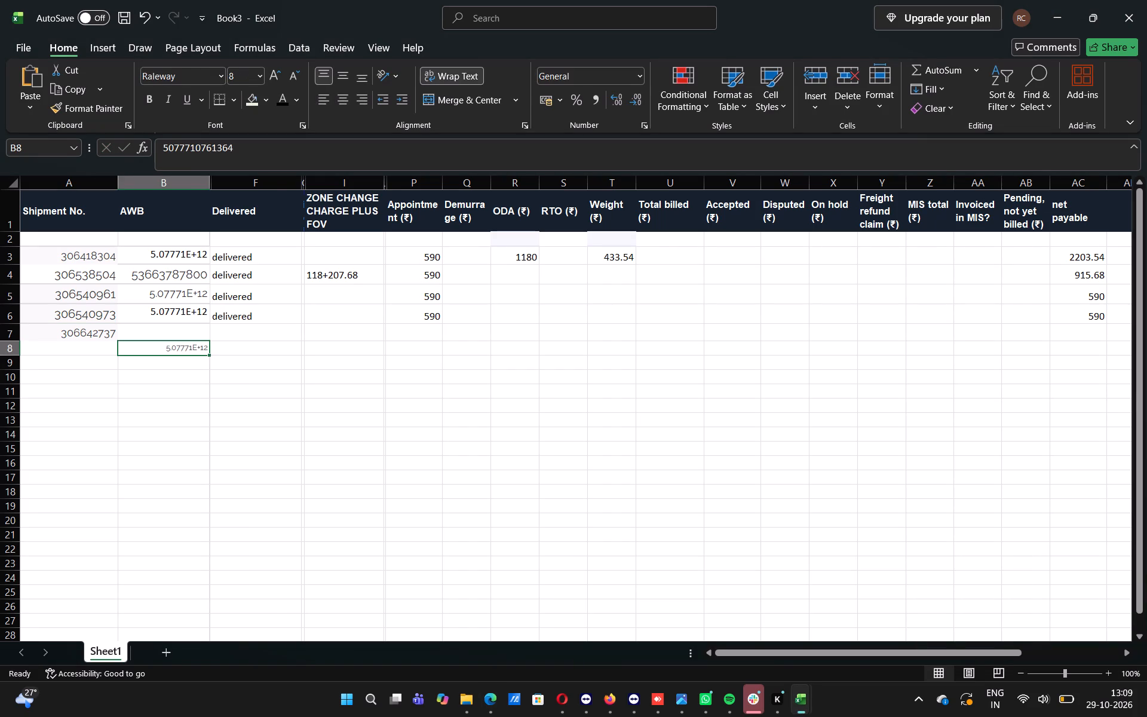
key(ctrl+c)
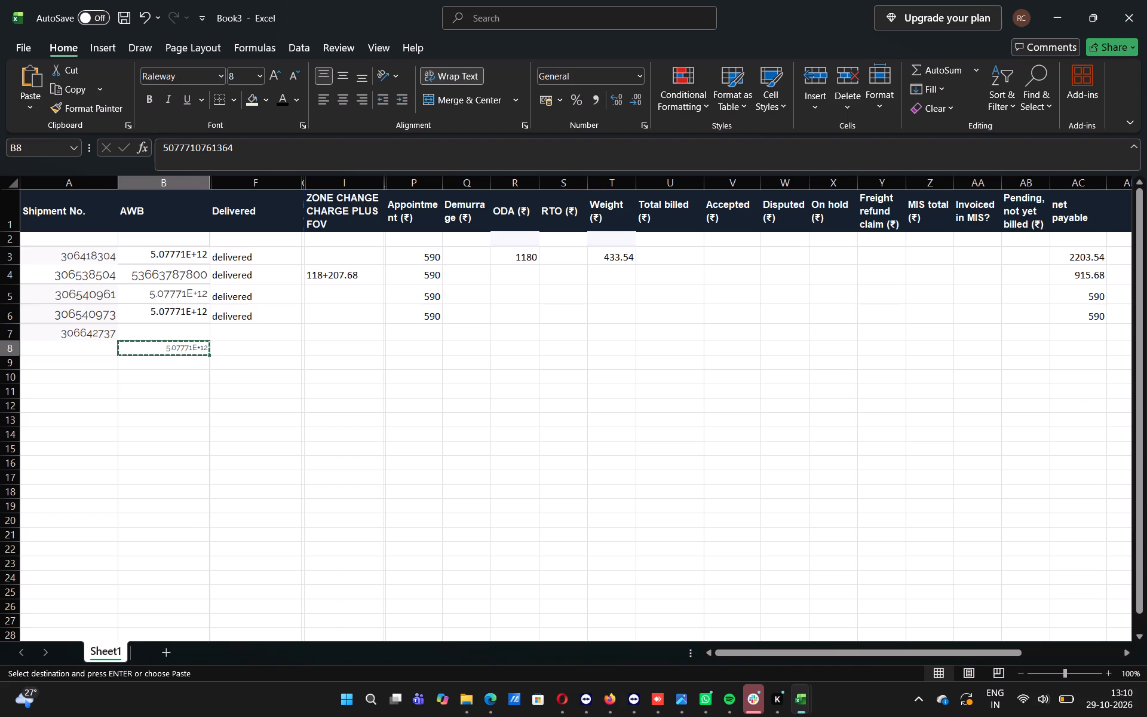
click(180, 332)
key(ctrl+v)
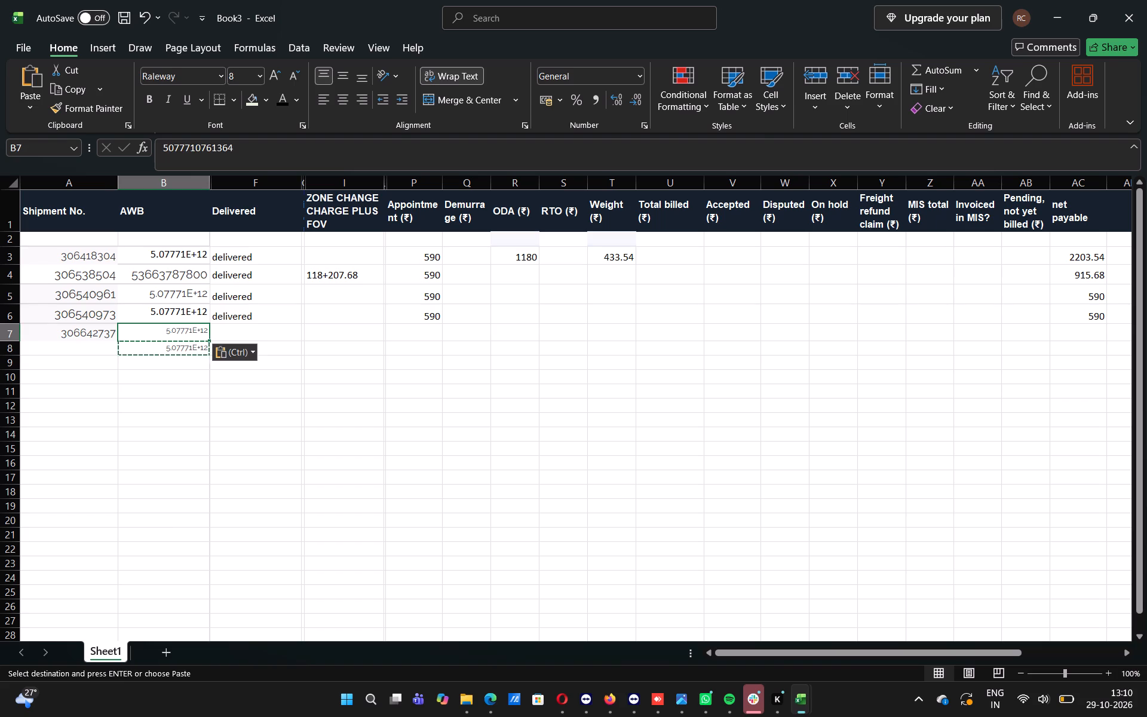
click(184, 348)
key(BackSpace)
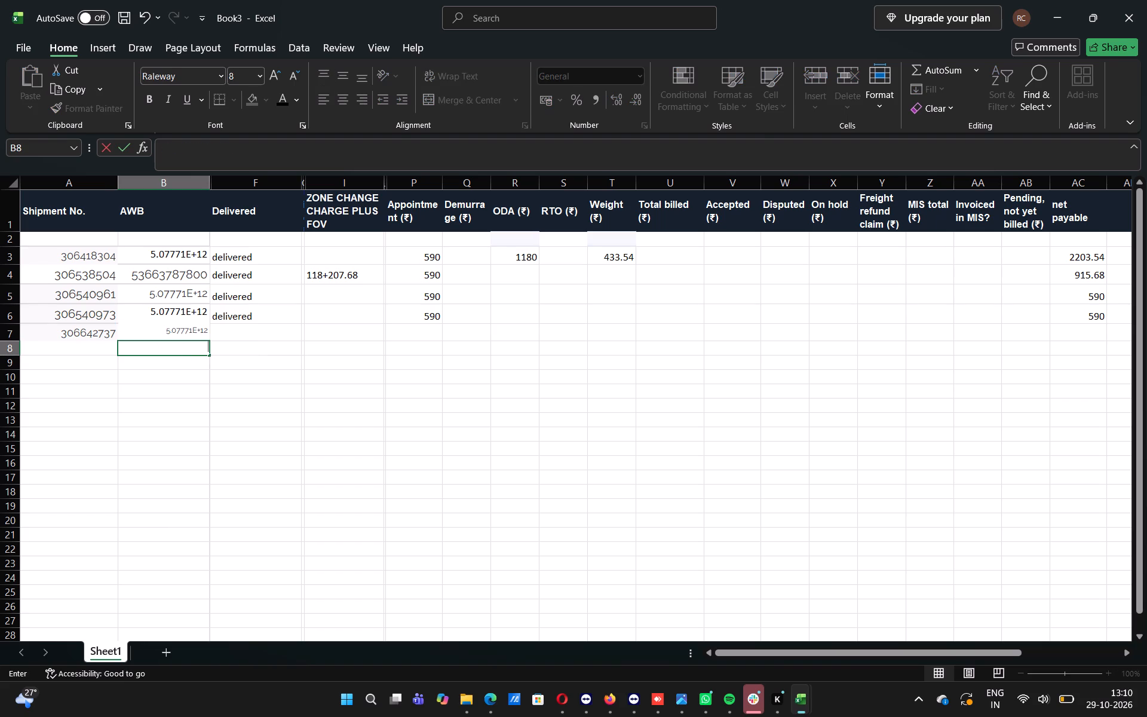
click(194, 329)
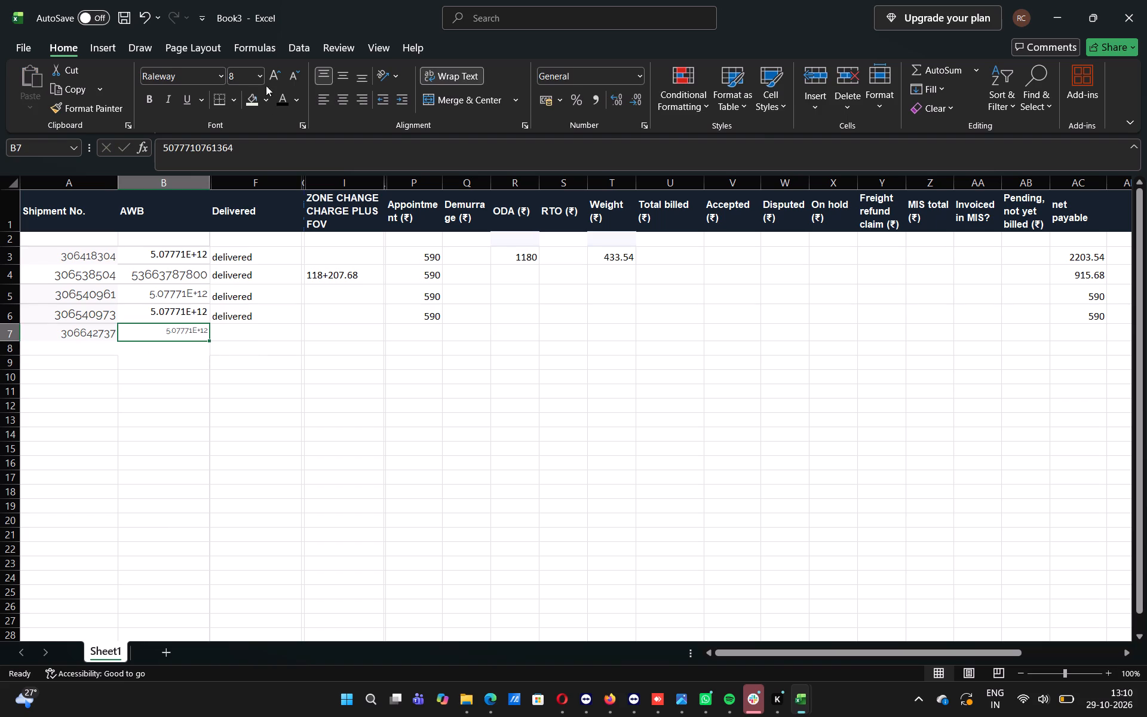
Set the font size of AWB cell B7 in Book3 to 12.
click(262, 72)
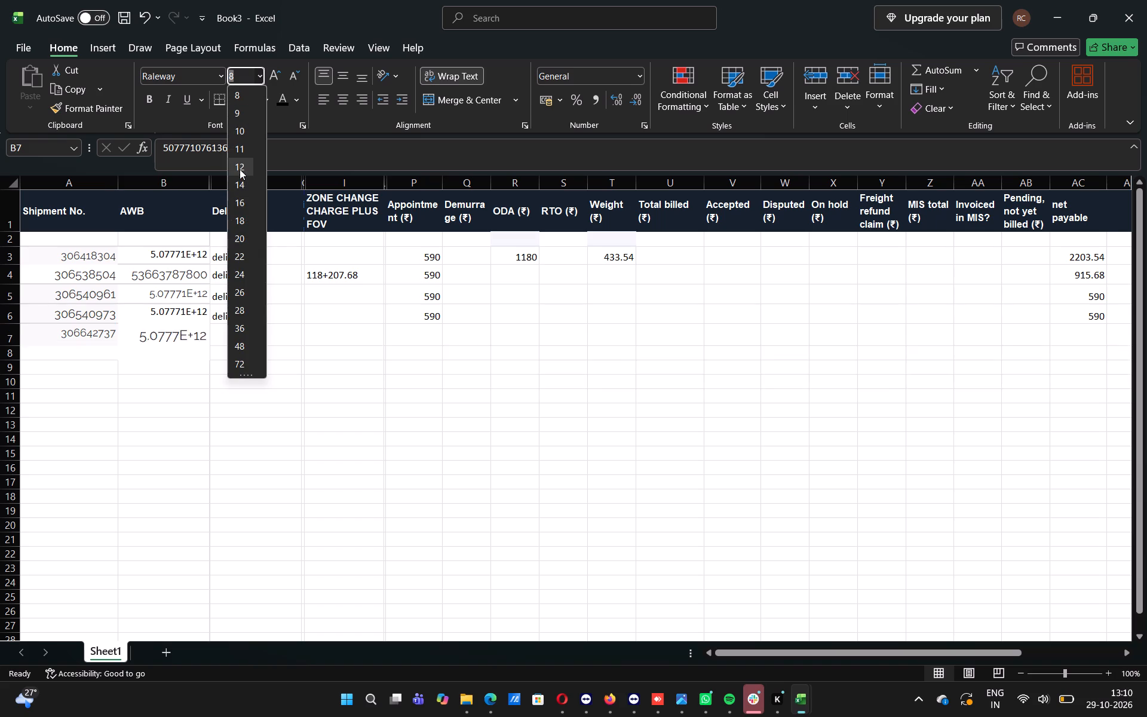
click(239, 170)
Copy the "delivered" status from F6 into F7 and enter 590 as the appointment charge in P7.
click(237, 317)
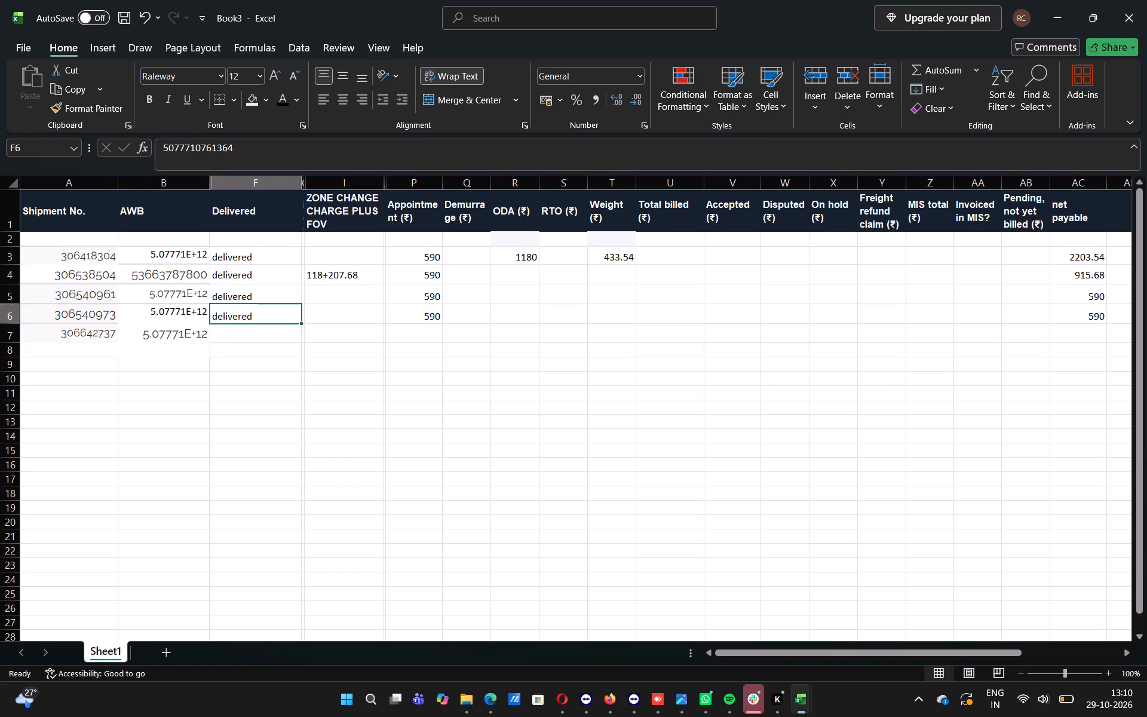
key(ctrl+c)
click(243, 335)
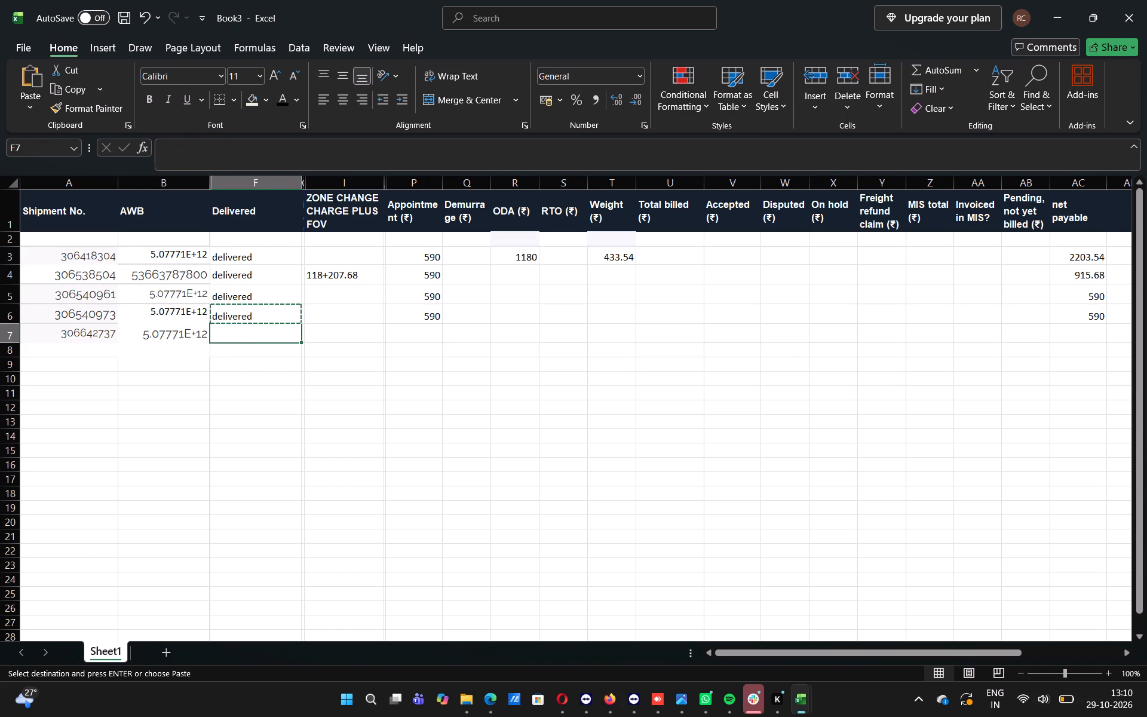
key(ctrl+v)
click(406, 334)
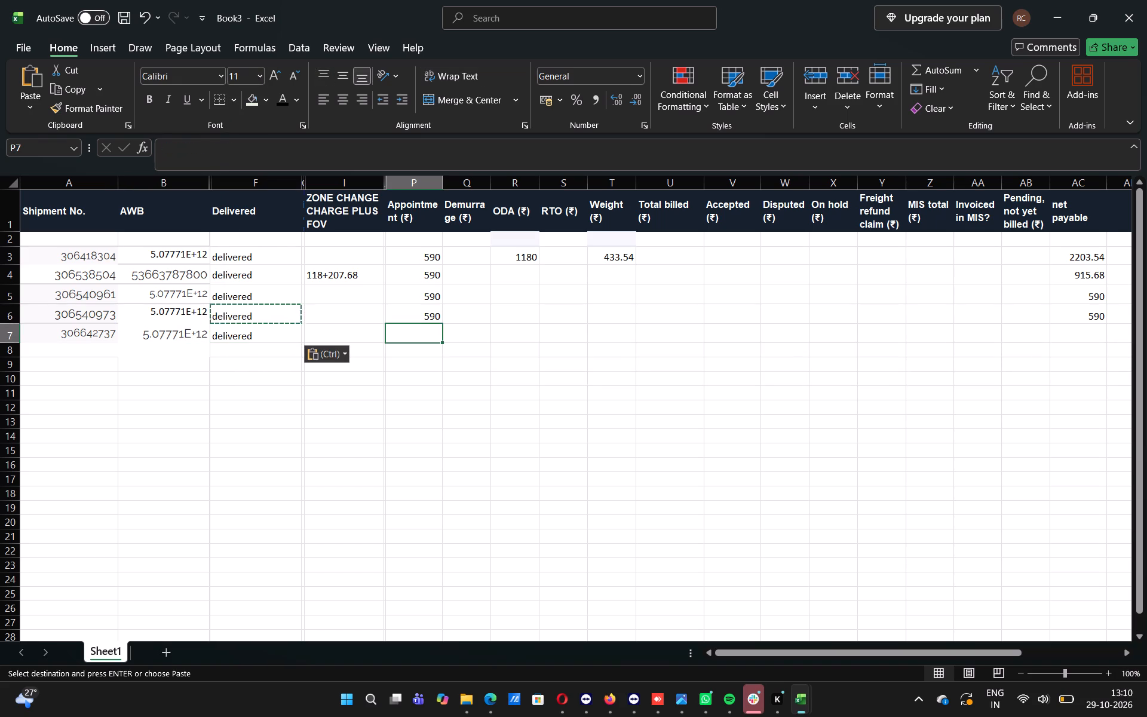
text(590)
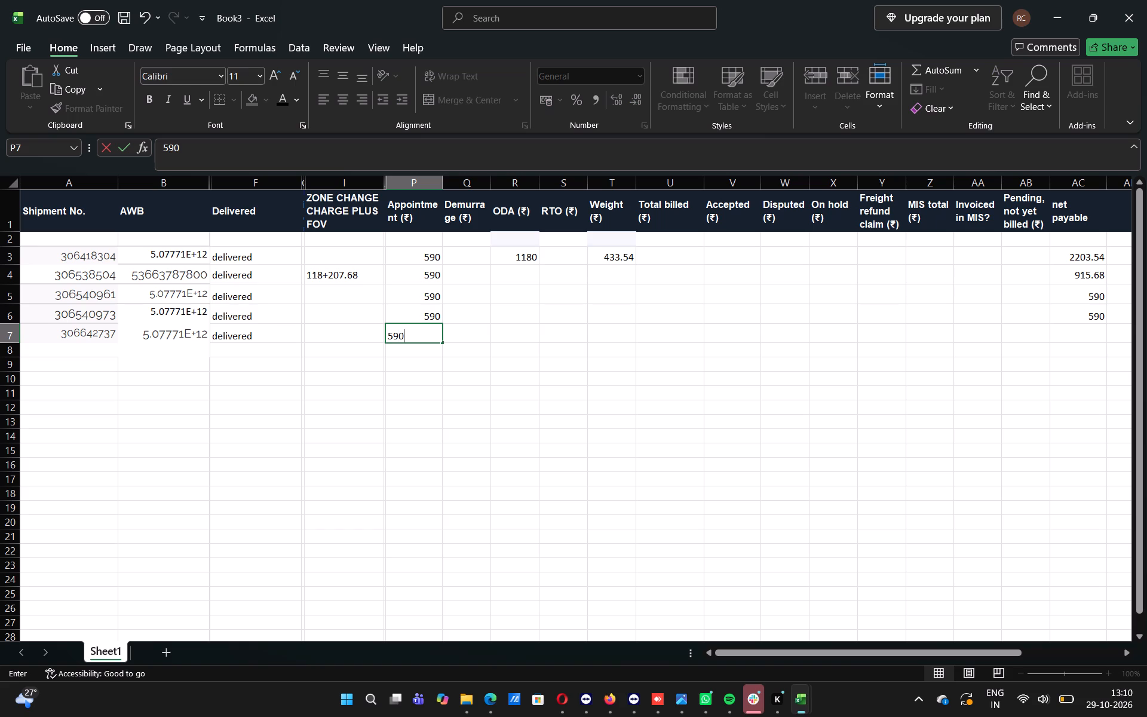
click(505, 336)
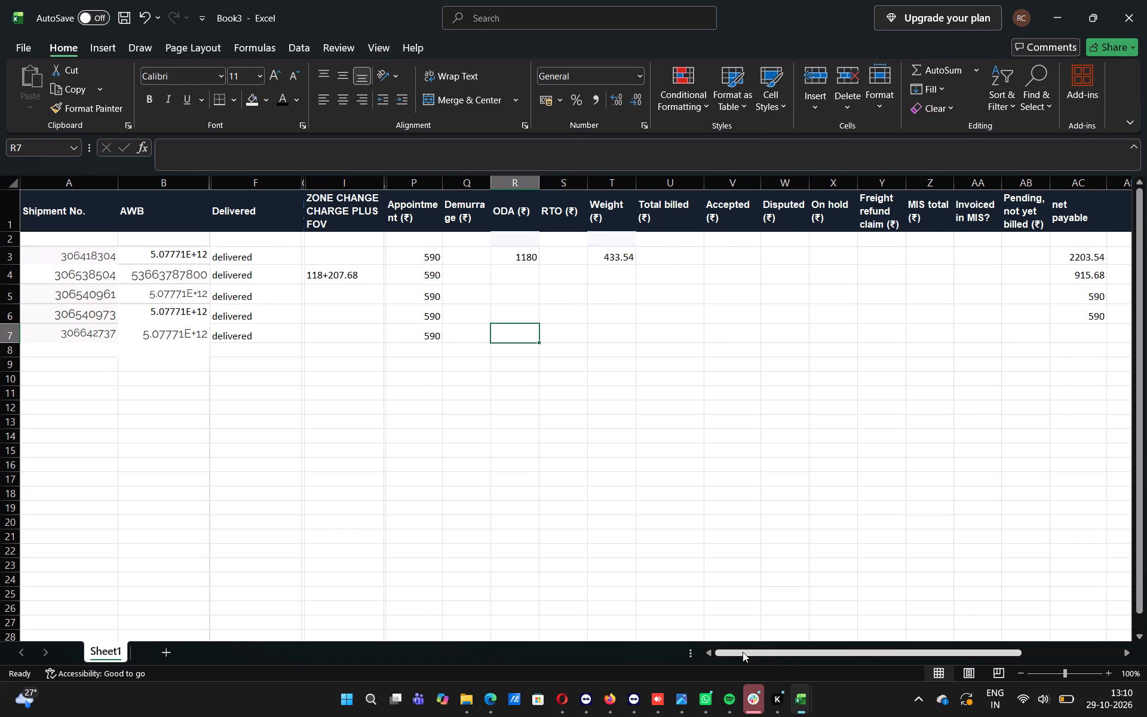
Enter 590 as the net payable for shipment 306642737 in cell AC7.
drag(743, 651, 832, 642)
click(803, 335)
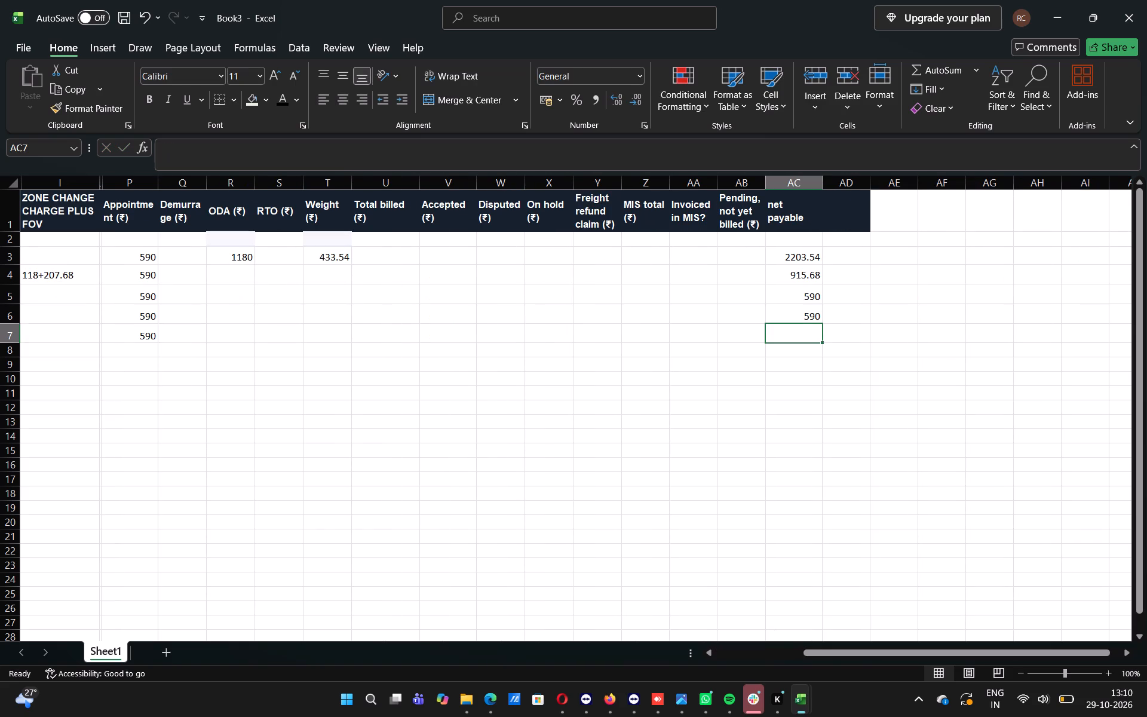
text(590)
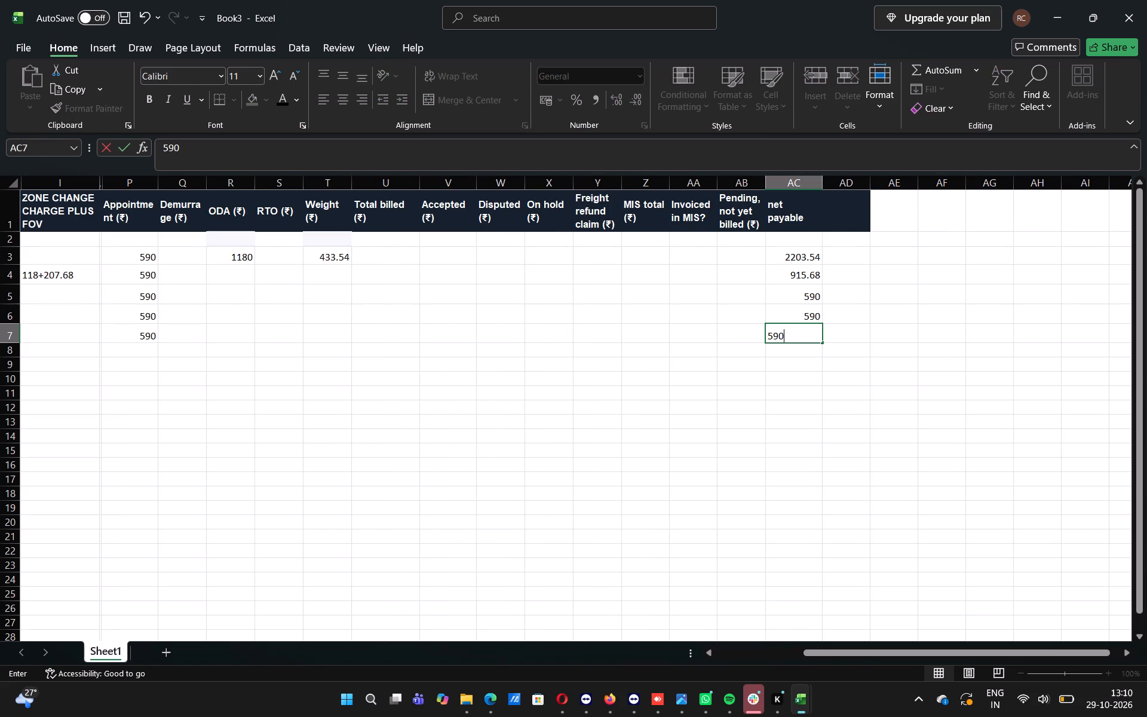
click(792, 347)
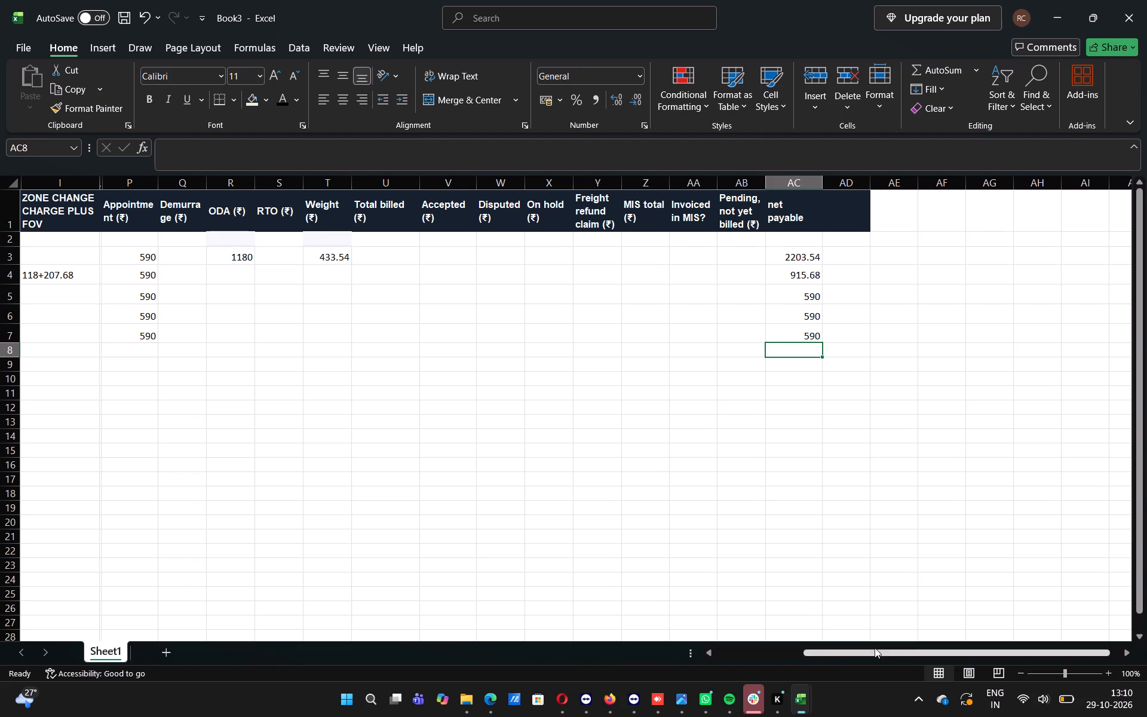
drag(875, 648, 742, 660)
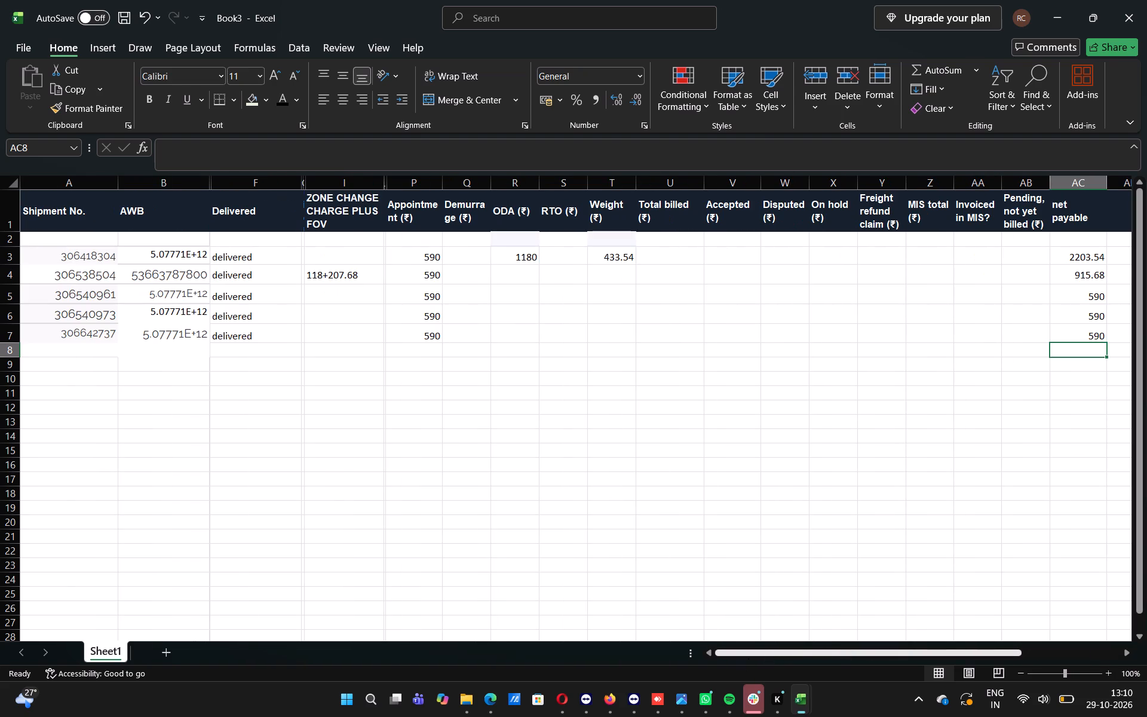
click(1054, 1)
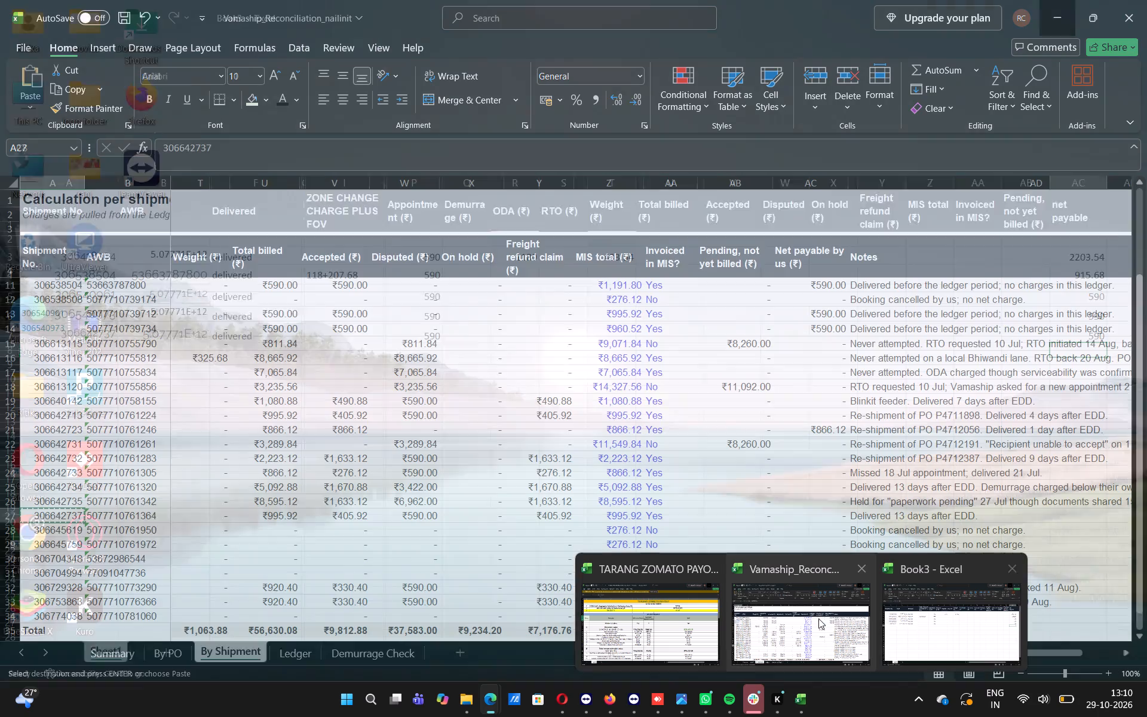
click(813, 617)
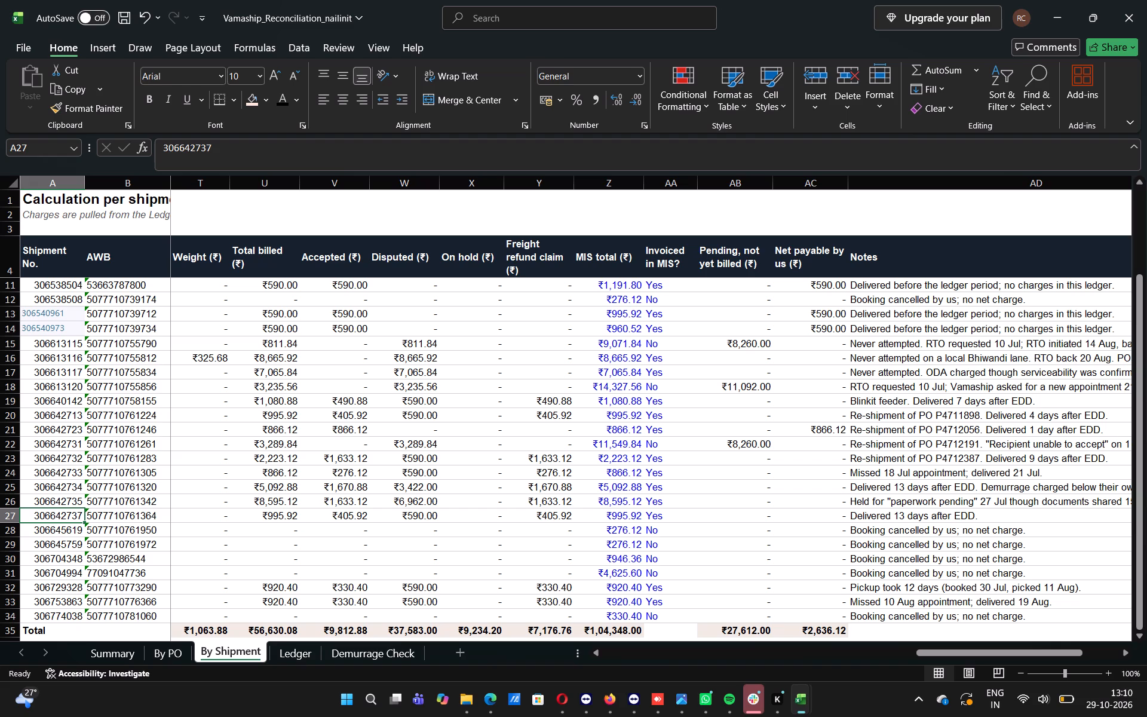
click(863, 489)
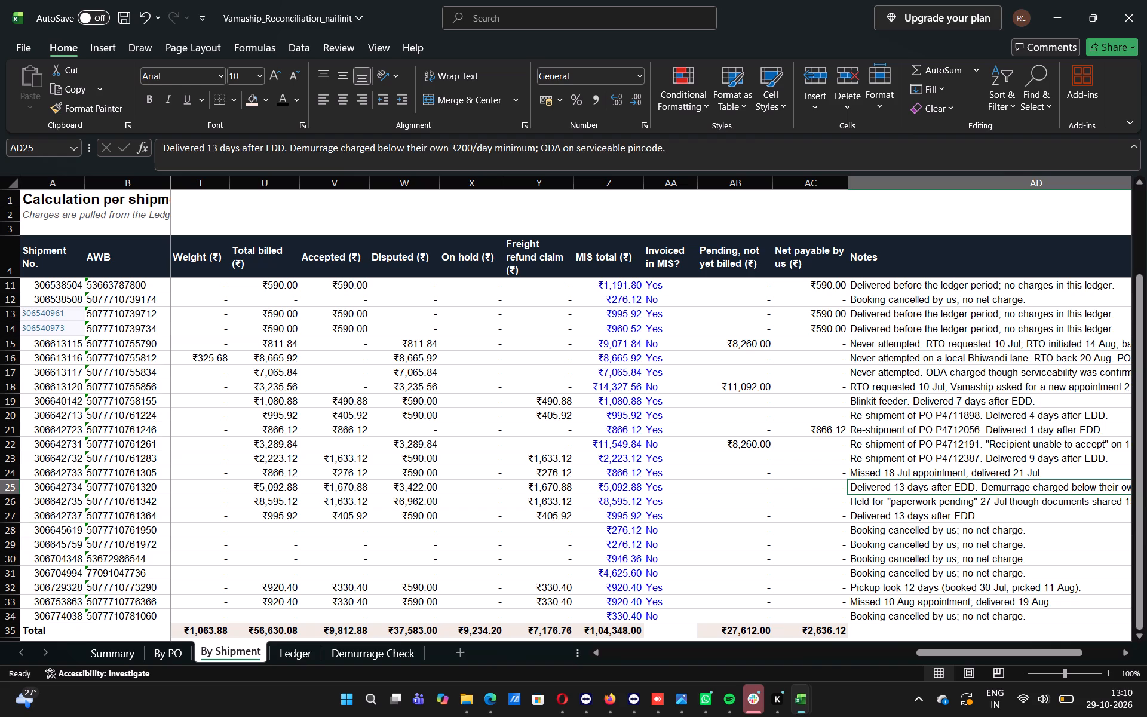
click(64, 485)
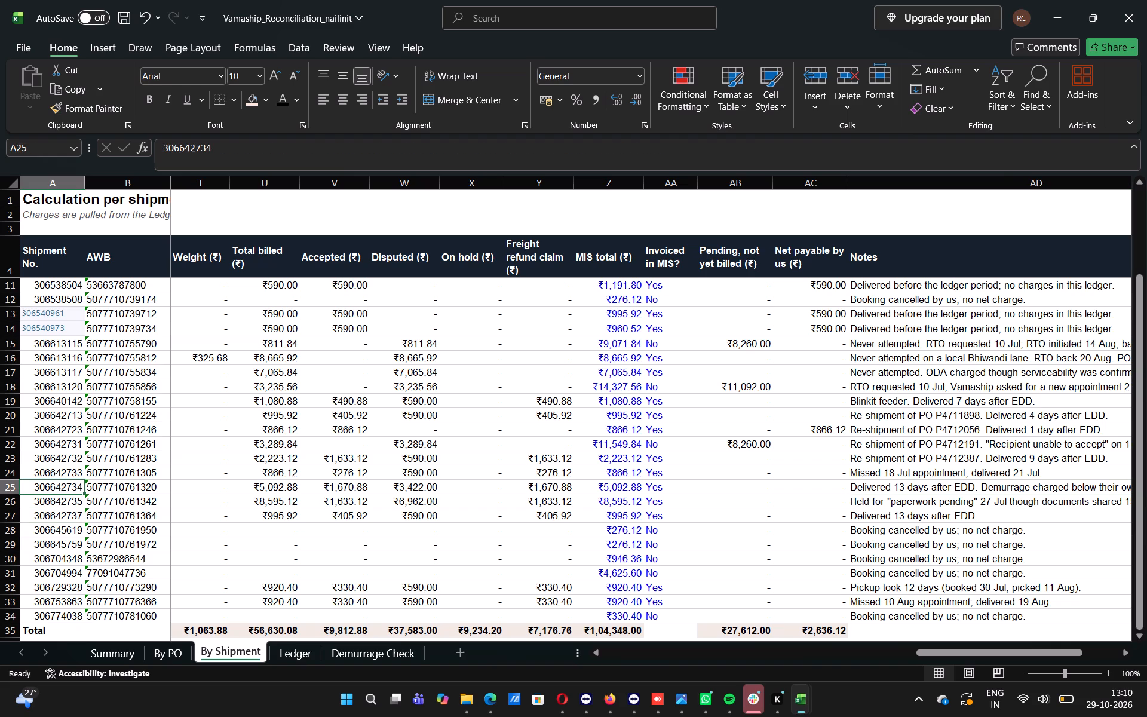
key(ctrl+c)
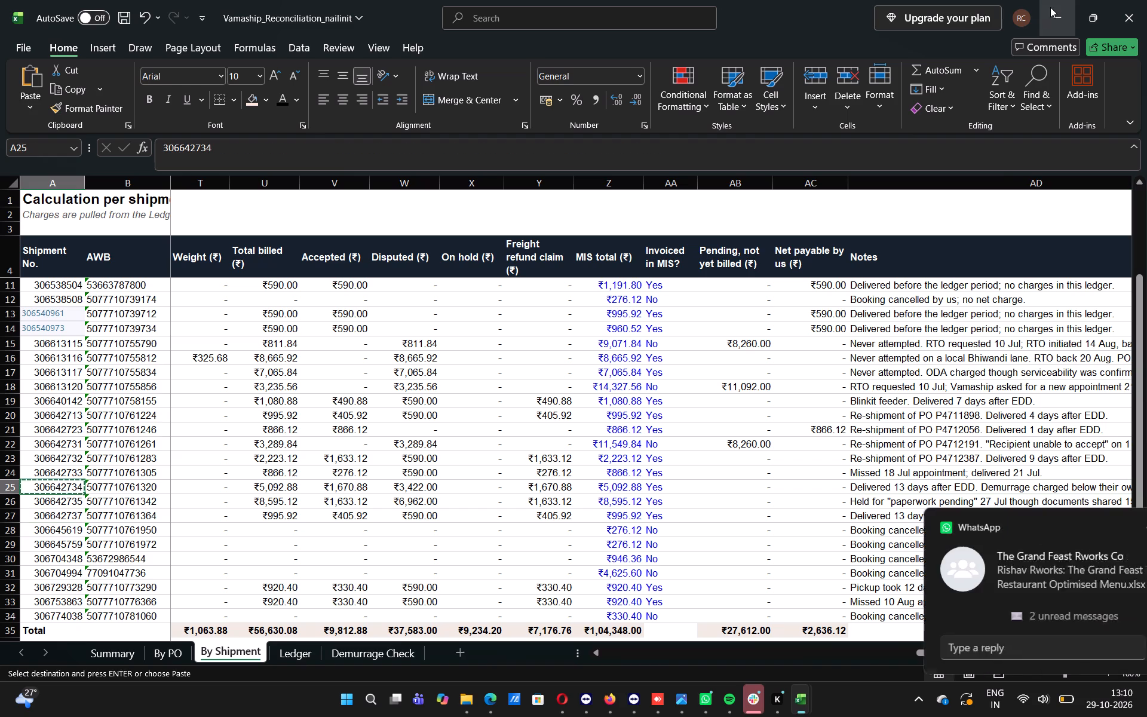
click(1050, 7)
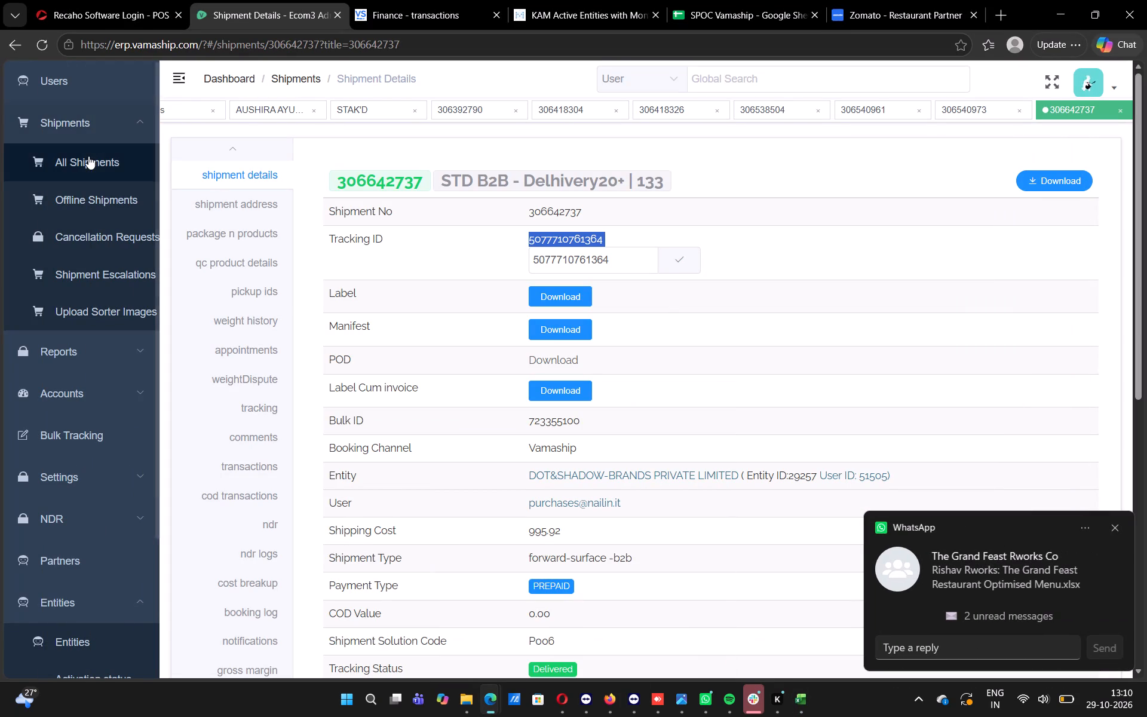
click(88, 156)
click(189, 152)
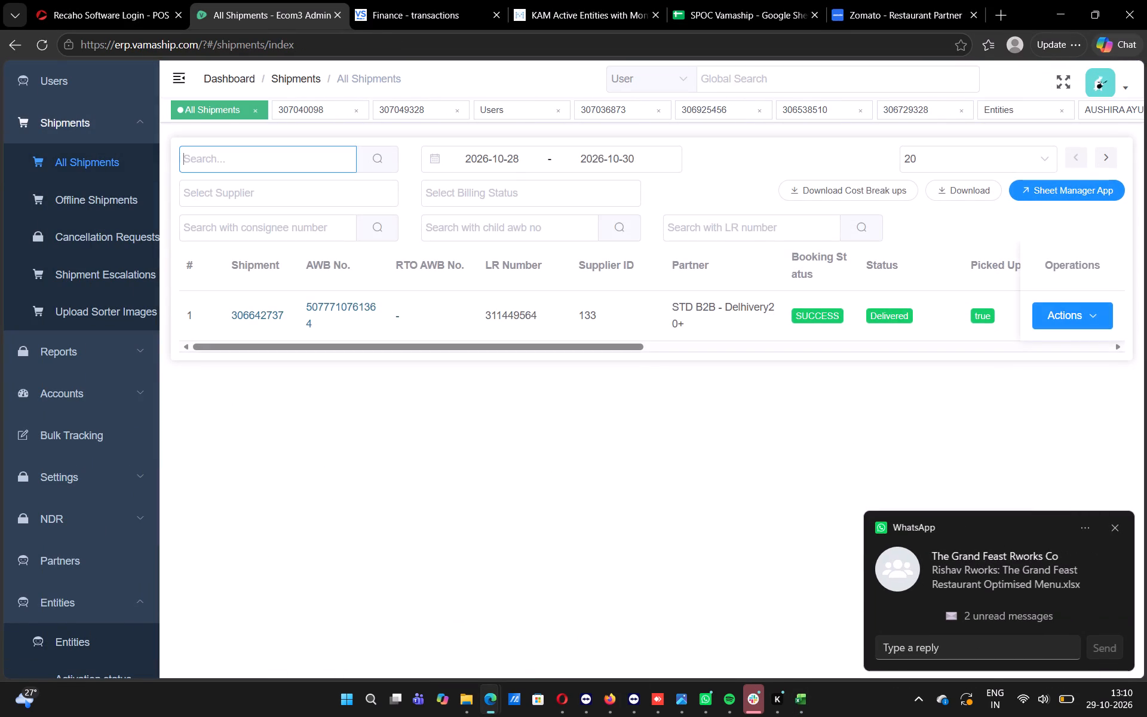
key(ctrl+v)
click(253, 315)
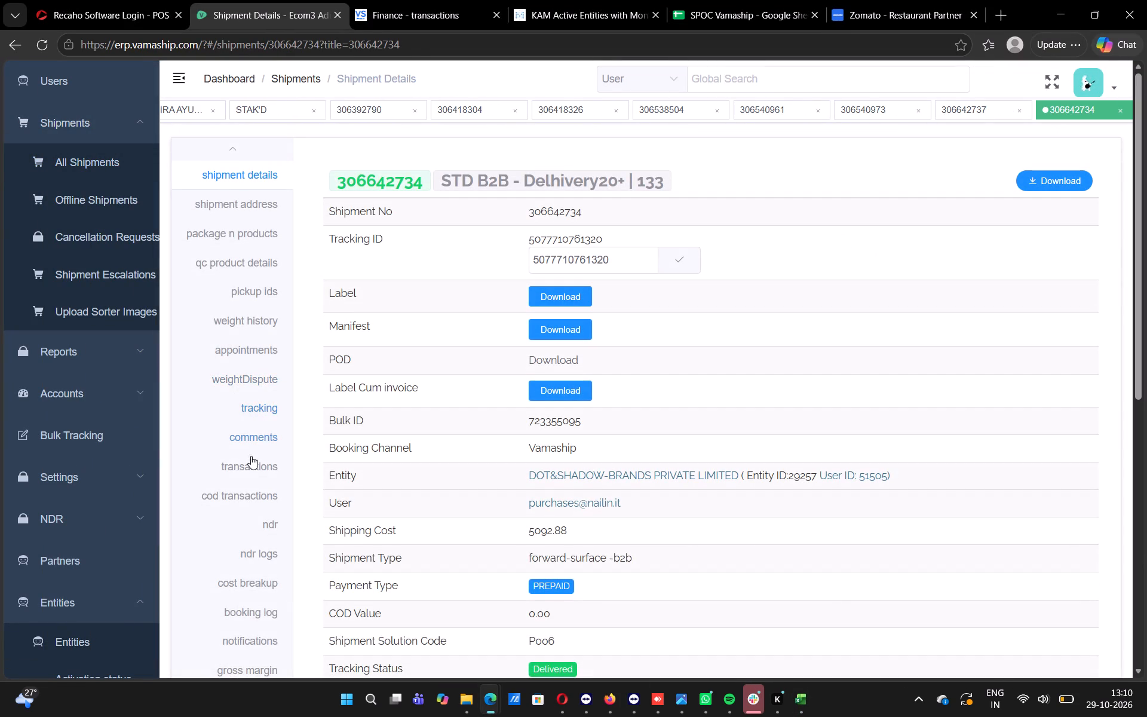
click(251, 462)
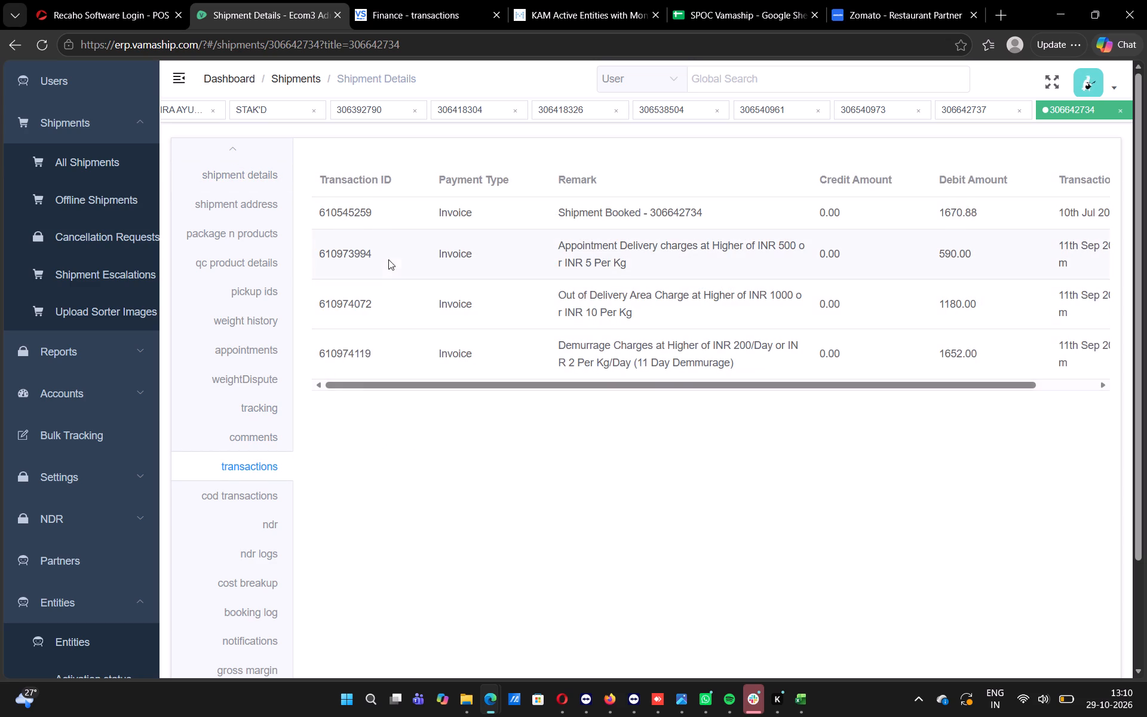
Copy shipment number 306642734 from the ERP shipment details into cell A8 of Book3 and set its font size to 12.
click(246, 179)
drag(515, 215, 576, 220)
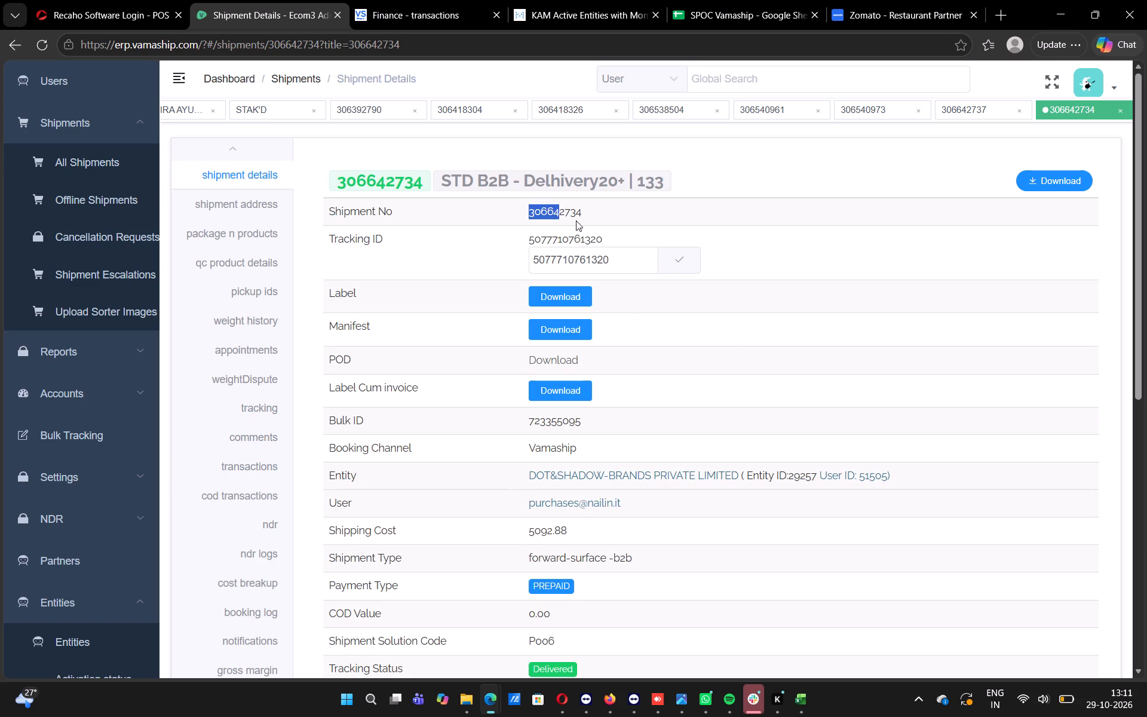
drag(576, 220, 603, 225)
key(ctrl+c)
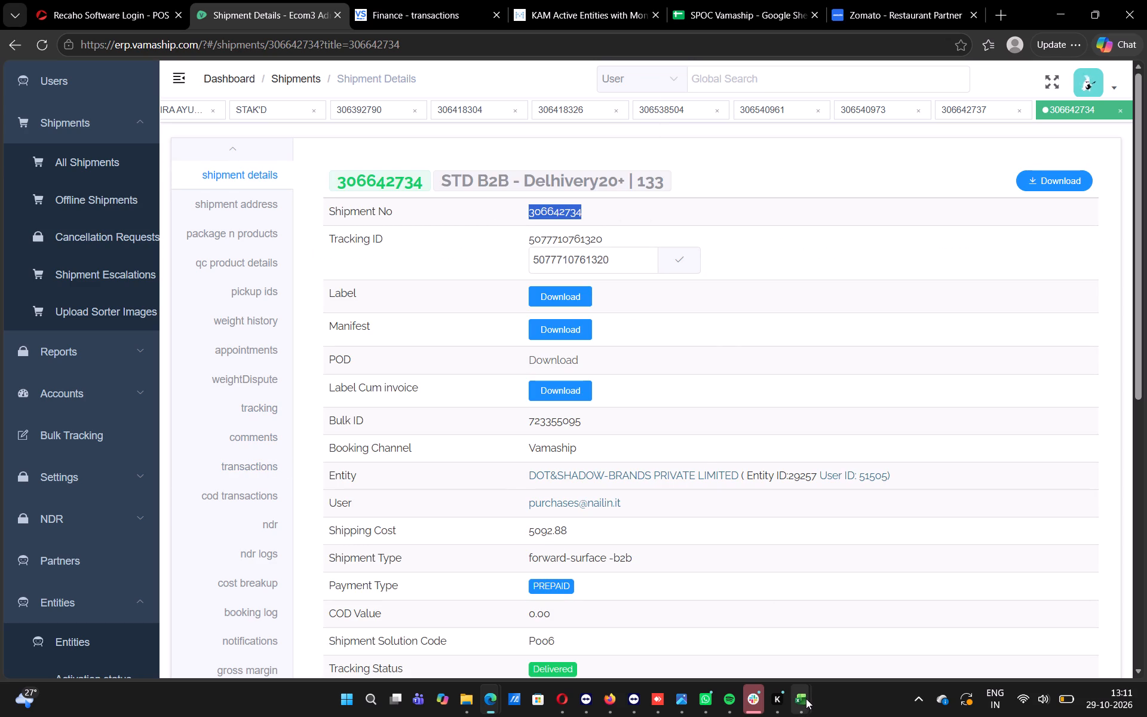
click(925, 642)
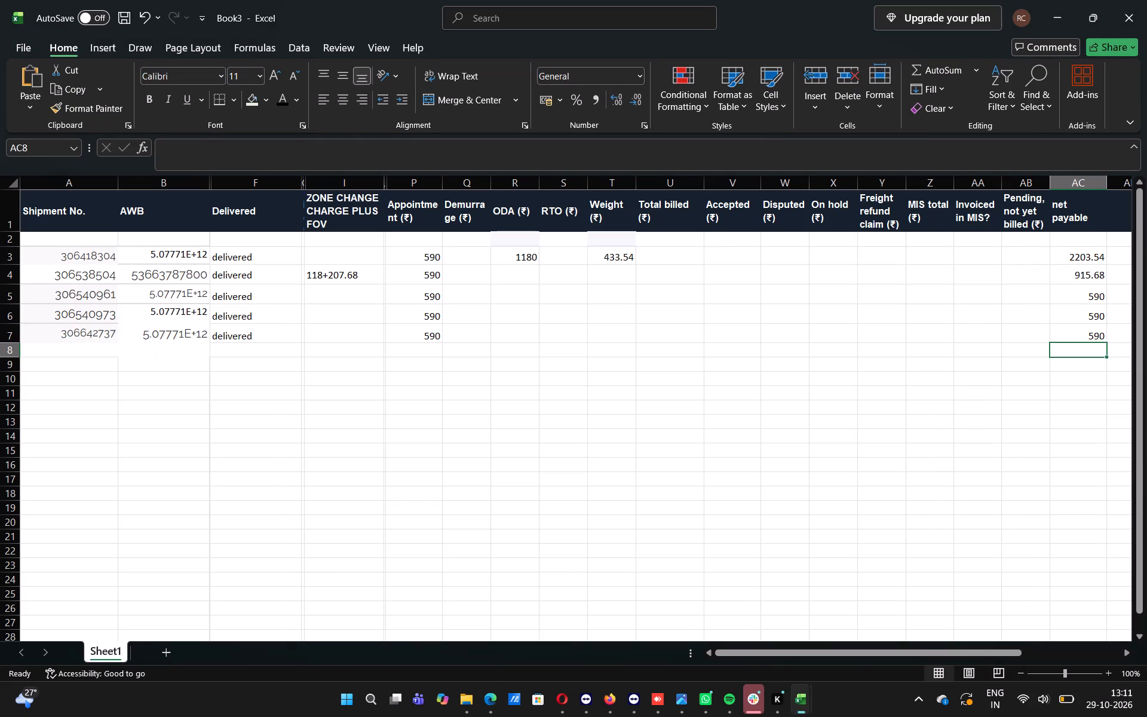
click(95, 351)
key(ctrl+v)
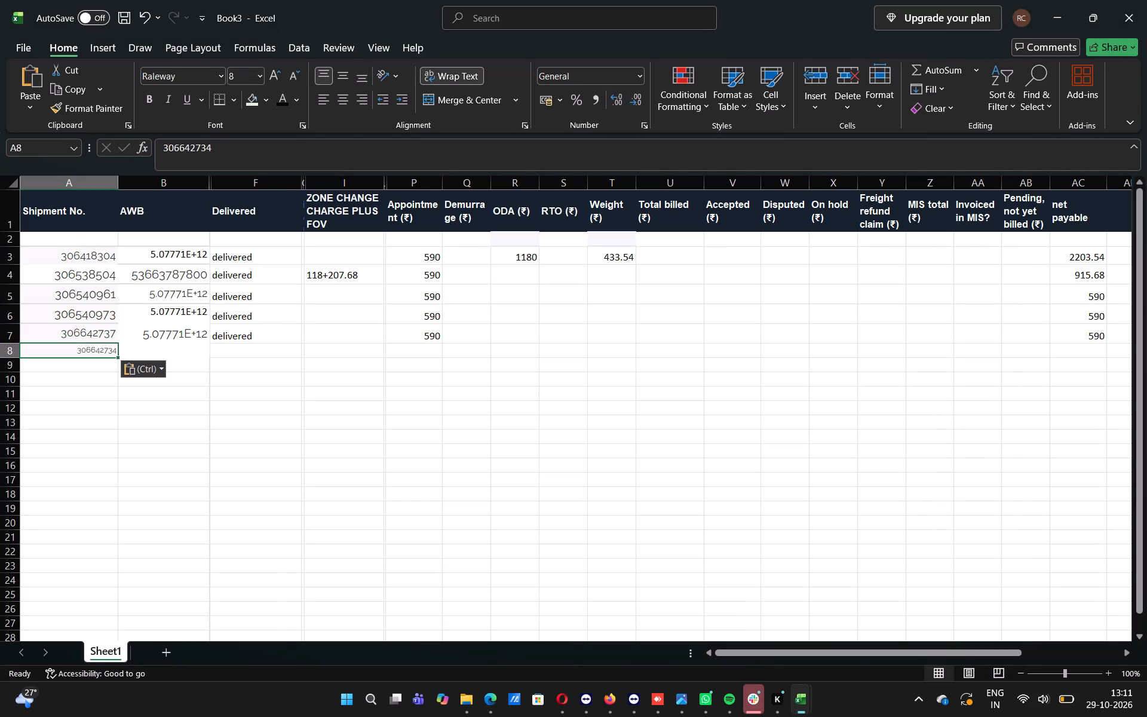
click(260, 76)
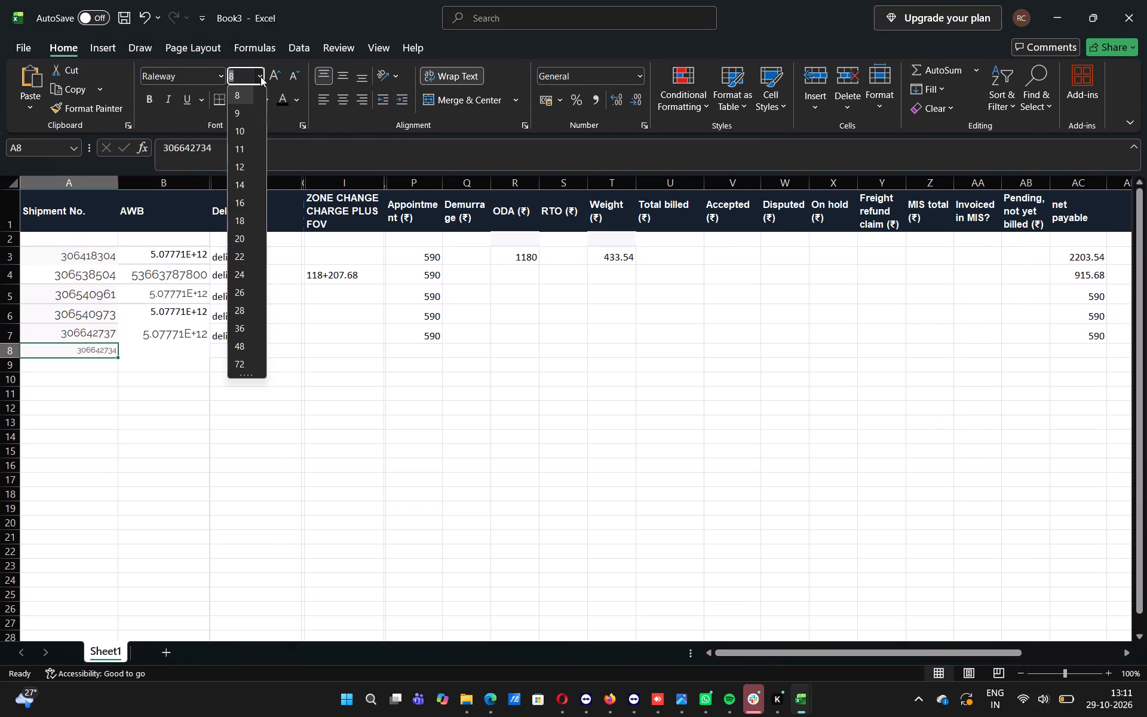
click(241, 168)
click(180, 350)
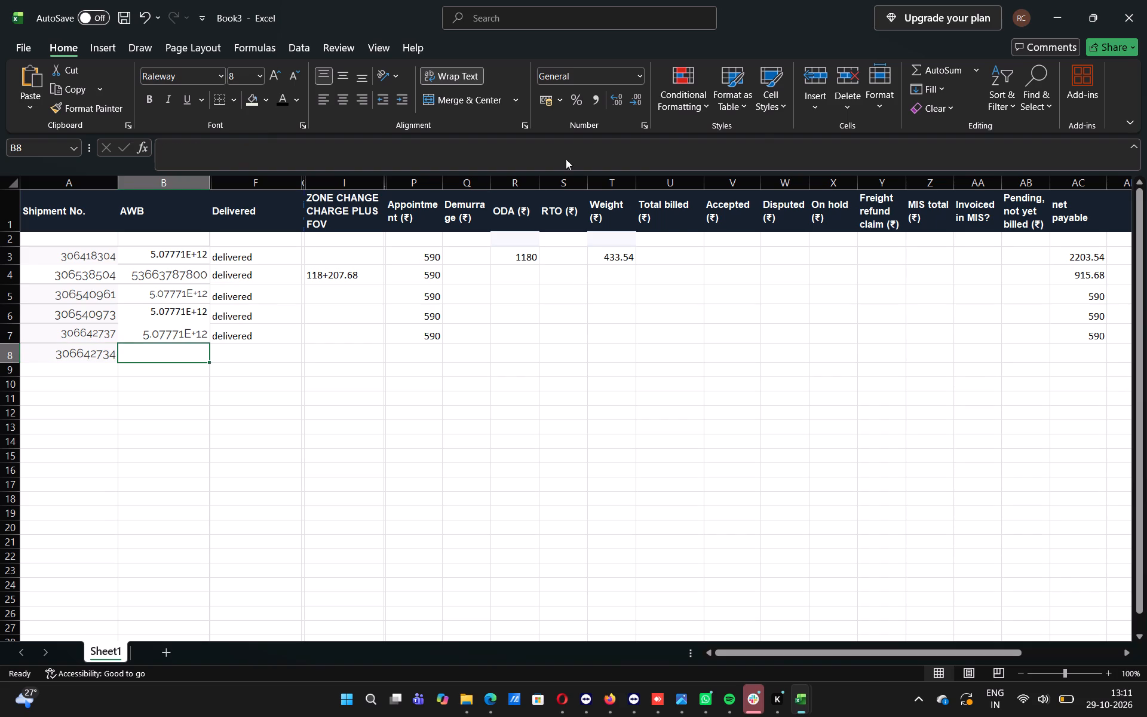
click(1048, 4)
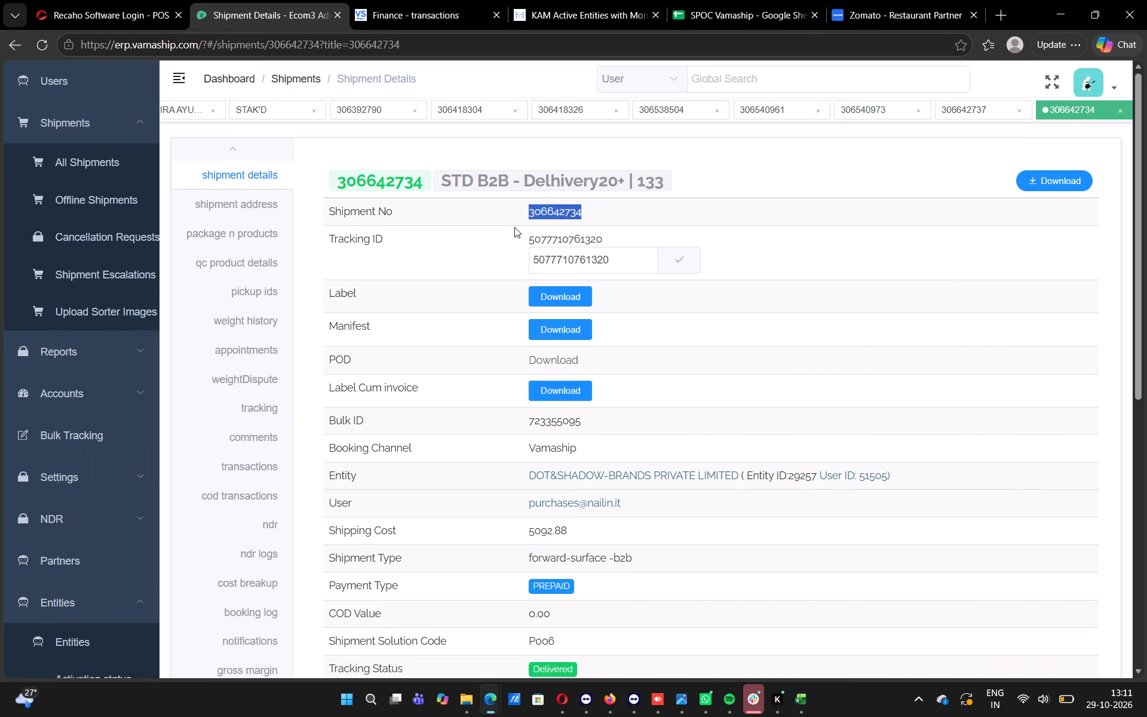
drag(522, 238, 633, 240)
key(ctrl+c)
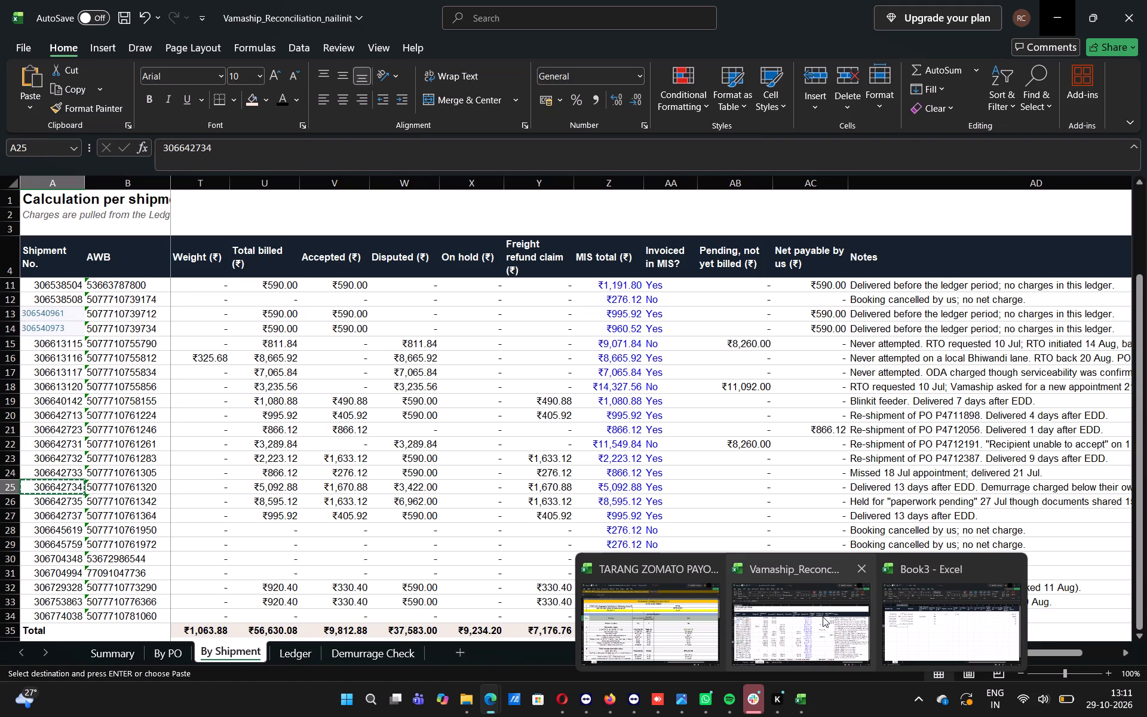
click(933, 619)
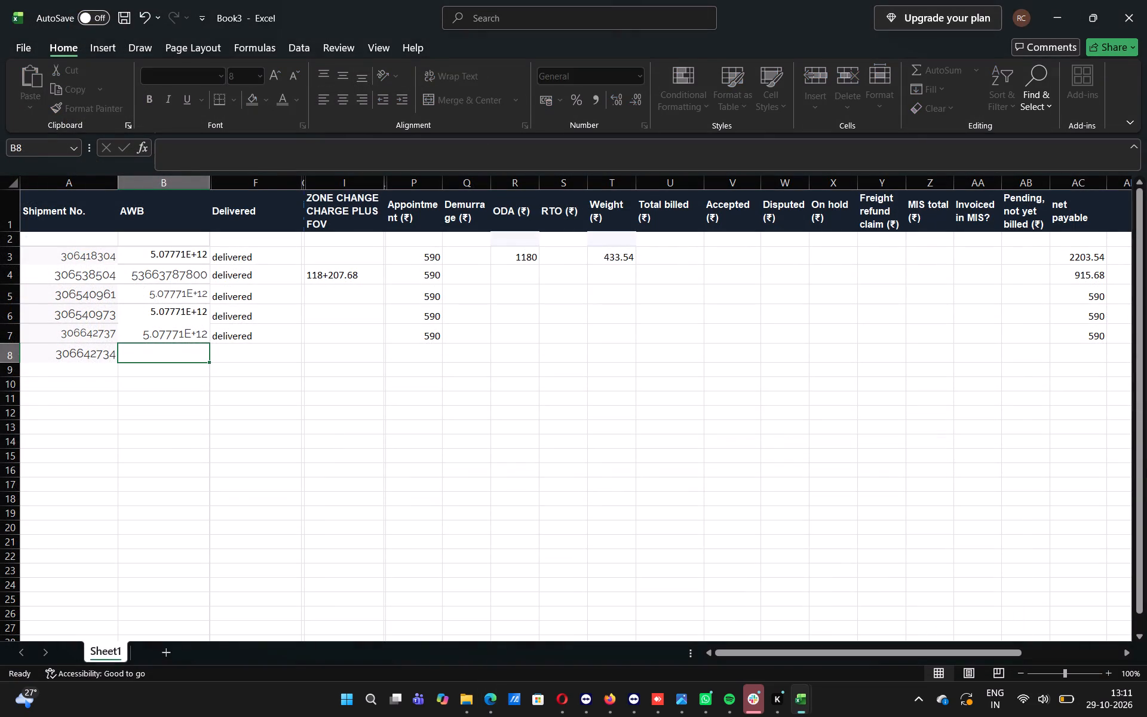
click(188, 353)
key(ctrl+v)
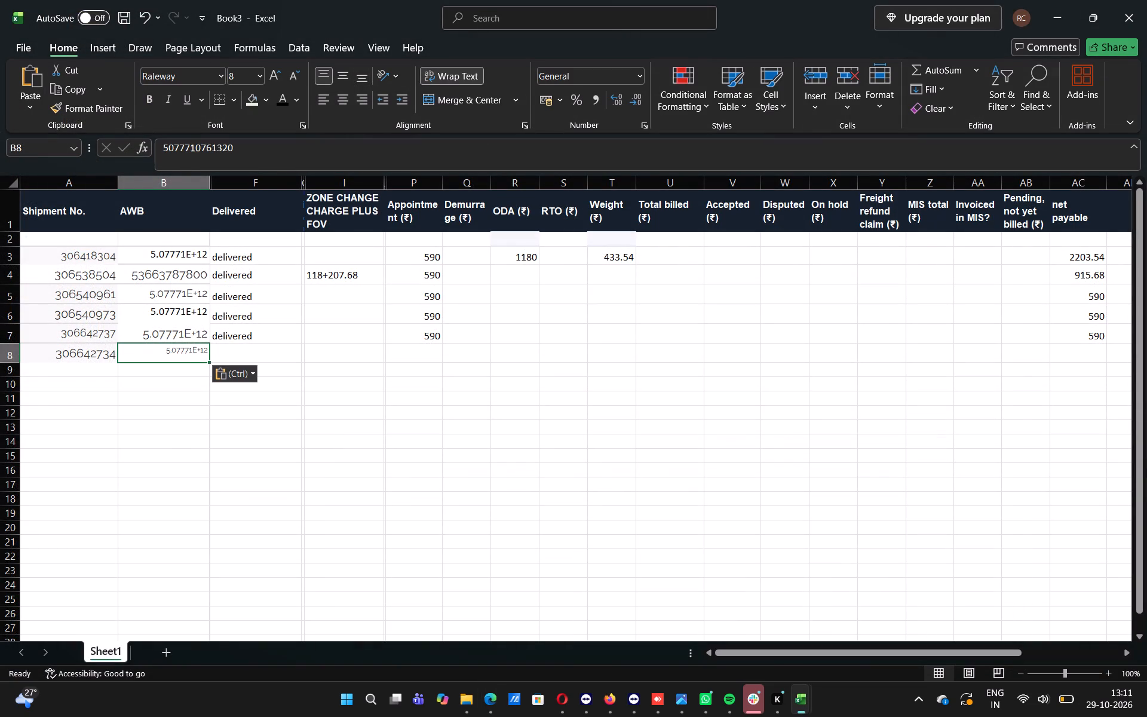
click(258, 71)
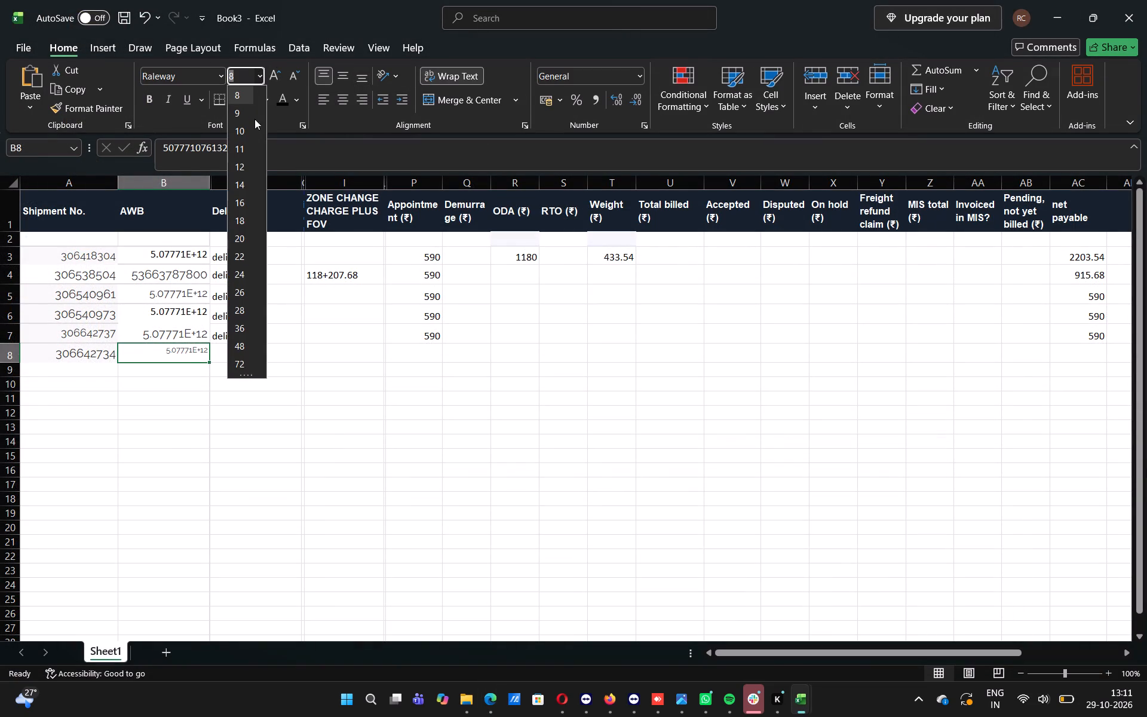
click(238, 168)
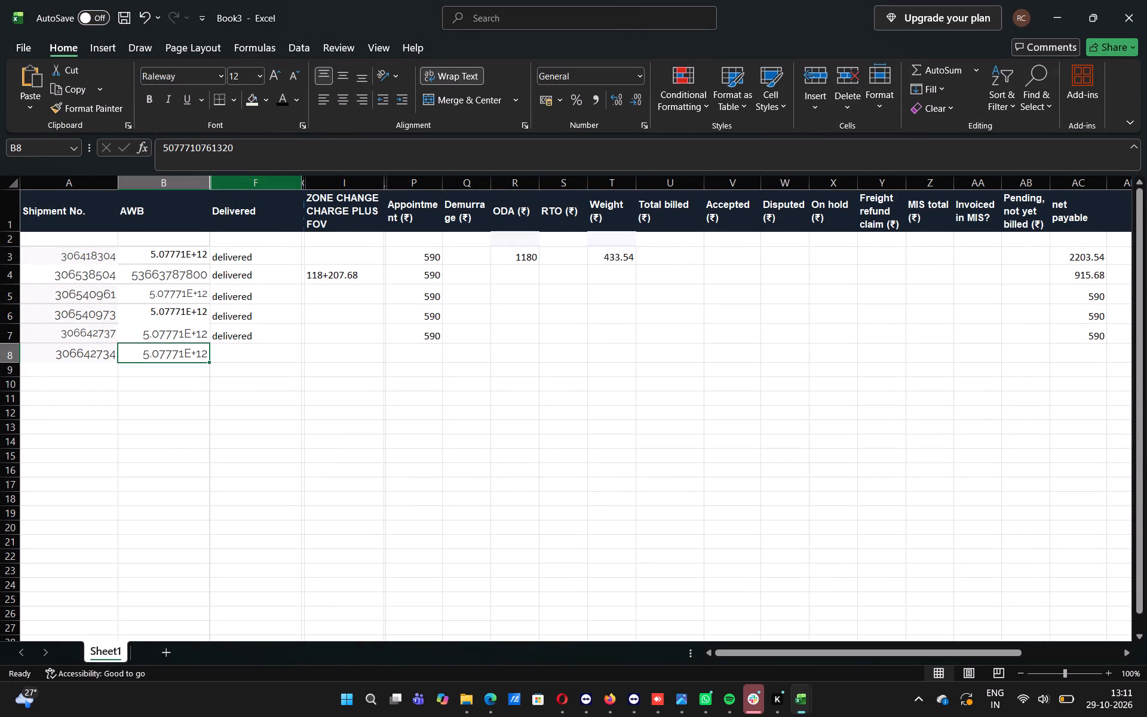
Copy the "delivered" status from F7 into F8 and enter 590 as the appointment charge in P8.
click(237, 336)
key(ctrl+c)
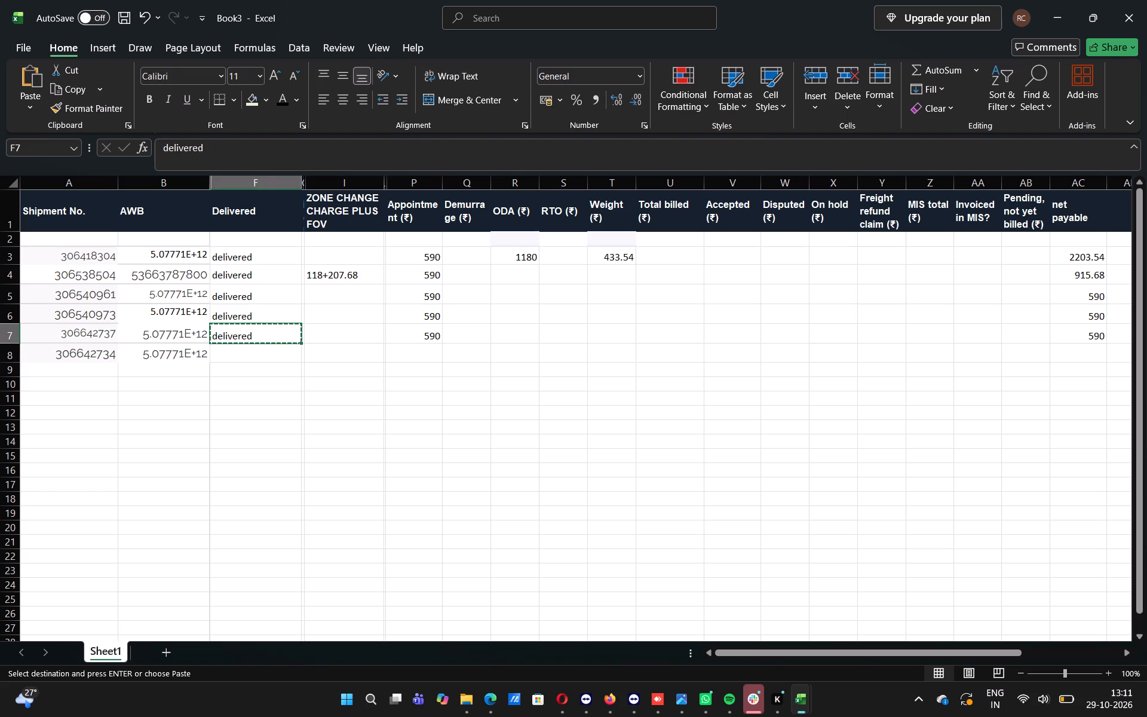
click(249, 352)
key(ctrl+v)
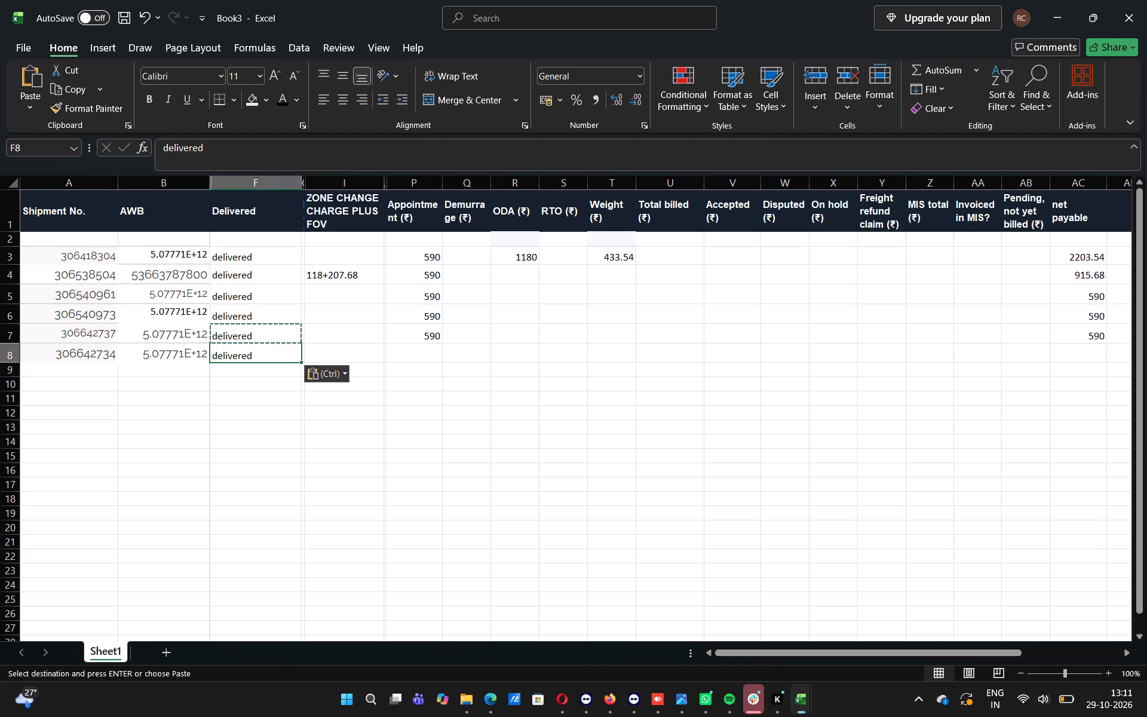
click(415, 357)
text(590)
click(501, 351)
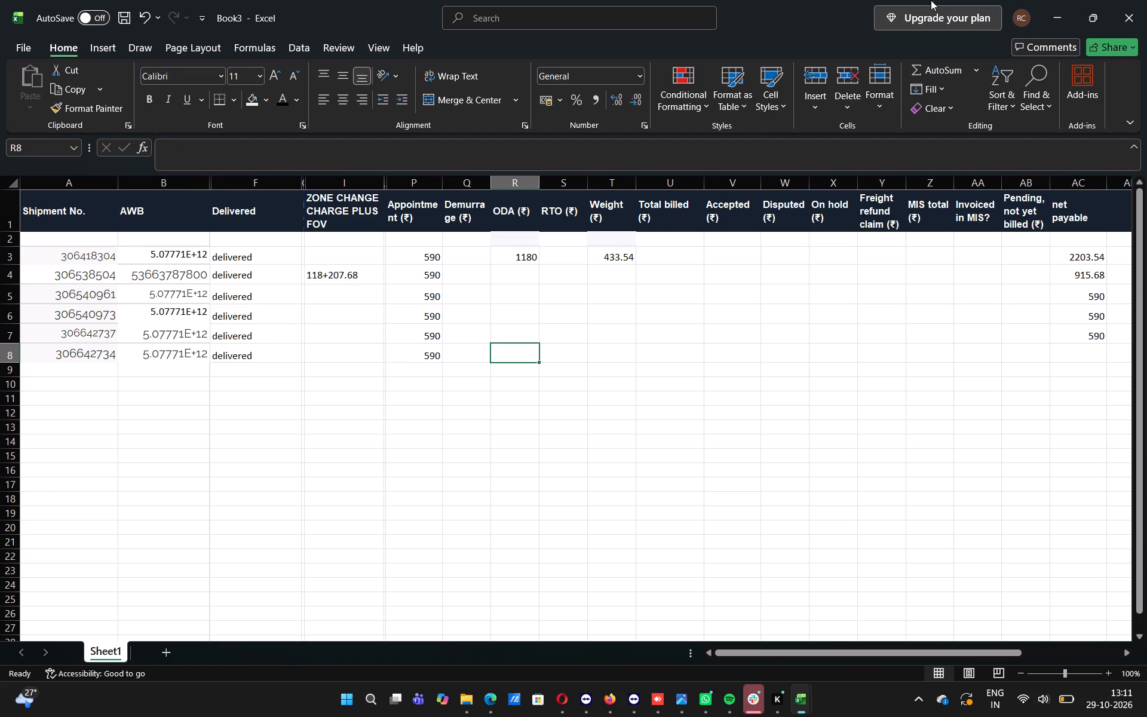
click(1063, 12)
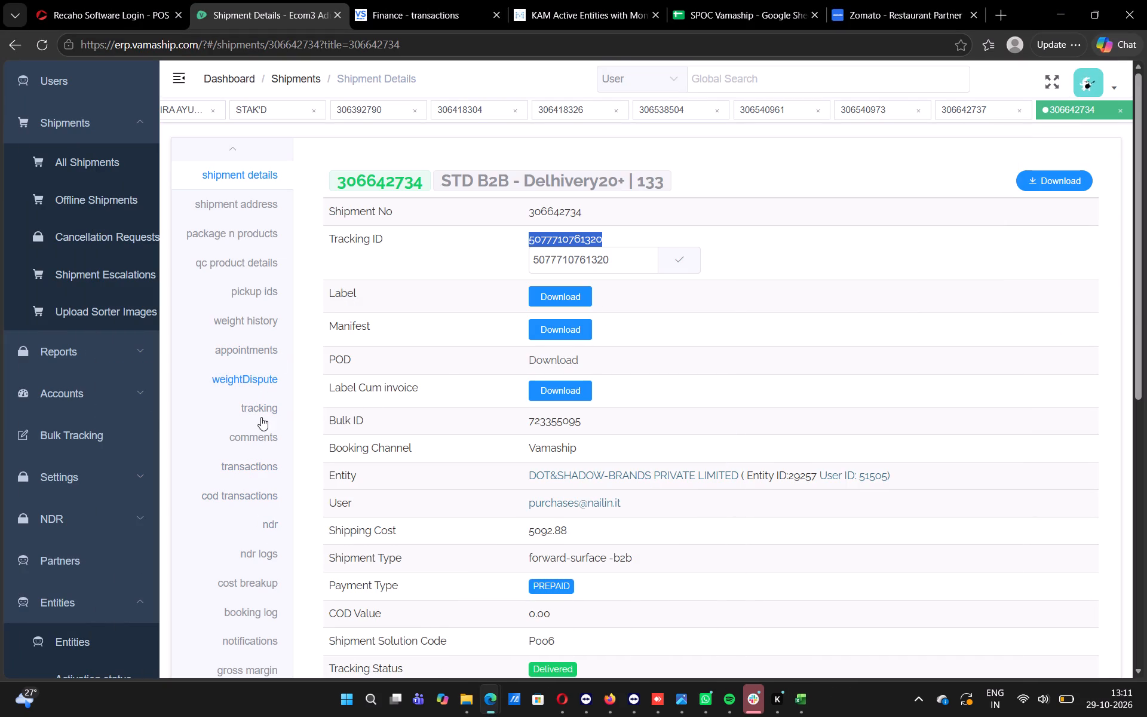
click(250, 467)
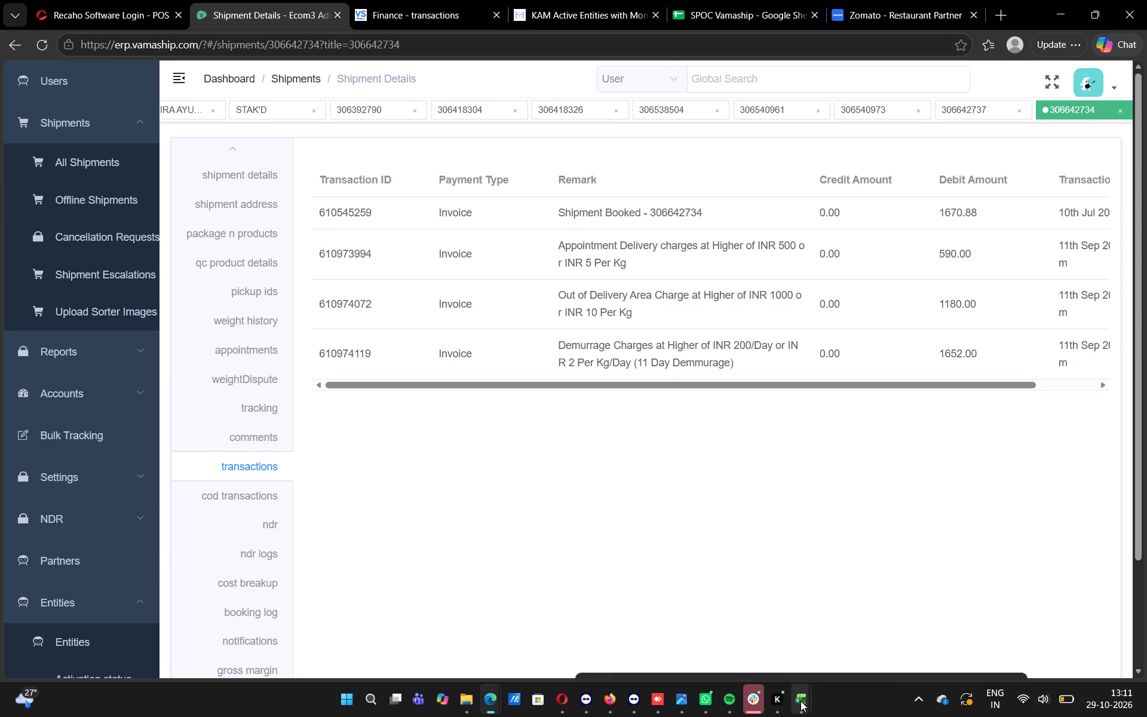
In the reconciliation's By Shipment sheet, examine the notes and charge columns for shipment 306642734, and return to its ERP transactions.
click(774, 621)
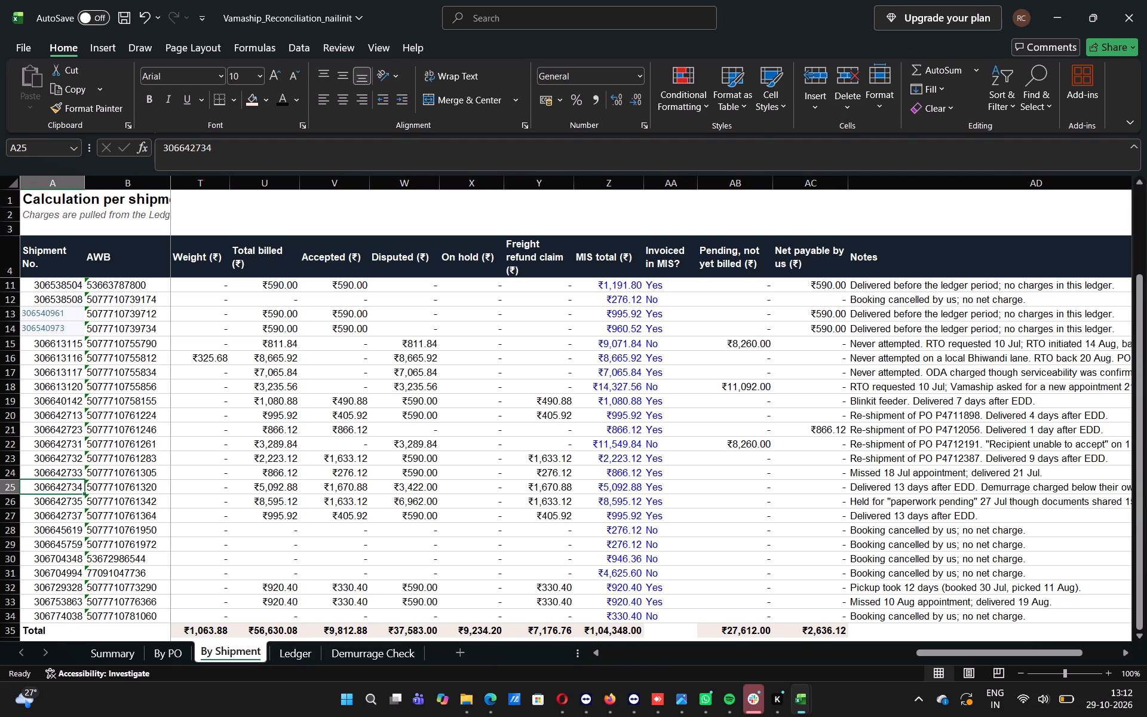
click(910, 488)
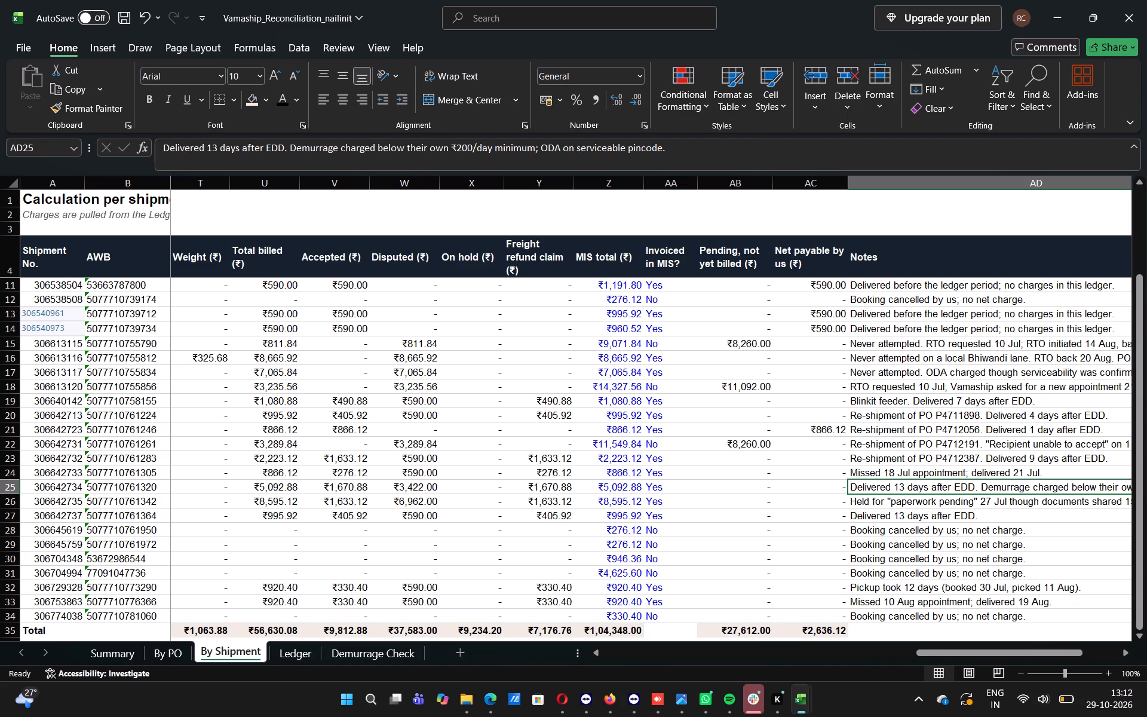
drag(986, 652, 1013, 652)
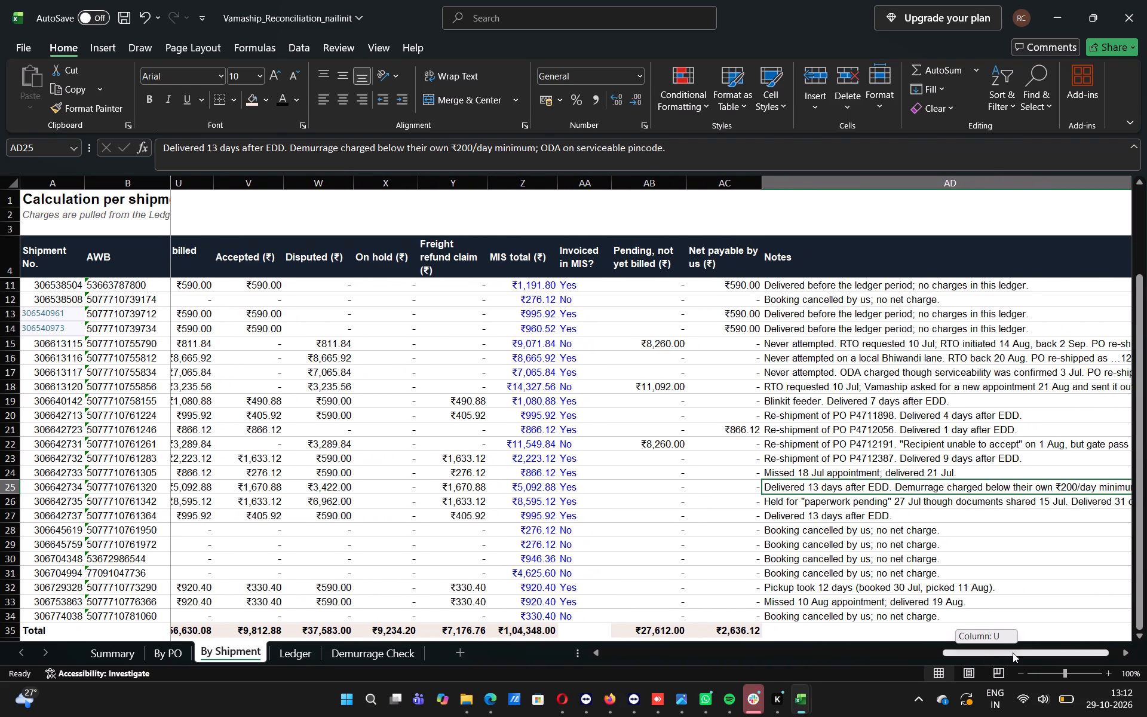
drag(1013, 652, 1072, 654)
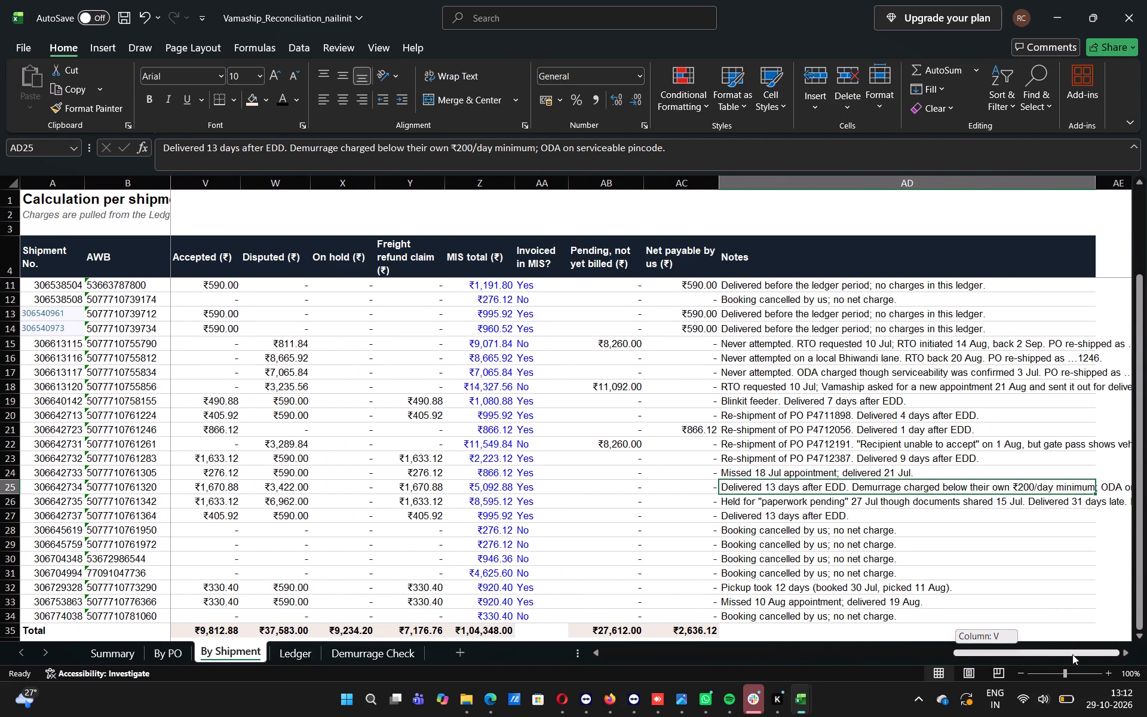
drag(1072, 654, 1044, 651)
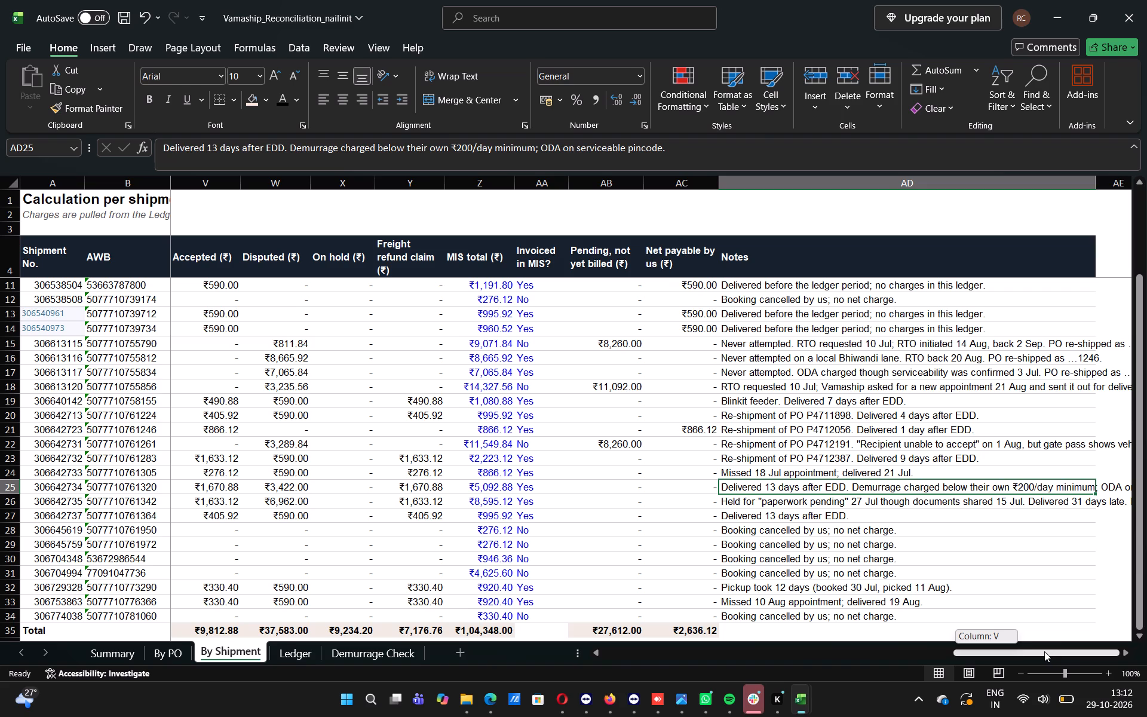
drag(1044, 651, 1011, 651)
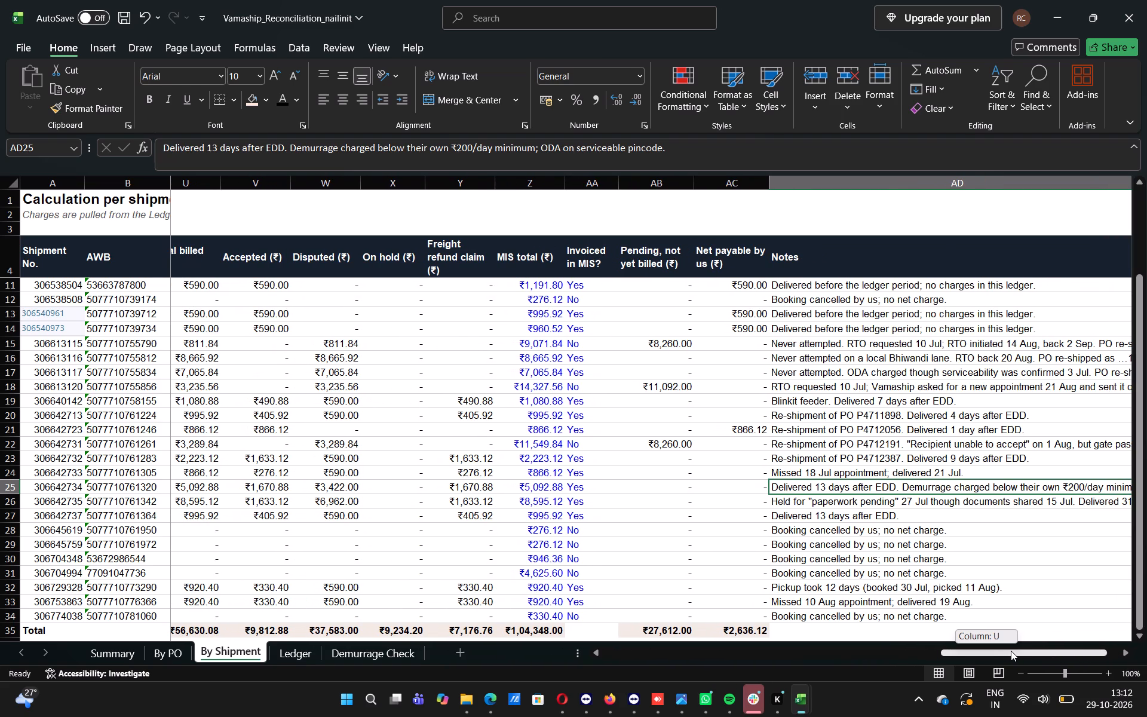
drag(1011, 651, 948, 649)
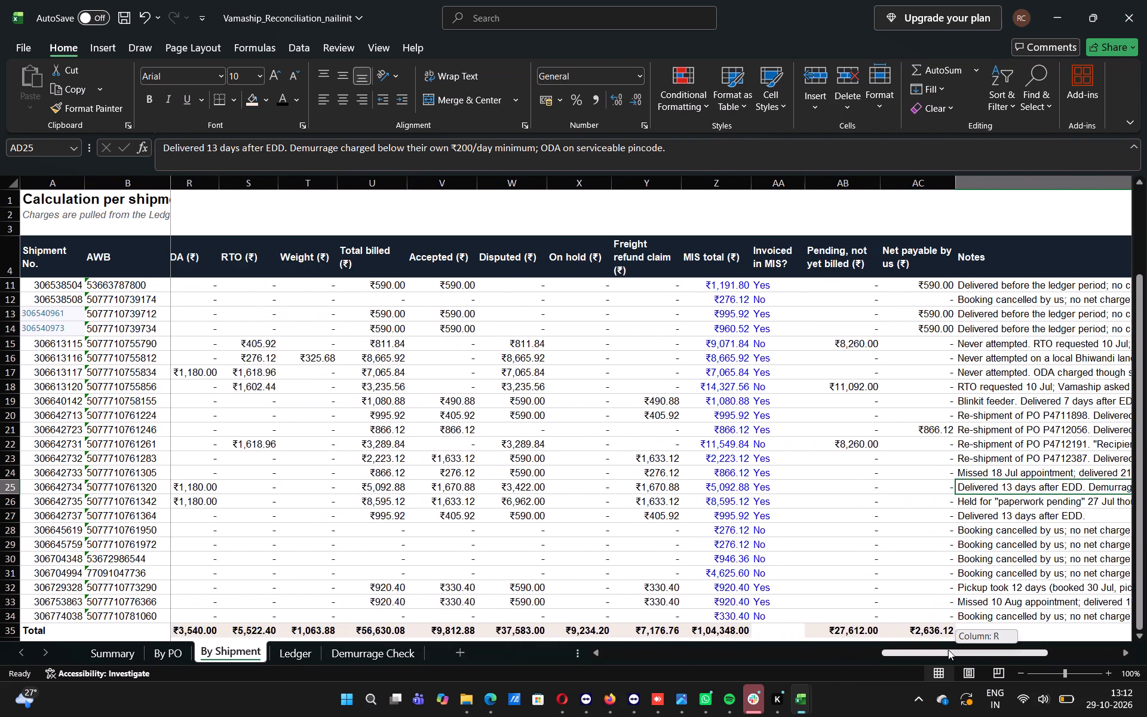
drag(948, 649, 855, 634)
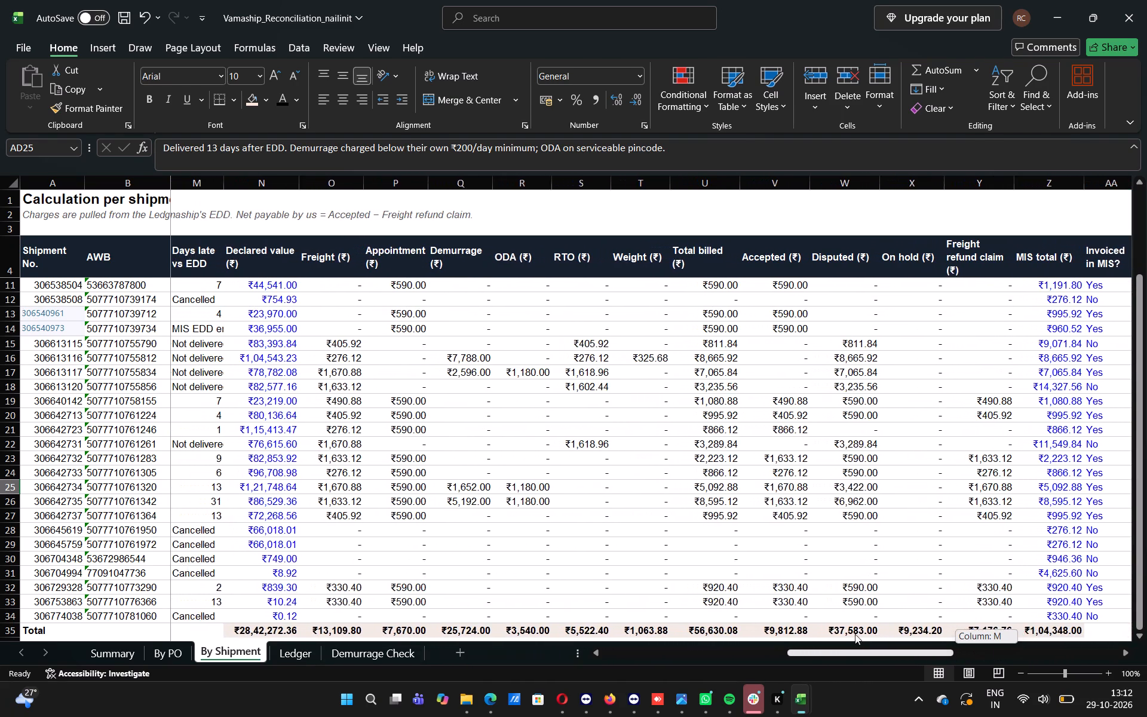
drag(855, 634, 812, 636)
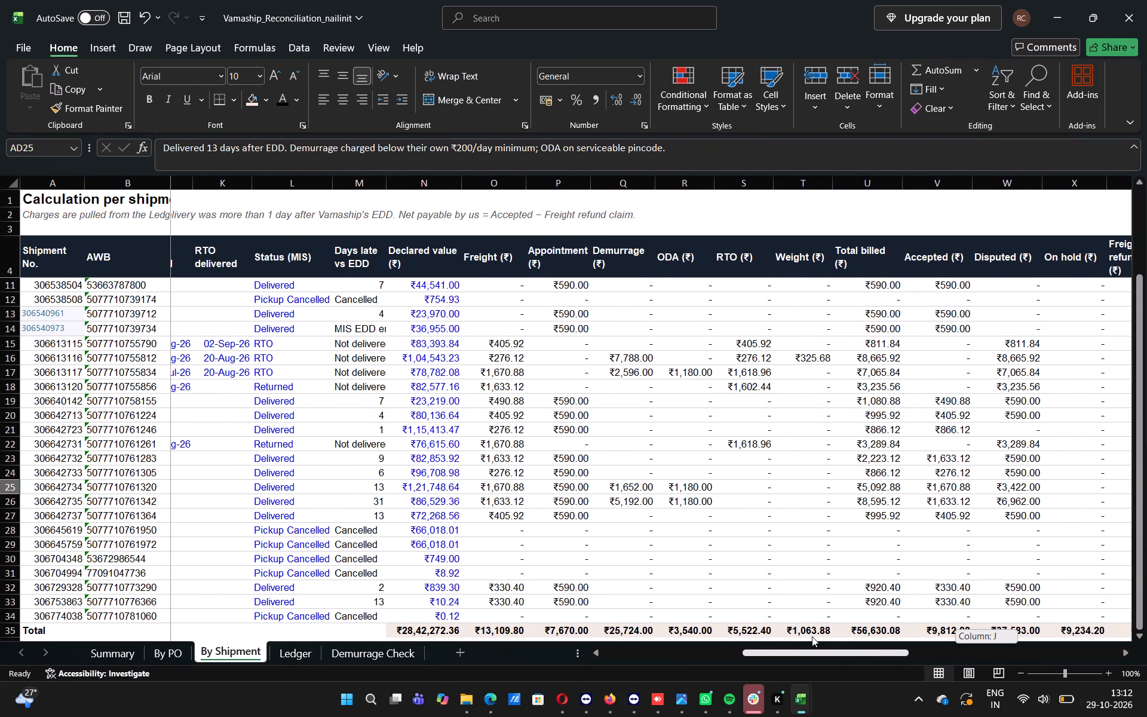
drag(812, 636, 806, 639)
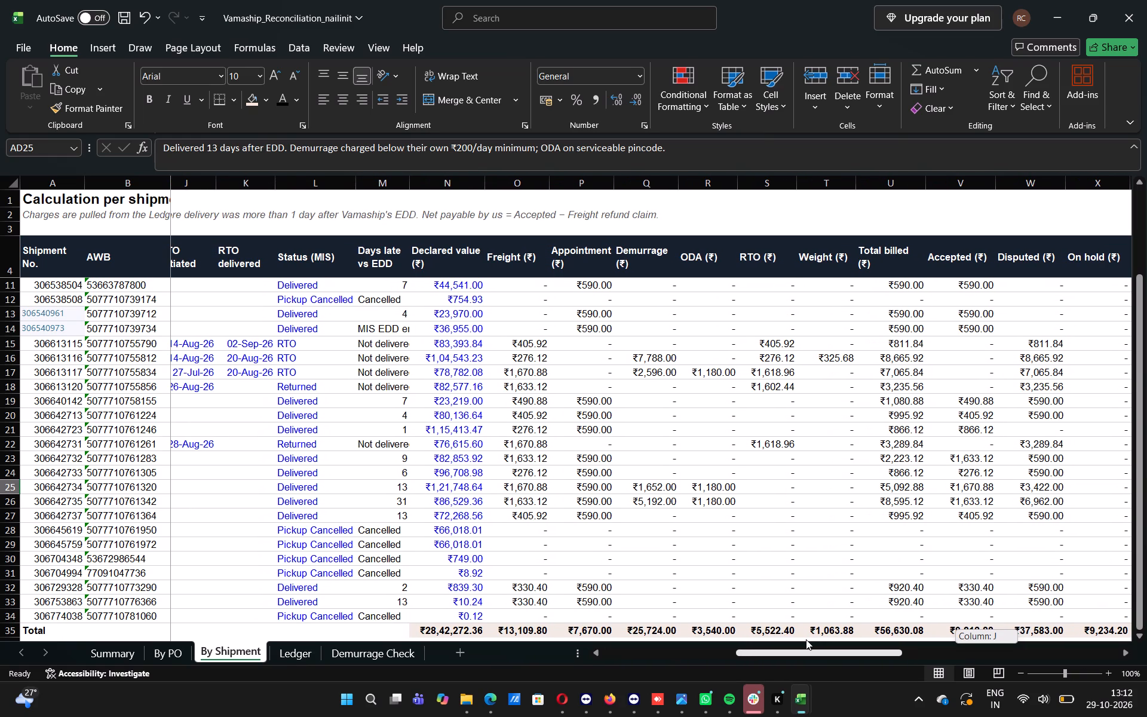
drag(806, 639, 872, 651)
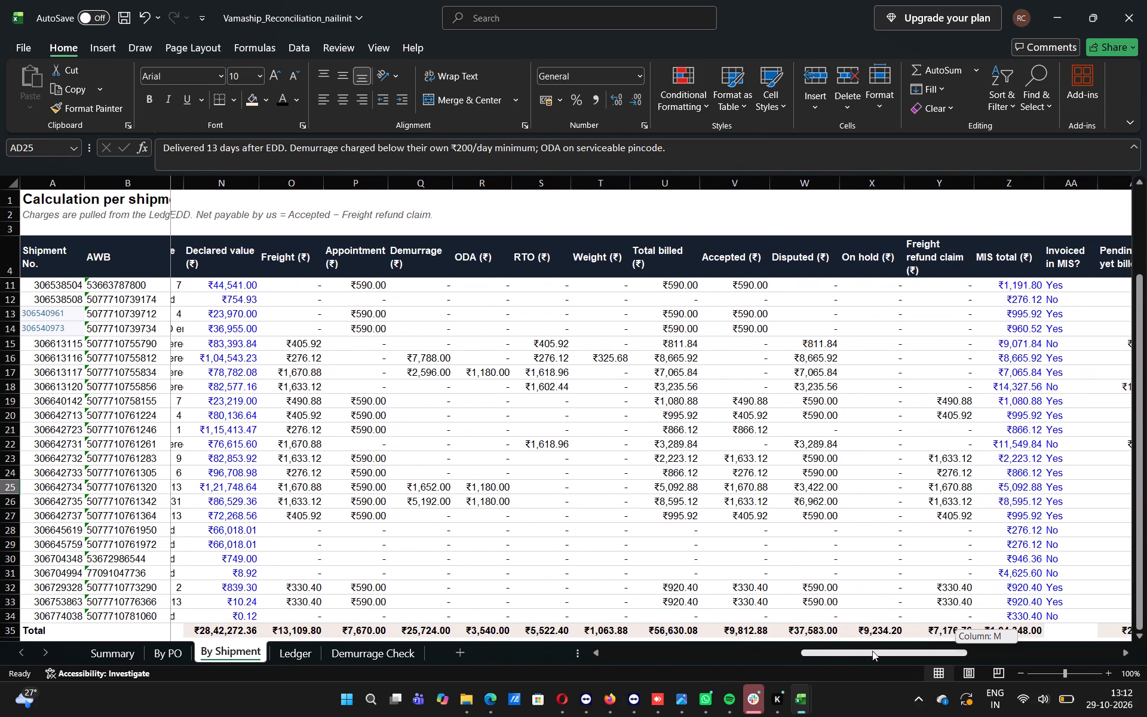
drag(872, 651, 927, 658)
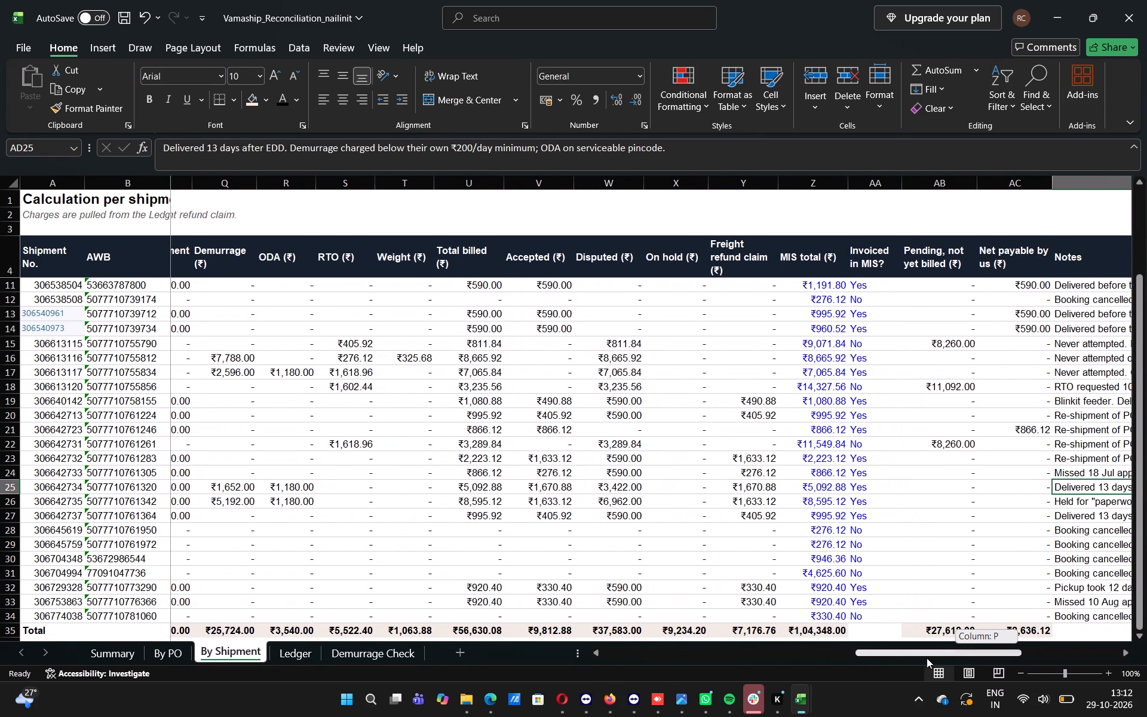
drag(927, 658, 966, 666)
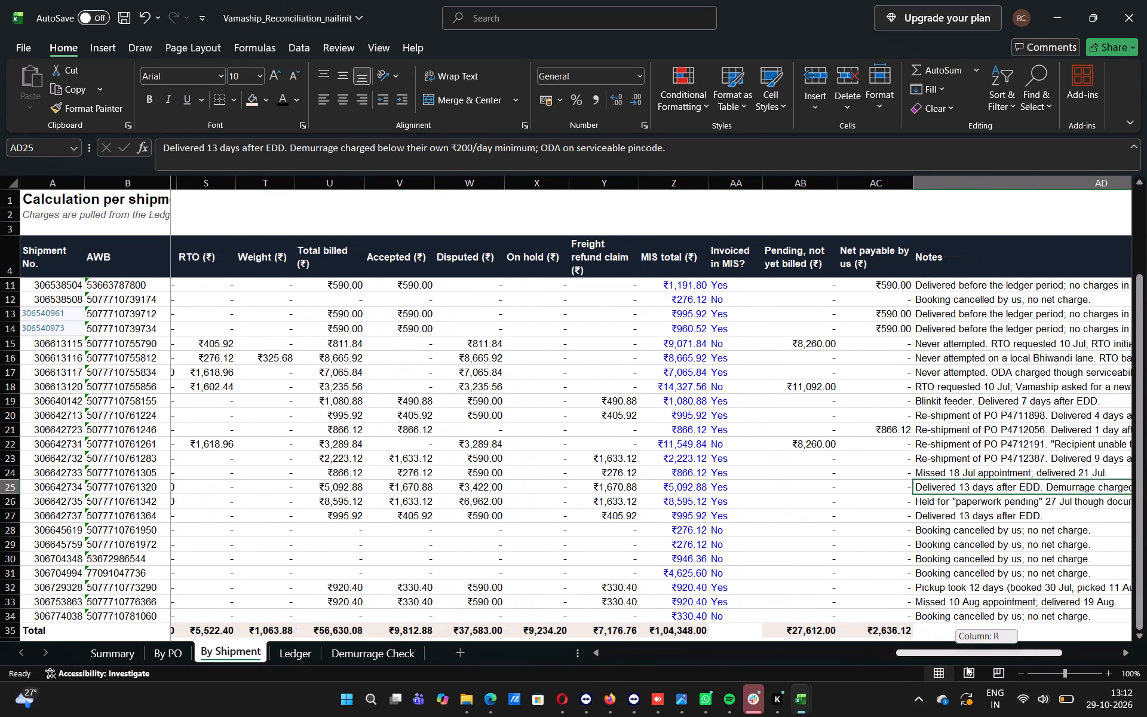
drag(966, 666, 979, 666)
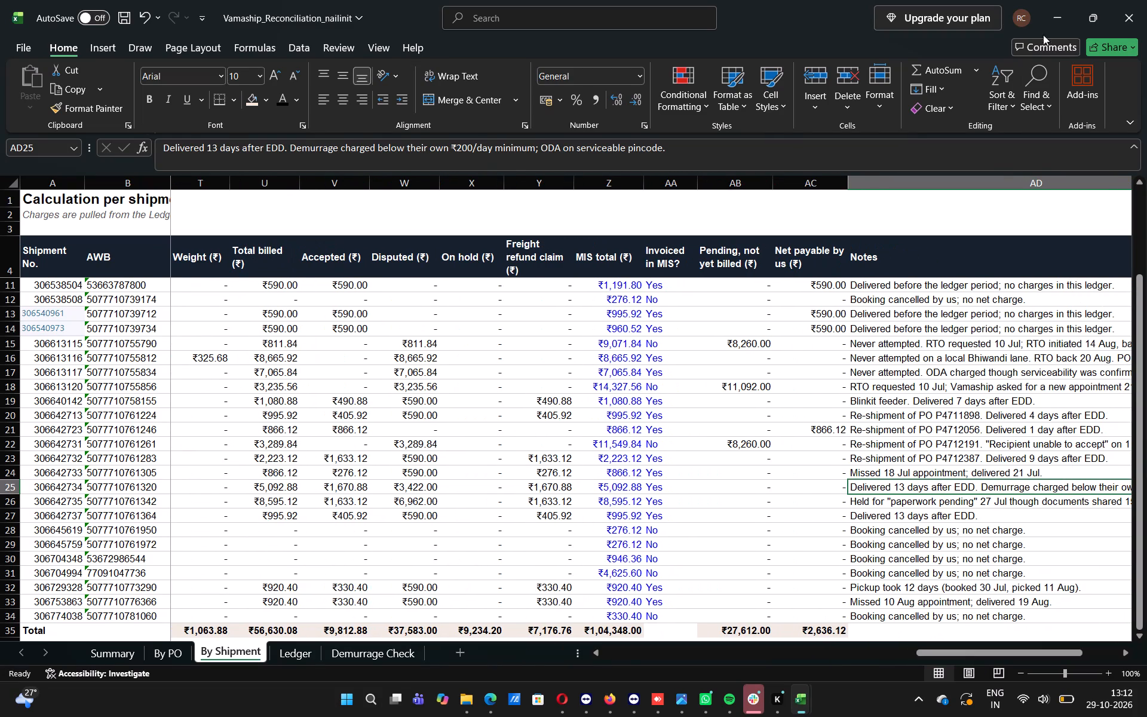
click(1057, 8)
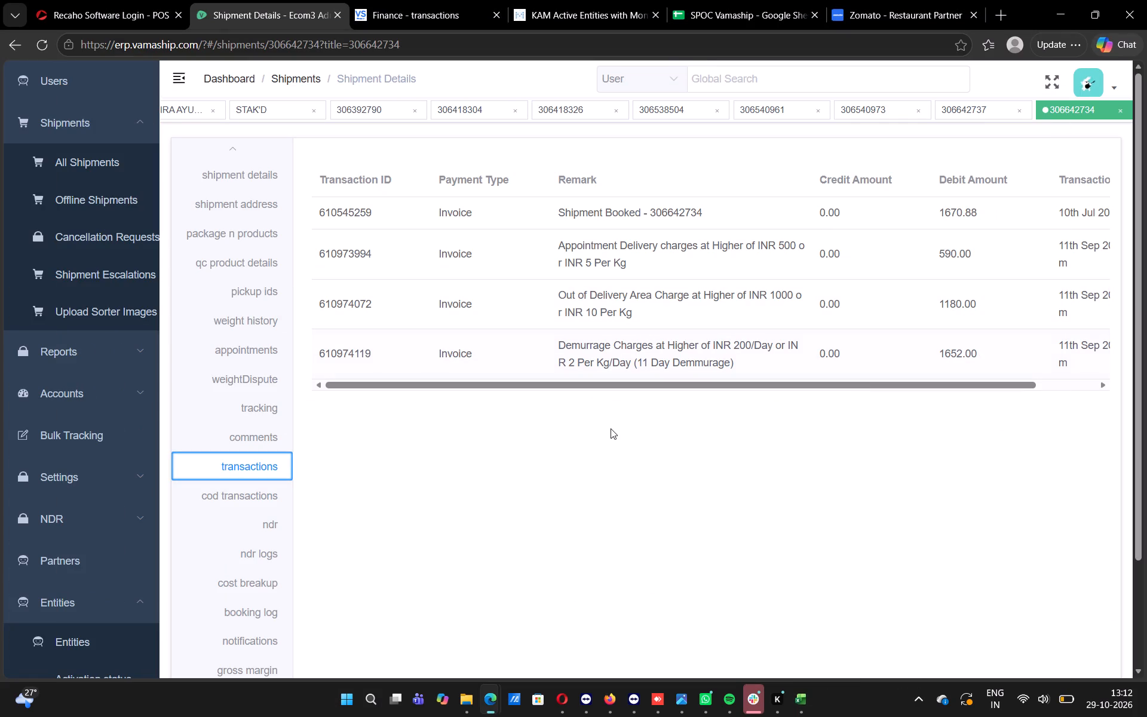
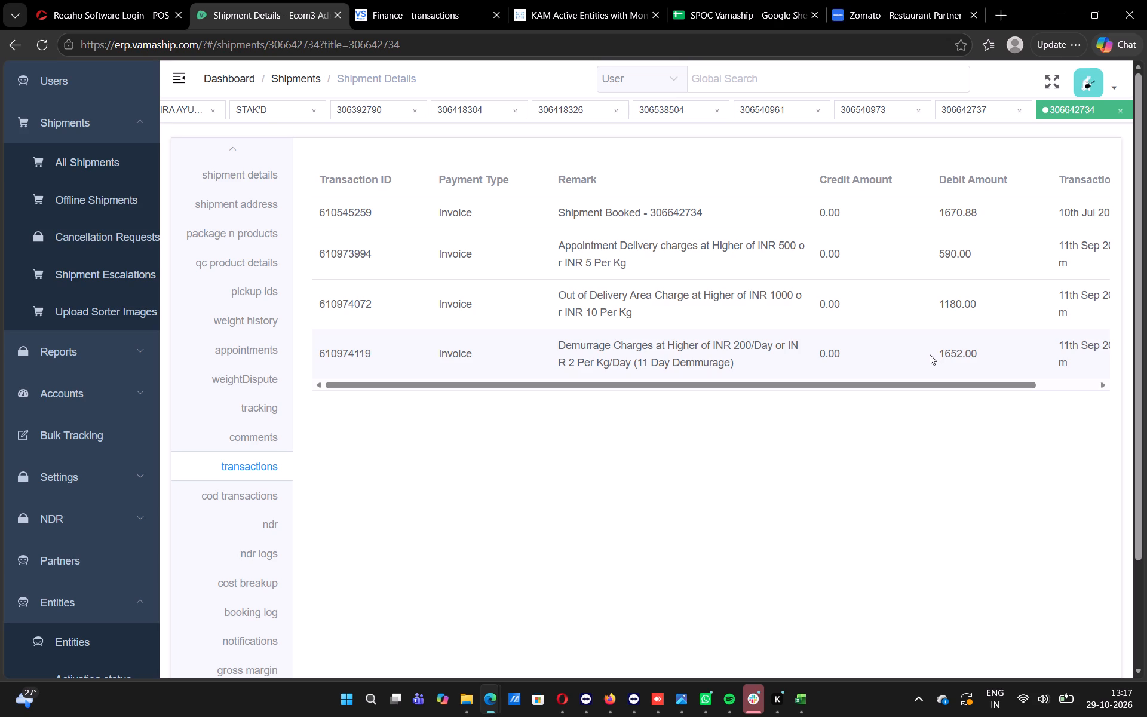
Copy the 1652.00 demurrage debit from the ERP transactions and enter 1180 as the ODA charge in R8 of Book3.
drag(930, 354, 985, 357)
key(ctrl+c)
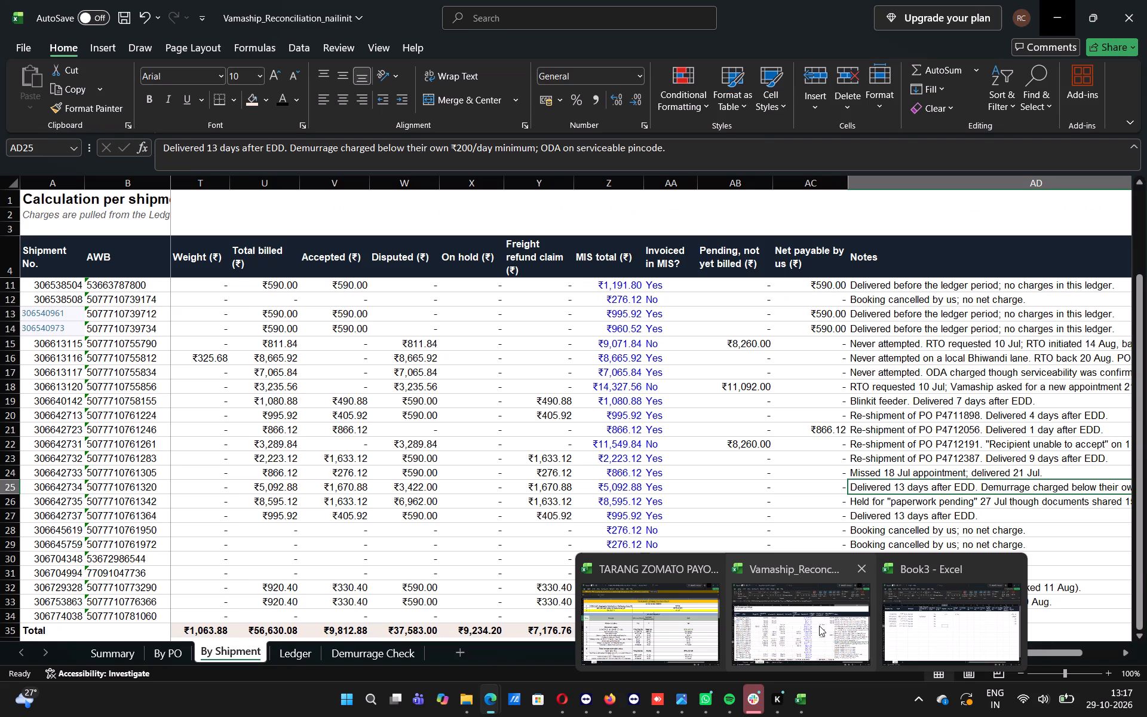
click(909, 618)
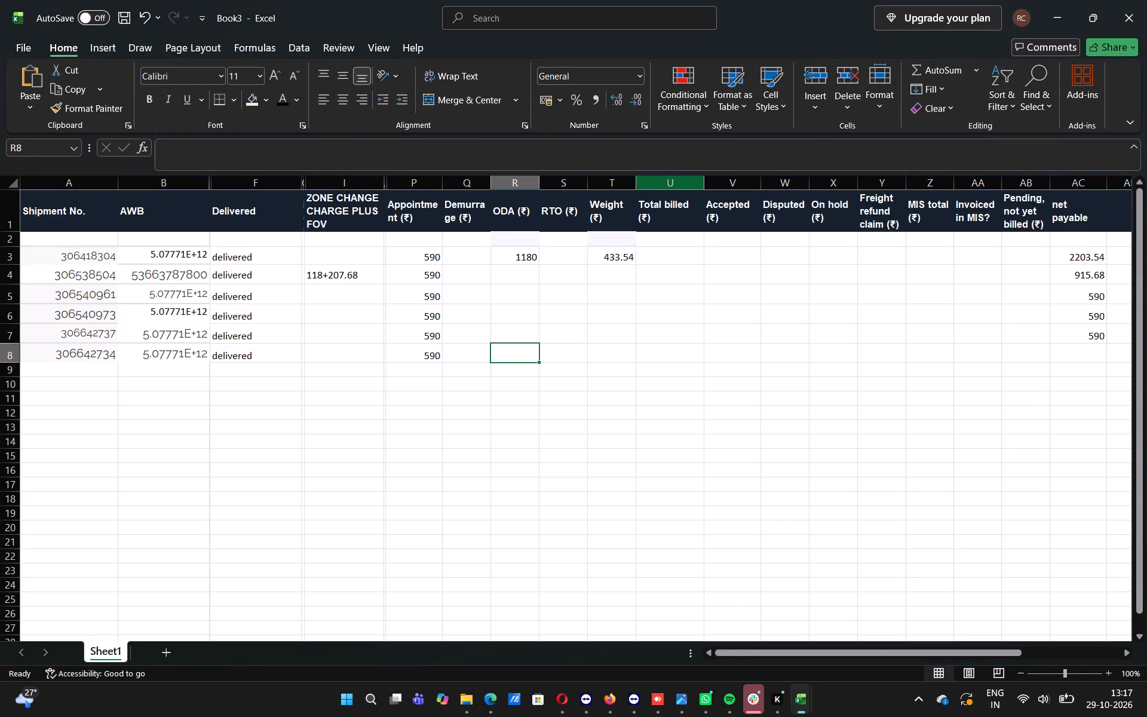
text(1180)
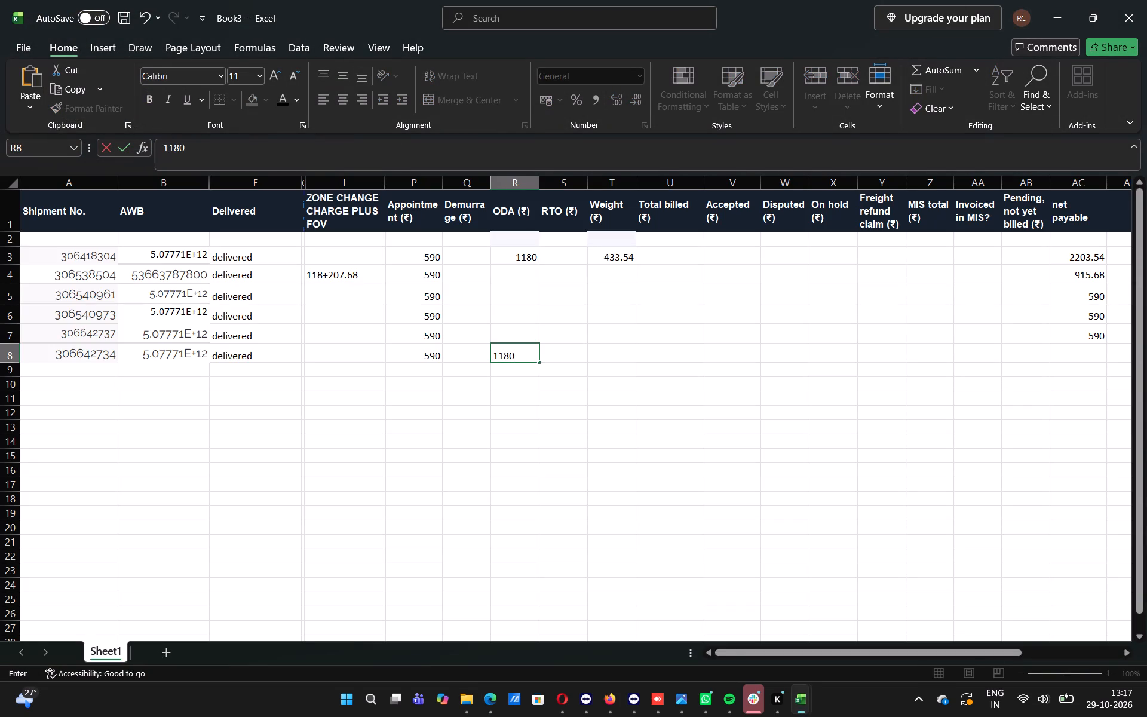
click(609, 355)
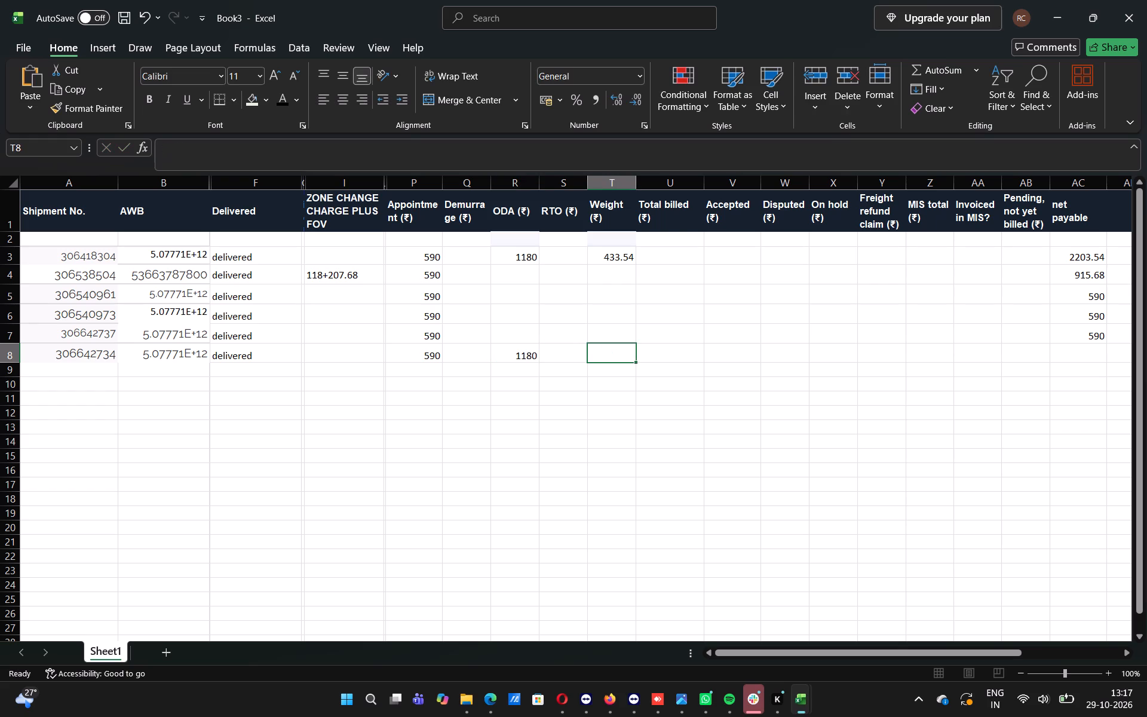
Enter 1652 as the demurrage charge in Q8, clearing the misplaced pasted content from Q8 and Q9.
click(474, 357)
key(ctrl+v)
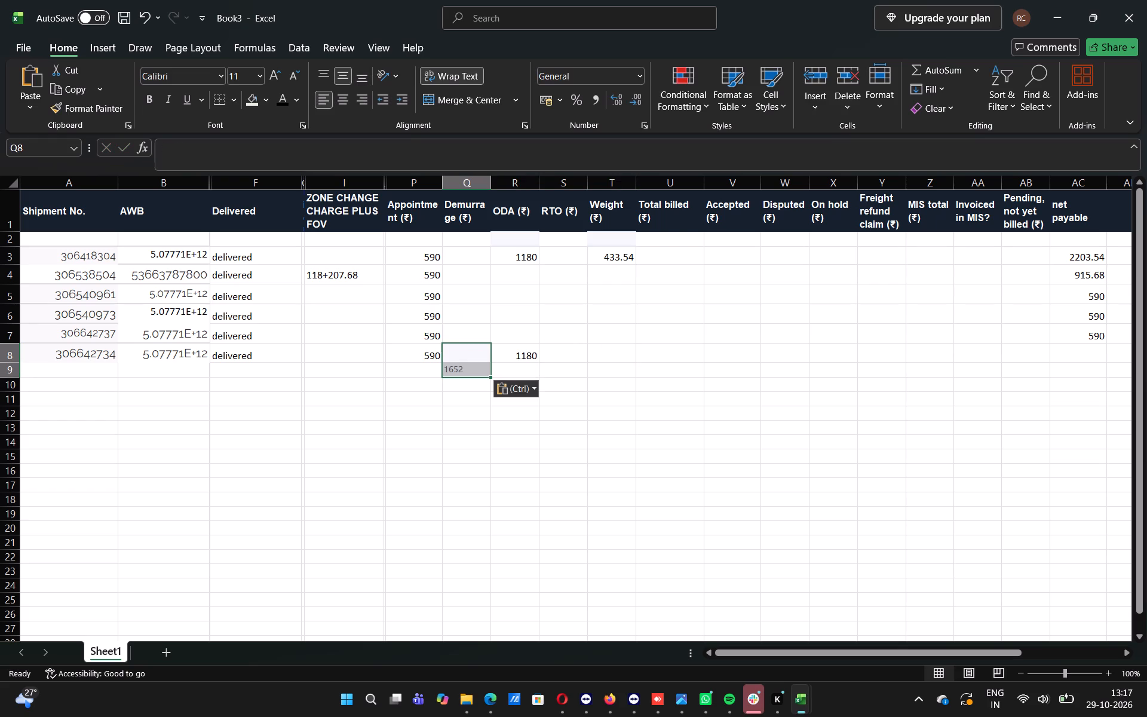
click(474, 357)
key(BackSpace)
click(465, 372)
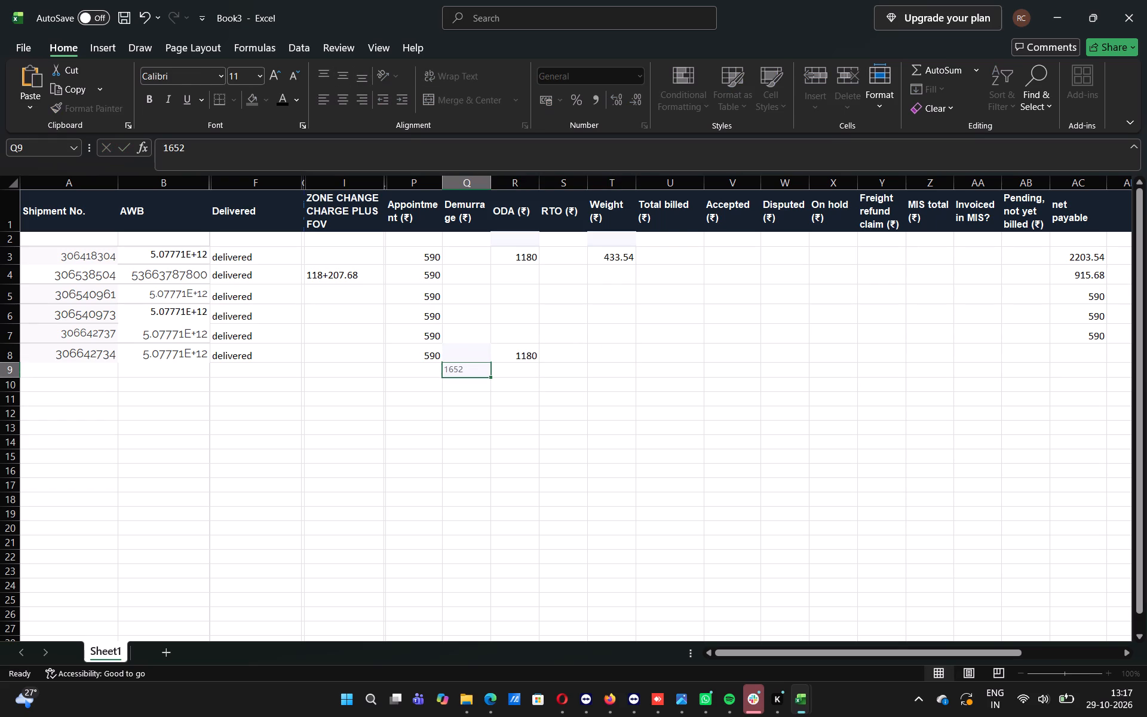
key(BackSpace)
click(462, 353)
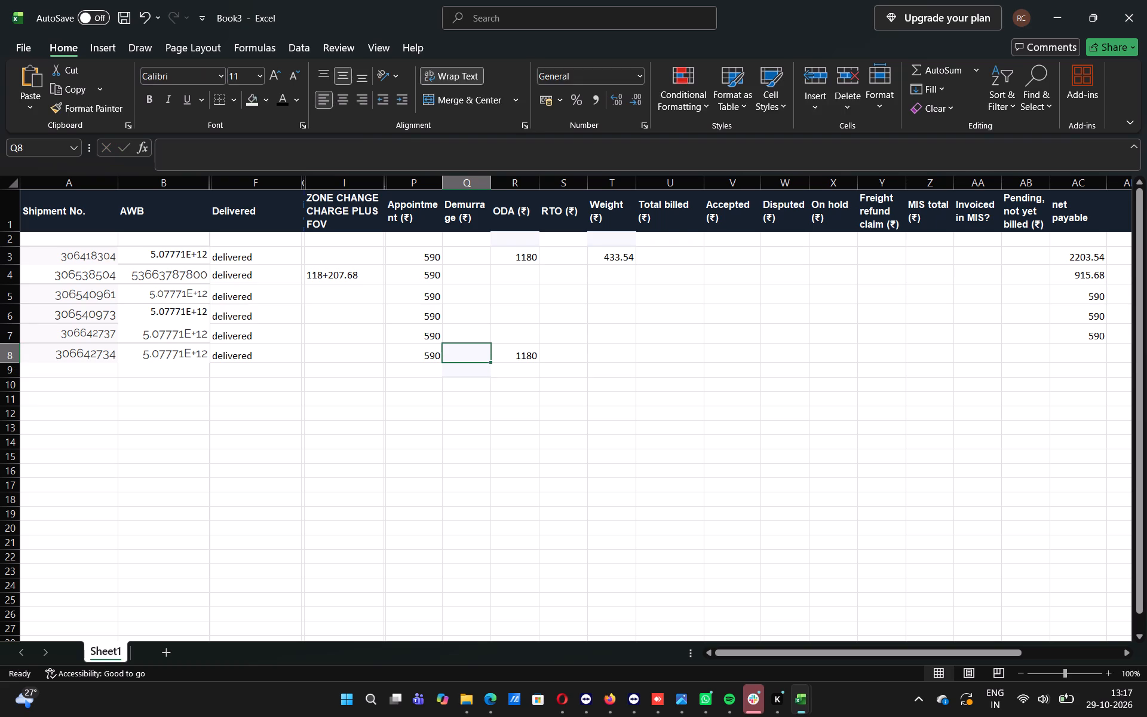
text(1652)
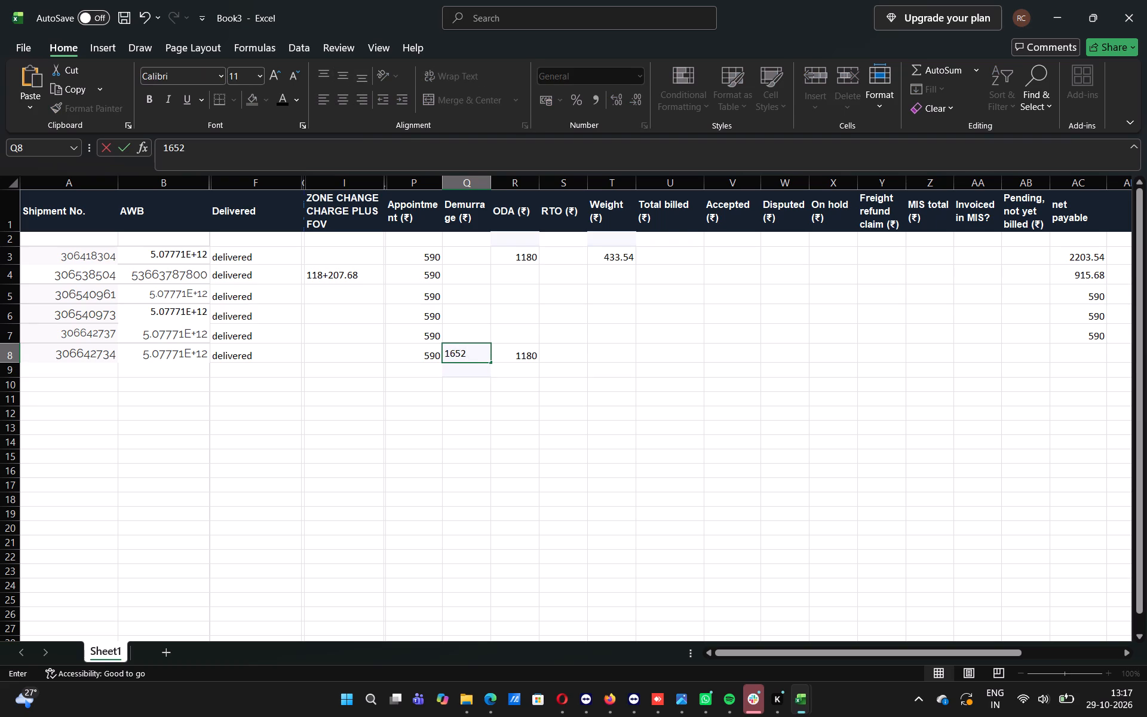
click(520, 371)
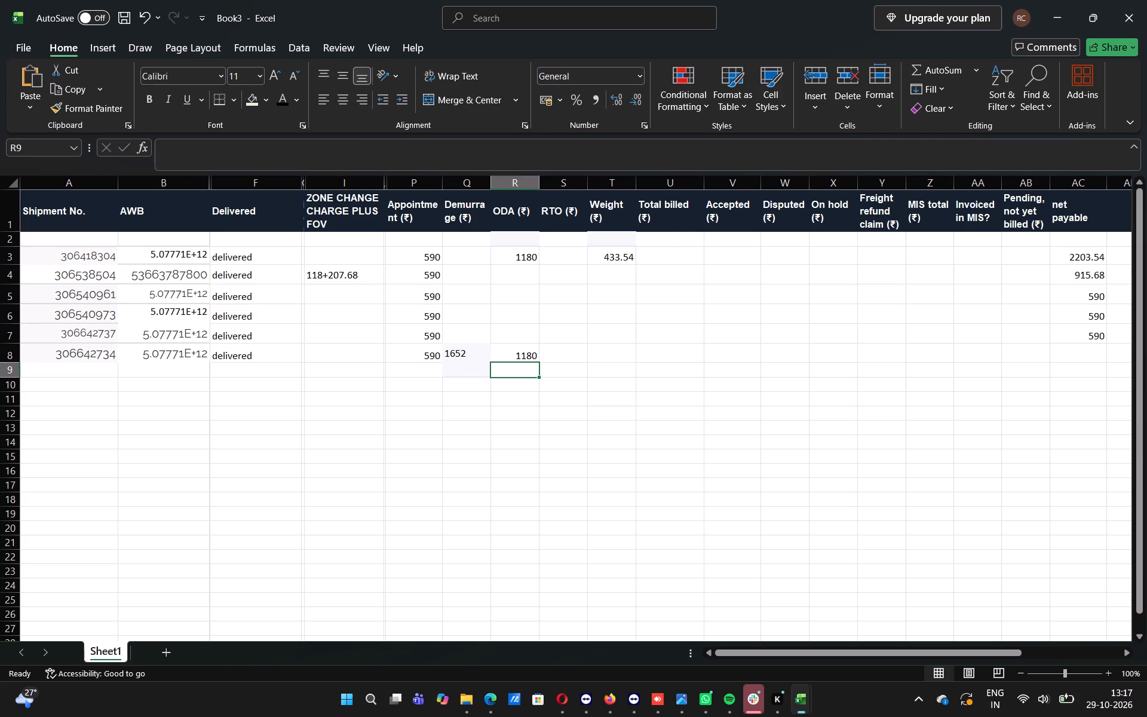
click(423, 357)
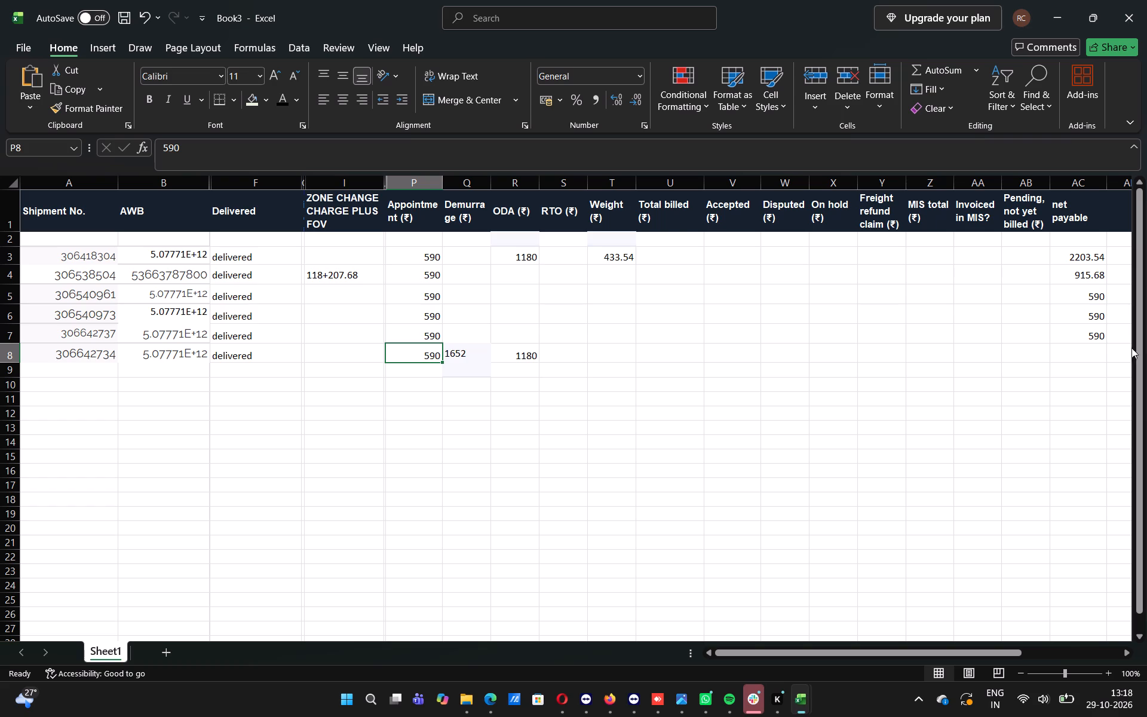
click(1081, 348)
text(3422)
click(1078, 375)
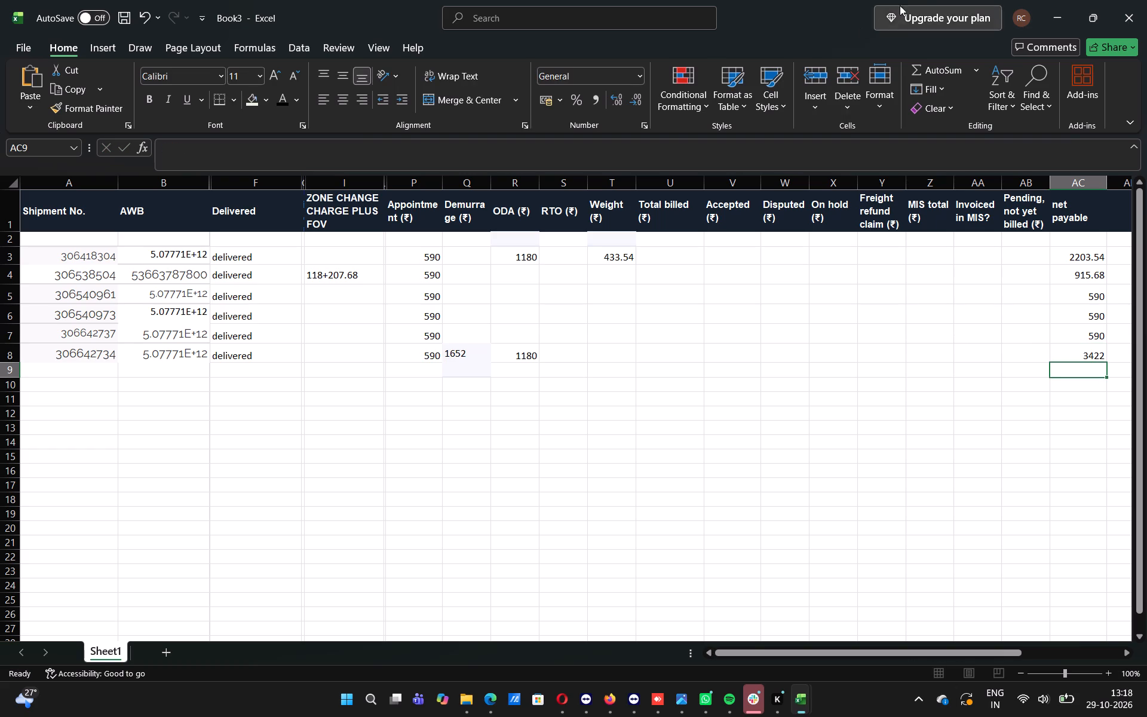
Return to the reconciliation's By Shipment sheet and read the notes of the remaining shipments, including rows 17 and 23 to 25.
click(1058, 5)
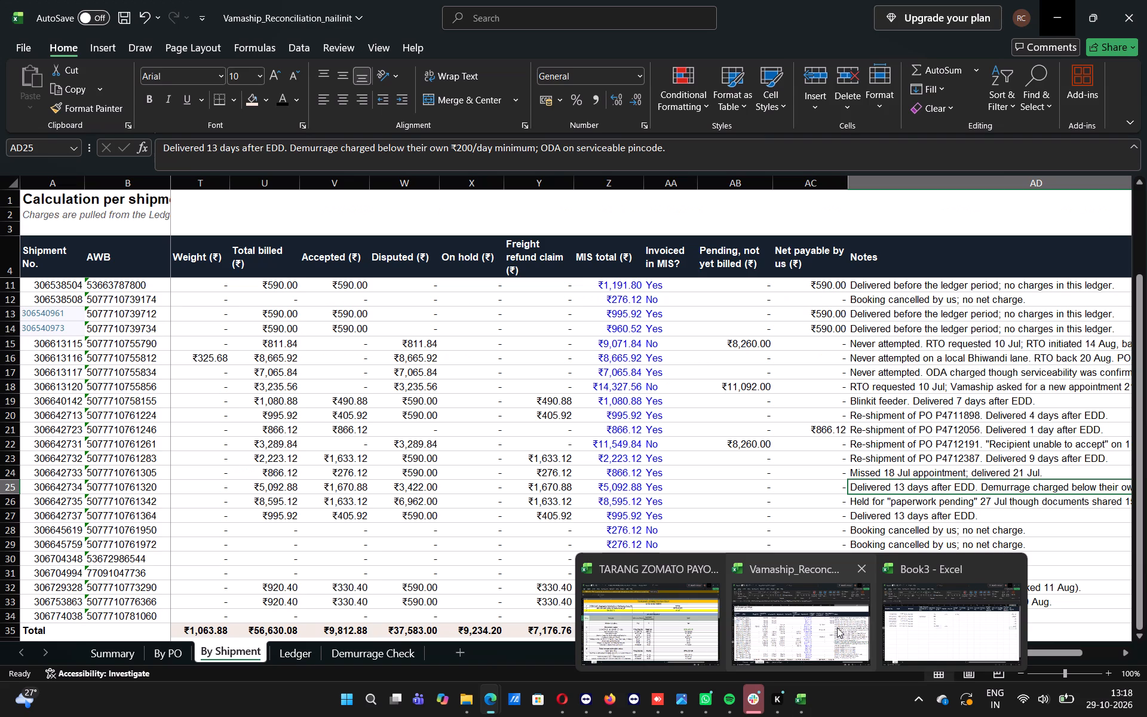
click(836, 627)
click(858, 458)
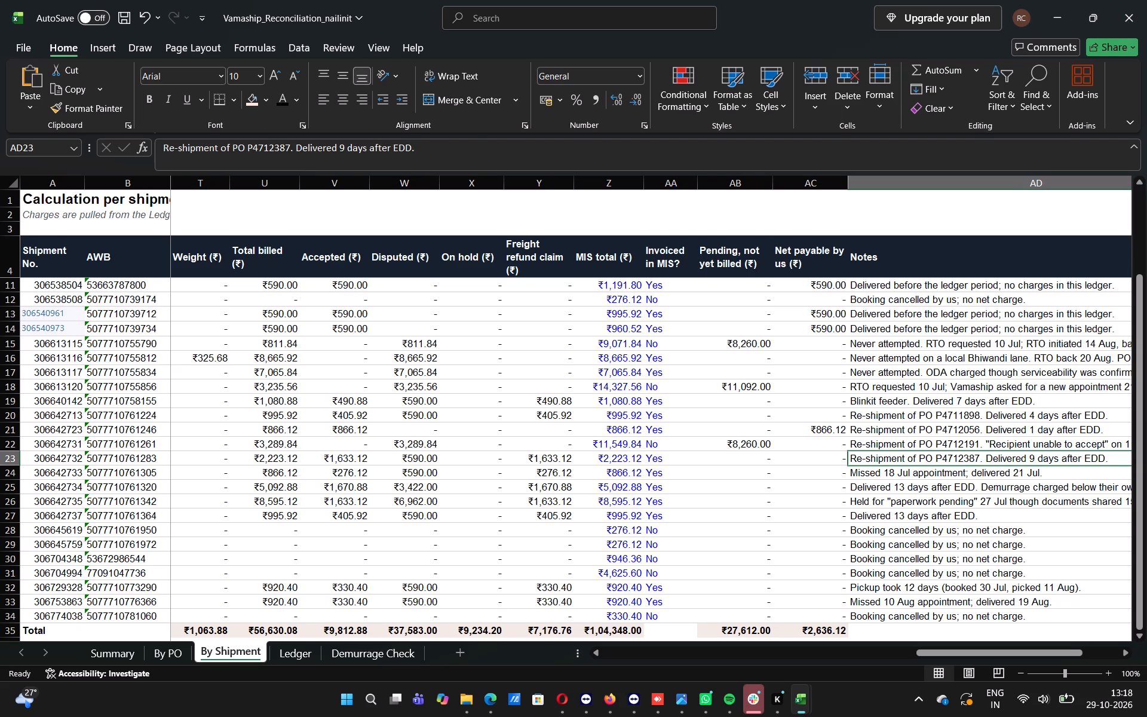
click(873, 375)
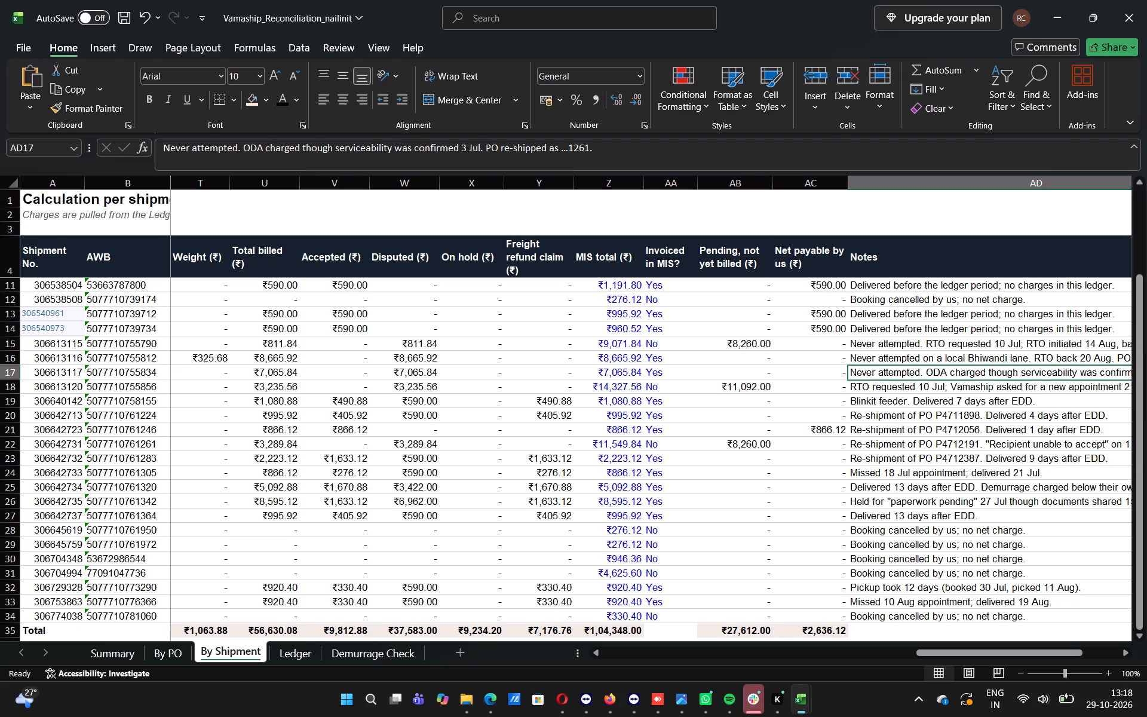
click(849, 485)
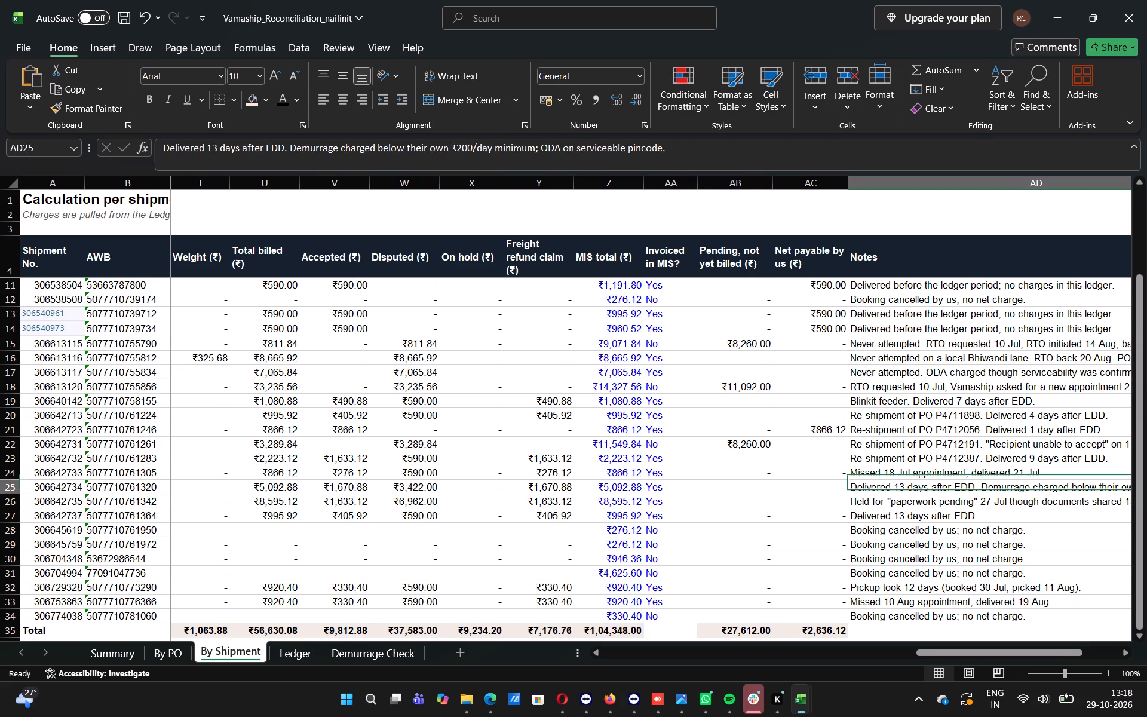
click(851, 472)
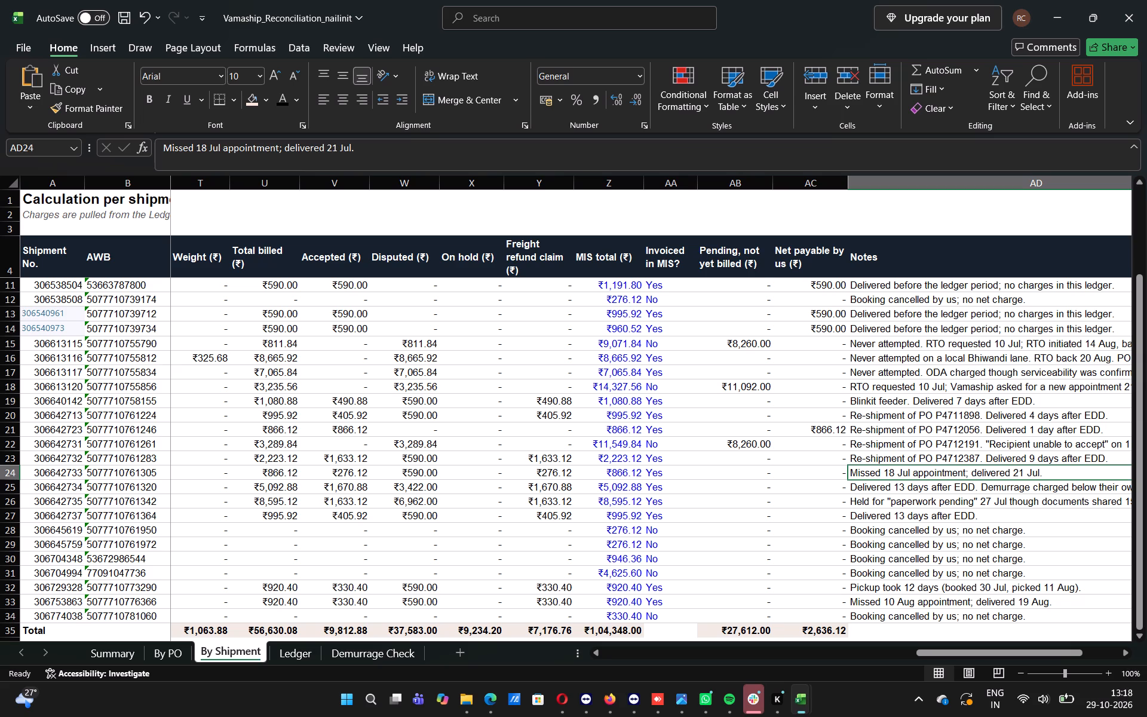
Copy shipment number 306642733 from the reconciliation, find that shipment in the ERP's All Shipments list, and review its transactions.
click(62, 474)
key(ctrl+c)
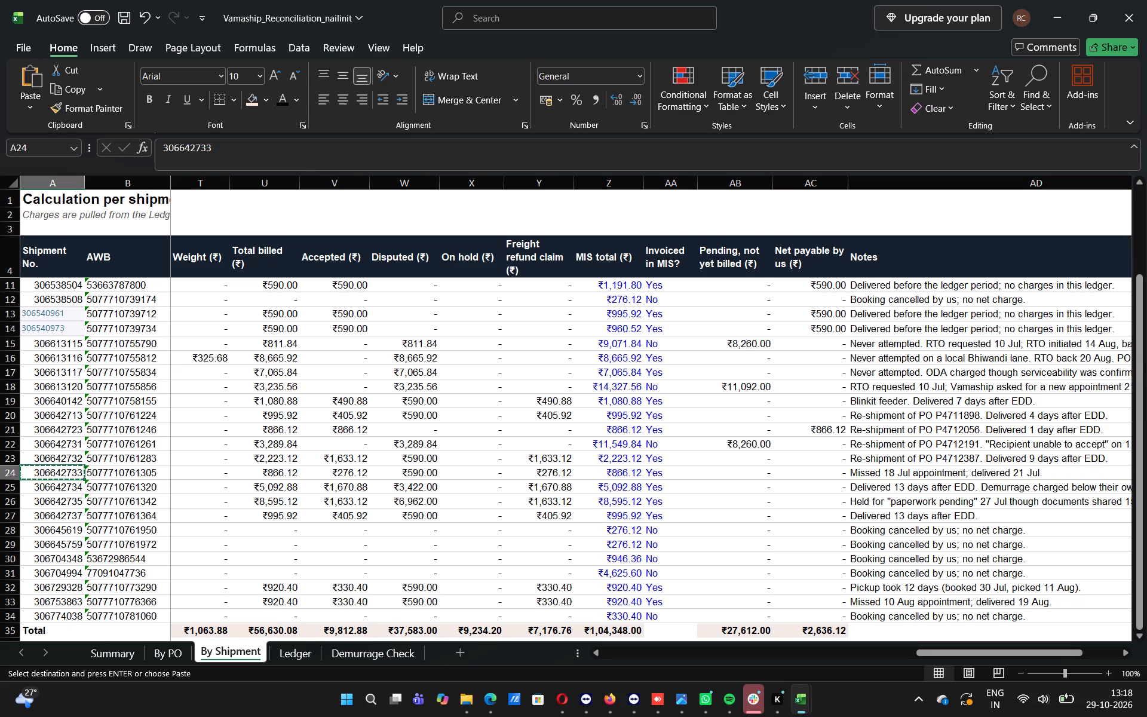
click(1060, 5)
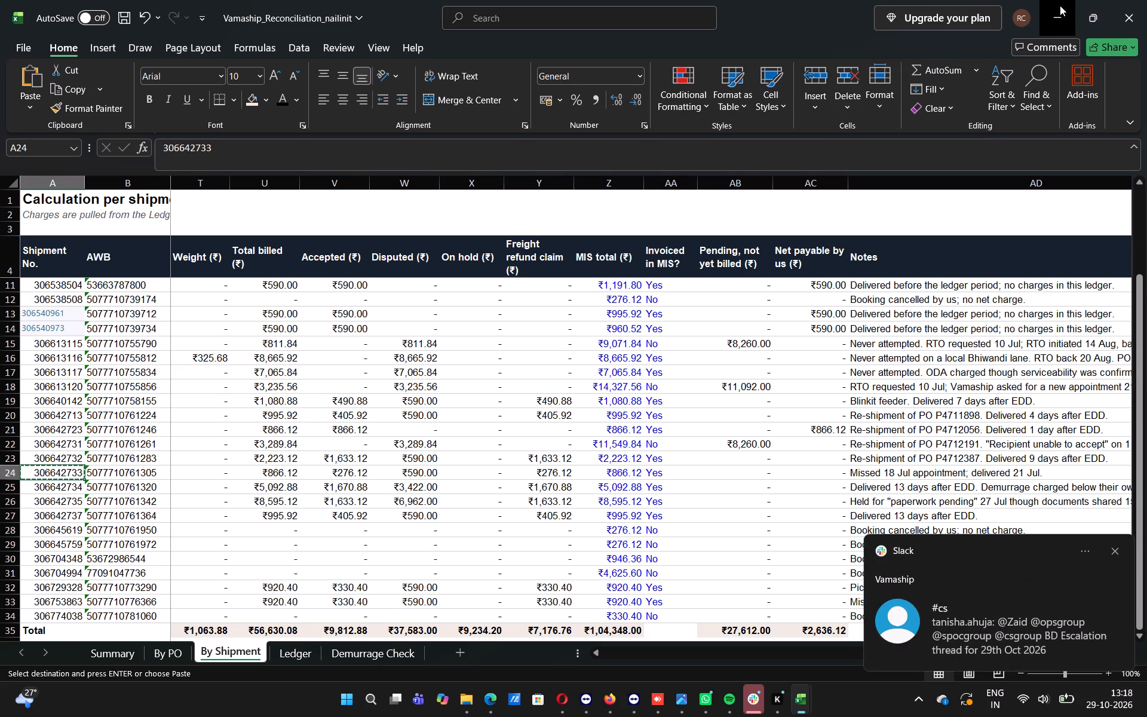
click(102, 151)
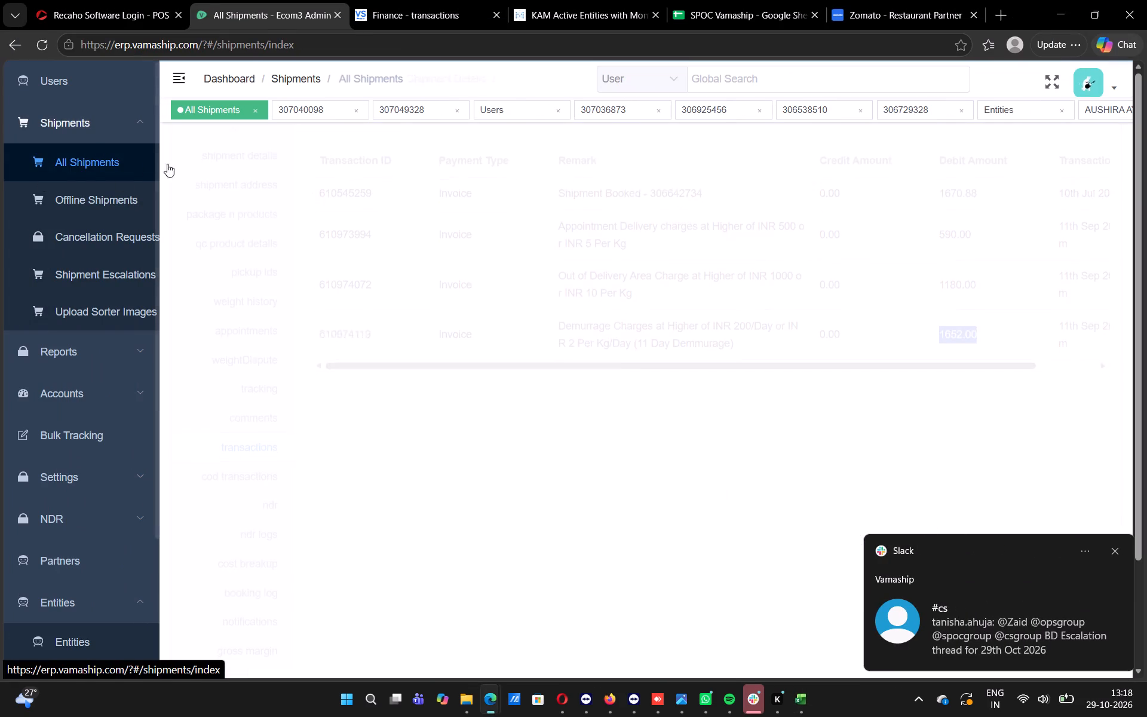
click(221, 161)
key(ctrl+v)
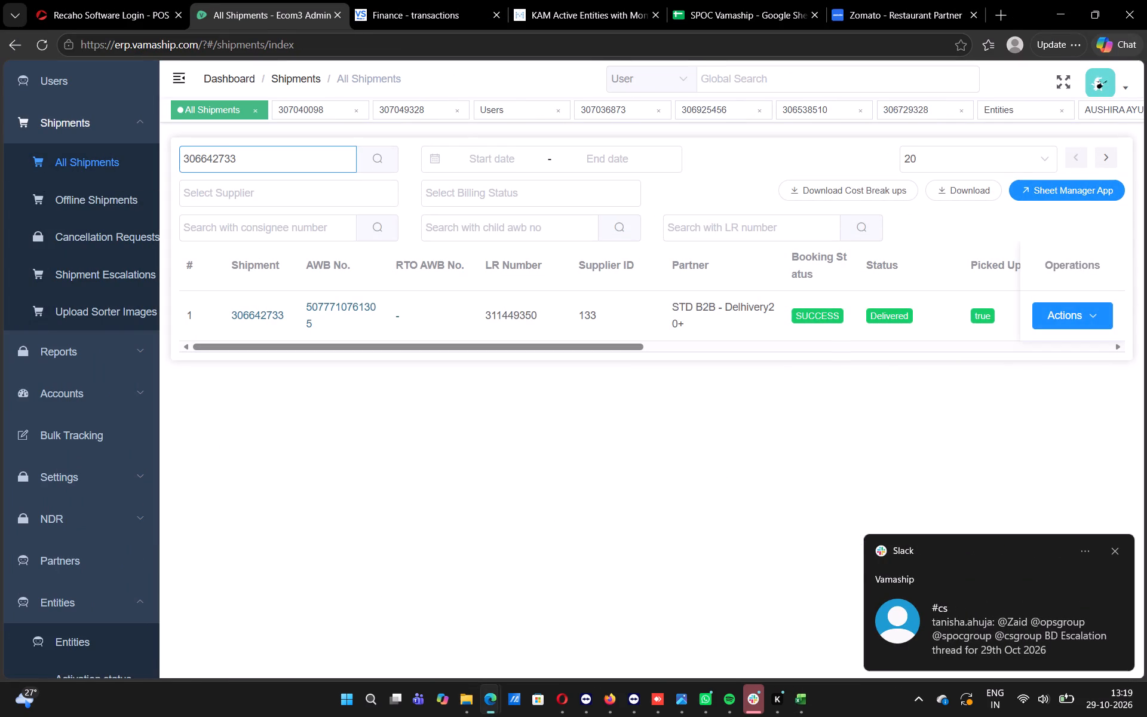
click(243, 311)
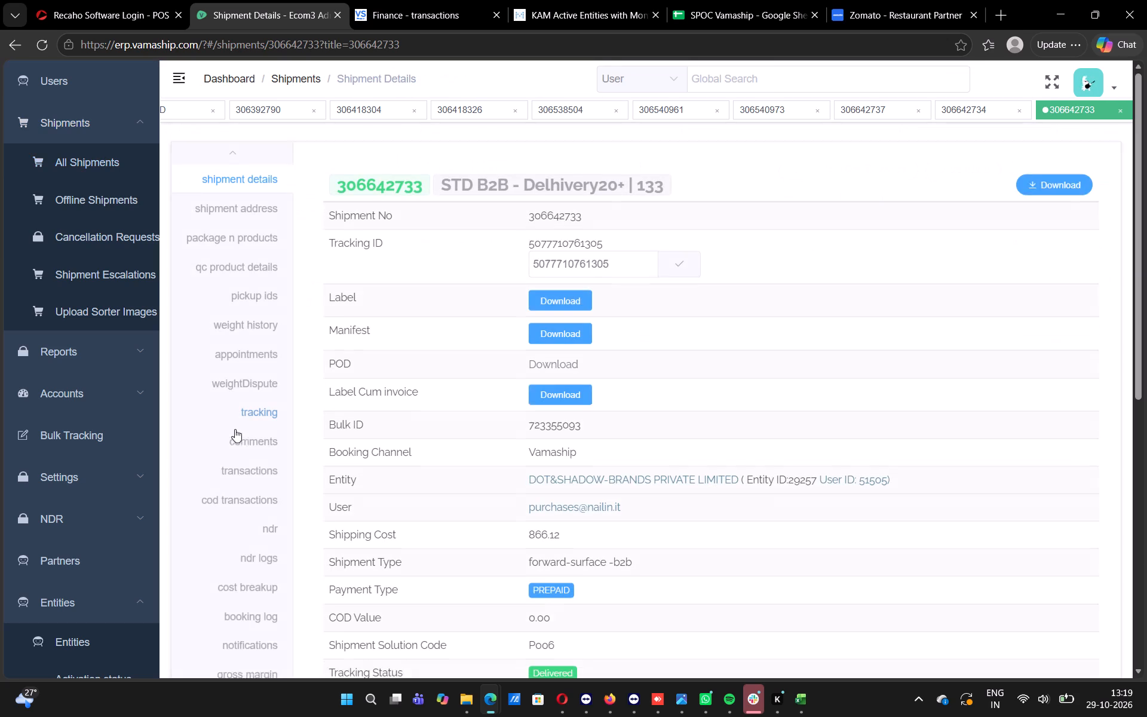
click(256, 467)
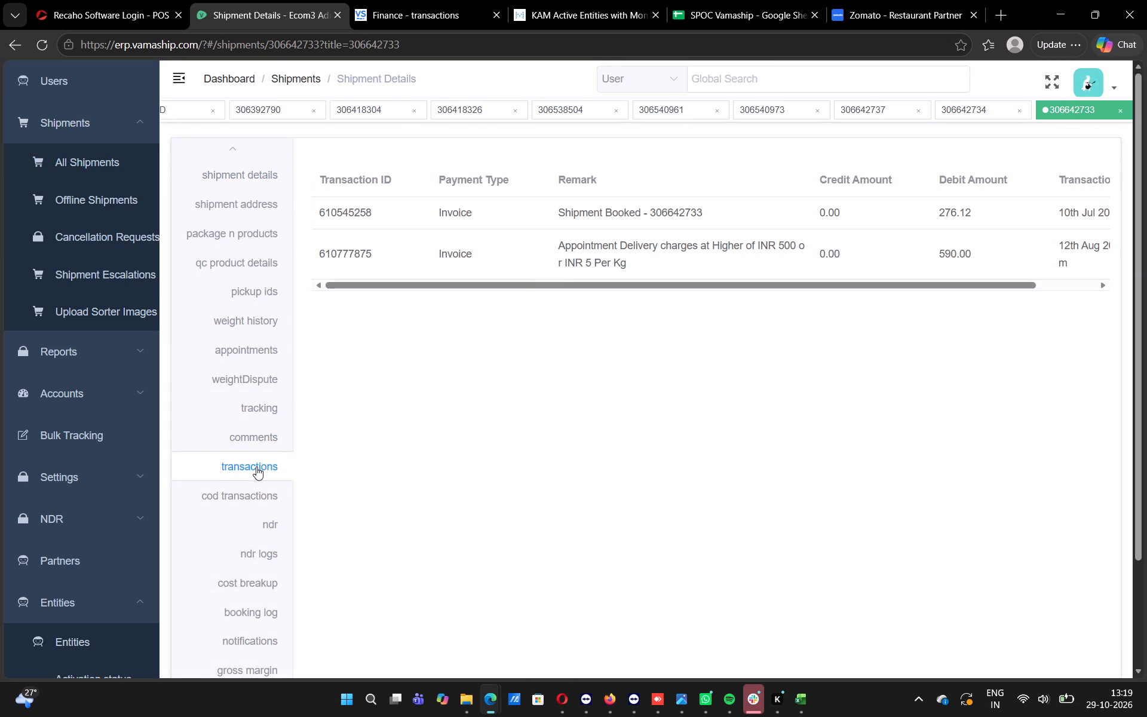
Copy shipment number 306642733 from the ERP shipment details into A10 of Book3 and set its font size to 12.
click(276, 173)
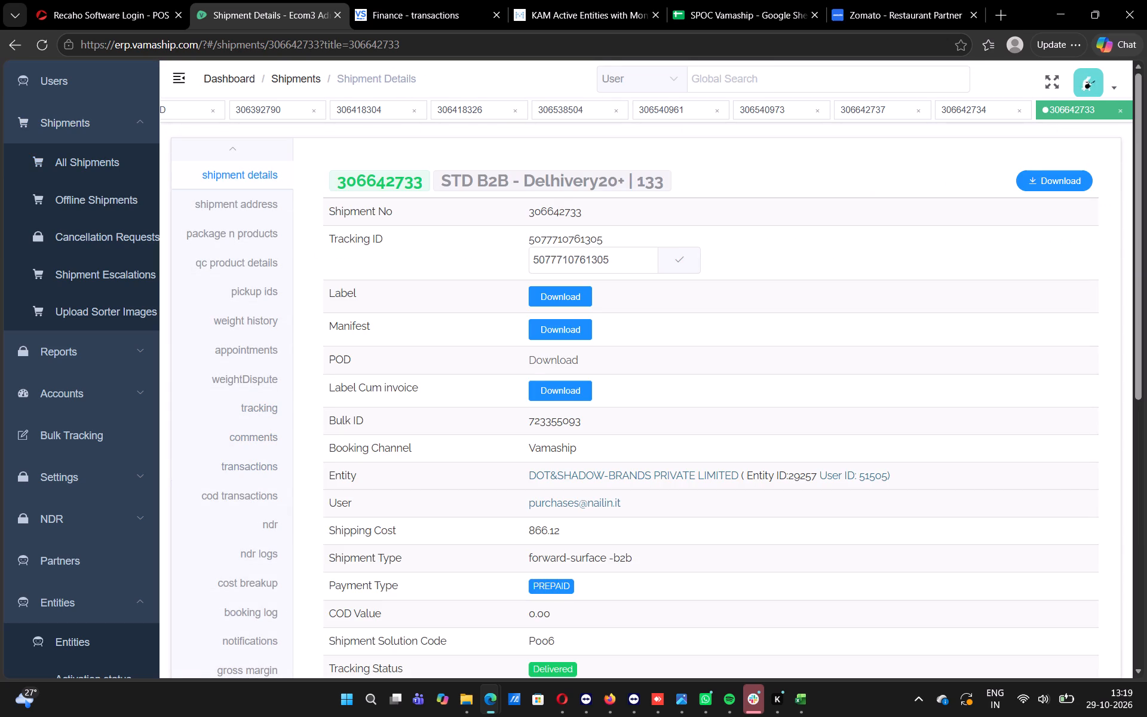
drag(505, 219, 591, 217)
key(ctrl+c)
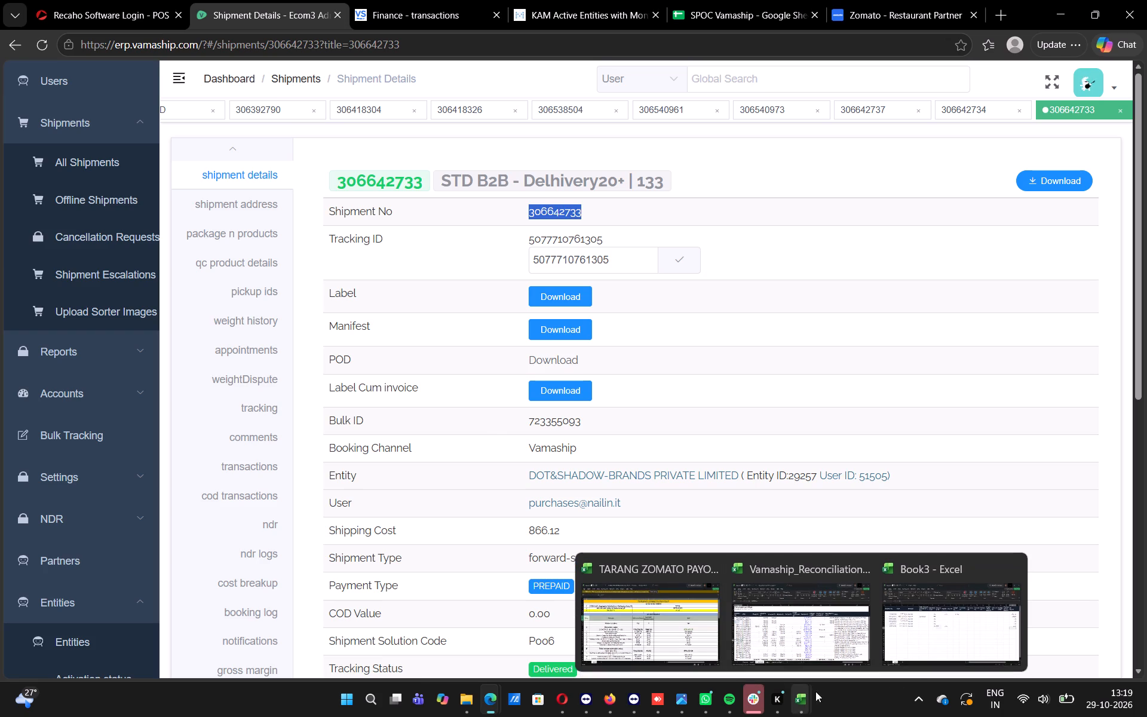
click(934, 633)
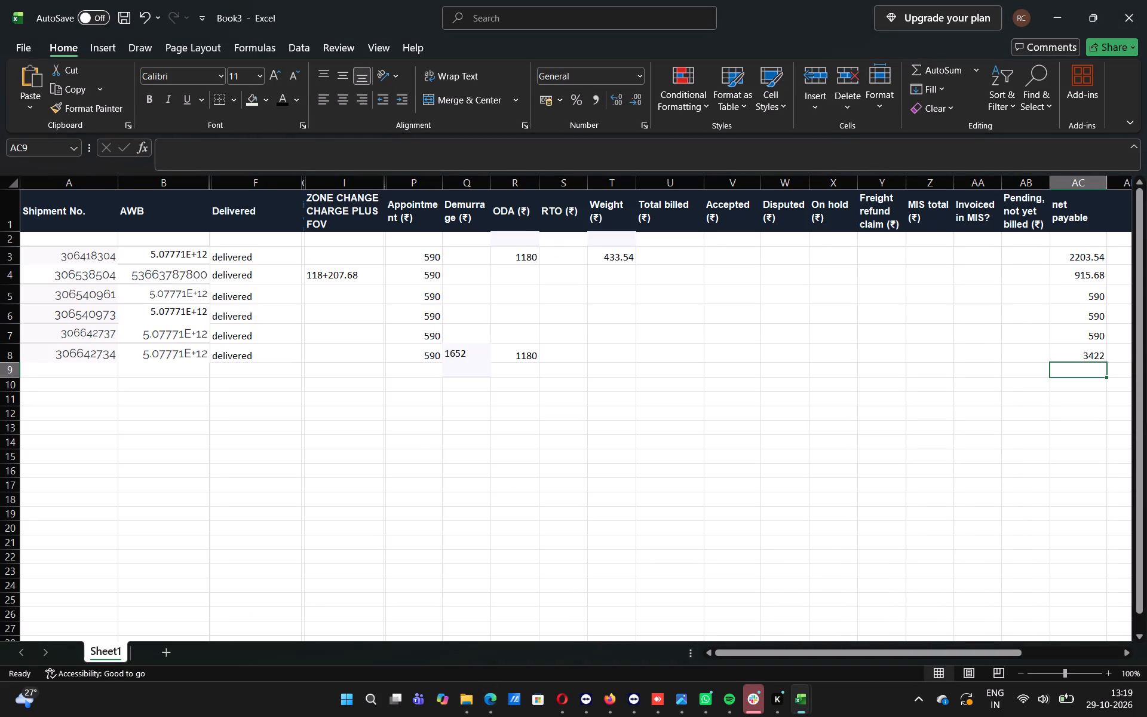
click(79, 382)
key(ctrl+v)
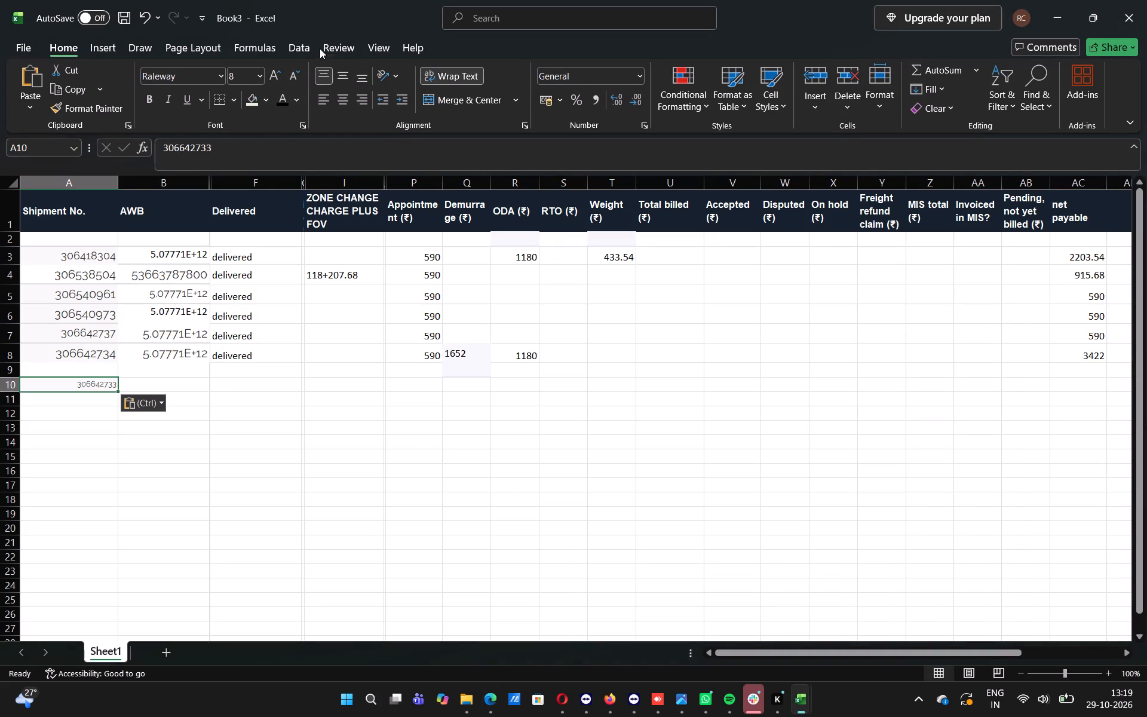
click(260, 72)
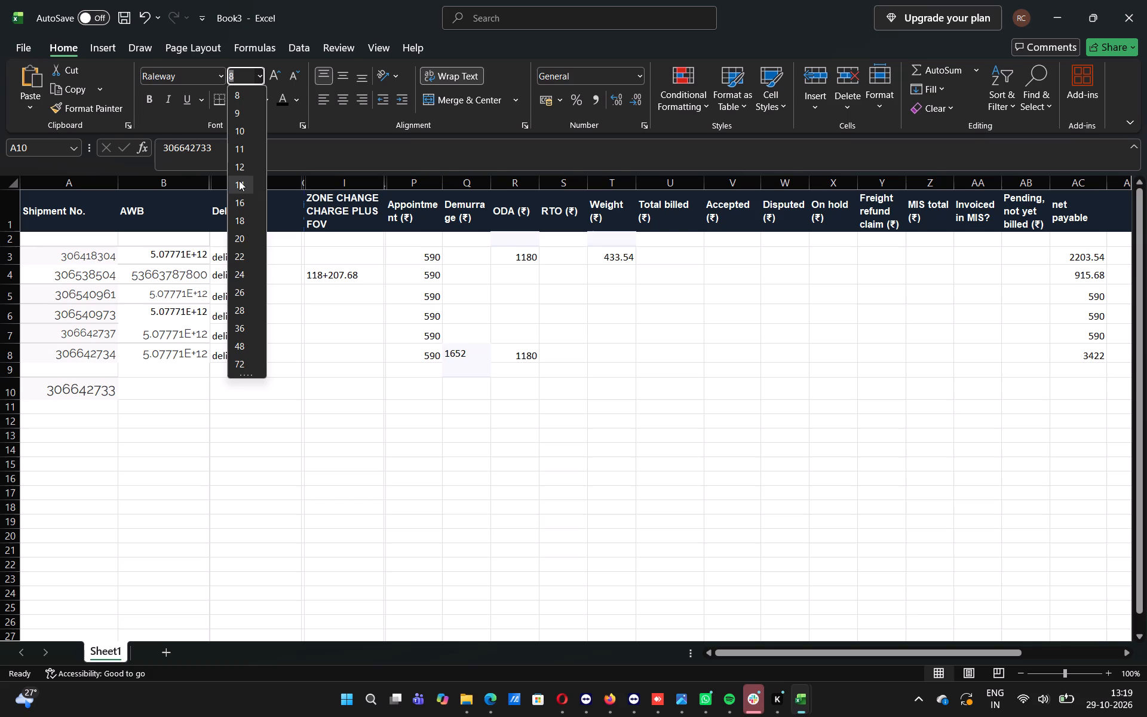
click(240, 167)
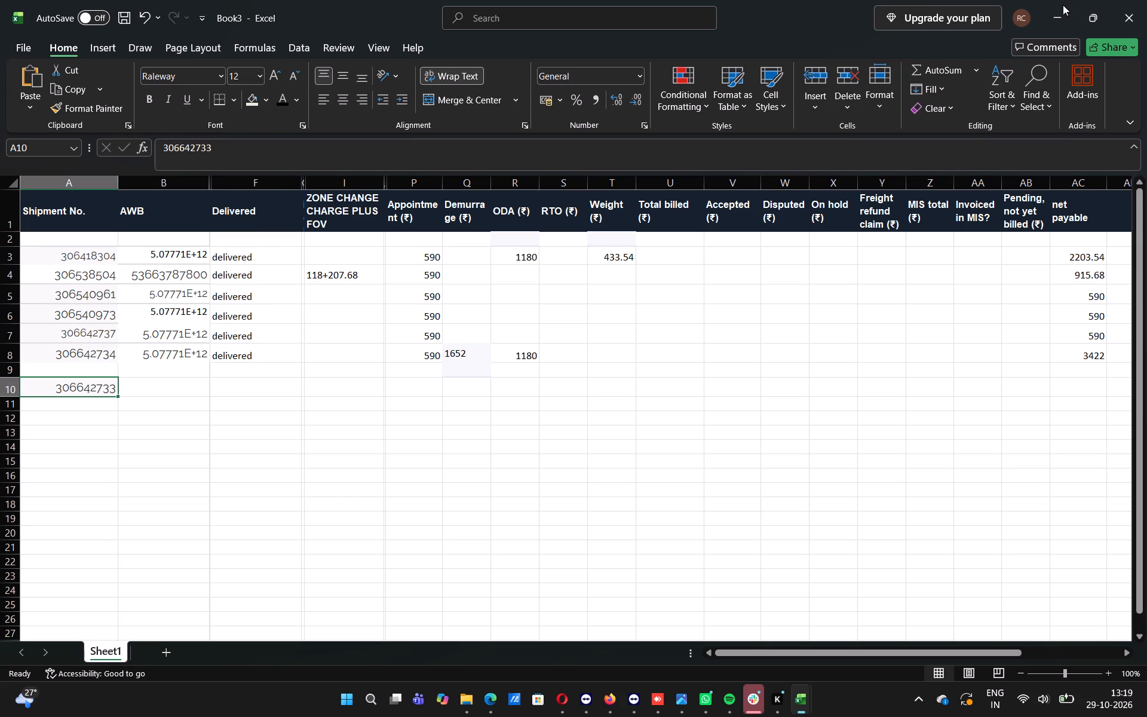
click(1062, 5)
drag(510, 233, 619, 243)
key(ctrl+c)
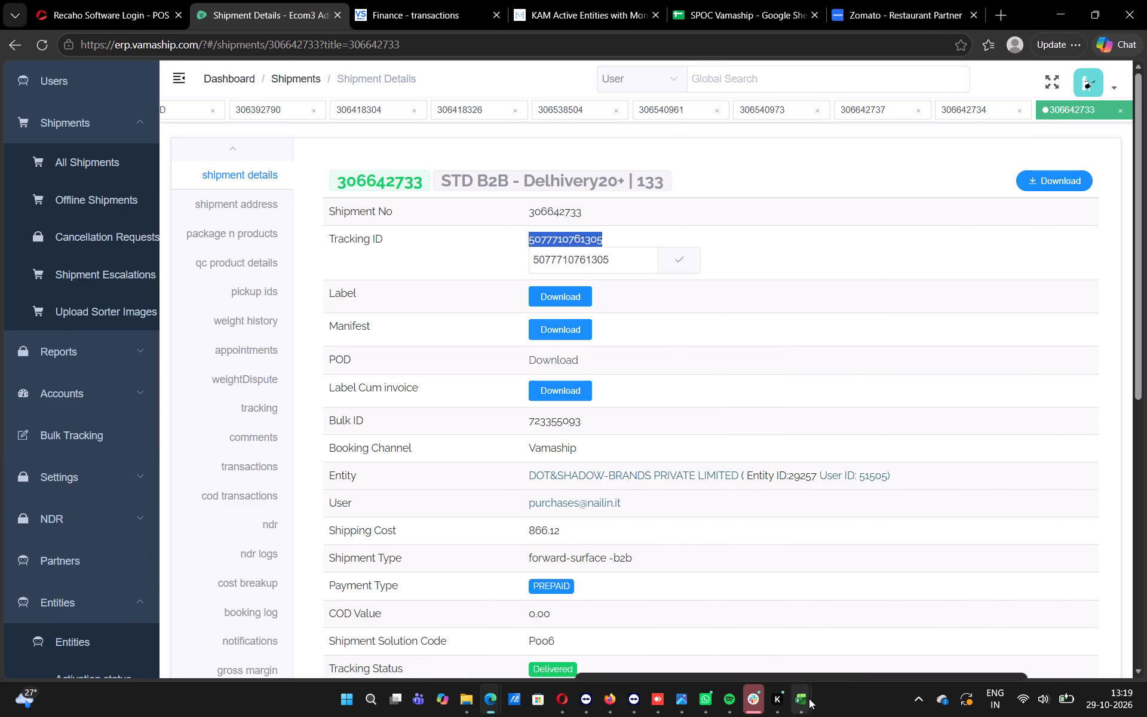
click(914, 621)
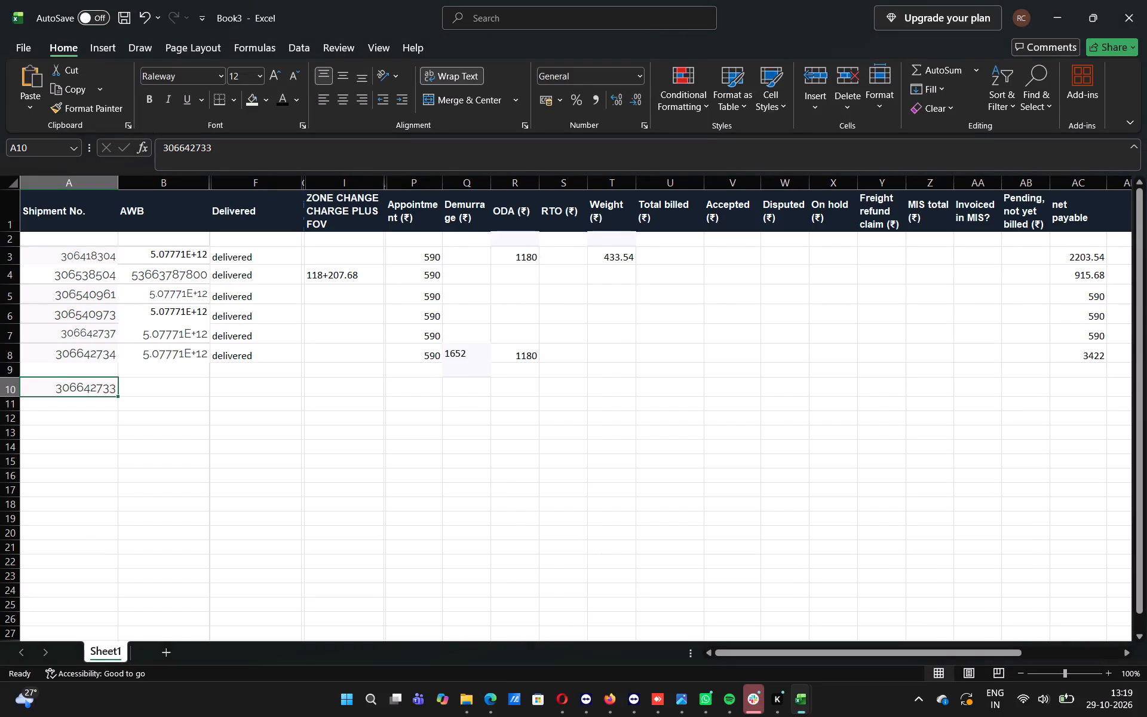
click(167, 387)
key(ctrl+v)
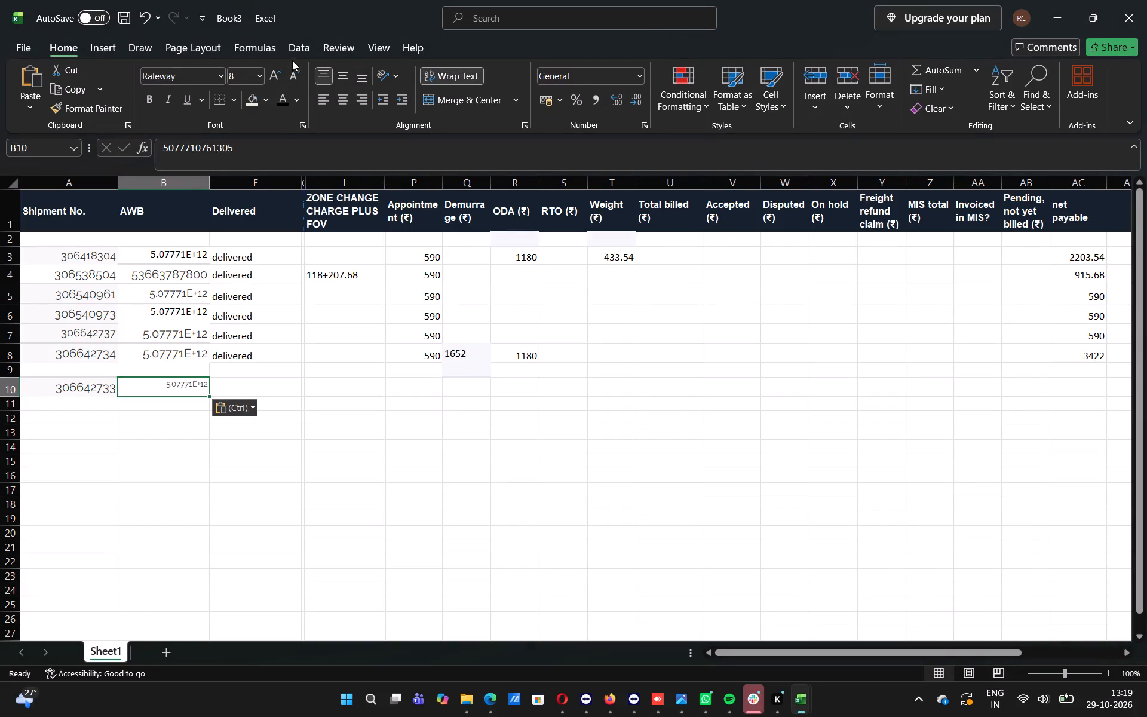
click(260, 73)
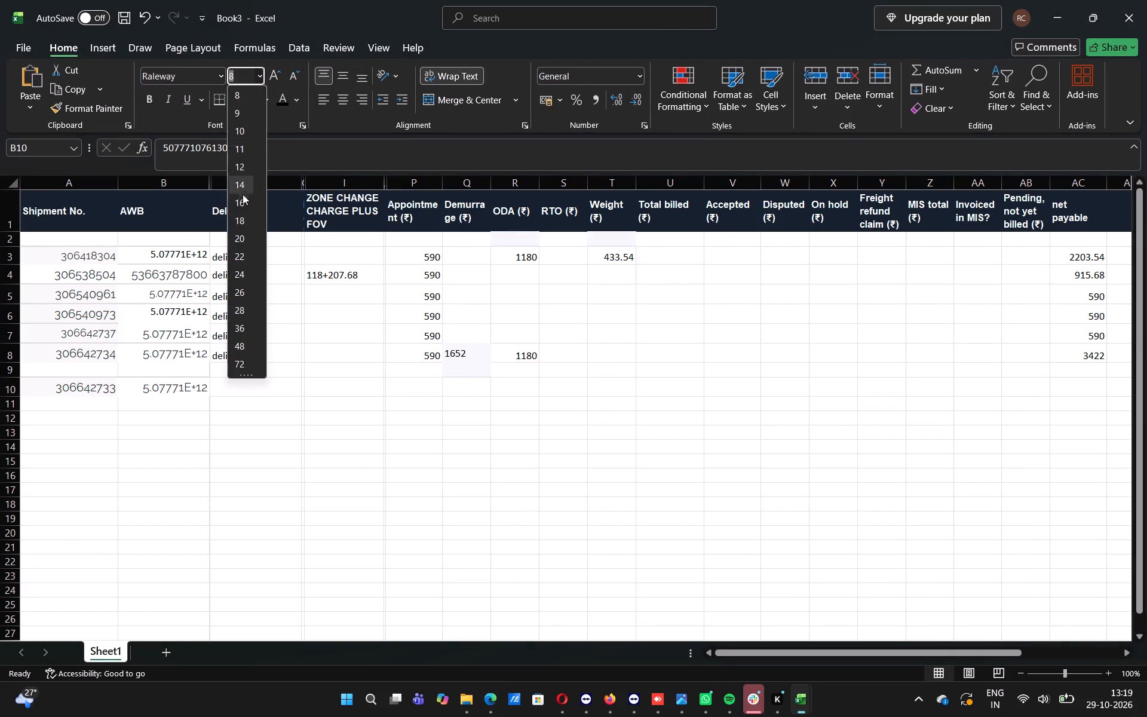
click(240, 166)
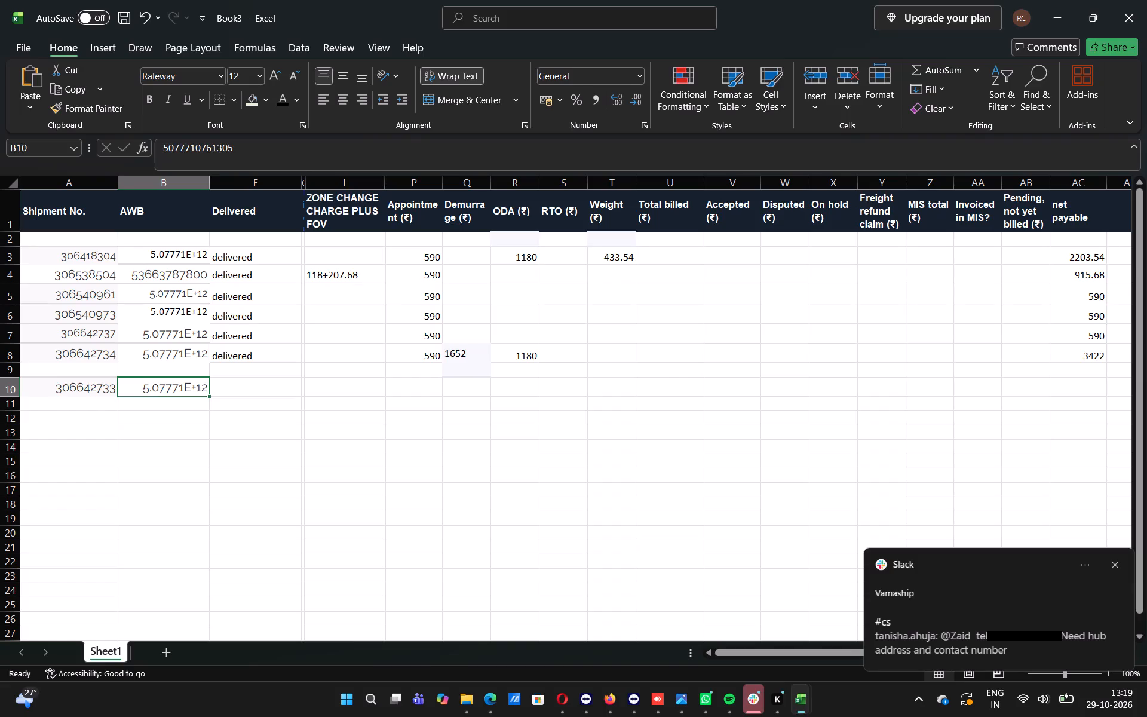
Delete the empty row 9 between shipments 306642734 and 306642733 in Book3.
click(64, 370)
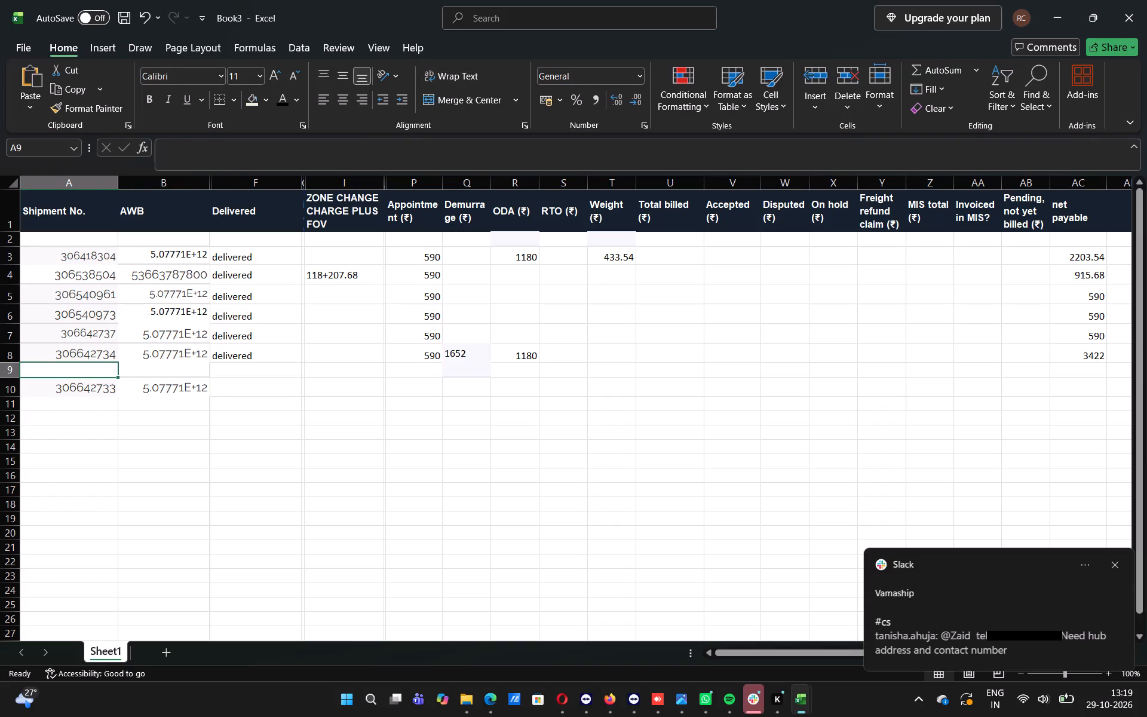
right_click(4, 373)
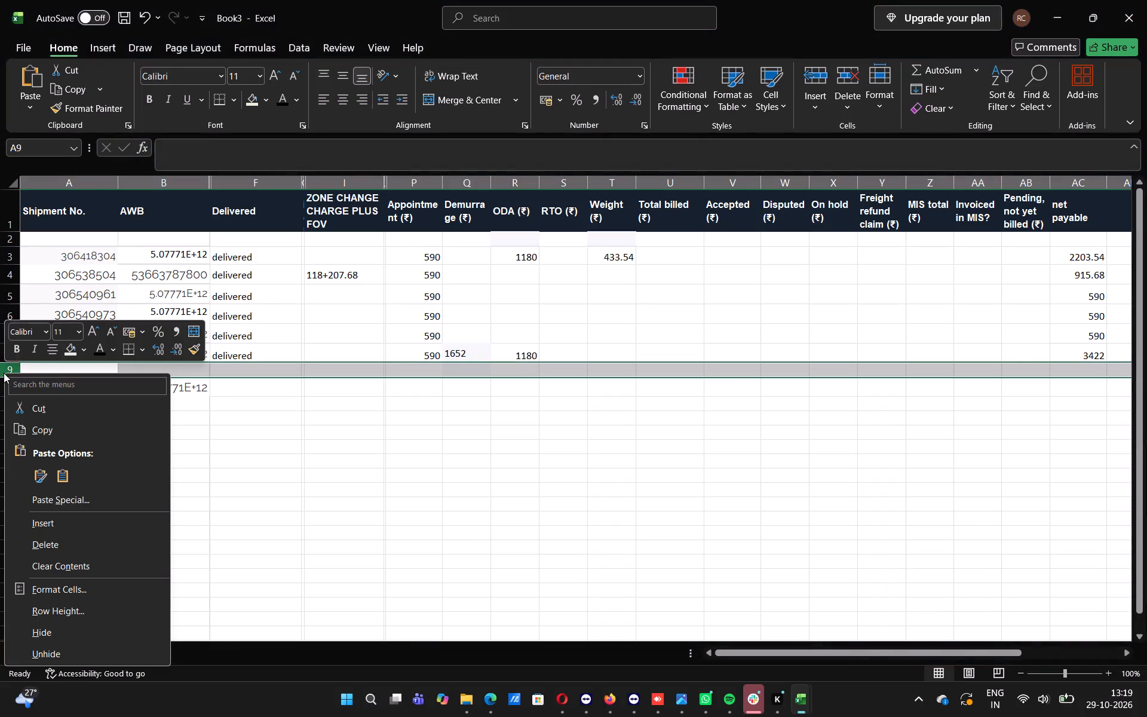
click(45, 544)
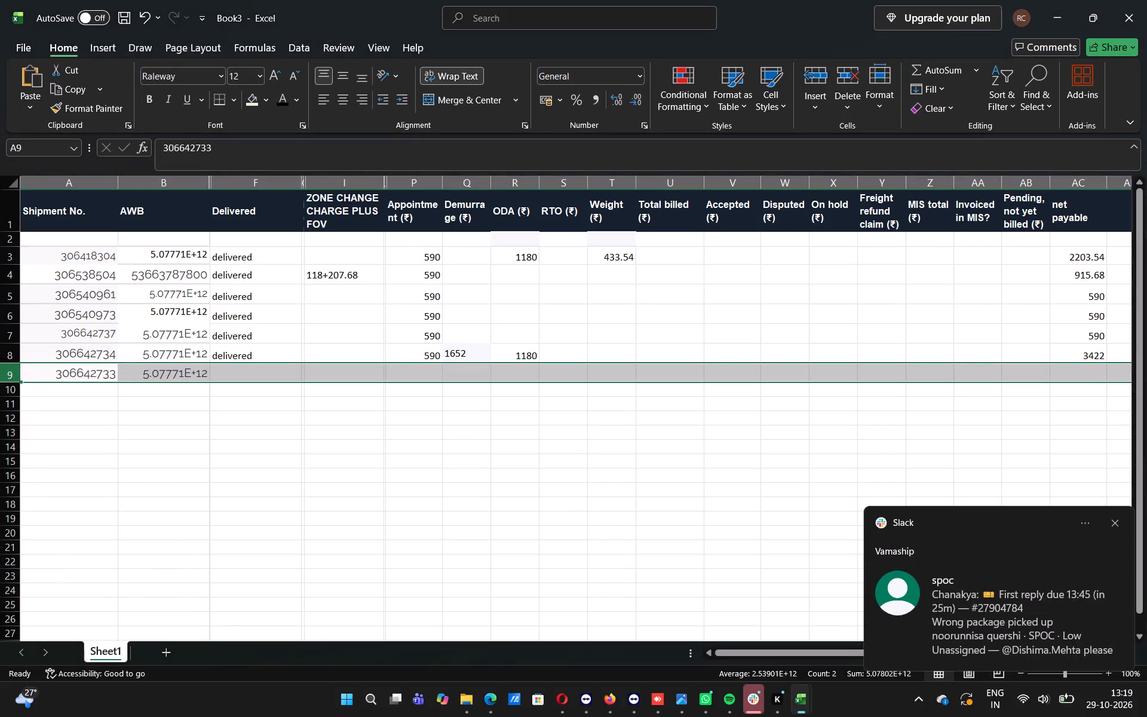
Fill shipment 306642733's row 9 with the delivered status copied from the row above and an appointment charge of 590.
click(253, 375)
click(244, 357)
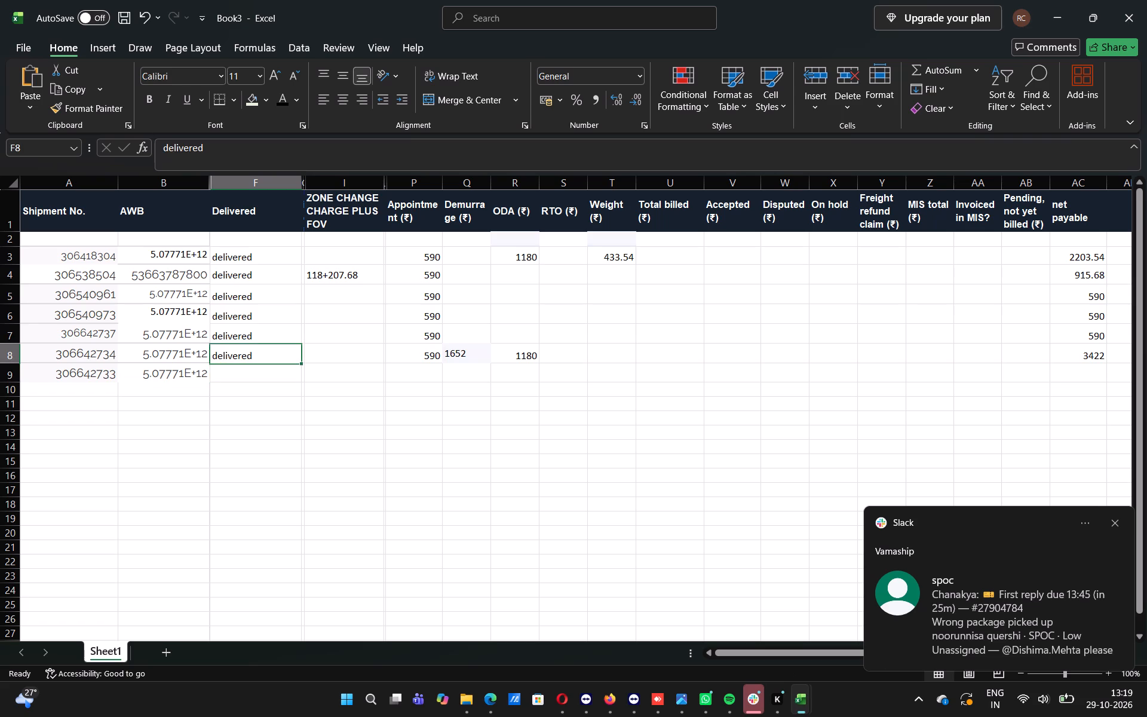
key(ctrl+c)
click(247, 368)
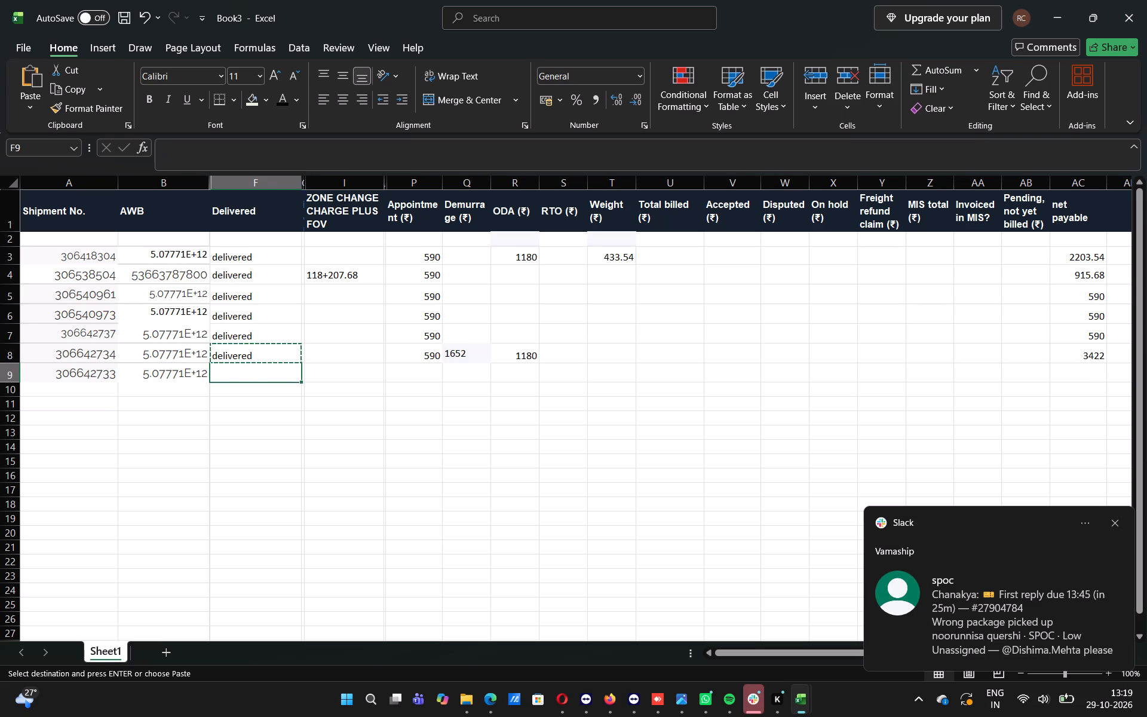
key(ctrl+v)
click(422, 373)
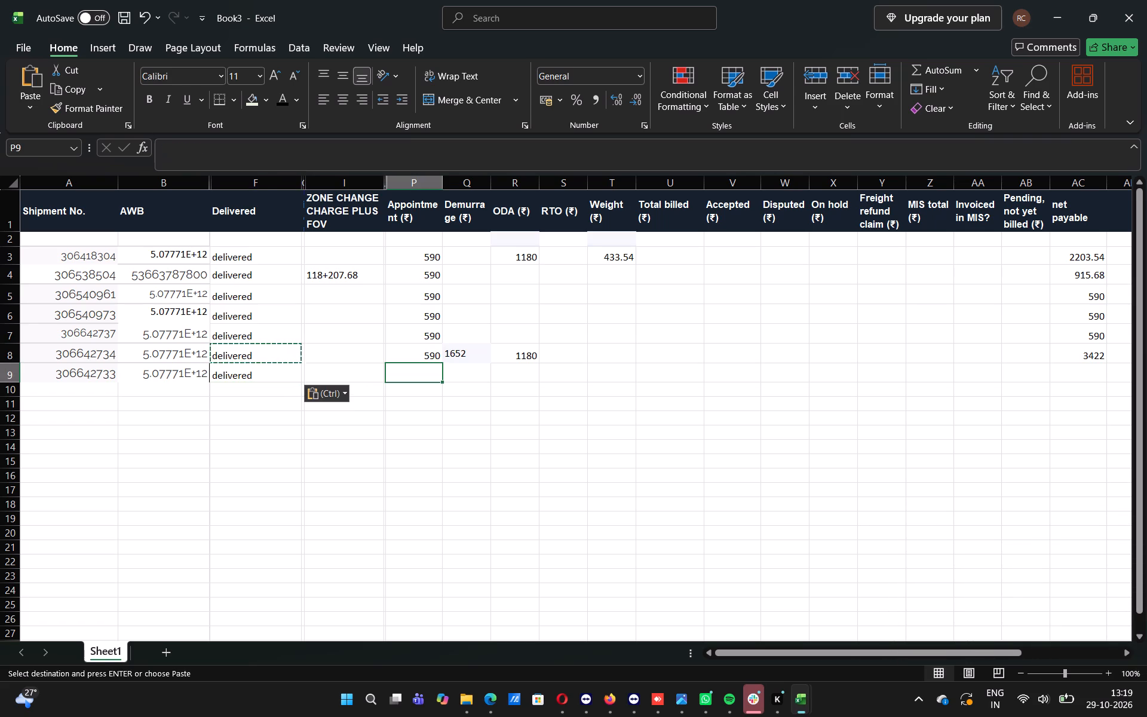
text(590)
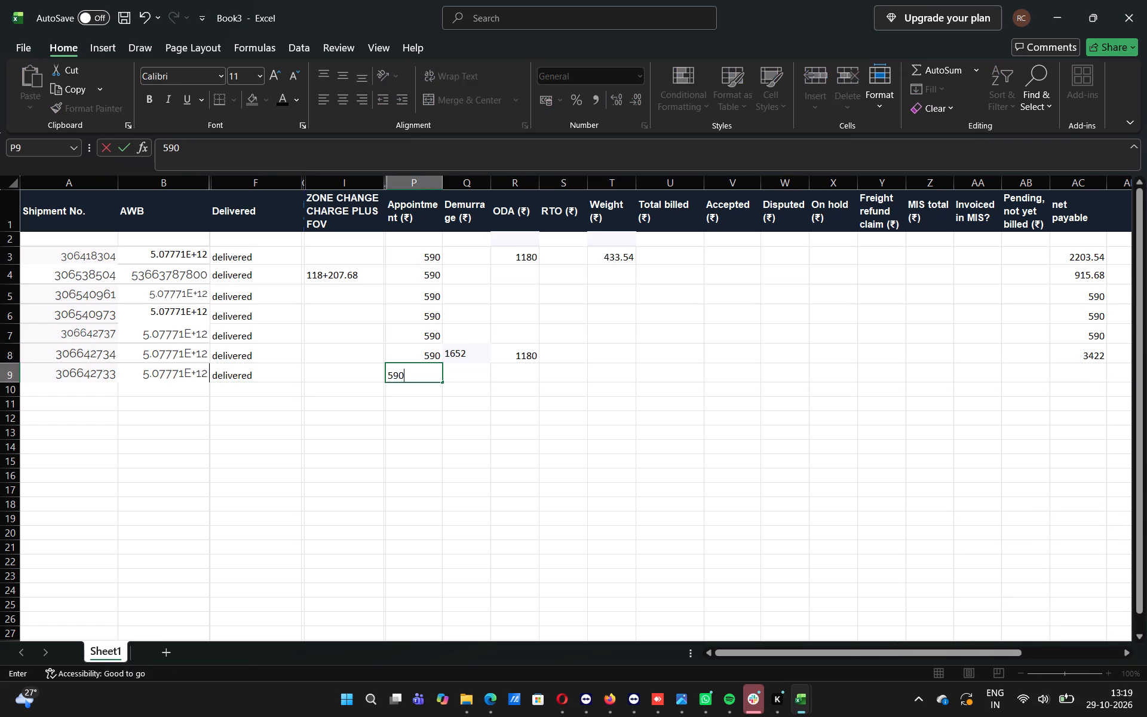
click(430, 392)
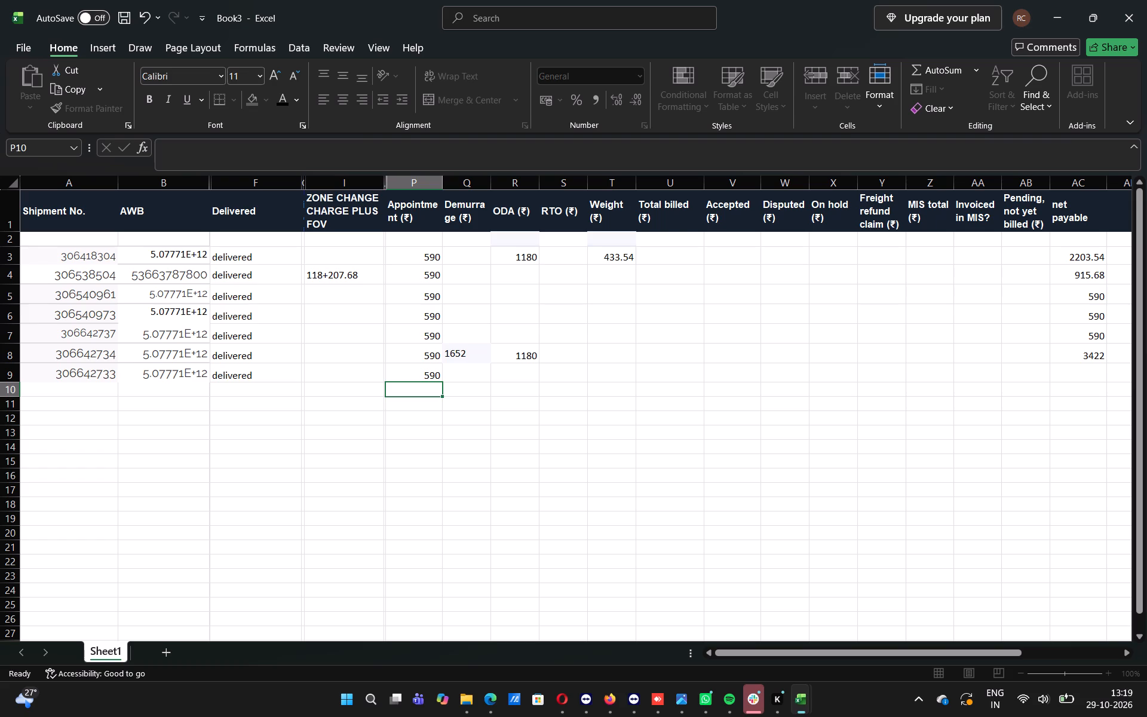
click(105, 397)
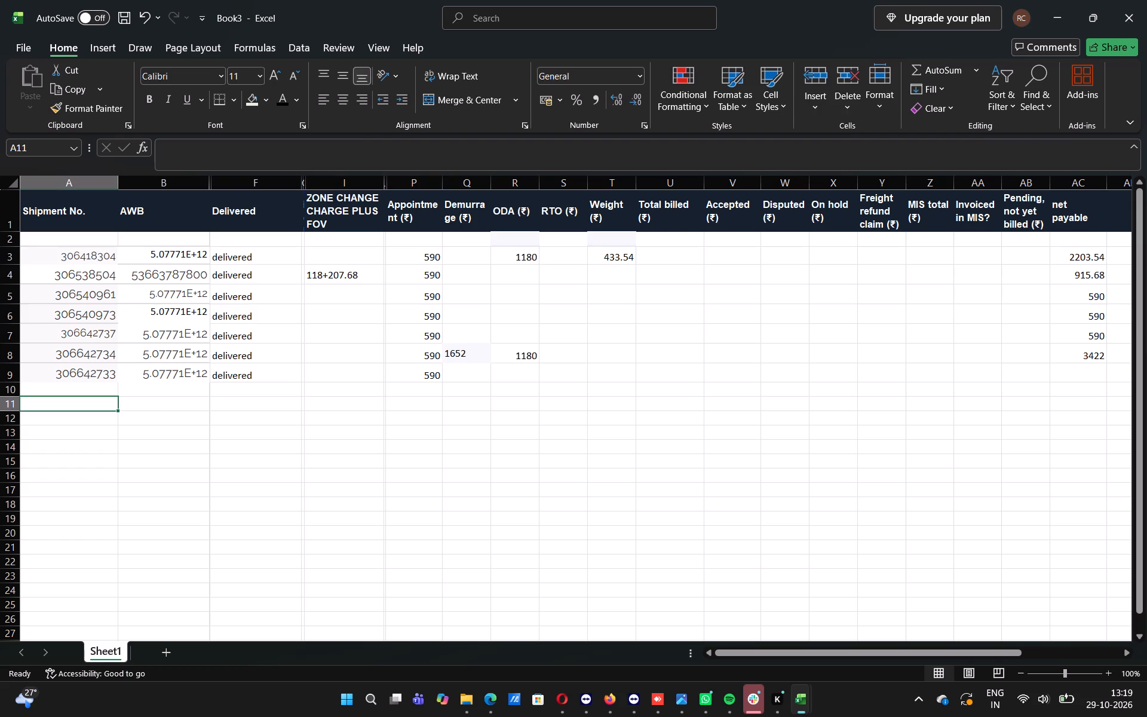
click(99, 389)
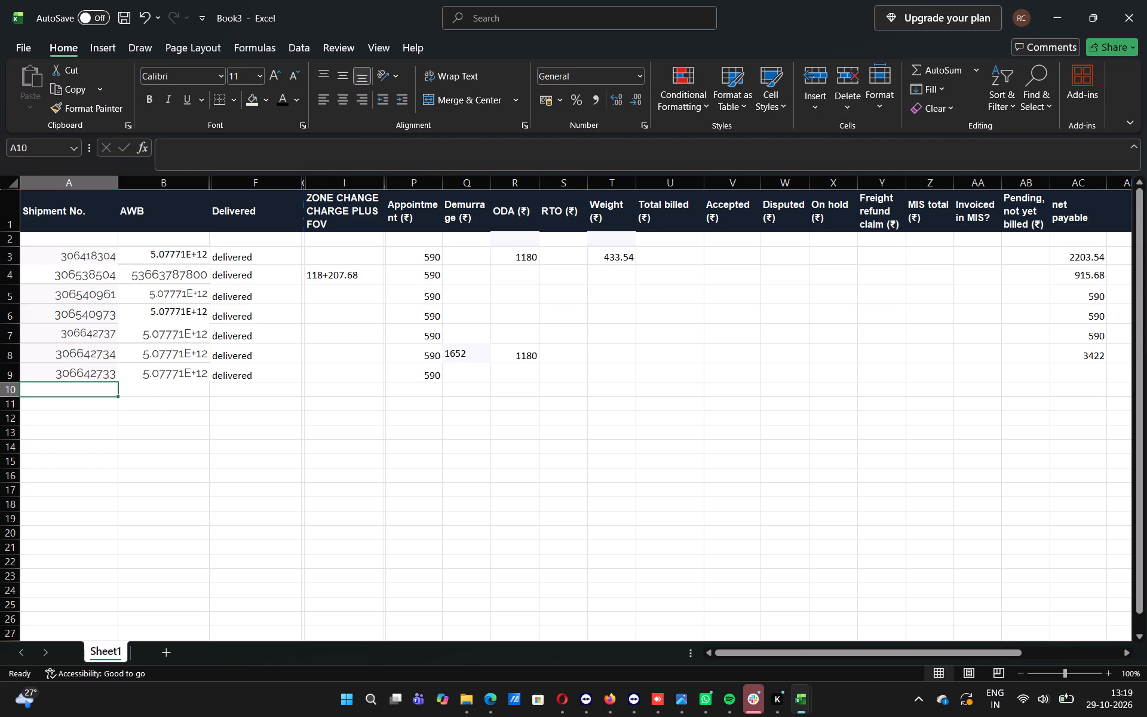
Read the row 23 note in the reconciliation, copy shipment number 306642732, find it in the ERP's All Shipments list, and review its transactions.
click(1056, 6)
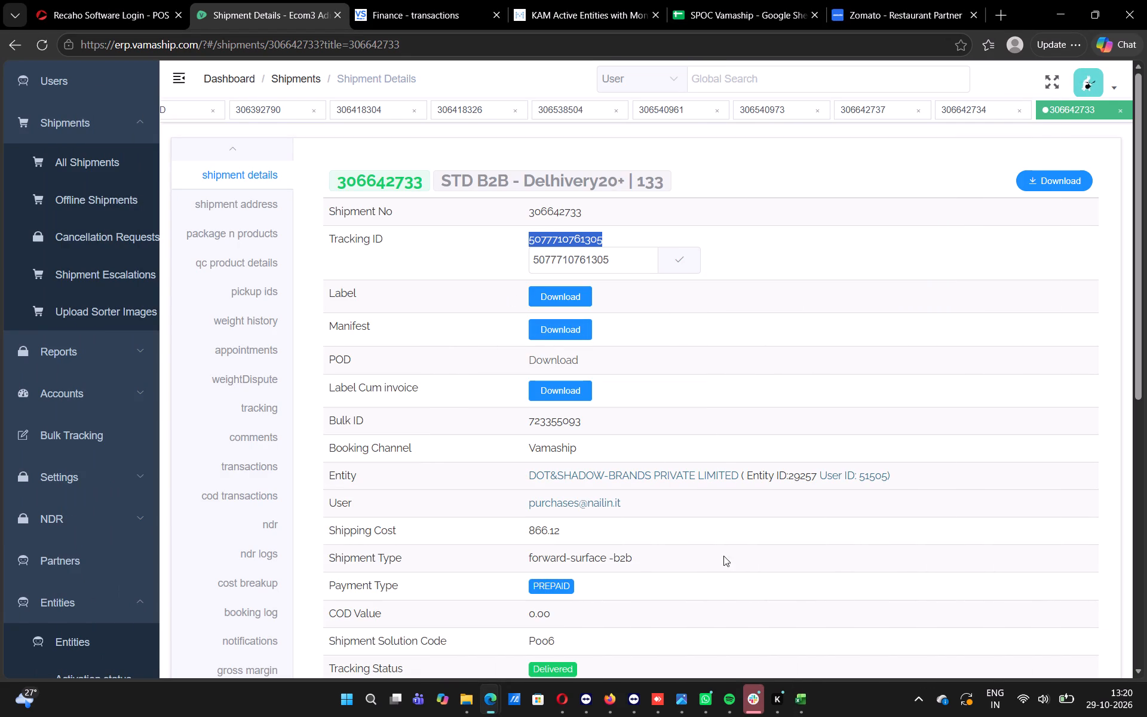
click(747, 617)
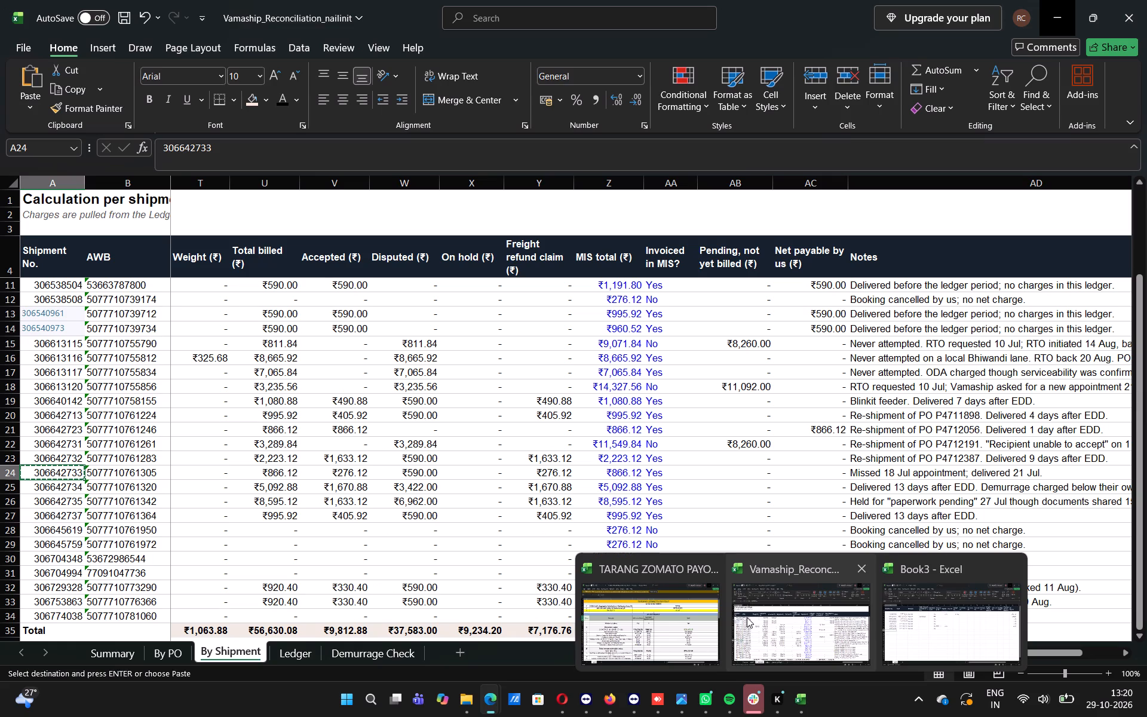
click(856, 456)
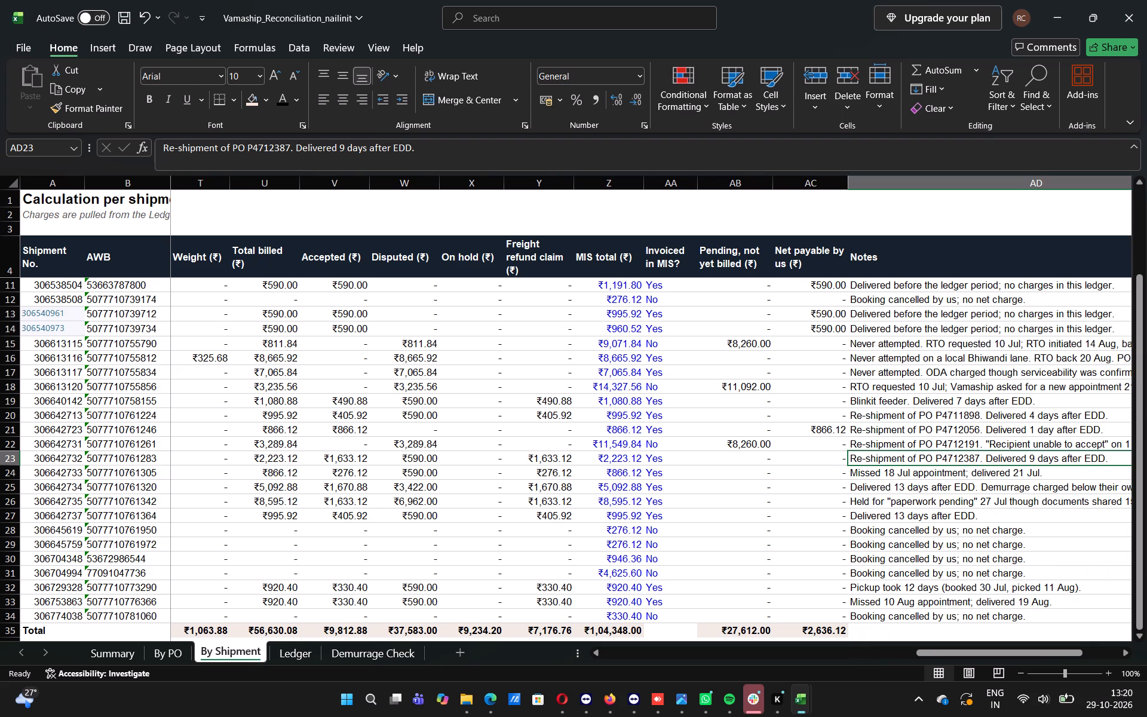
click(61, 459)
key(ctrl+c)
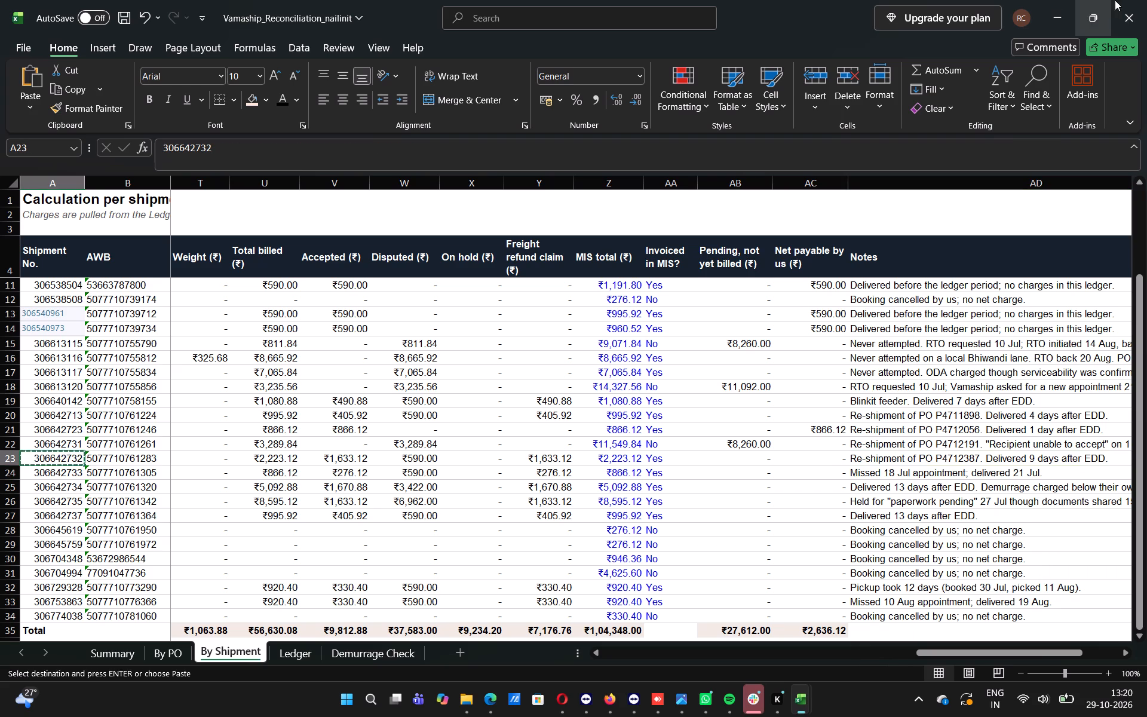
click(1054, 10)
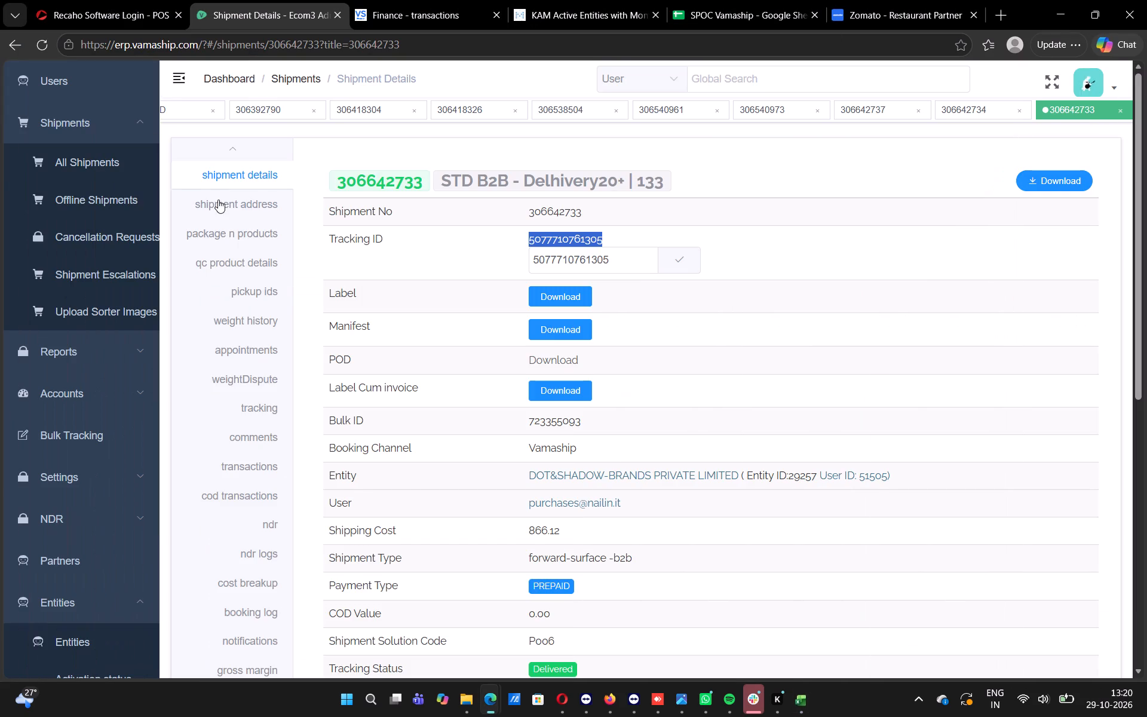
click(68, 157)
click(193, 152)
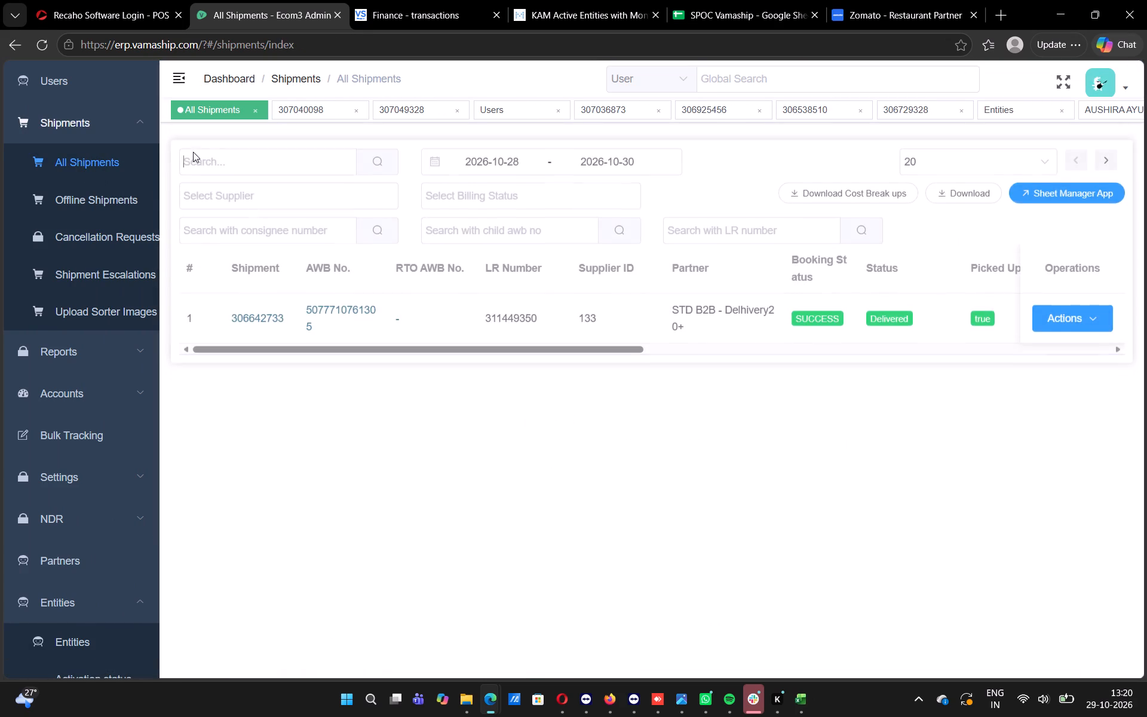
key(ctrl+v)
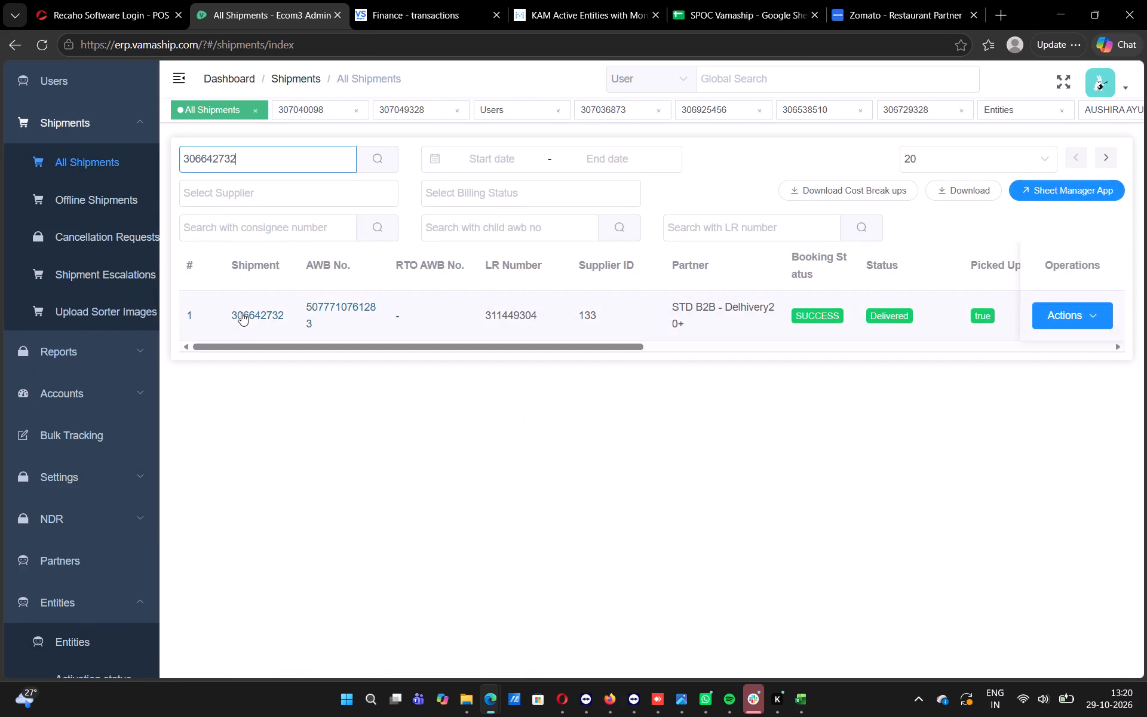
click(241, 312)
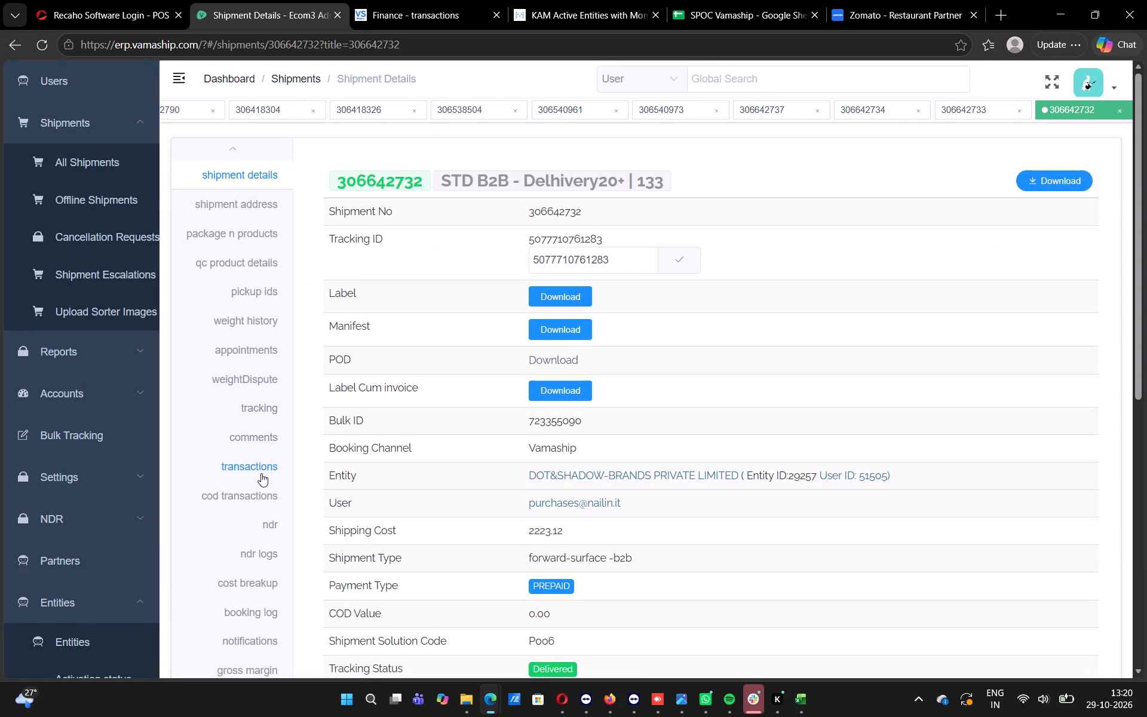
click(255, 471)
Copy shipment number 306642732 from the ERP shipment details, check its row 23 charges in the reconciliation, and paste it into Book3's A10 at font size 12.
click(262, 176)
drag(522, 215, 607, 216)
key(ctrl+c)
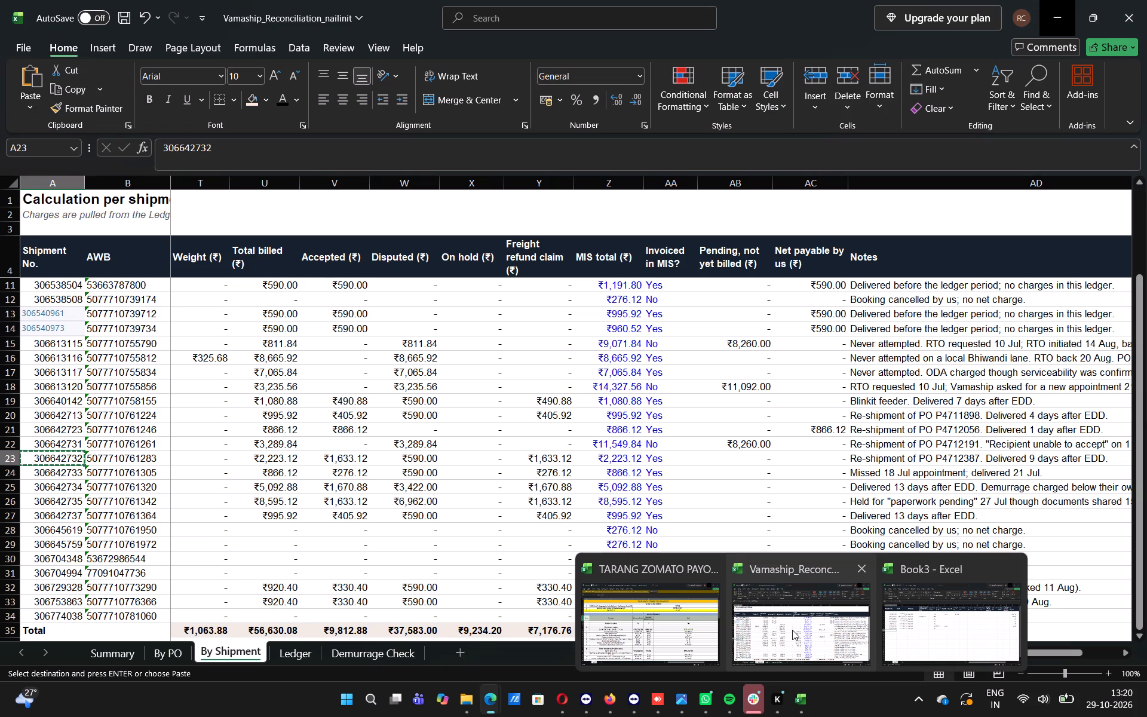
click(792, 630)
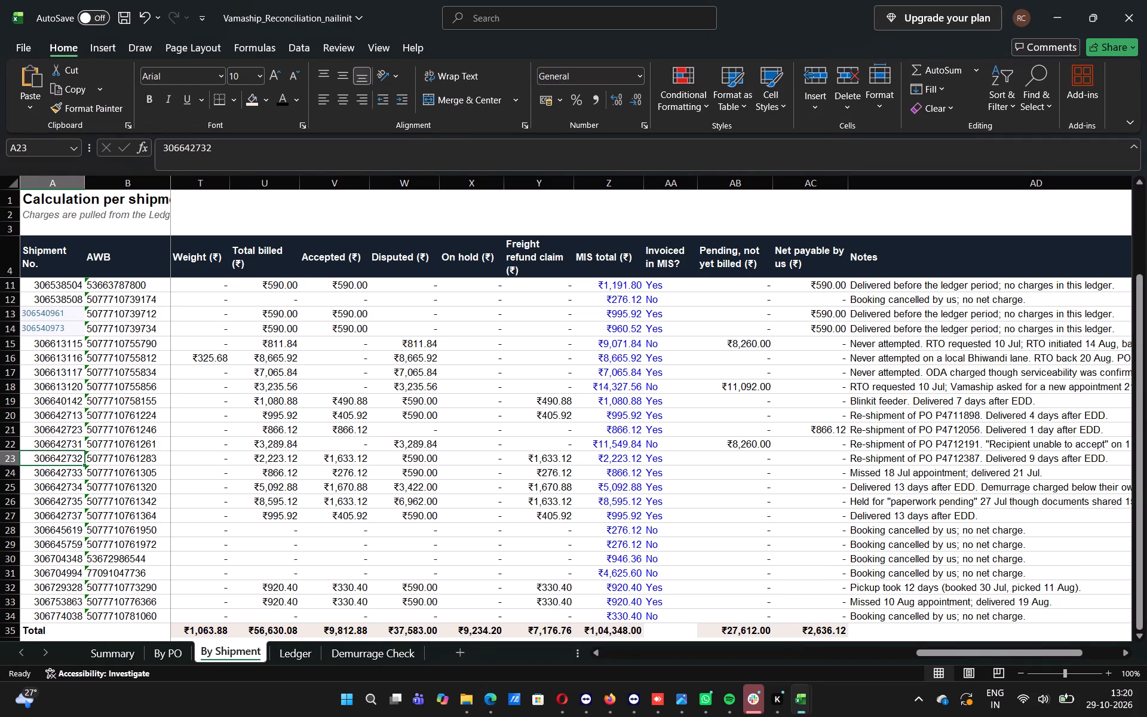
click(278, 459)
click(336, 459)
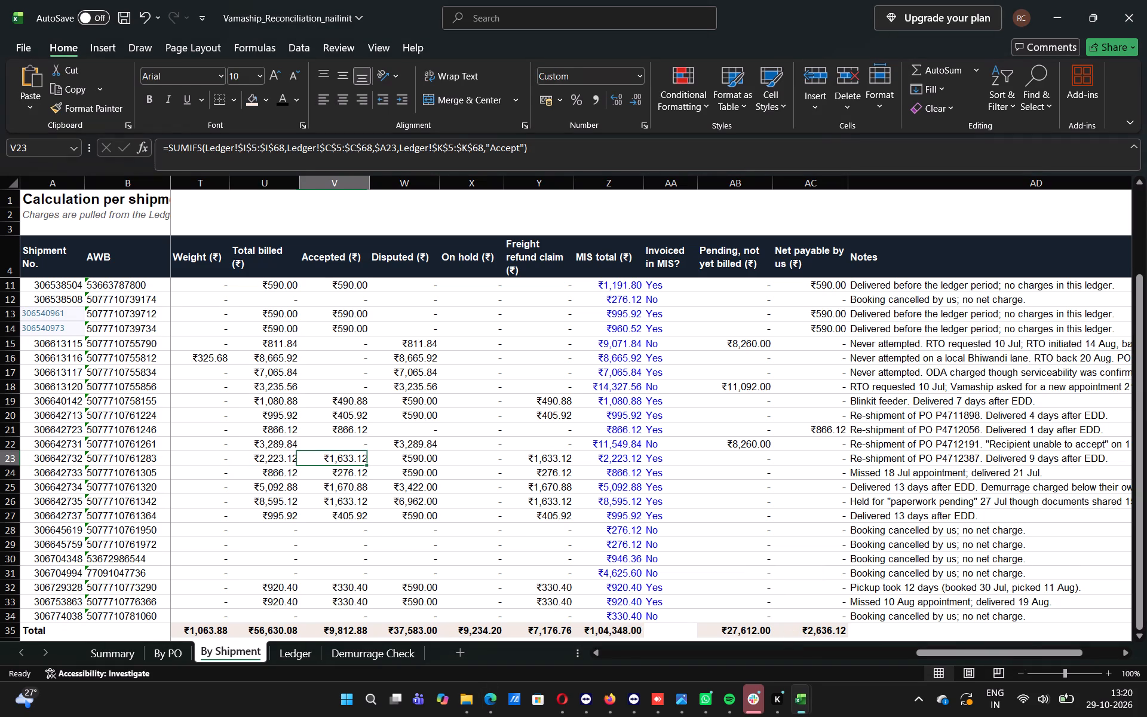
click(407, 457)
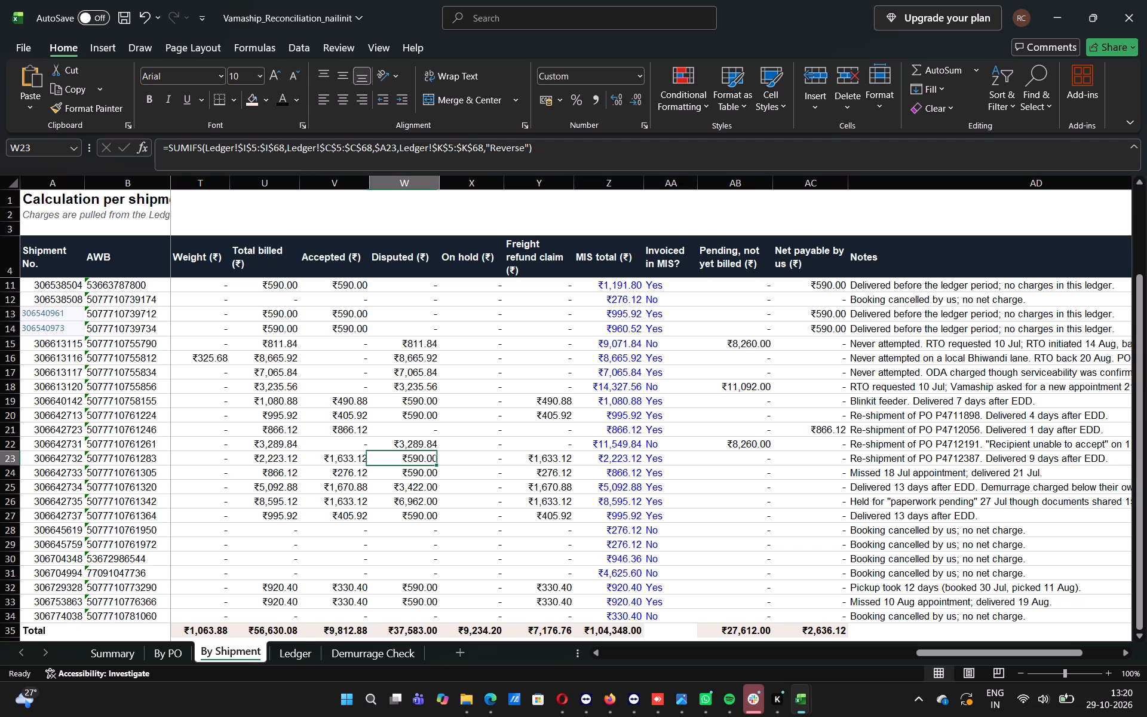
click(536, 456)
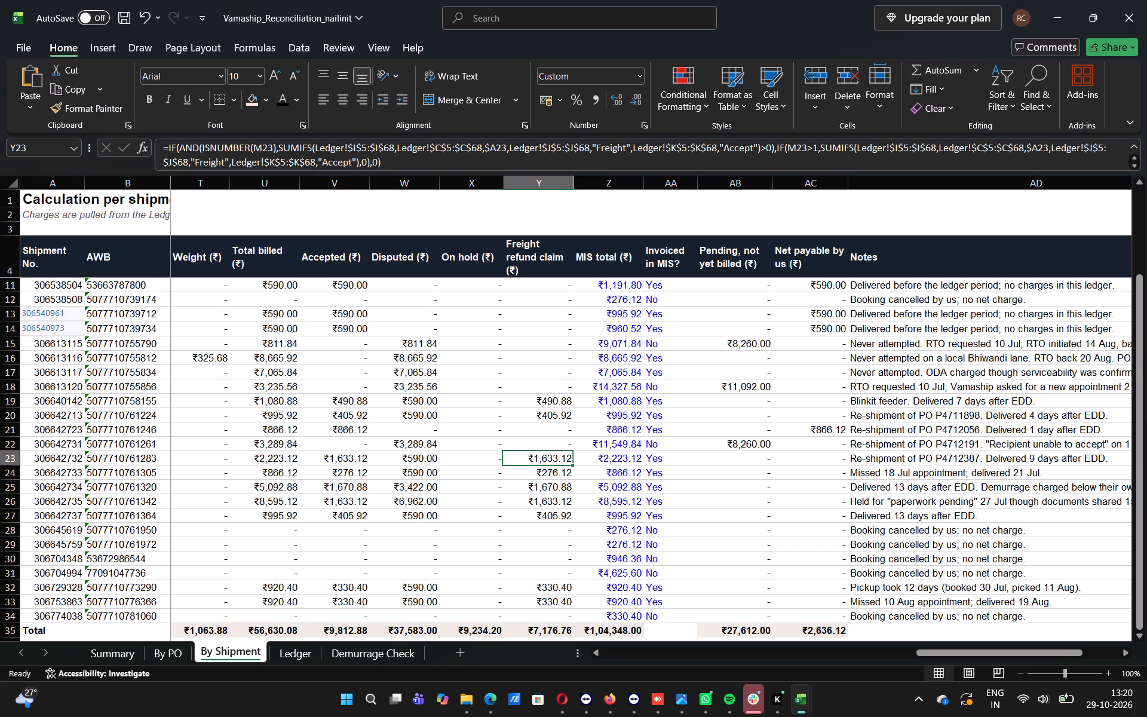
click(1057, 4)
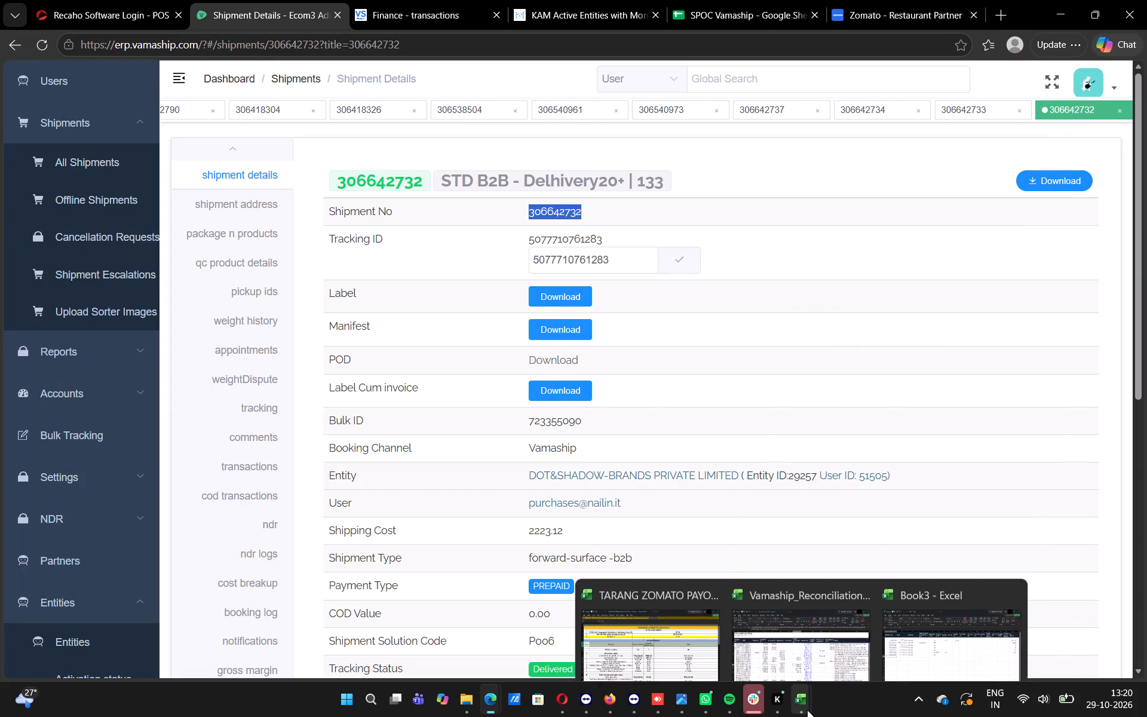
click(893, 627)
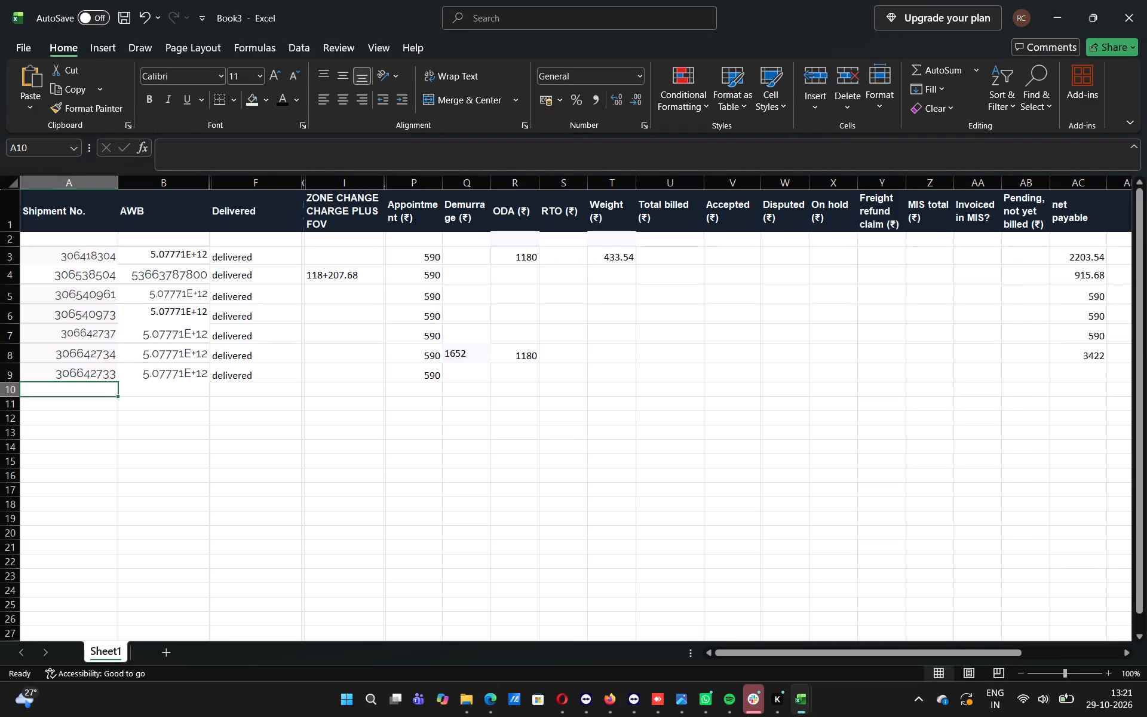
click(103, 391)
key(ctrl+v)
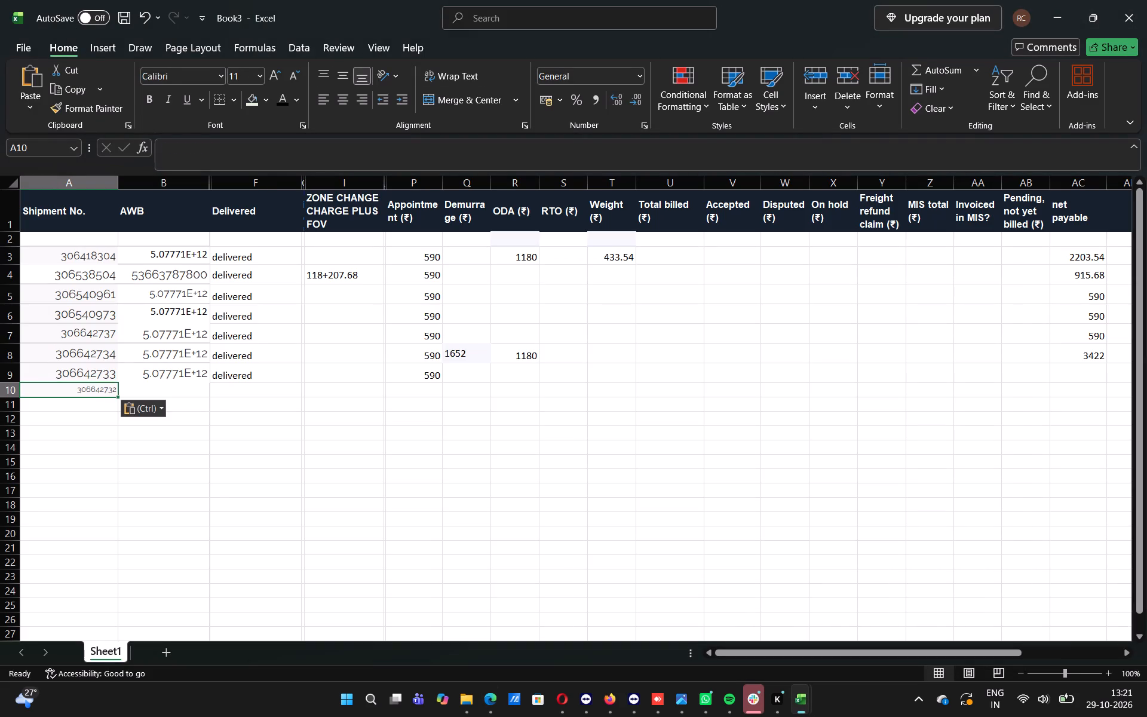
click(256, 72)
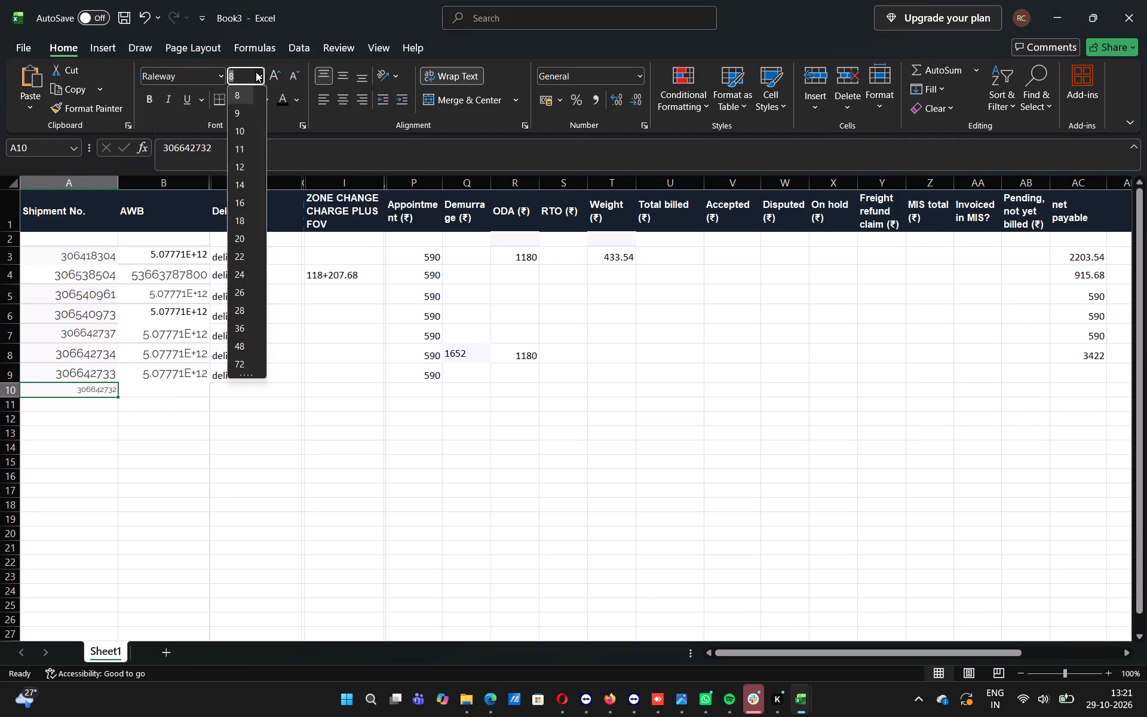
click(239, 168)
click(1055, 8)
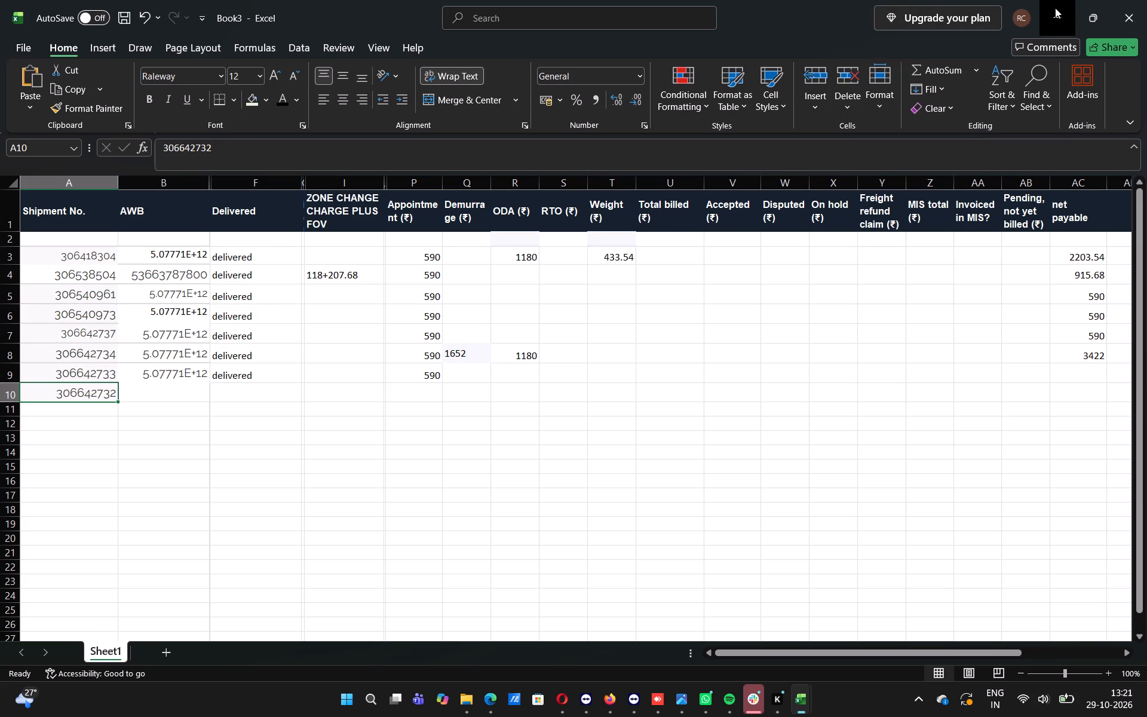
click(511, 231)
drag(511, 231, 550, 234)
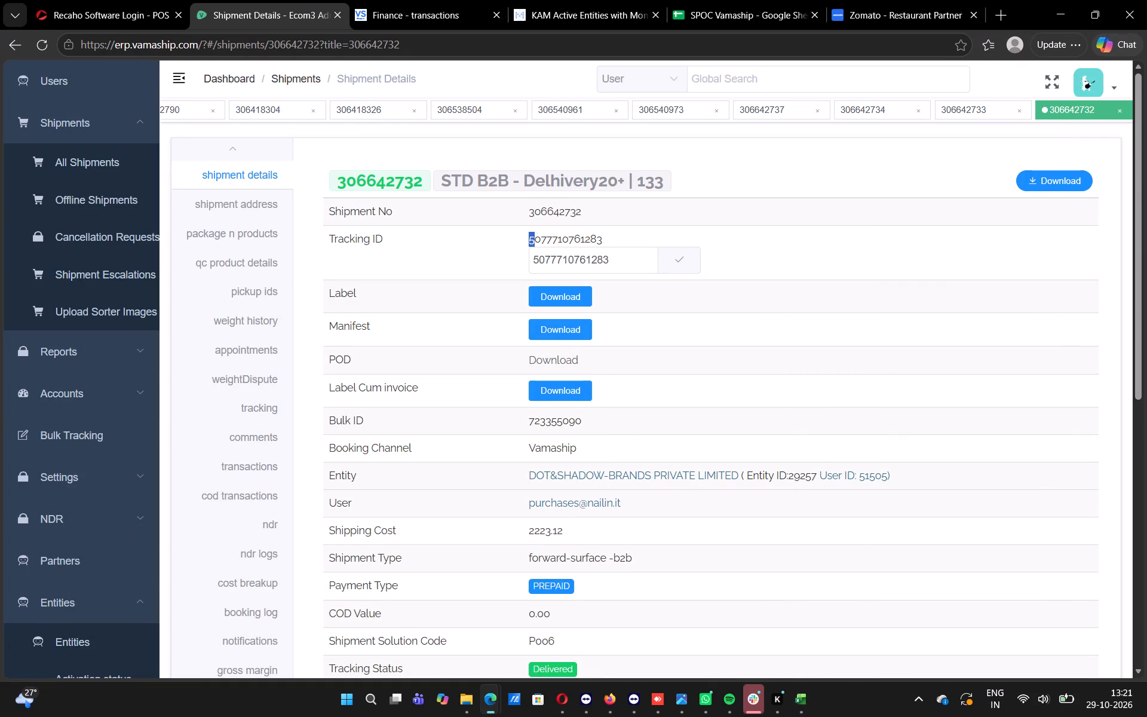
drag(550, 234, 614, 235)
key(ctrl+c)
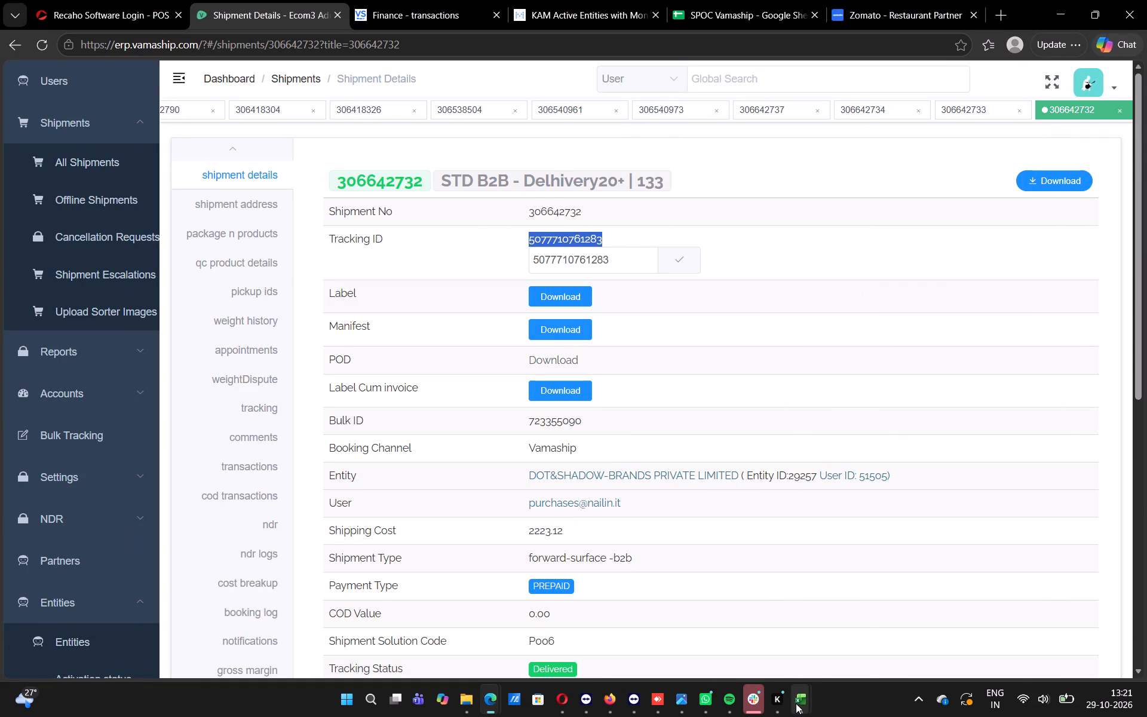
click(947, 624)
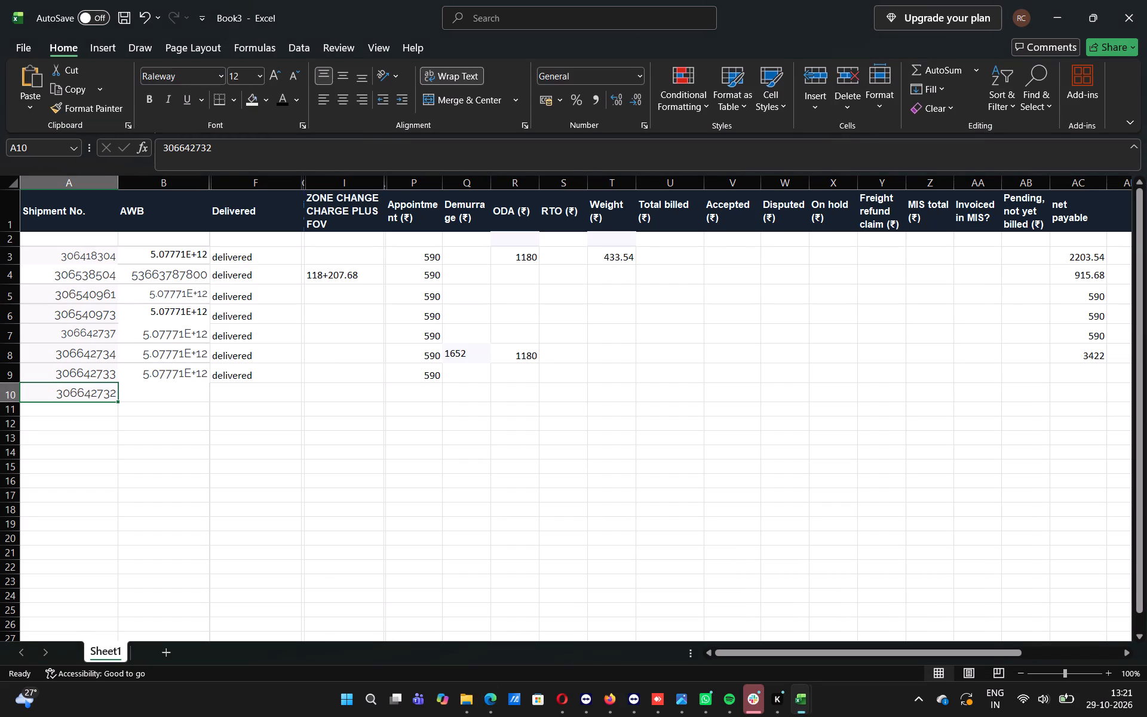
click(186, 393)
key(ctrl+v)
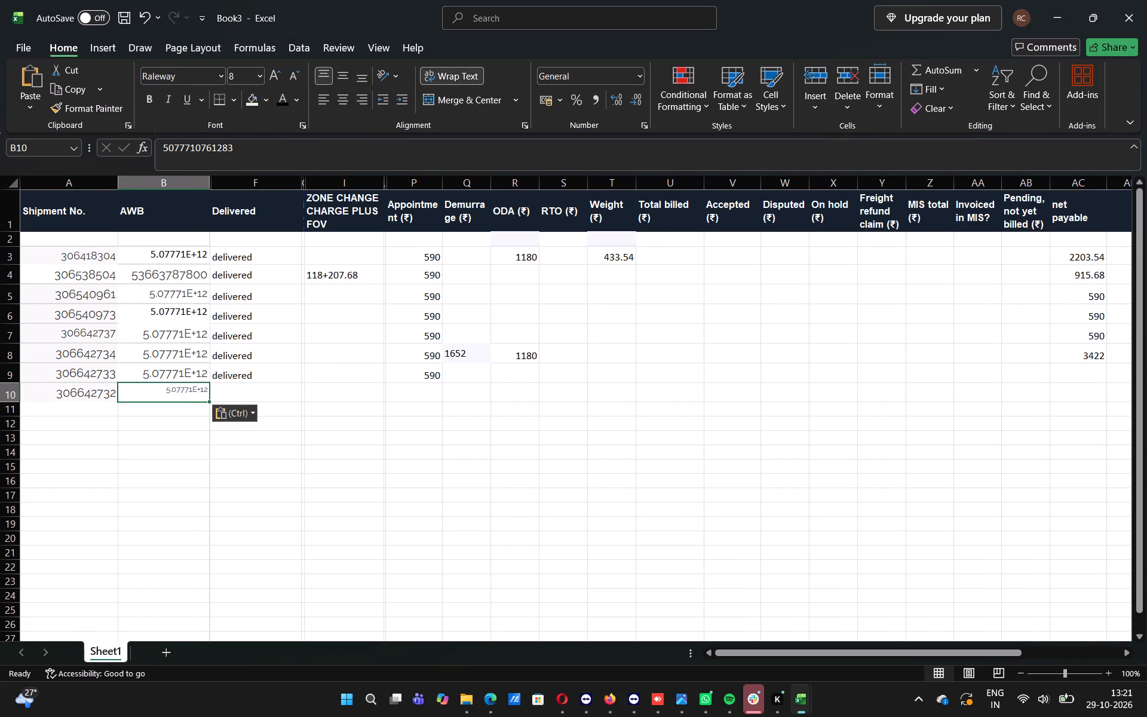
click(259, 68)
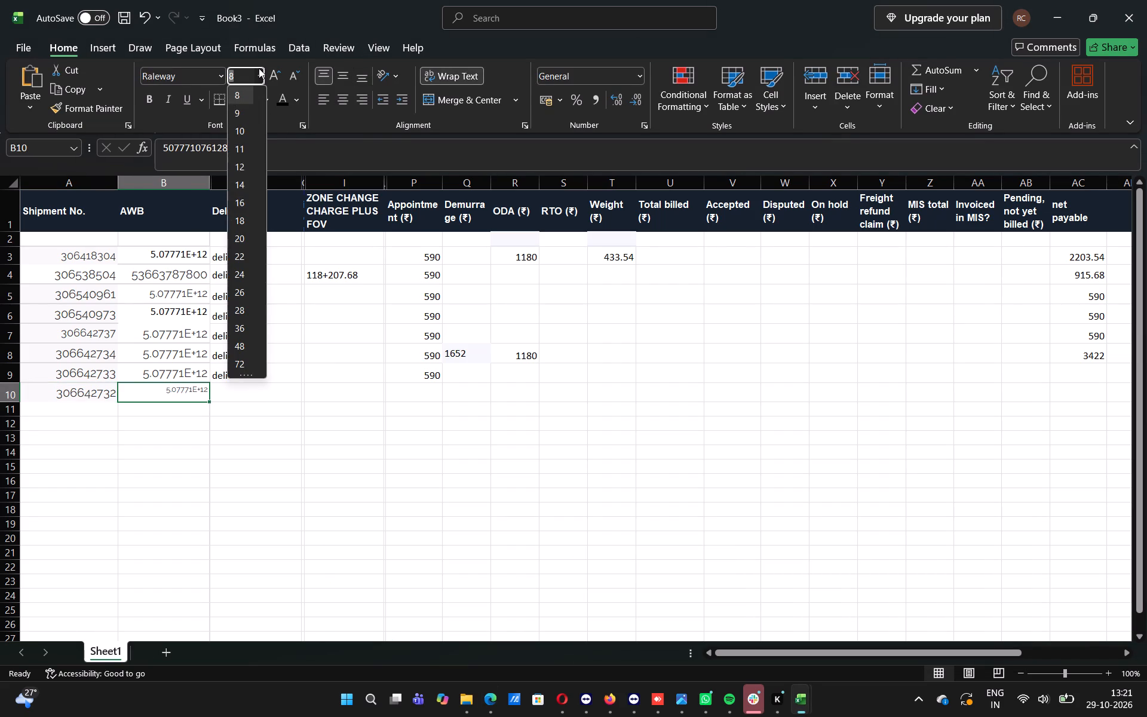
click(240, 167)
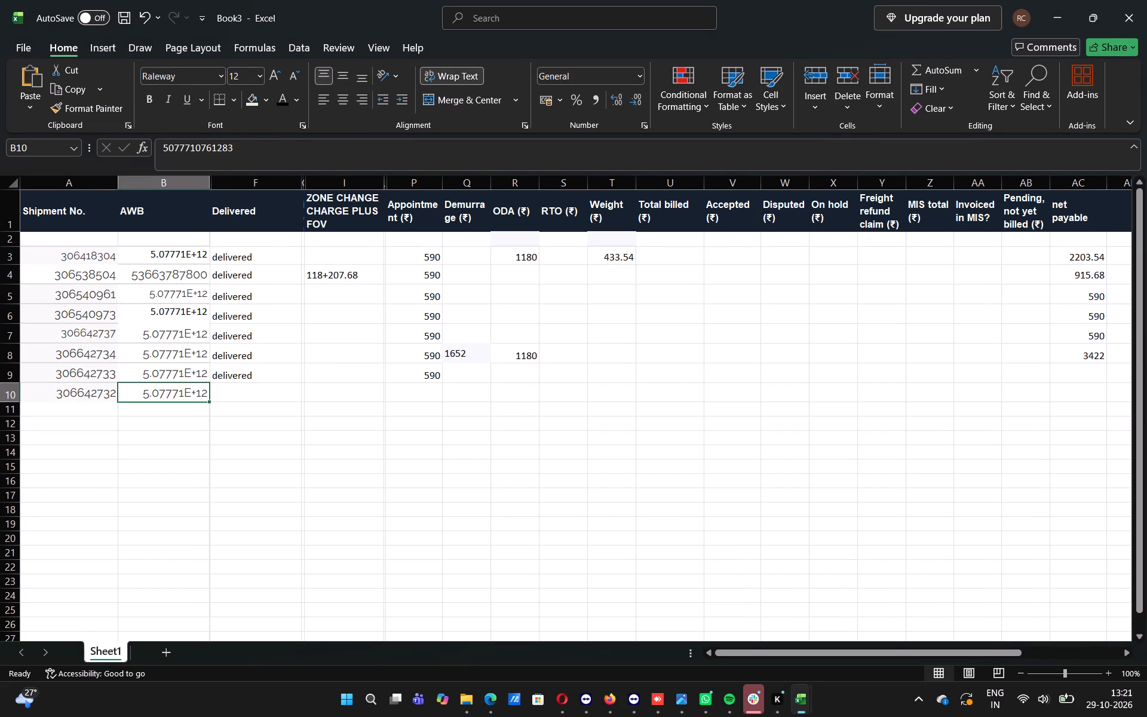
click(244, 375)
key(ctrl+c)
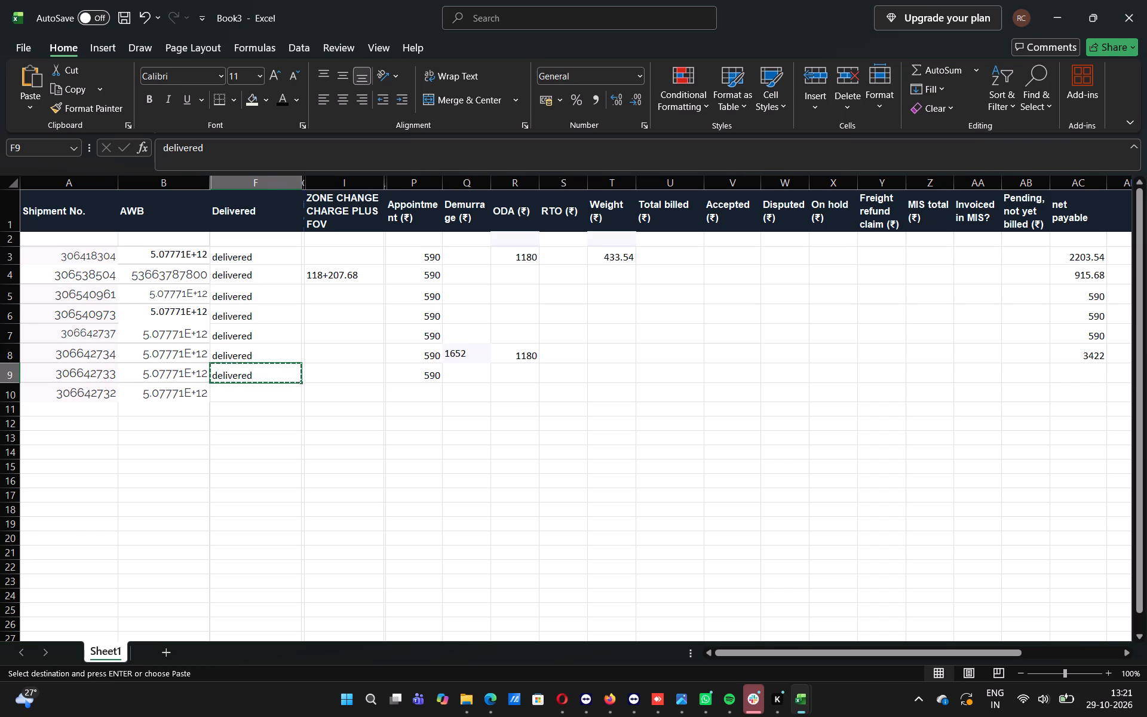
click(249, 392)
key(ctrl+v)
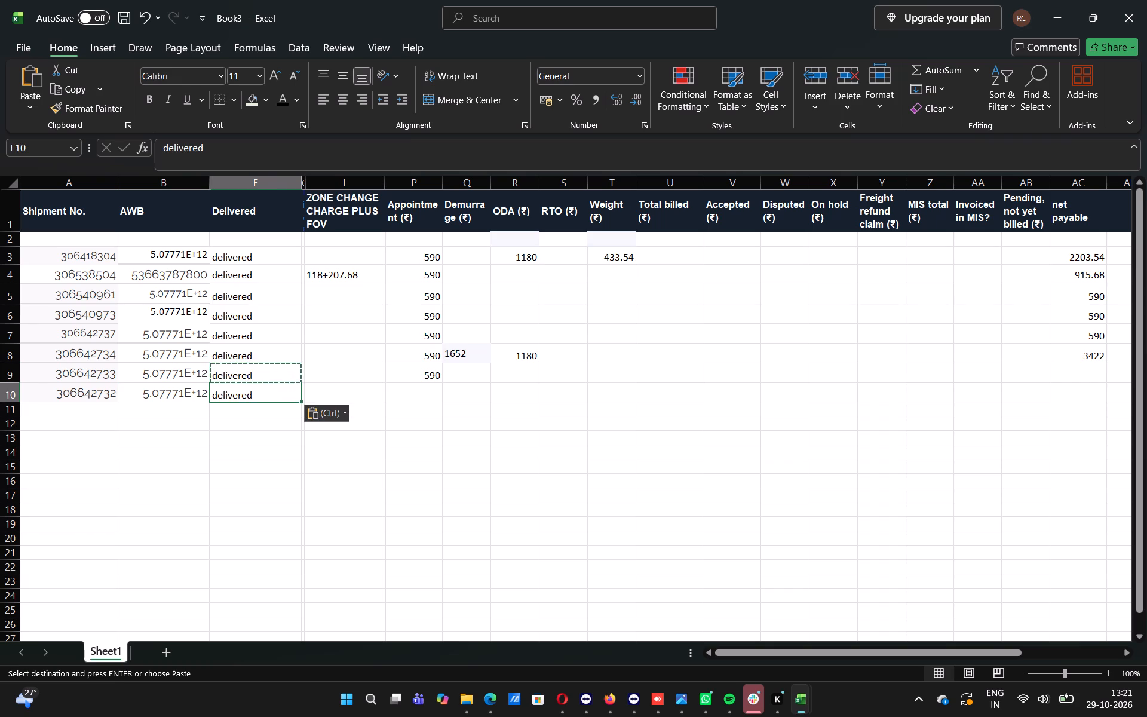
click(399, 390)
text(590)
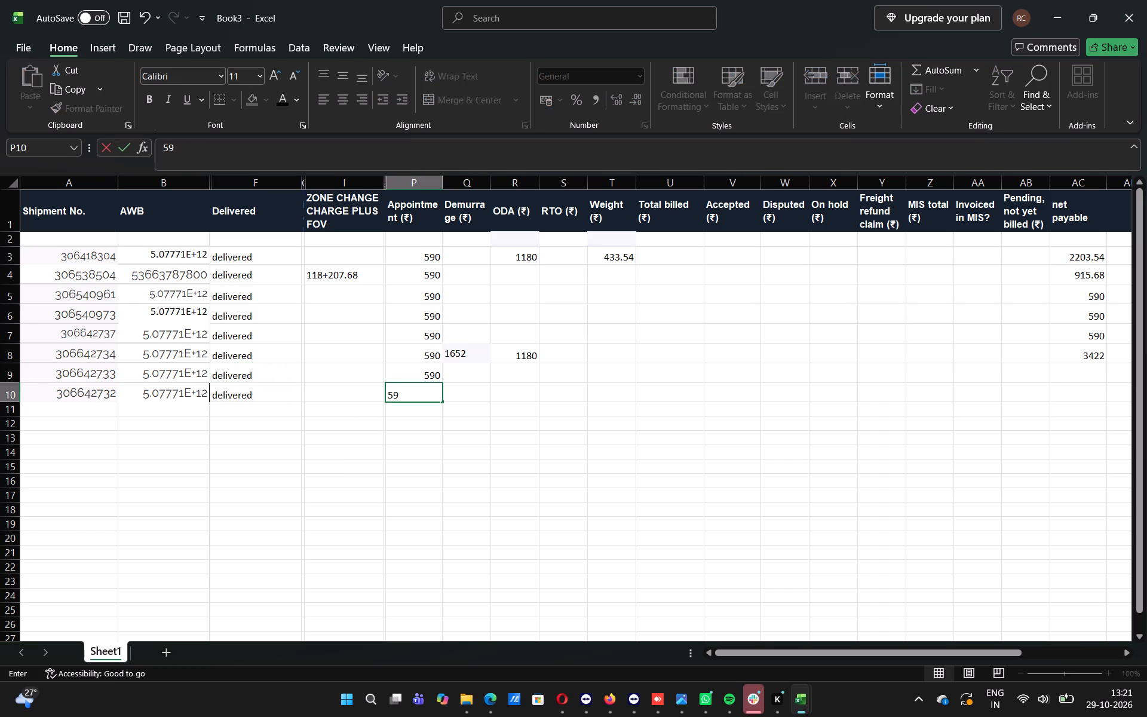
click(477, 388)
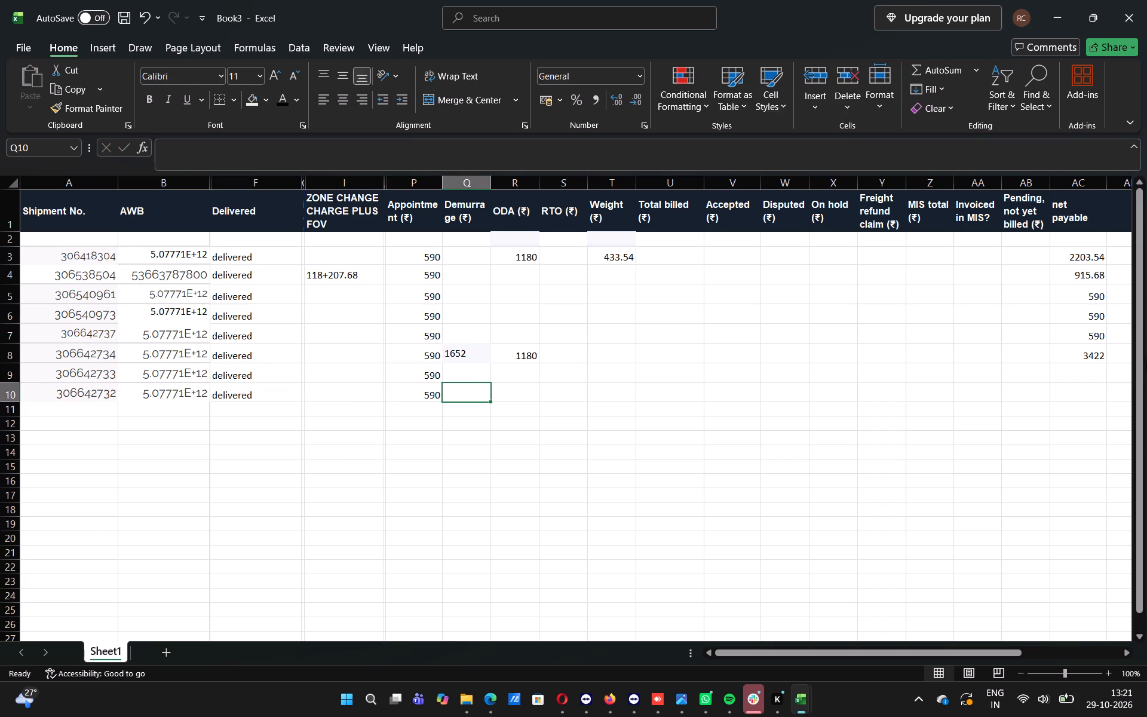
click(1093, 375)
text(590)
key(Return)
text(590)
key(Return)
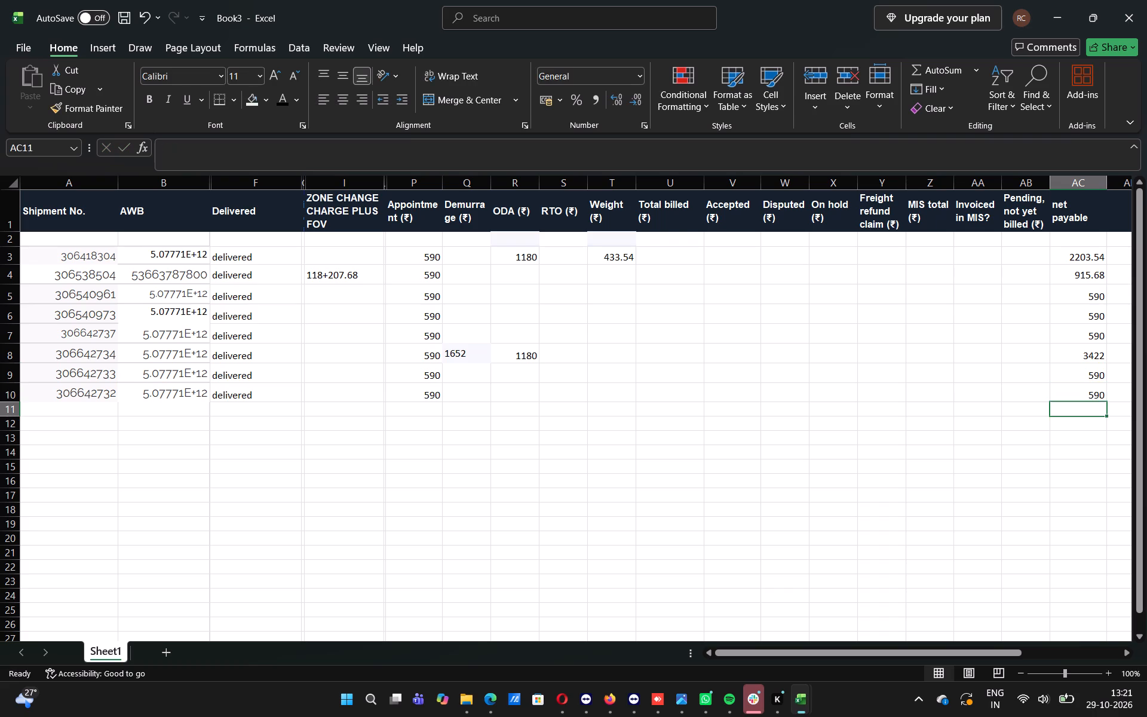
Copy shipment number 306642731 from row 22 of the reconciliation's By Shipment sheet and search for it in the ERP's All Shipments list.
click(93, 407)
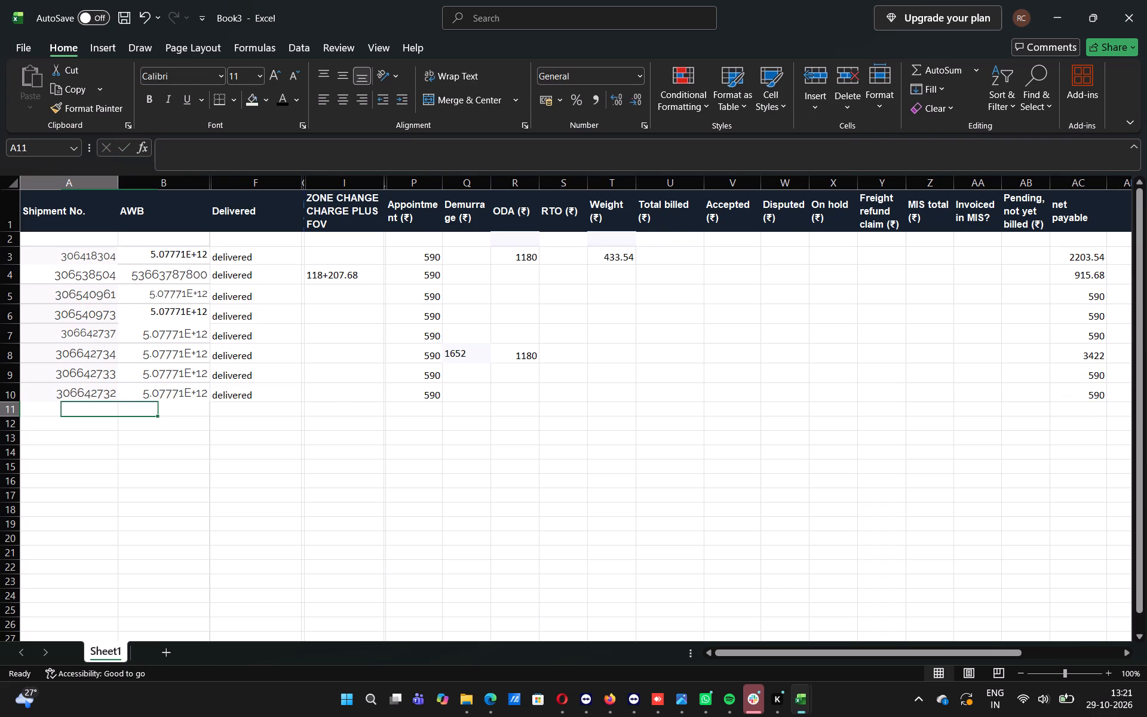
click(1050, 8)
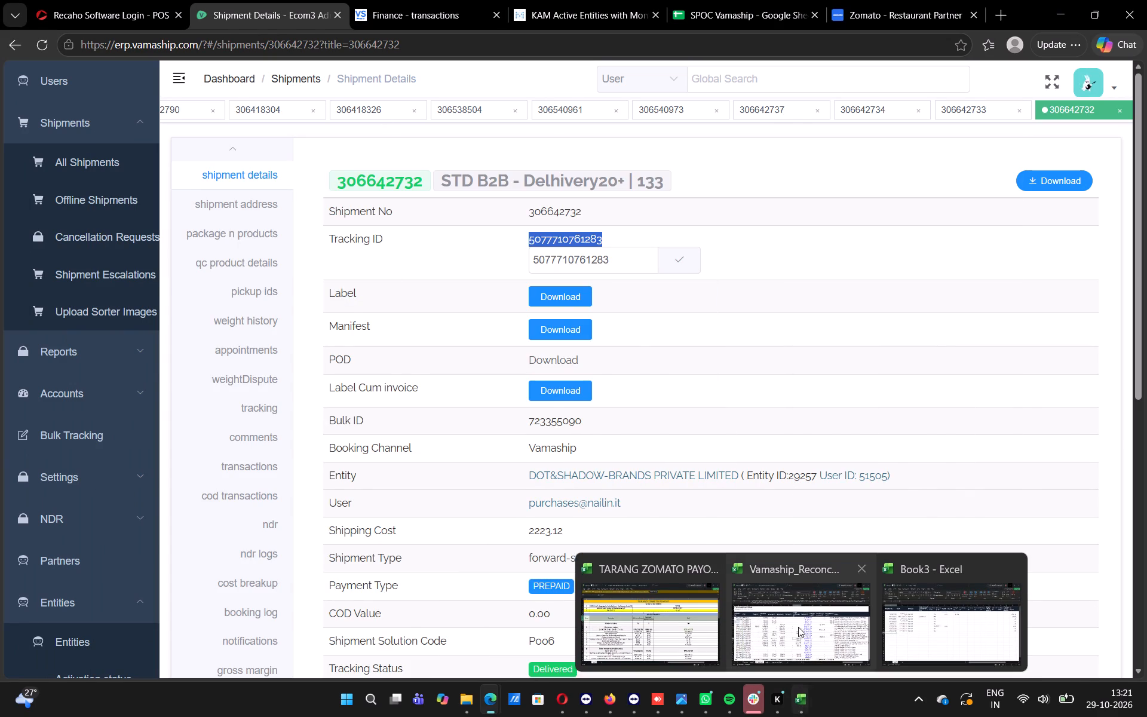
click(796, 623)
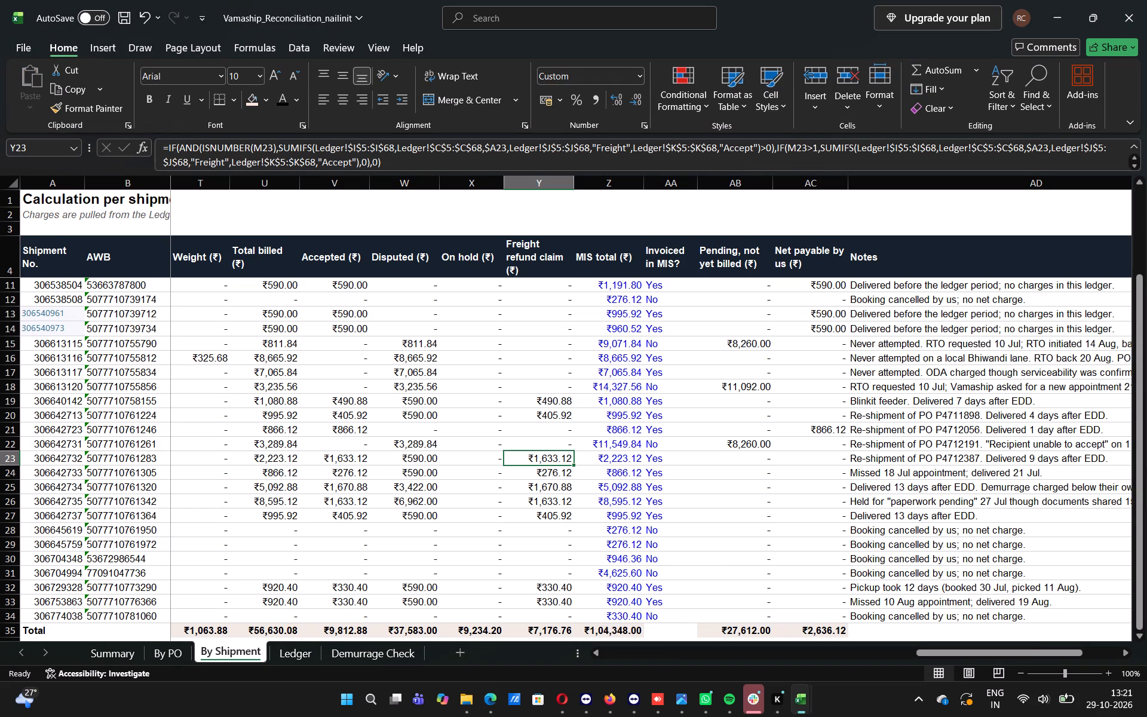
click(47, 444)
key(ctrl+c)
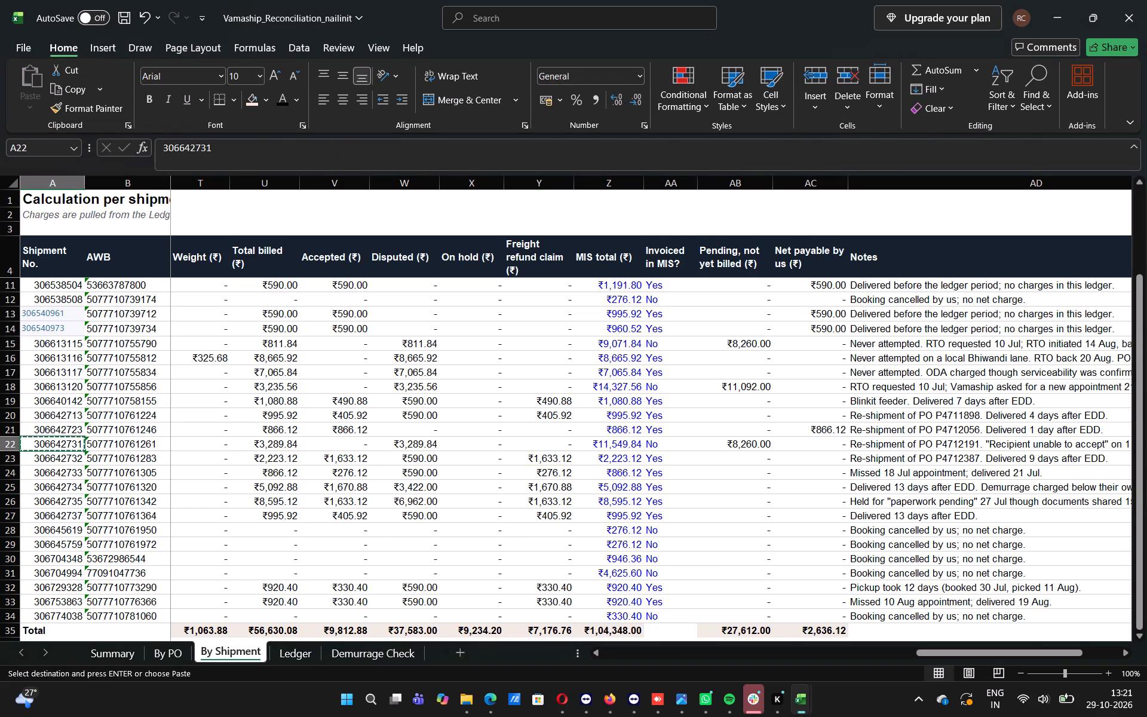
click(1050, 16)
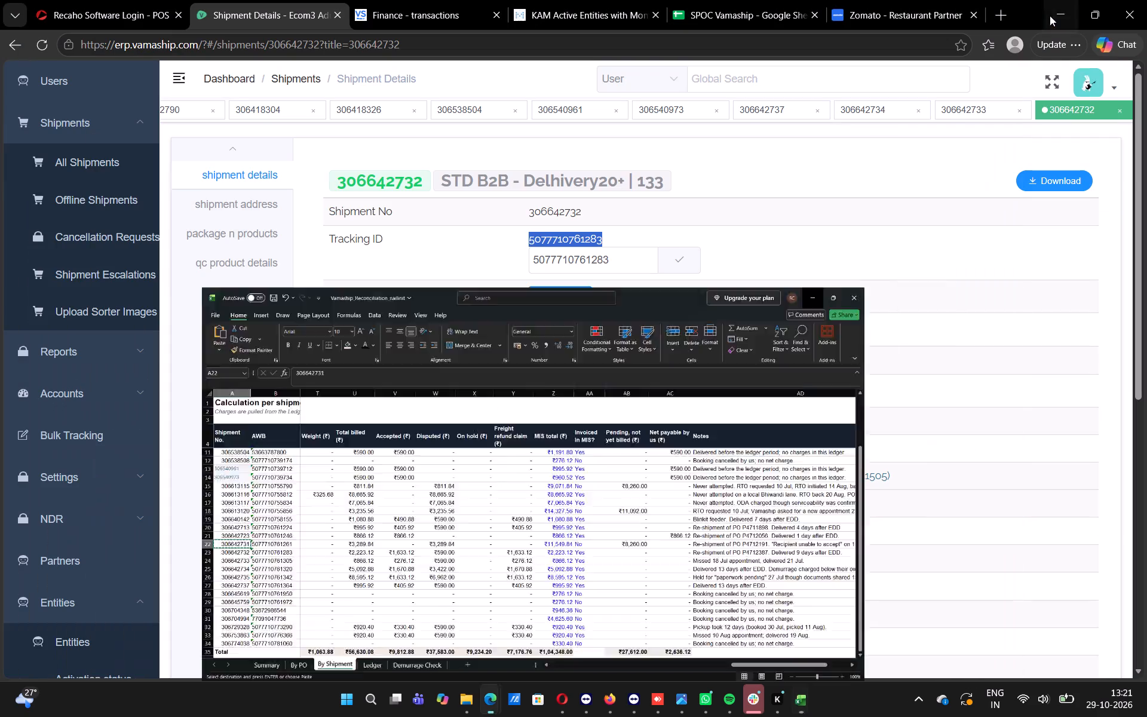
click(83, 160)
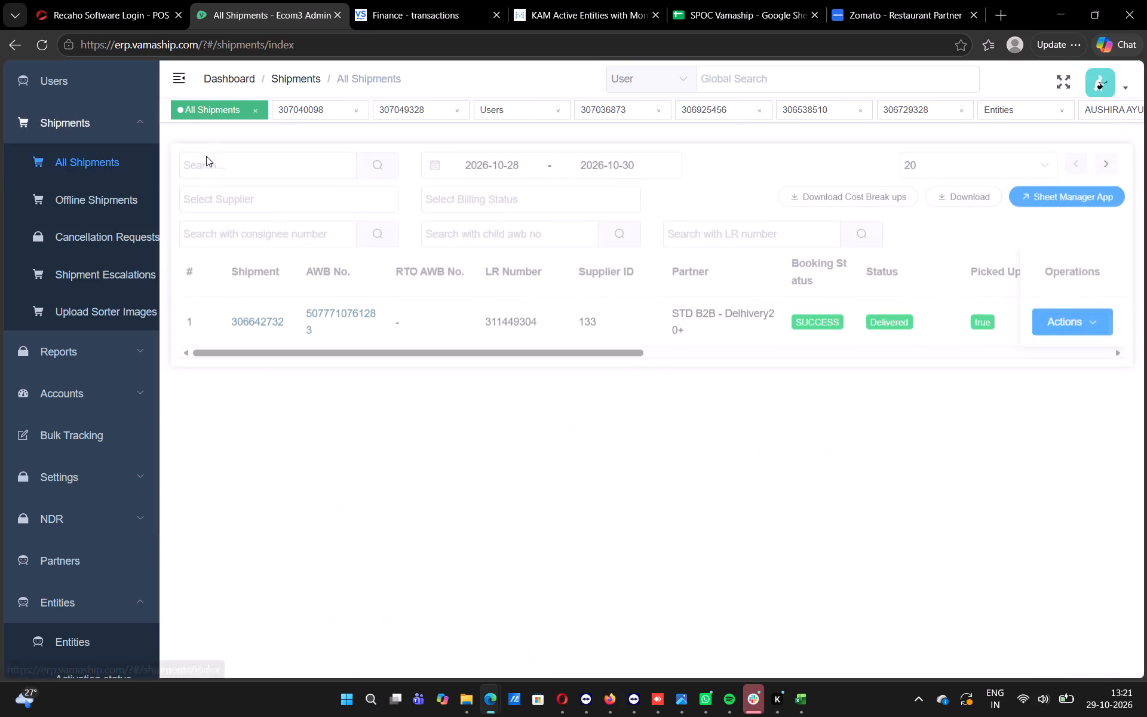
click(206, 156)
key(ctrl+v)
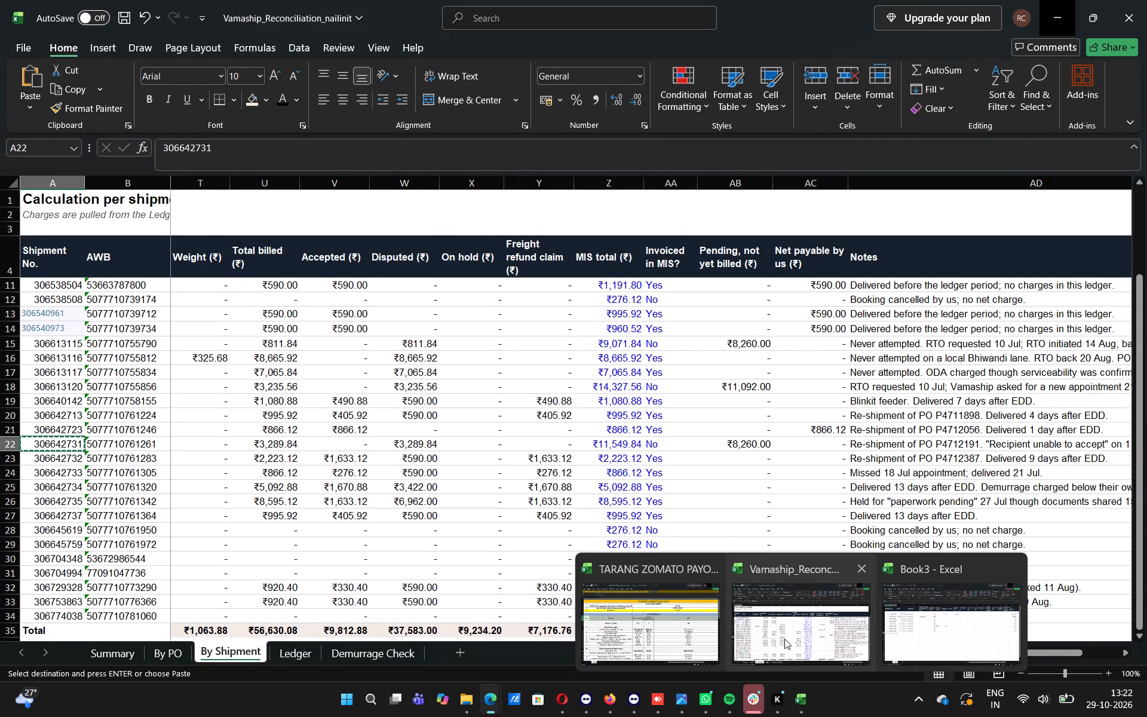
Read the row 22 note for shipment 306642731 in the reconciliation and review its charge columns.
click(784, 639)
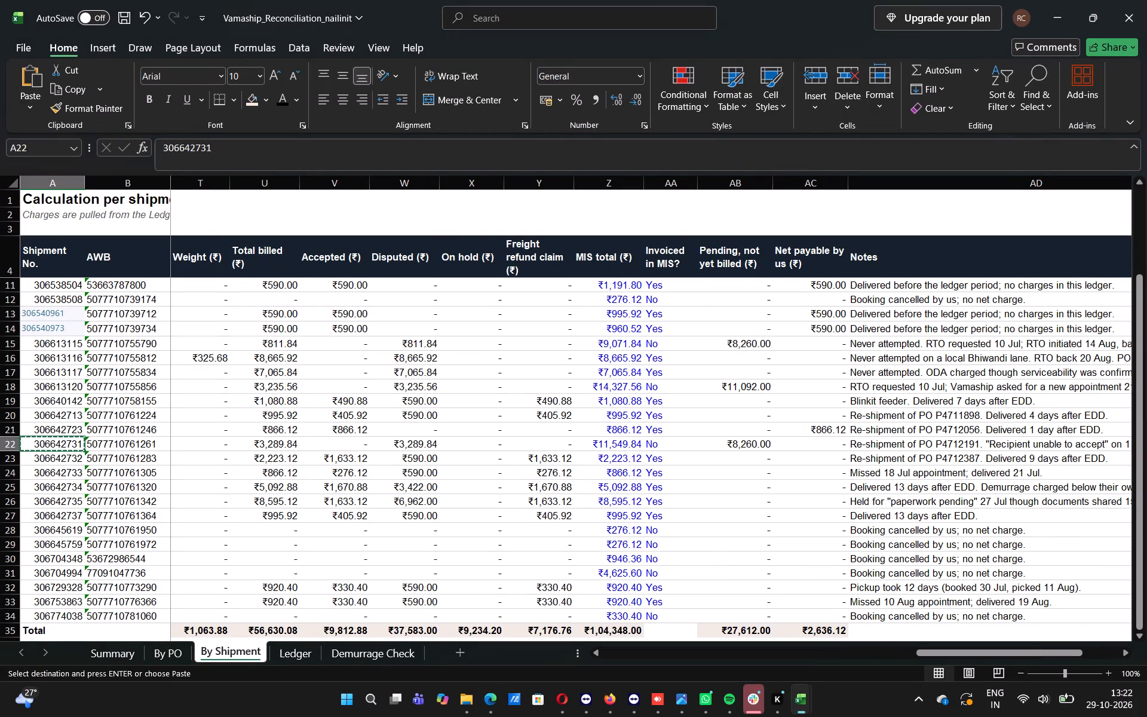
click(913, 442)
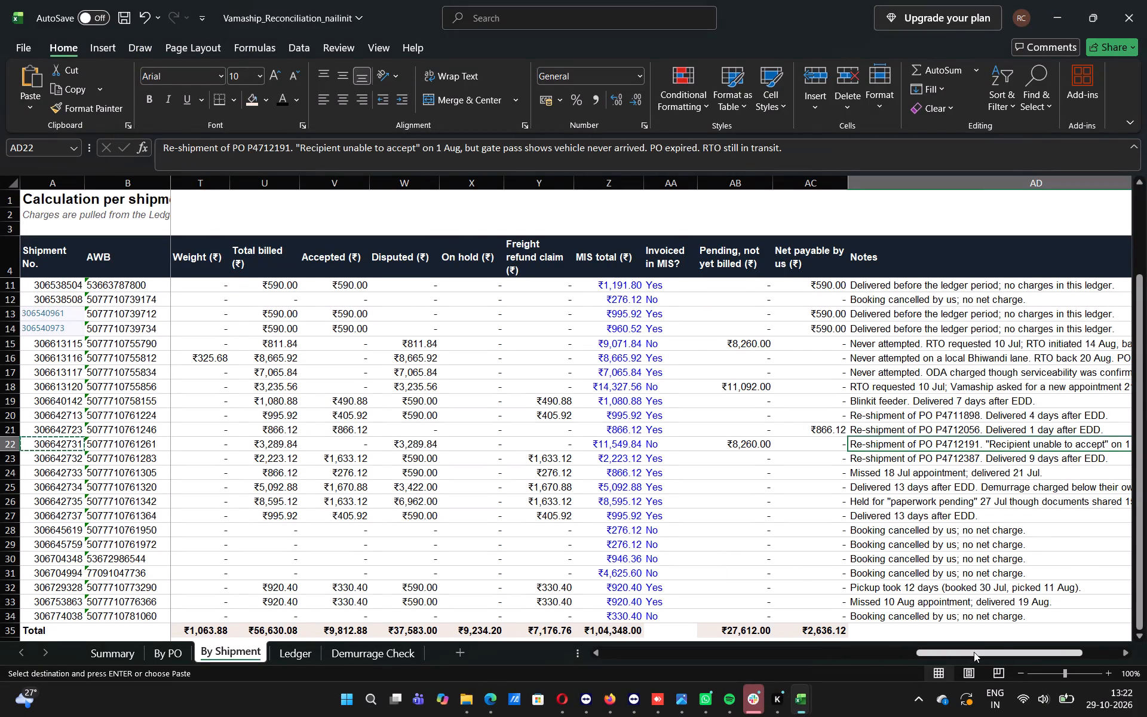
drag(974, 652, 1027, 657)
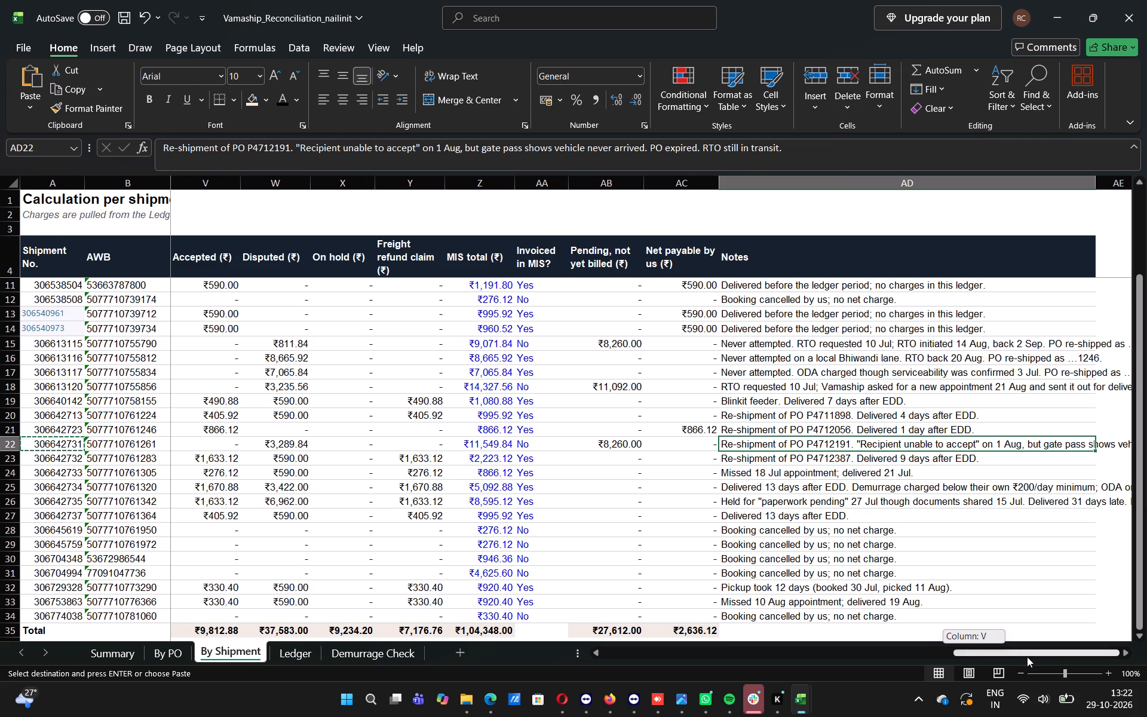
drag(1027, 657, 896, 675)
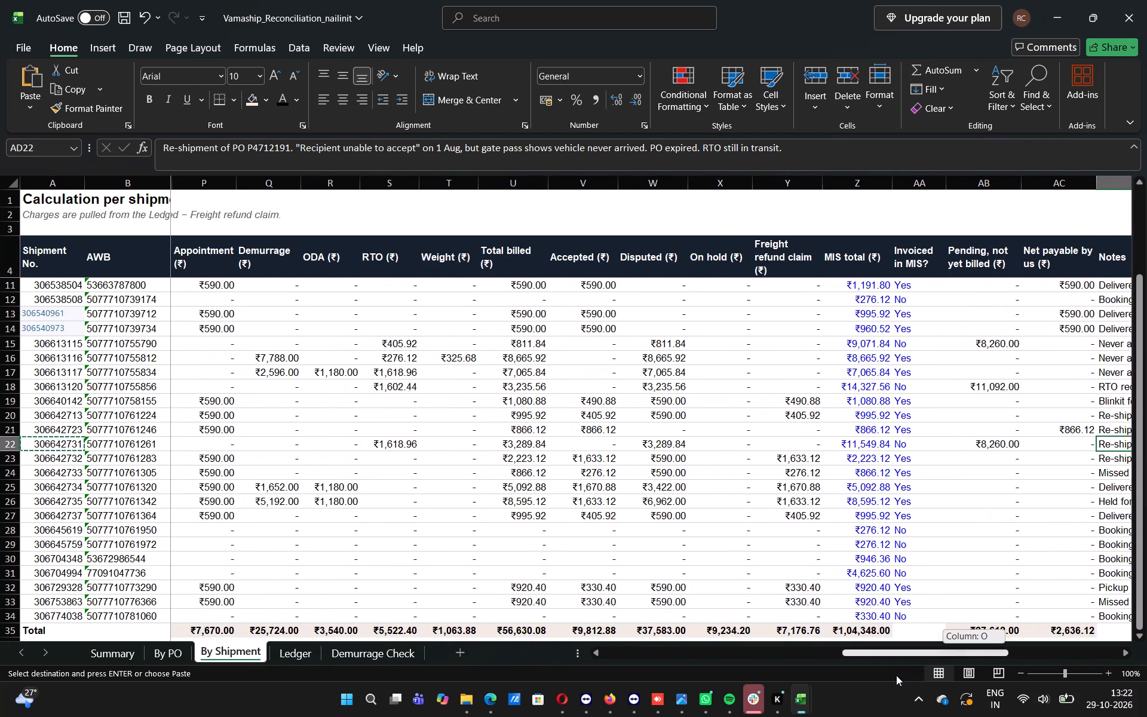
drag(896, 675, 882, 678)
click(1053, 11)
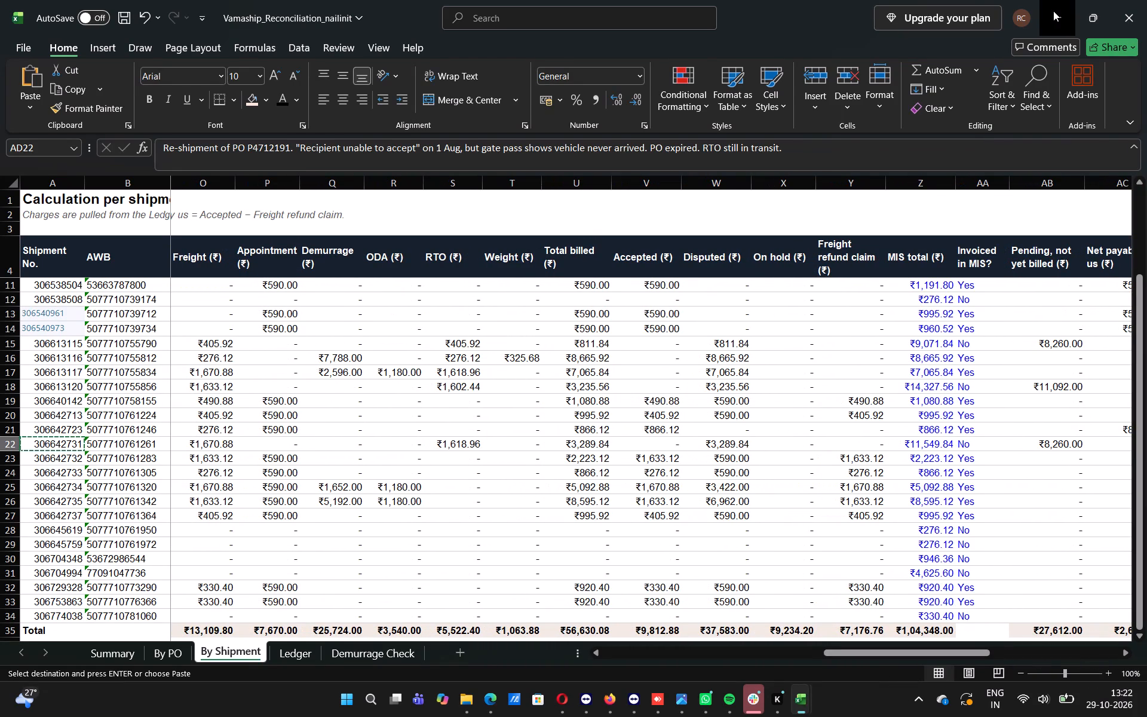
click(241, 317)
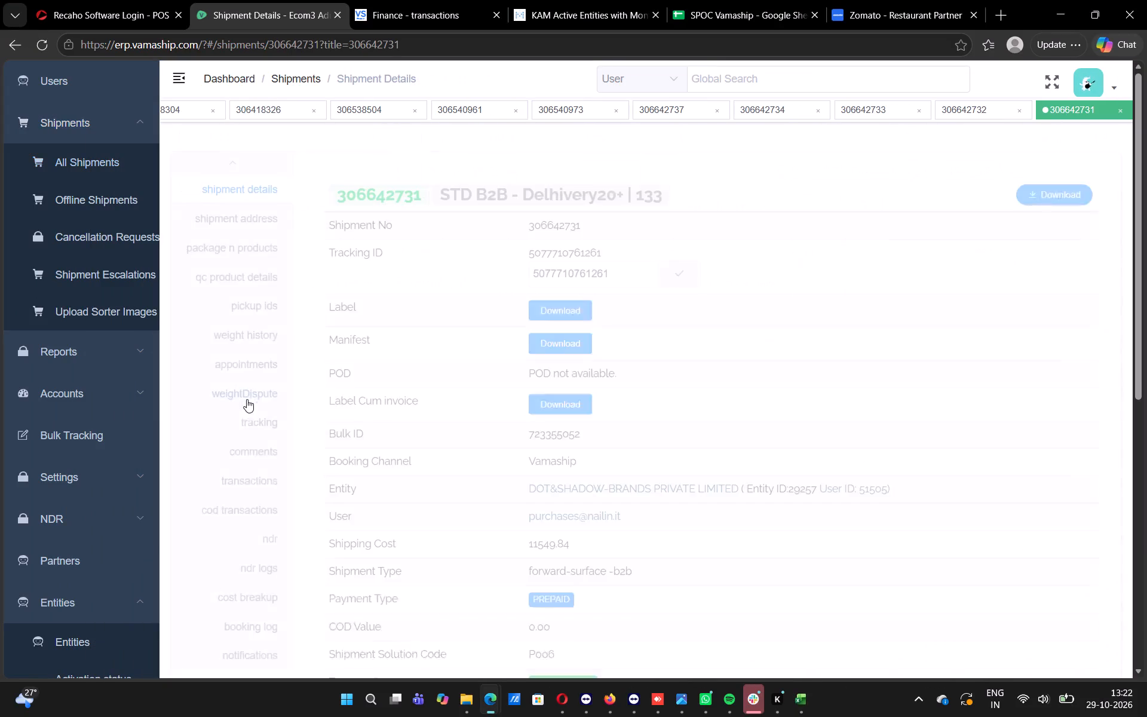
click(247, 461)
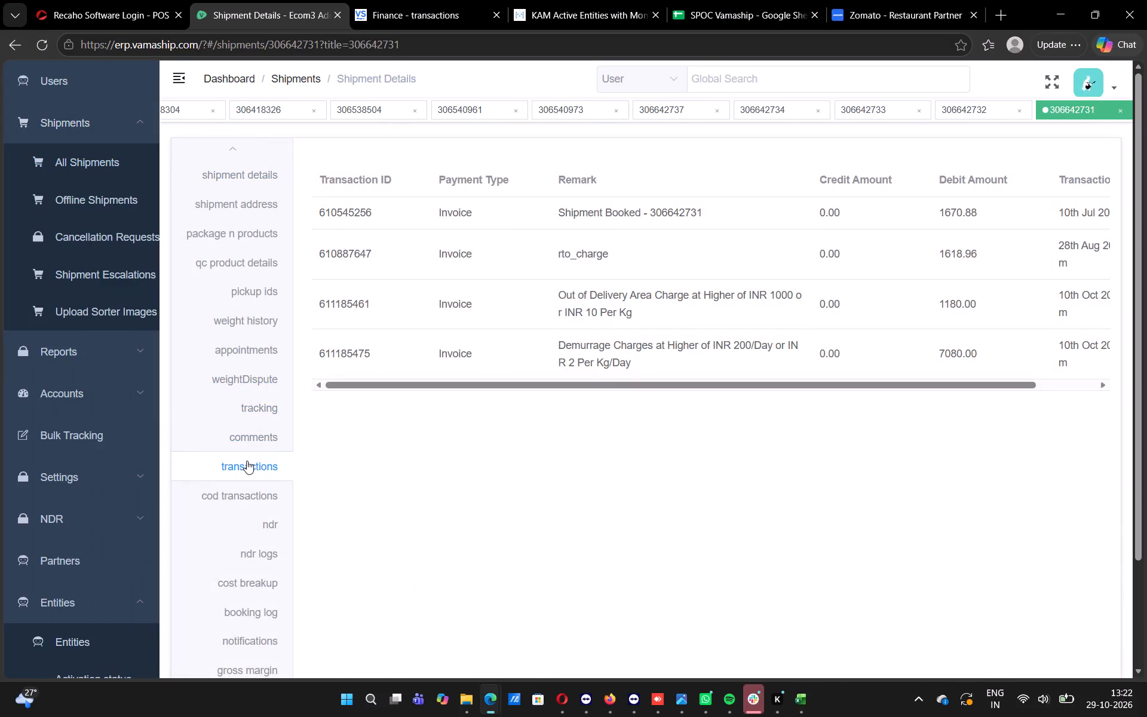
click(254, 402)
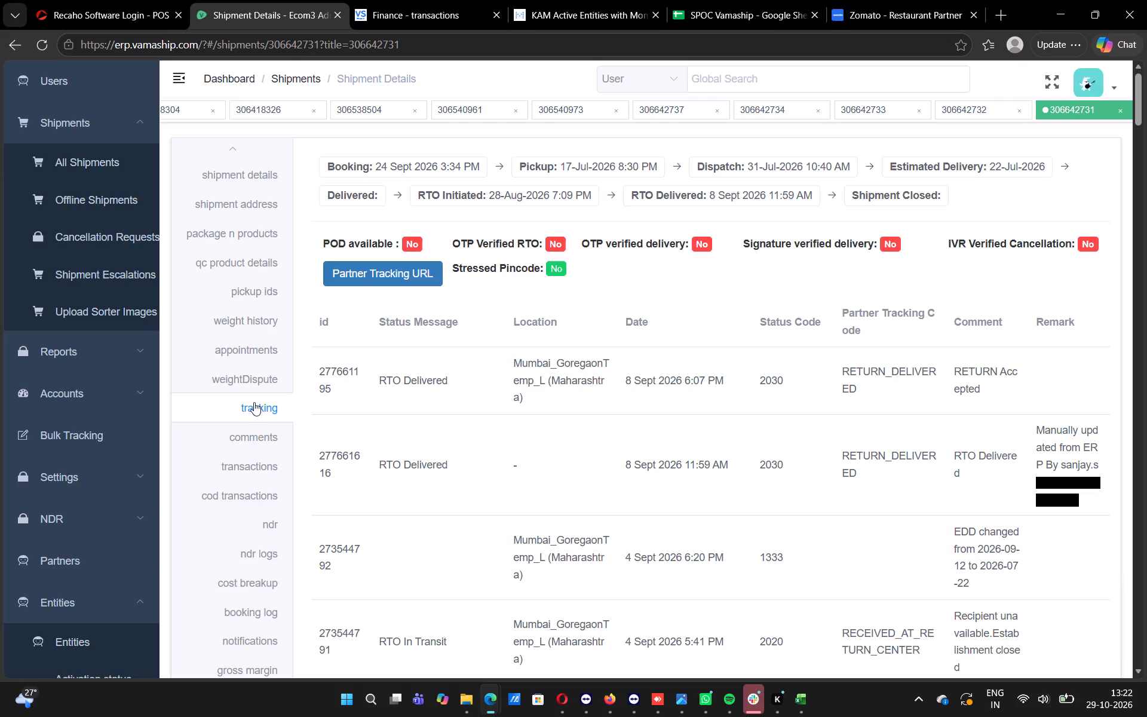
drag(1140, 101, 1146, 146)
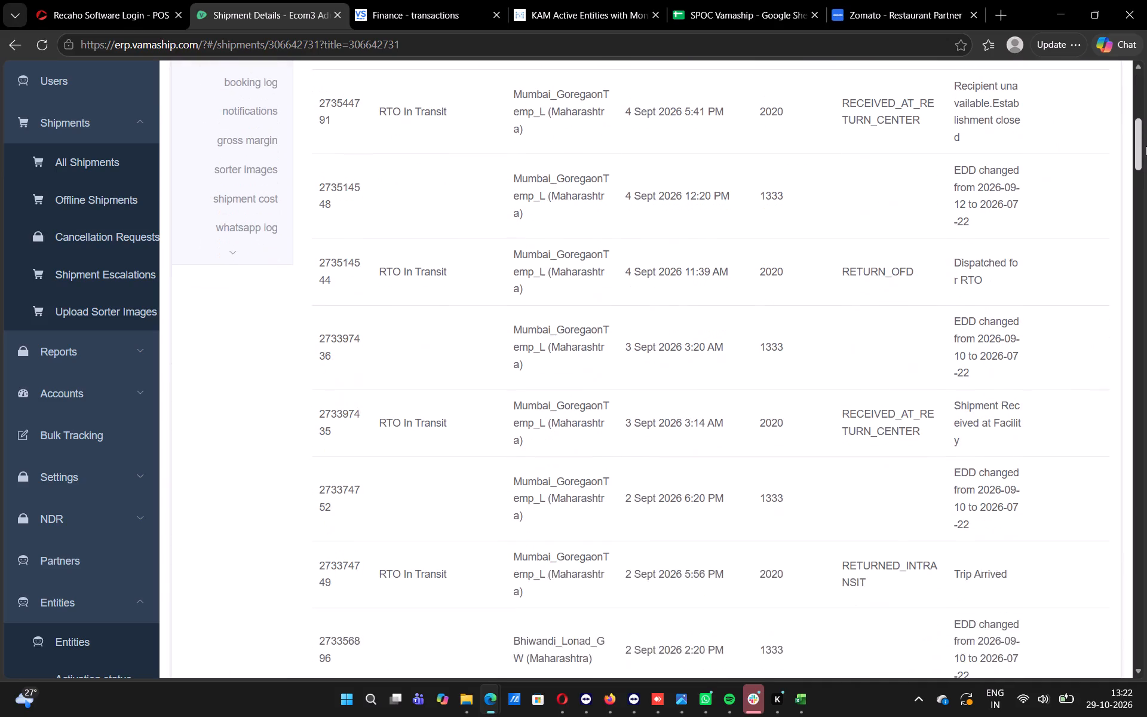
drag(1146, 146, 1146, 197)
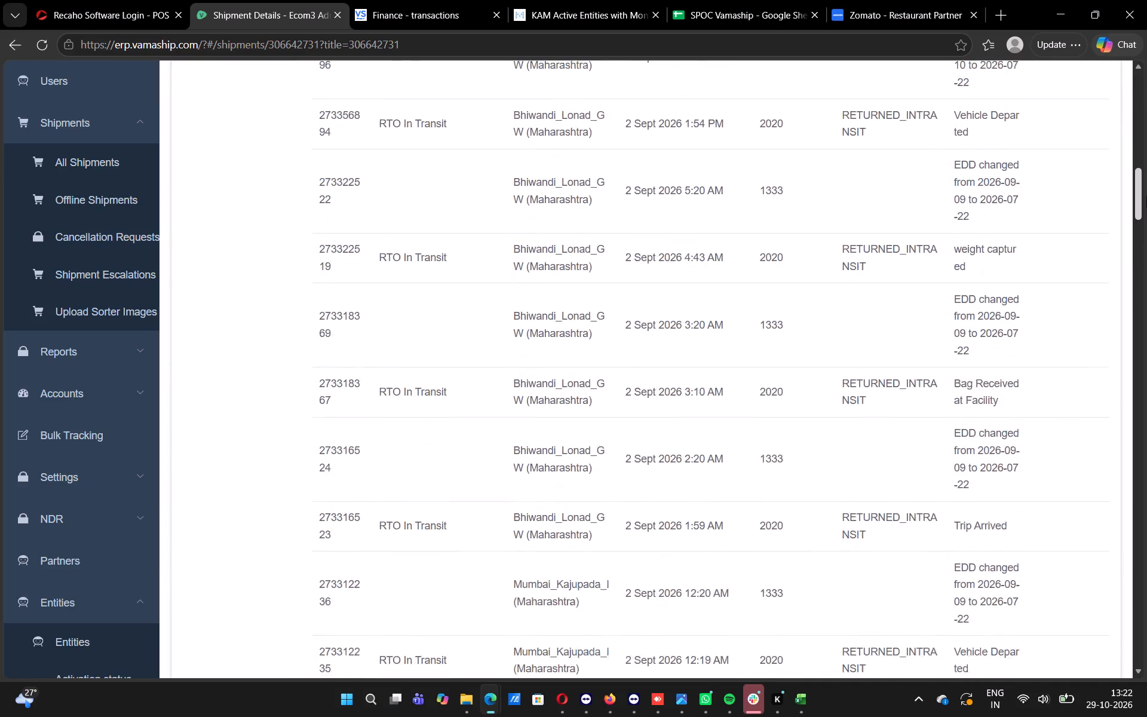
drag(1146, 197, 1146, 266)
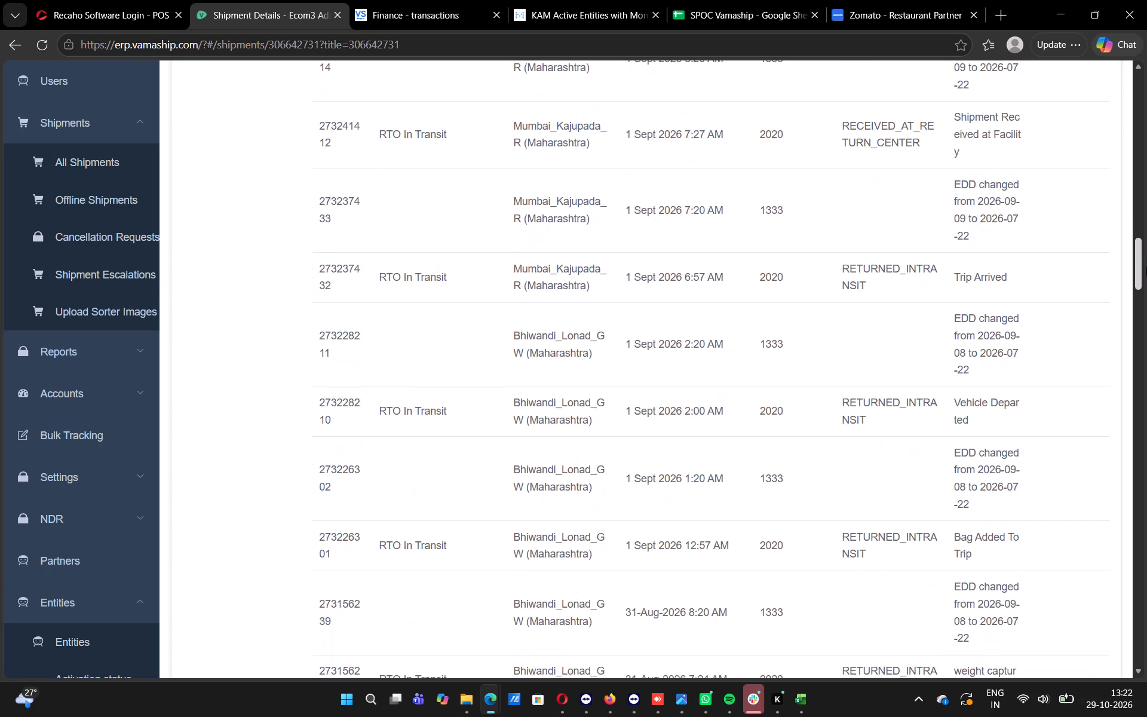
drag(1146, 266, 1143, 356)
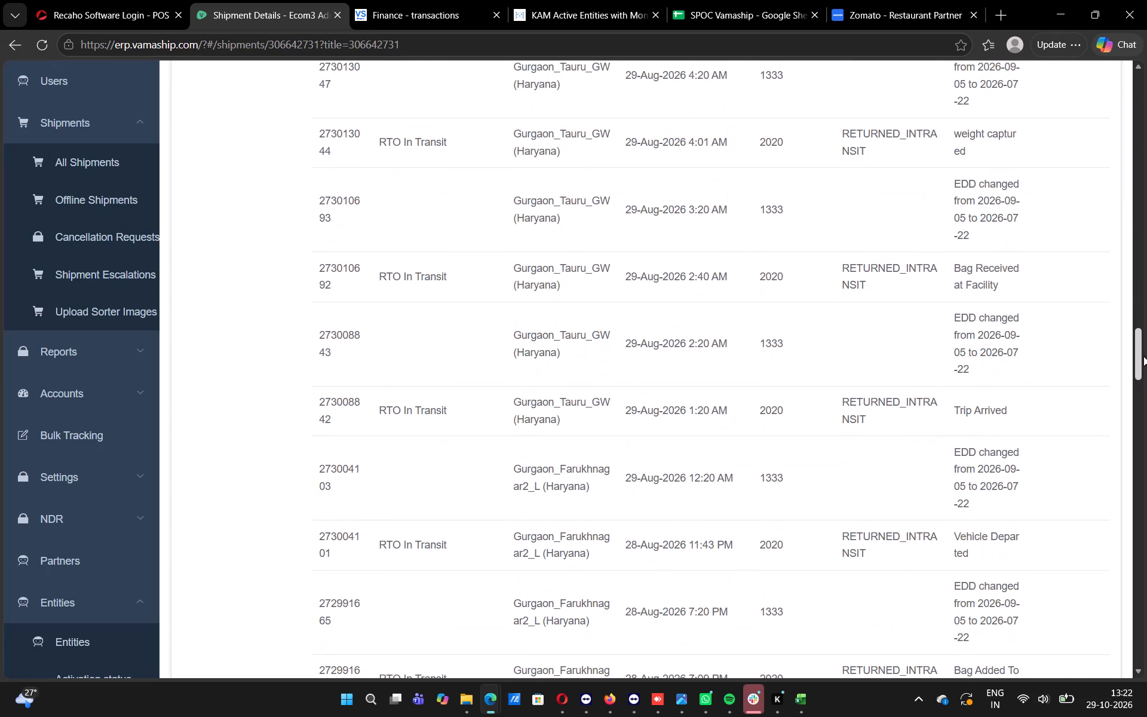
drag(1143, 356, 1146, 339)
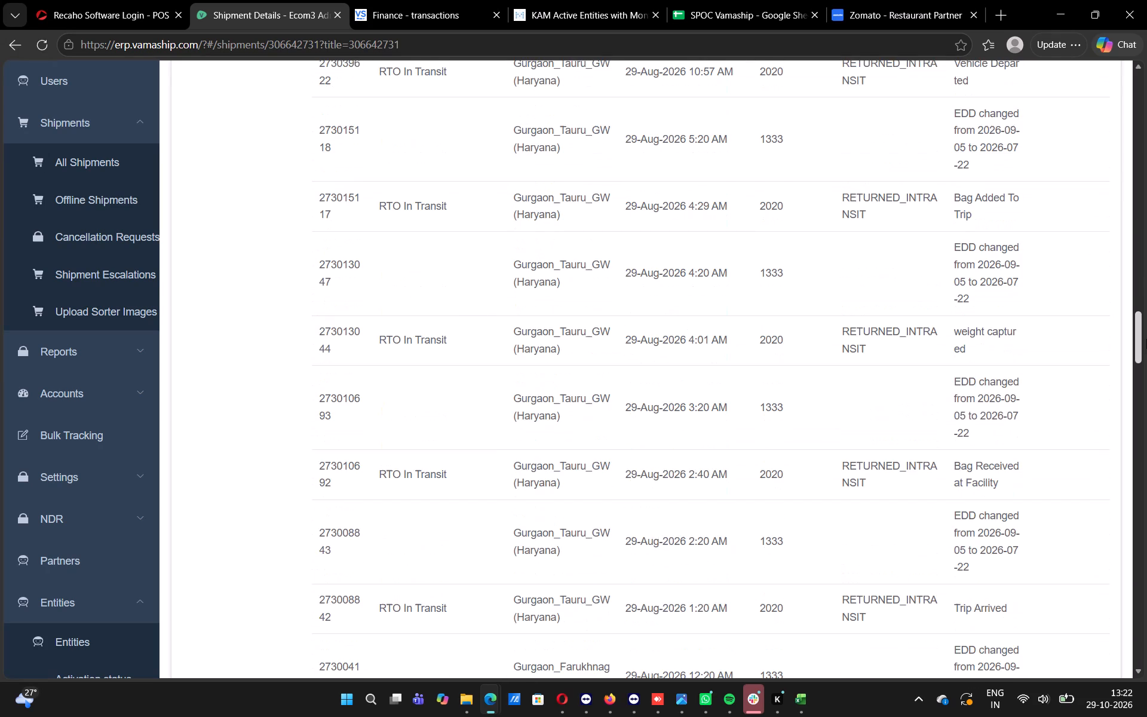
drag(1146, 339, 1140, 412)
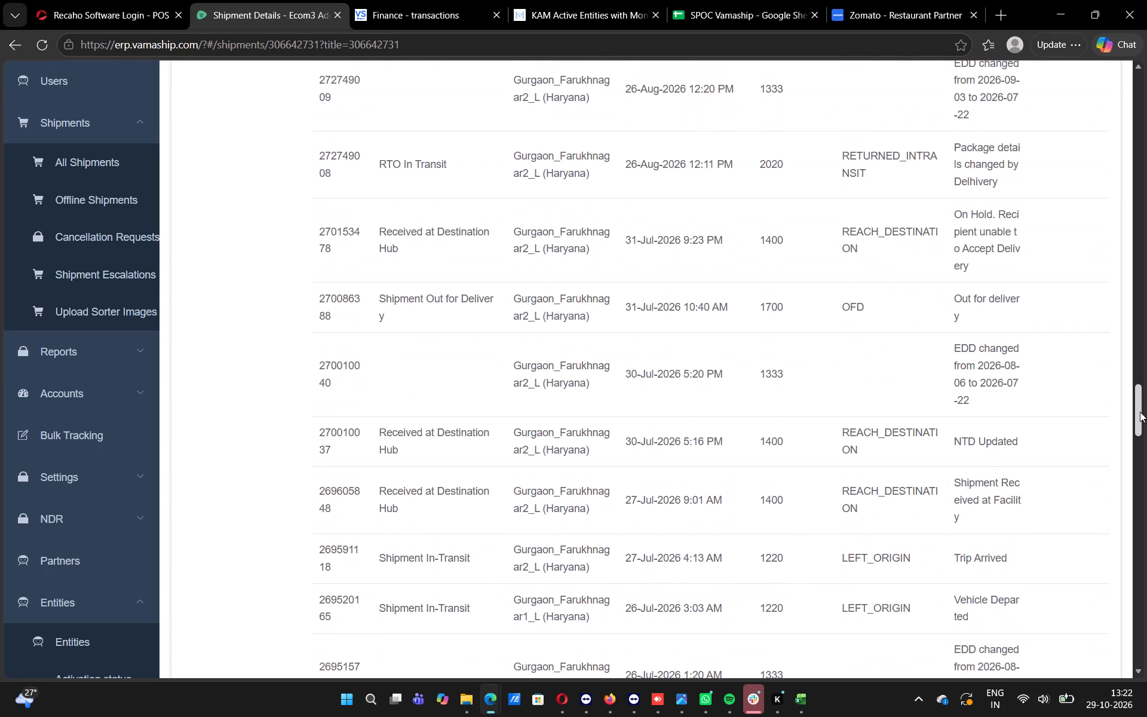
drag(1140, 412, 1145, 375)
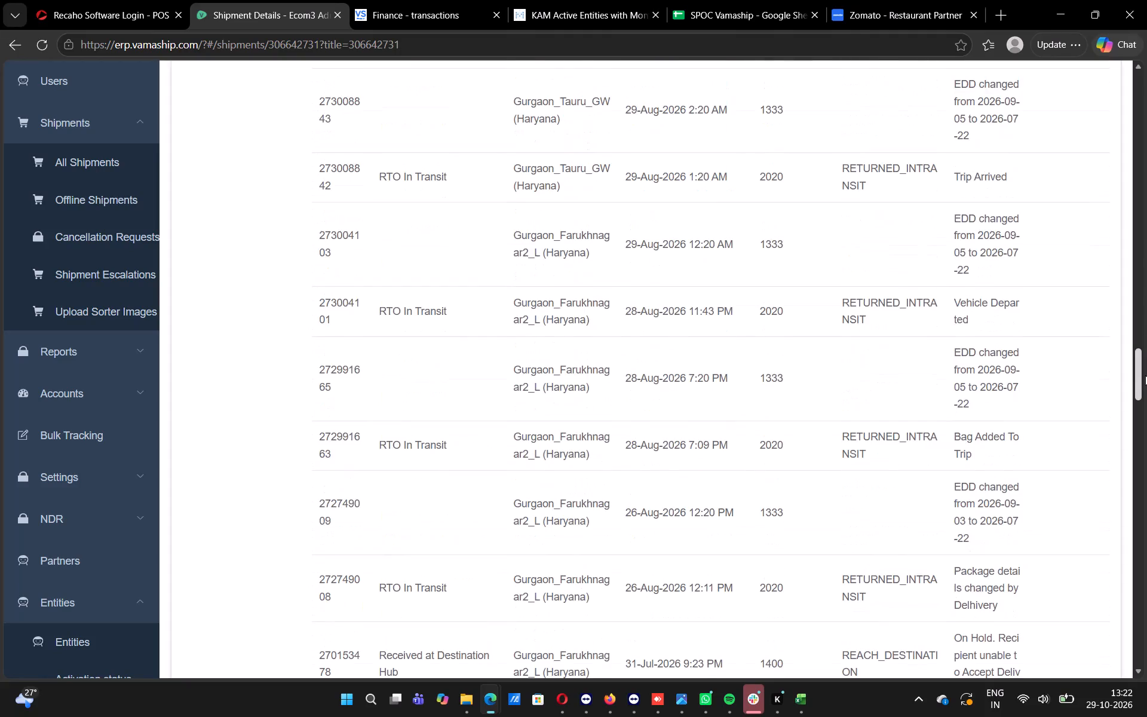
drag(1145, 375, 1146, 329)
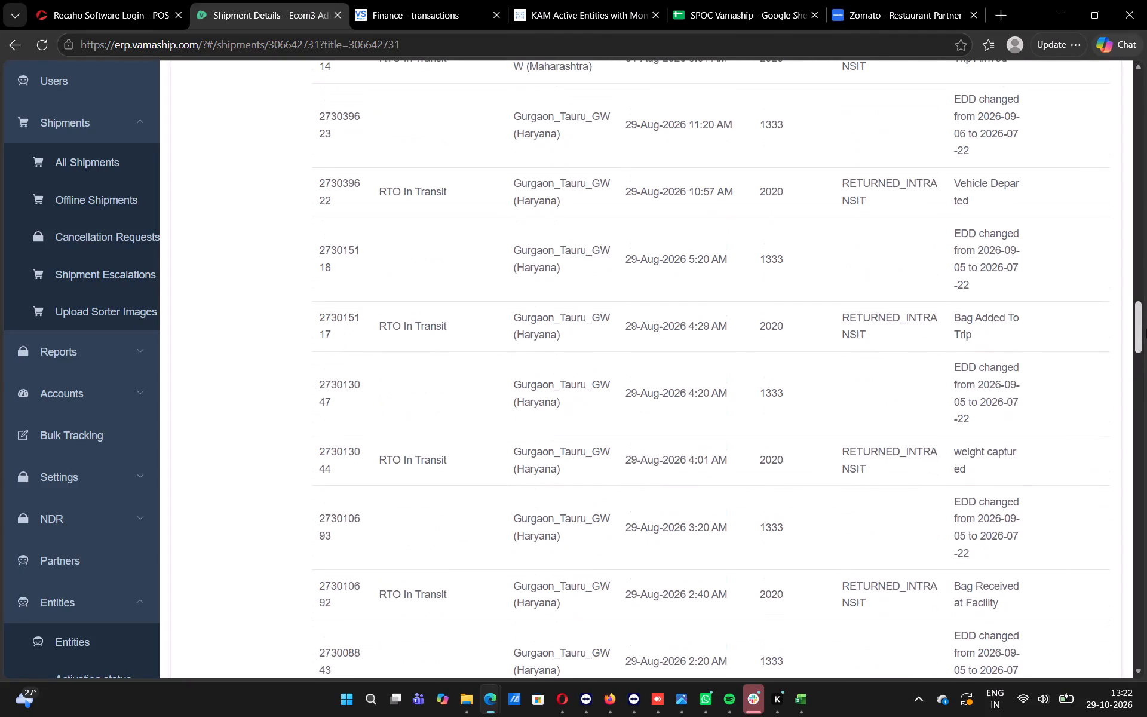
drag(1146, 329, 1146, 220)
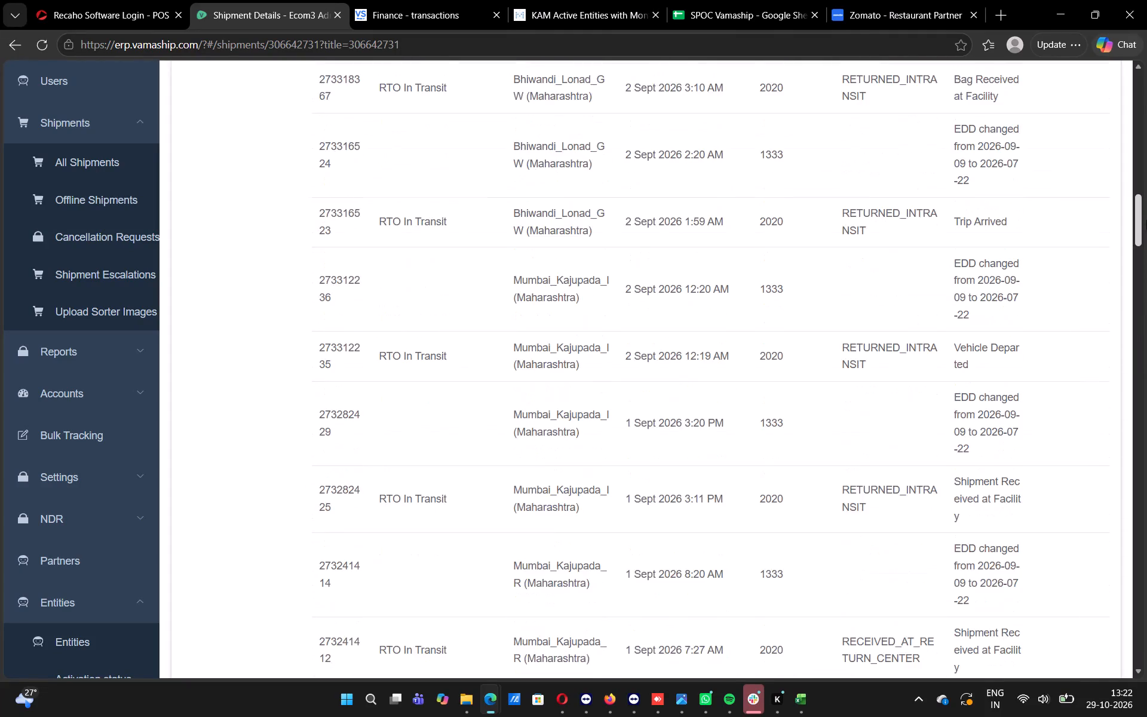
drag(1146, 220, 1145, 23)
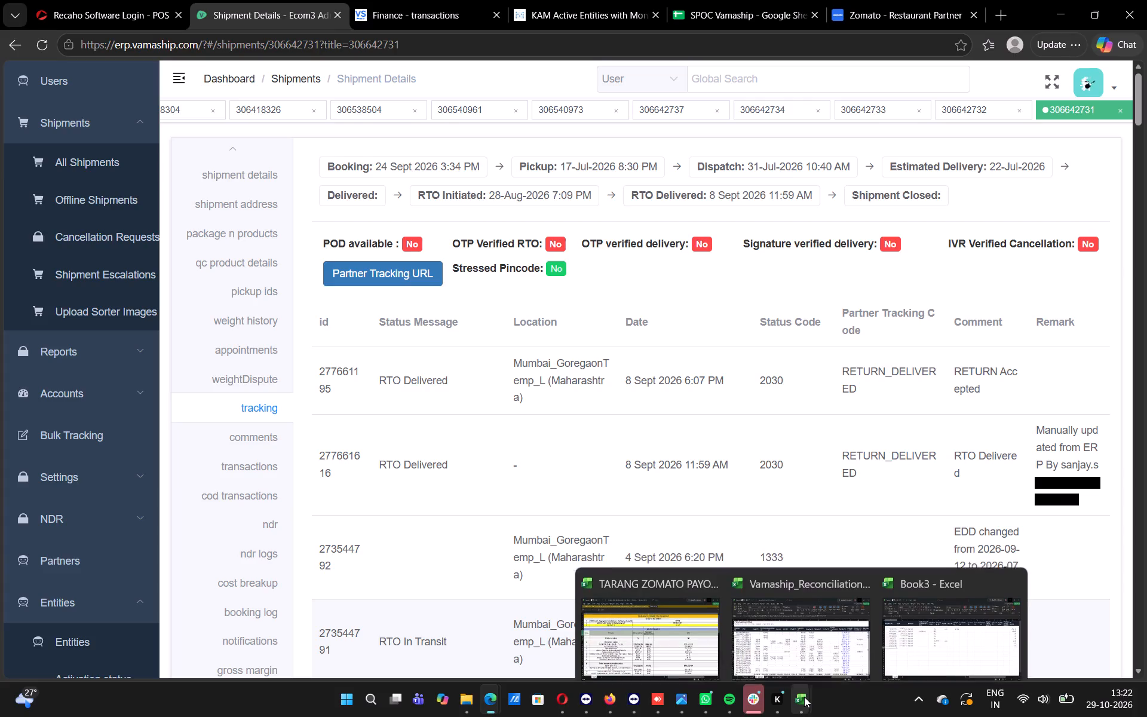
click(844, 623)
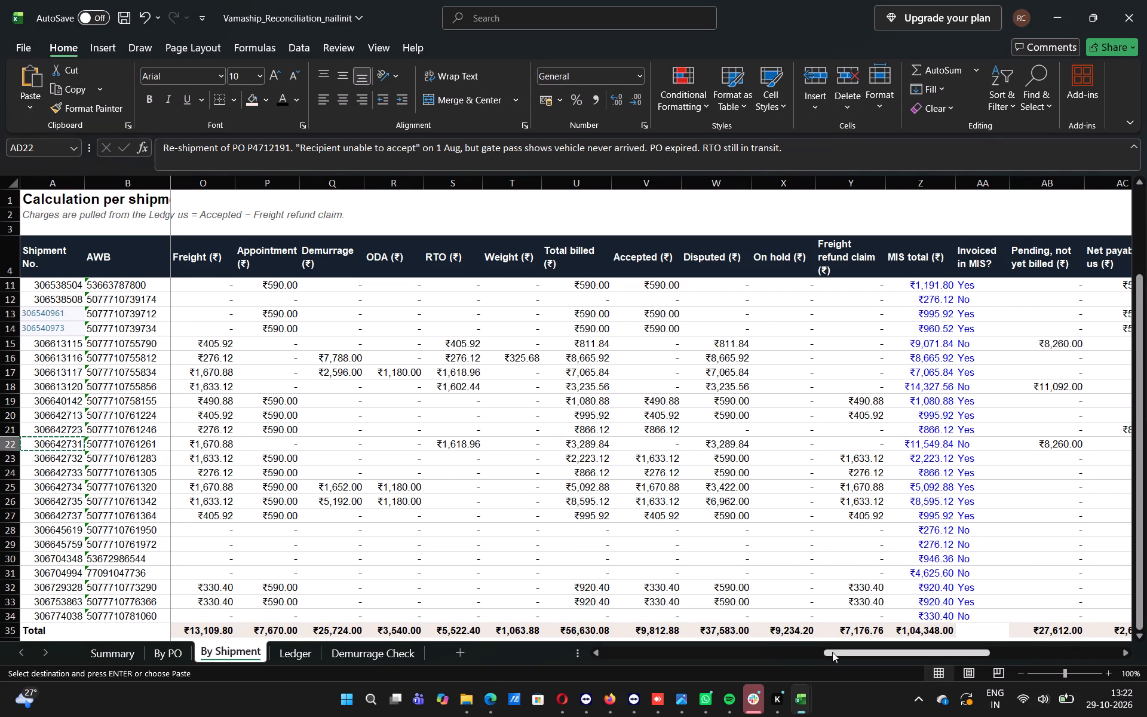
drag(836, 649, 692, 660)
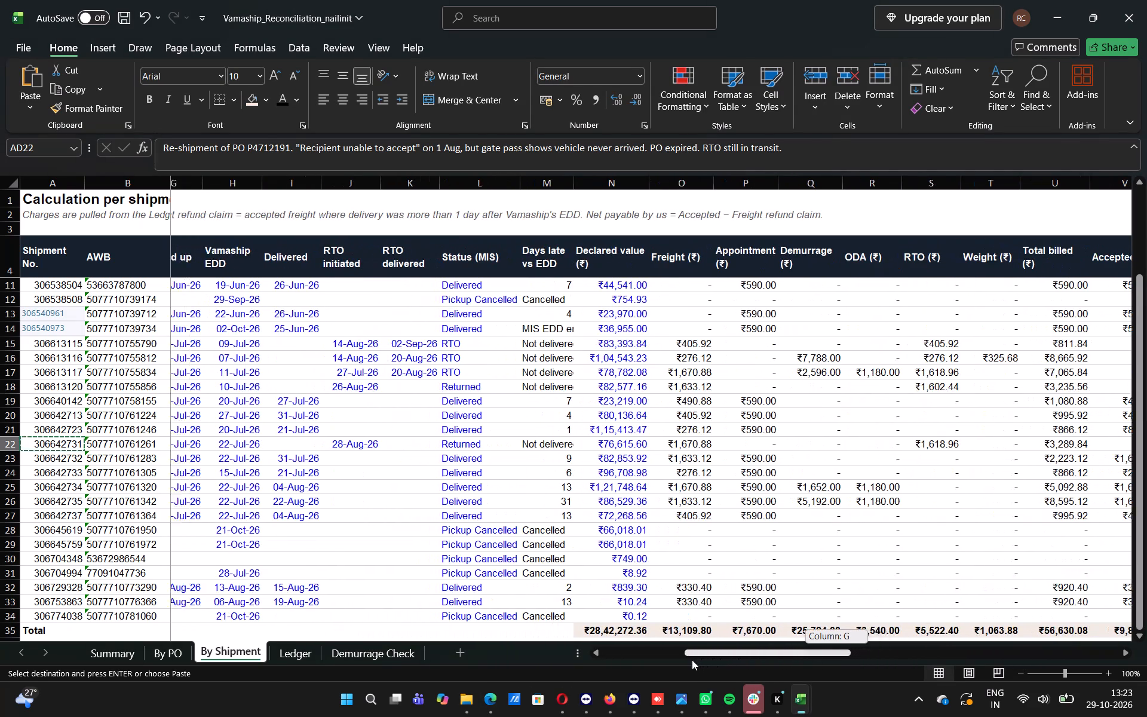
drag(692, 660, 596, 666)
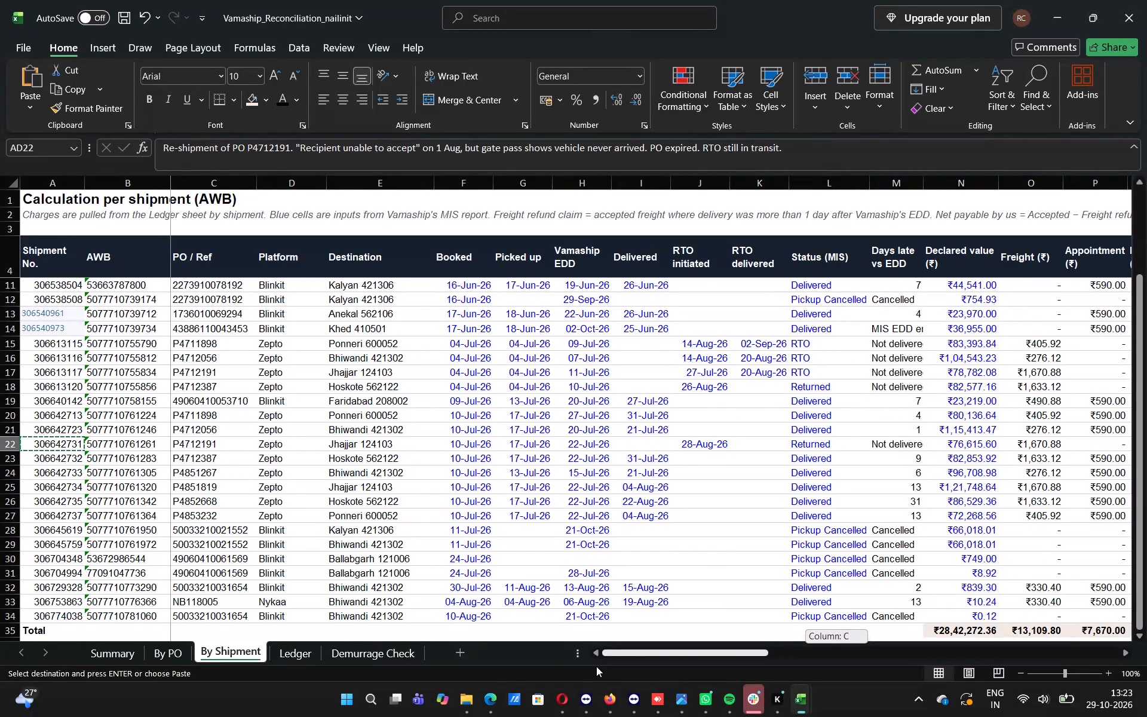
drag(596, 666, 587, 667)
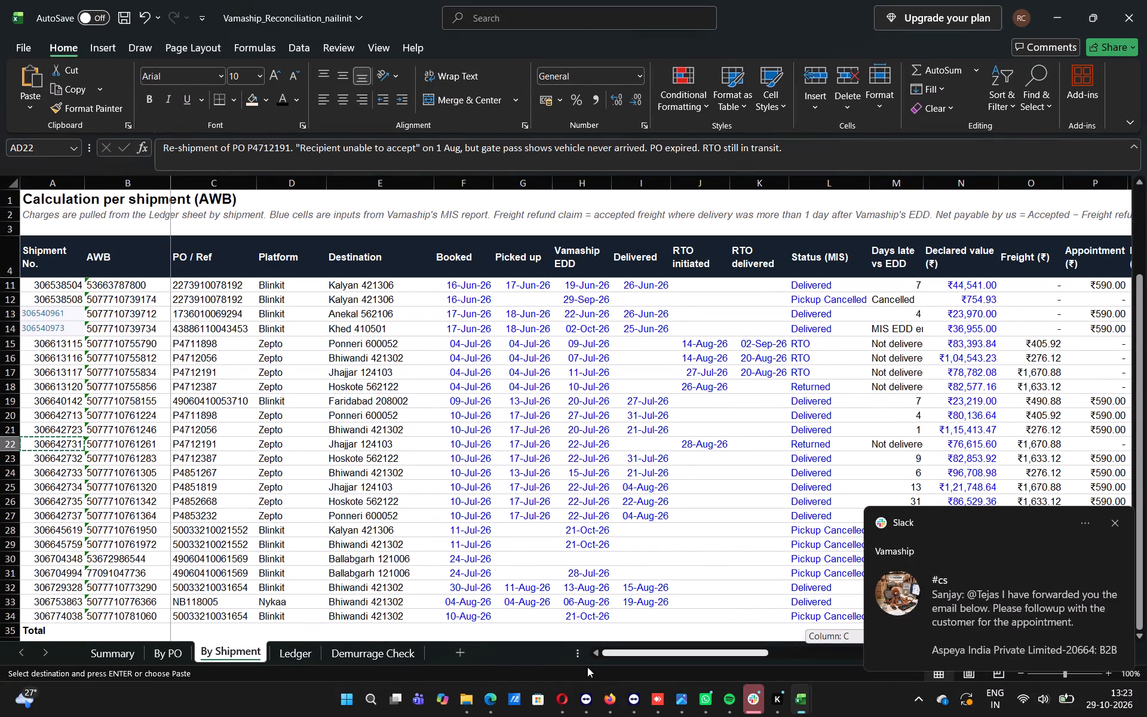
drag(587, 667, 586, 667)
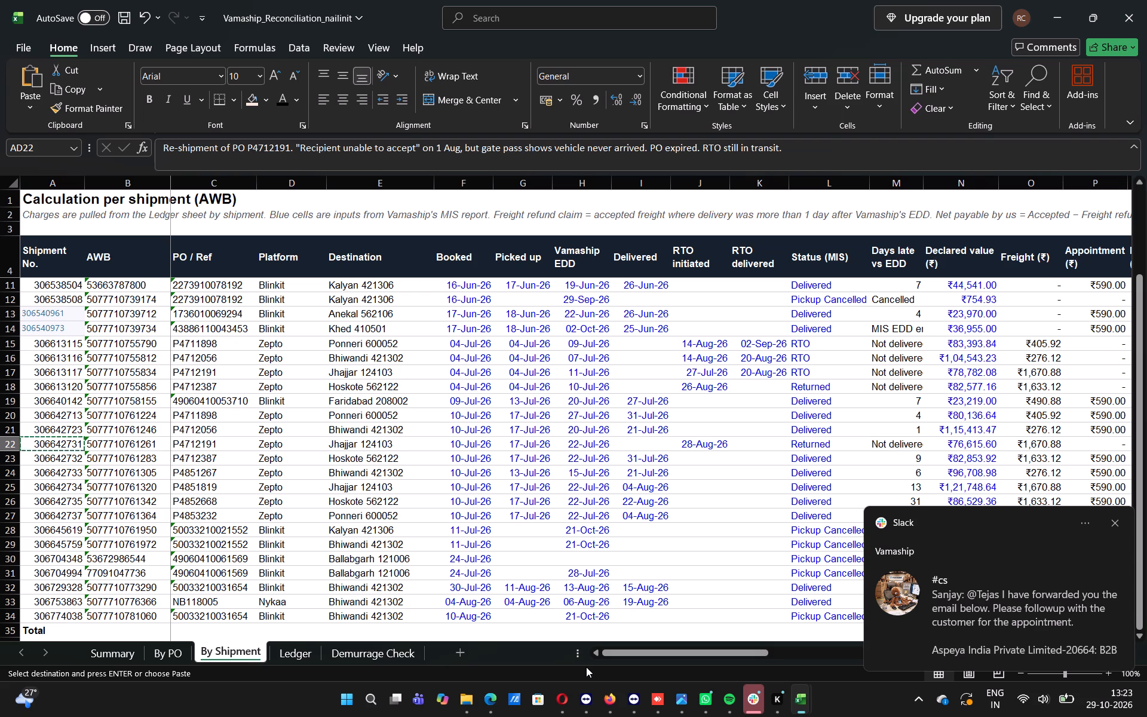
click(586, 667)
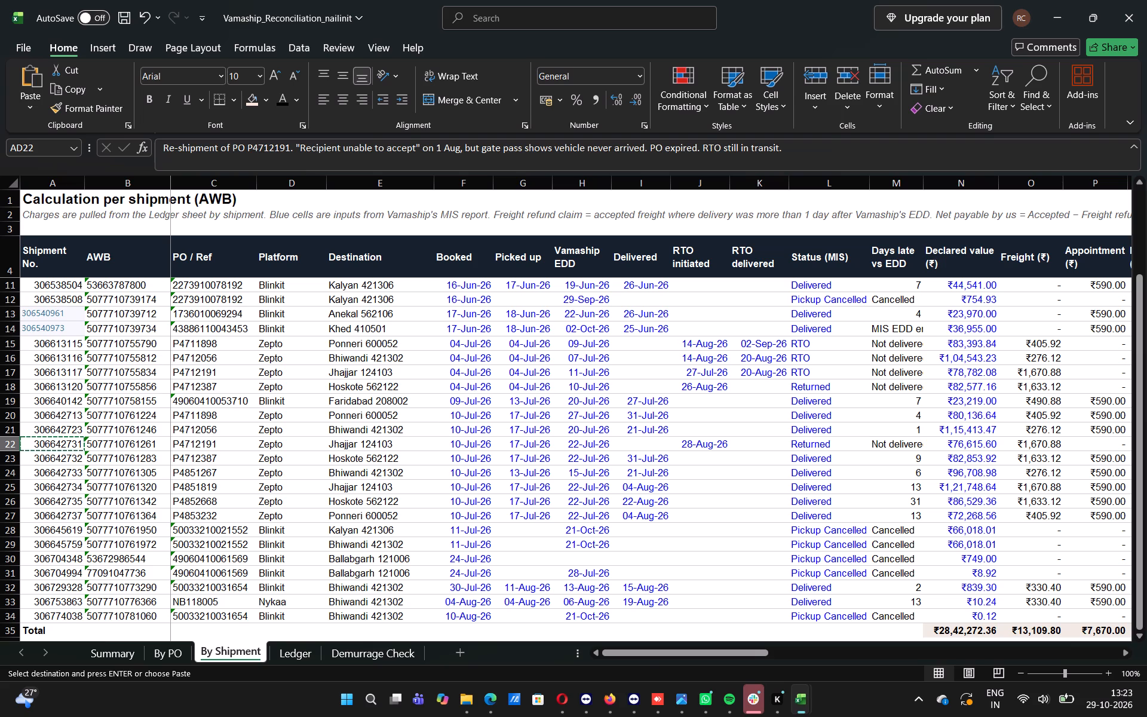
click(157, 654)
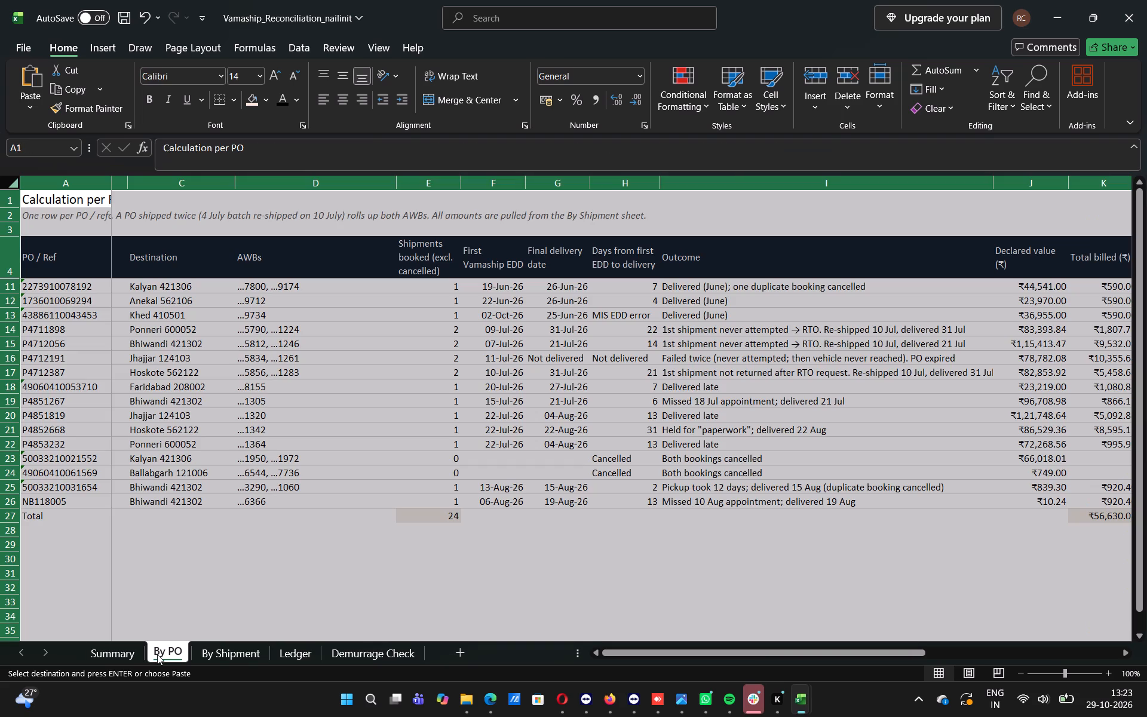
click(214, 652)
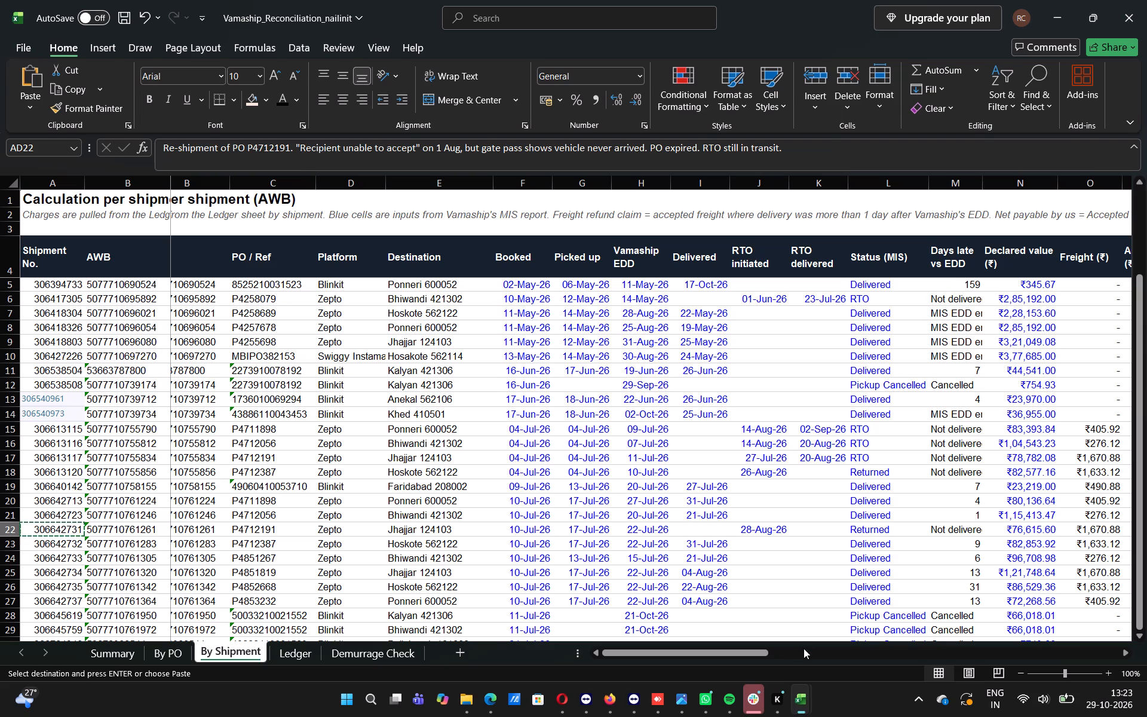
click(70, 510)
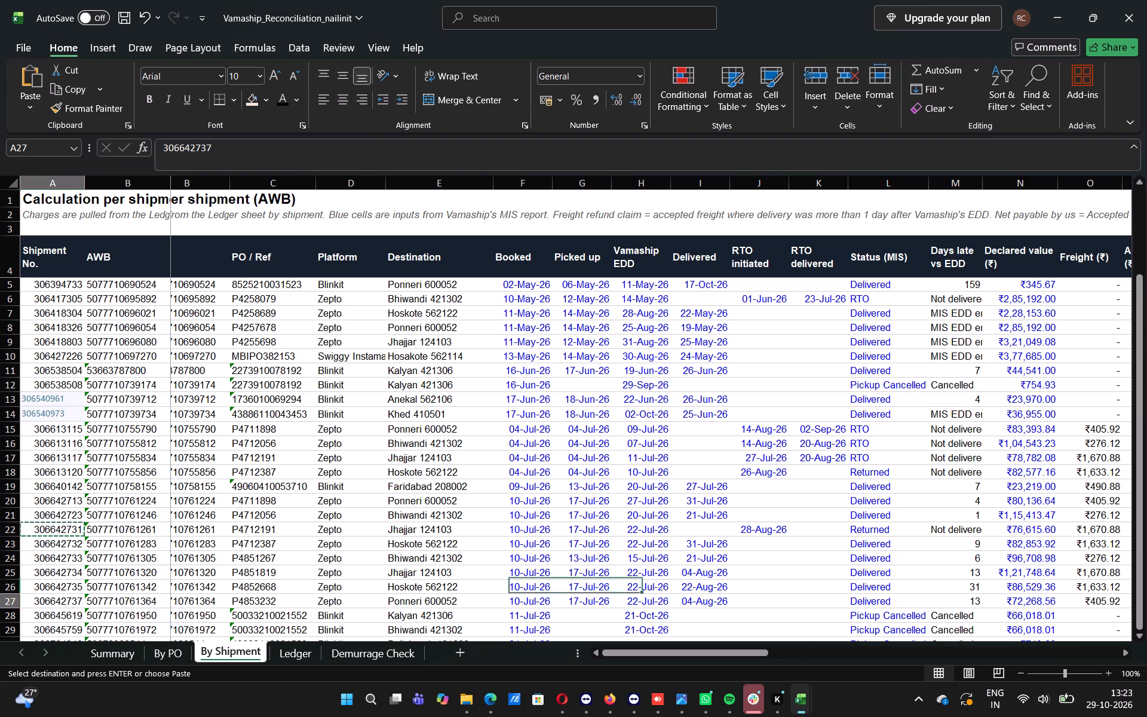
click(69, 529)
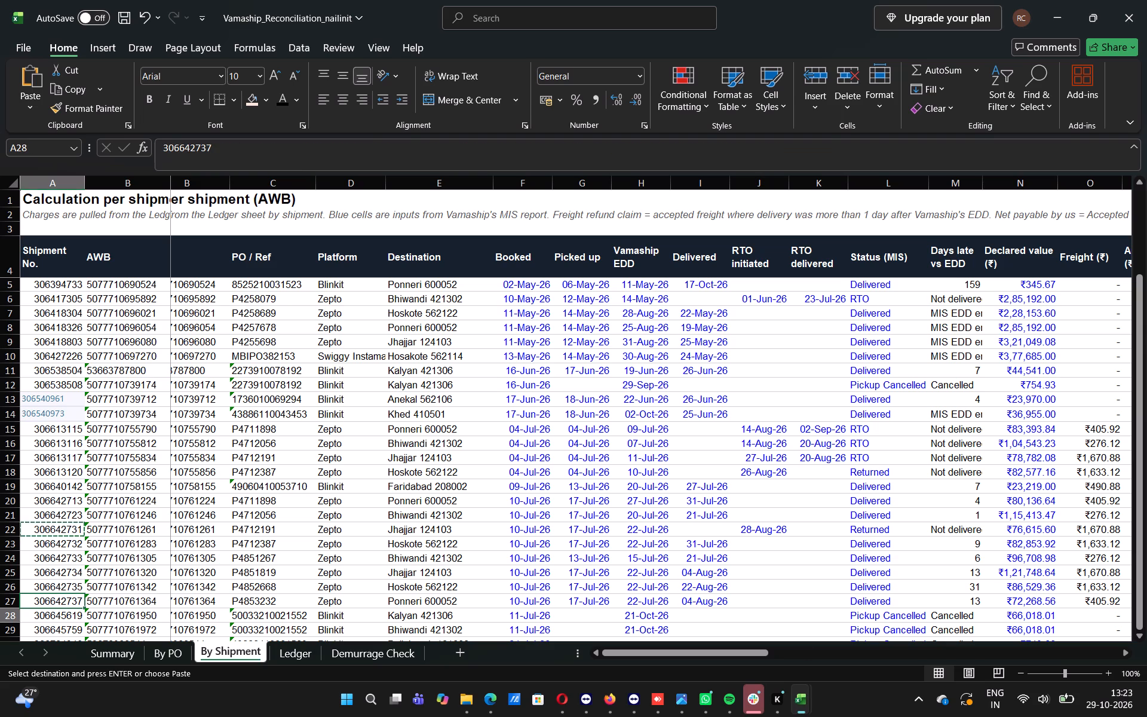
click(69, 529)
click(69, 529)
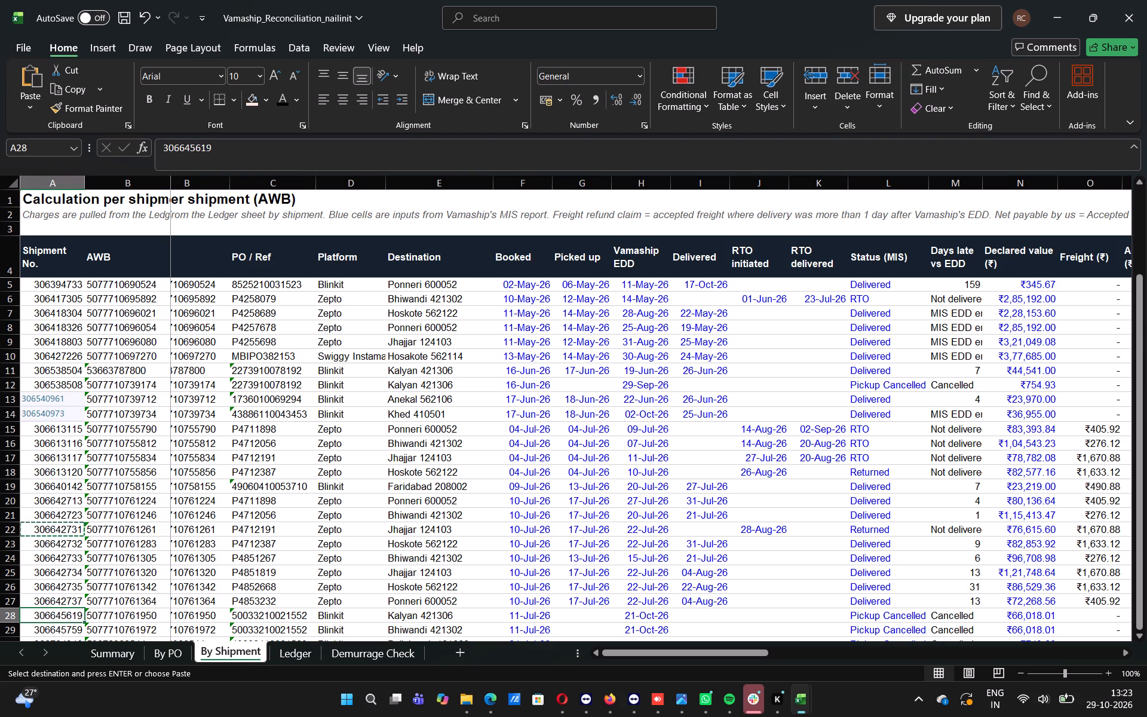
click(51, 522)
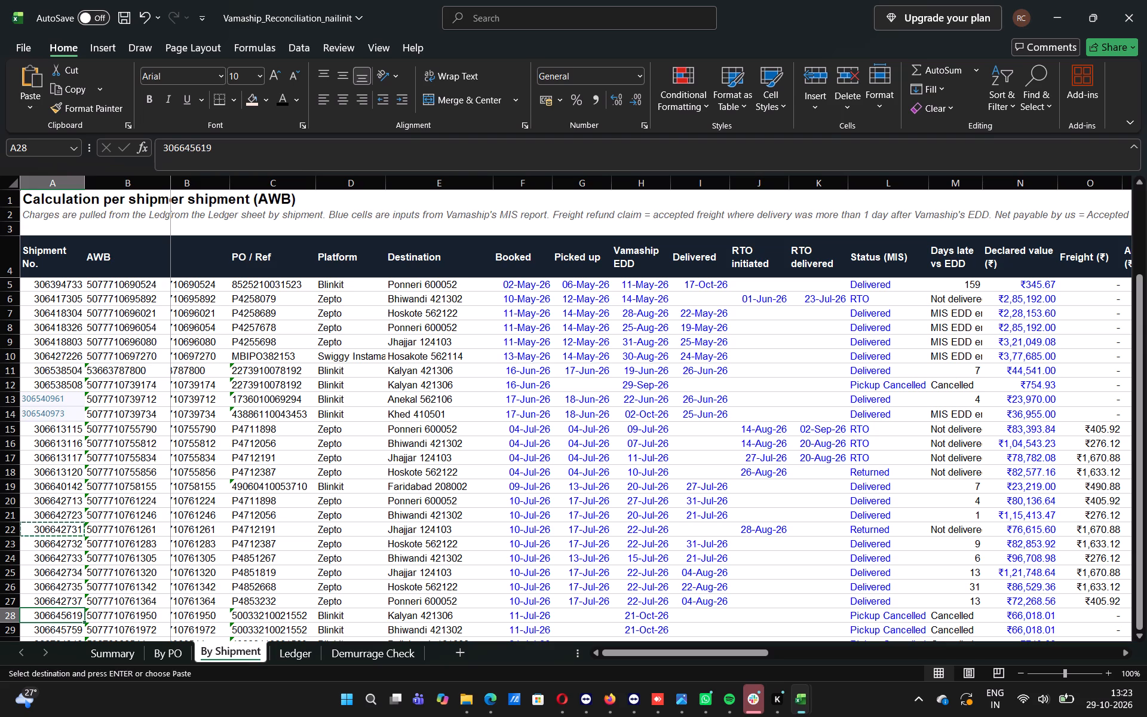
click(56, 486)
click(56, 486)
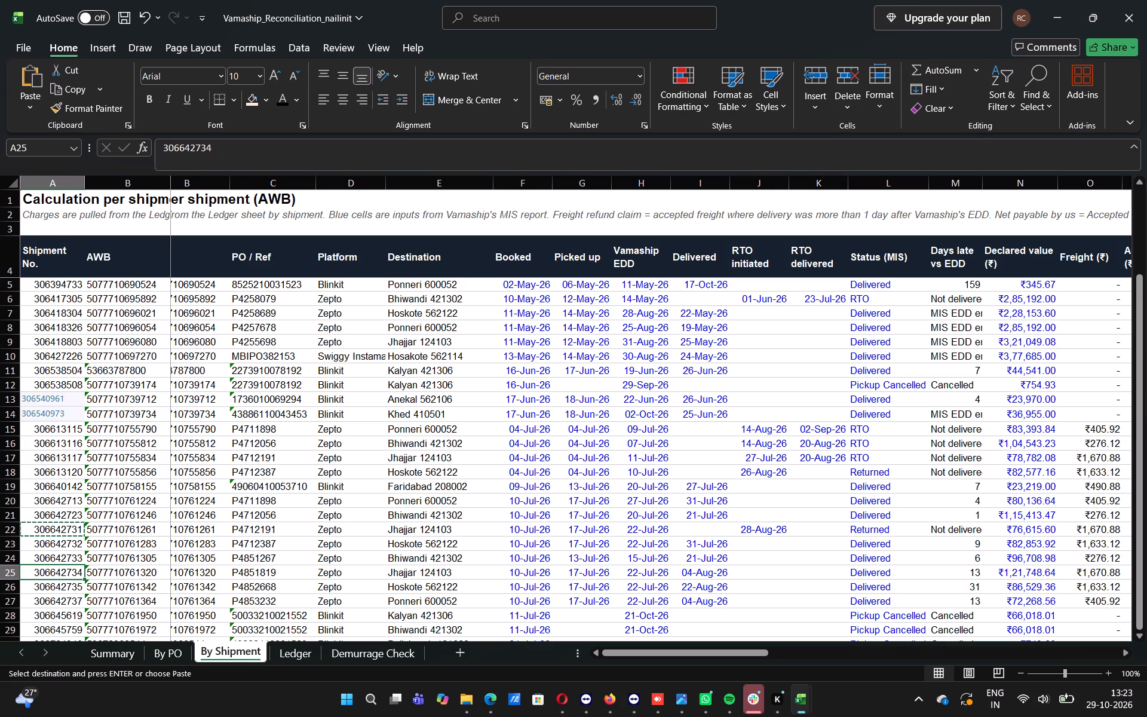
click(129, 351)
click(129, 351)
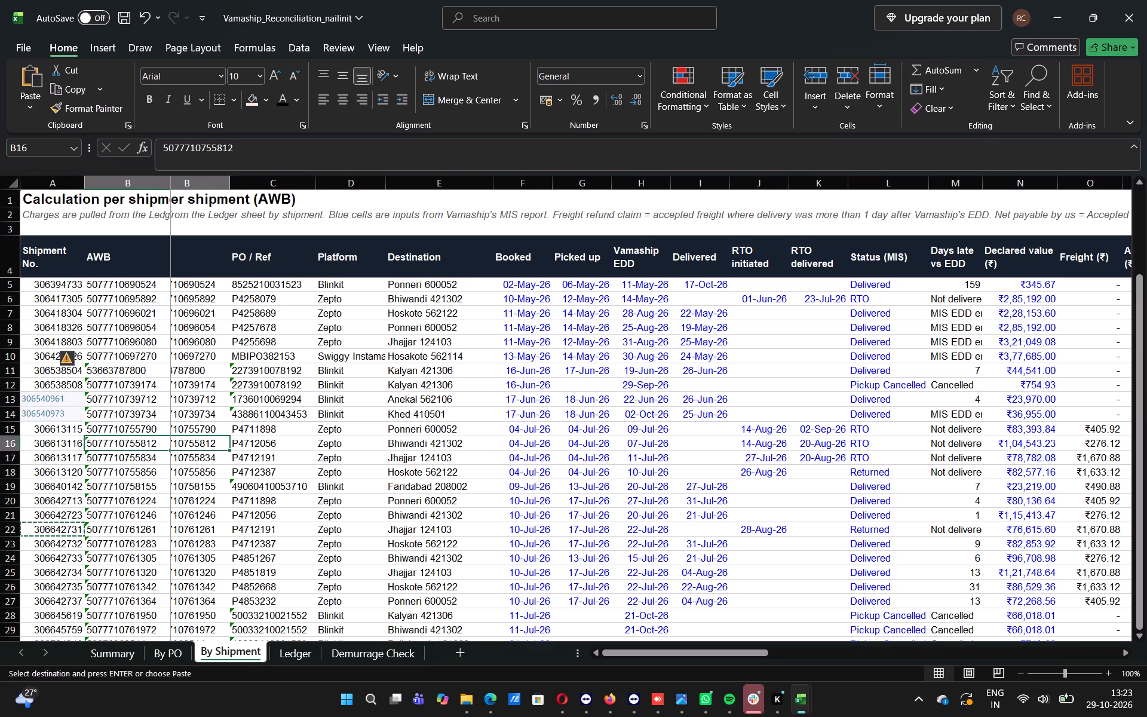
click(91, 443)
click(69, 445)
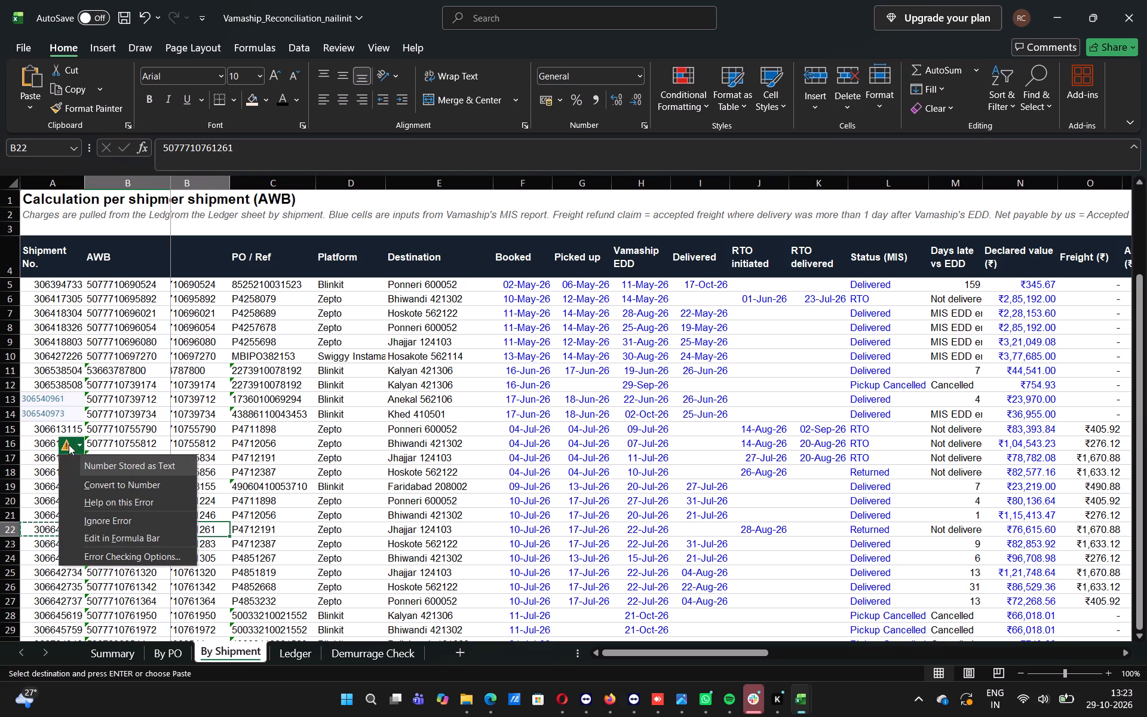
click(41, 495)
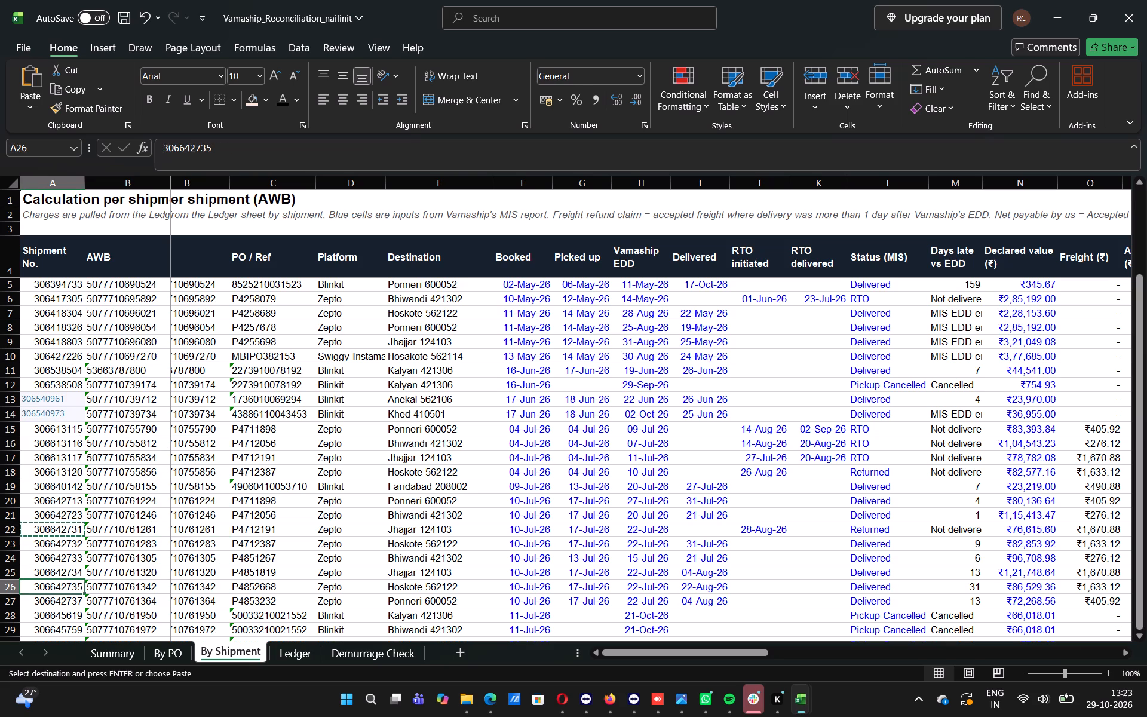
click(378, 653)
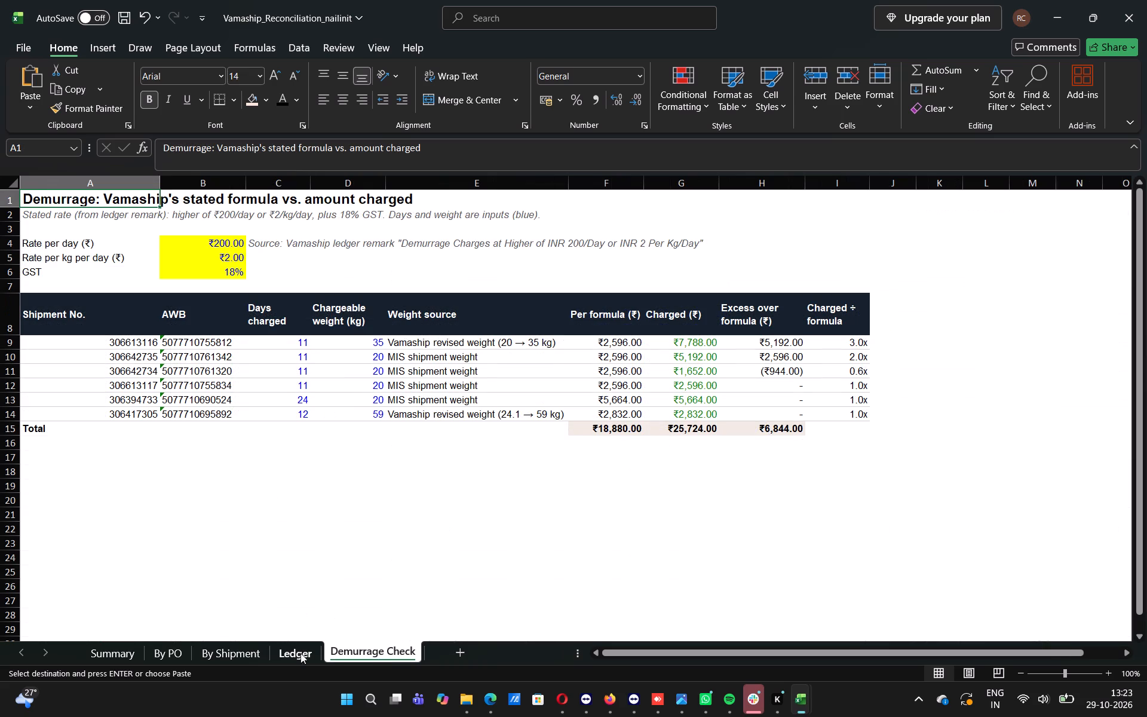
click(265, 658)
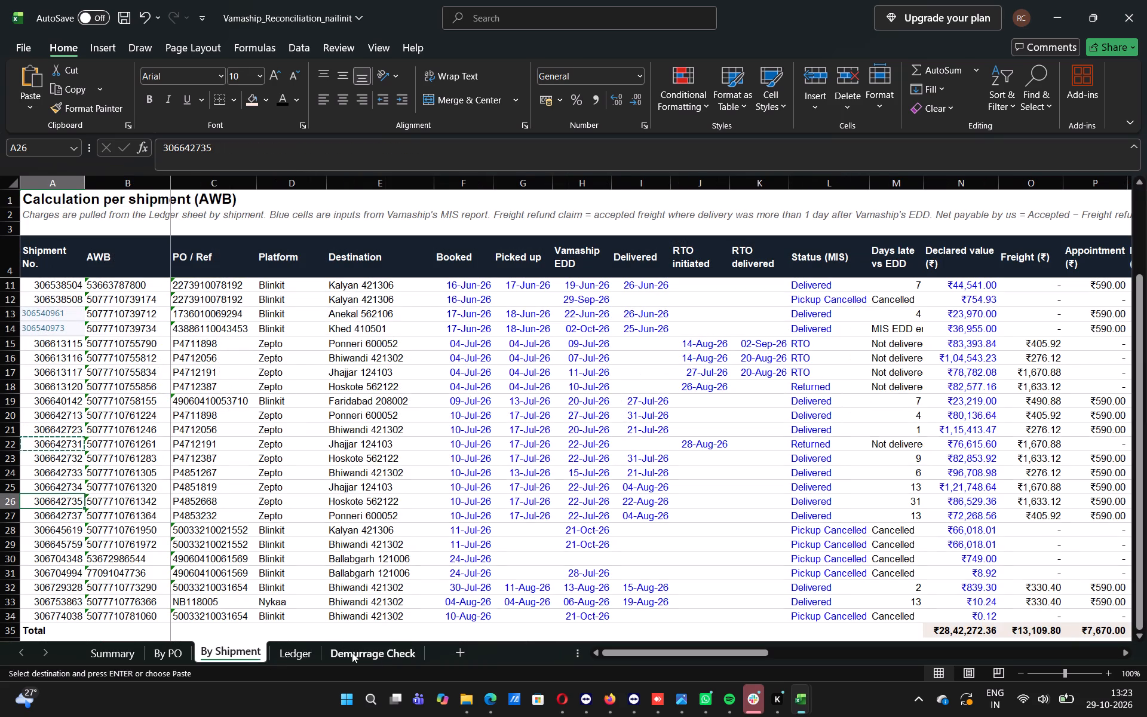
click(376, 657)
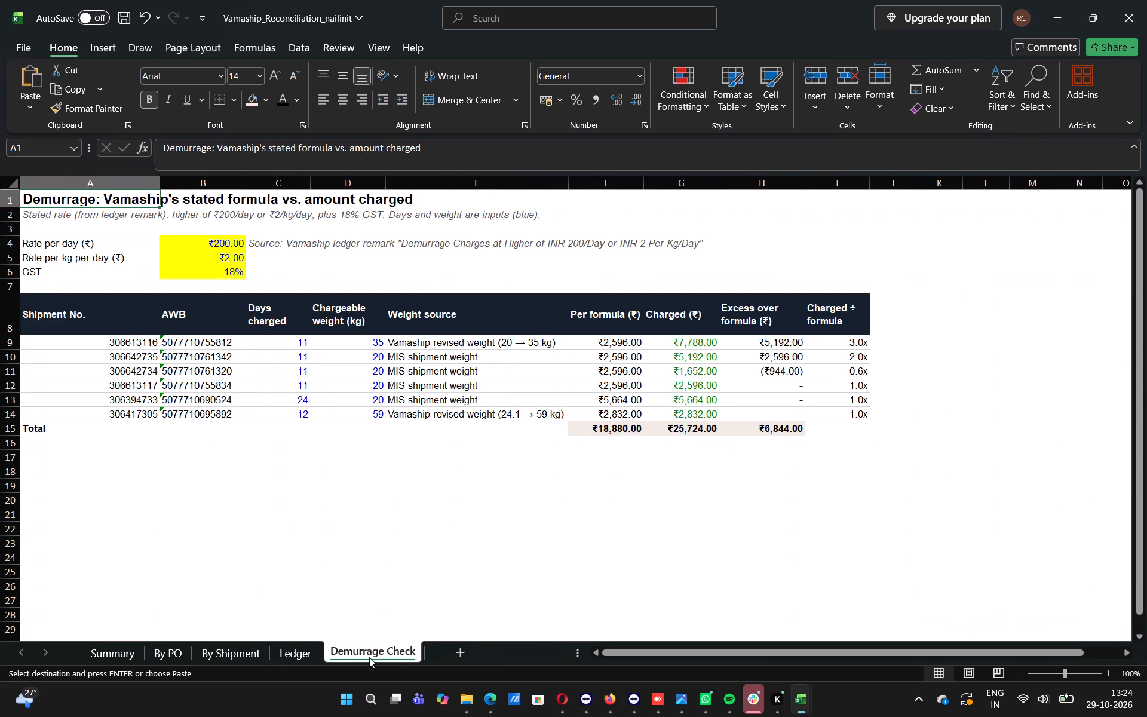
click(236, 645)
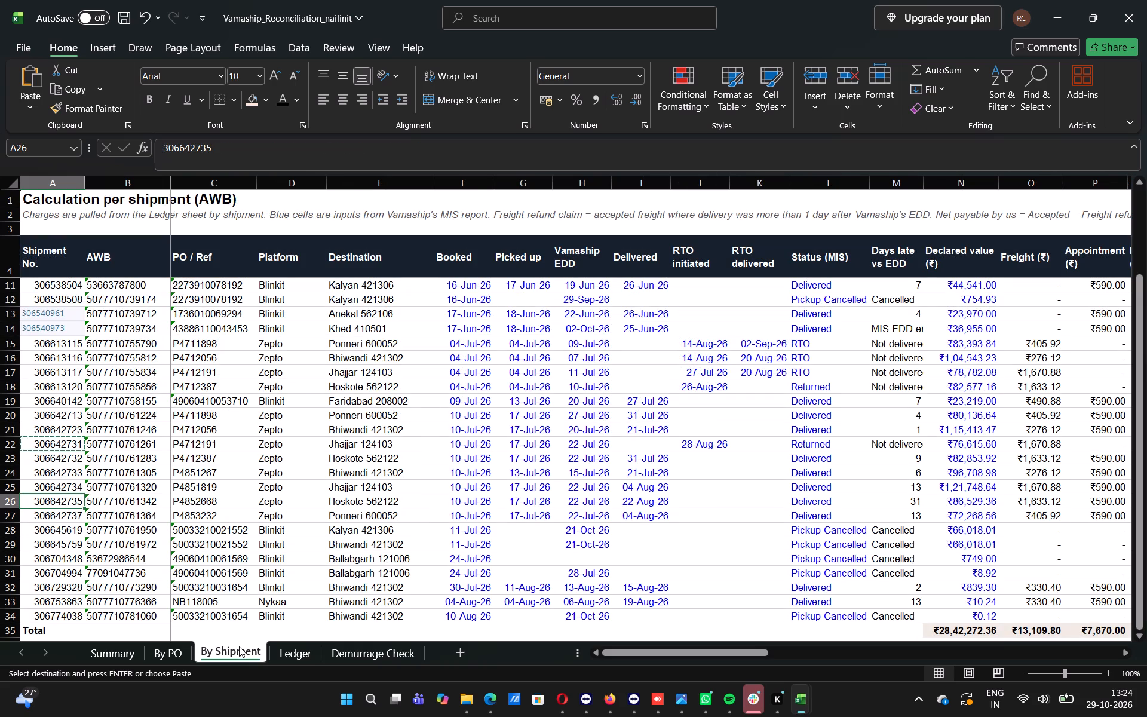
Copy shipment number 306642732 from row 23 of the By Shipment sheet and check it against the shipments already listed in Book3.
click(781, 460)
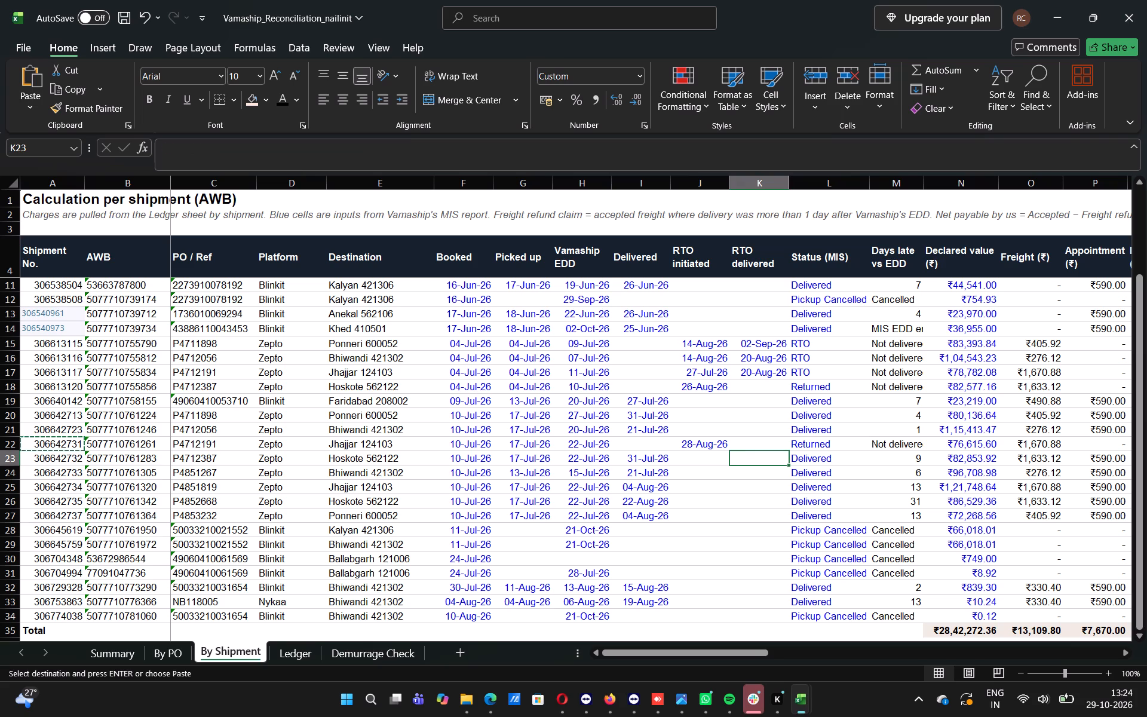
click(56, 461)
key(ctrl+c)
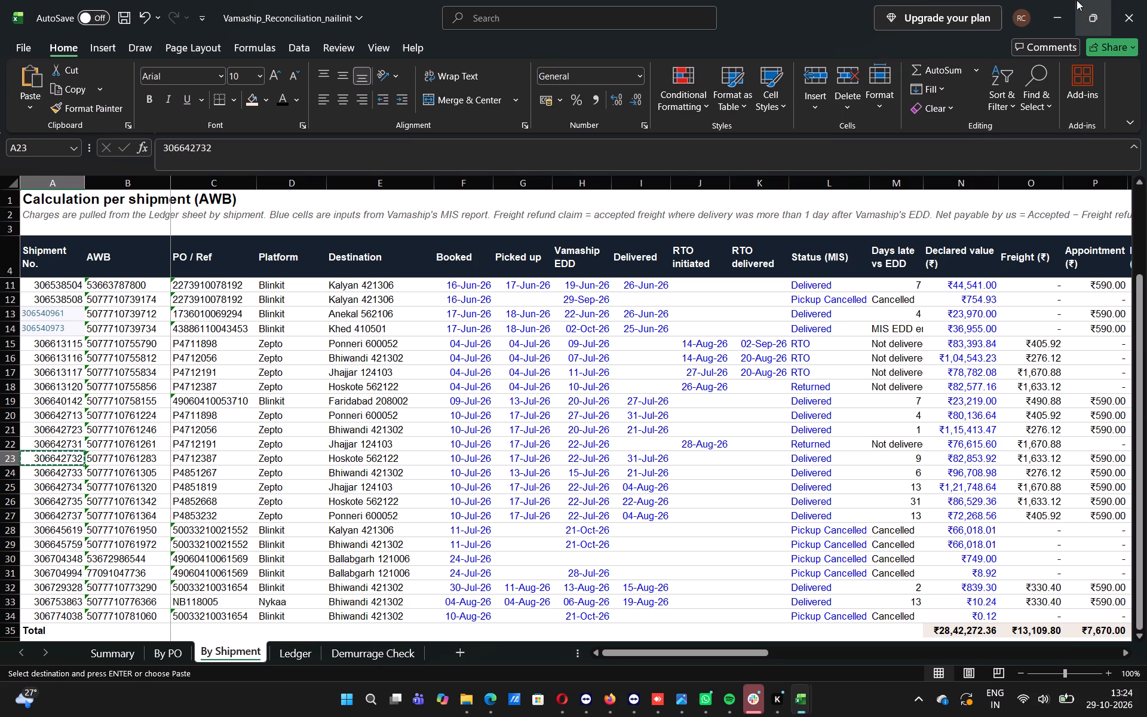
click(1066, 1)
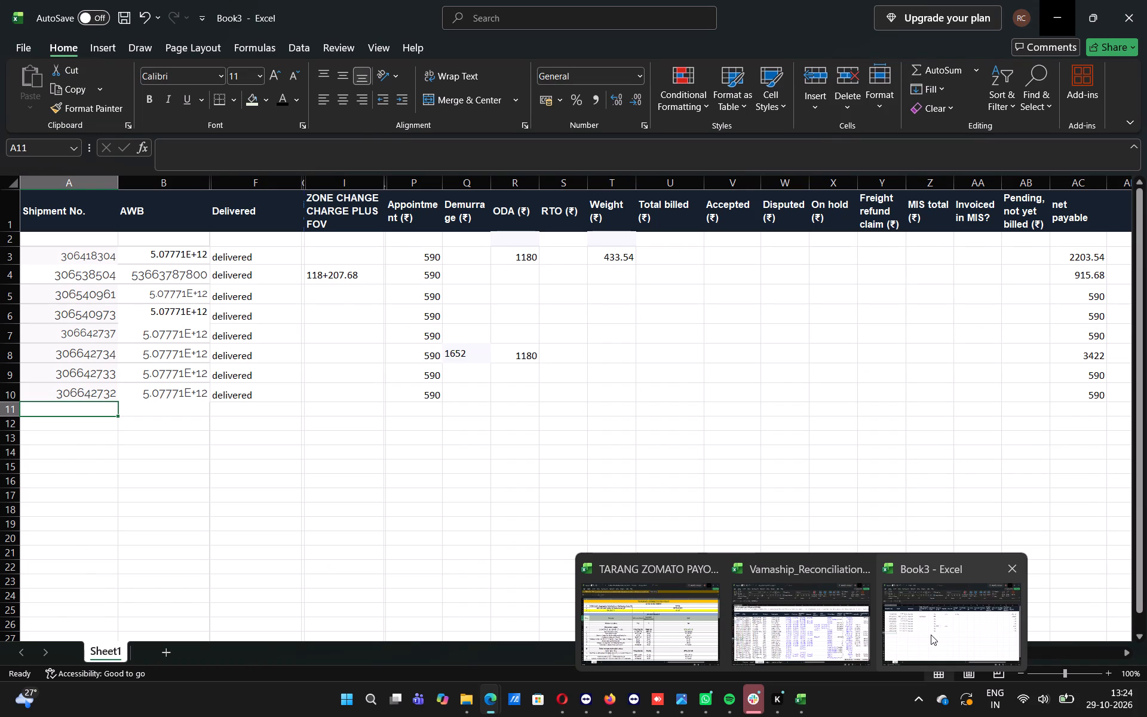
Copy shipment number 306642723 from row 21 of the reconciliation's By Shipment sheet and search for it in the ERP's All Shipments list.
click(819, 630)
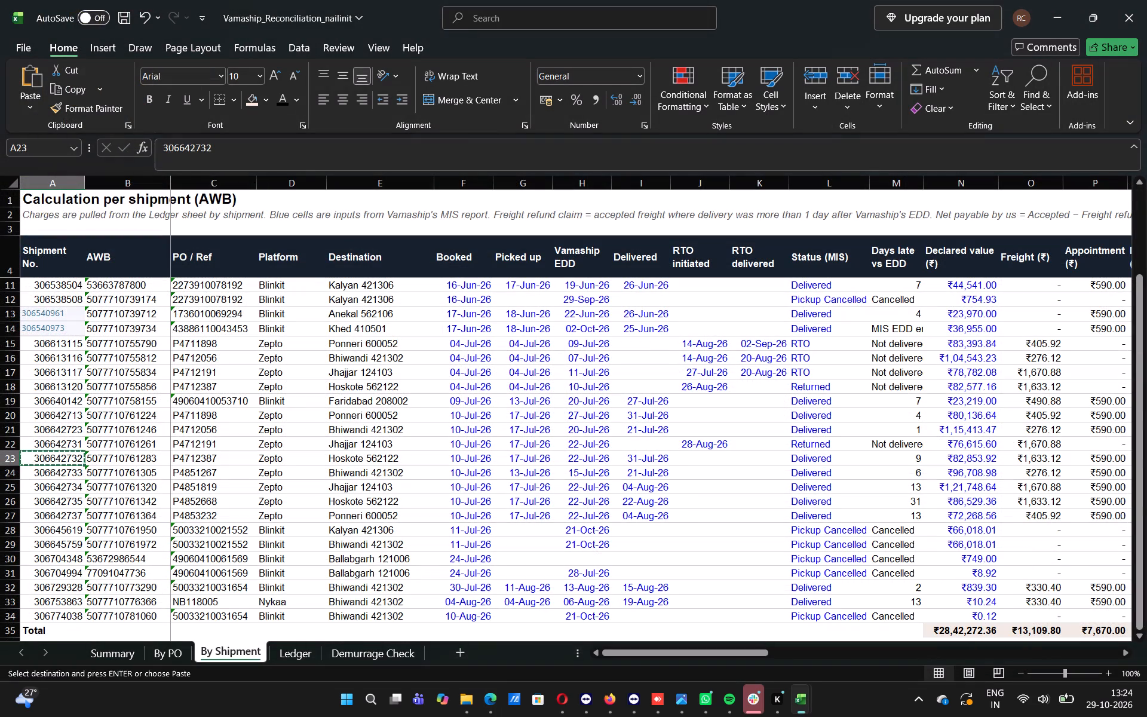
click(790, 431)
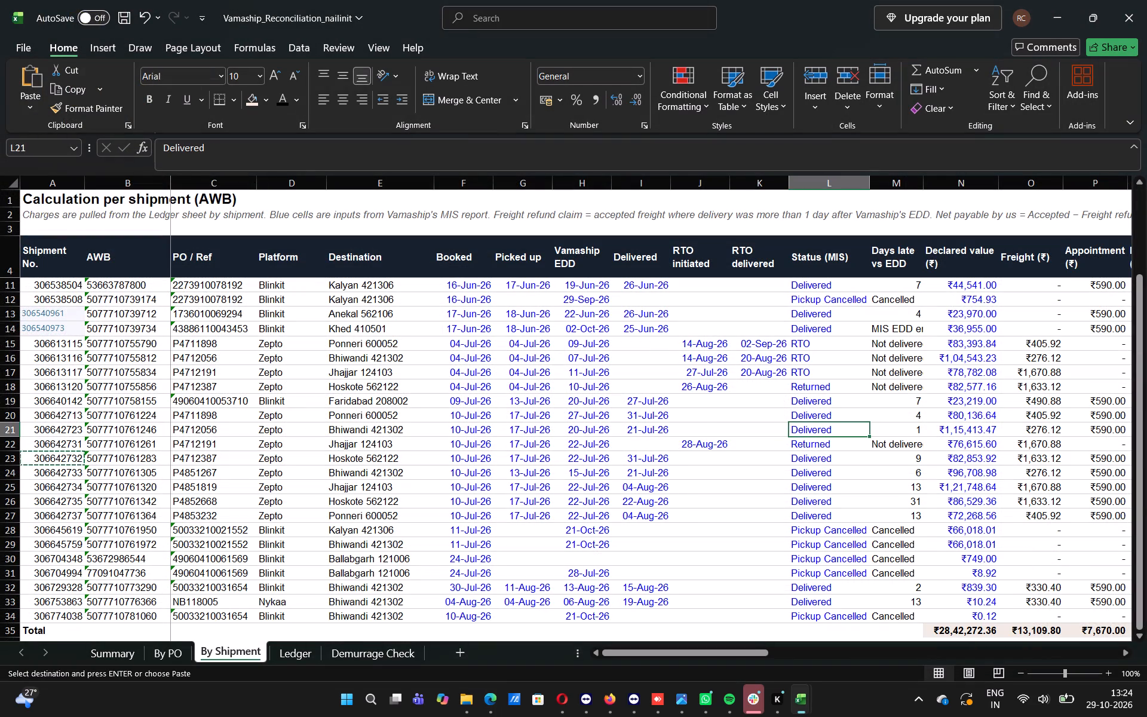
click(78, 431)
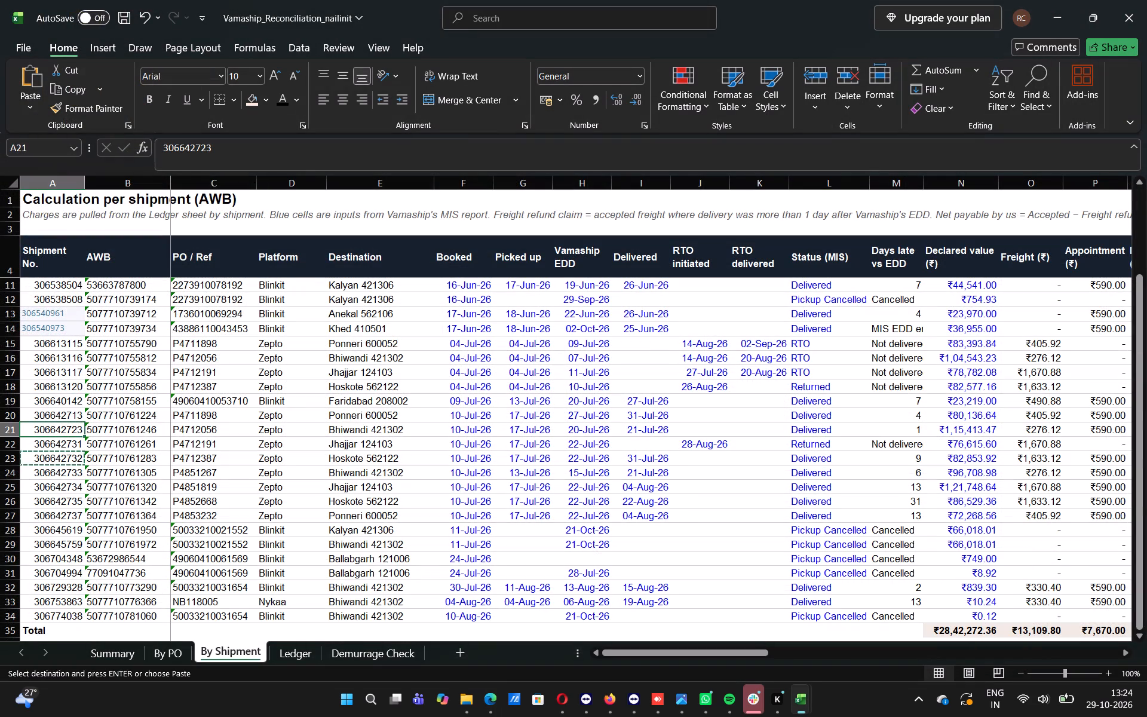
key(ctrl+c)
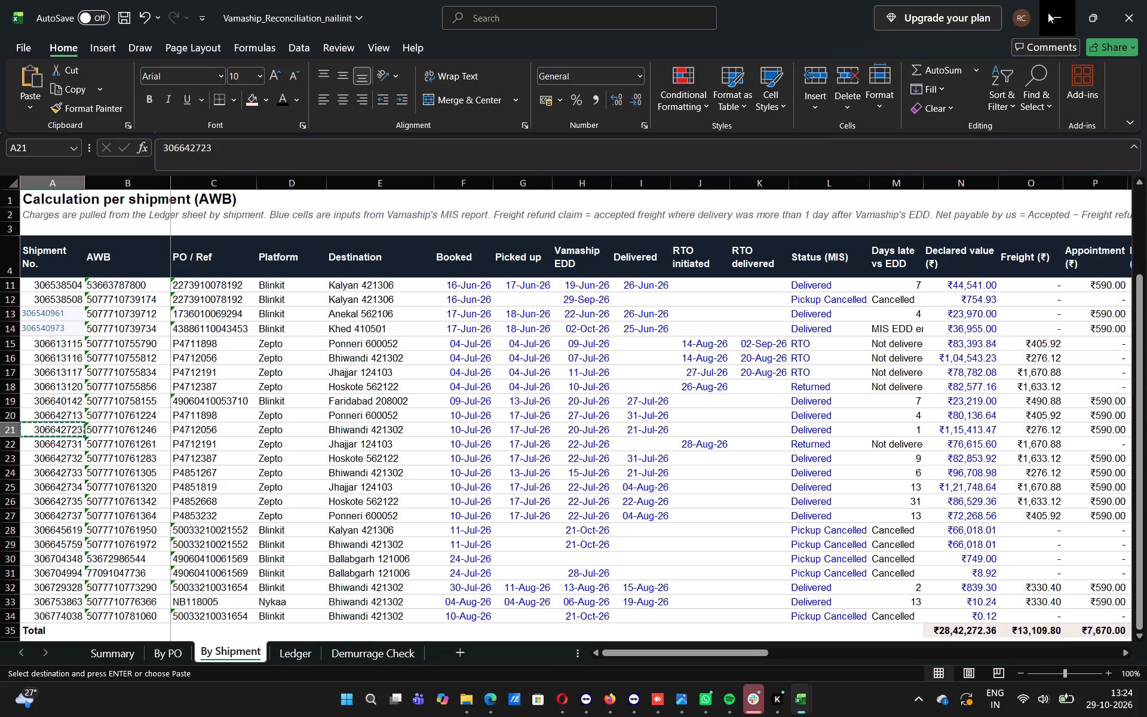
click(1048, 13)
click(59, 154)
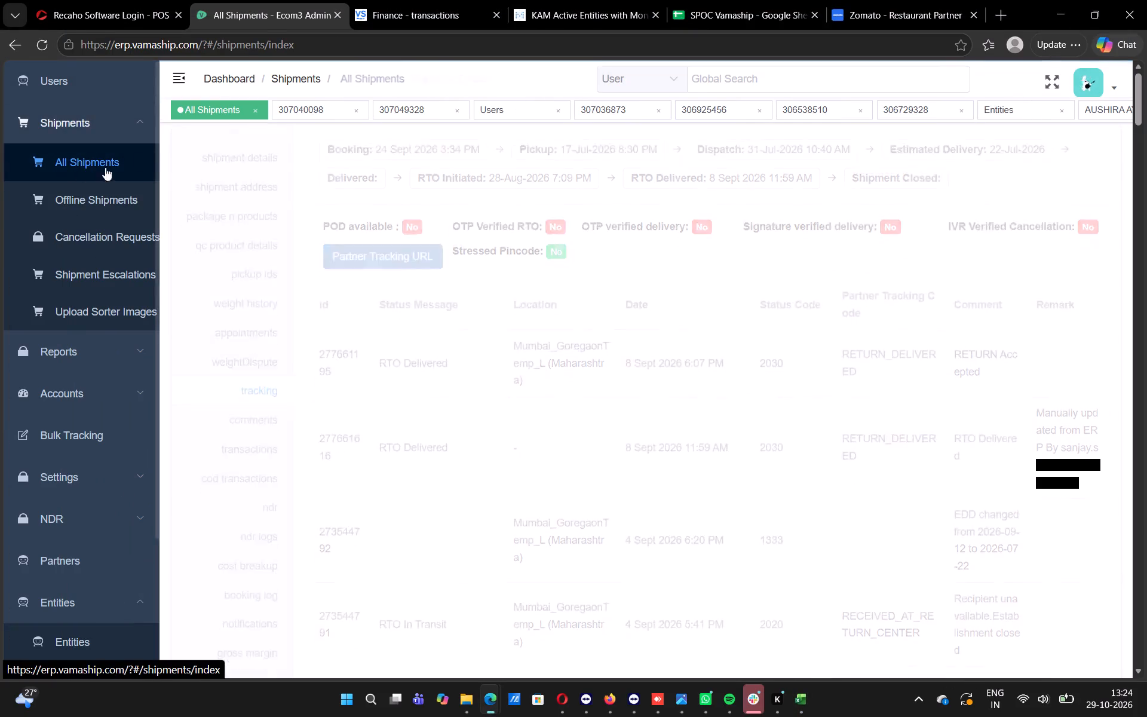
click(199, 158)
key(ctrl+v)
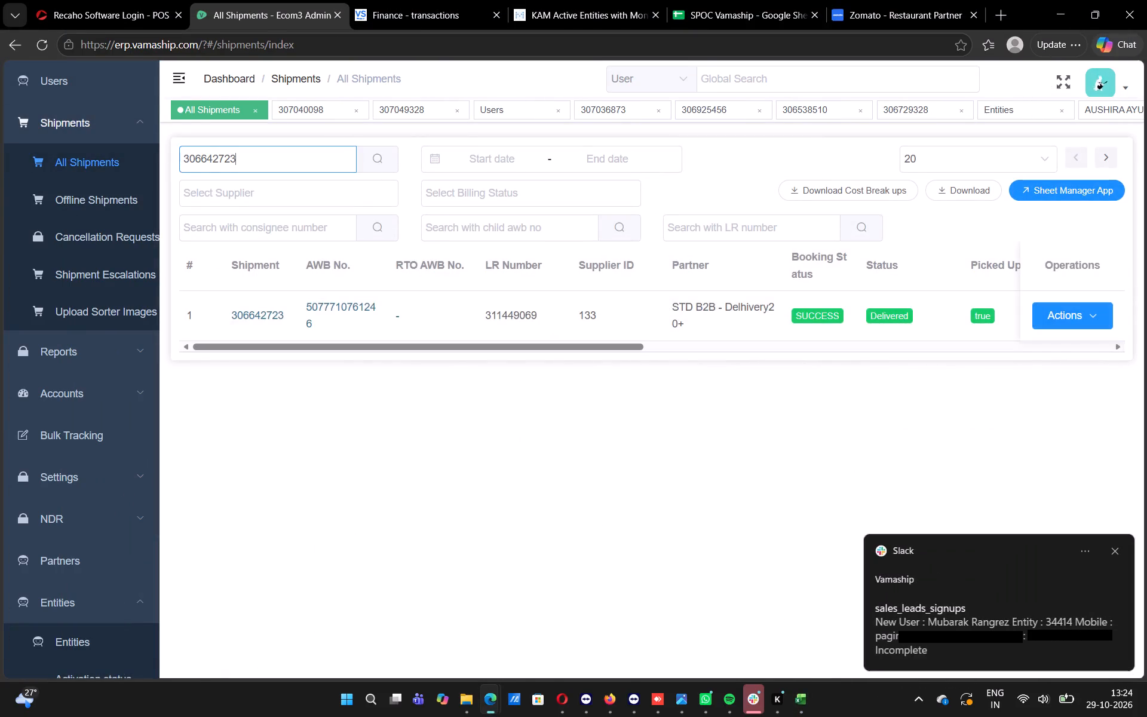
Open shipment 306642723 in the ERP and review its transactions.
click(253, 313)
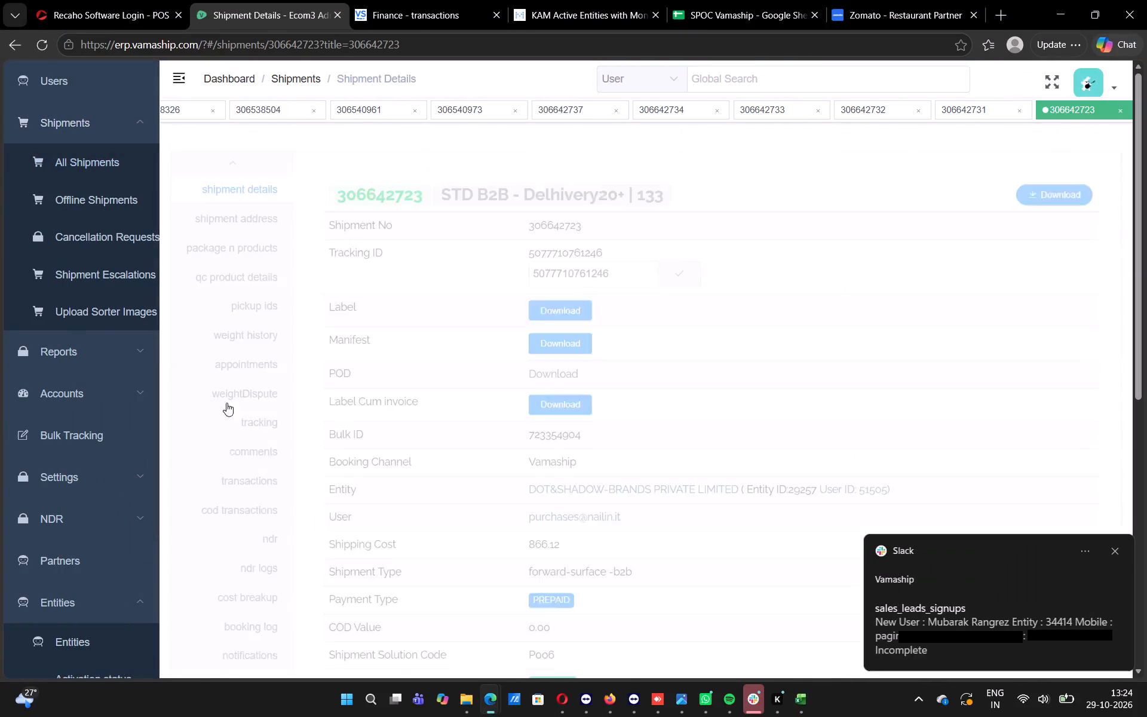
click(245, 462)
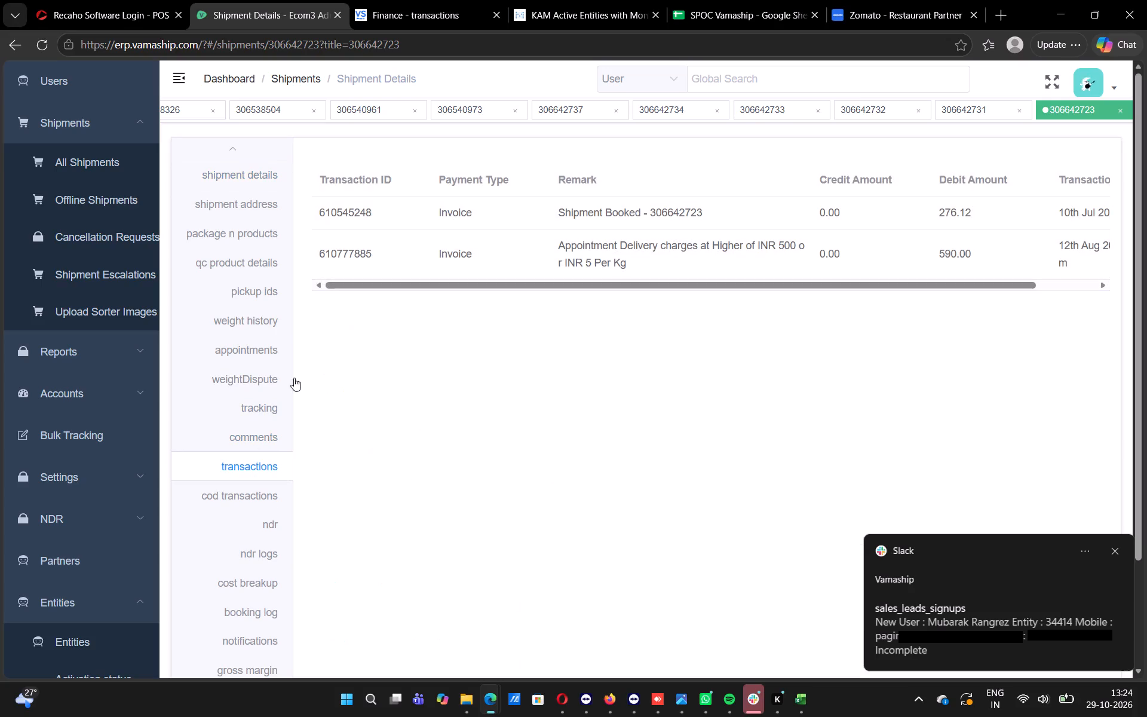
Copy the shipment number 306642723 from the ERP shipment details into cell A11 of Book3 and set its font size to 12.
click(260, 171)
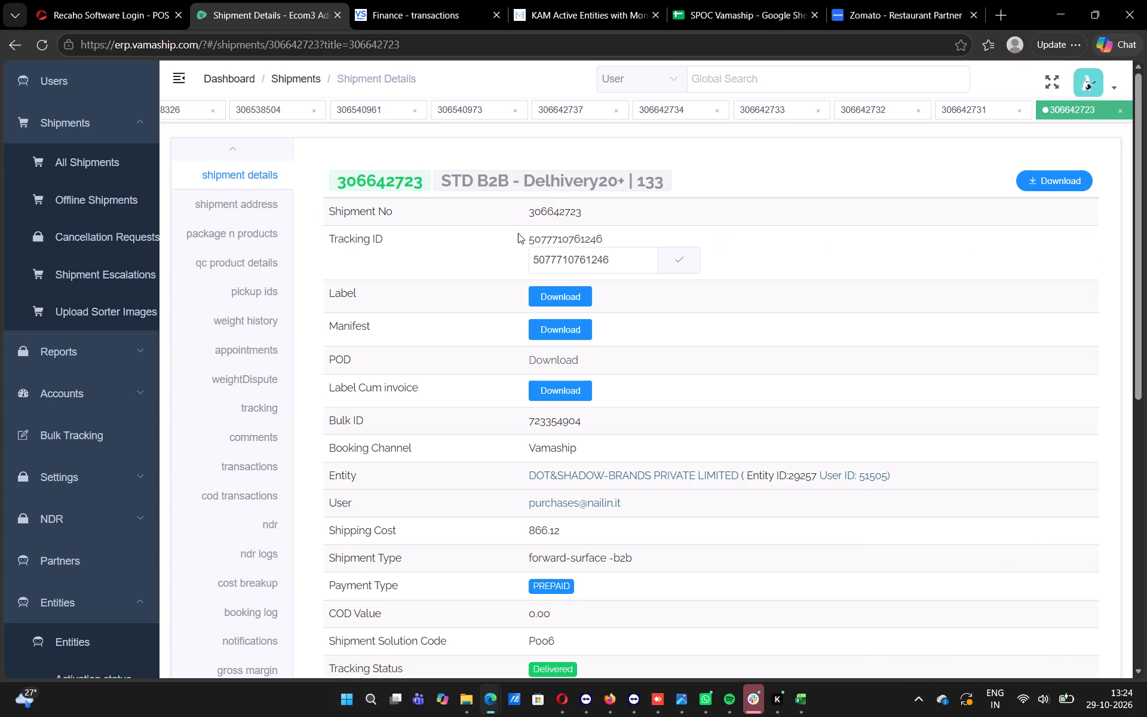
drag(523, 209, 618, 210)
key(ctrl+c)
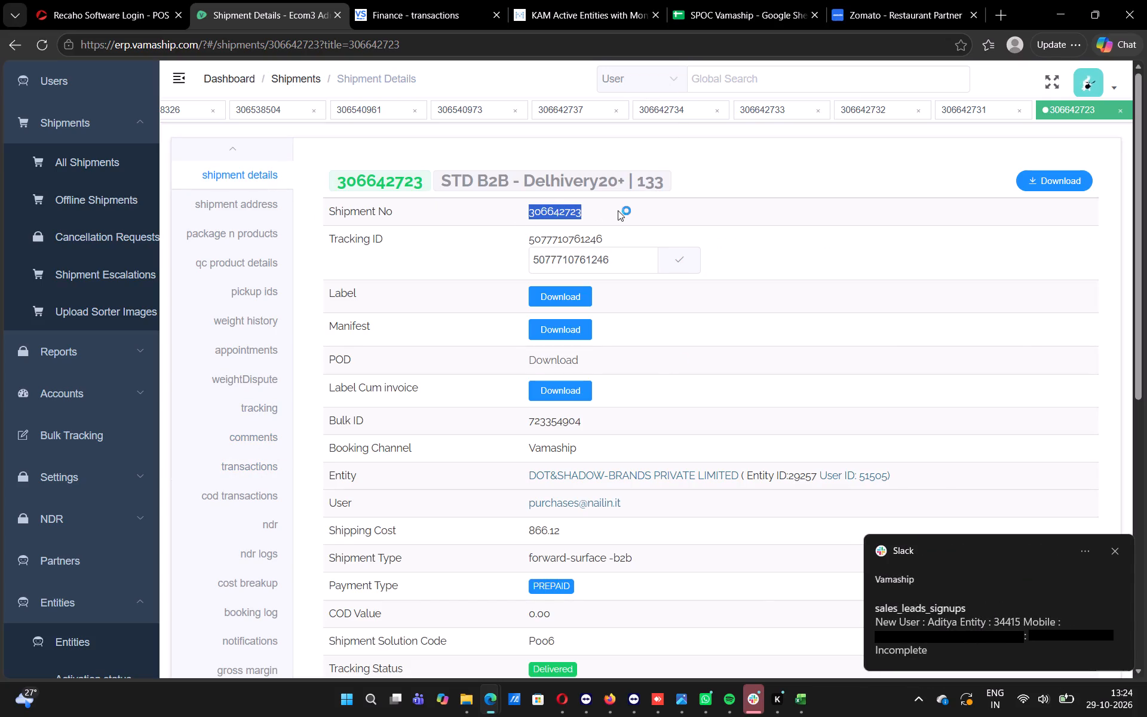
click(915, 633)
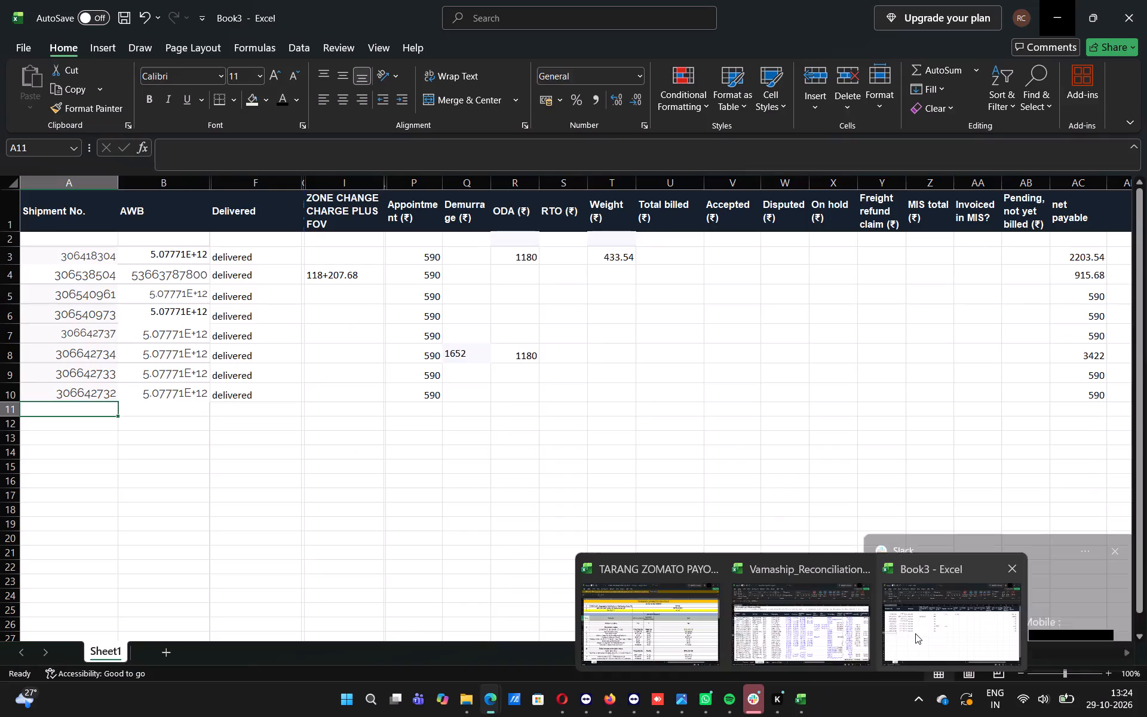
key(ctrl+v)
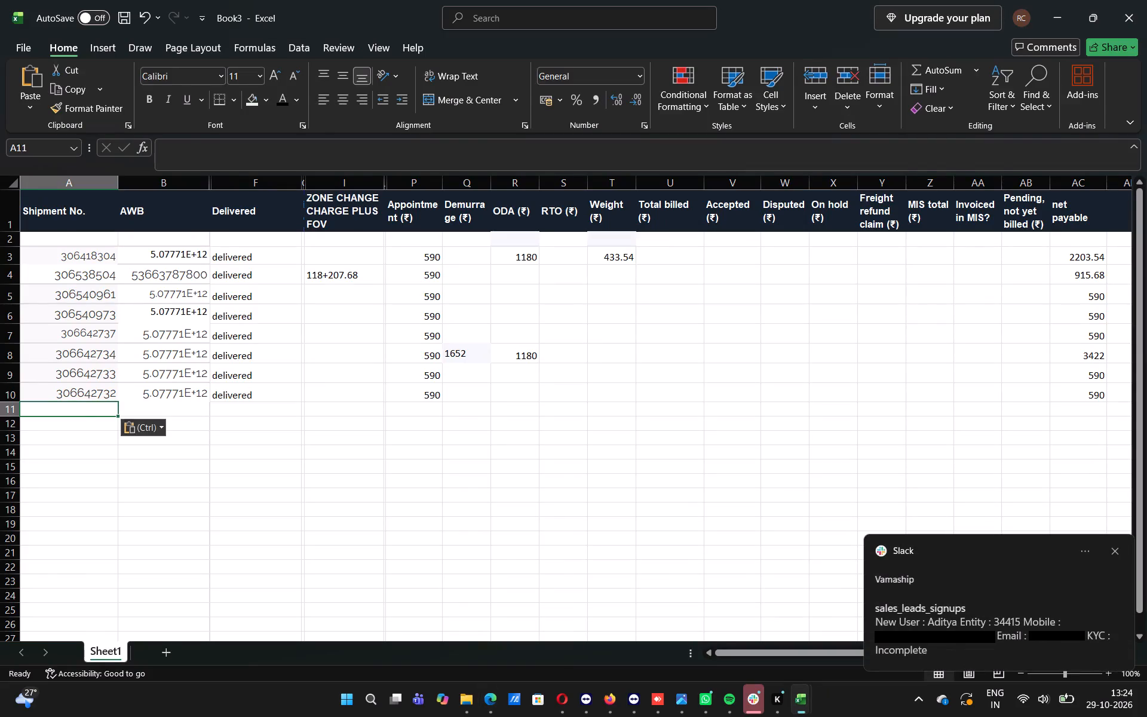
click(259, 68)
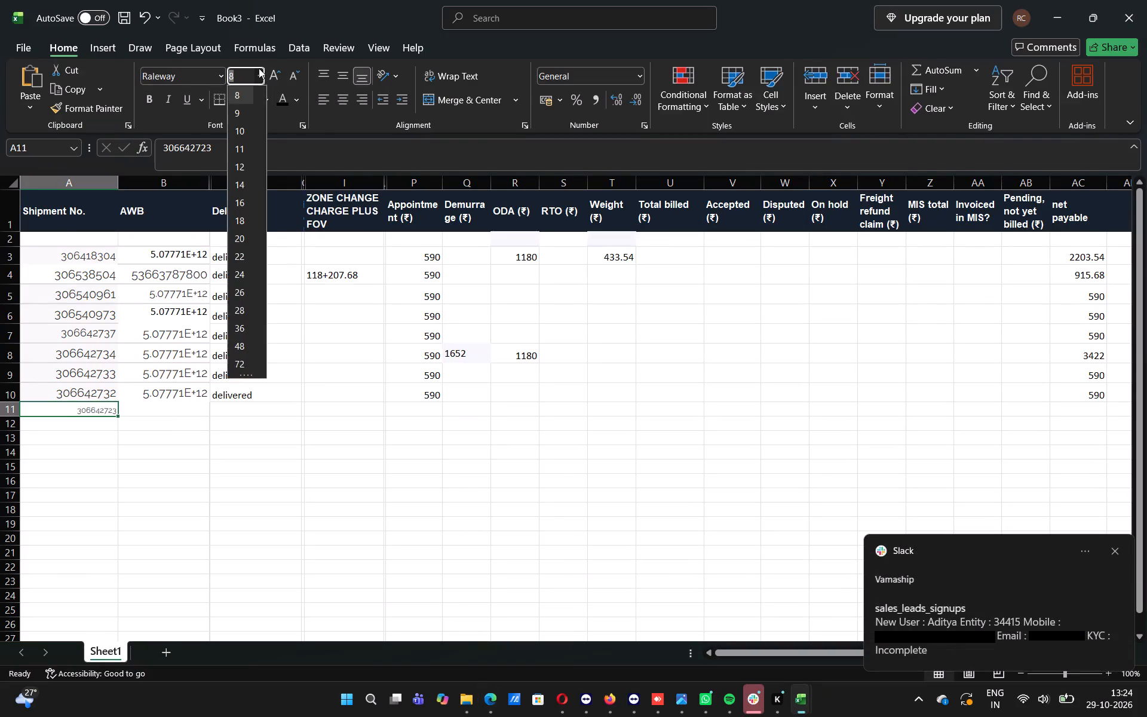
click(240, 164)
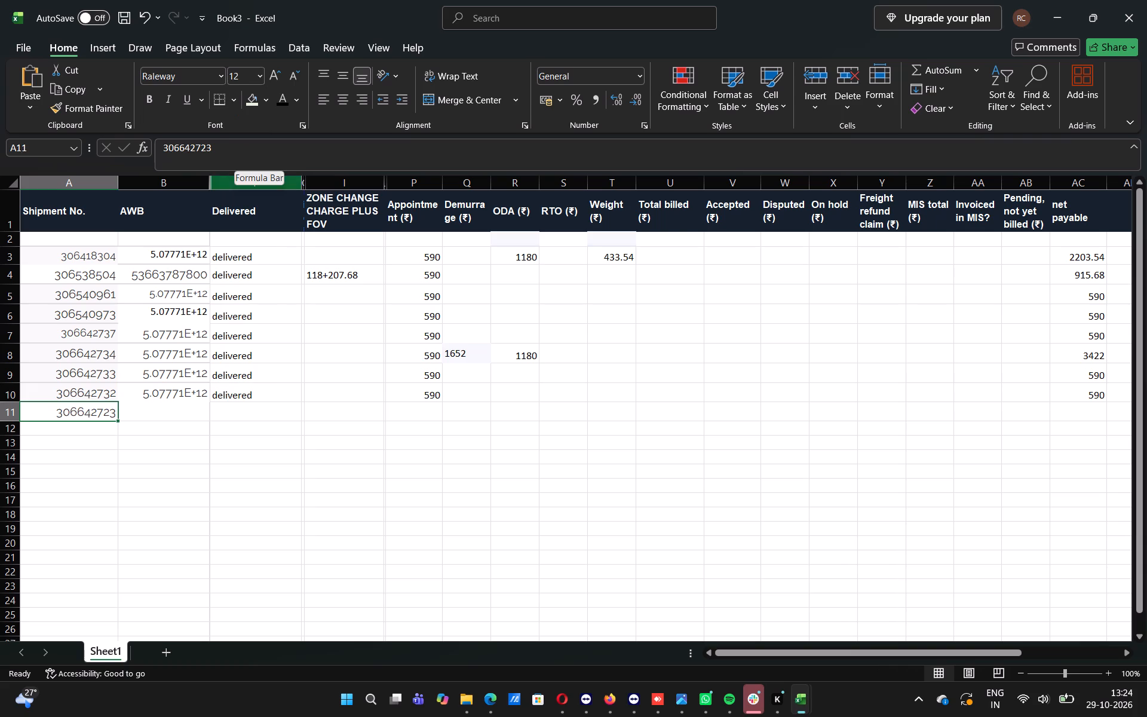
click(1054, 5)
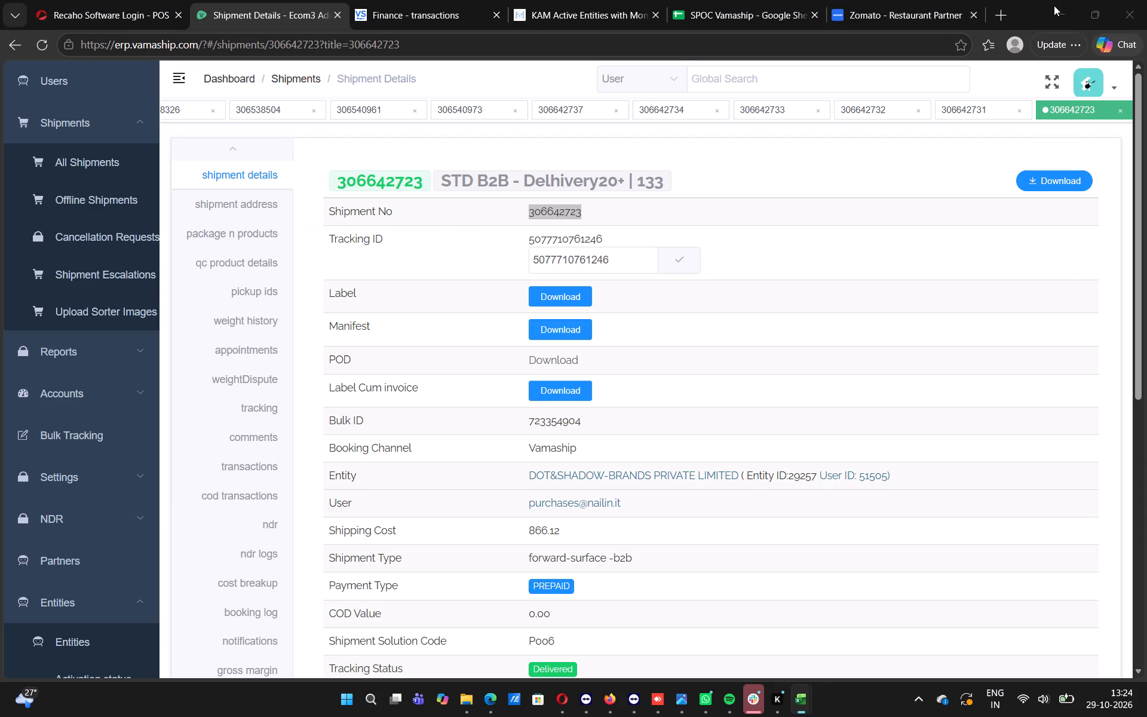
click(510, 238)
drag(510, 238, 542, 240)
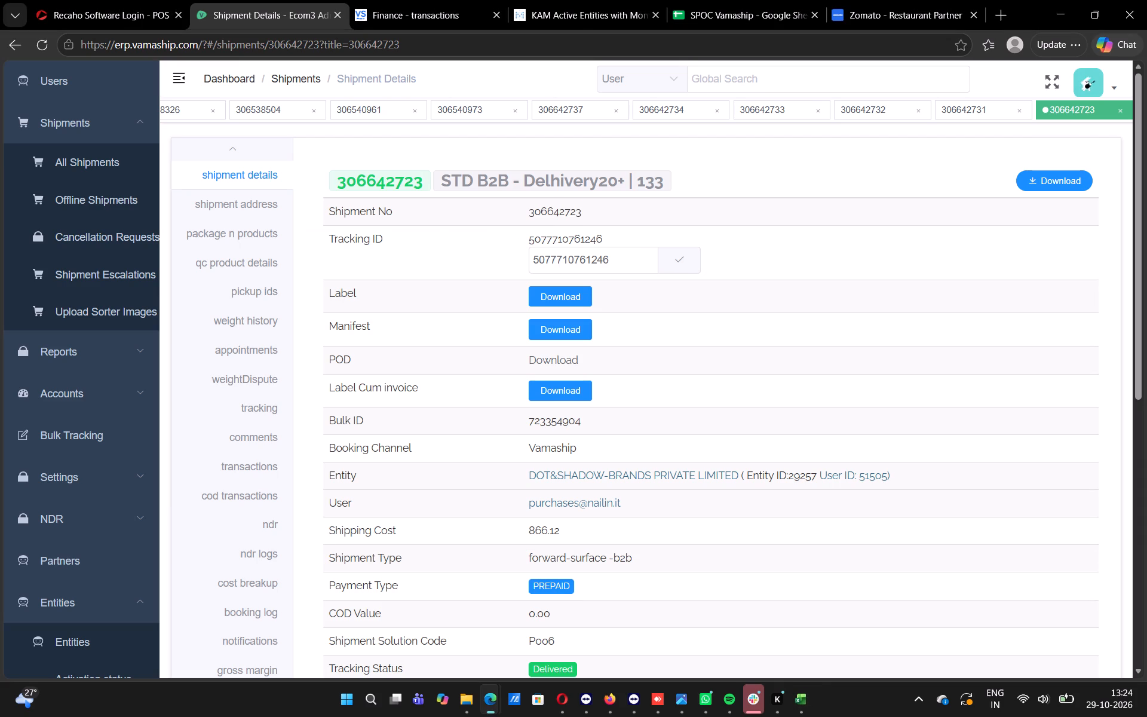
drag(542, 240, 621, 243)
key(ctrl+c)
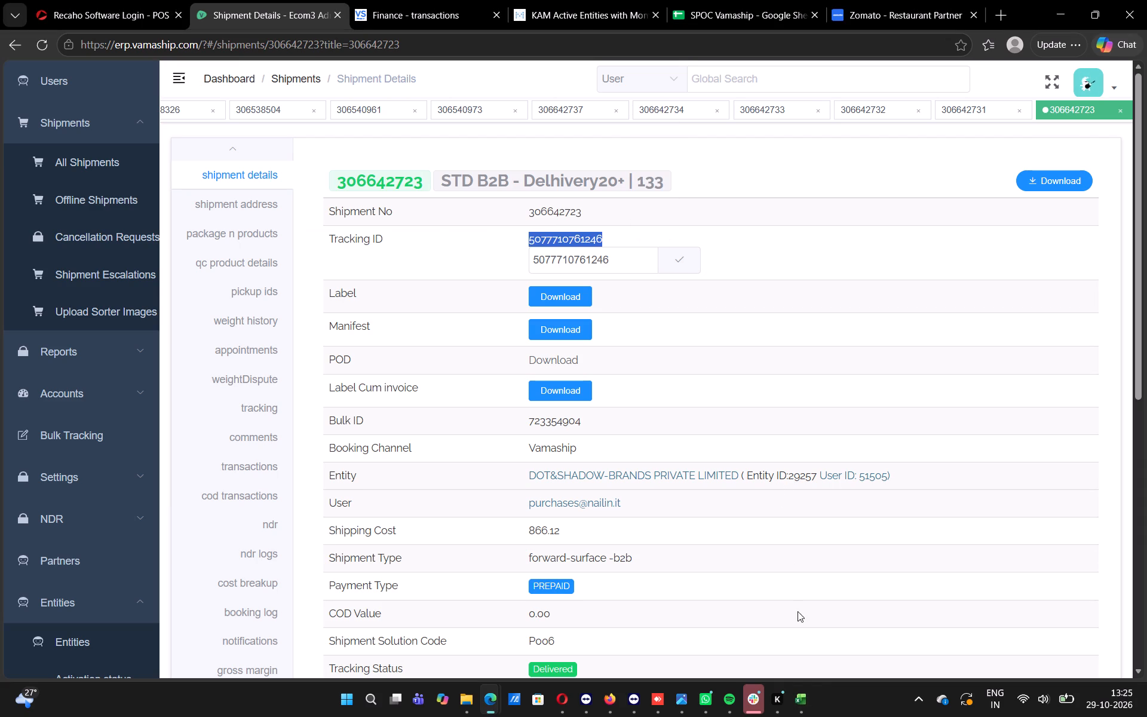
click(943, 631)
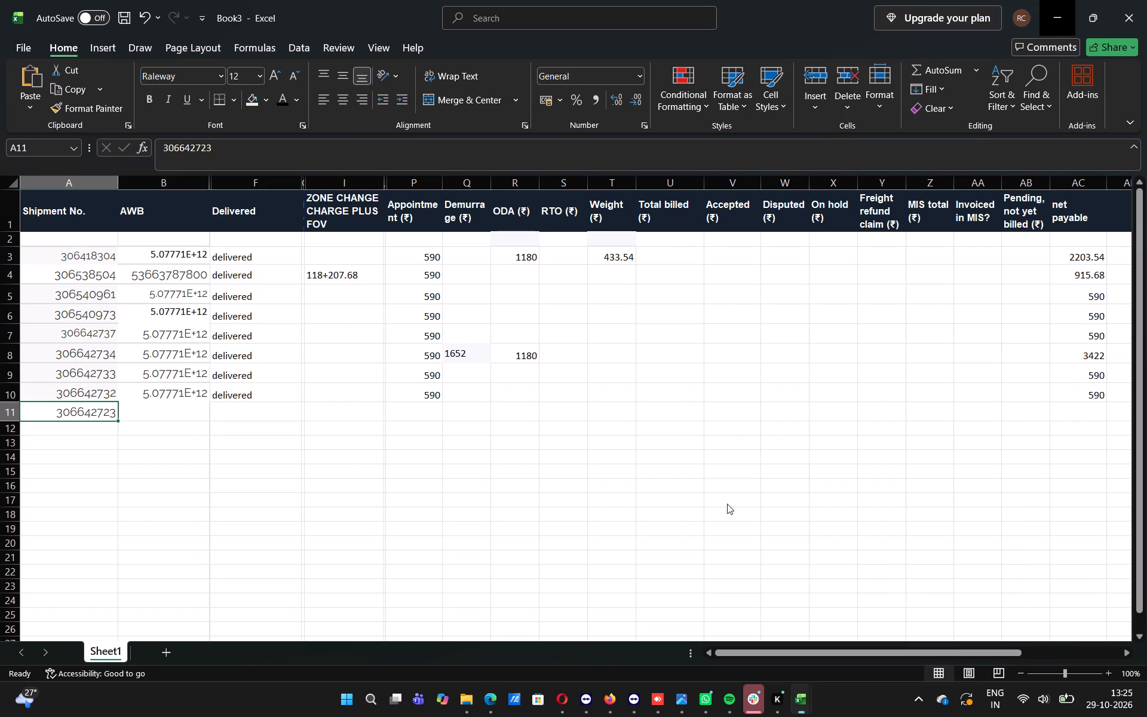
click(167, 409)
key(ctrl+v)
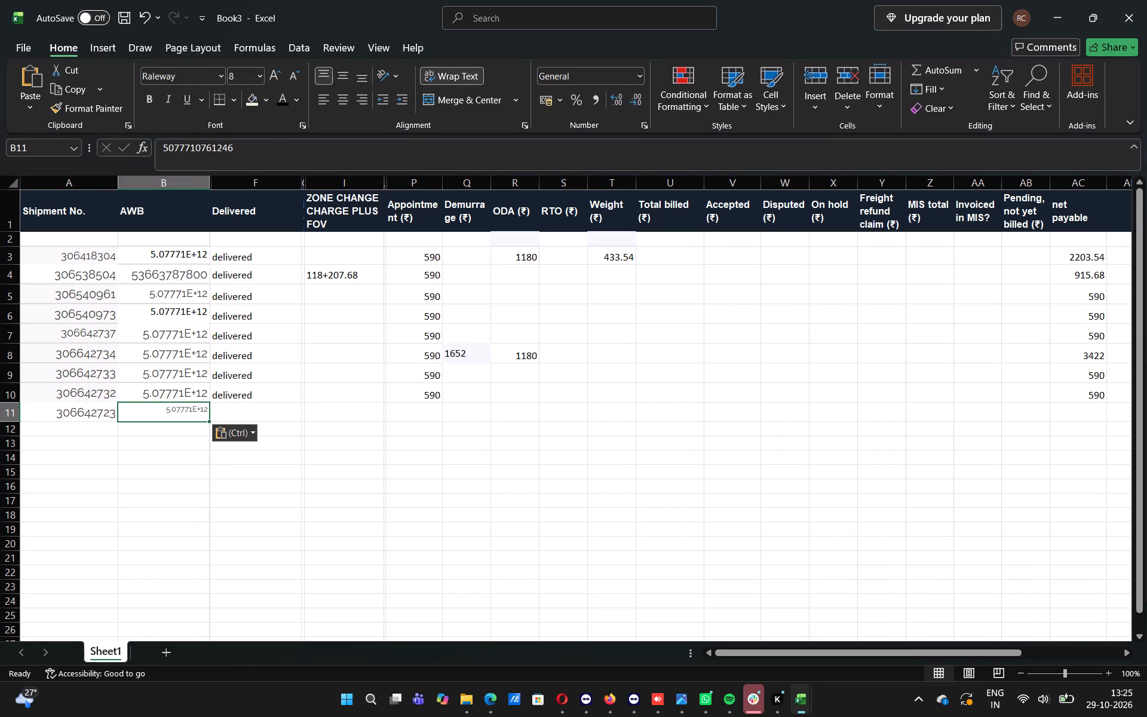
click(258, 75)
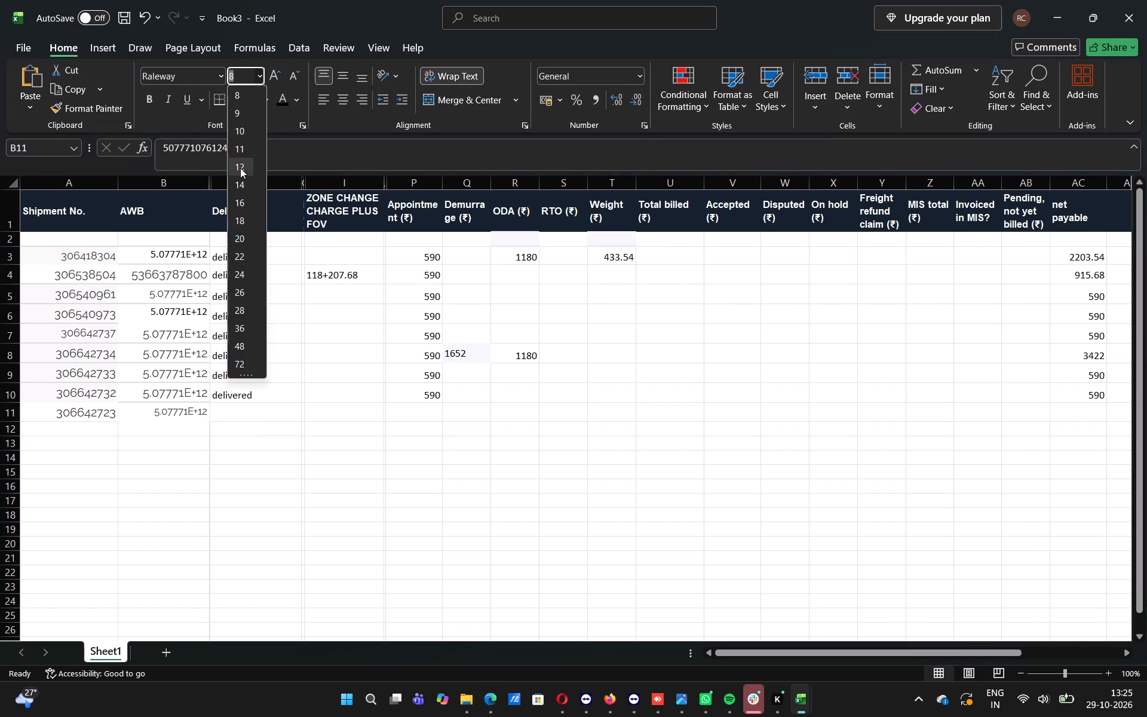
click(239, 168)
Complete row 11 of Book3 with the delivered status copied from row 10, an appointment charge of 590 and net payable of 590.
click(257, 394)
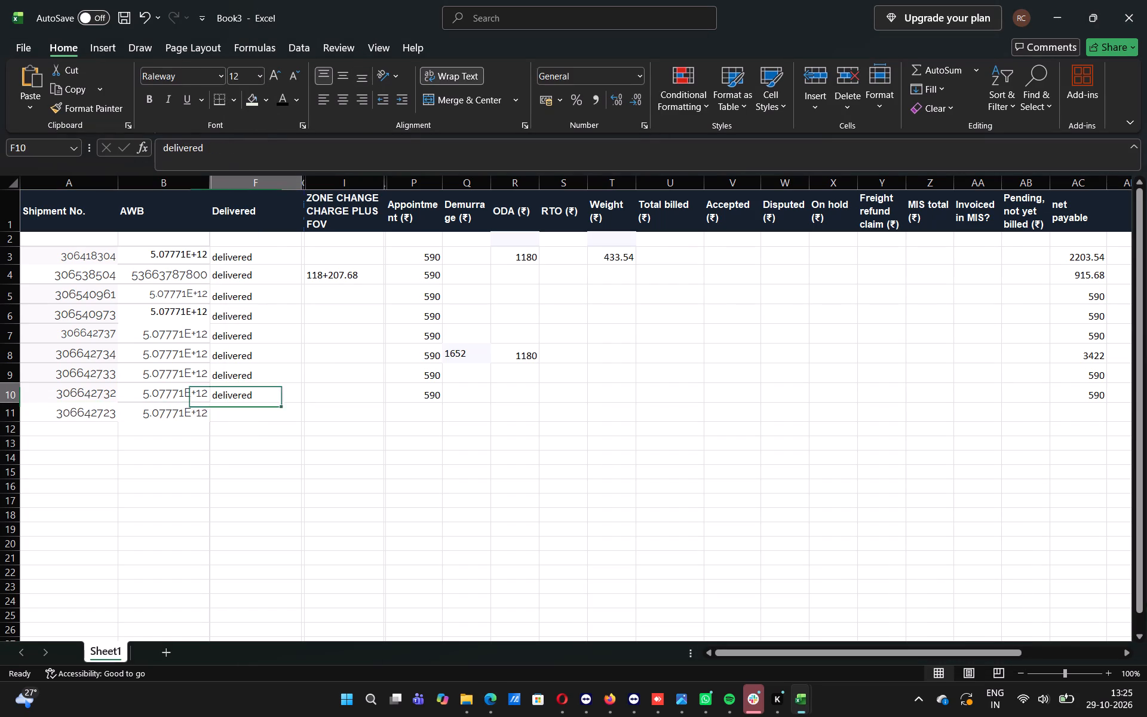
key(ctrl+c)
click(257, 411)
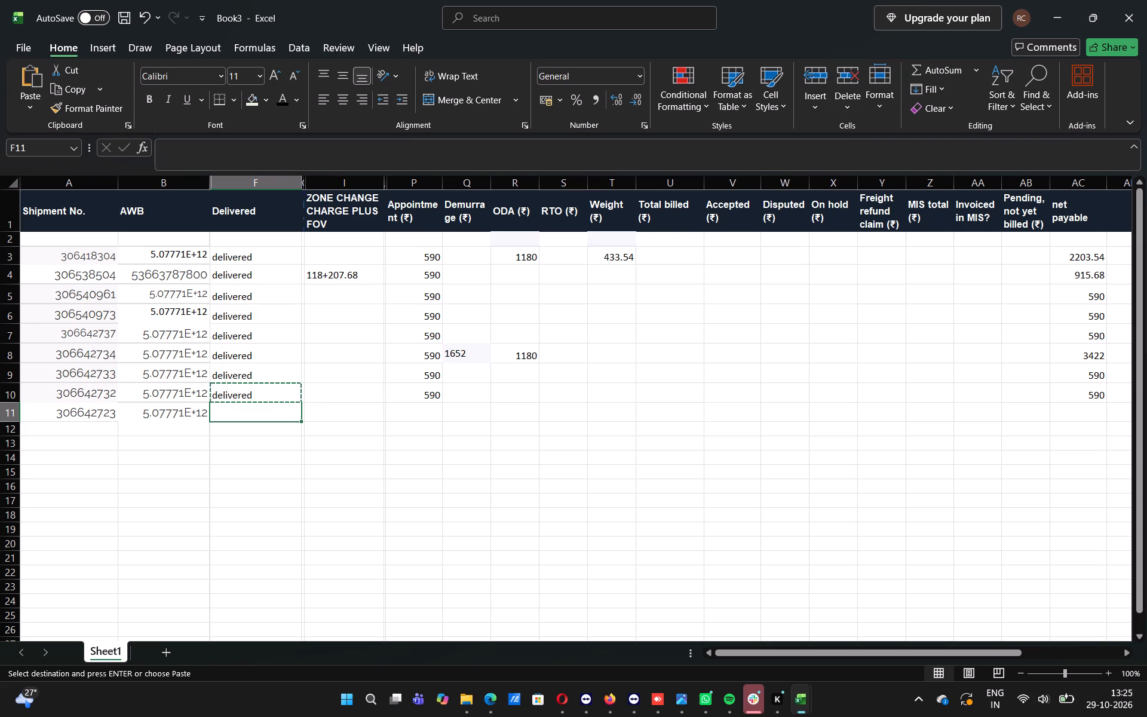
key(ctrl+v)
click(424, 411)
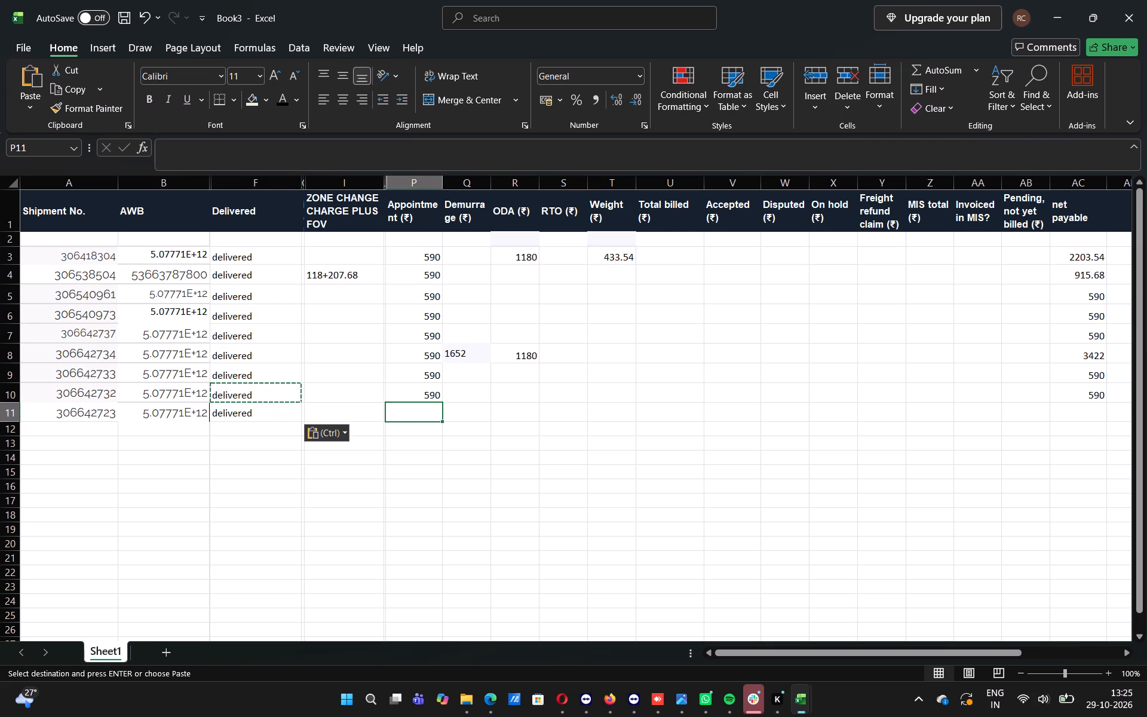
text(590)
click(516, 415)
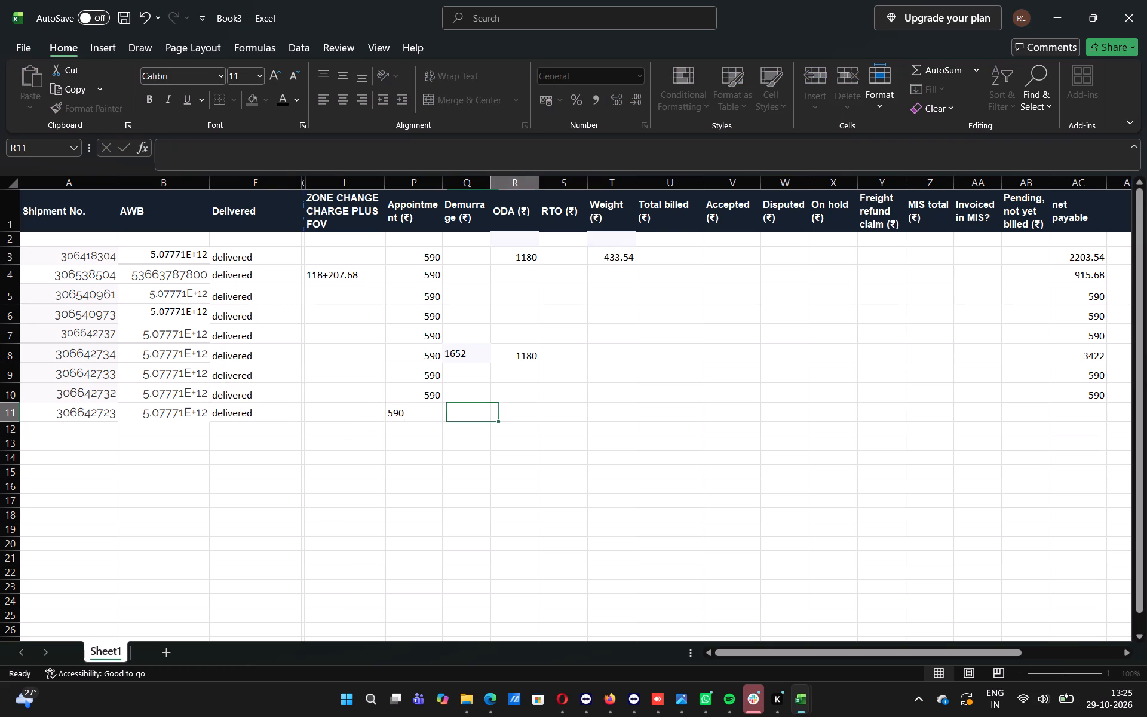
click(1090, 407)
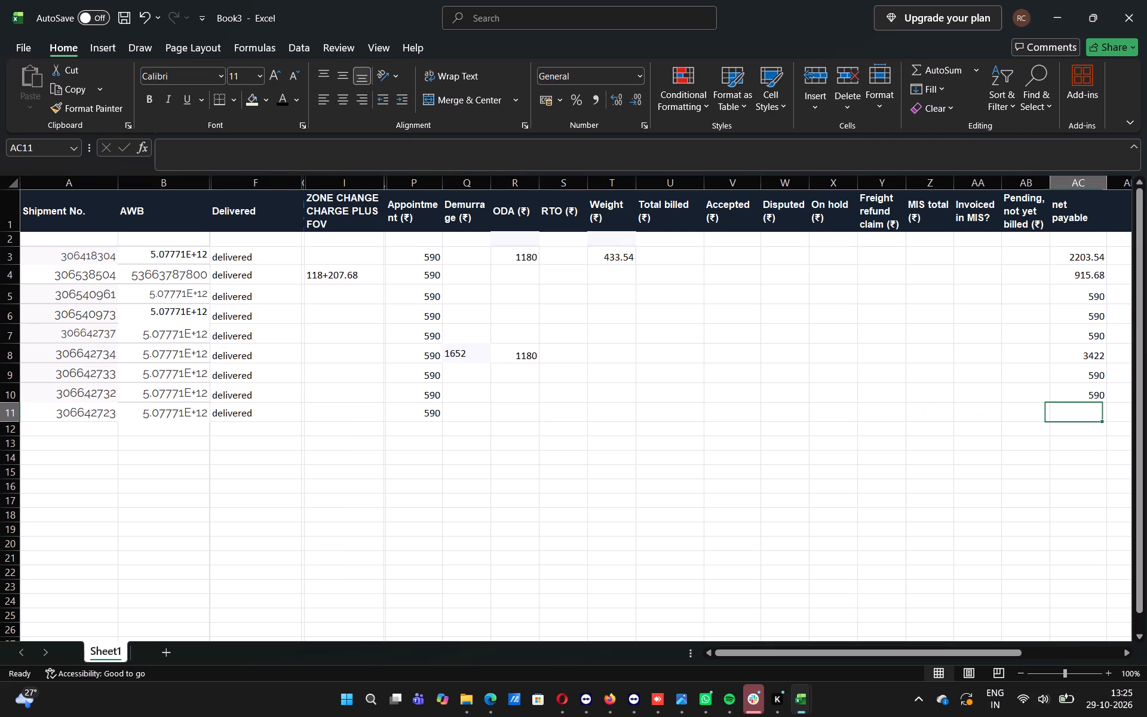
text(590)
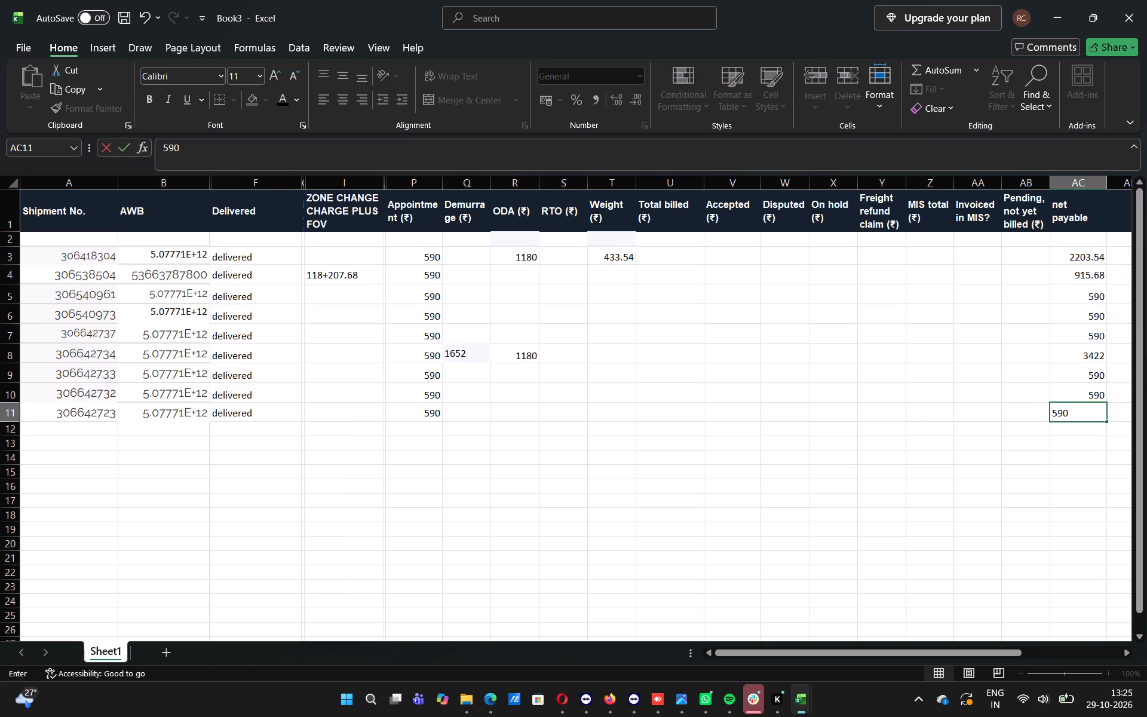
click(1075, 427)
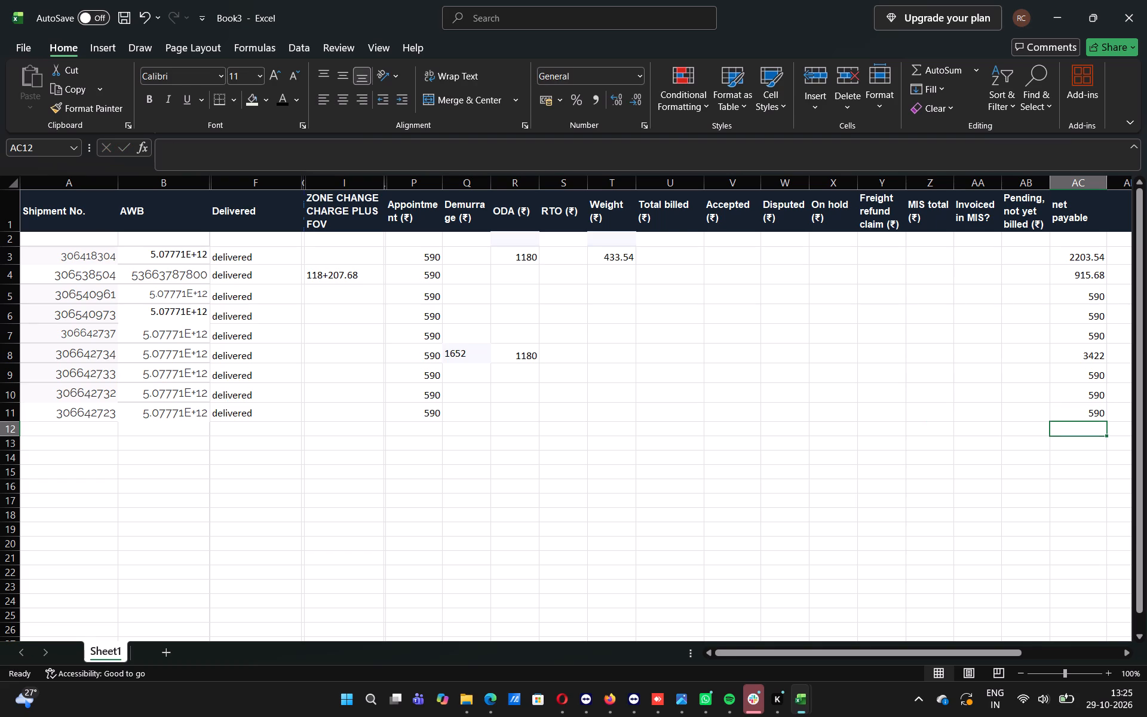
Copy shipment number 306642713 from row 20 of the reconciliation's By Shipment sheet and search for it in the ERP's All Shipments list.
click(1068, 4)
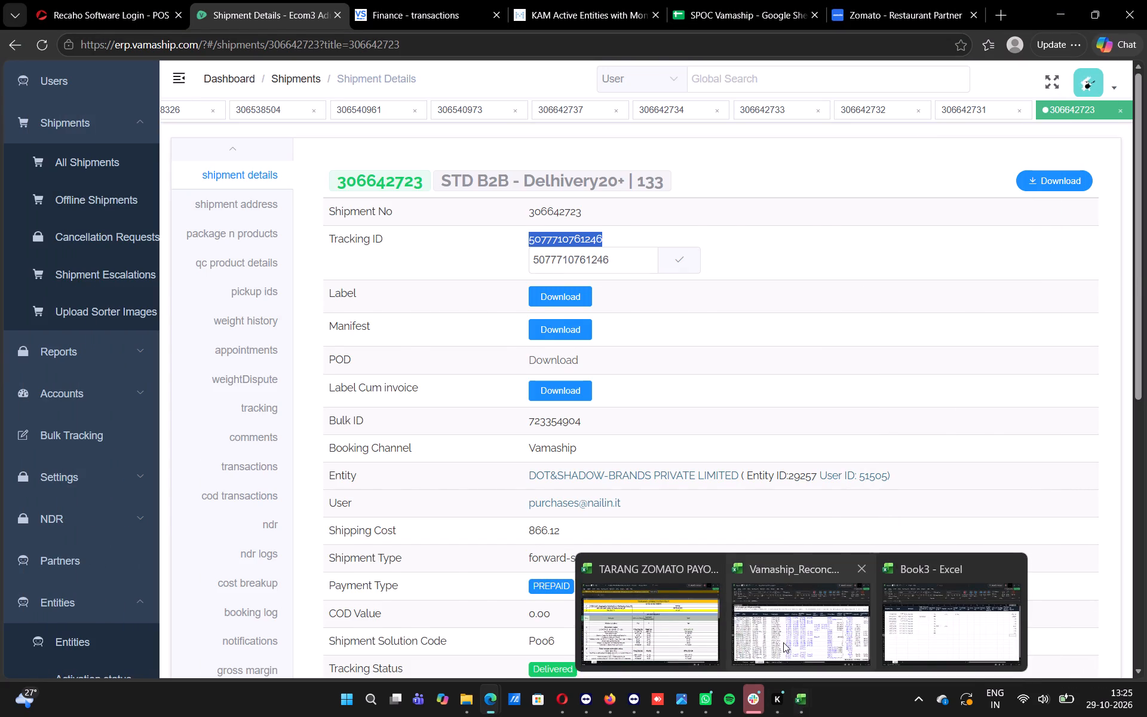
click(783, 642)
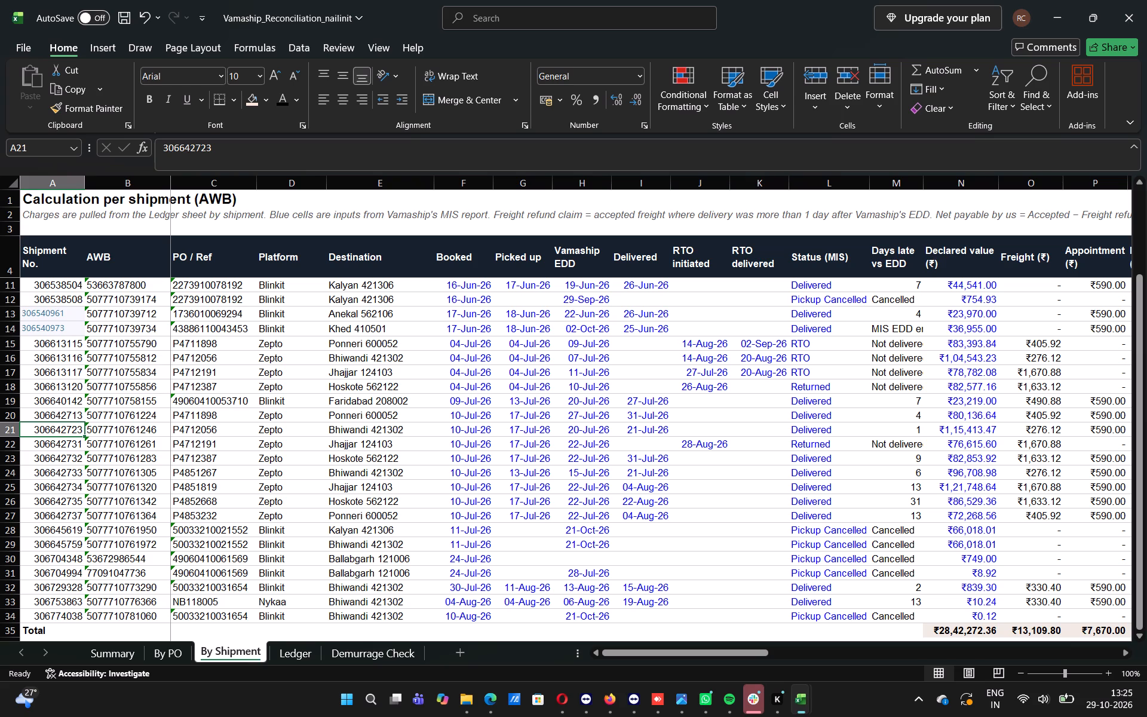
click(49, 417)
key(ctrl+c)
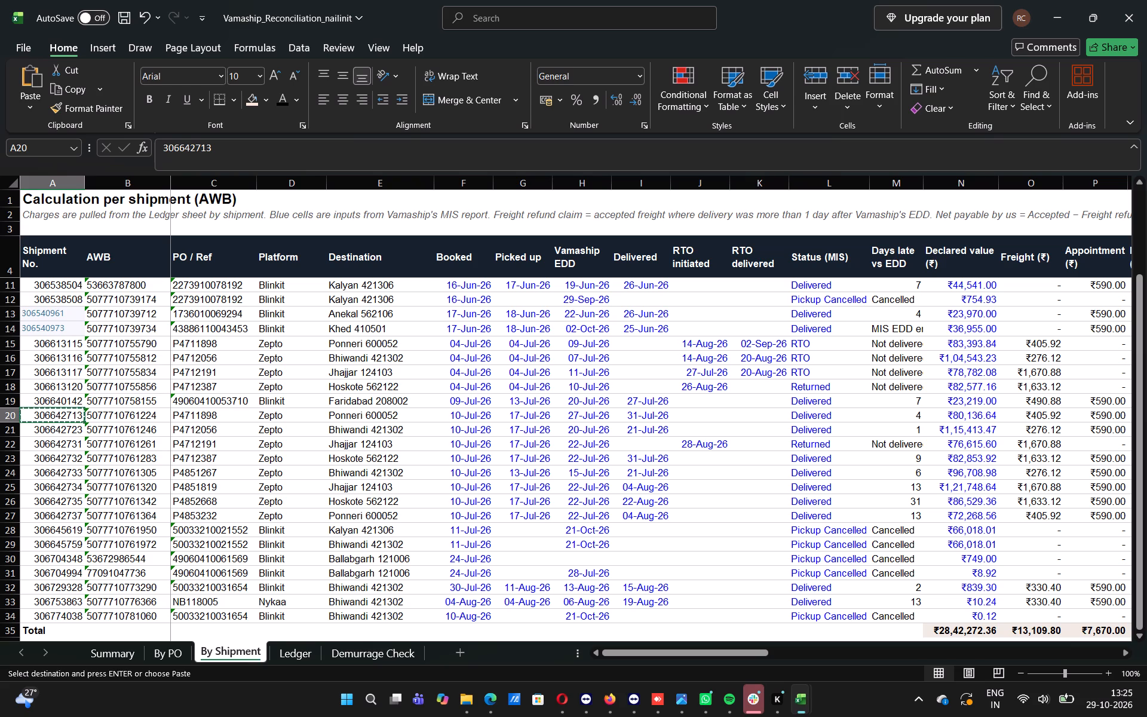
click(1056, 6)
click(130, 163)
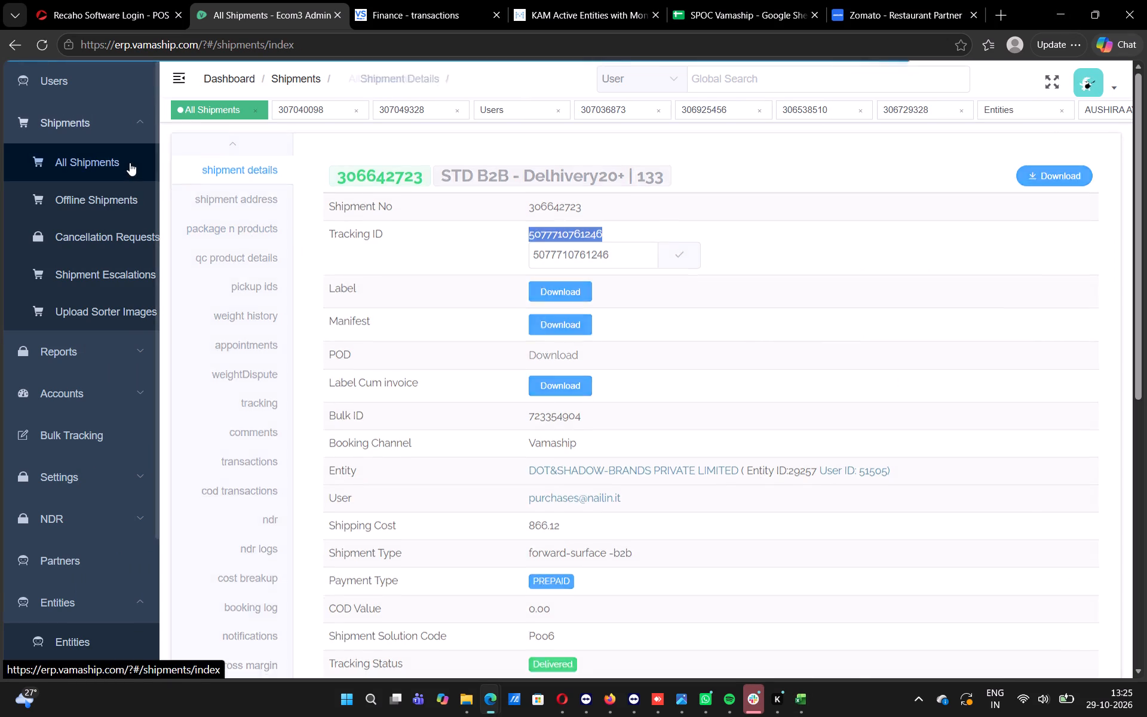
click(213, 160)
key(ctrl+v)
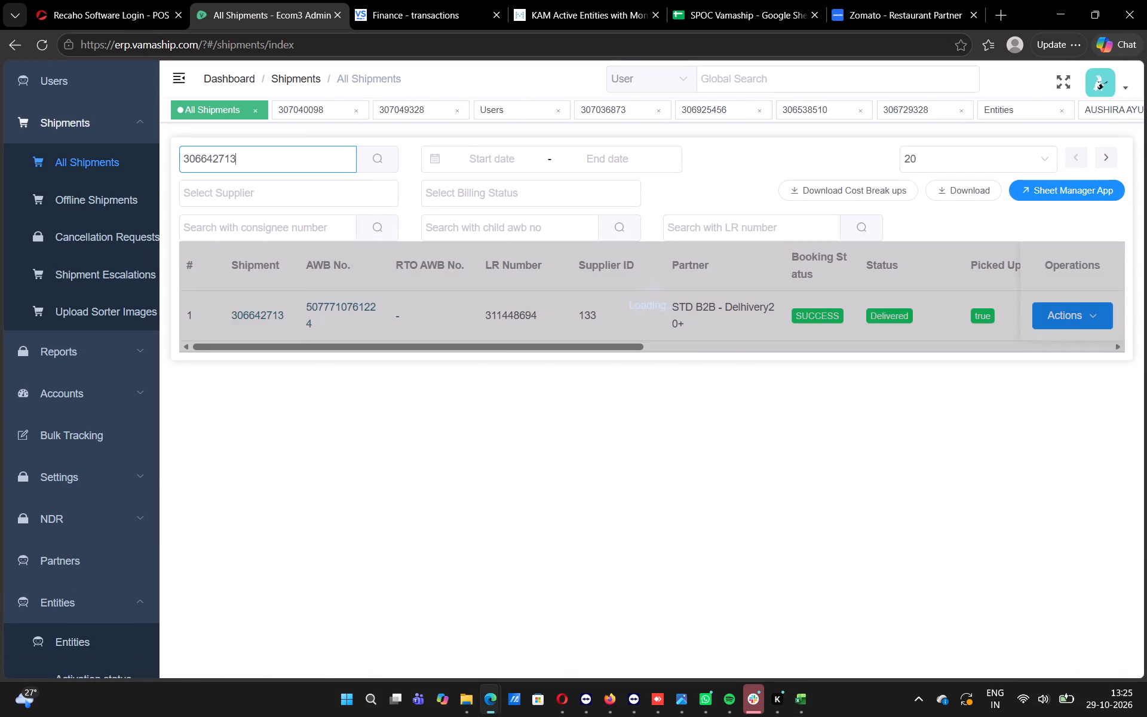
click(240, 318)
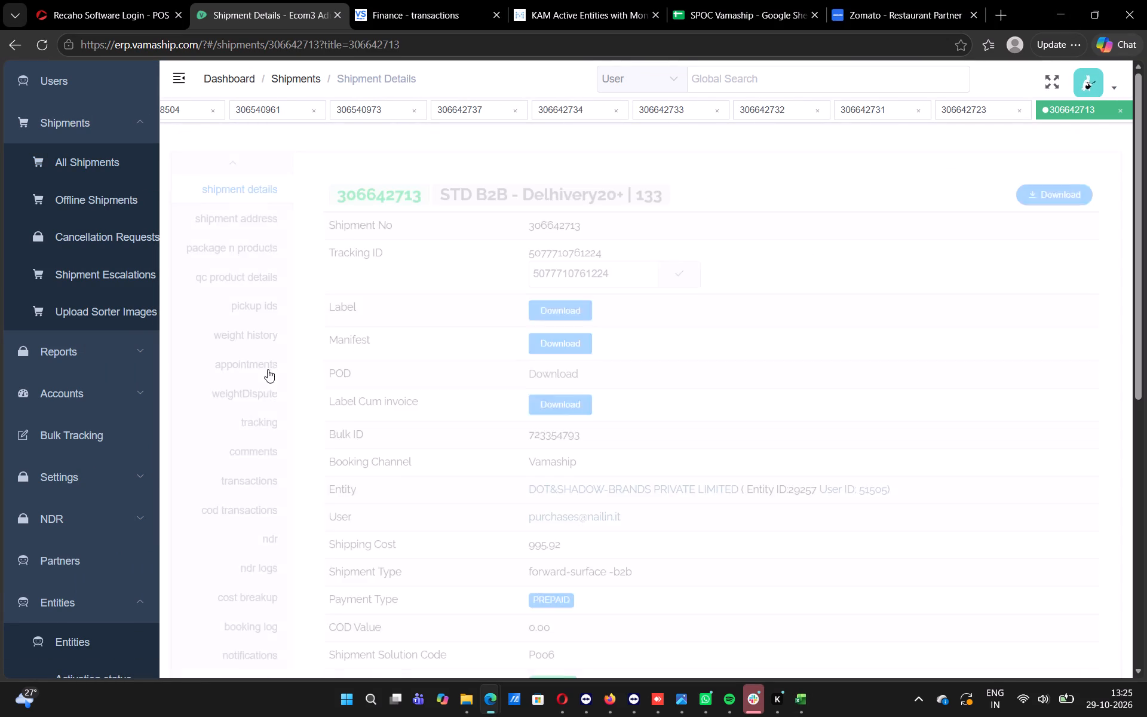
click(252, 462)
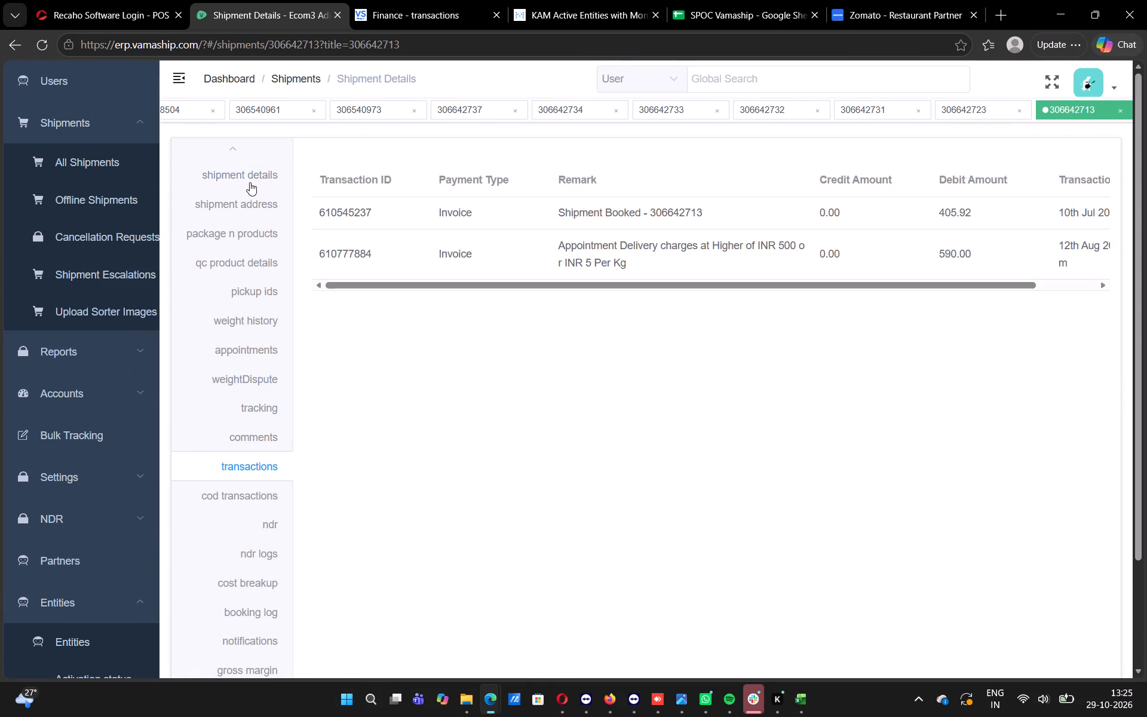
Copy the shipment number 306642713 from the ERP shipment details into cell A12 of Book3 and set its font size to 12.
click(246, 172)
drag(511, 210, 605, 217)
key(ctrl+c)
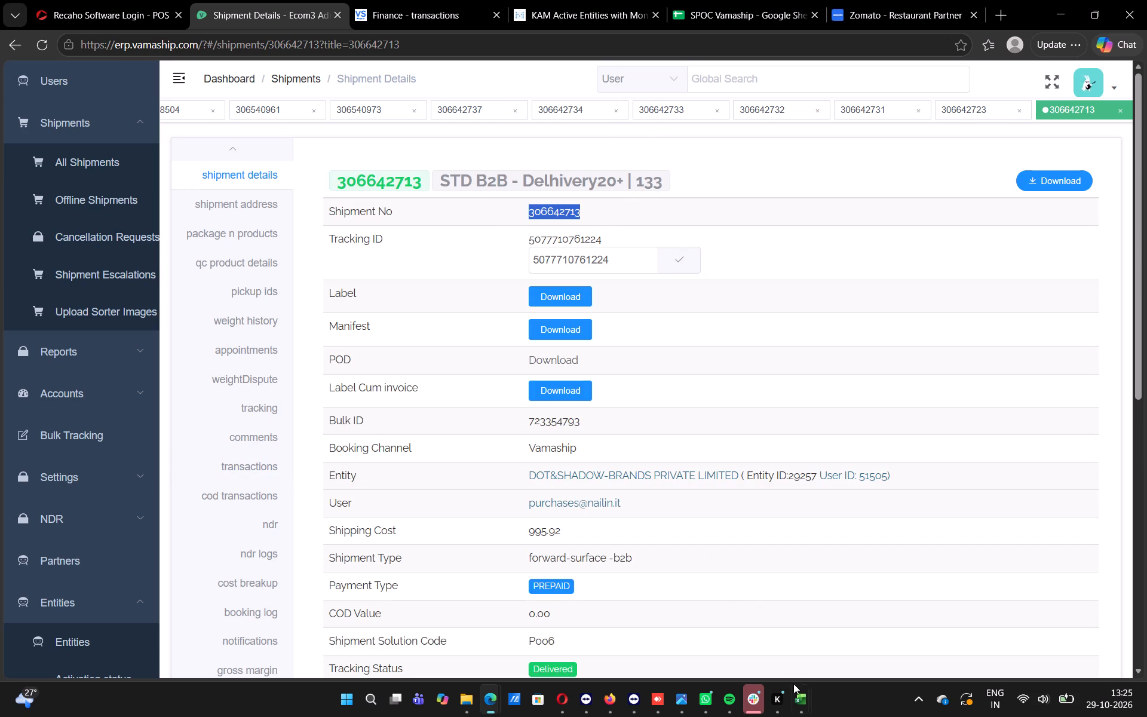
click(906, 623)
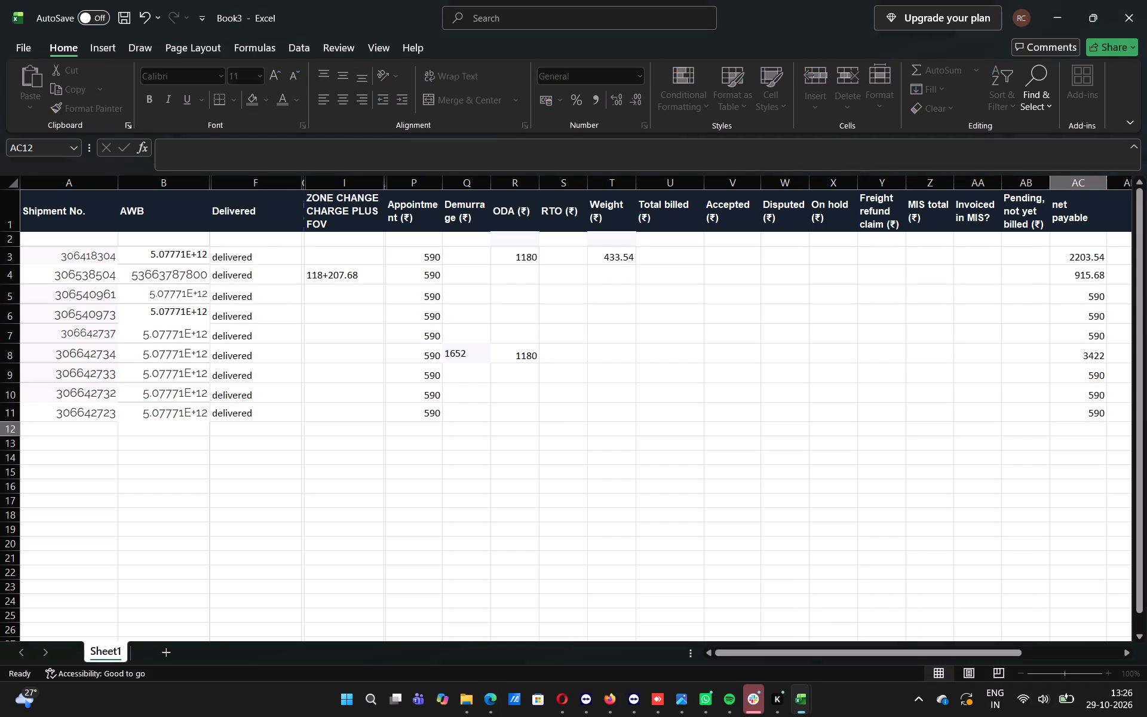
click(95, 430)
key(ctrl+v)
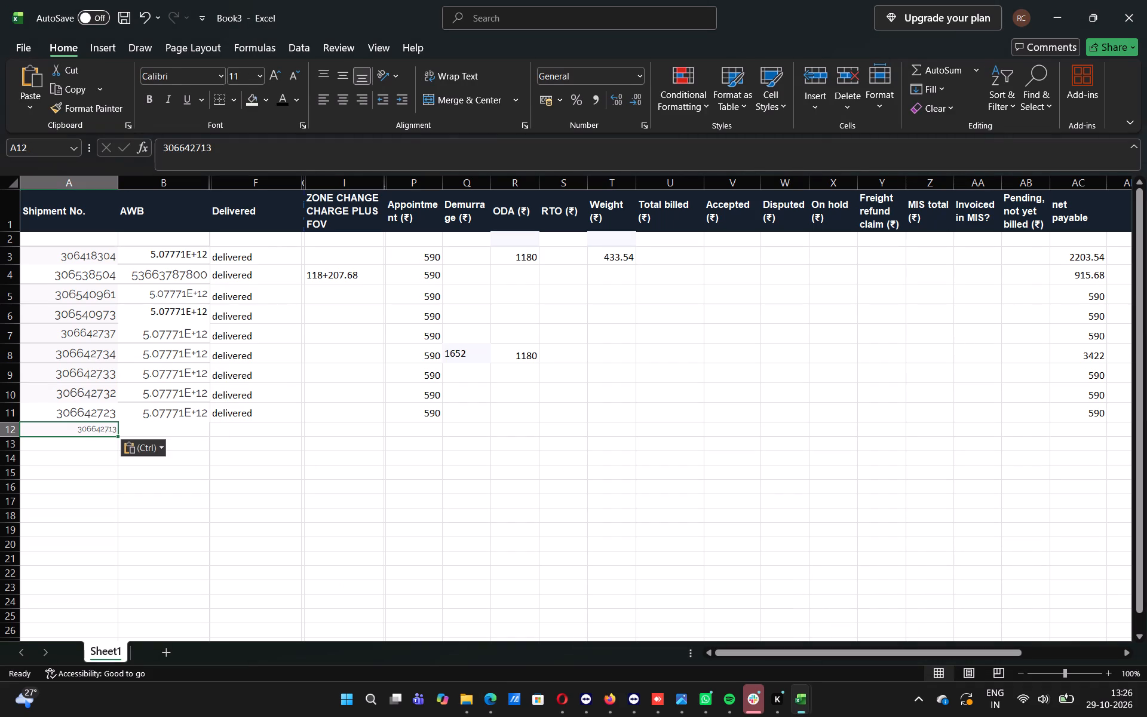
click(258, 73)
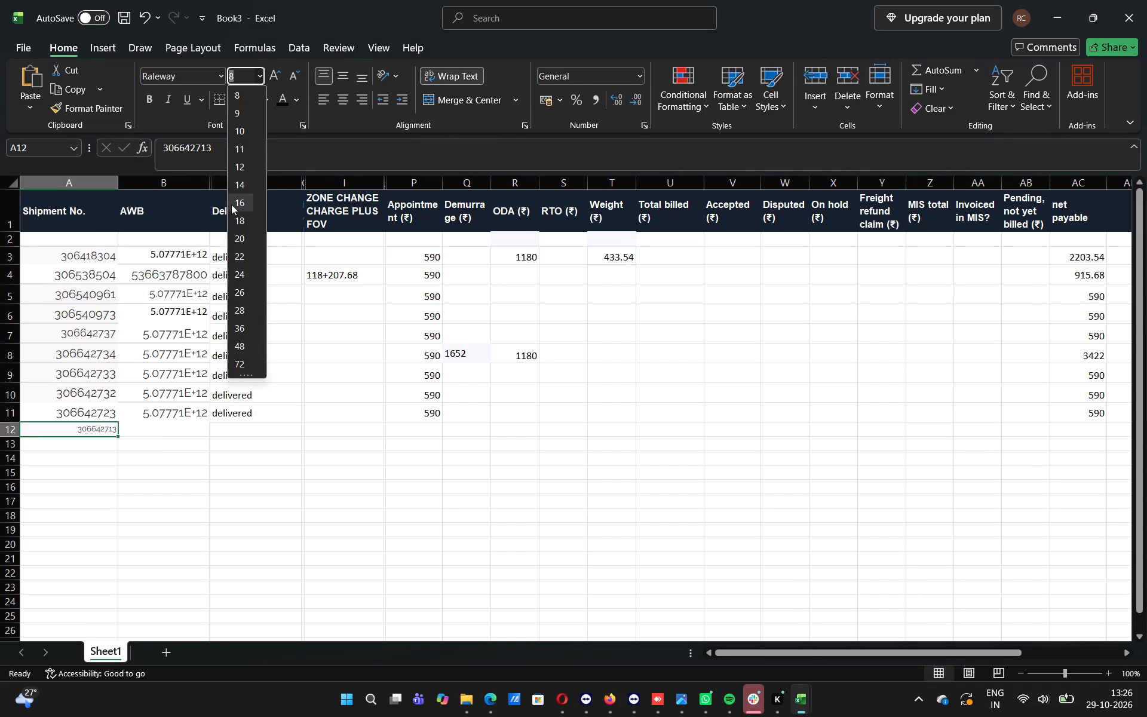
click(240, 168)
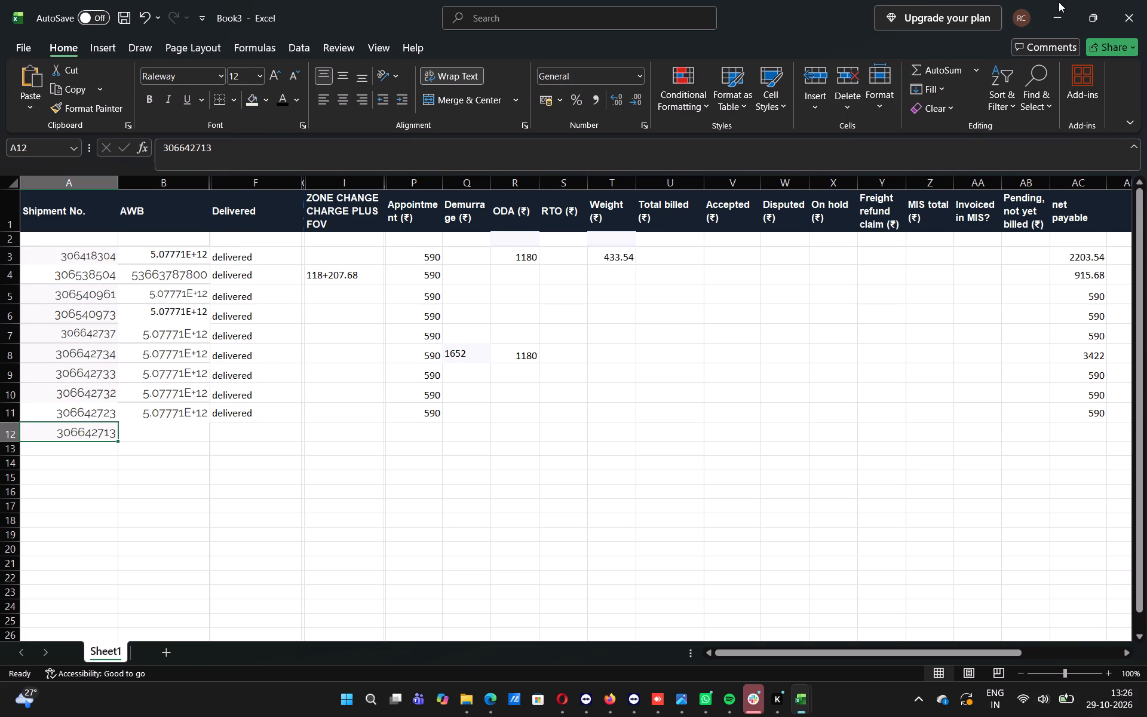
click(1059, 2)
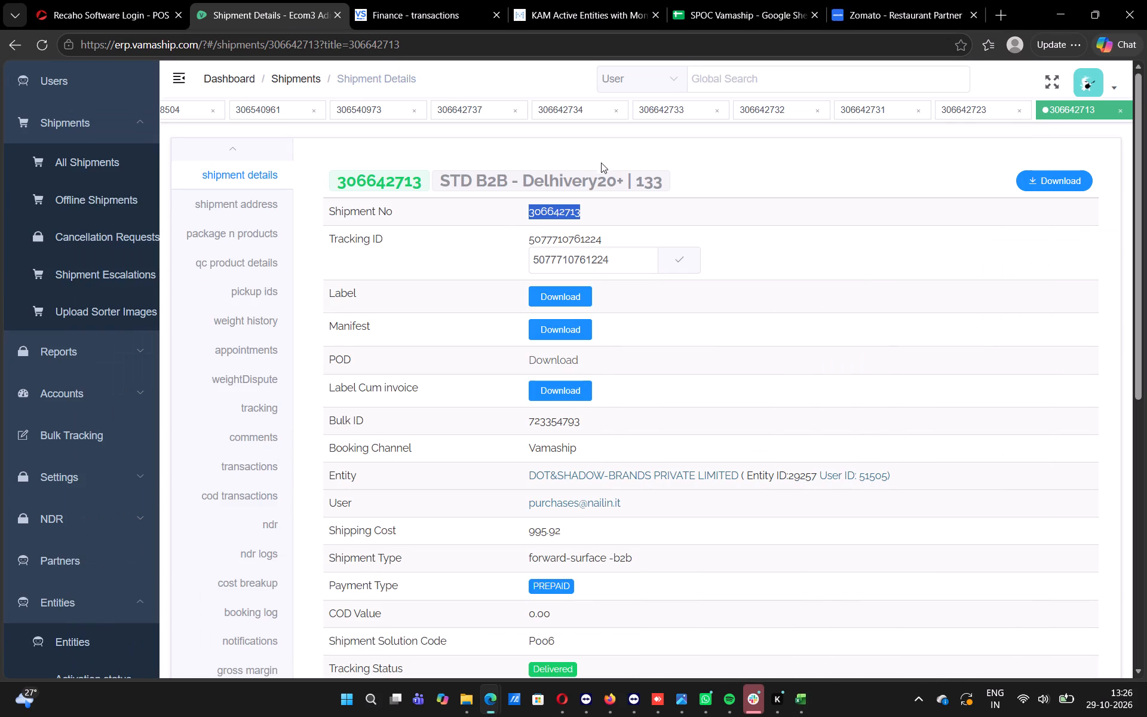
click(514, 238)
drag(514, 238, 613, 246)
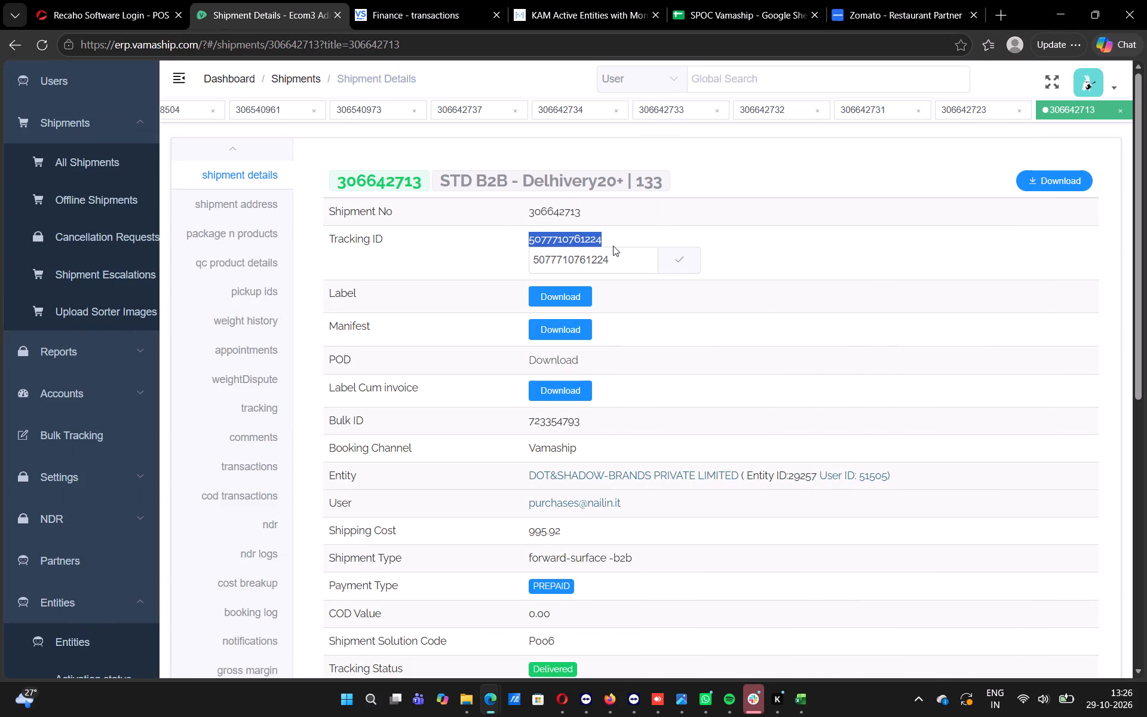
key(ctrl+c)
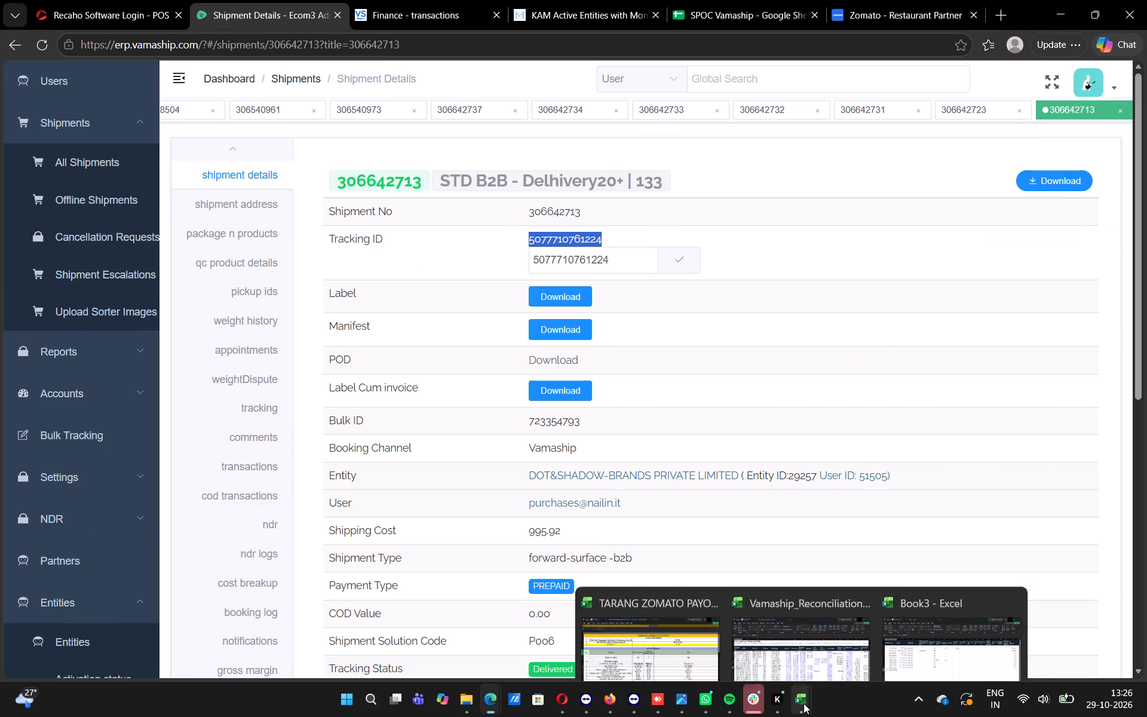
click(949, 618)
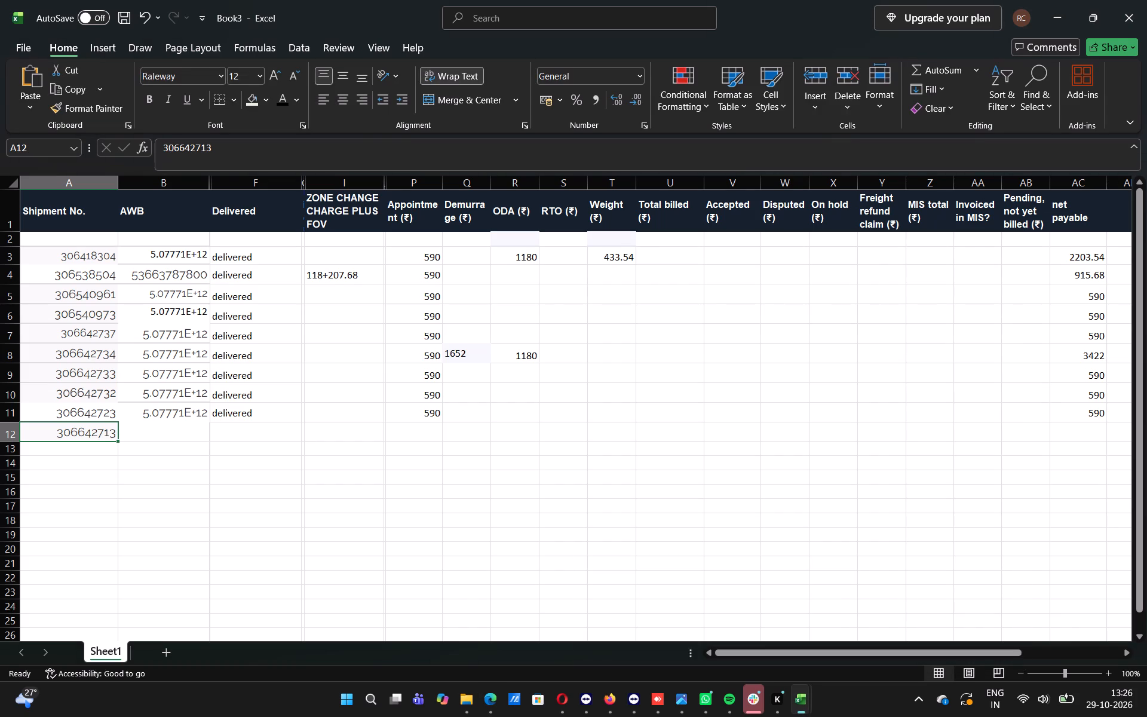
click(197, 430)
key(ctrl+v)
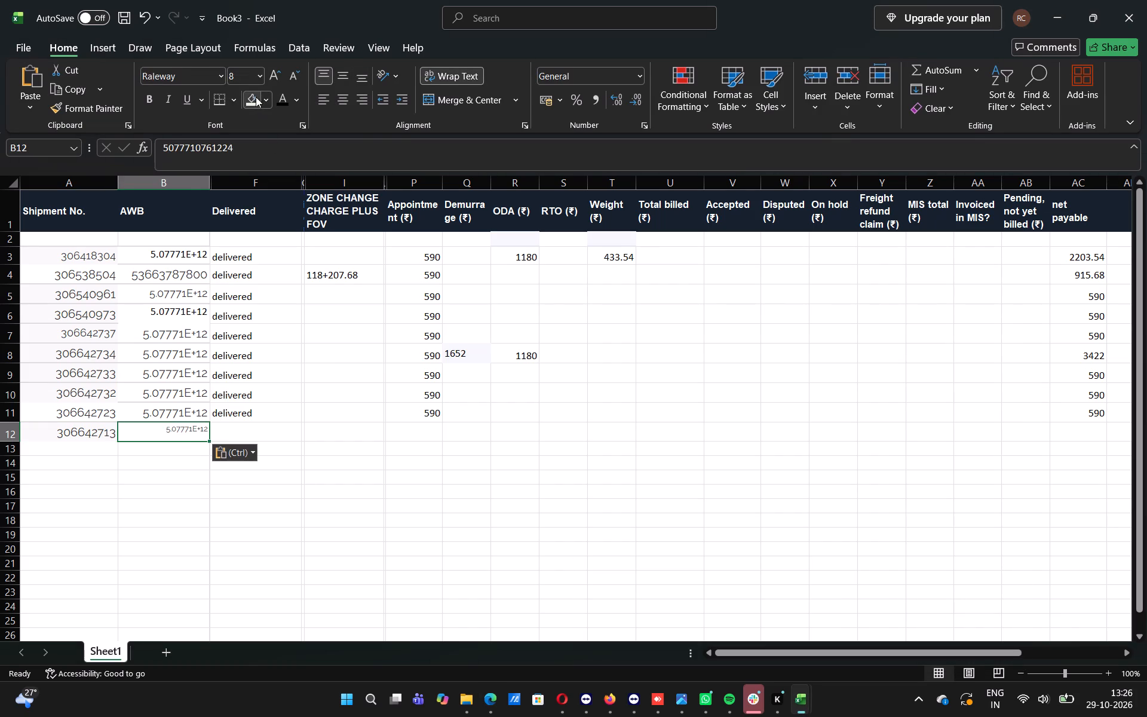
click(260, 77)
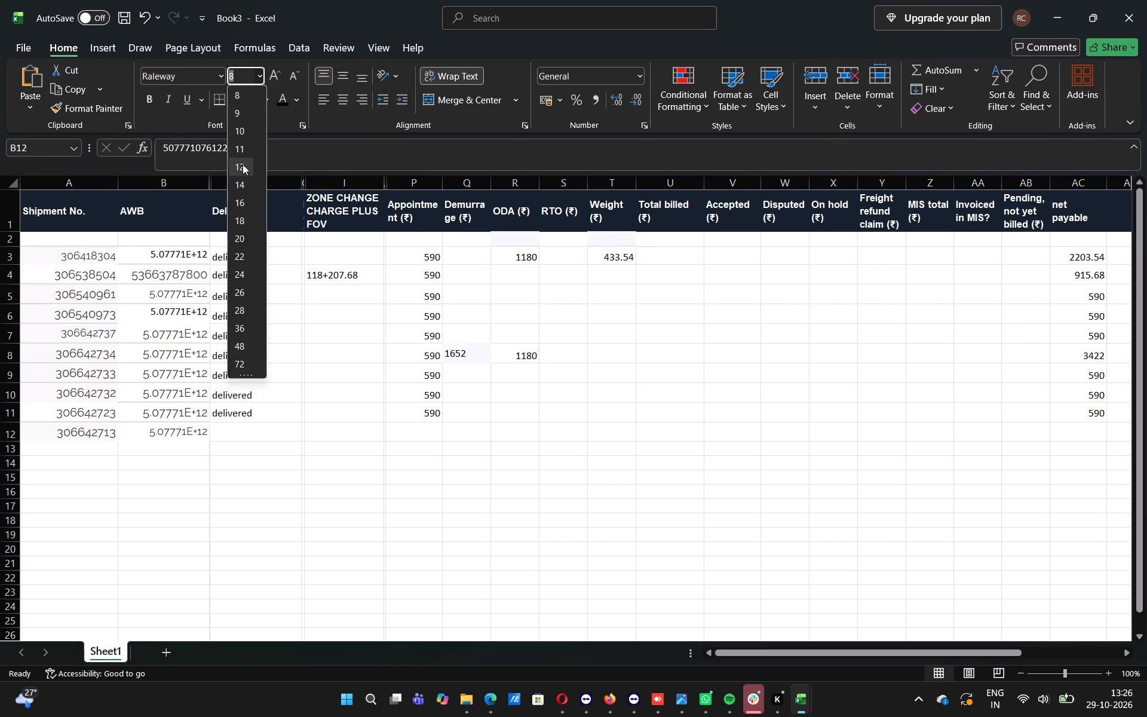
click(243, 164)
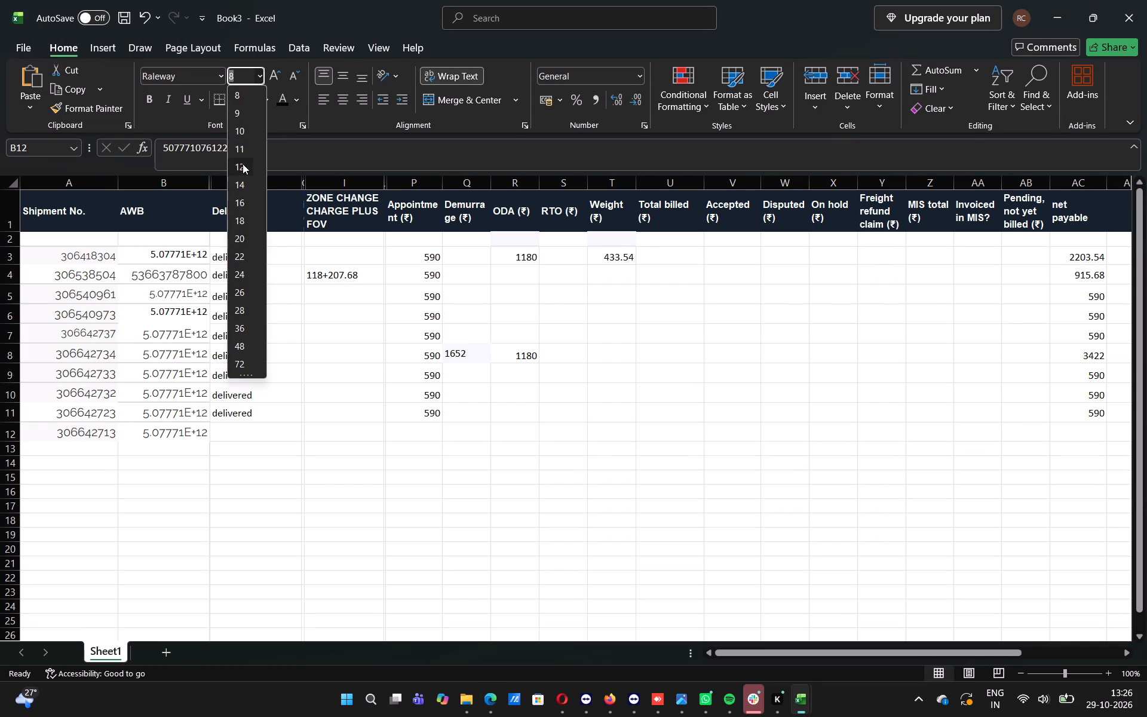
click(259, 412)
key(ctrl+c)
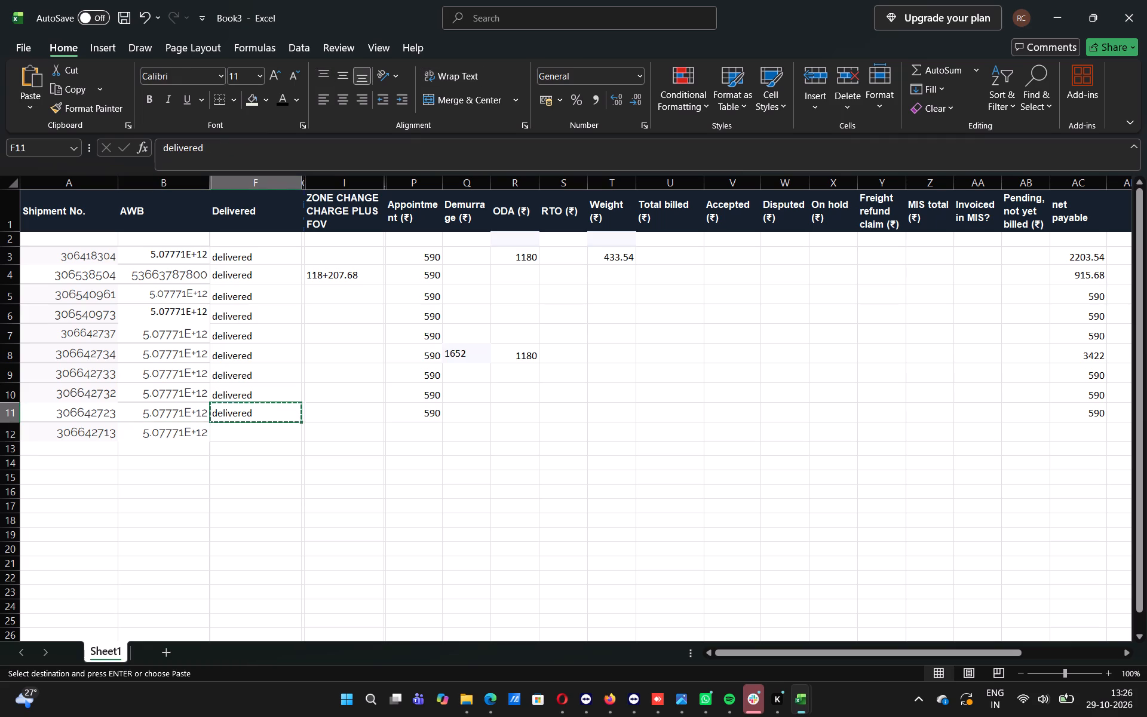
click(252, 429)
key(ctrl+v)
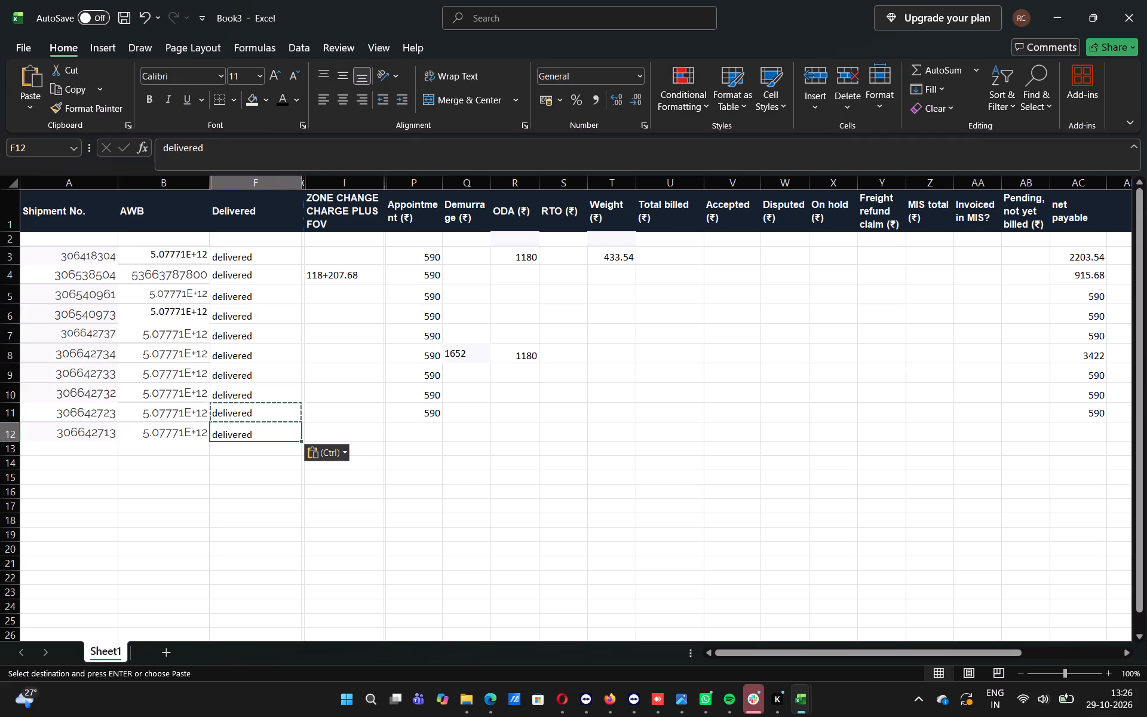
Enter 590 as the appointment charge in P12 and 590 as the net payable amount in AC12.
click(421, 430)
text(590)
click(467, 430)
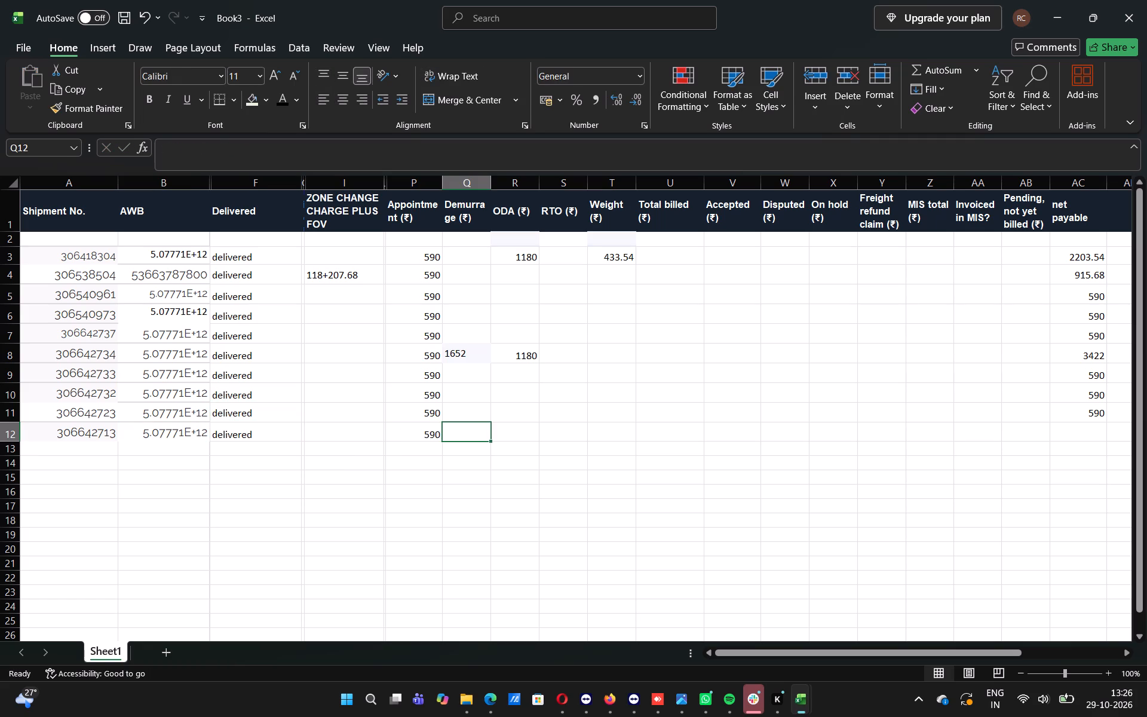
click(1075, 428)
text(590)
click(1071, 454)
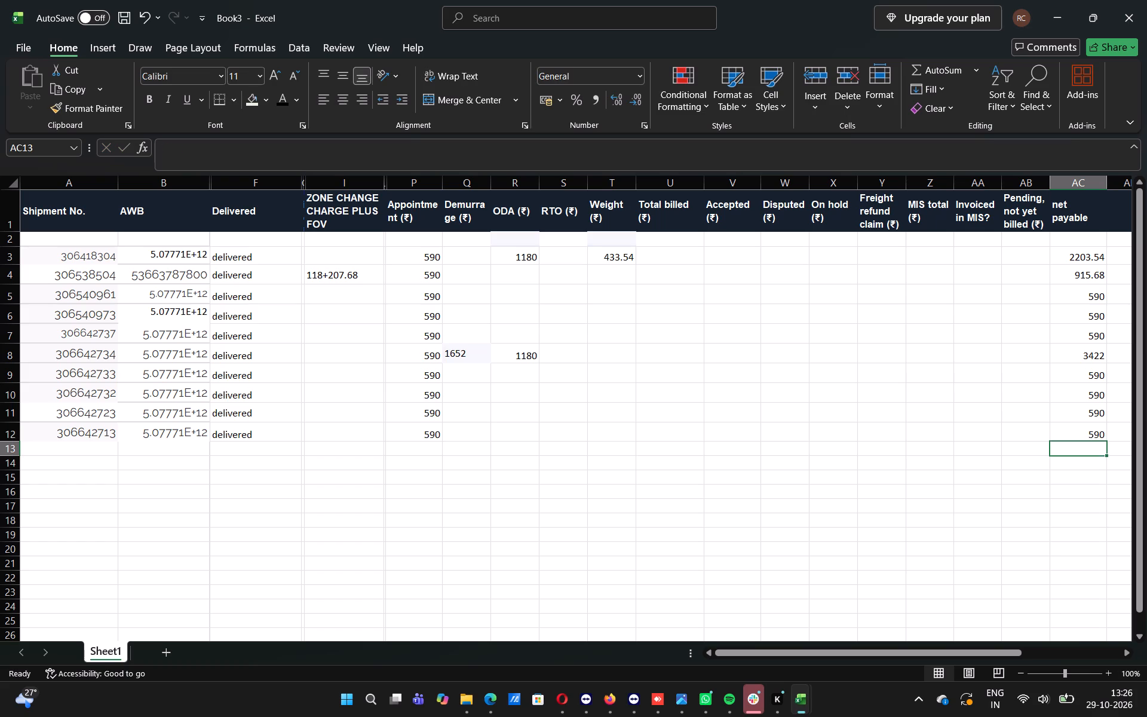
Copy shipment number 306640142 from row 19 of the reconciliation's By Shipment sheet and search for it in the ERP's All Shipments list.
click(1053, 5)
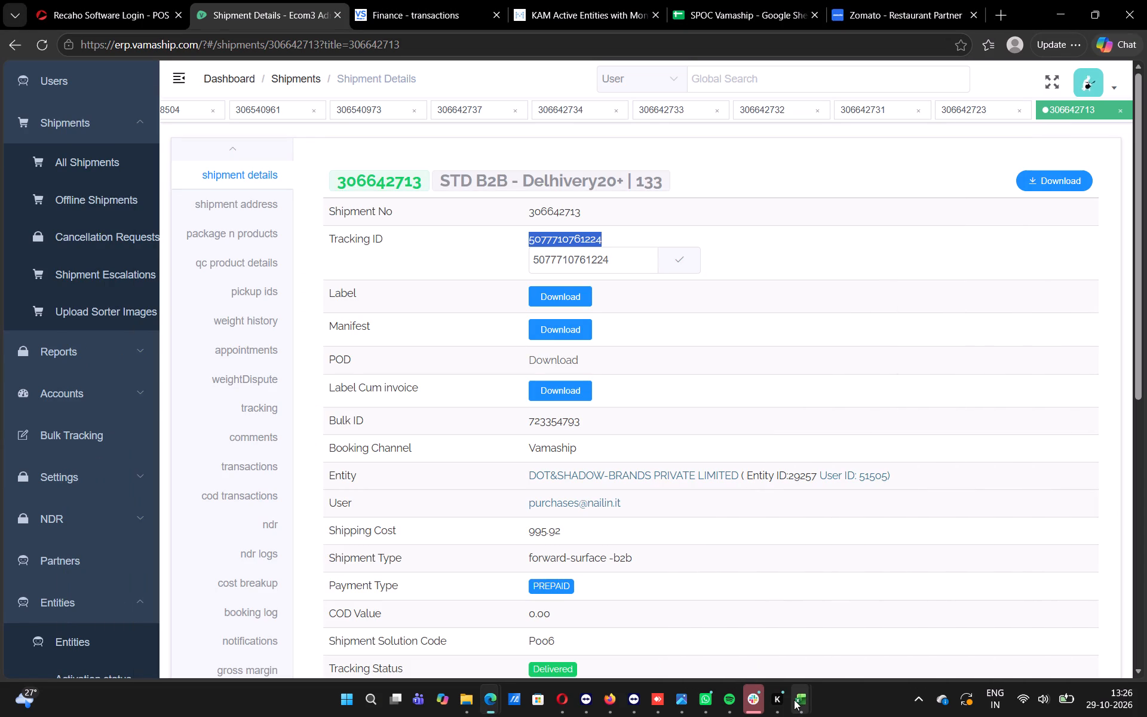
click(775, 632)
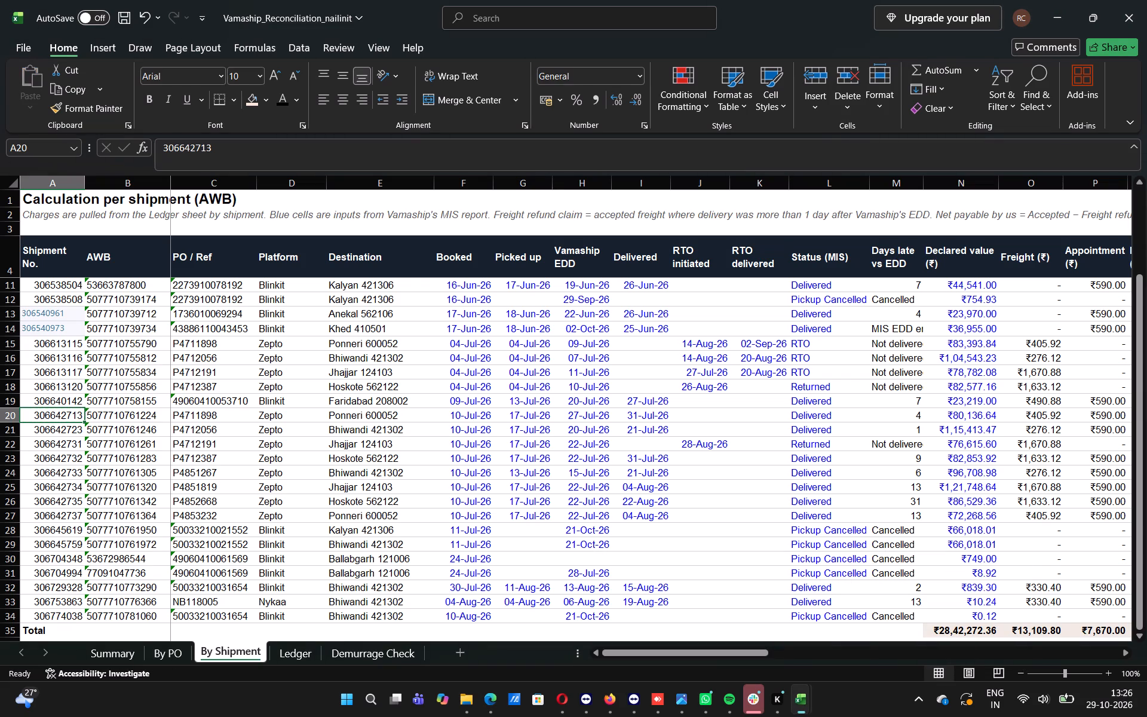
click(62, 402)
key(ctrl+c)
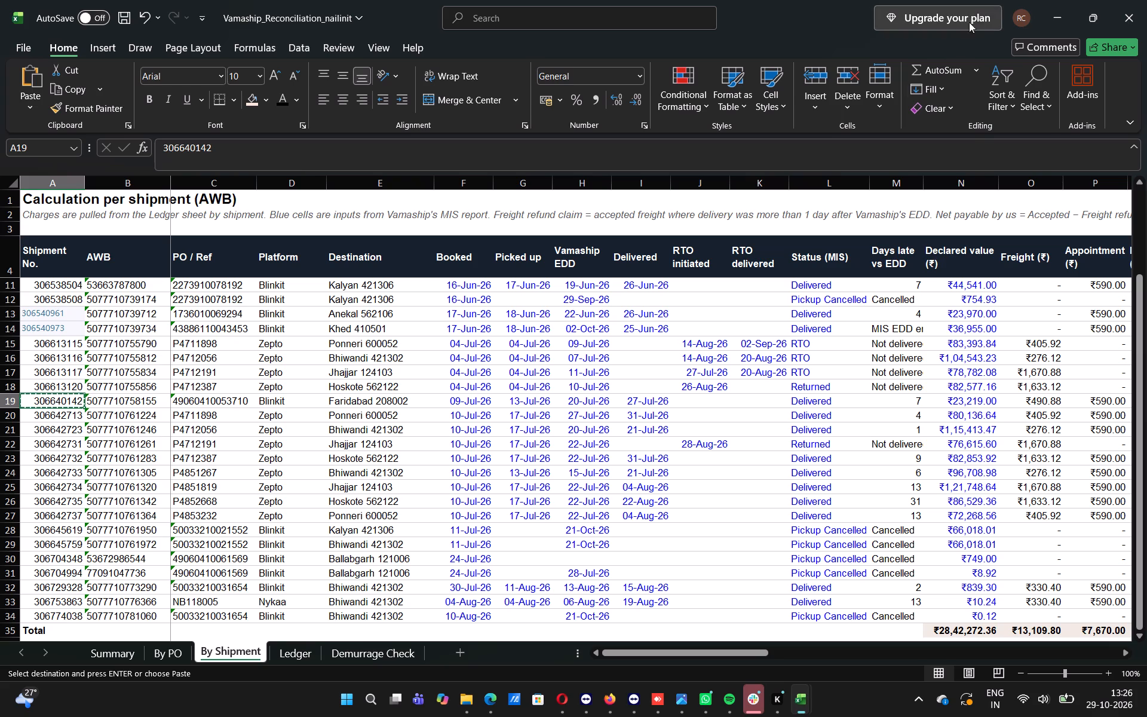
click(1052, 8)
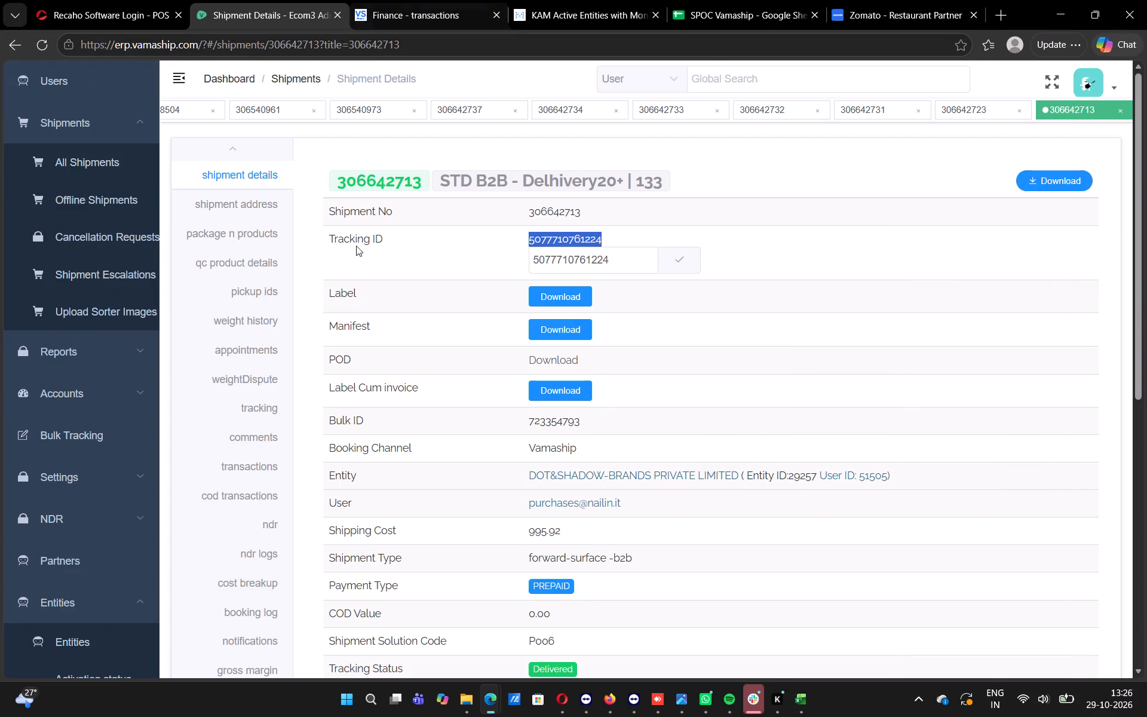
click(42, 149)
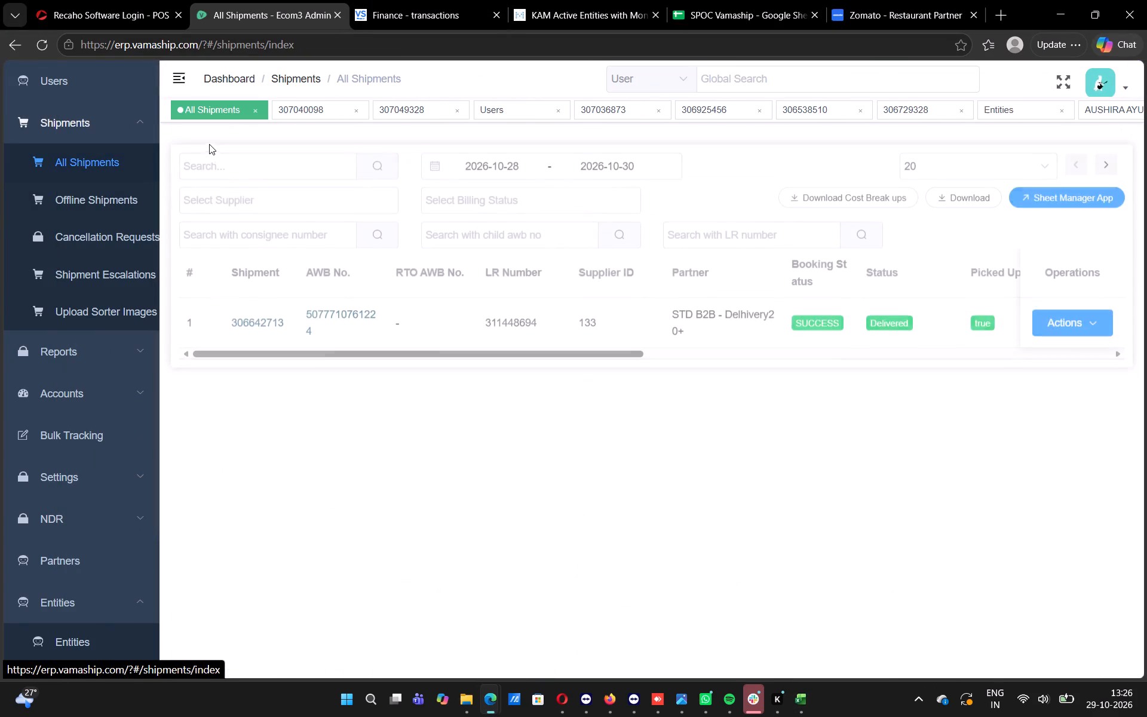
click(214, 155)
key(ctrl+v)
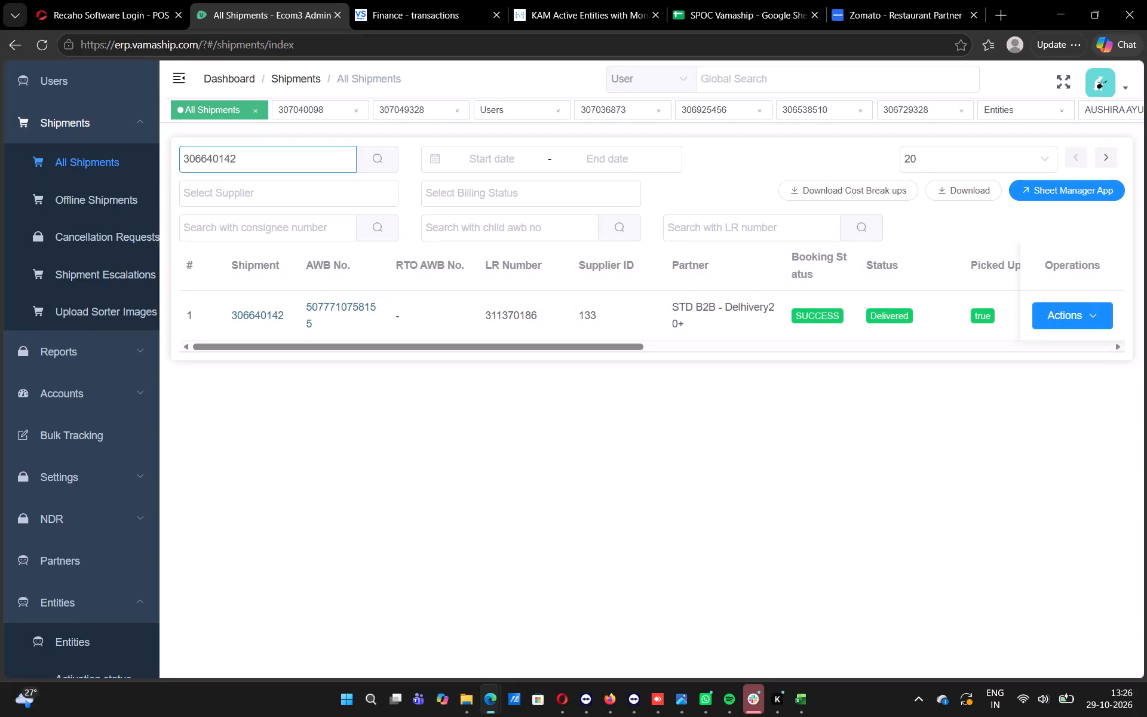
click(241, 318)
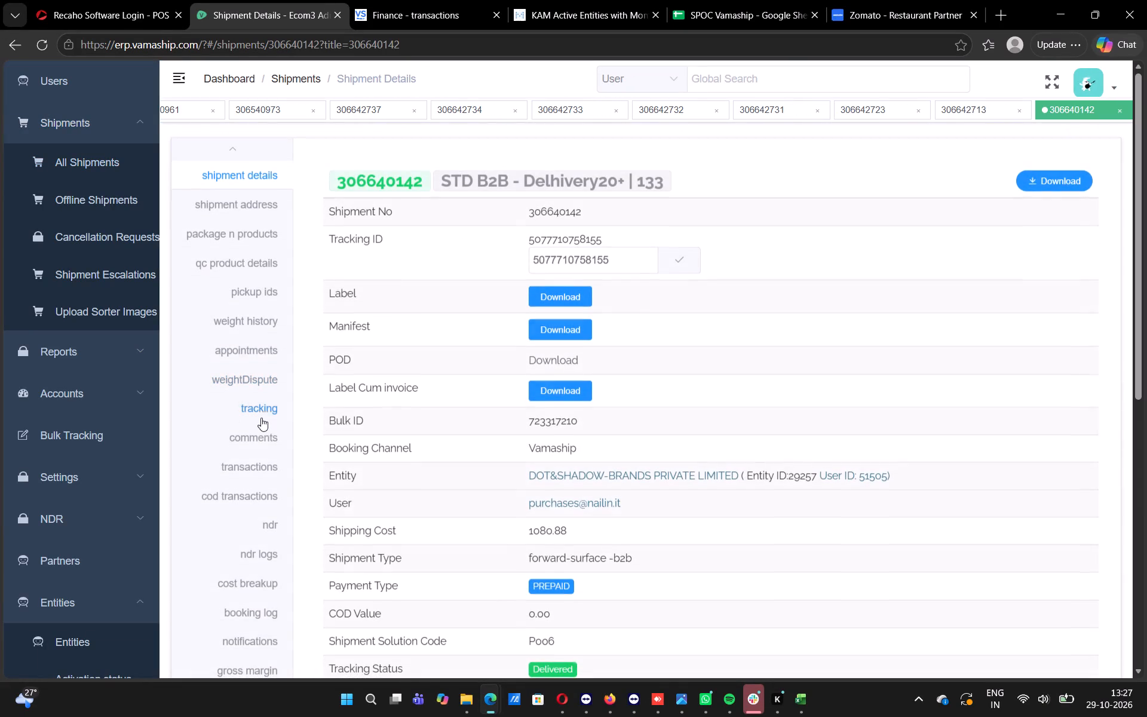
click(269, 418)
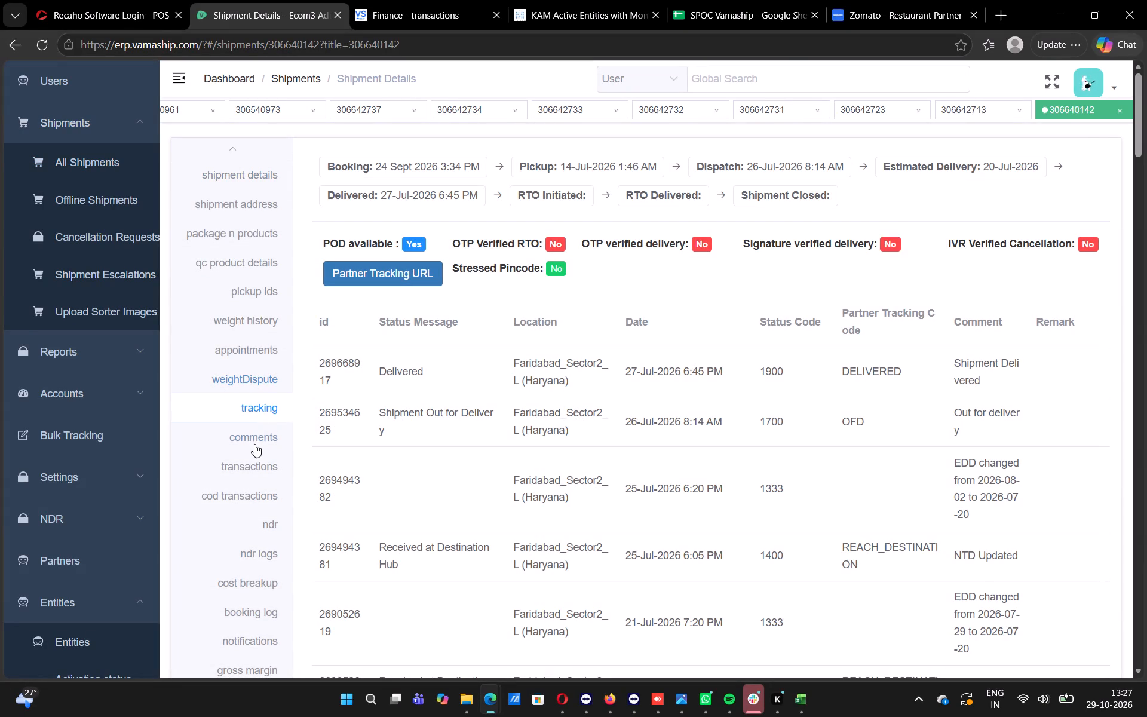
click(254, 458)
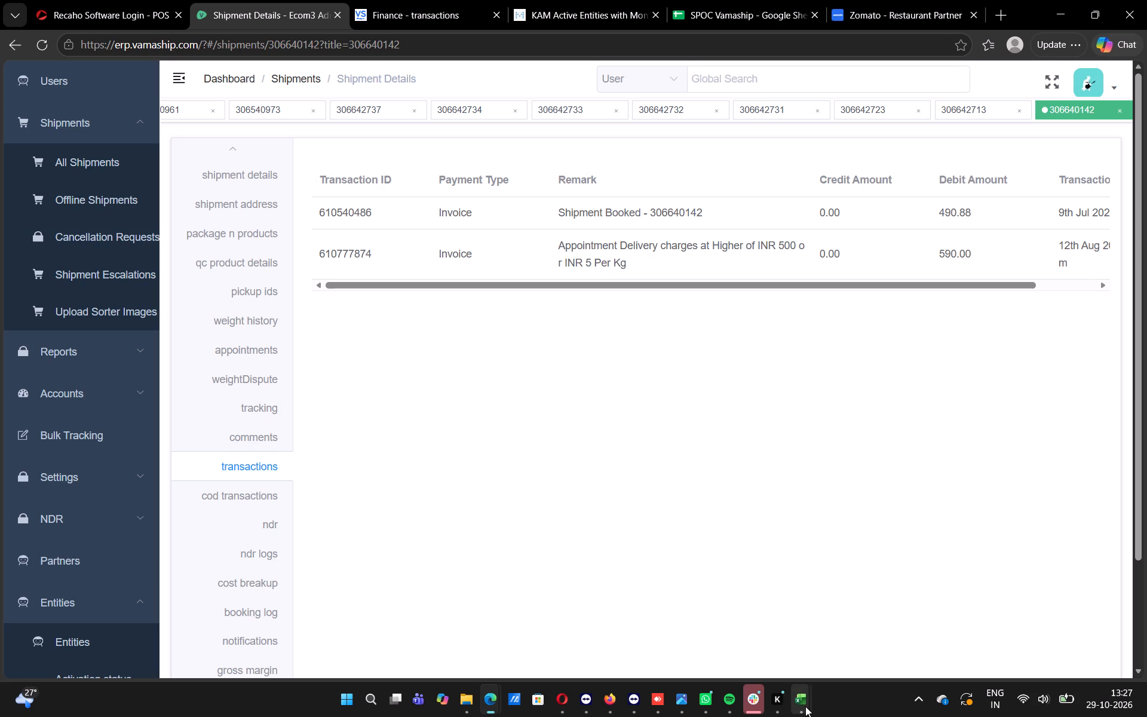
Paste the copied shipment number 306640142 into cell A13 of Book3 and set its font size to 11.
click(936, 618)
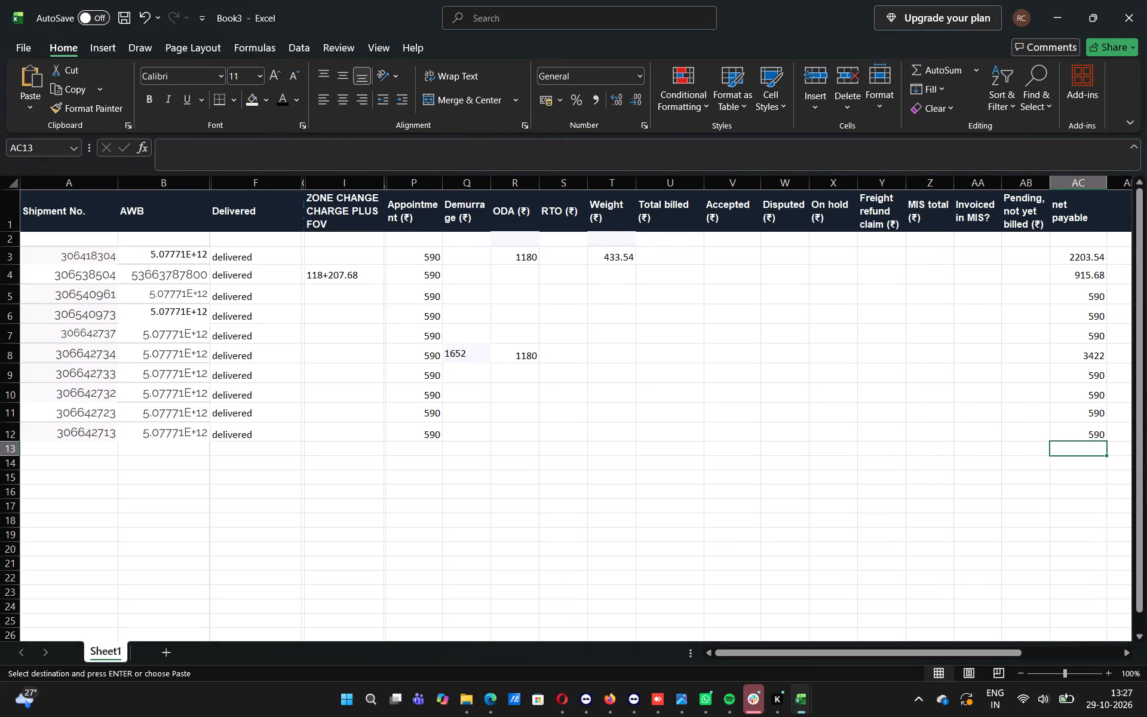
click(94, 461)
click(88, 447)
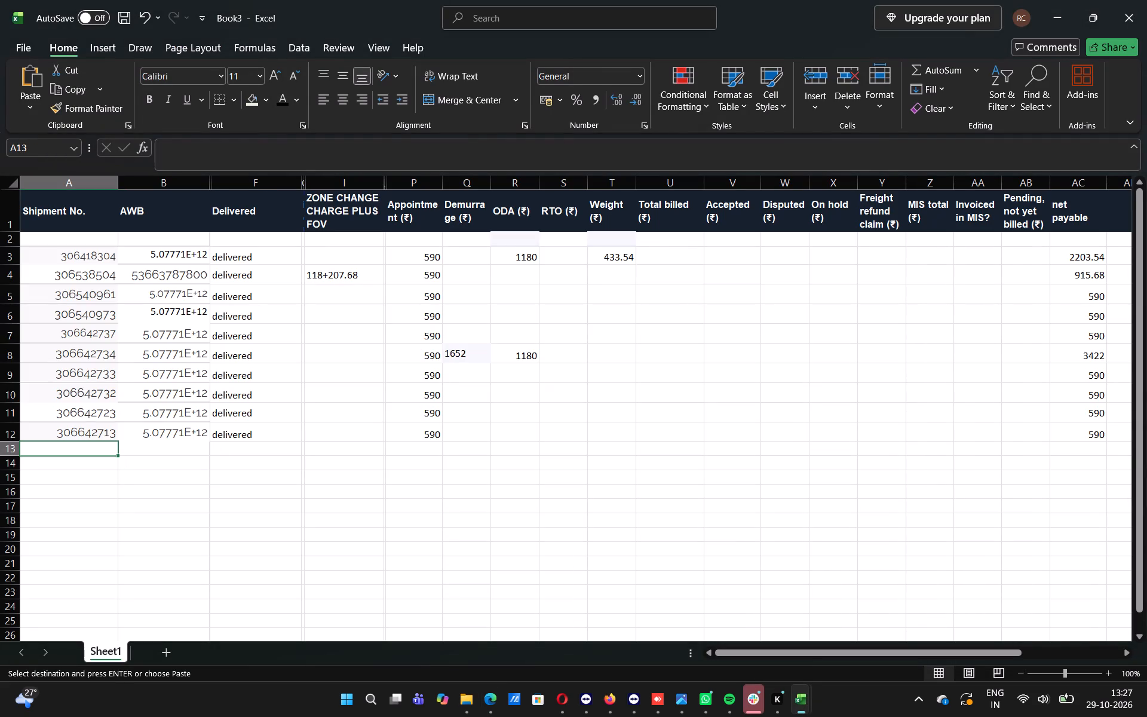
key(ctrl+v)
click(191, 448)
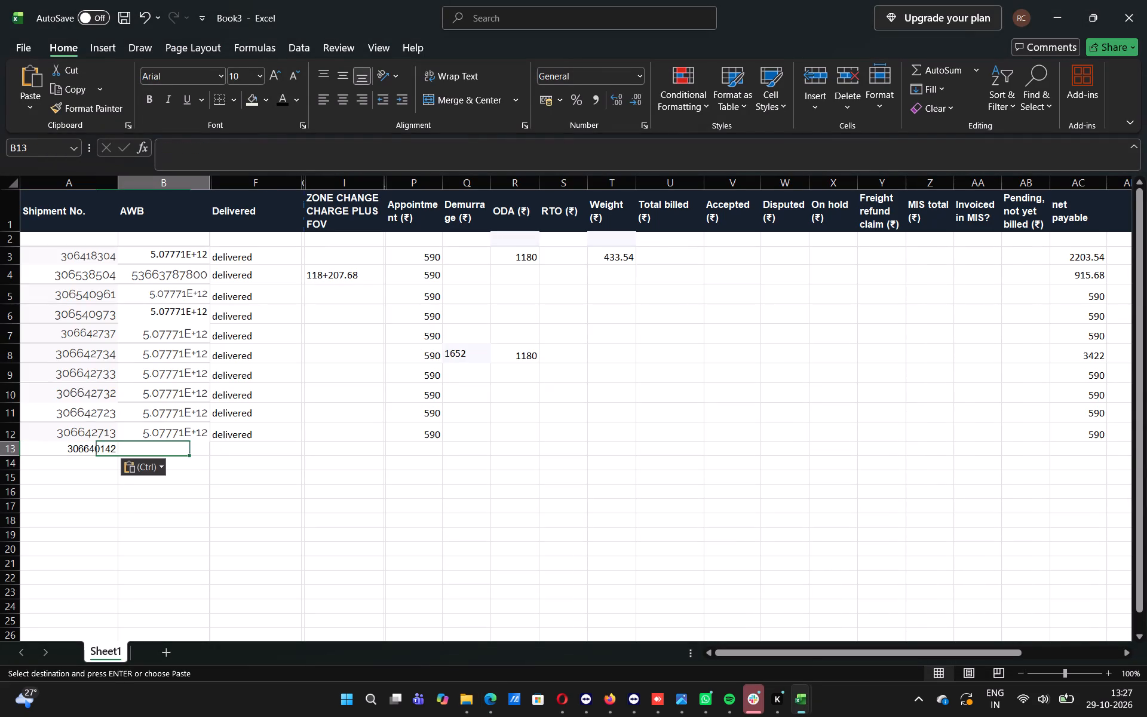
click(95, 448)
click(257, 73)
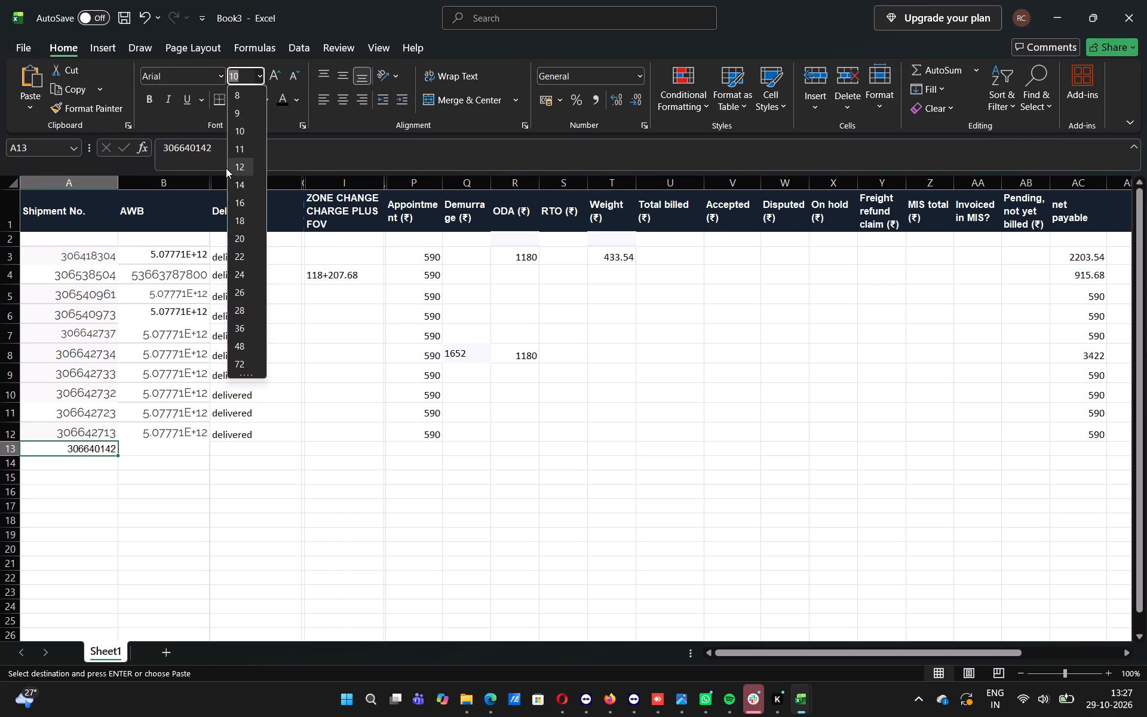
click(235, 147)
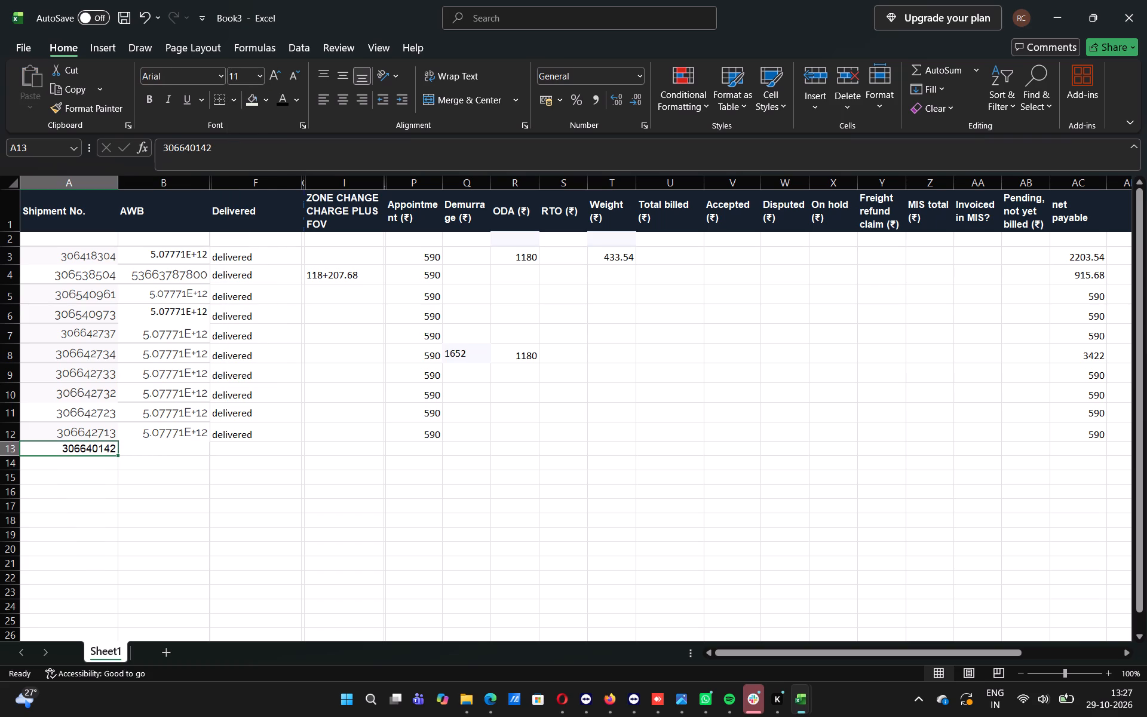
click(1057, 5)
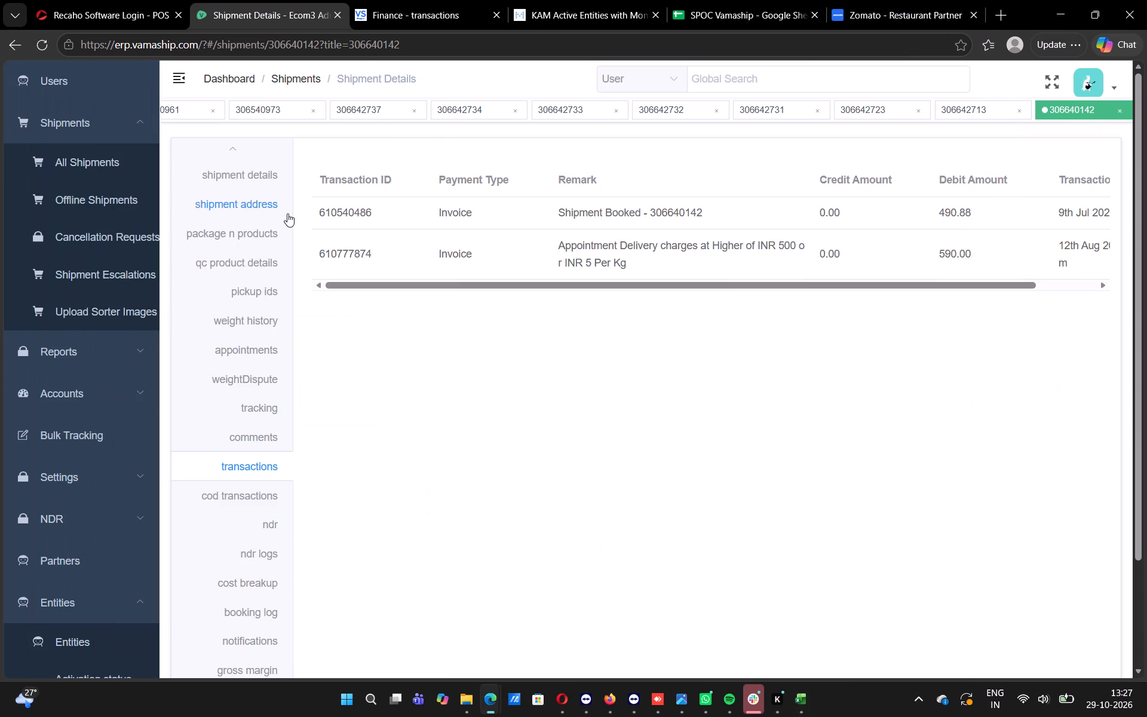
click(244, 168)
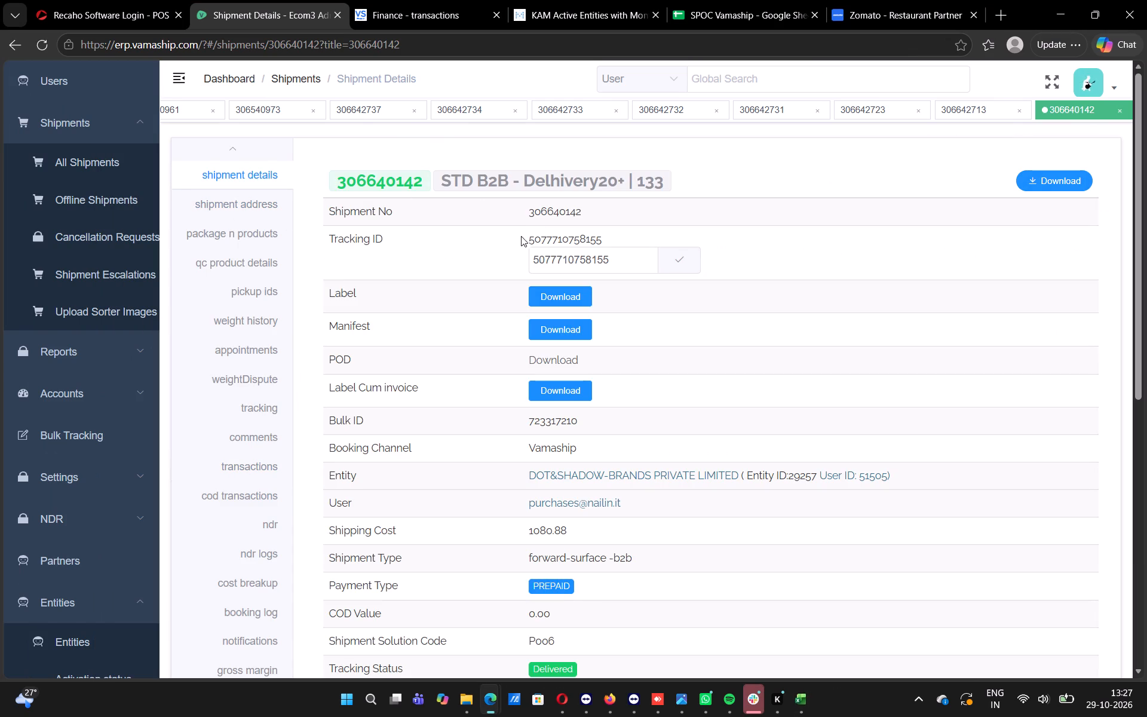
drag(519, 241, 636, 241)
key(ctrl+c)
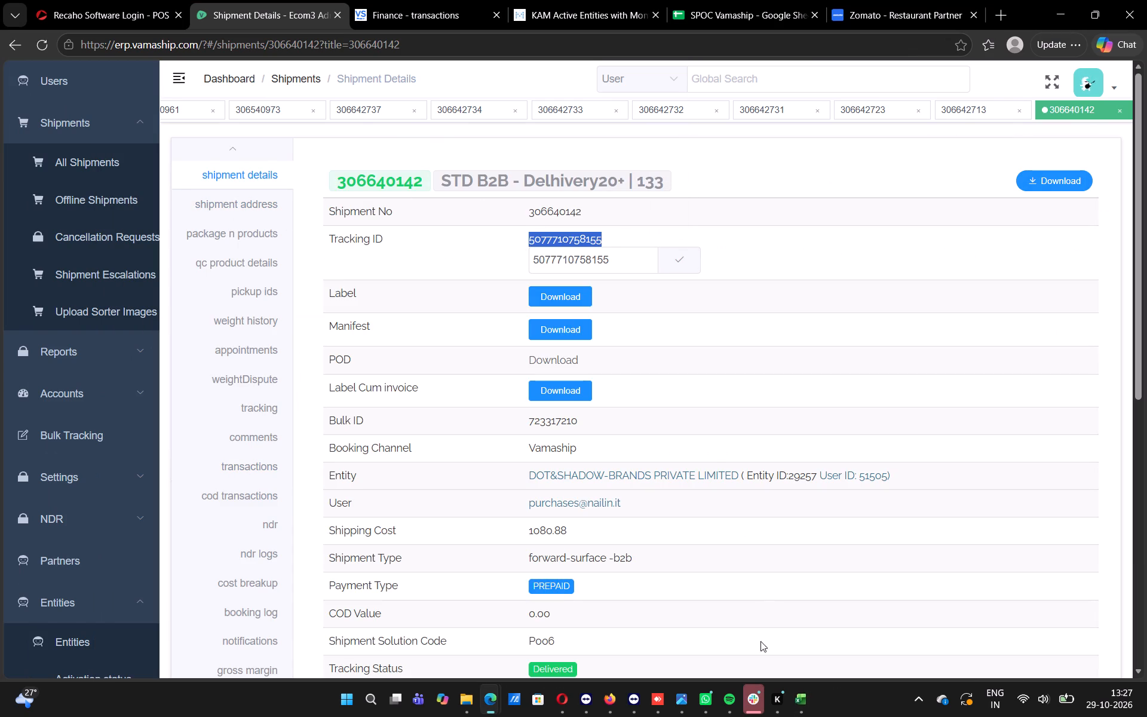
click(906, 648)
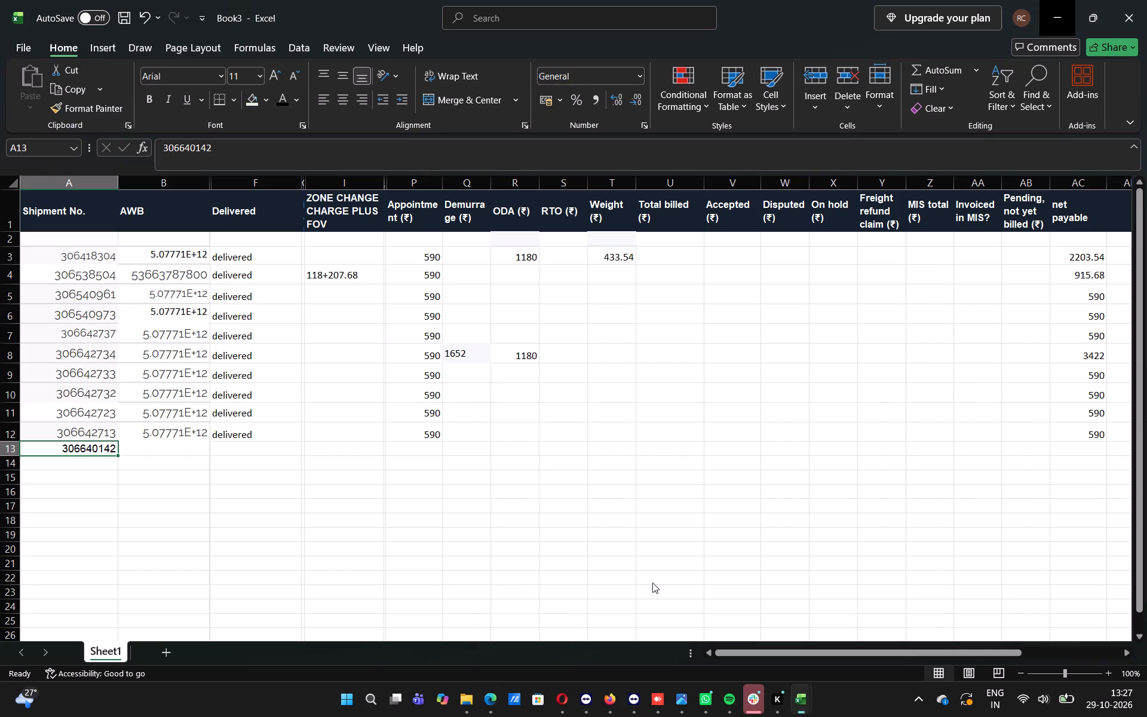
click(186, 451)
key(ctrl+v)
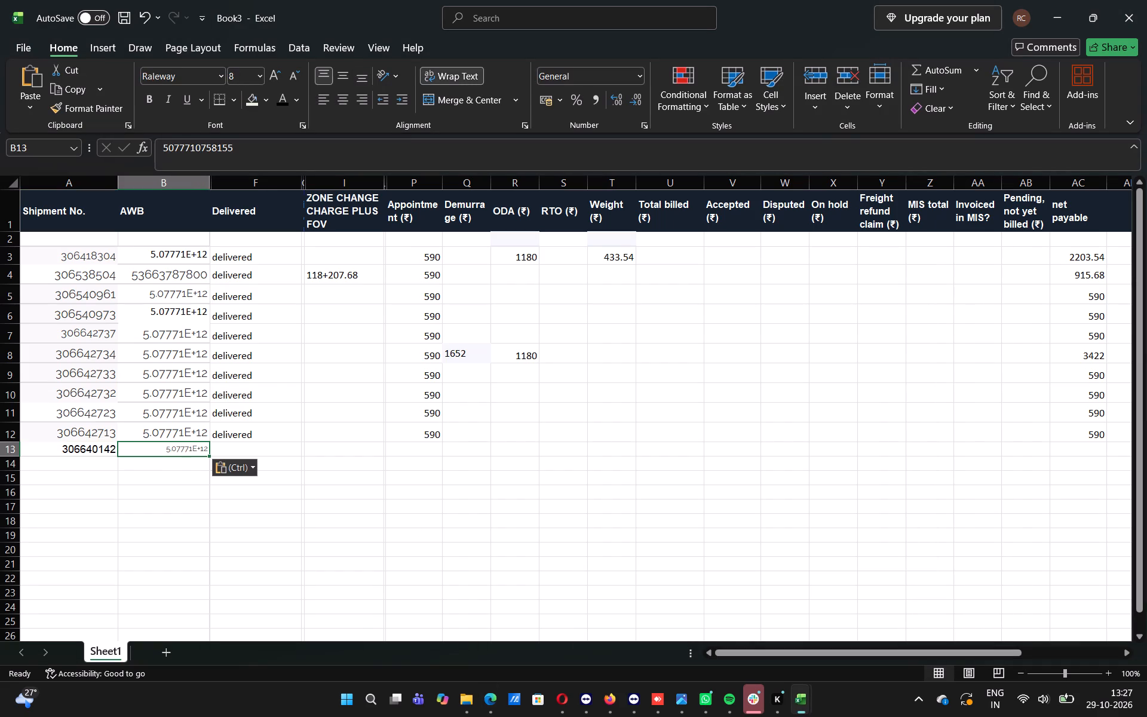
click(258, 73)
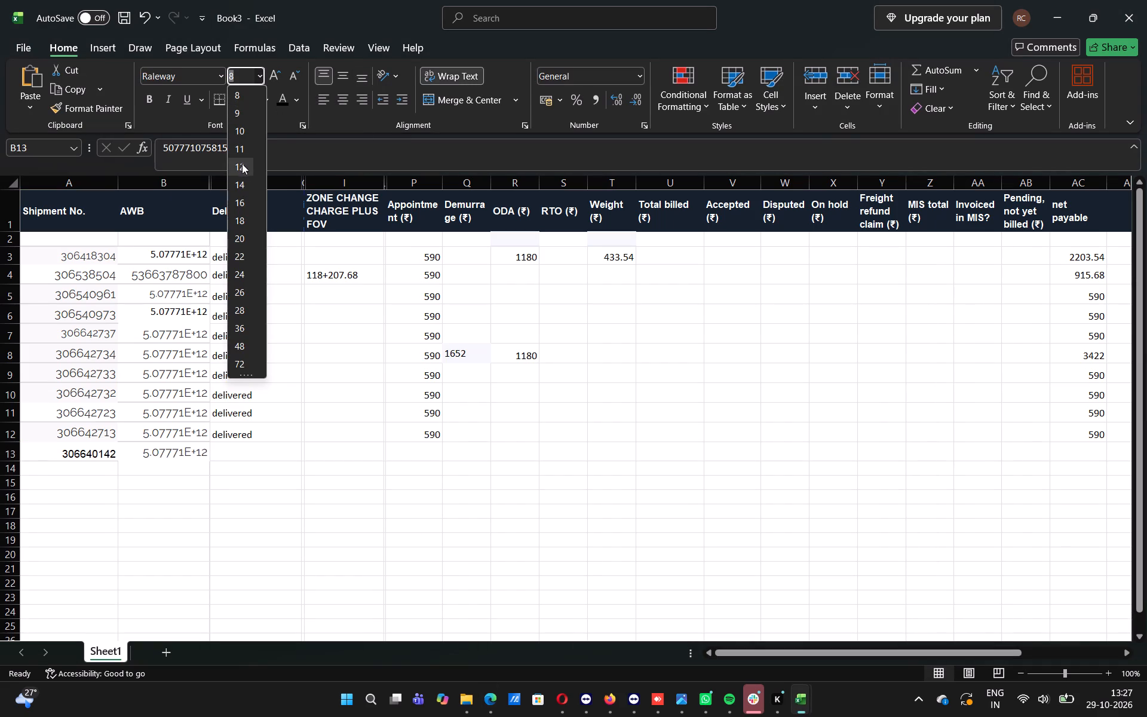
click(241, 153)
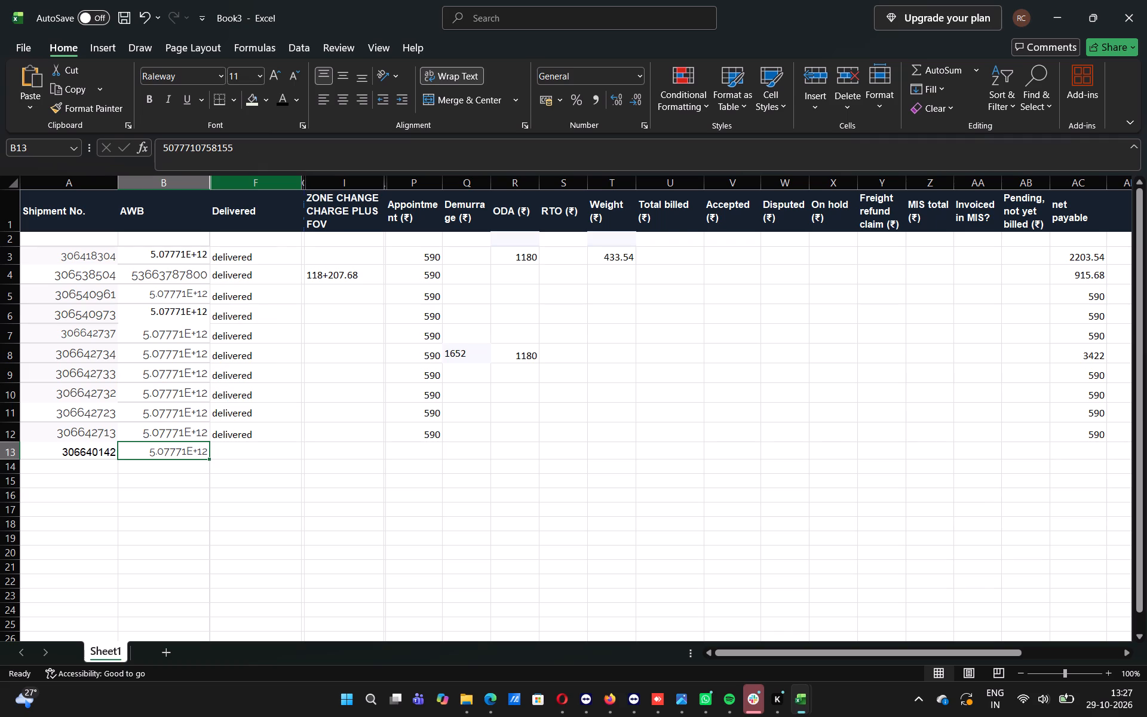
click(231, 434)
key(ctrl+c)
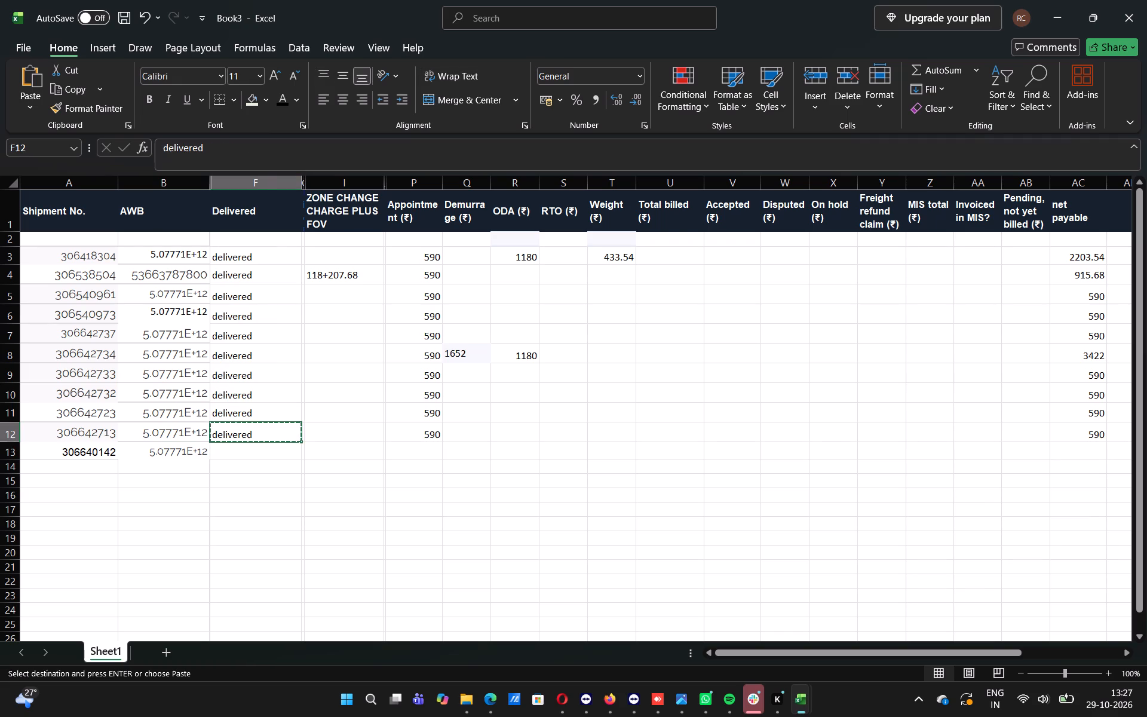
click(235, 448)
key(ctrl+v)
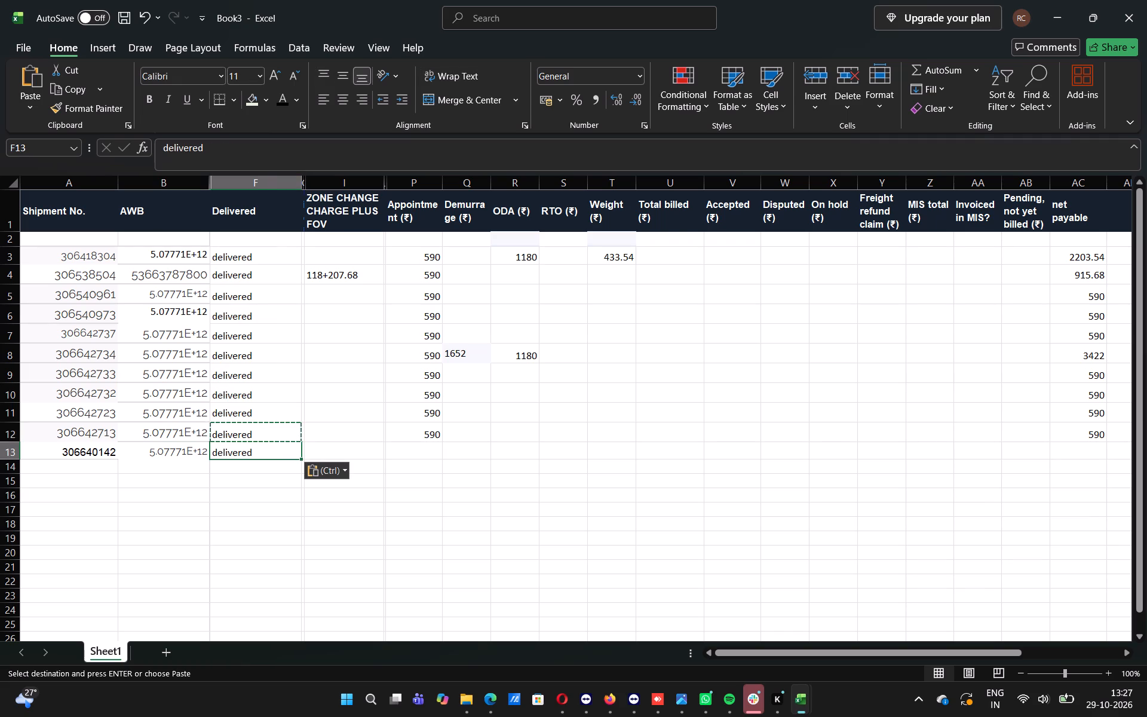
Enter 590 as the appointment charge in P13 and 590 as the net payable amount in AC13.
click(432, 453)
text(590)
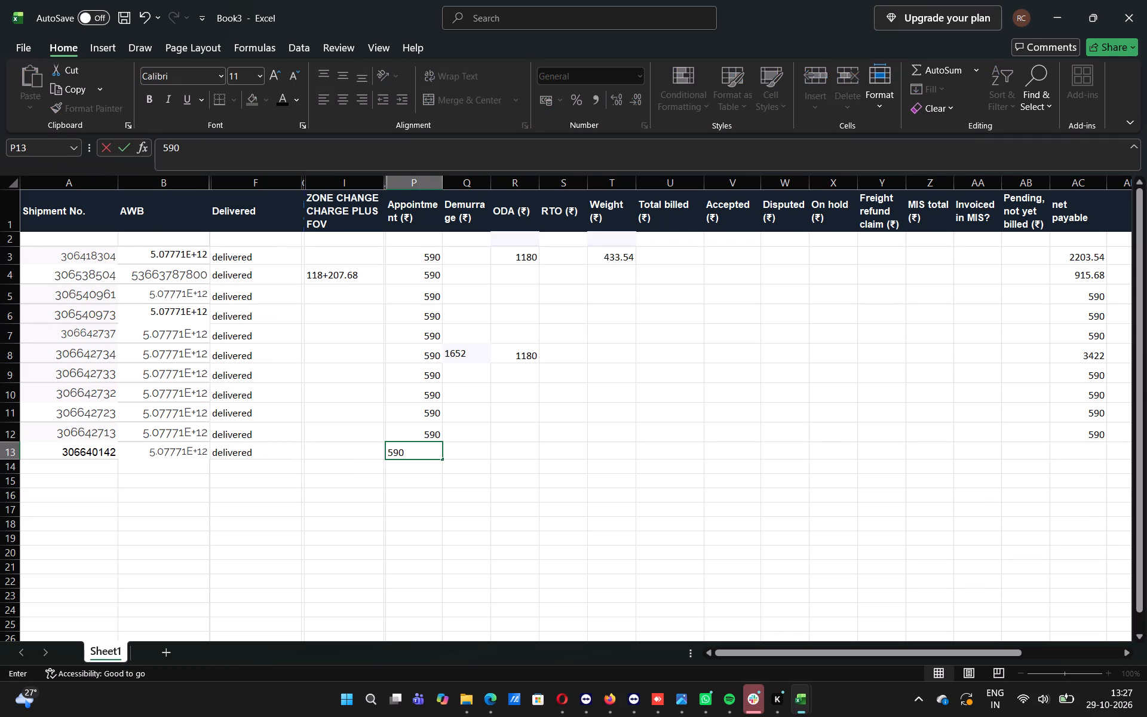
click(482, 452)
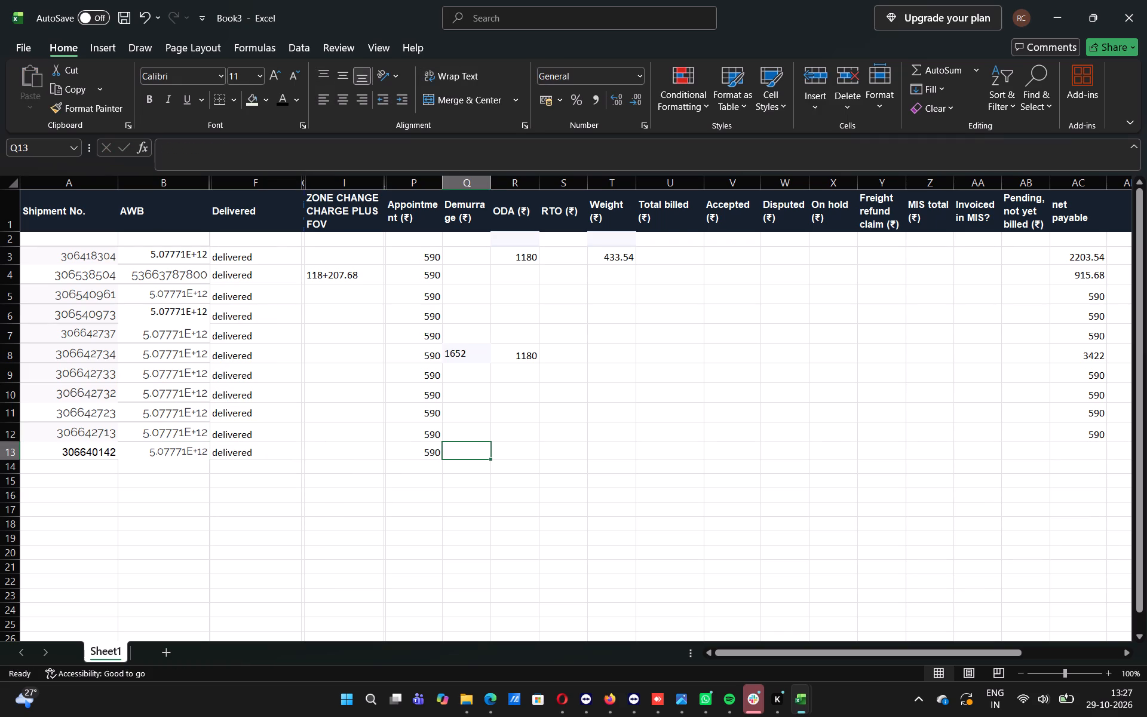
click(1078, 445)
text(590)
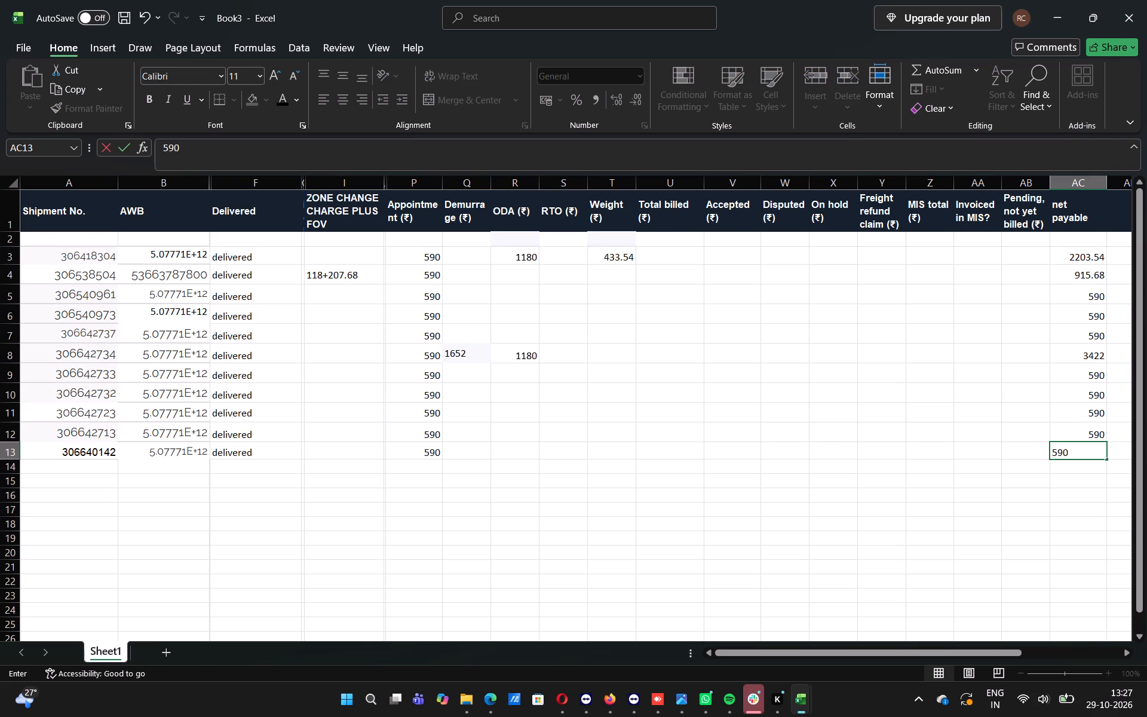
click(1075, 466)
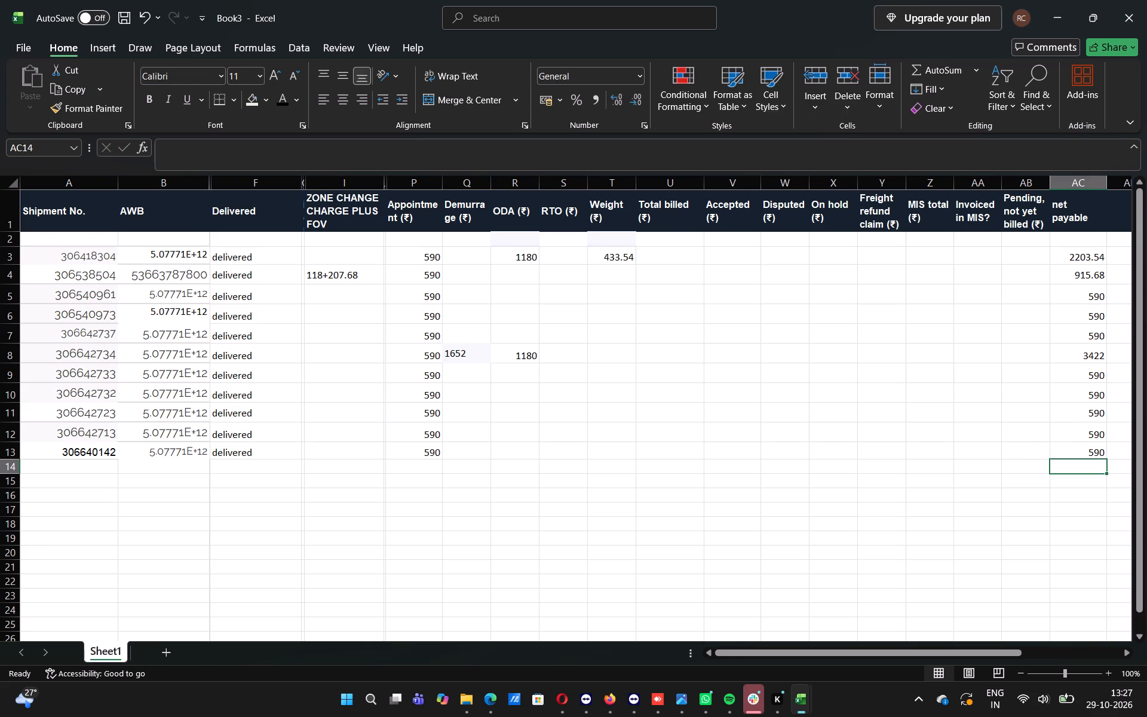
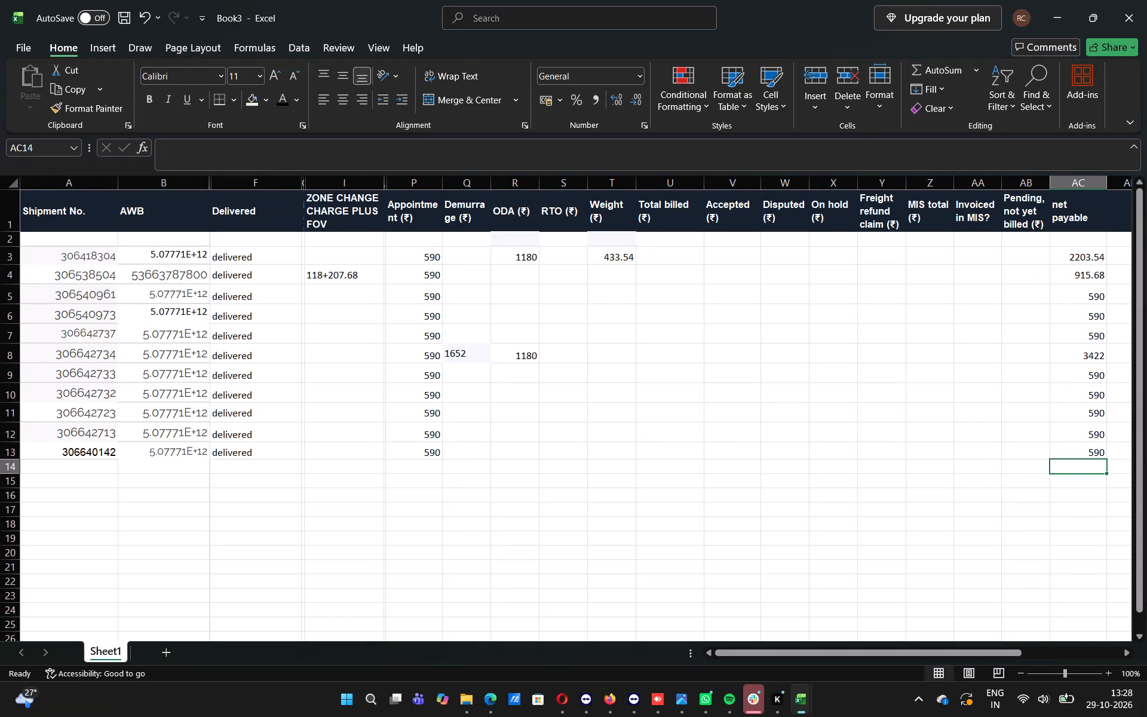
Switch to the Vamaship_Reconciliation_nailinit workbook and examine the delivery statuses and charges on the By Shipment sheet.
click(1057, 4)
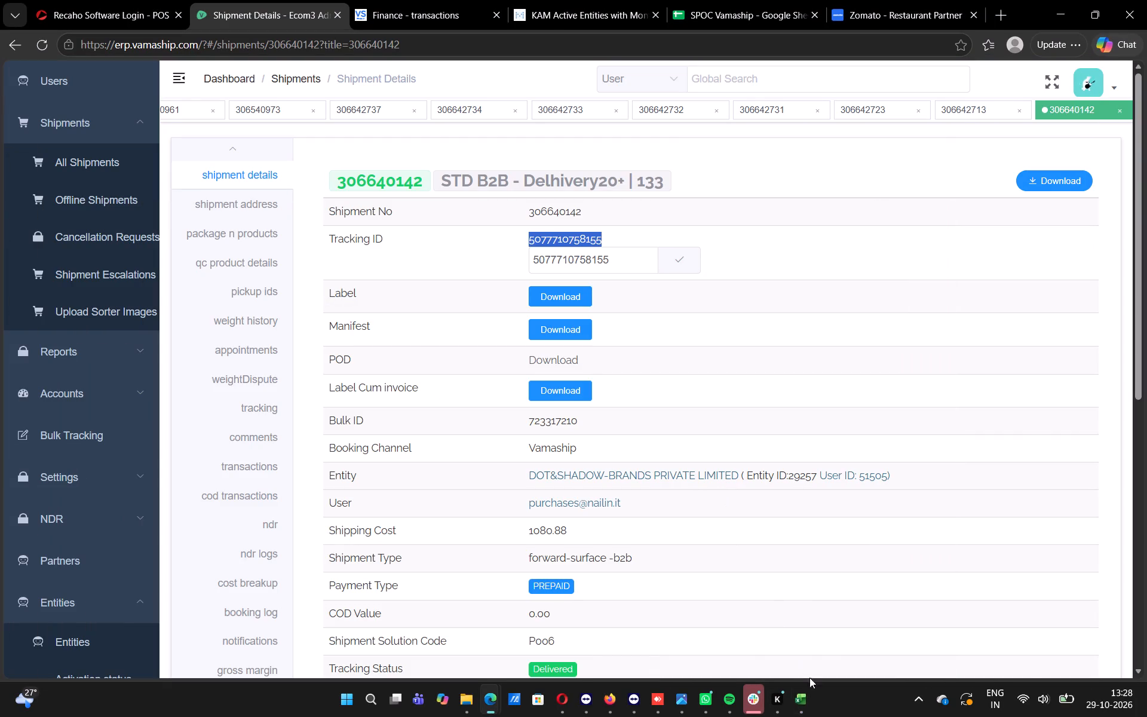
click(773, 626)
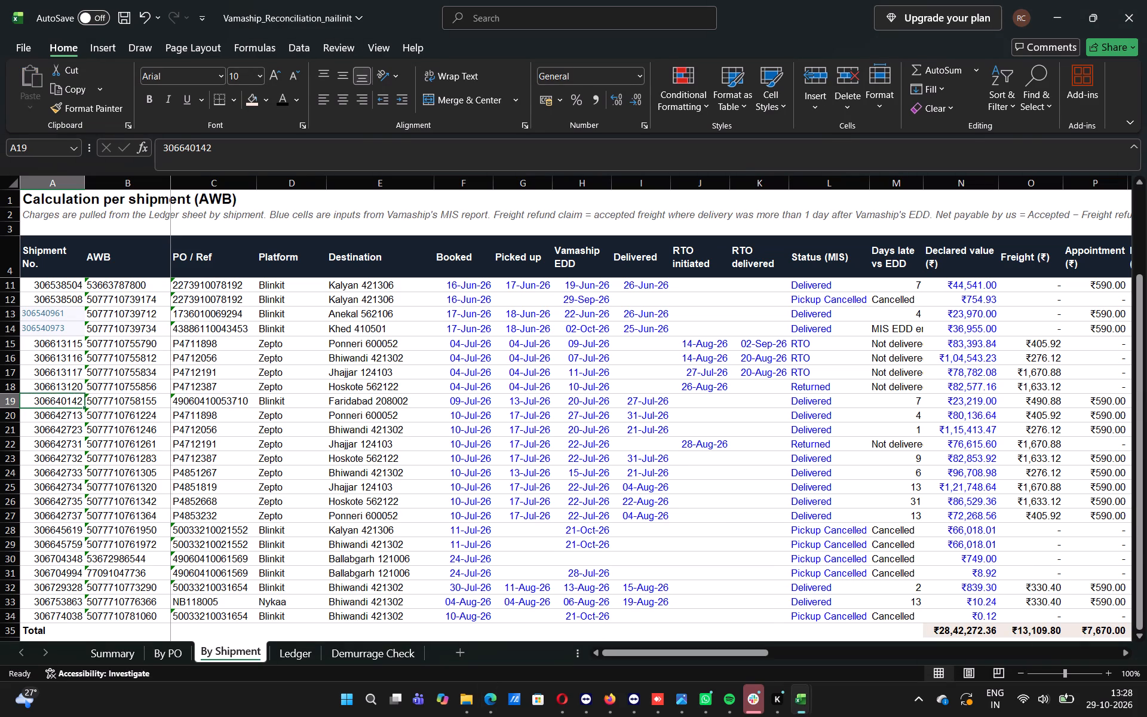
click(791, 329)
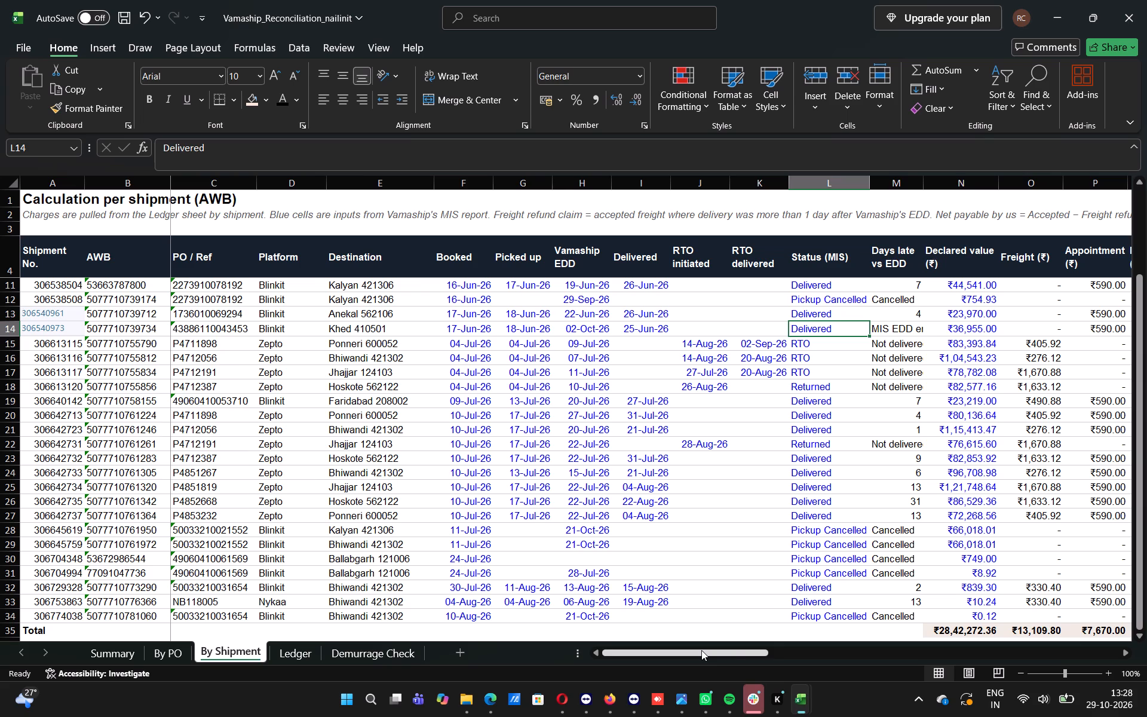
drag(701, 650, 761, 661)
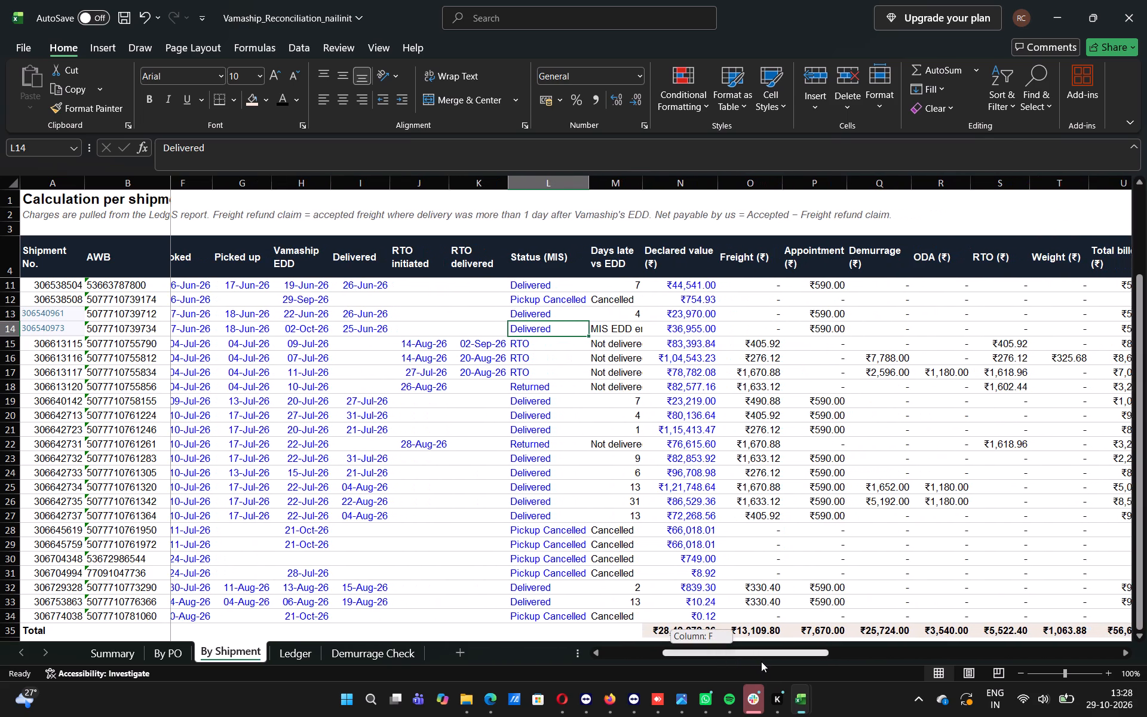
drag(761, 661, 680, 666)
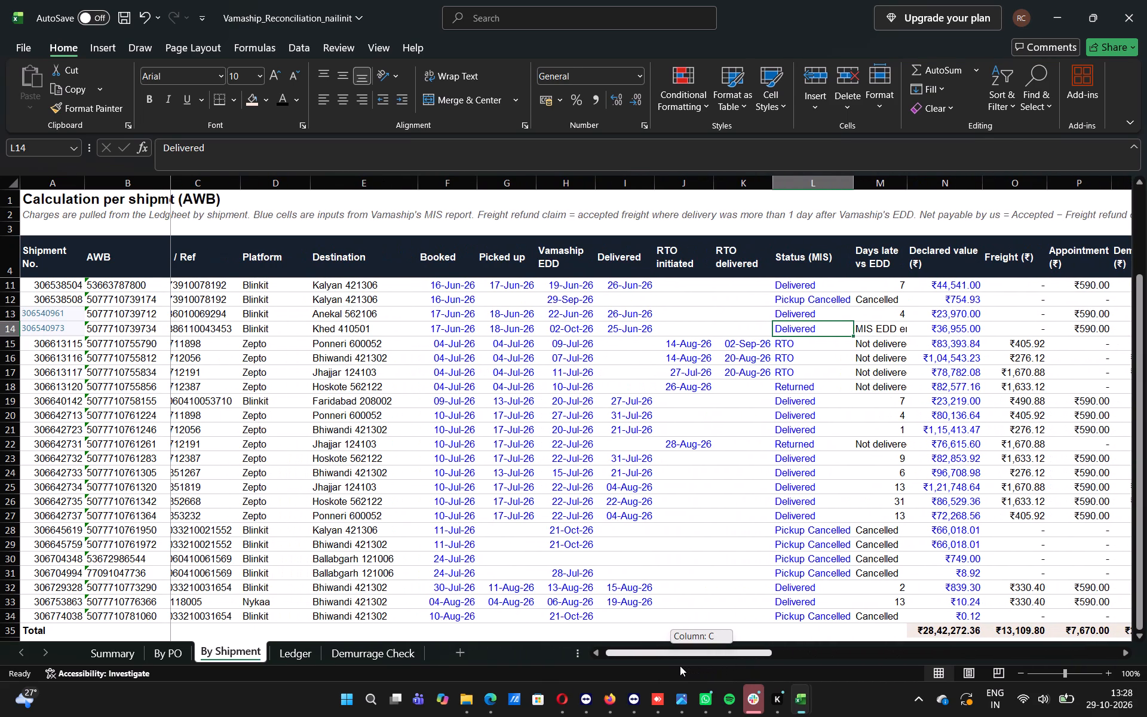
drag(680, 666, 667, 663)
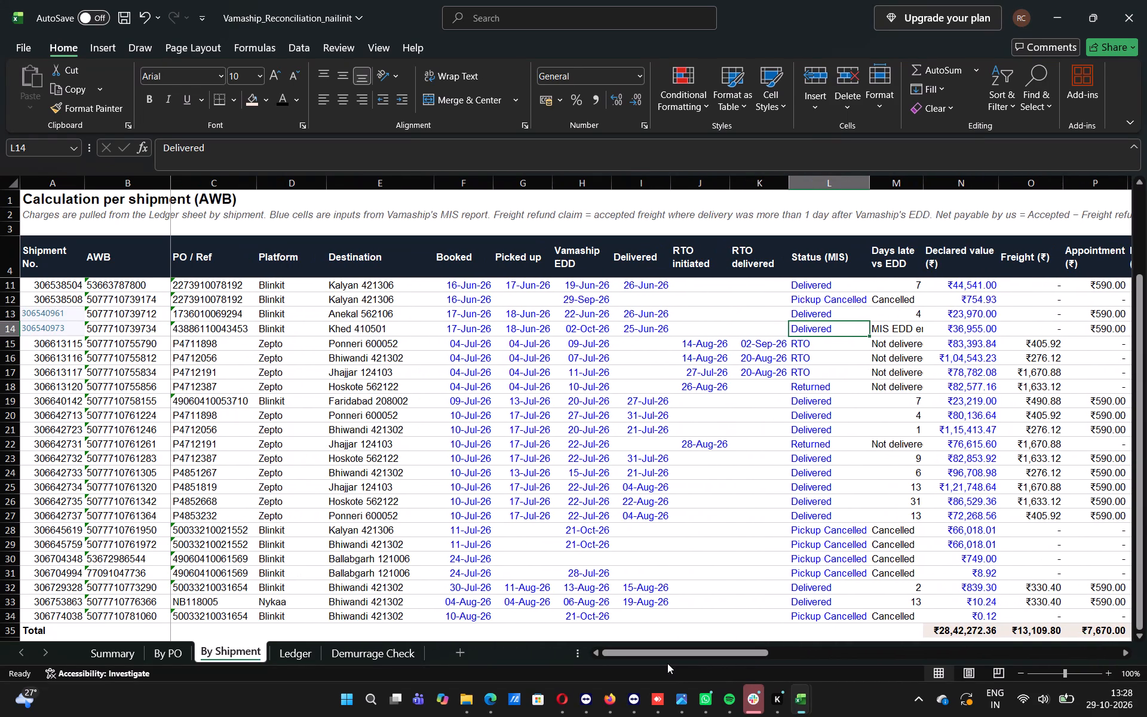
drag(1136, 353, 1131, 392)
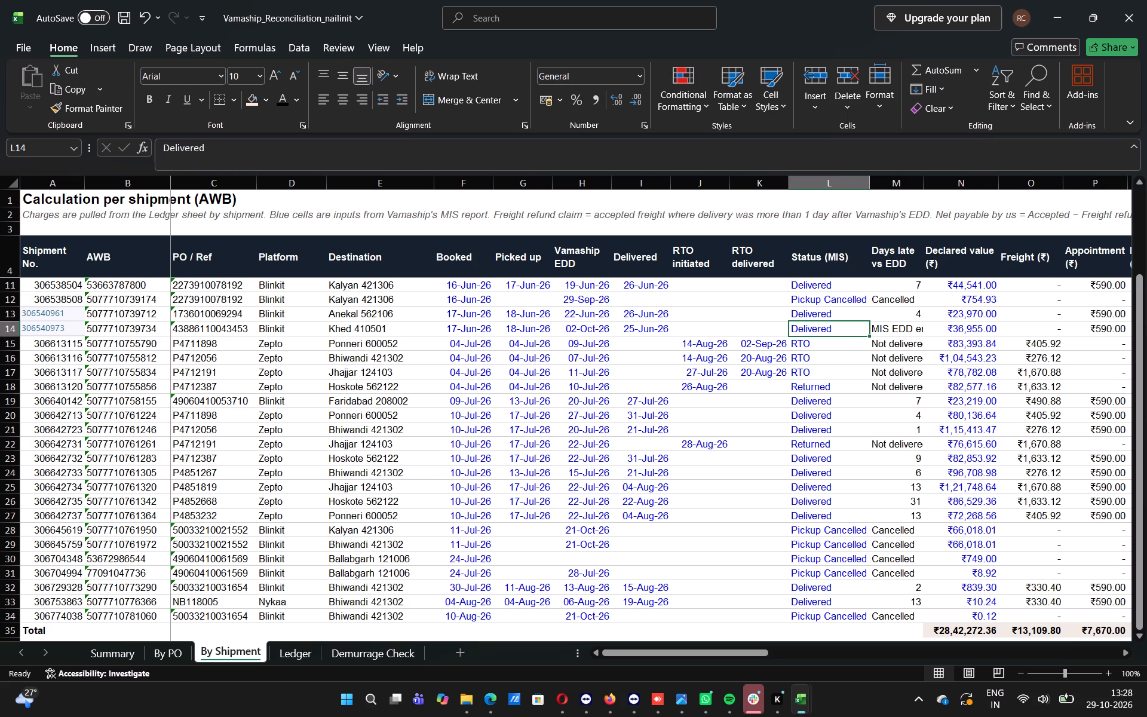
click(1054, 10)
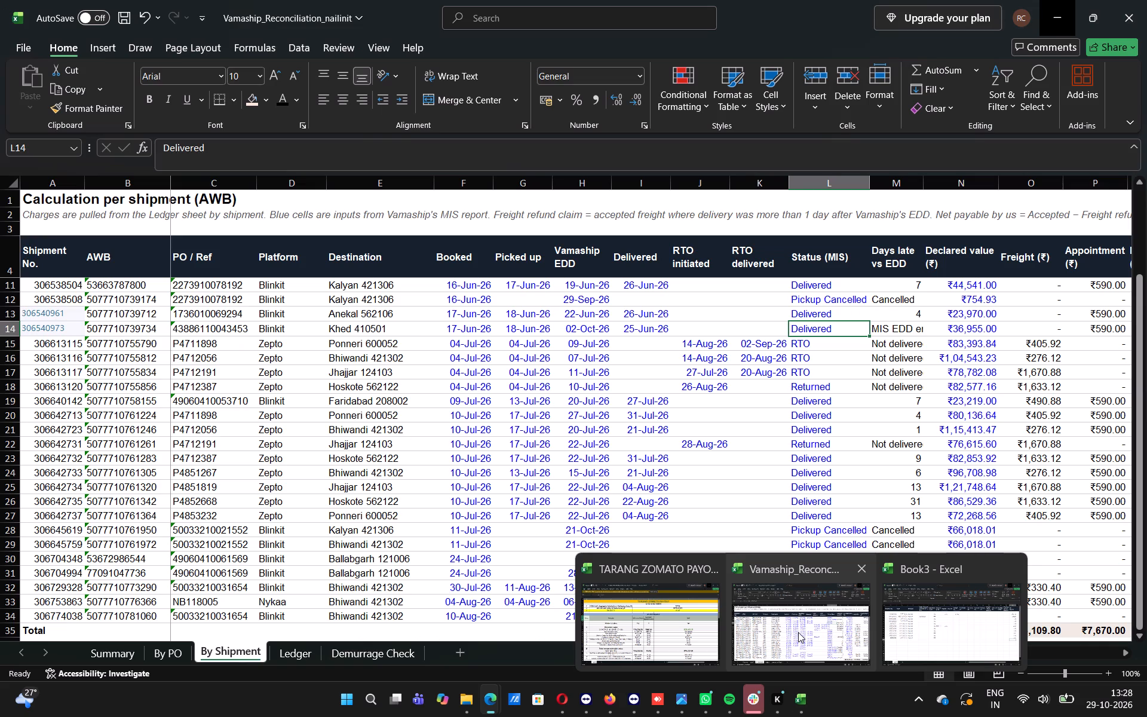
In the Book3 workbook, delete the empty row 2 between the header and the first shipment.
click(921, 624)
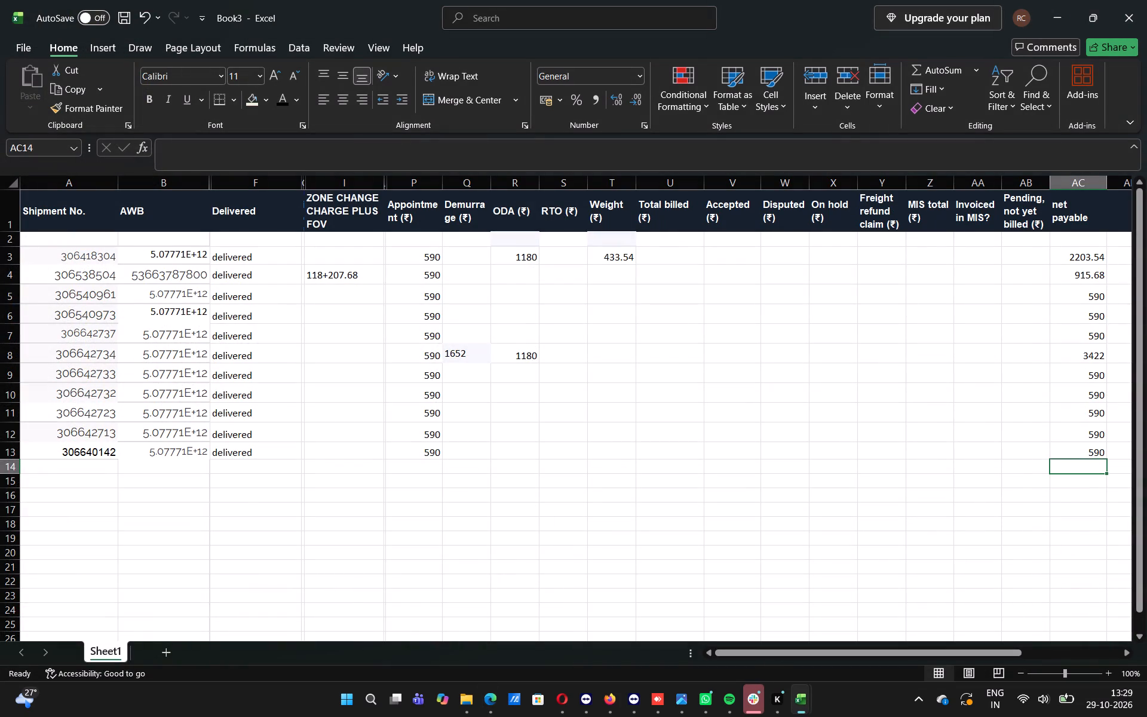
click(16, 238)
right_click(16, 238)
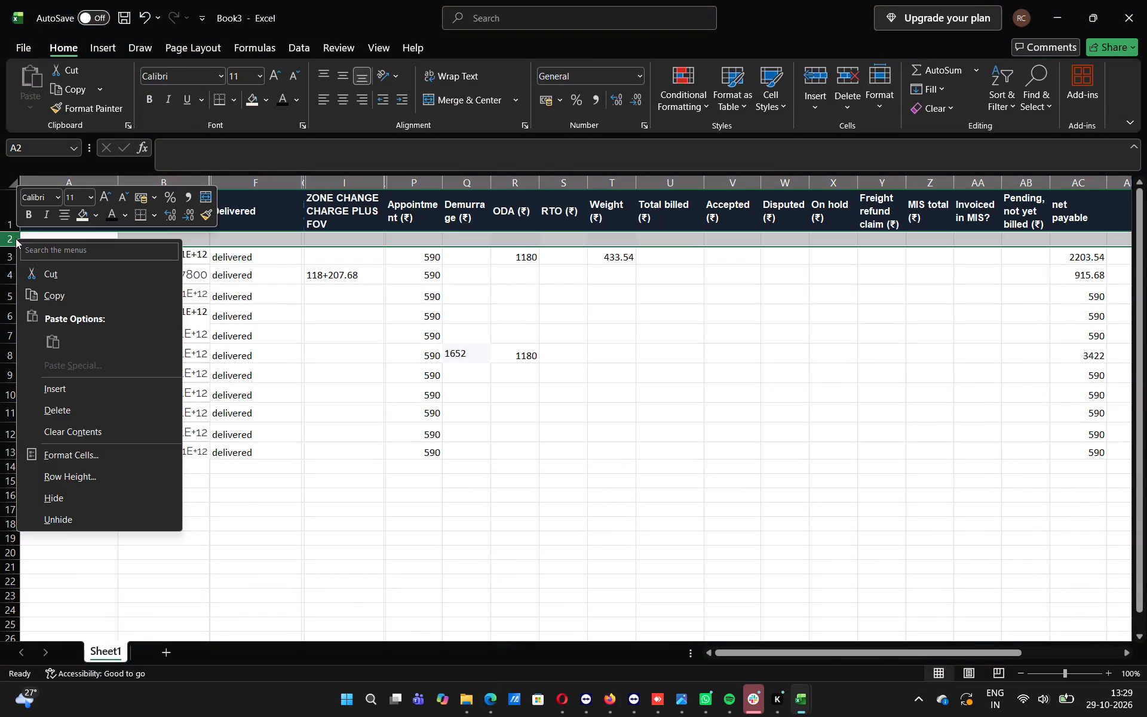
click(67, 410)
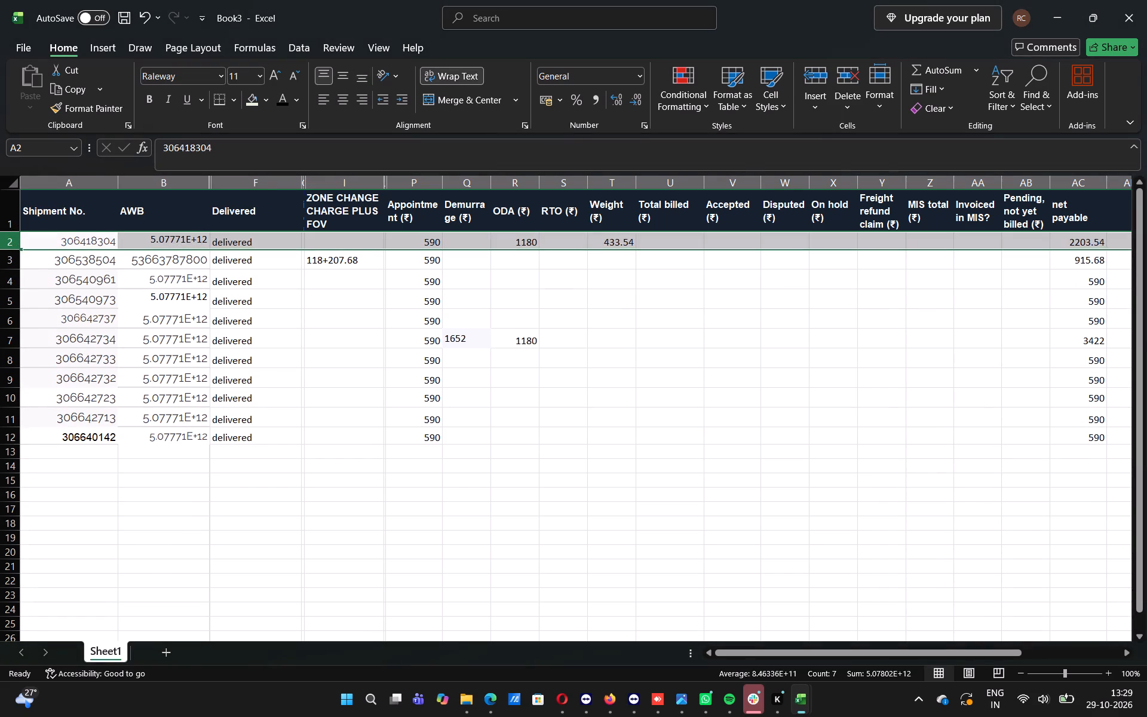
click(200, 451)
Centre the contents of the shipment table horizontally, from Shipment No. to net payable, in rows 2 to 13.
click(47, 240)
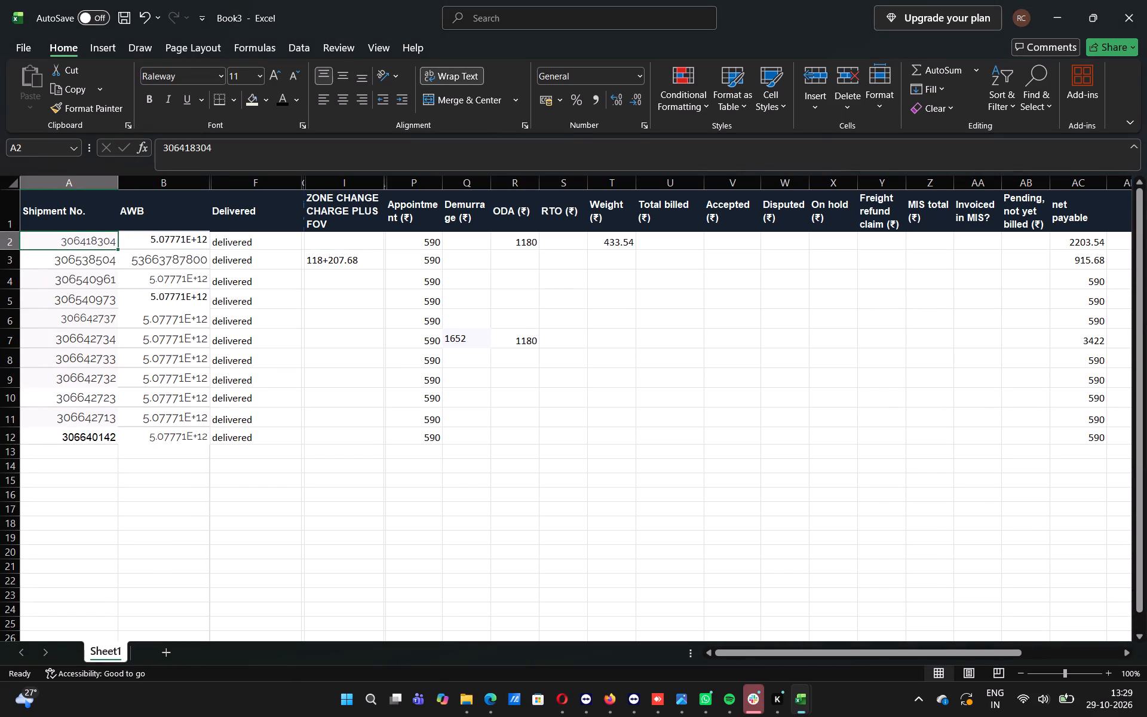
drag(47, 240, 952, 473)
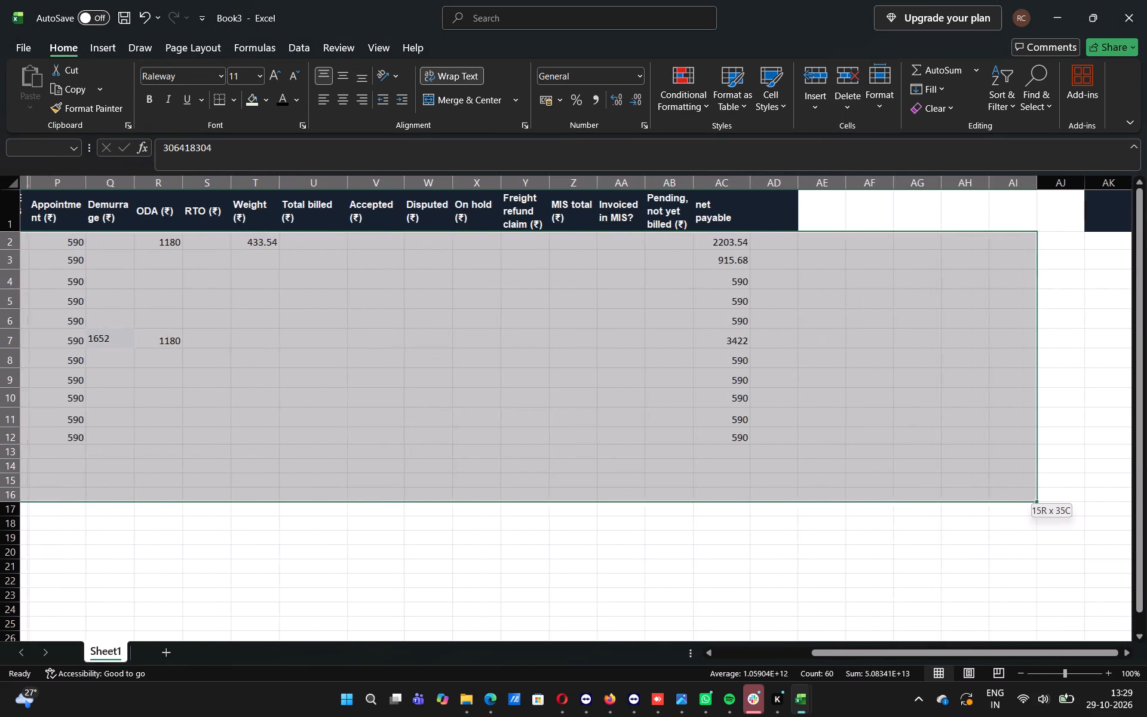
drag(952, 473, 525, 476)
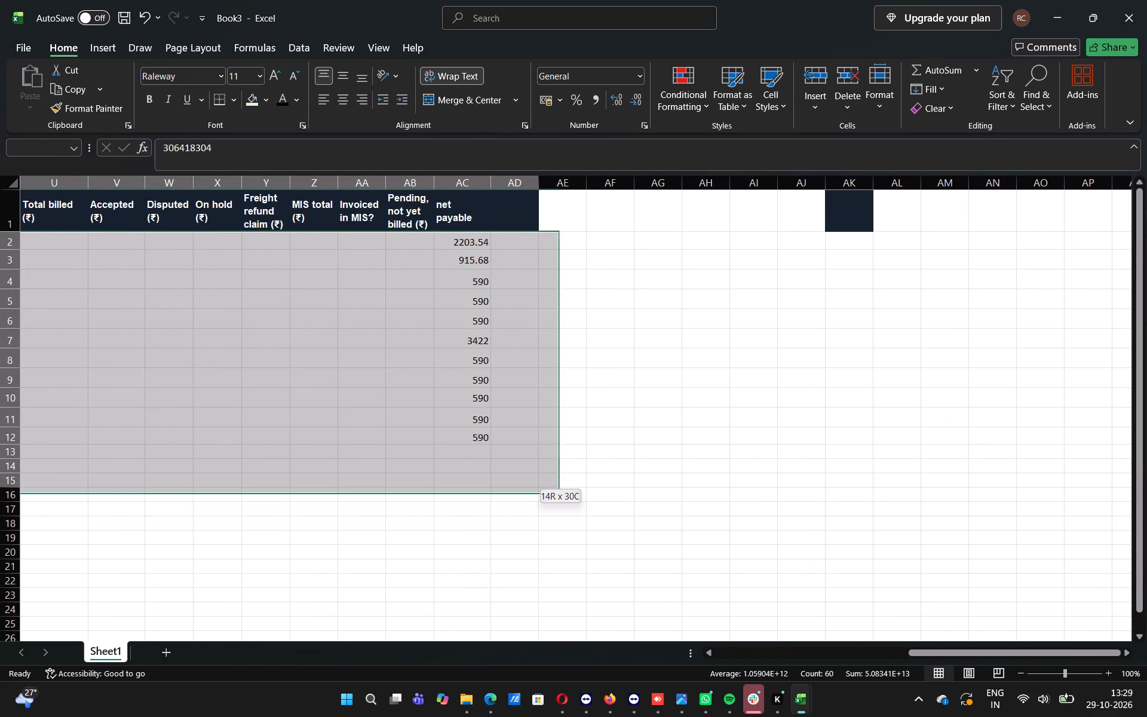
drag(525, 476, 490, 453)
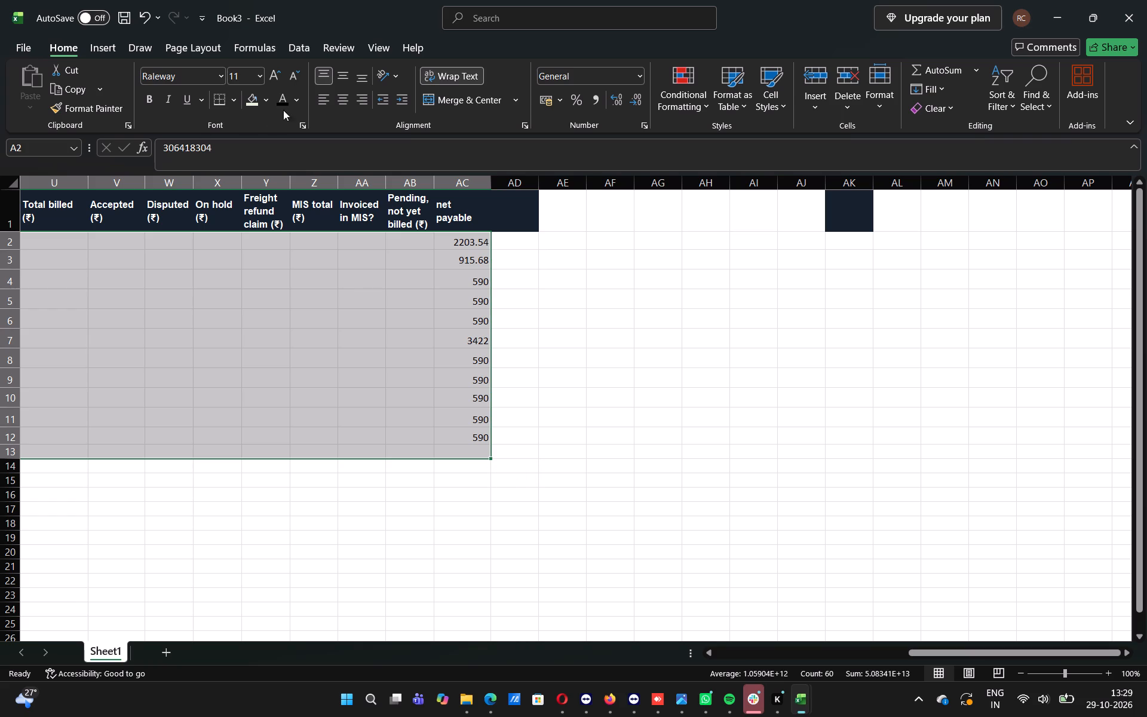
click(336, 100)
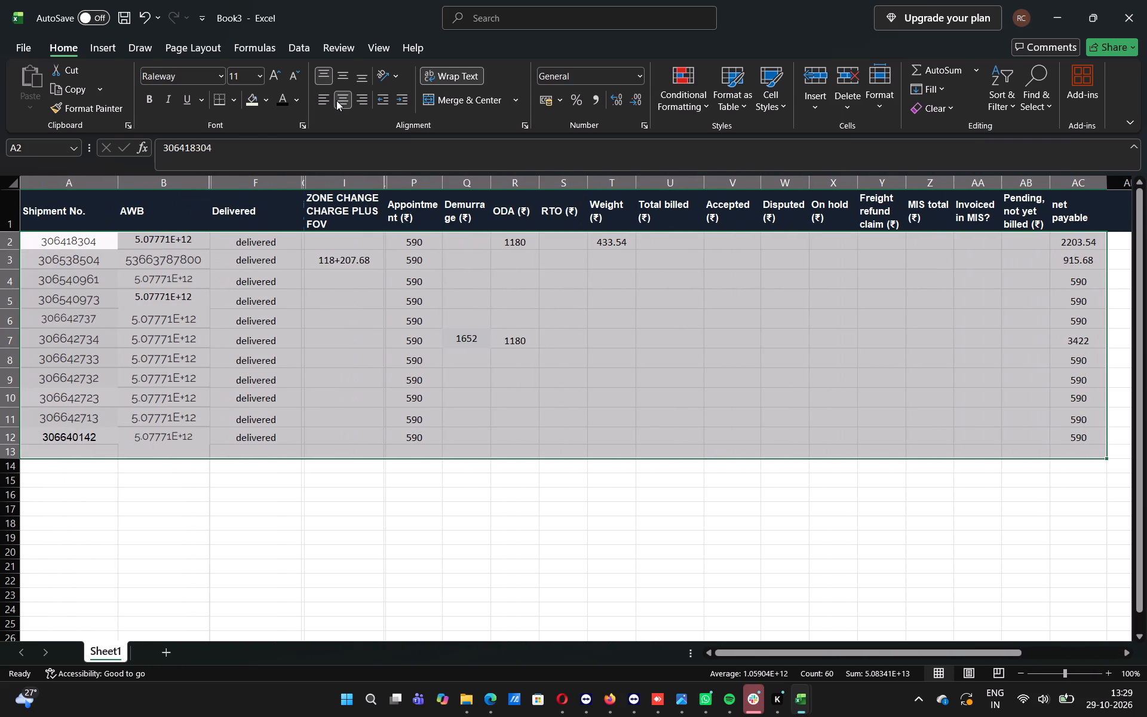
Apply all borders to the shipment table in rows 2 to 13, columns A to AC.
click(234, 97)
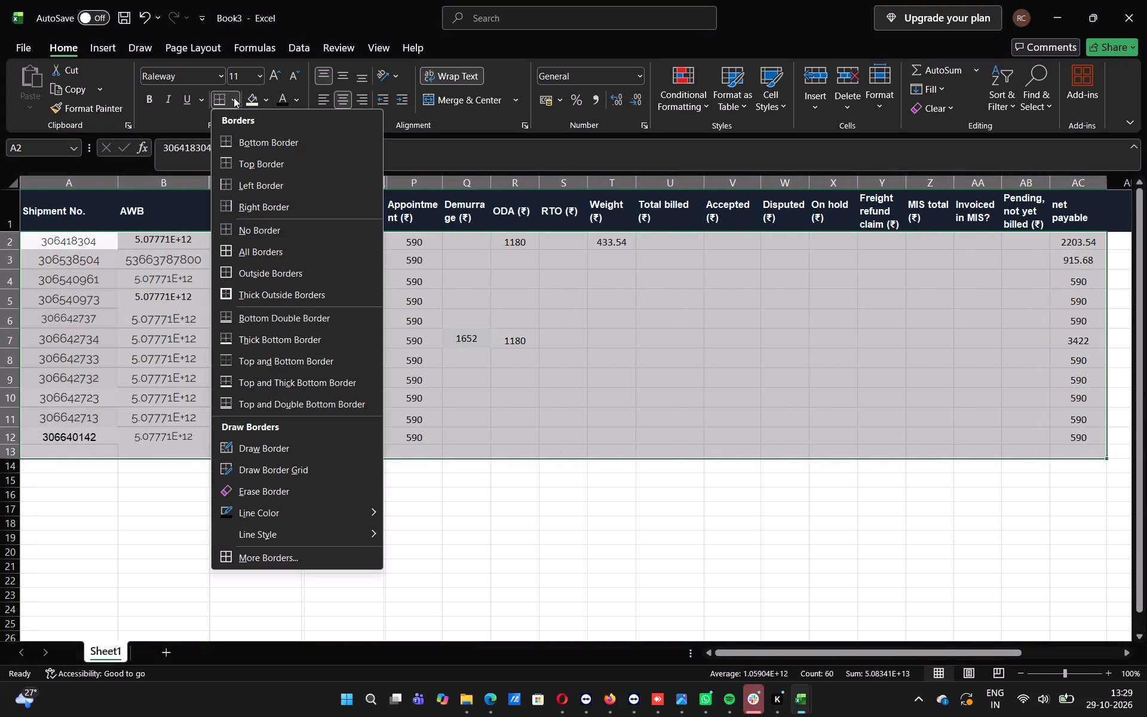
click(254, 249)
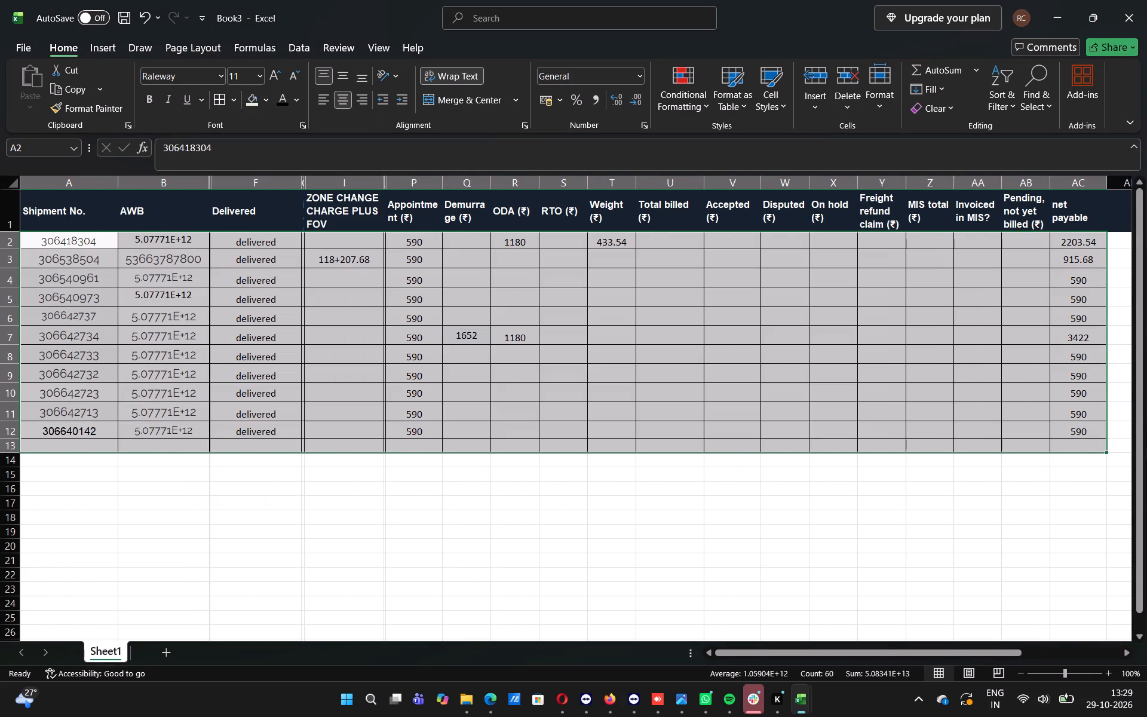
click(267, 501)
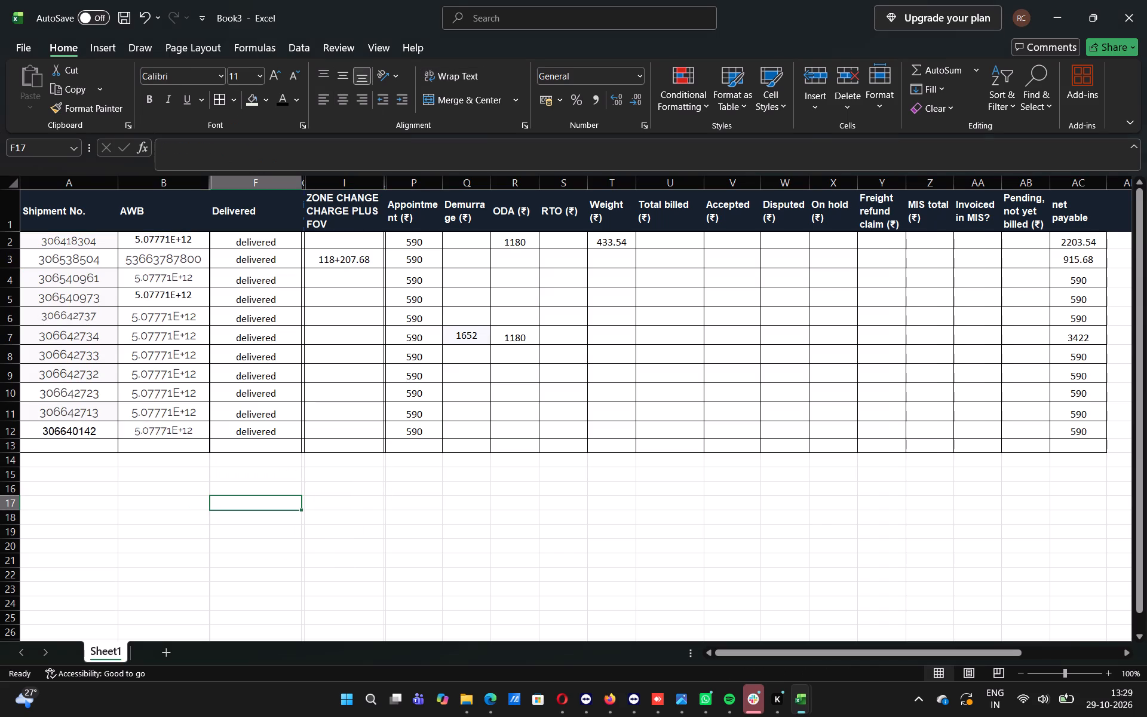
click(492, 502)
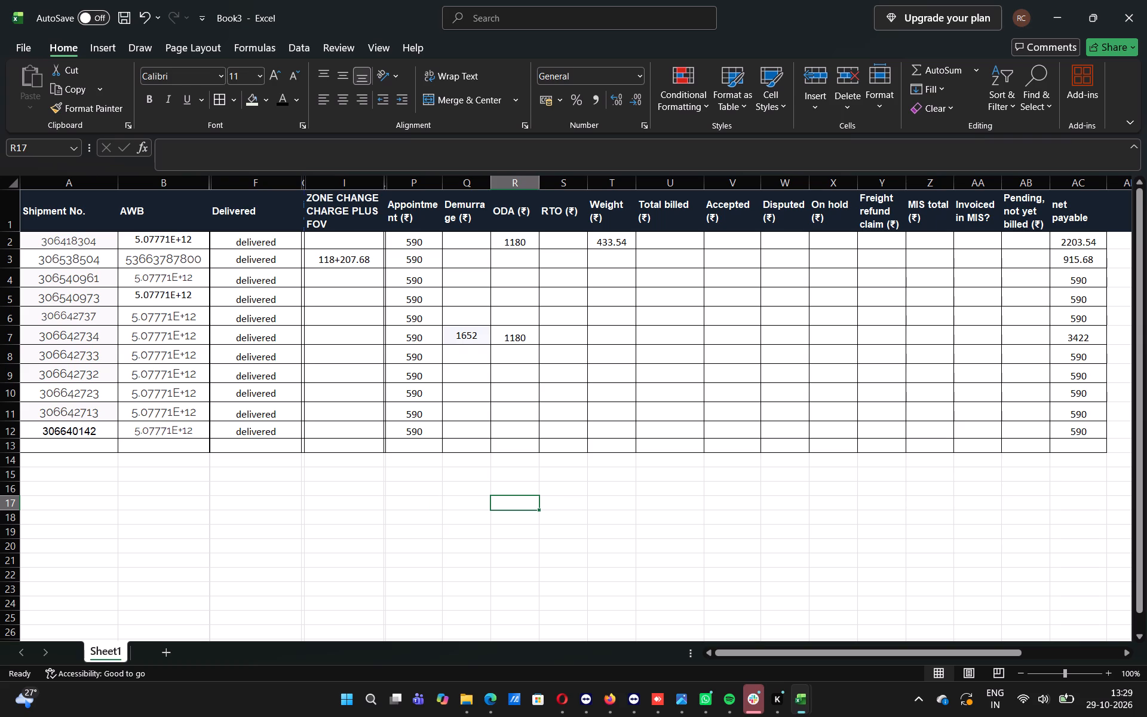
click(1048, 1)
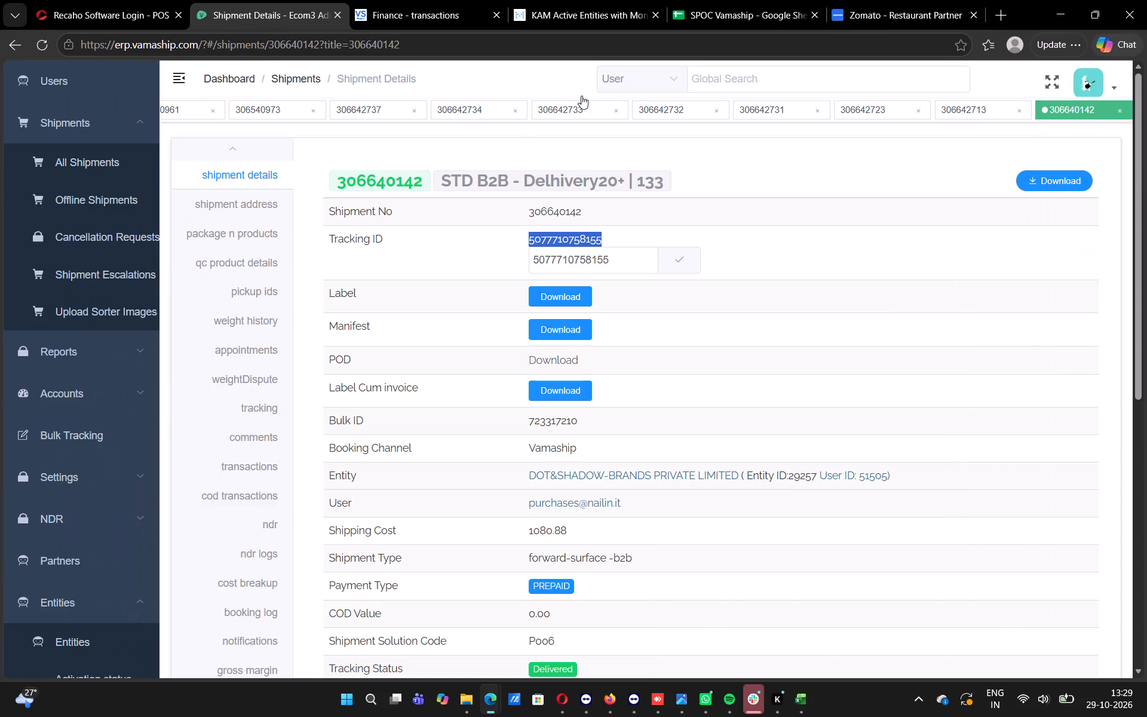
click(400, 0)
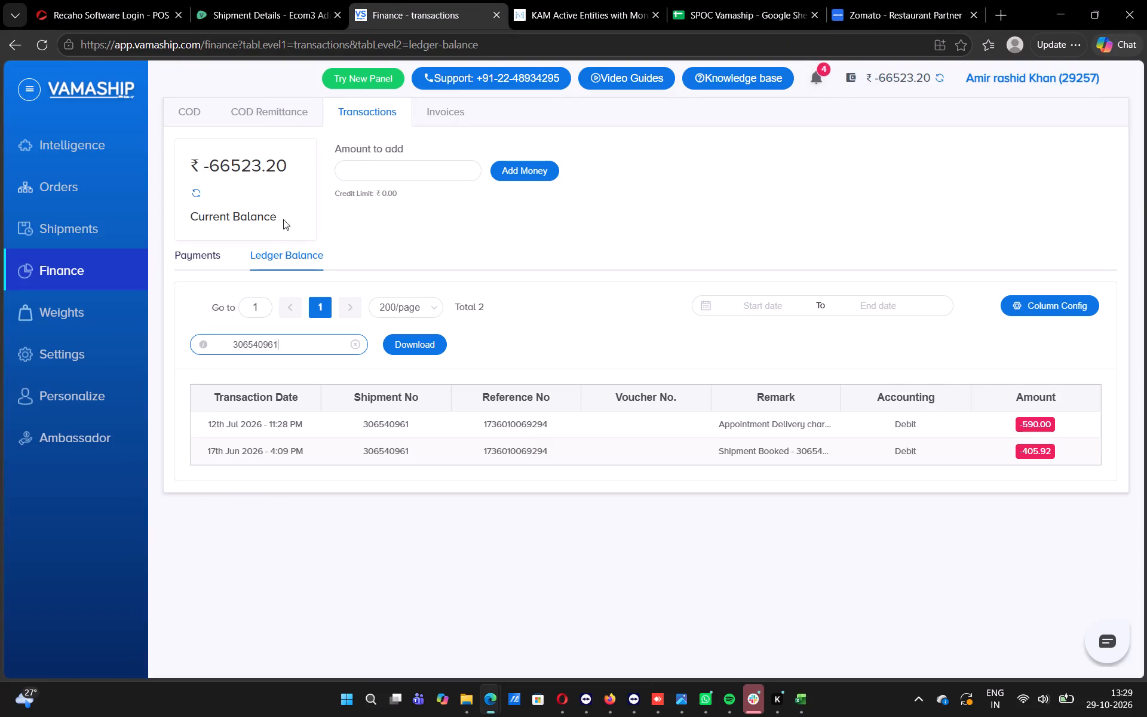
click(217, 248)
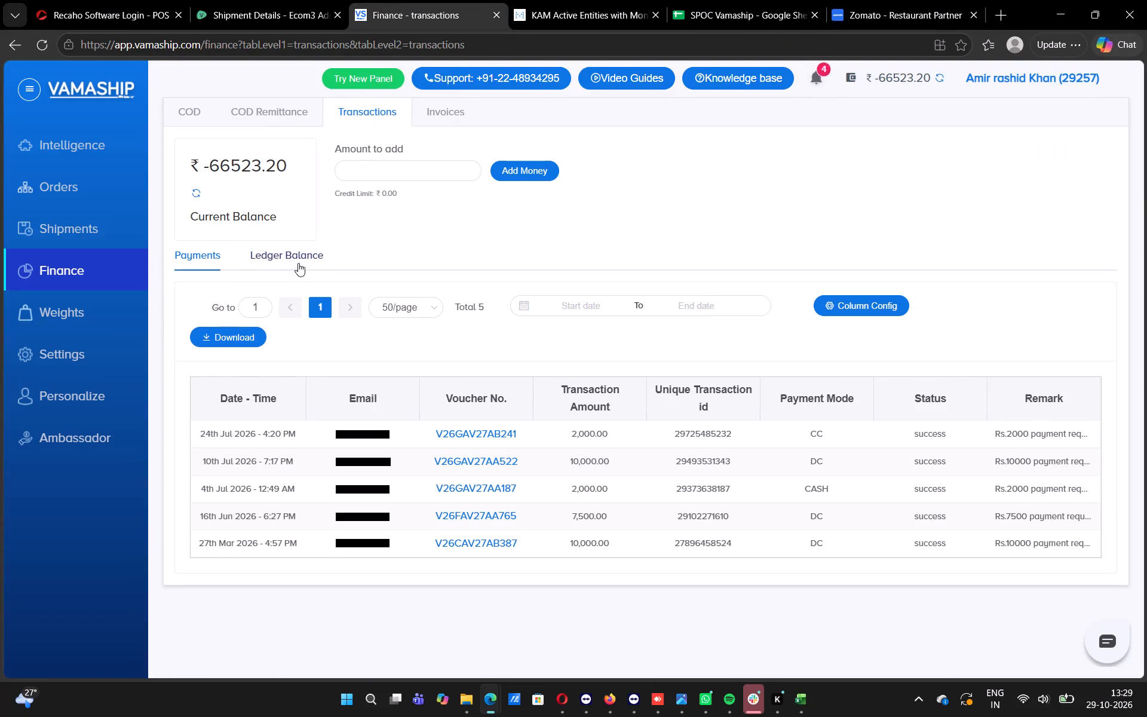
click(300, 262)
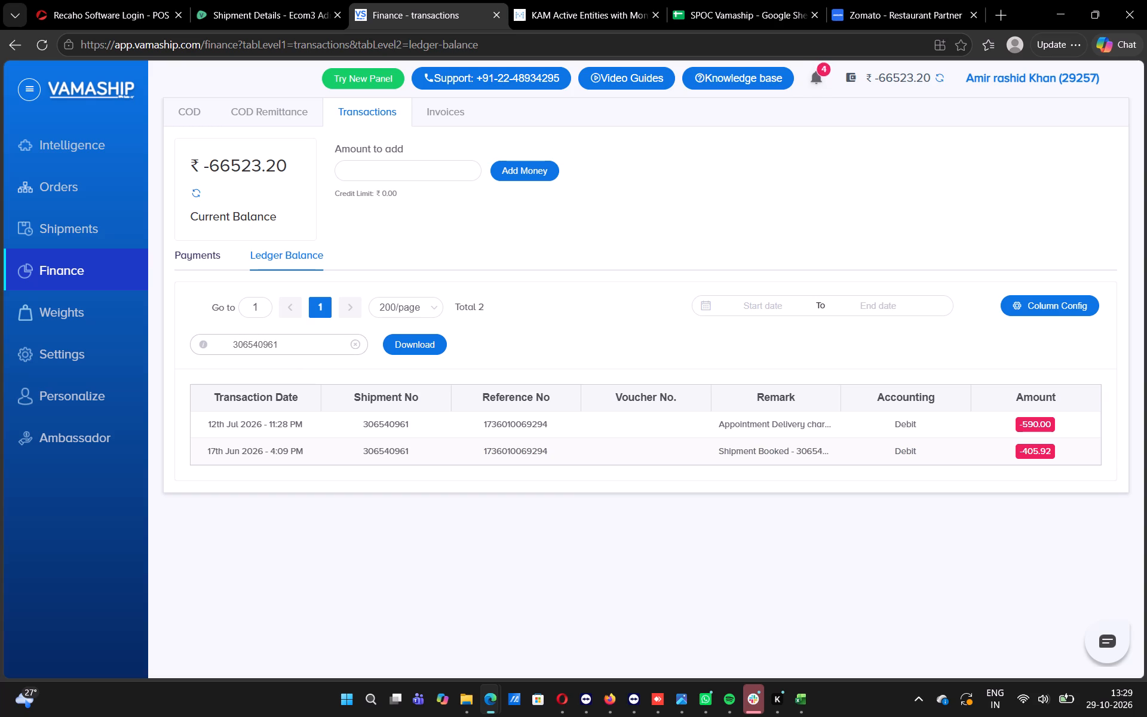
click(354, 345)
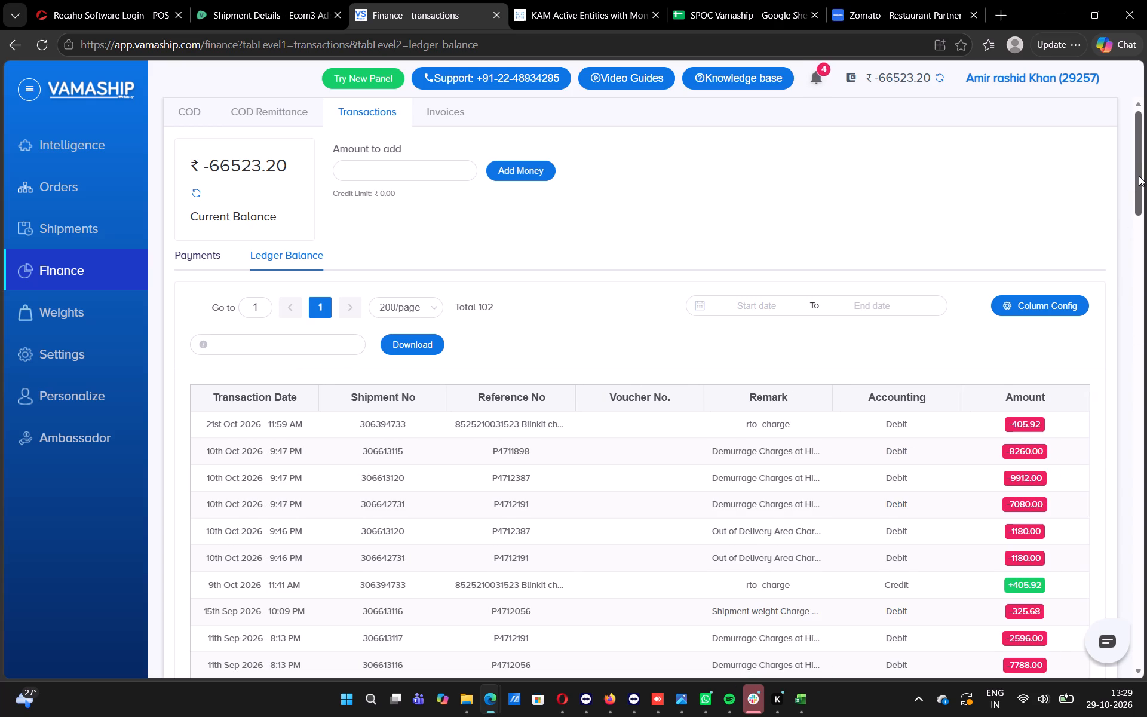
drag(1139, 176, 1137, 245)
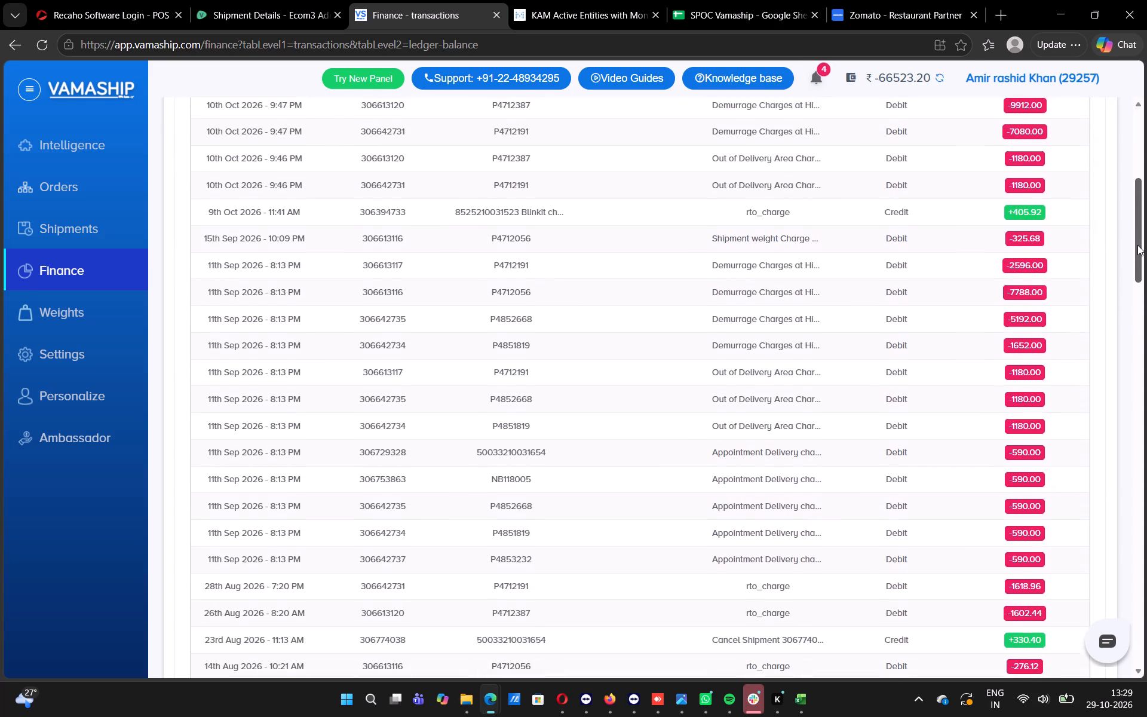
drag(1137, 245, 1137, 267)
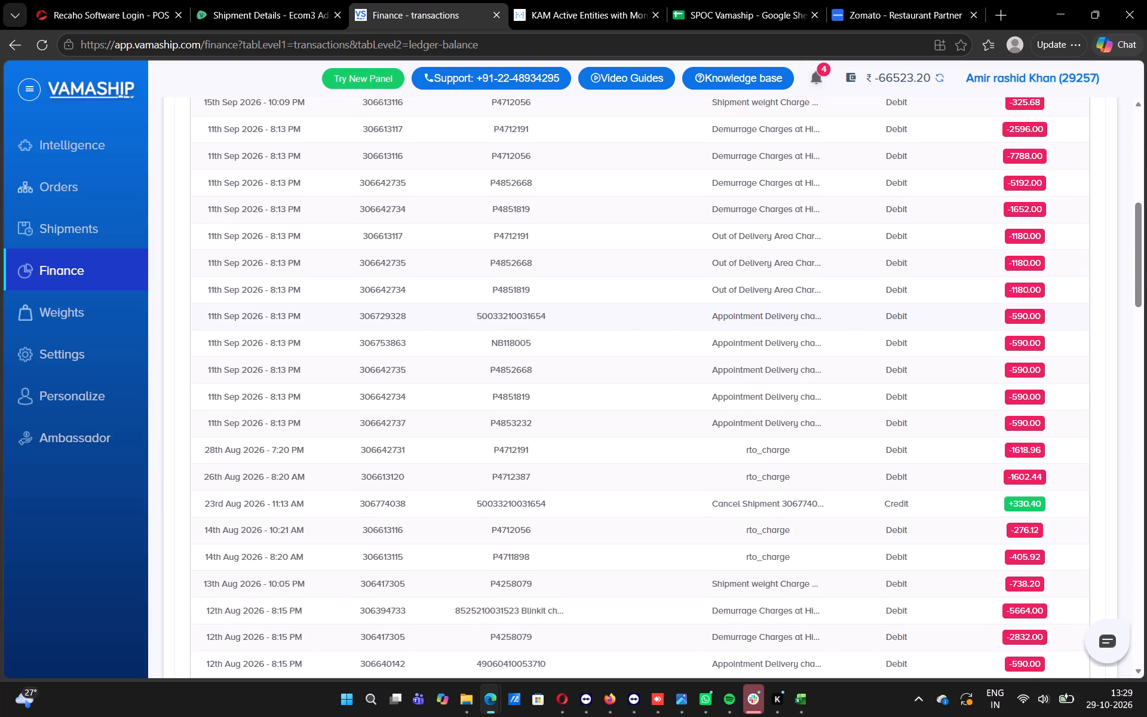
drag(344, 317, 421, 318)
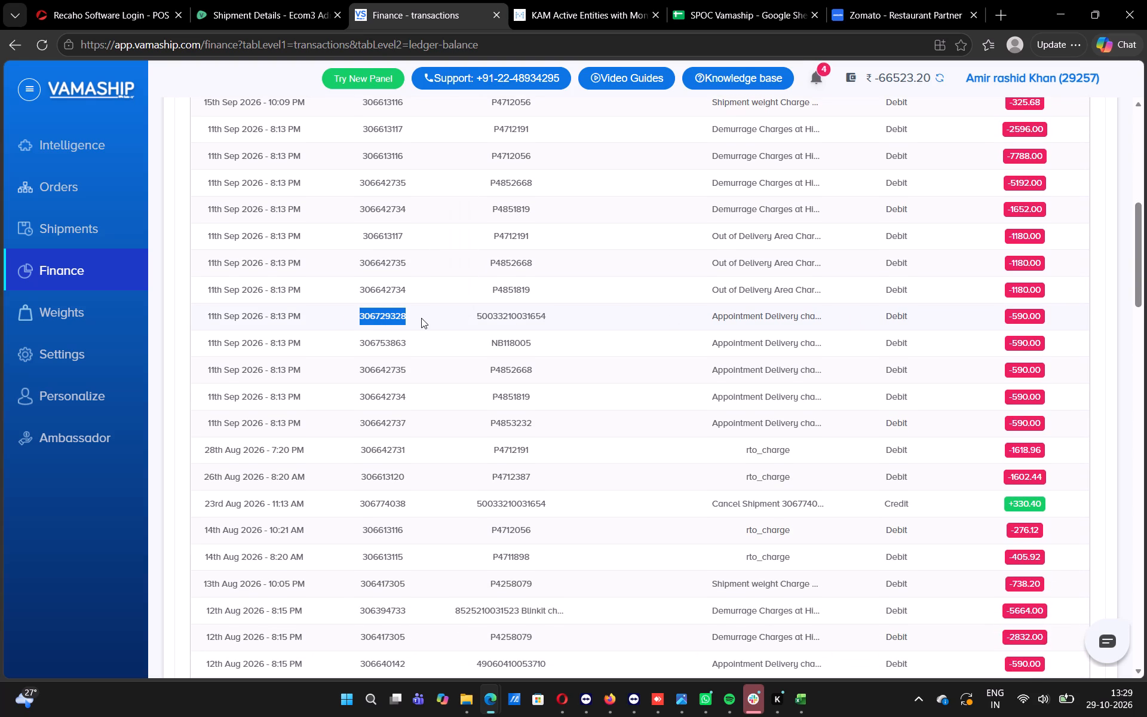
key(ctrl+c)
click(317, 0)
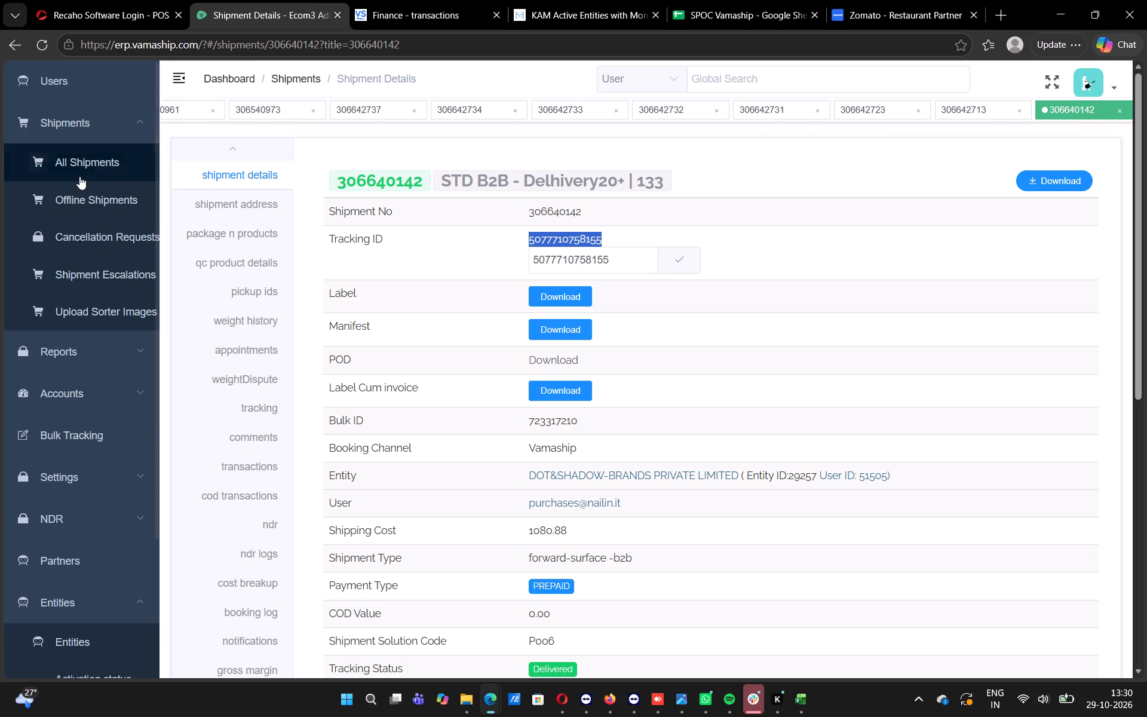
click(79, 176)
click(191, 160)
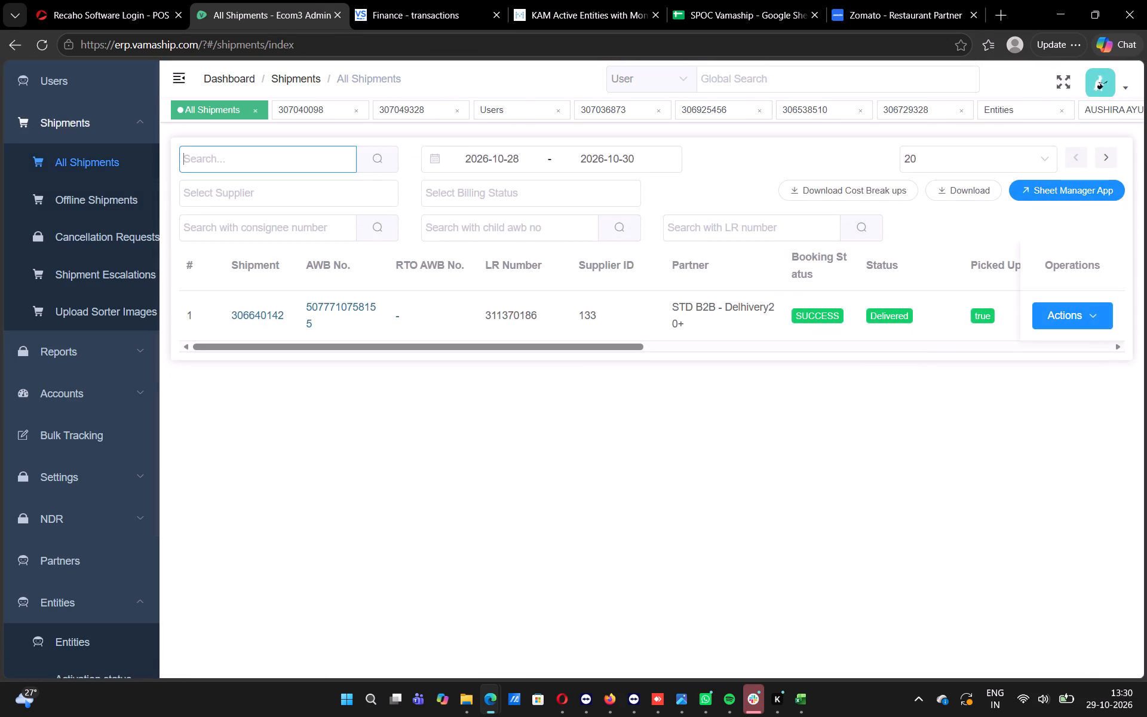
key(ctrl+v)
click(246, 315)
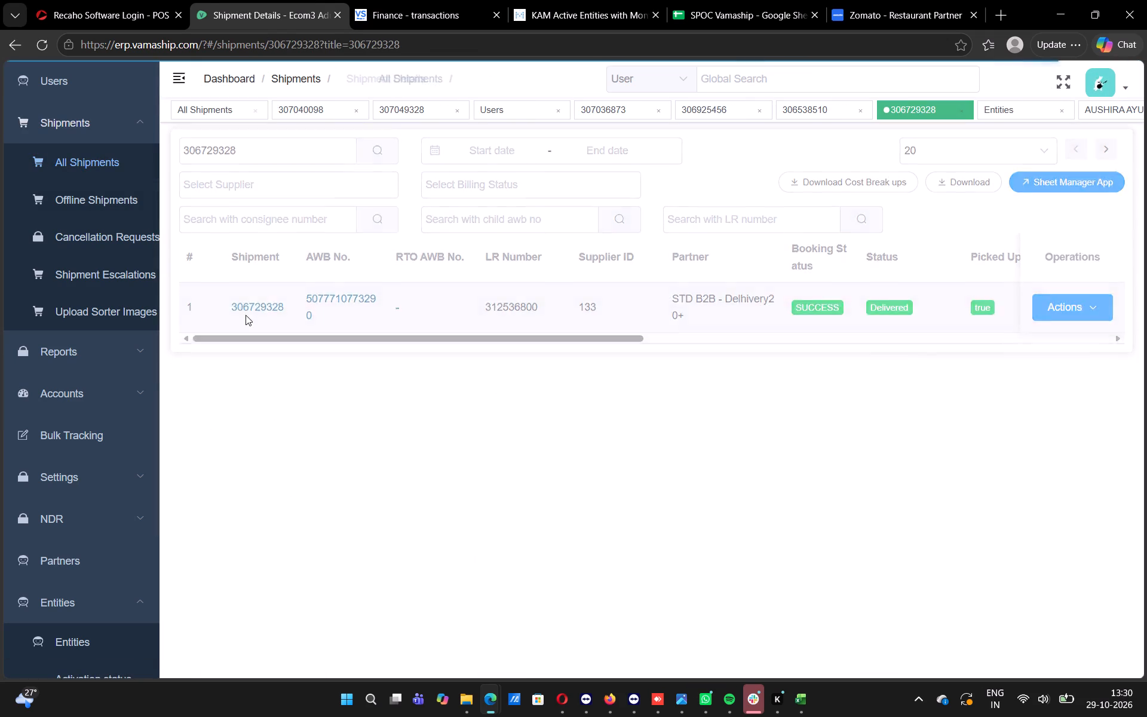
click(261, 463)
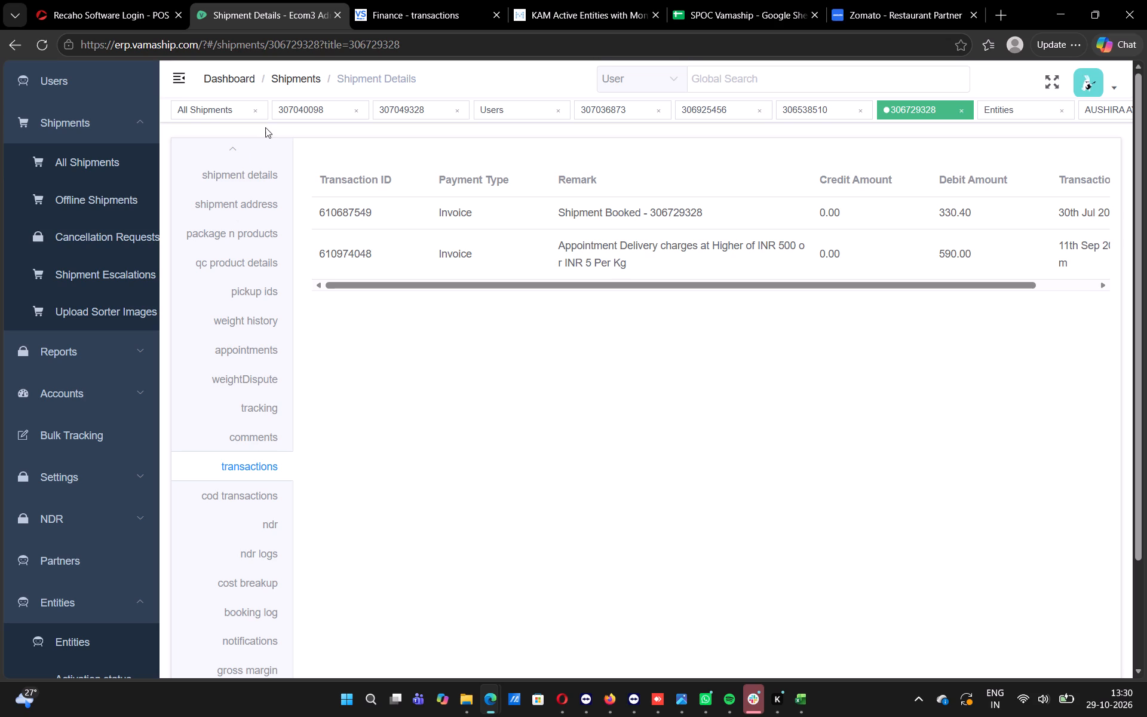
click(257, 167)
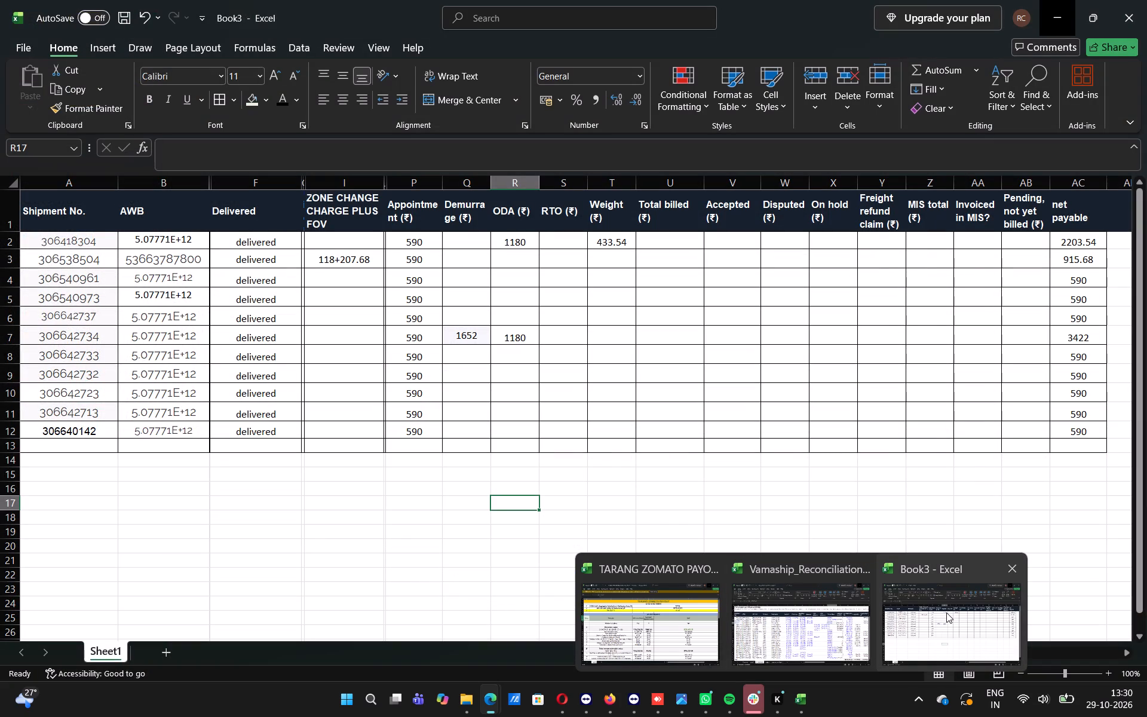
click(946, 612)
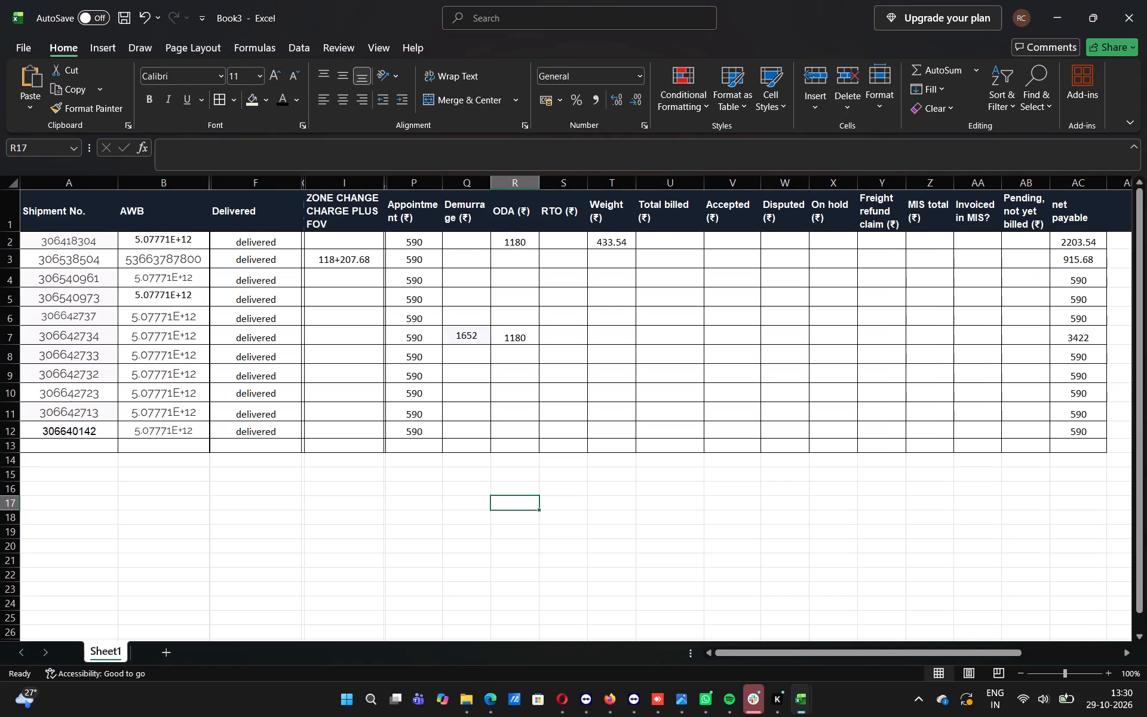
click(121, 448)
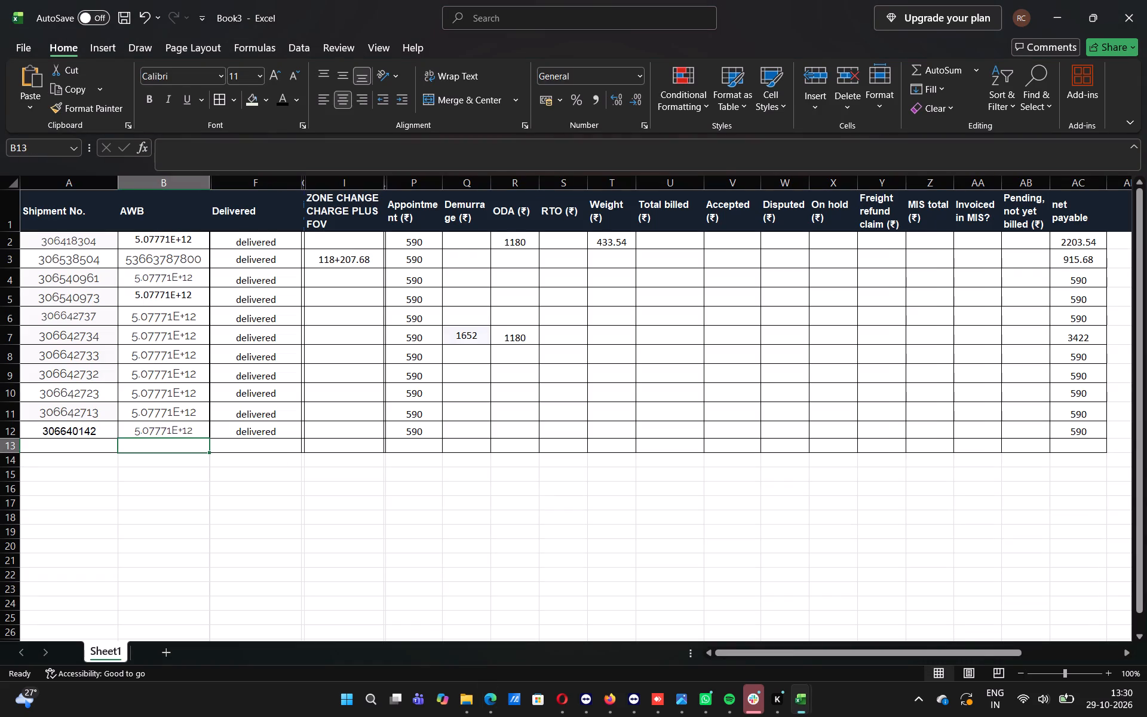
click(1069, 3)
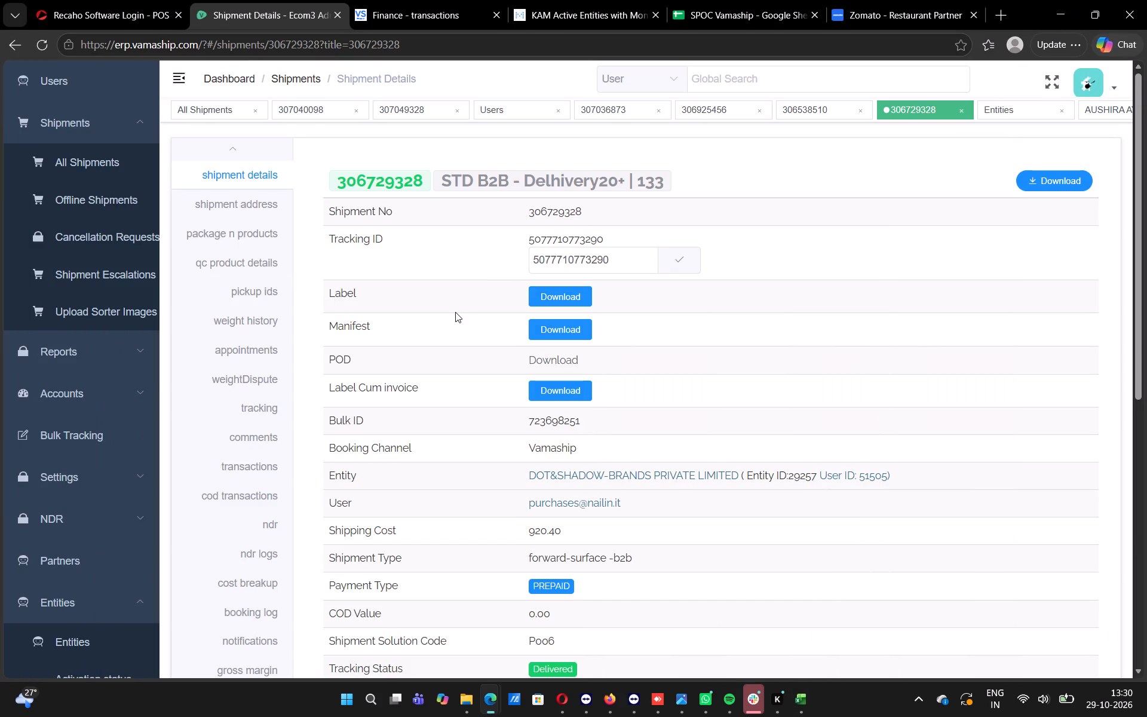
click(267, 409)
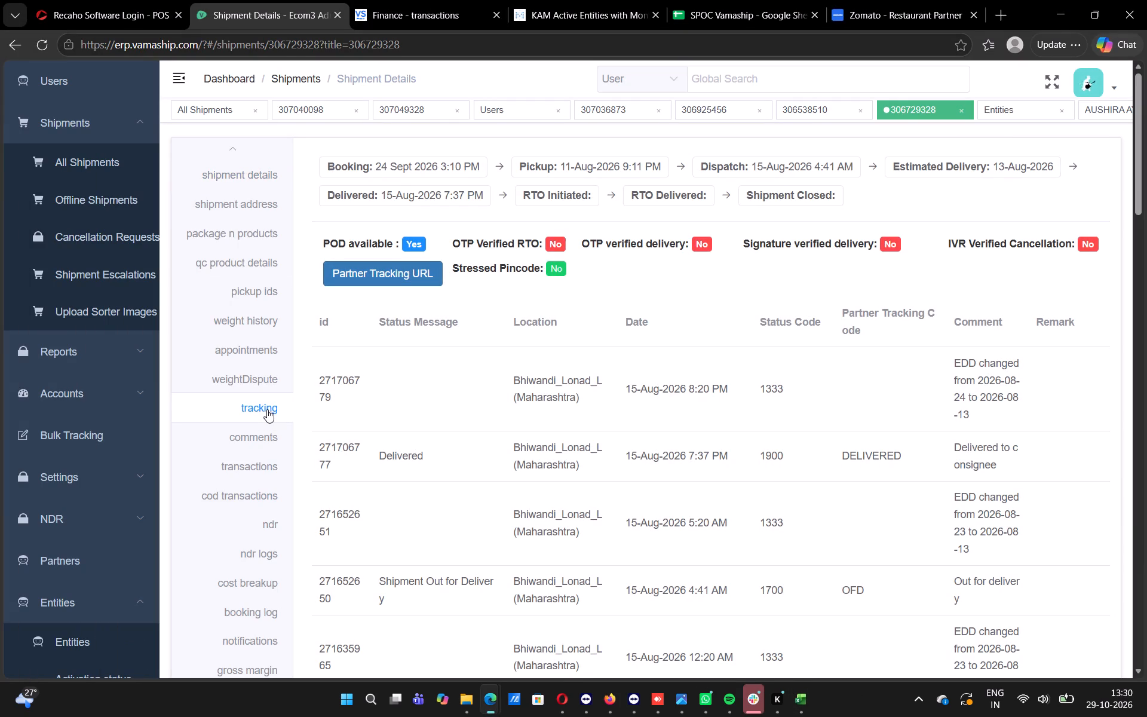
click(452, 0)
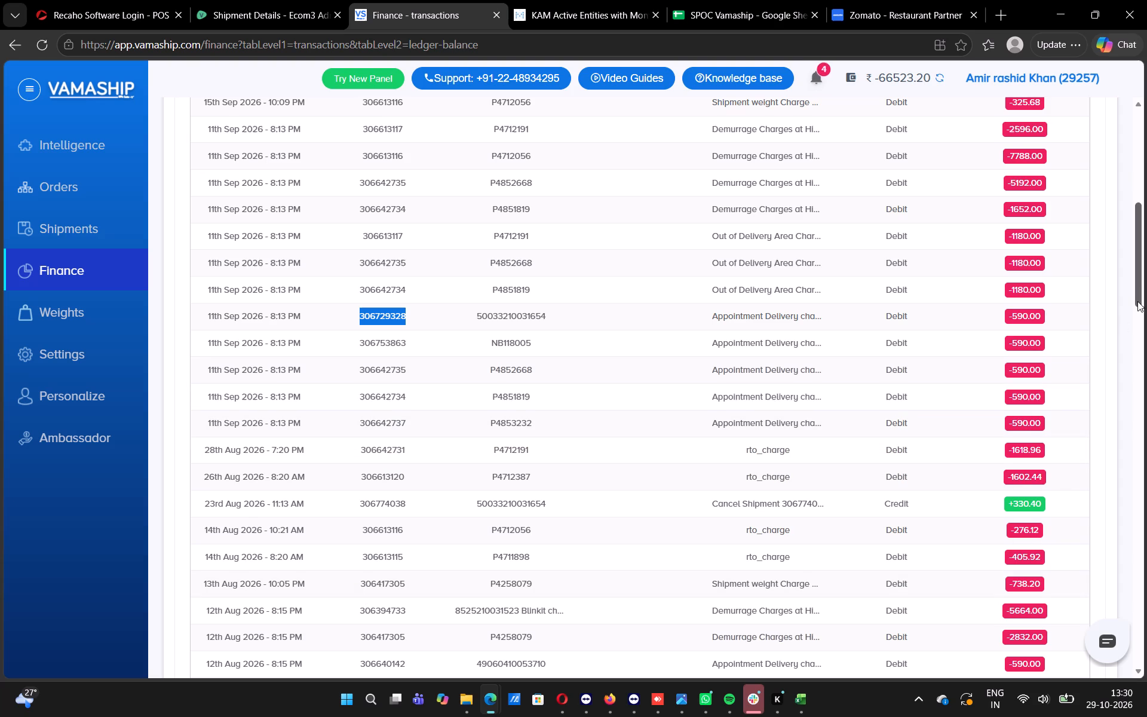
drag(1137, 277, 1141, 344)
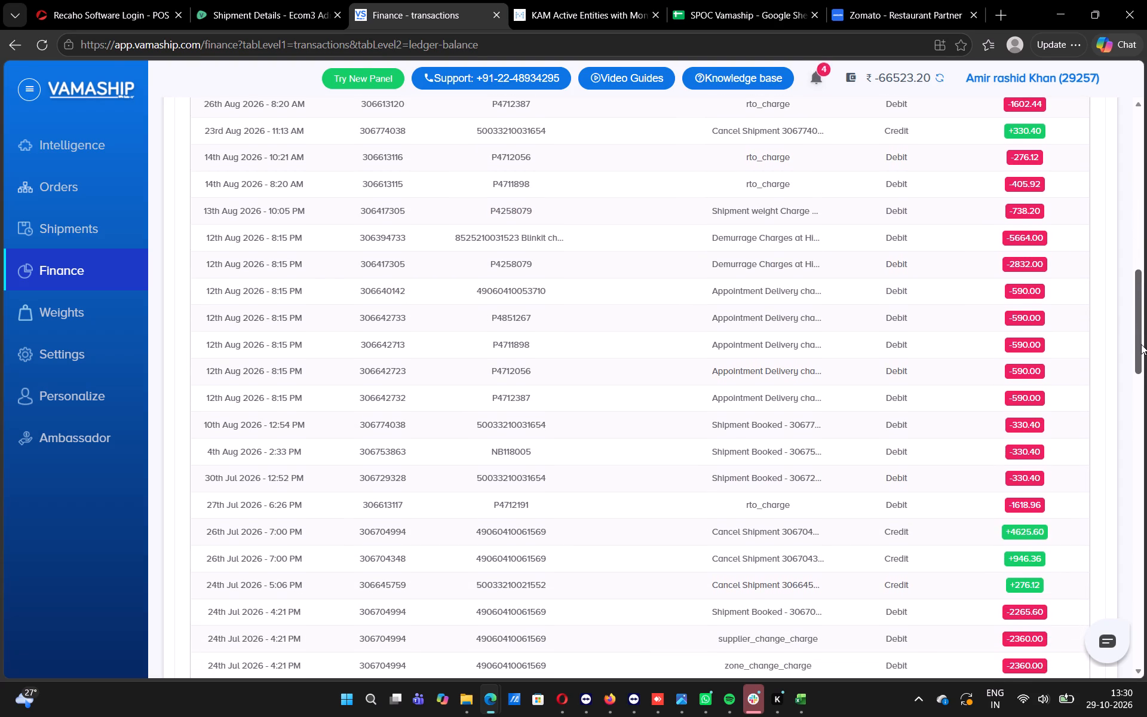
Examine the Vamaship ledger-balance transactions from July to September 2026, reviewing the appointment, demurrage and RTO charges by shipment.
drag(1141, 344, 1143, 378)
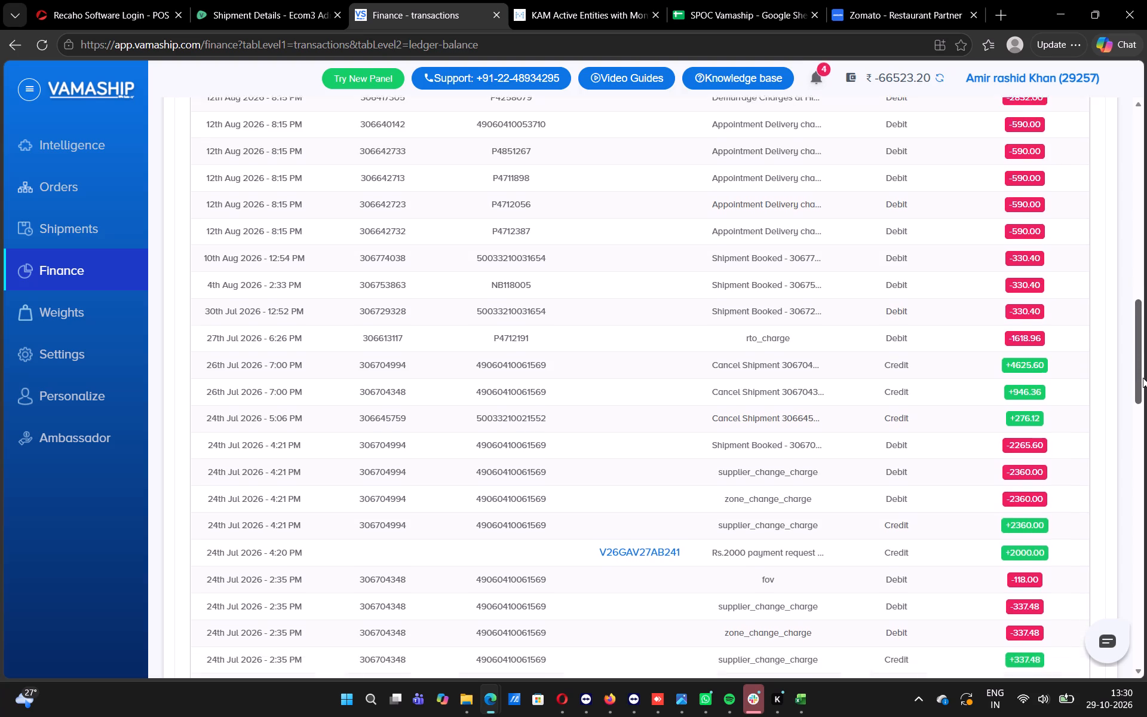
drag(1143, 378, 1142, 443)
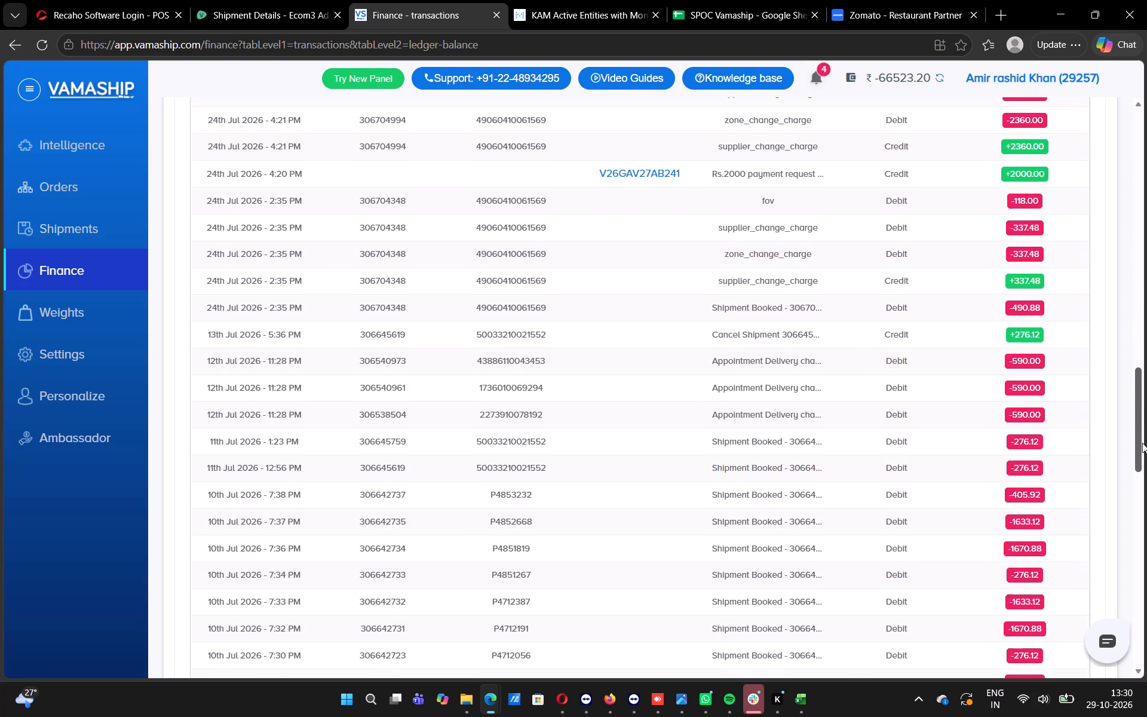
drag(1142, 443, 1141, 447)
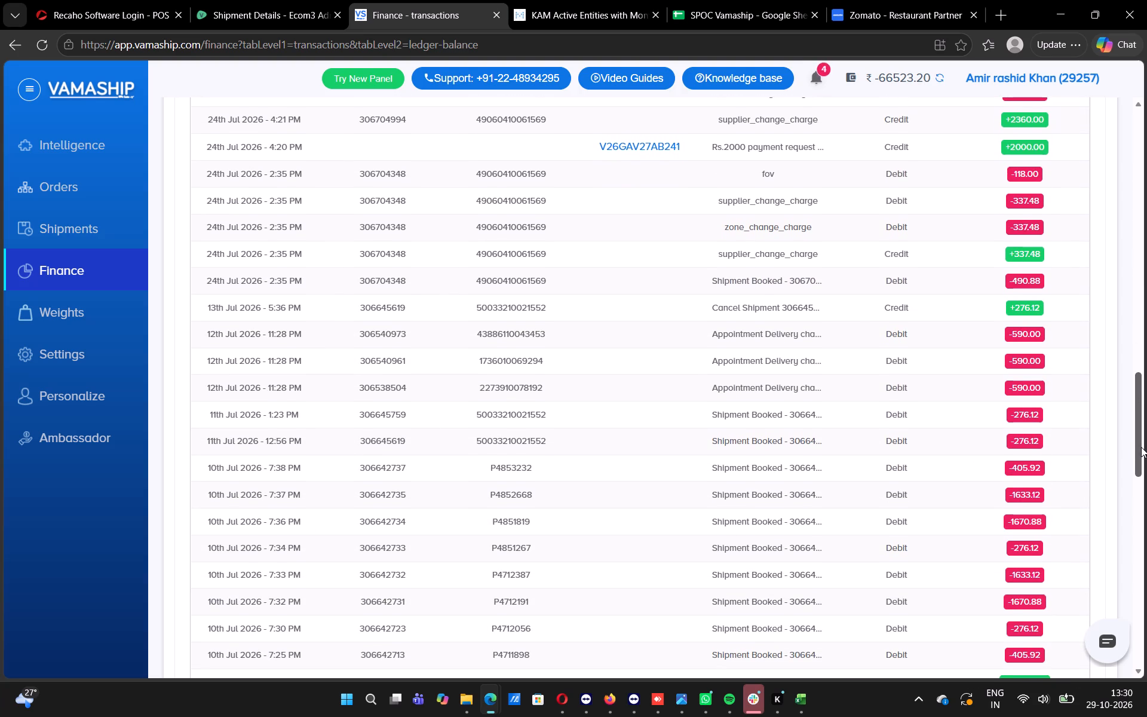
drag(1141, 447, 1146, 334)
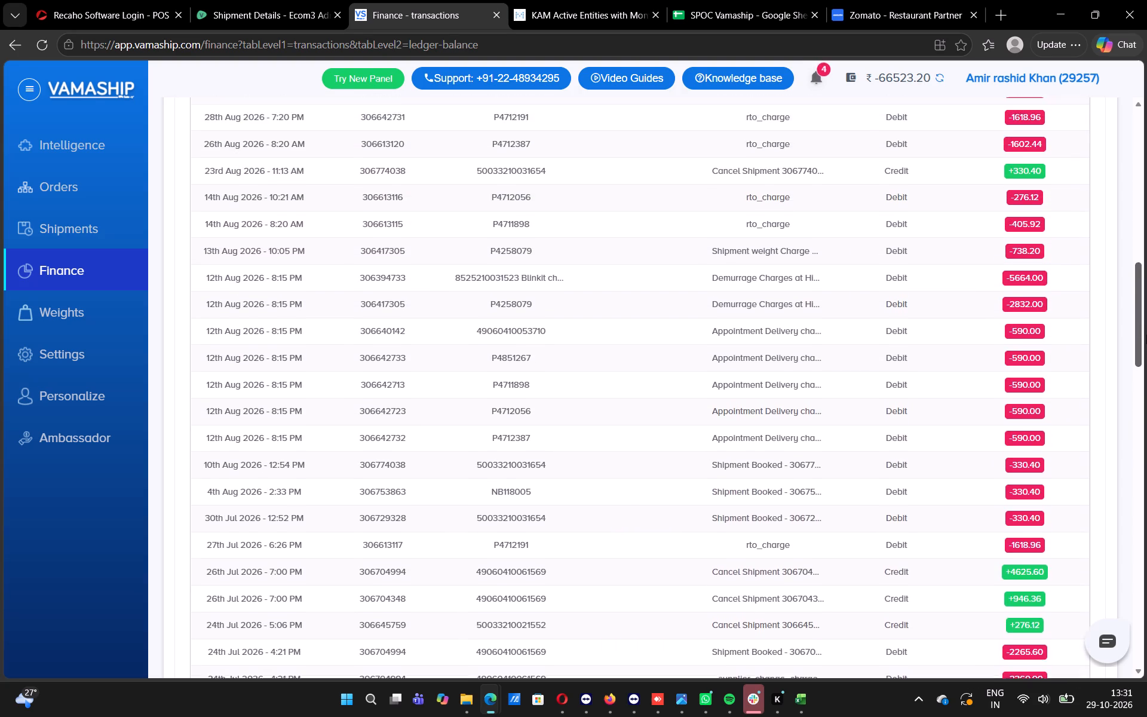
drag(1146, 334, 1146, 292)
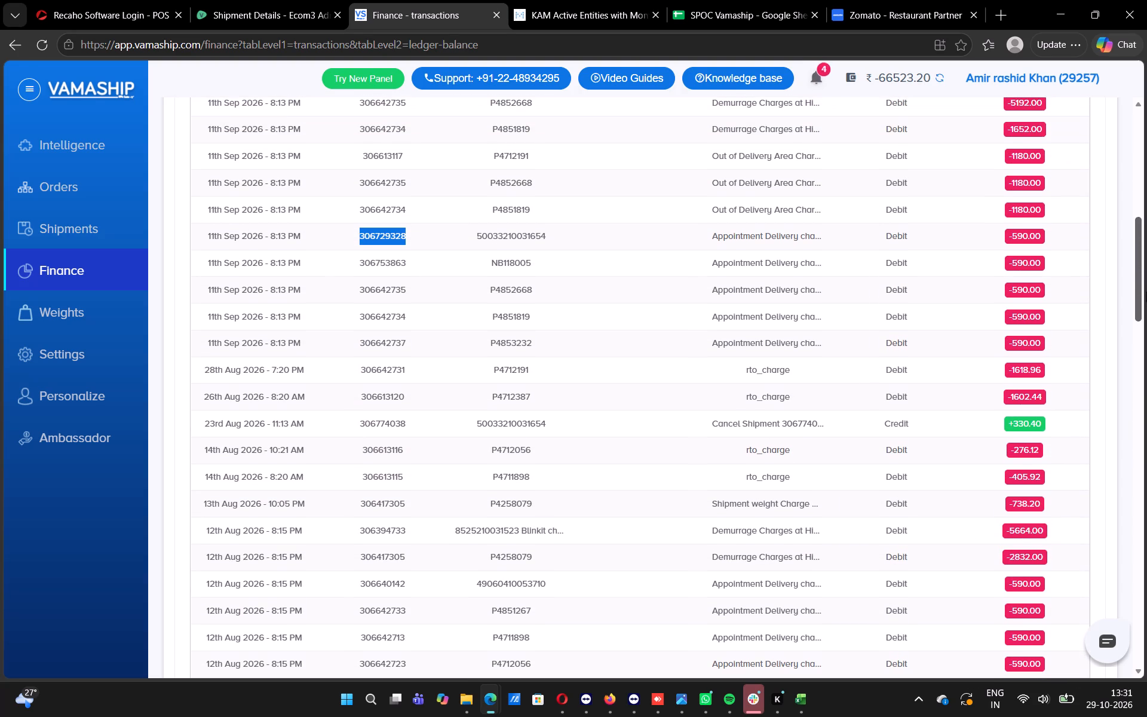
click(422, 247)
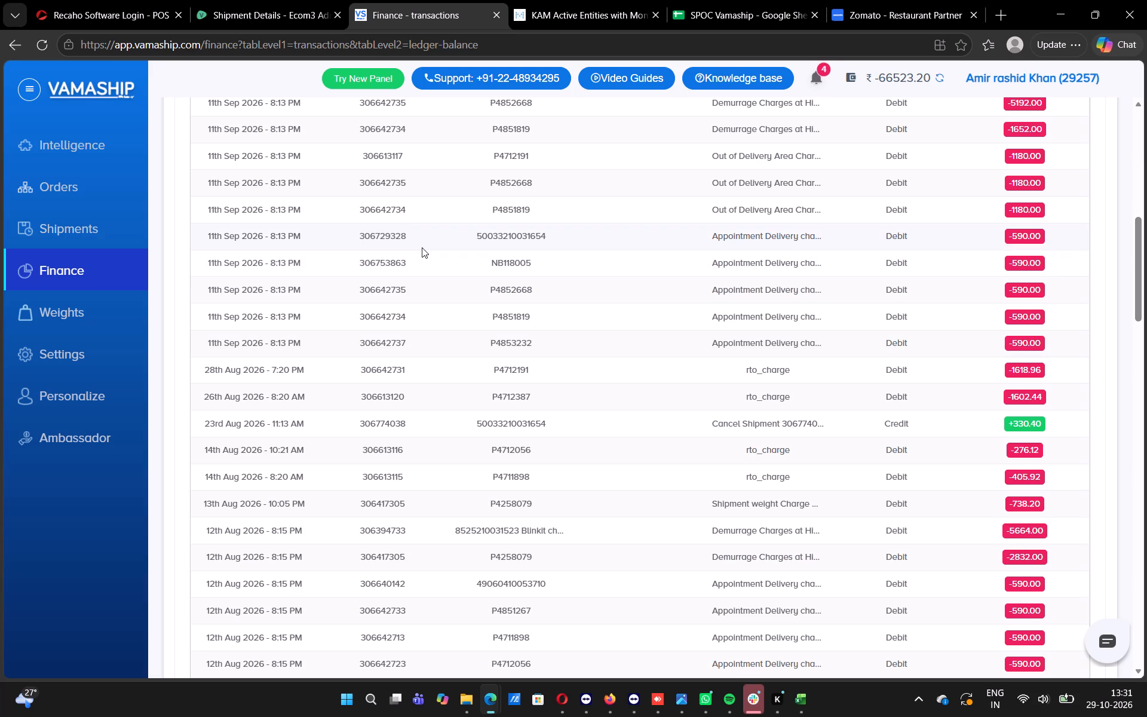
click(470, 235)
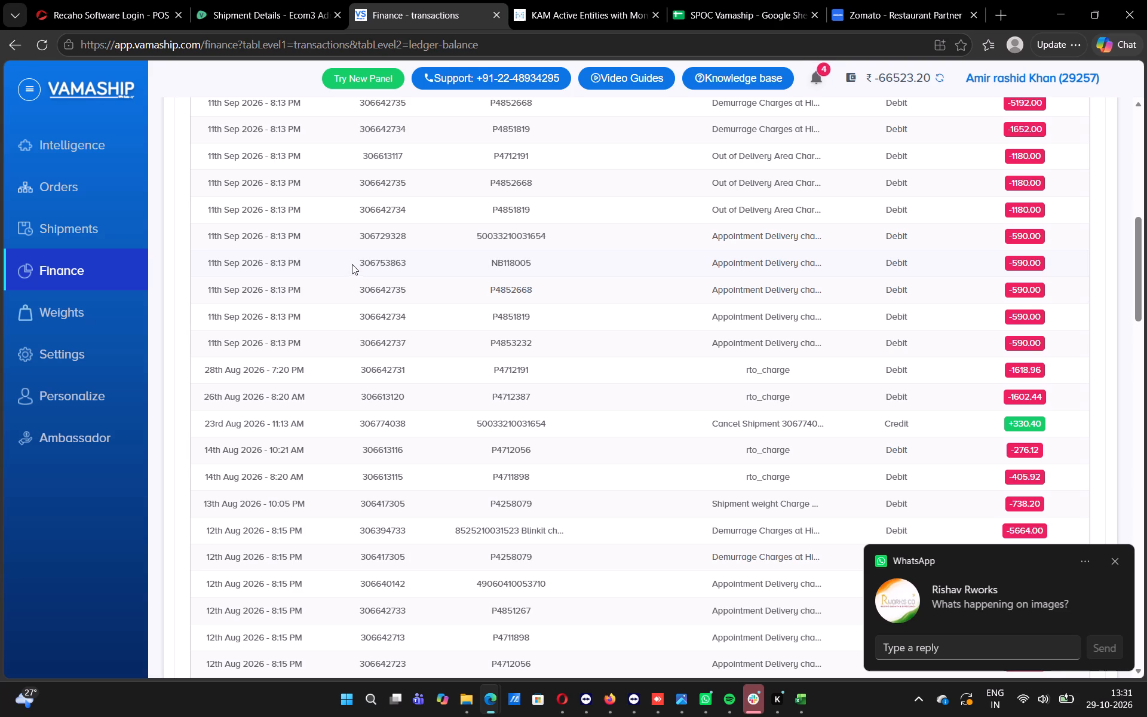
drag(352, 263, 421, 267)
key(ctrl+c)
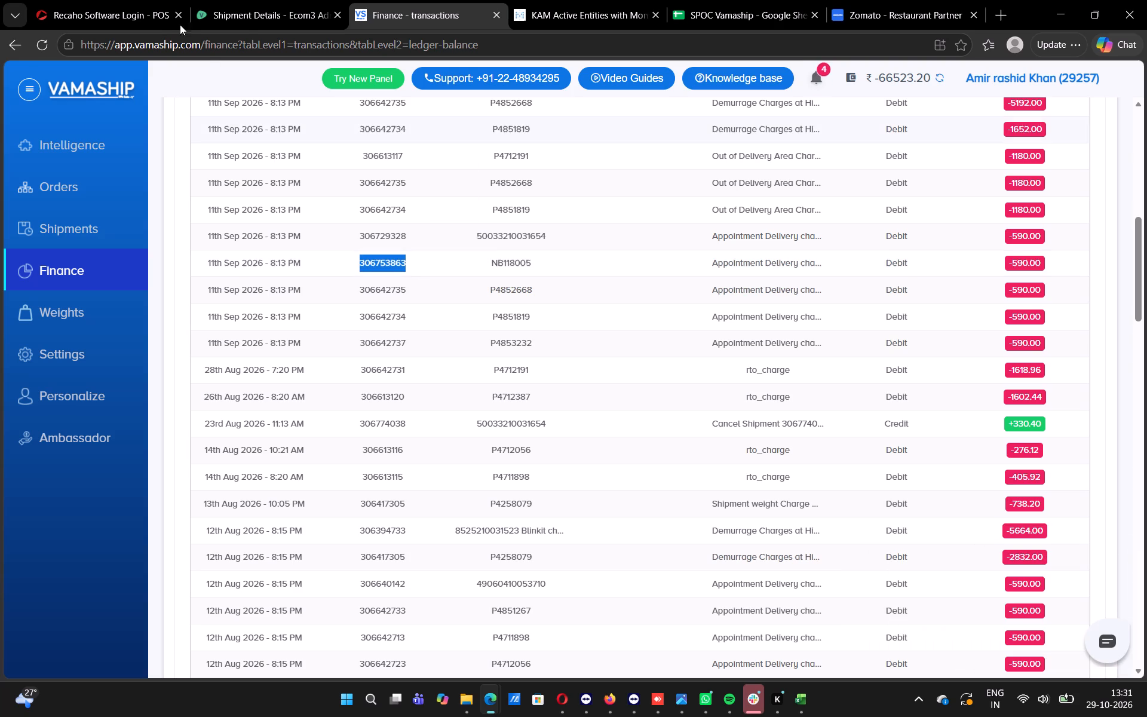
click(250, 0)
click(69, 166)
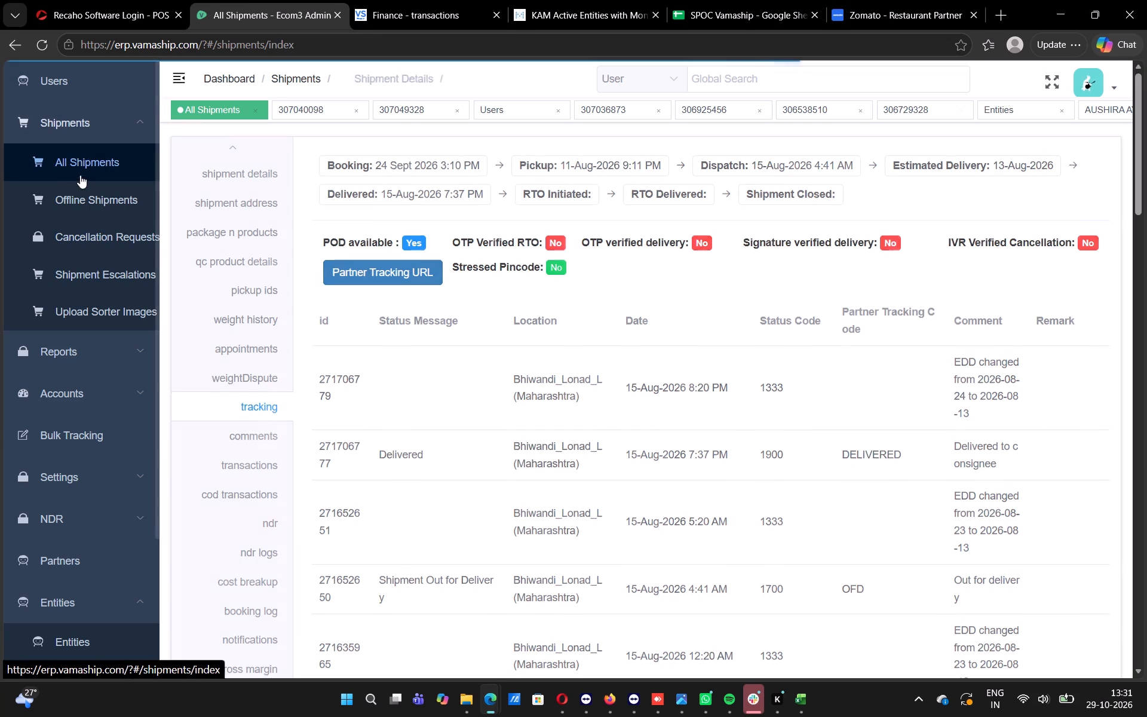
click(204, 161)
key(ctrl+v)
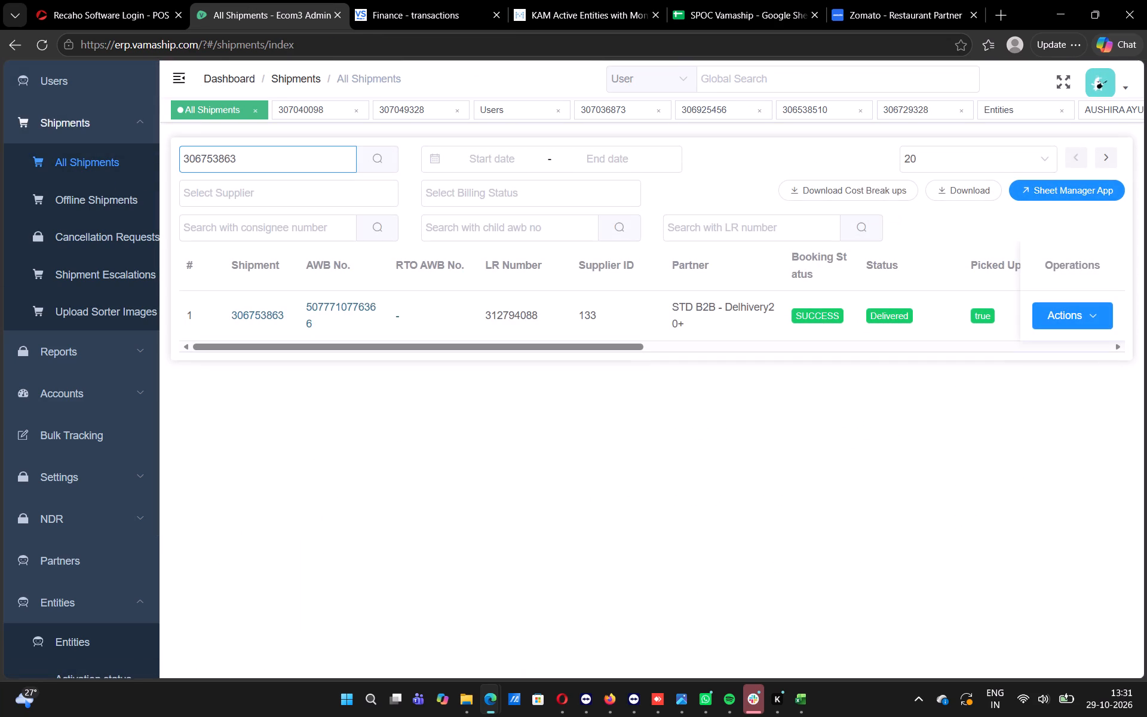
click(242, 311)
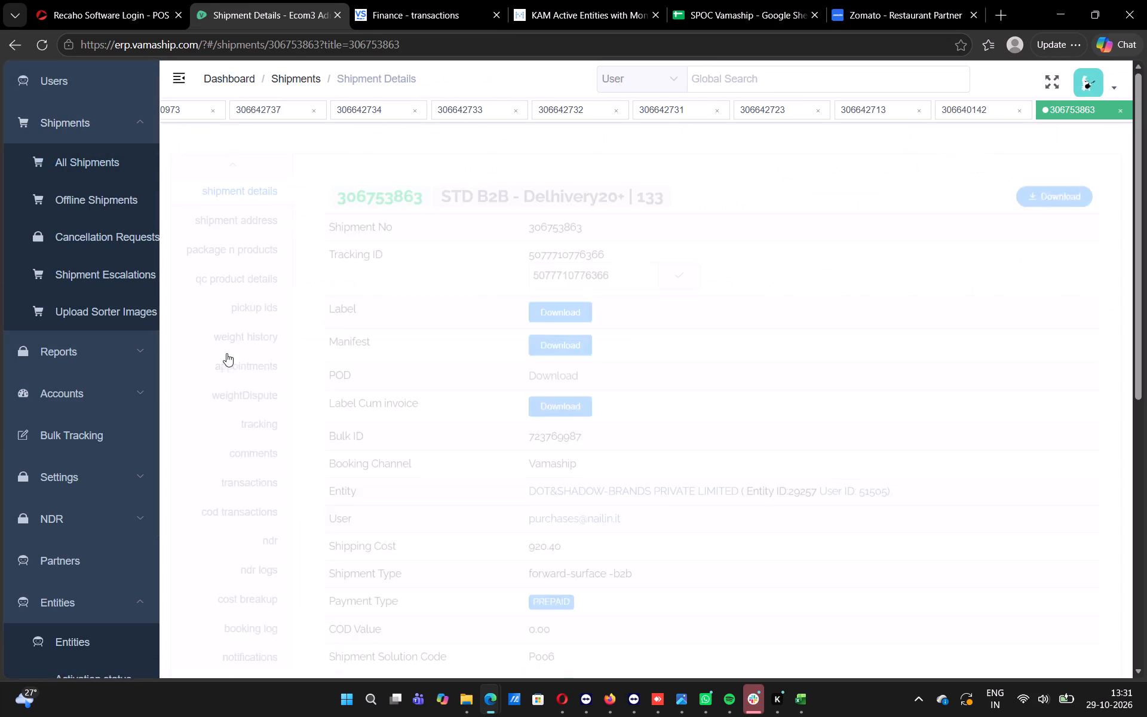
click(260, 404)
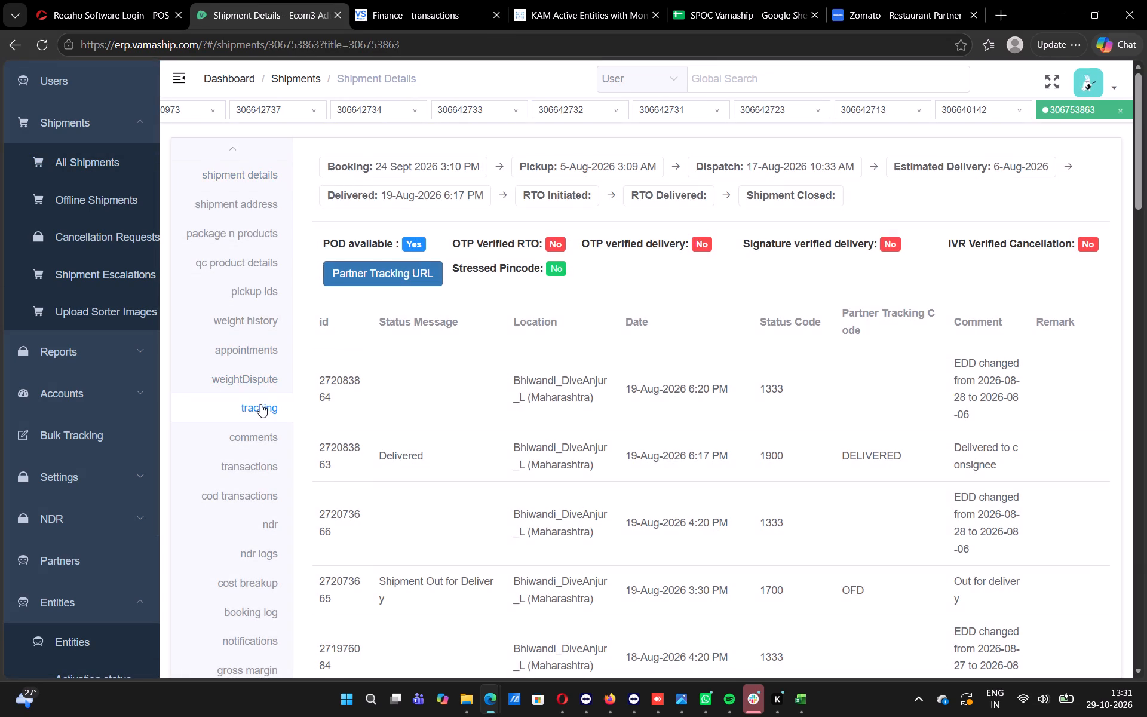
click(279, 167)
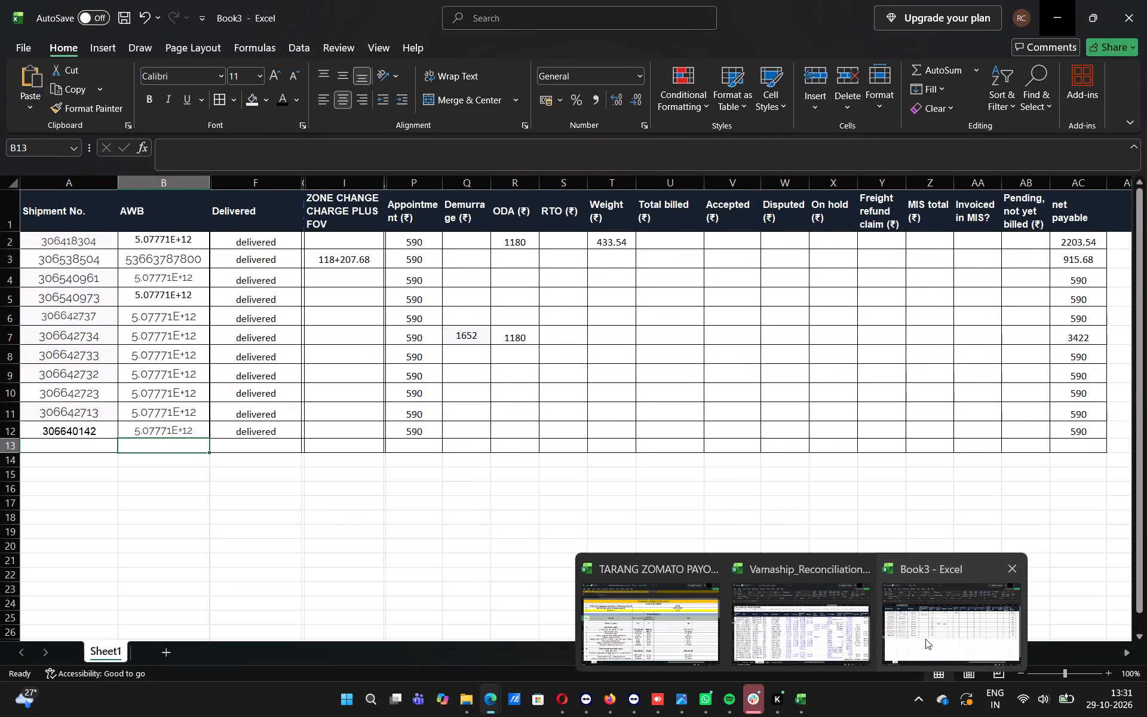
click(807, 609)
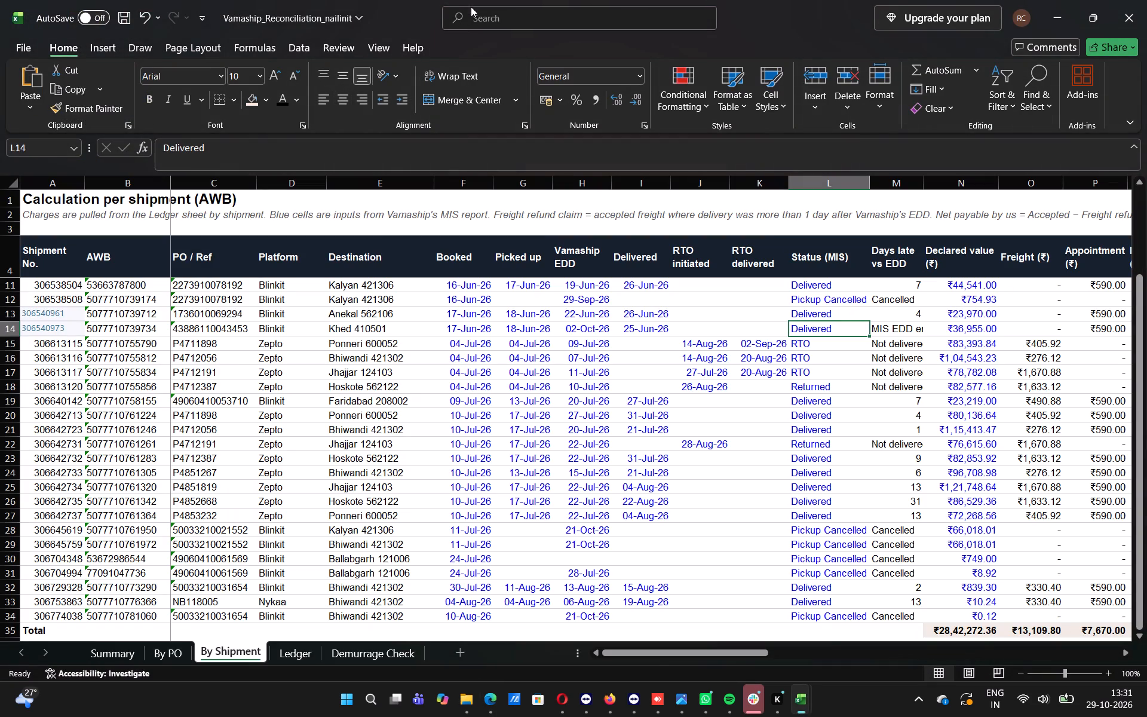
click(474, 17)
key(ctrl+v)
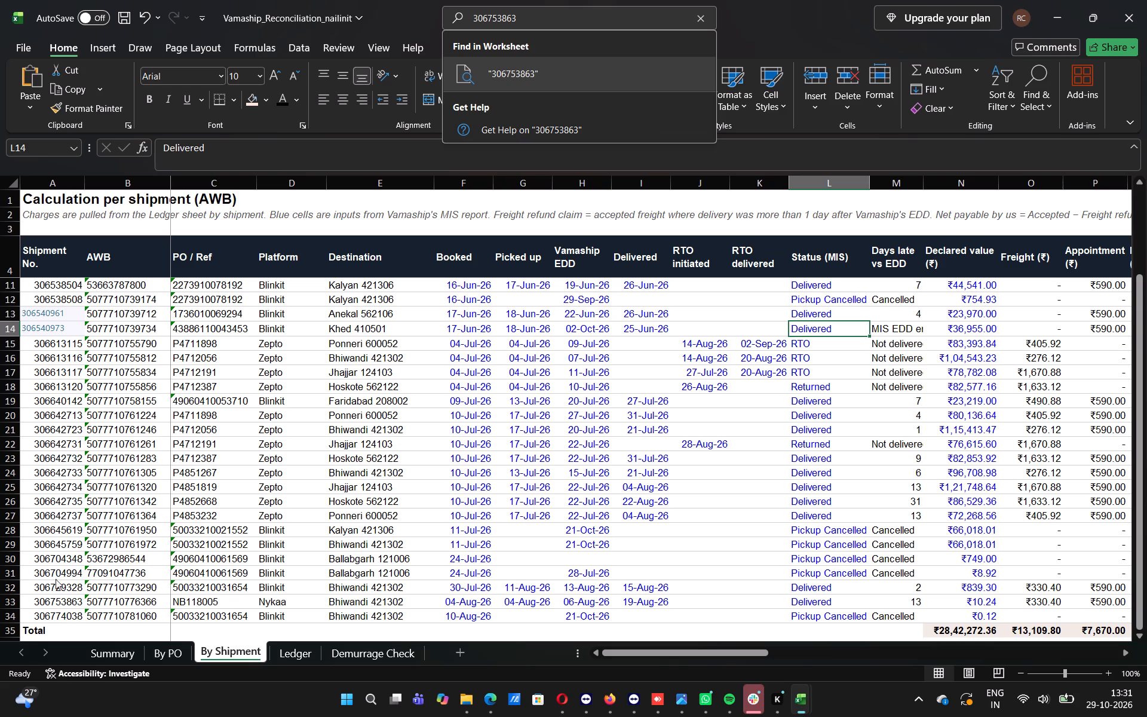
click(62, 603)
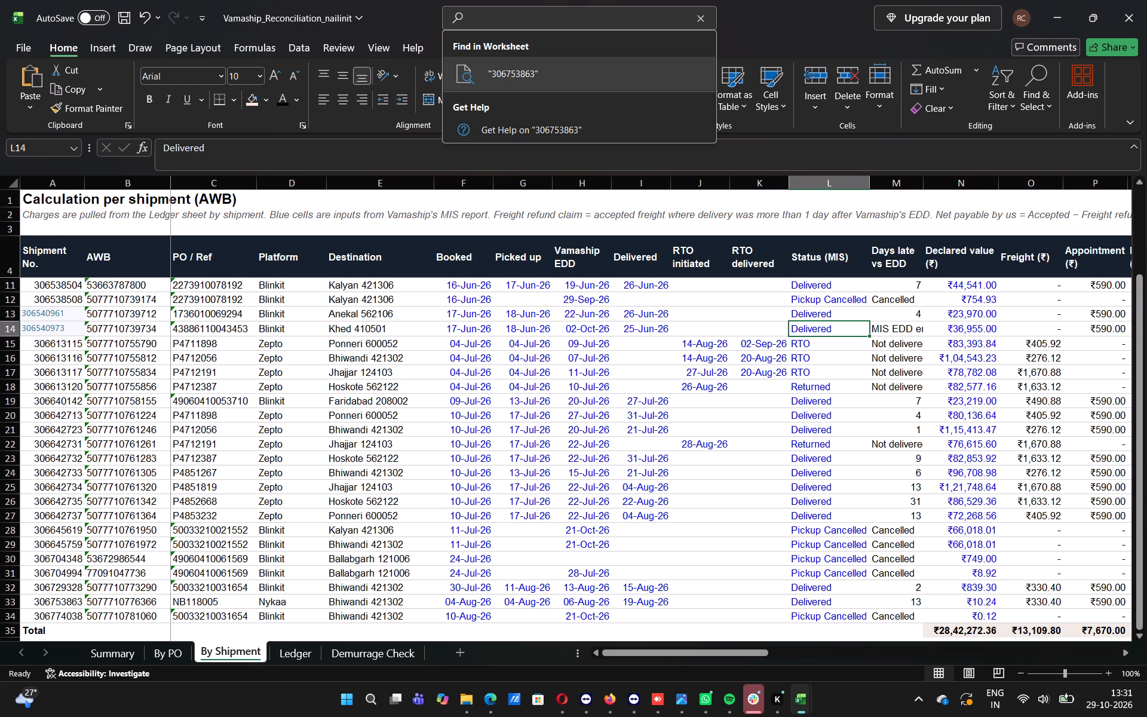
click(62, 603)
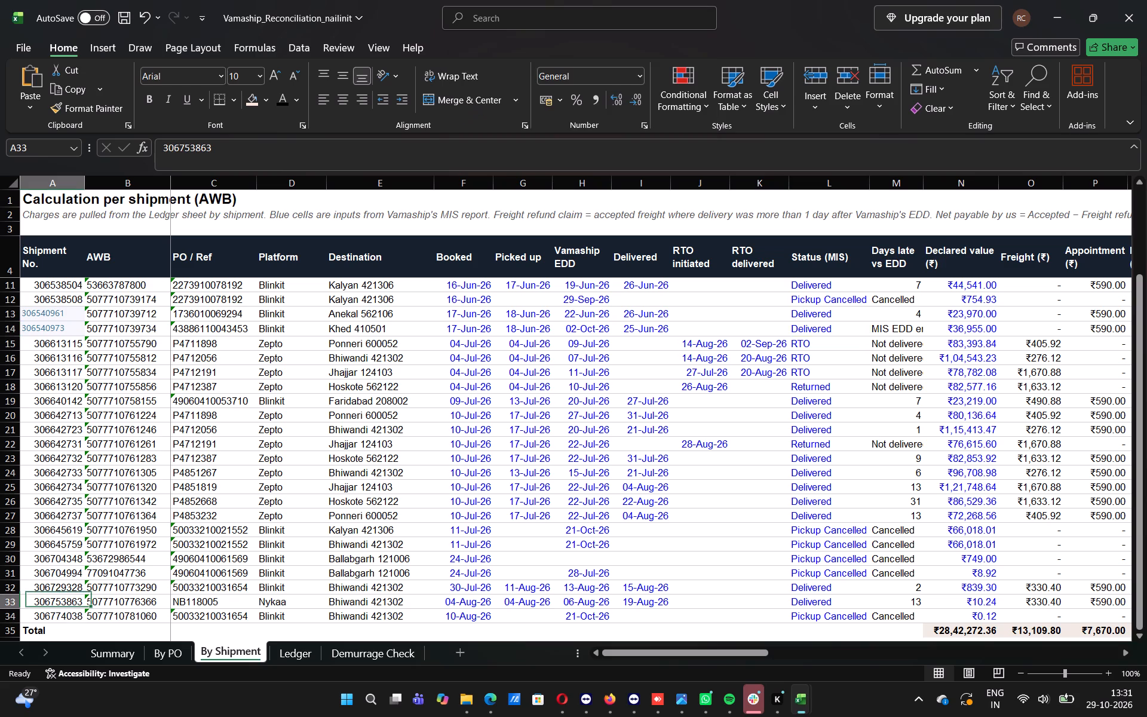
click(65, 587)
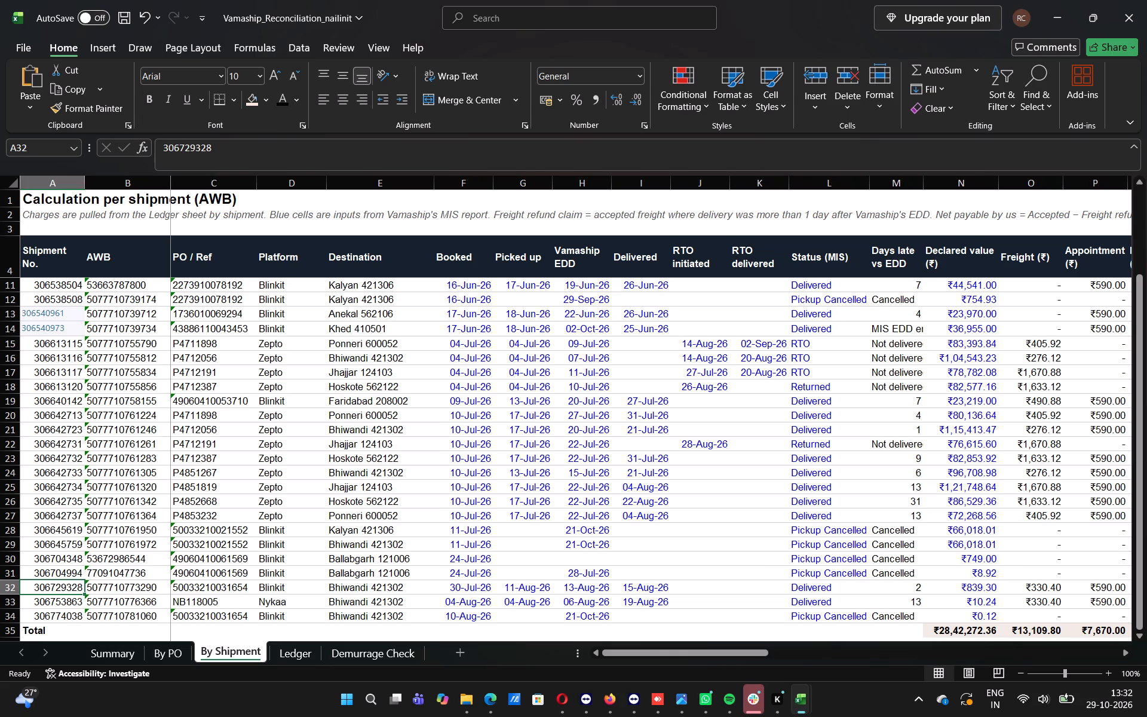
Go through the Delivered entries in the Status (MIS) column of the By Shipment sheet, from row 11 to row 33.
click(809, 287)
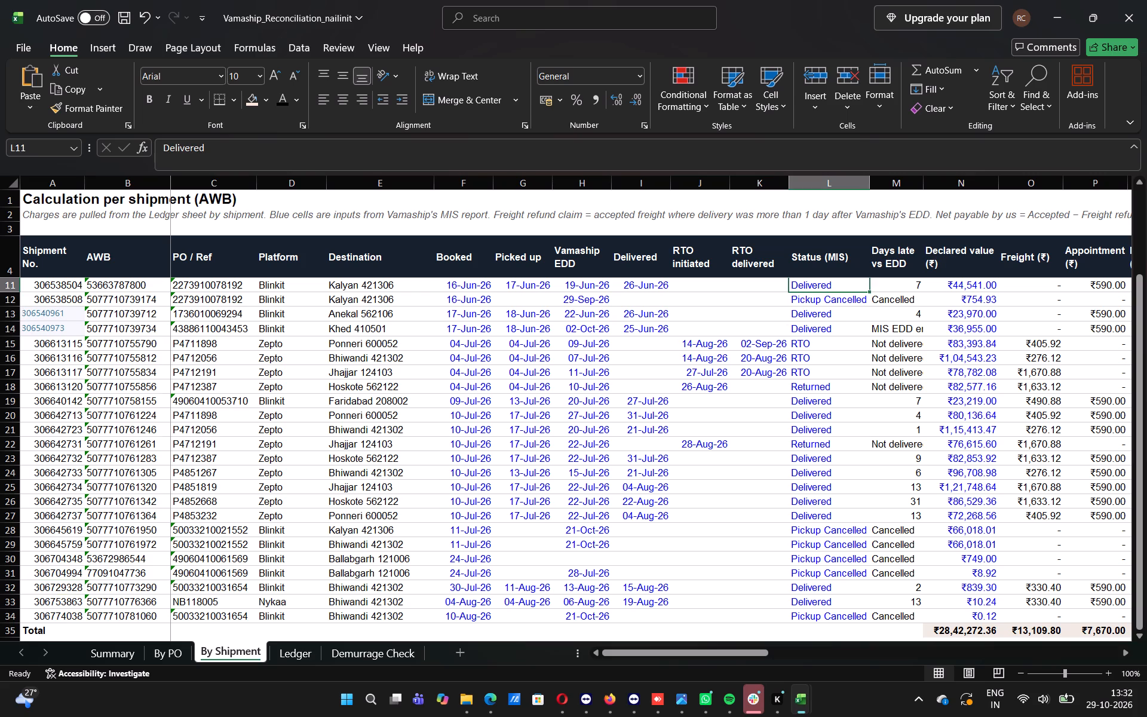
click(806, 316)
click(806, 330)
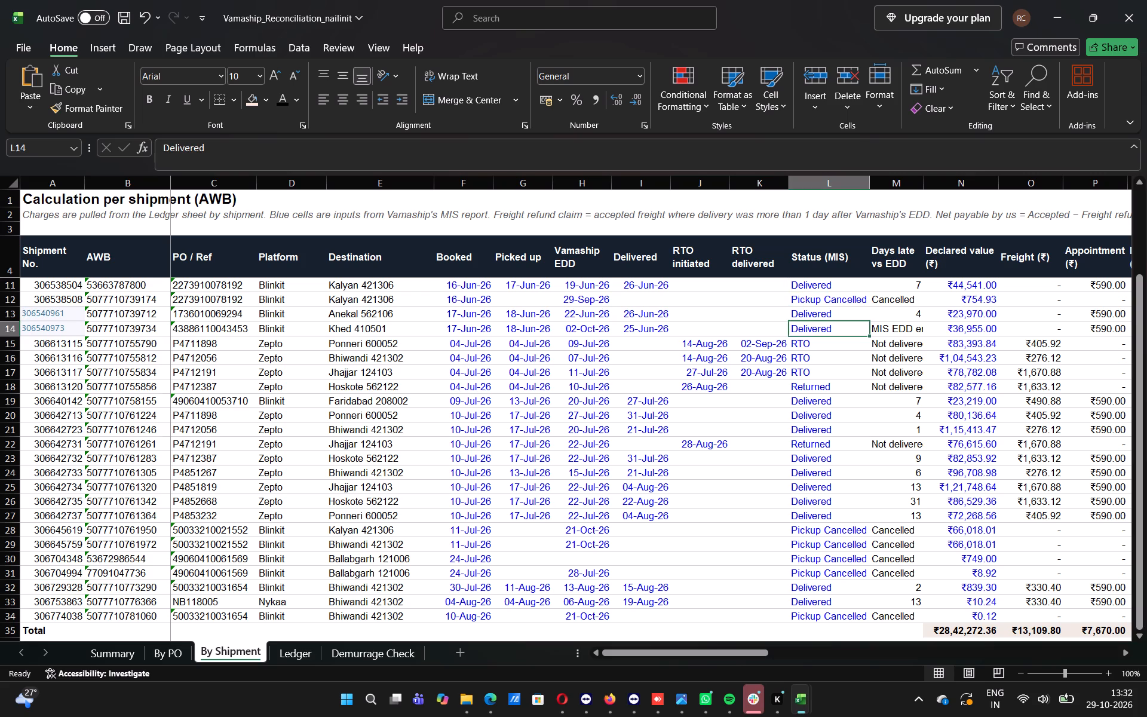
click(803, 402)
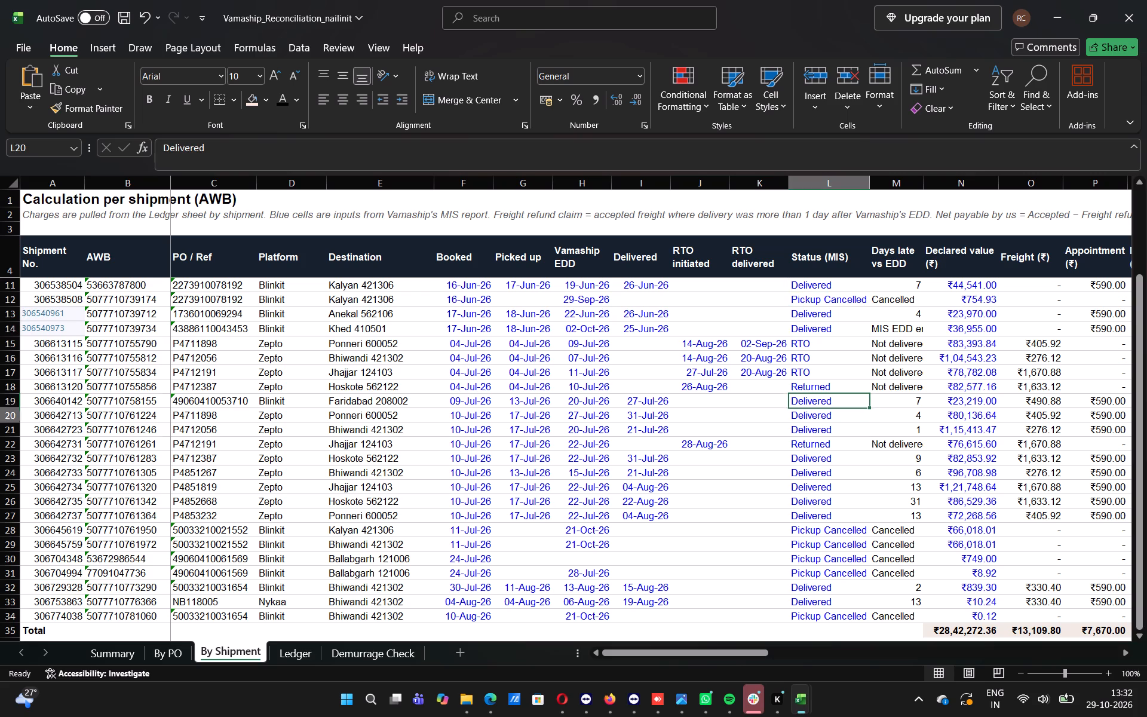
click(806, 420)
click(806, 433)
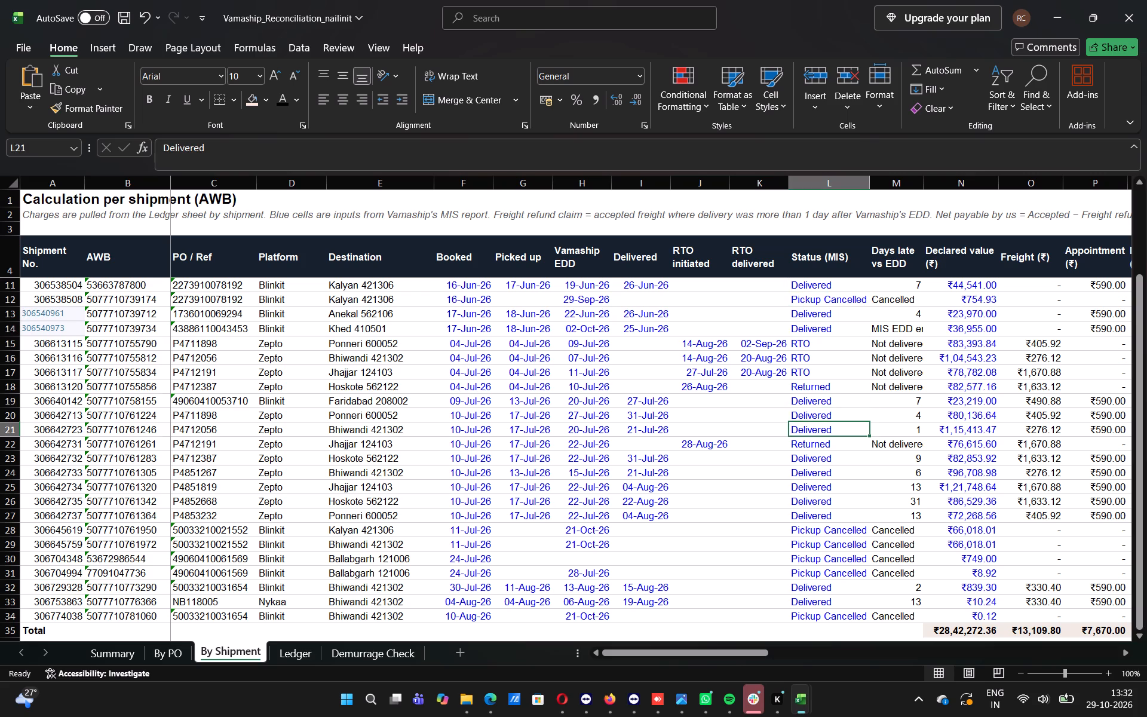
click(808, 459)
click(808, 475)
click(809, 491)
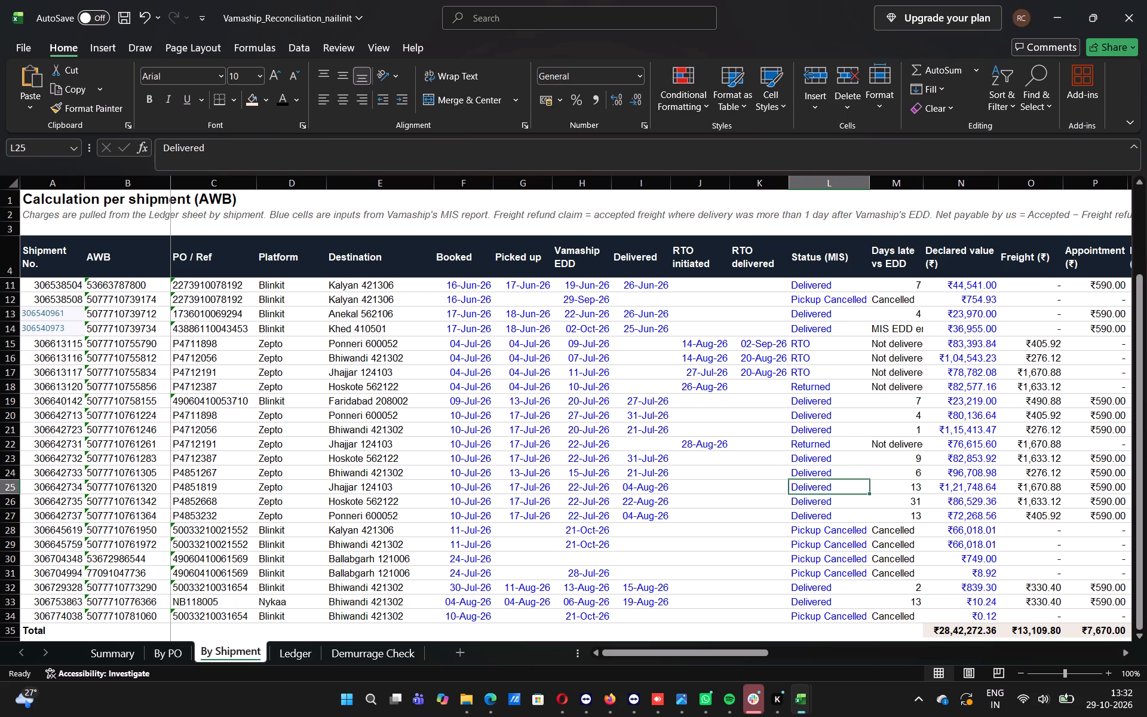
drag(809, 501, 809, 511)
click(809, 511)
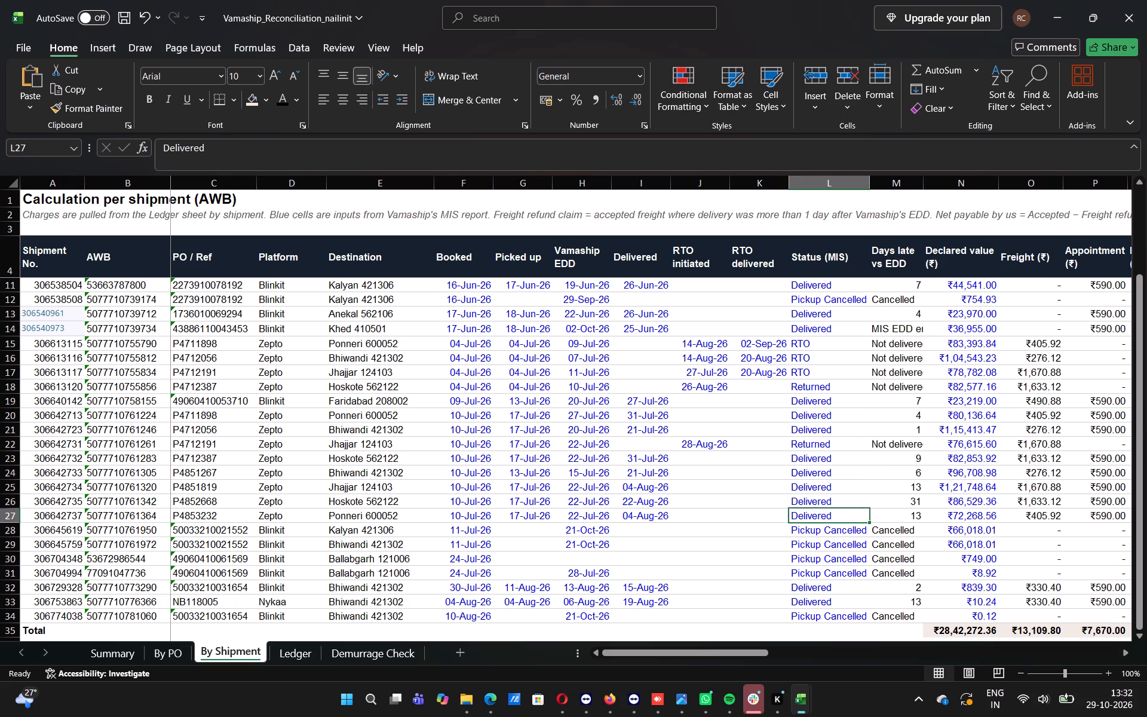
drag(806, 589, 806, 602)
click(806, 602)
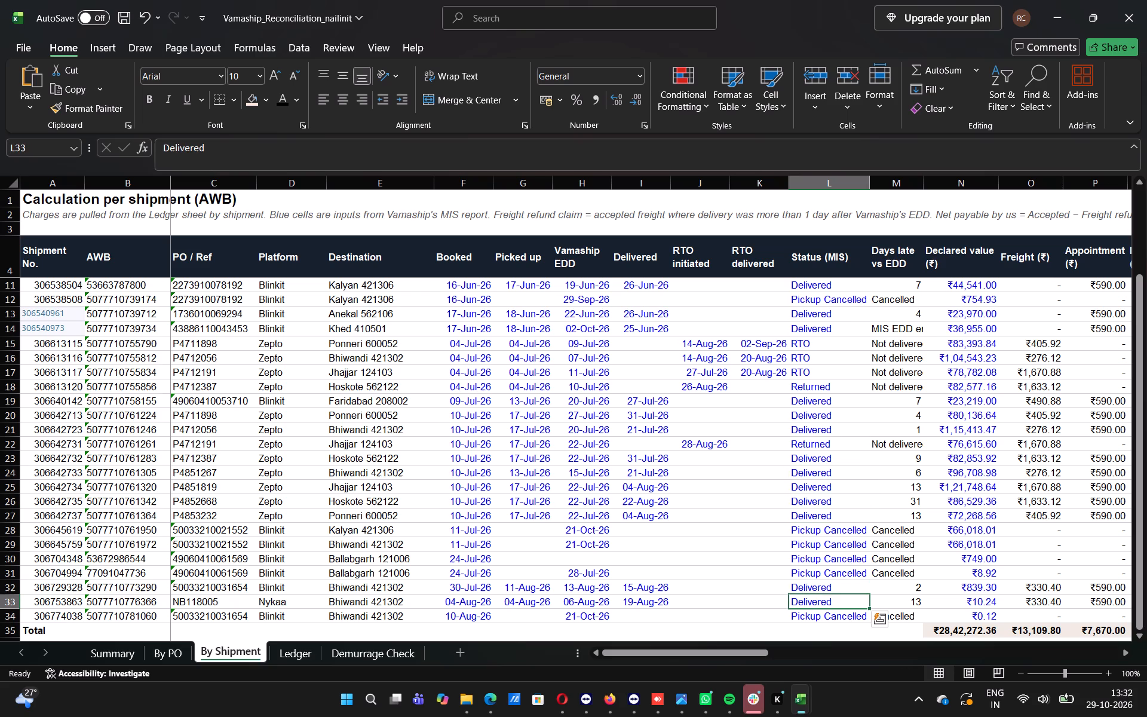
In Book3, go through the listed shipment numbers from row 4 to row 12, checking them against the delivered shipments.
click(932, 603)
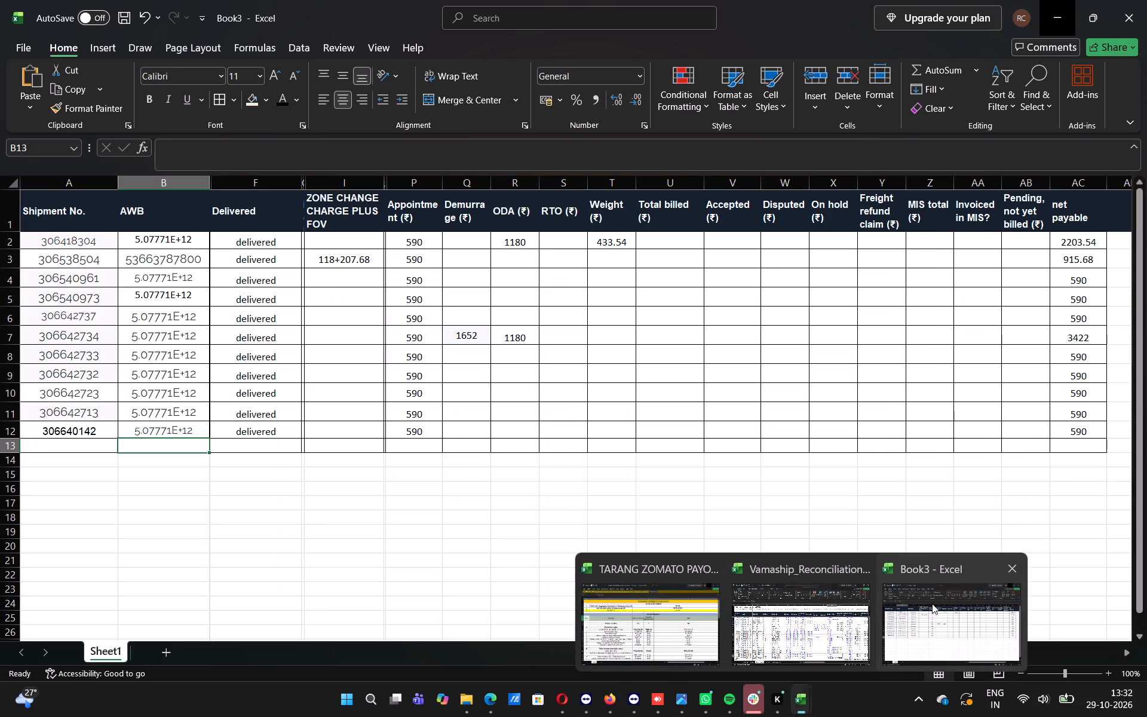
click(78, 277)
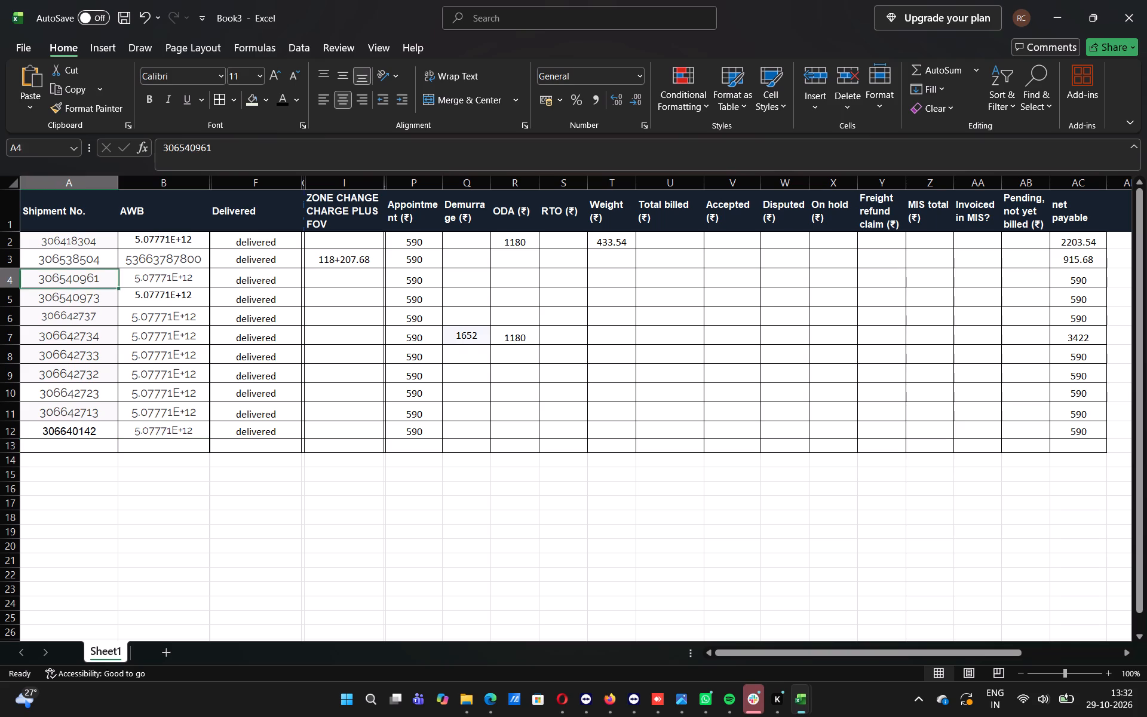
click(81, 291)
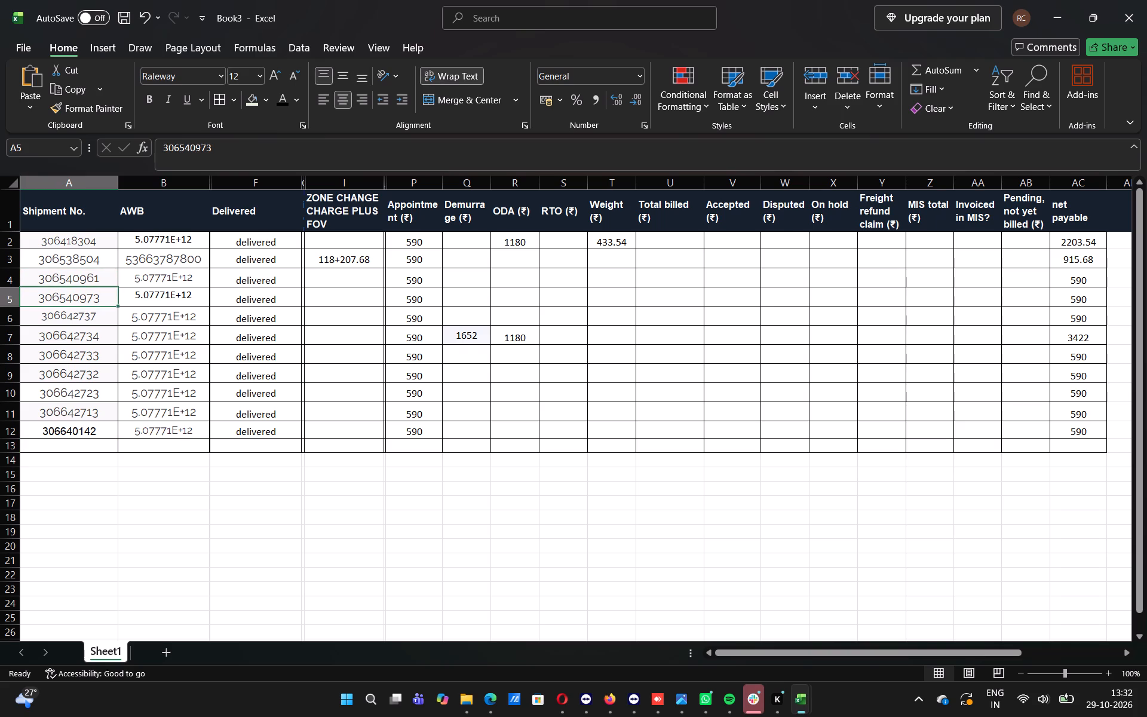
click(81, 314)
click(79, 339)
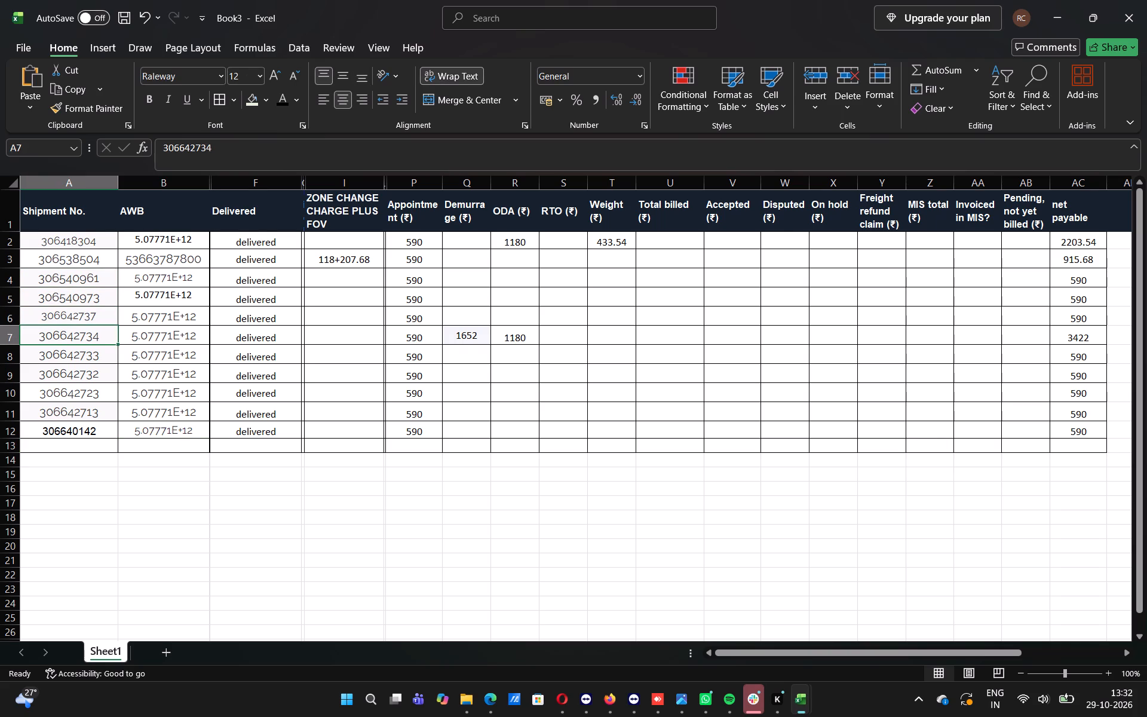
drag(78, 358, 78, 375)
click(78, 375)
click(77, 396)
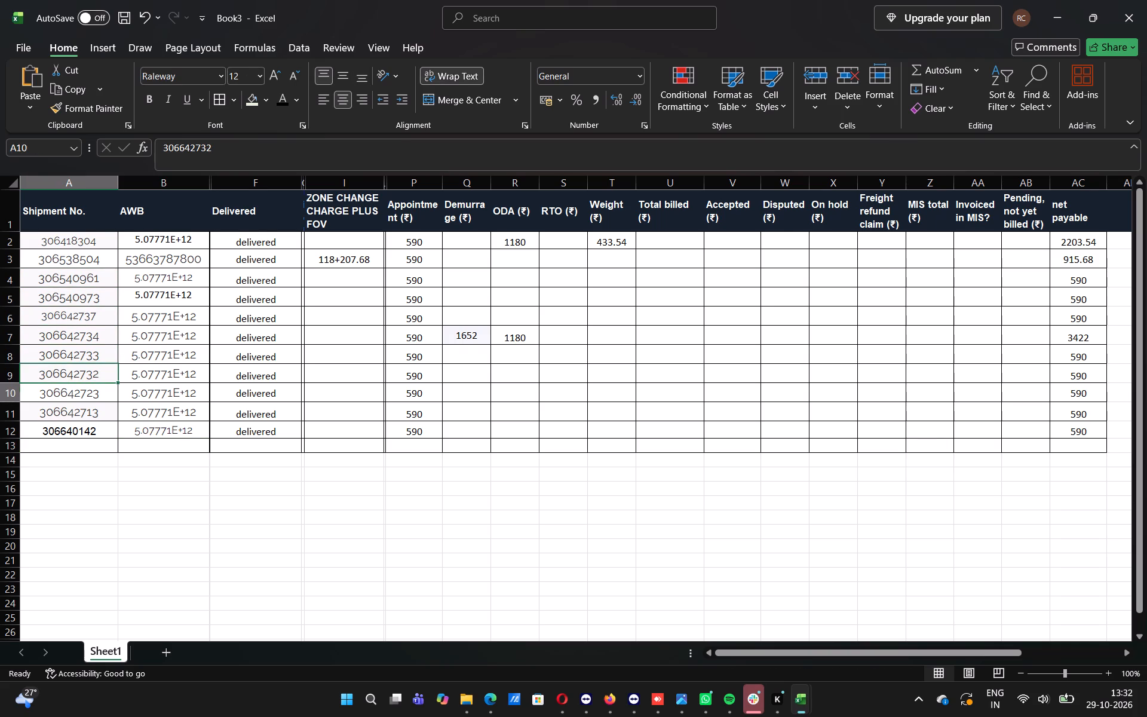
click(77, 413)
click(77, 429)
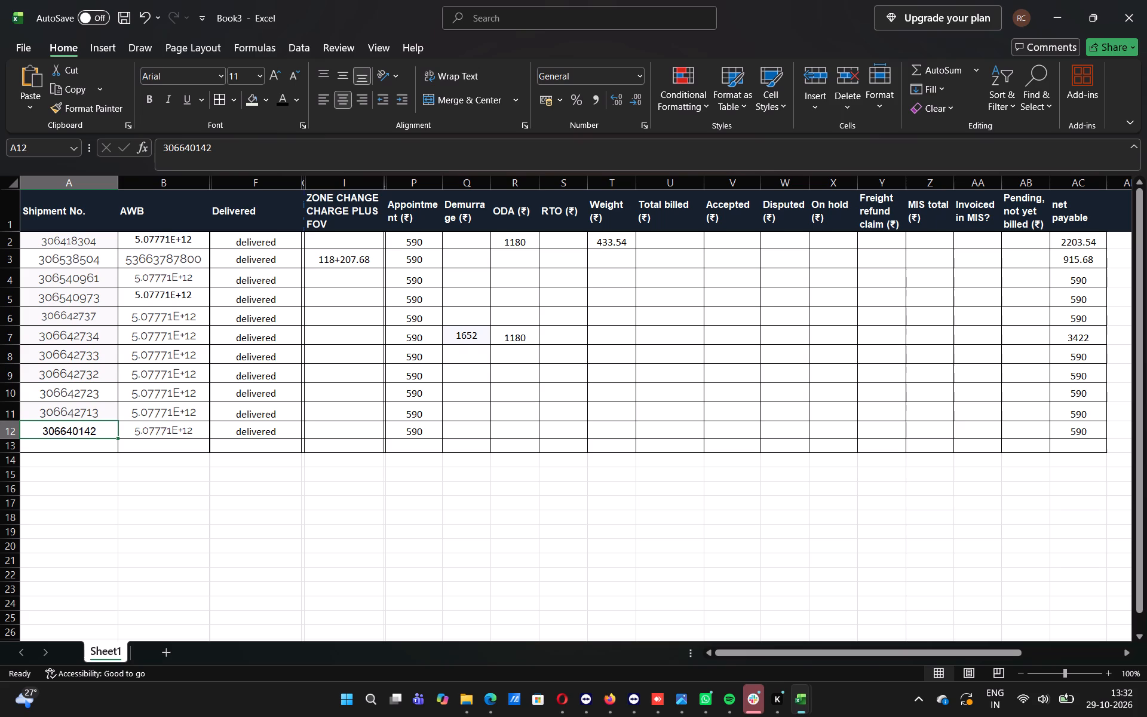
click(1062, 2)
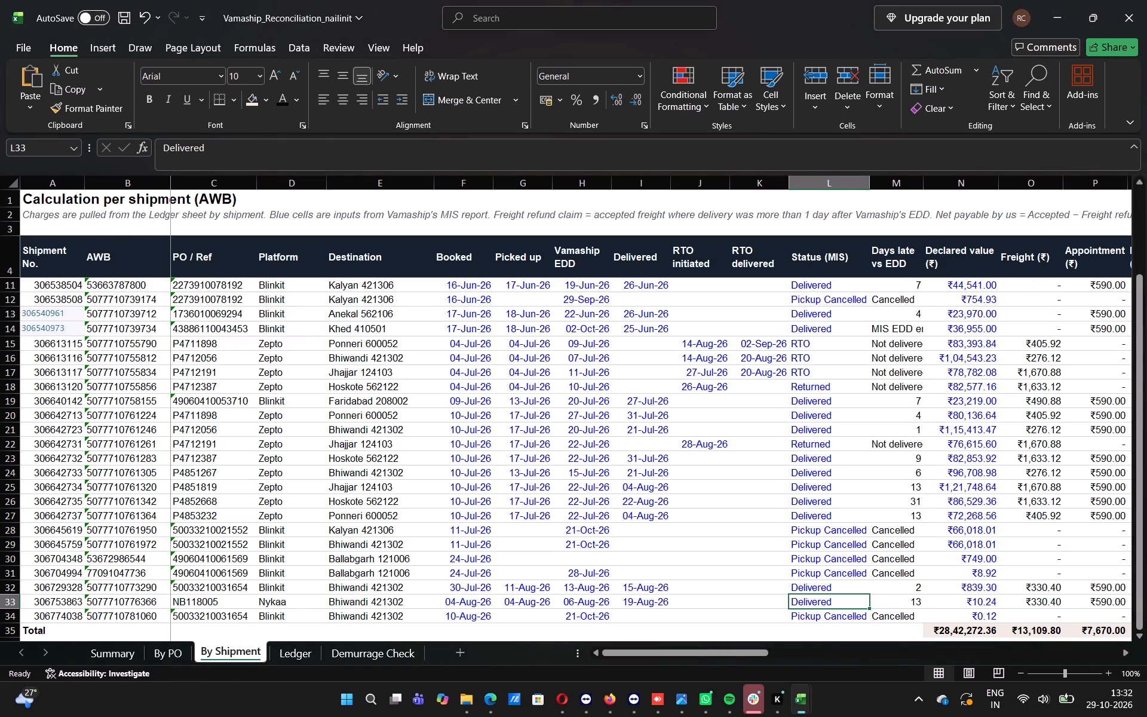
click(65, 603)
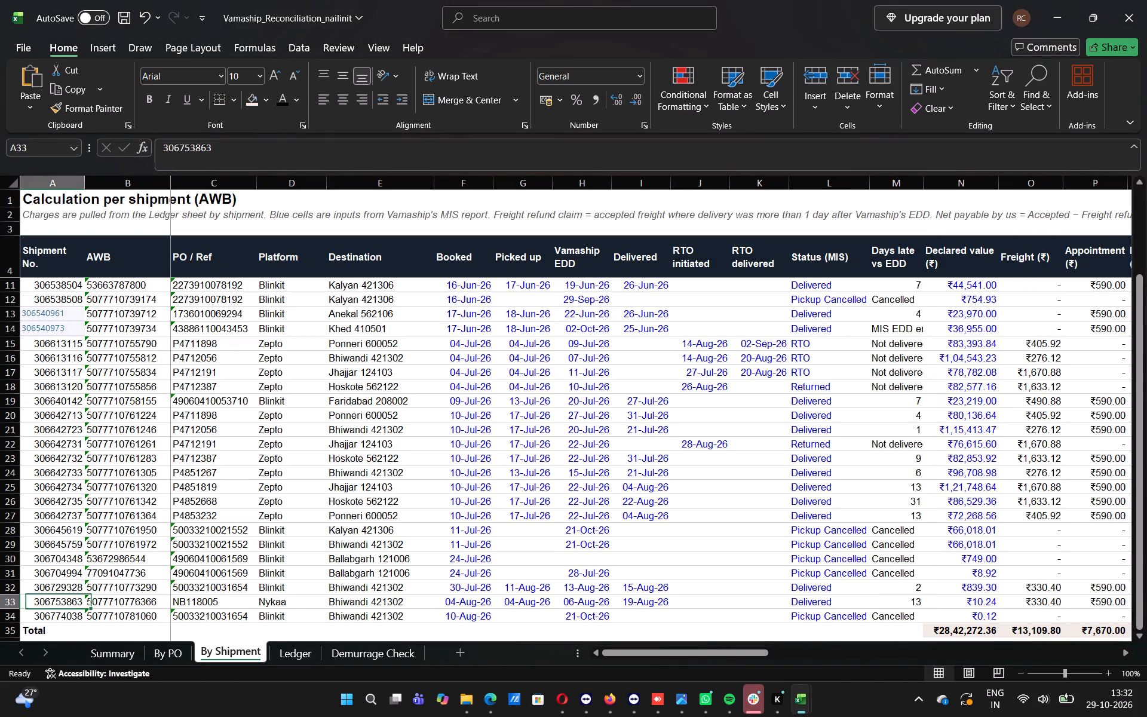
click(56, 588)
key(ctrl+c)
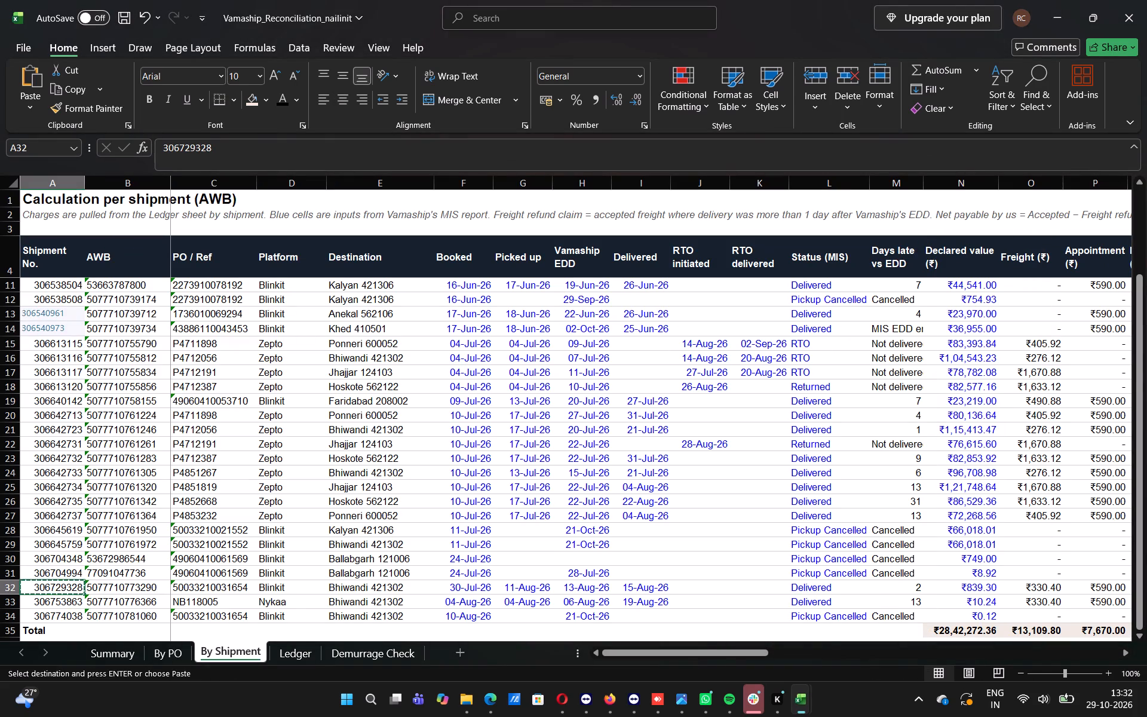
click(1059, 7)
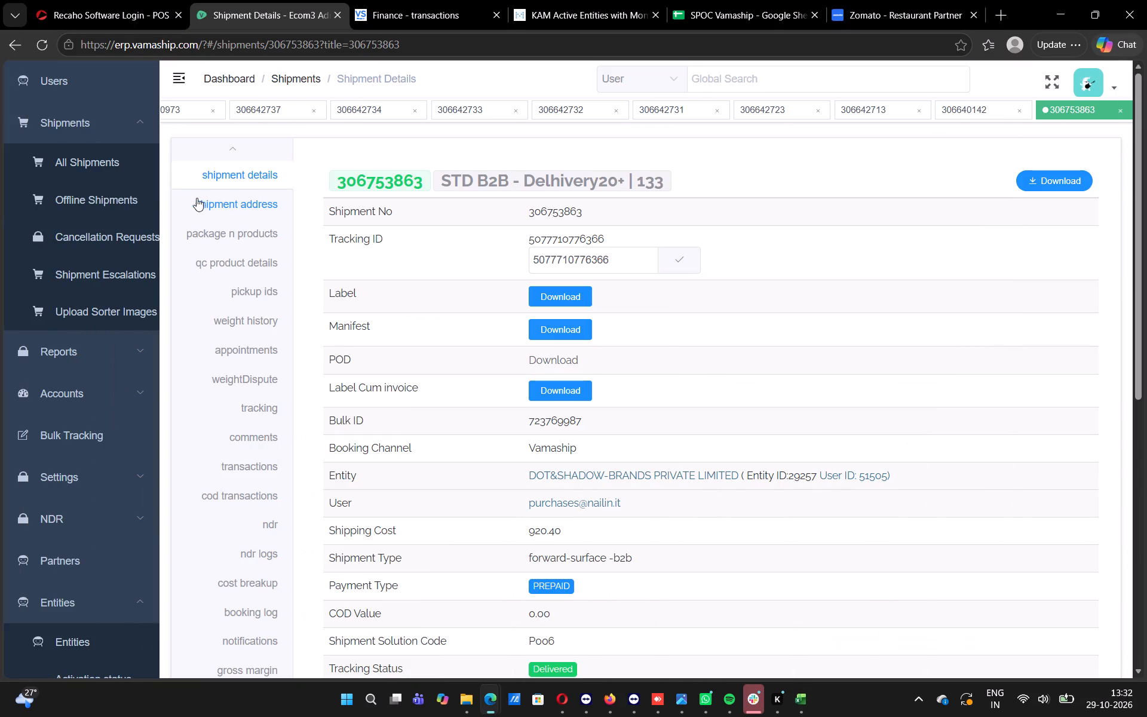
click(114, 159)
click(203, 164)
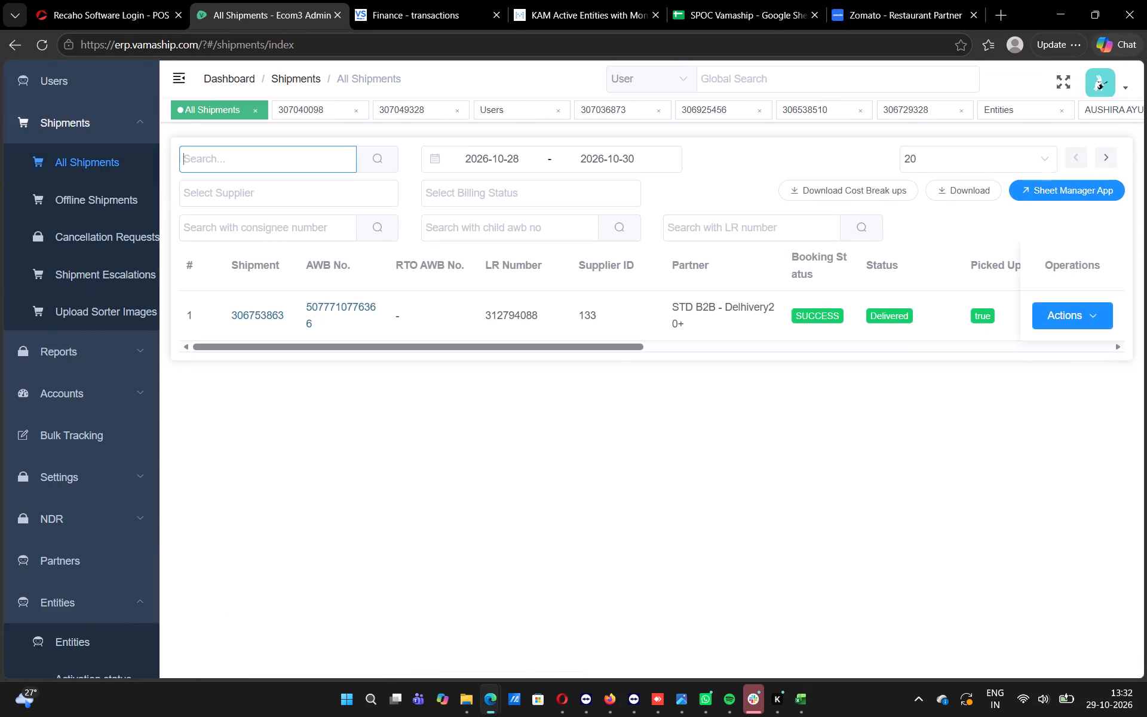
key(ctrl+v)
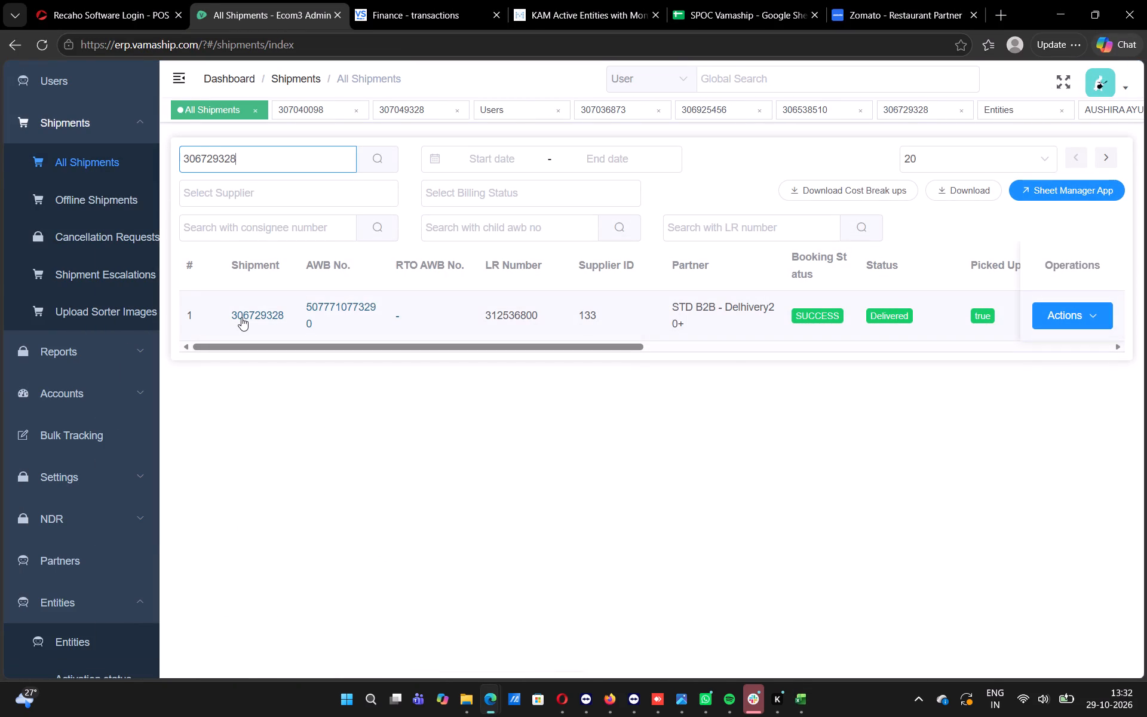
click(241, 317)
click(248, 406)
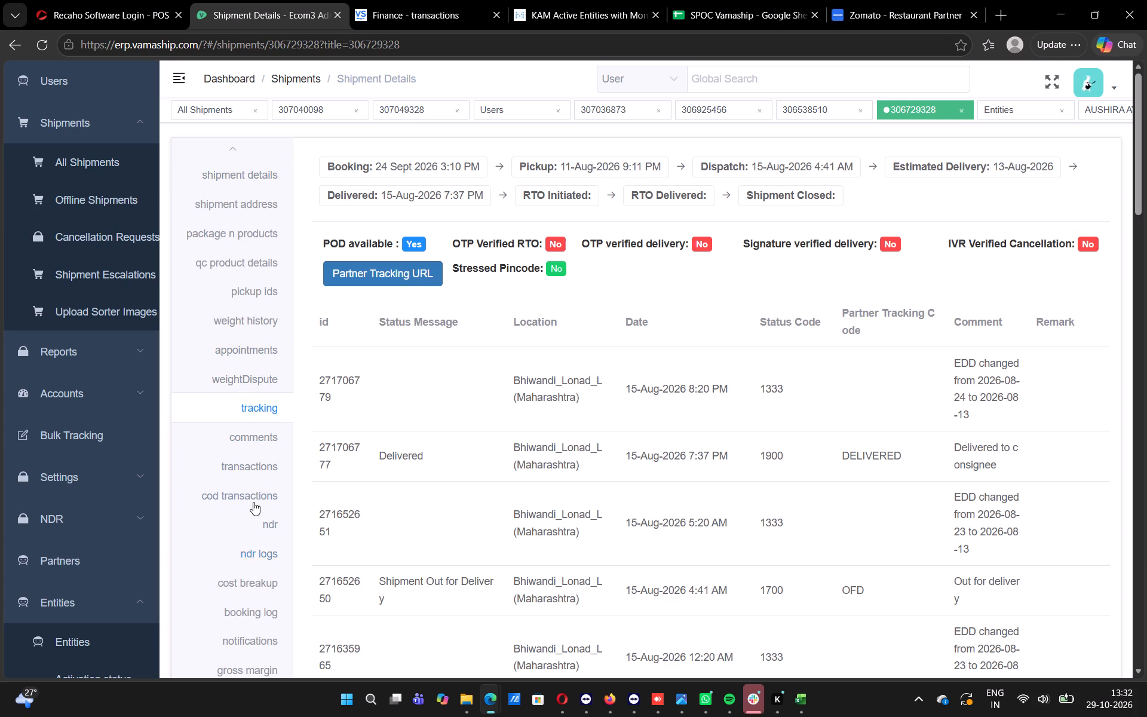
click(254, 471)
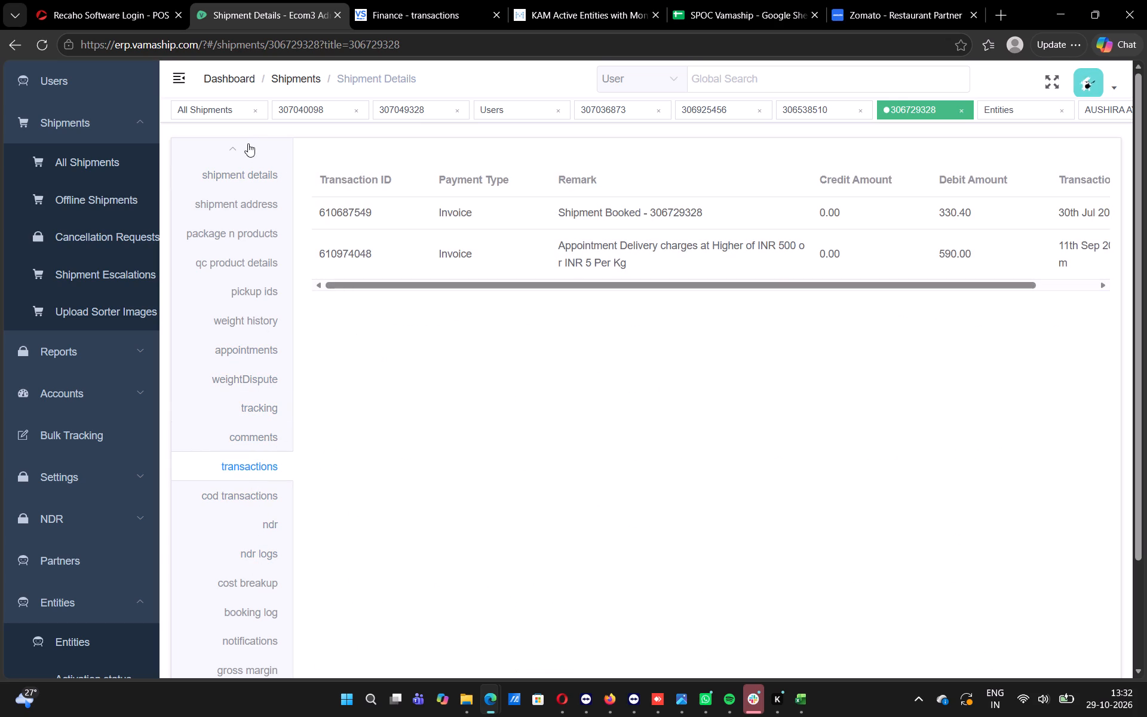
click(252, 177)
drag(513, 217, 586, 223)
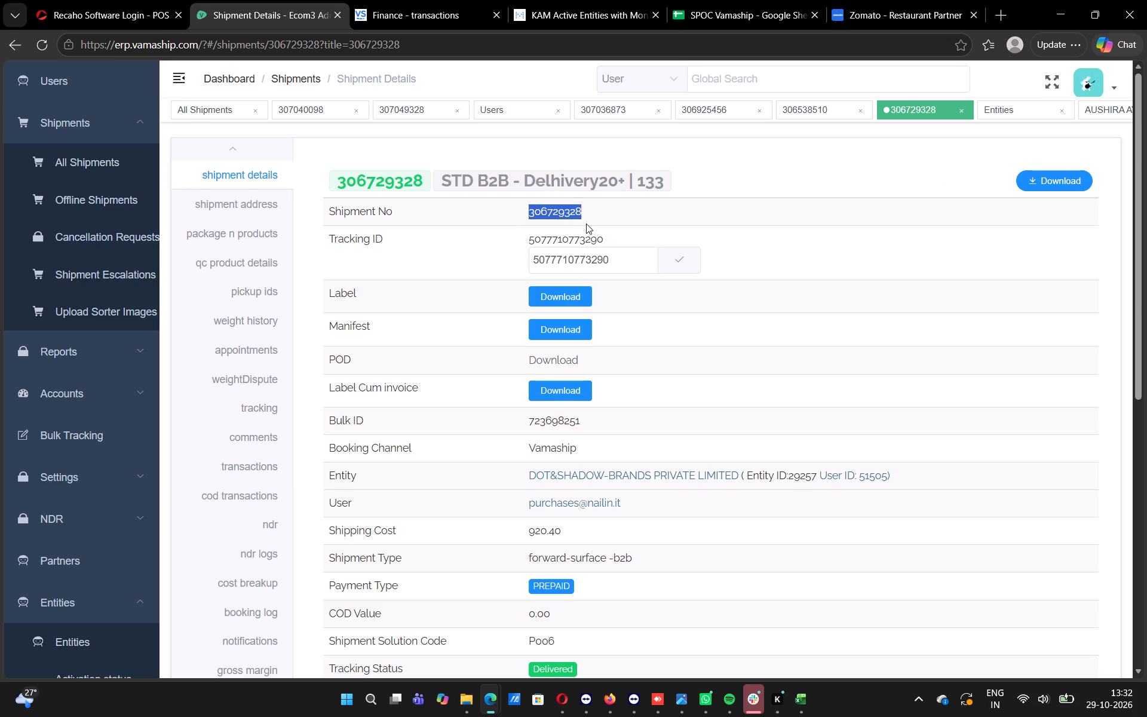
drag(586, 223, 602, 223)
key(ctrl+c)
click(952, 633)
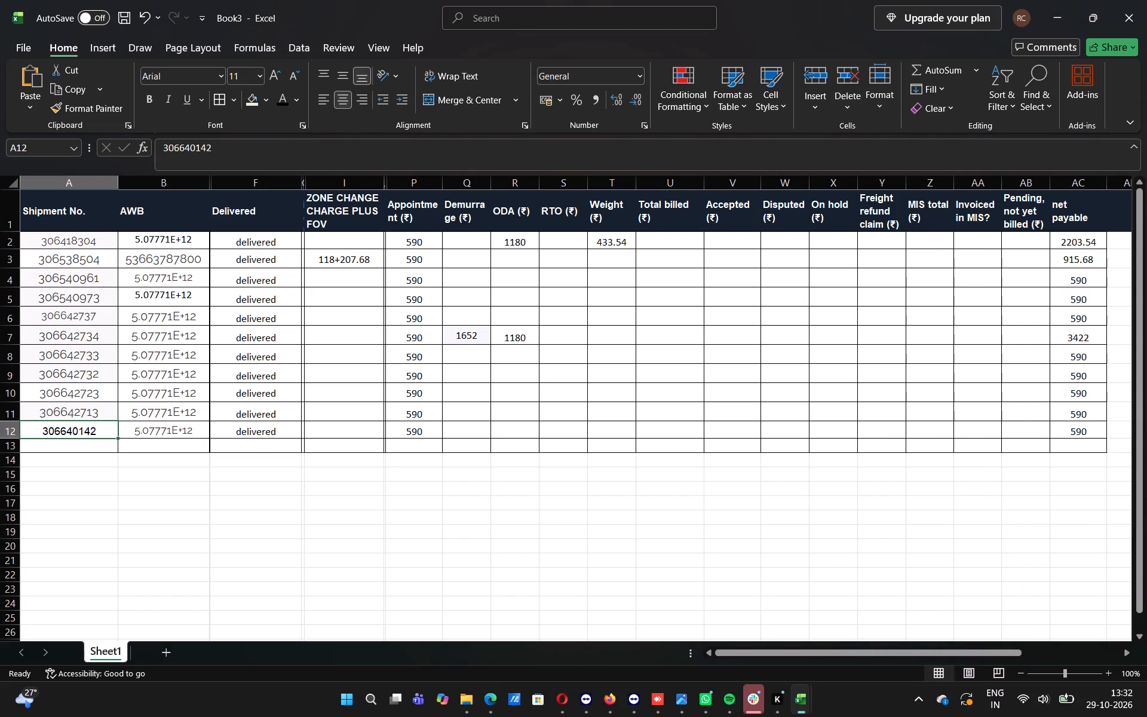
click(82, 451)
key(ctrl+v)
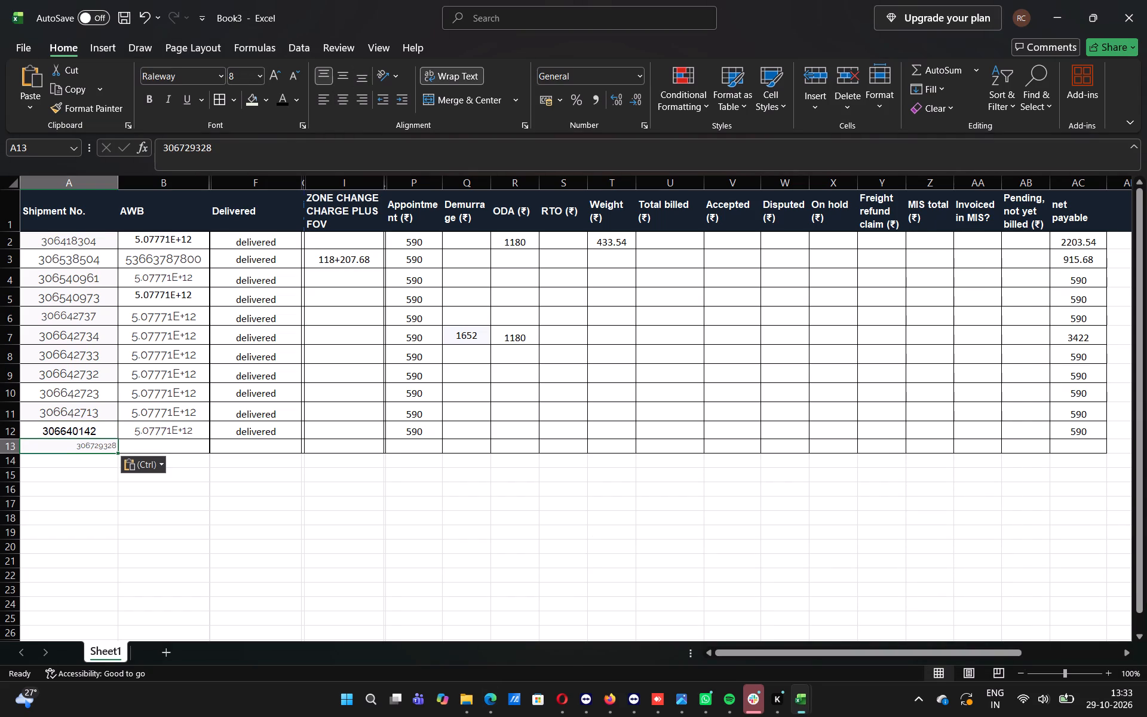
click(263, 69)
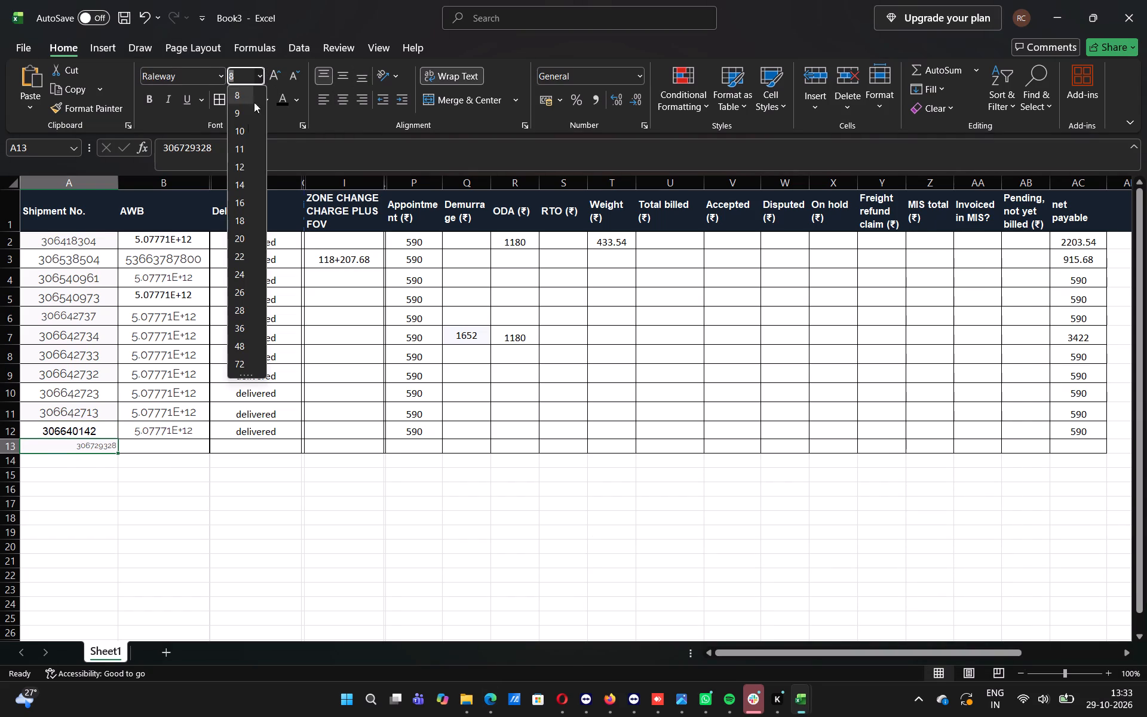
click(238, 162)
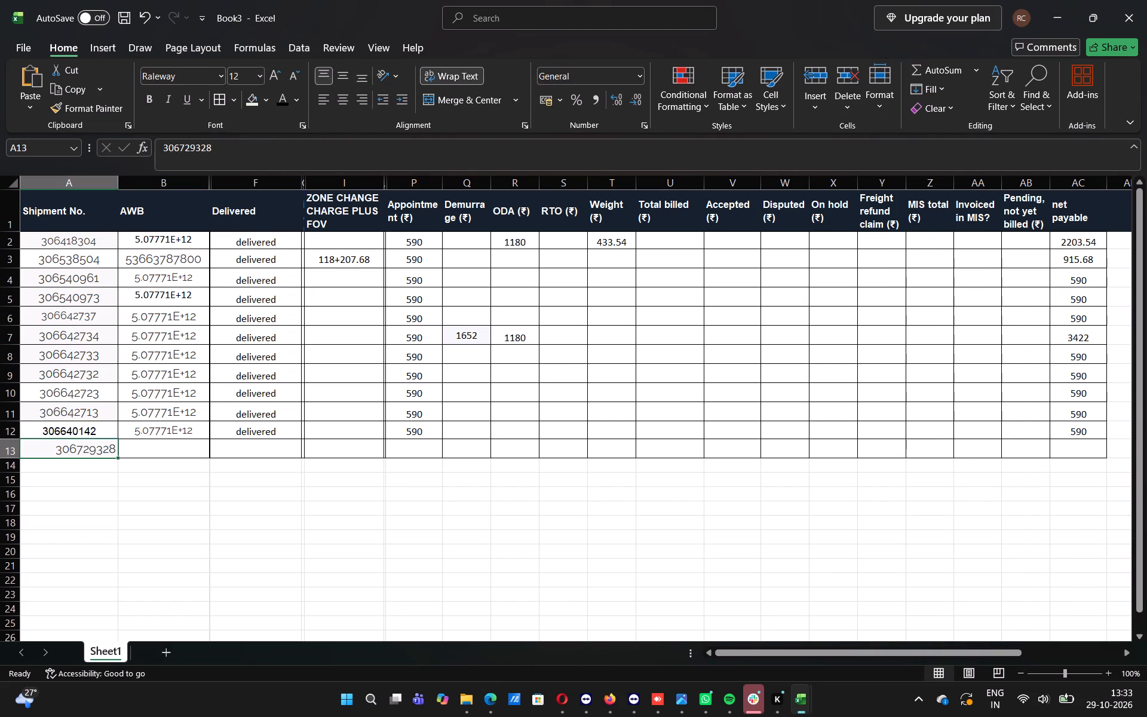
click(169, 451)
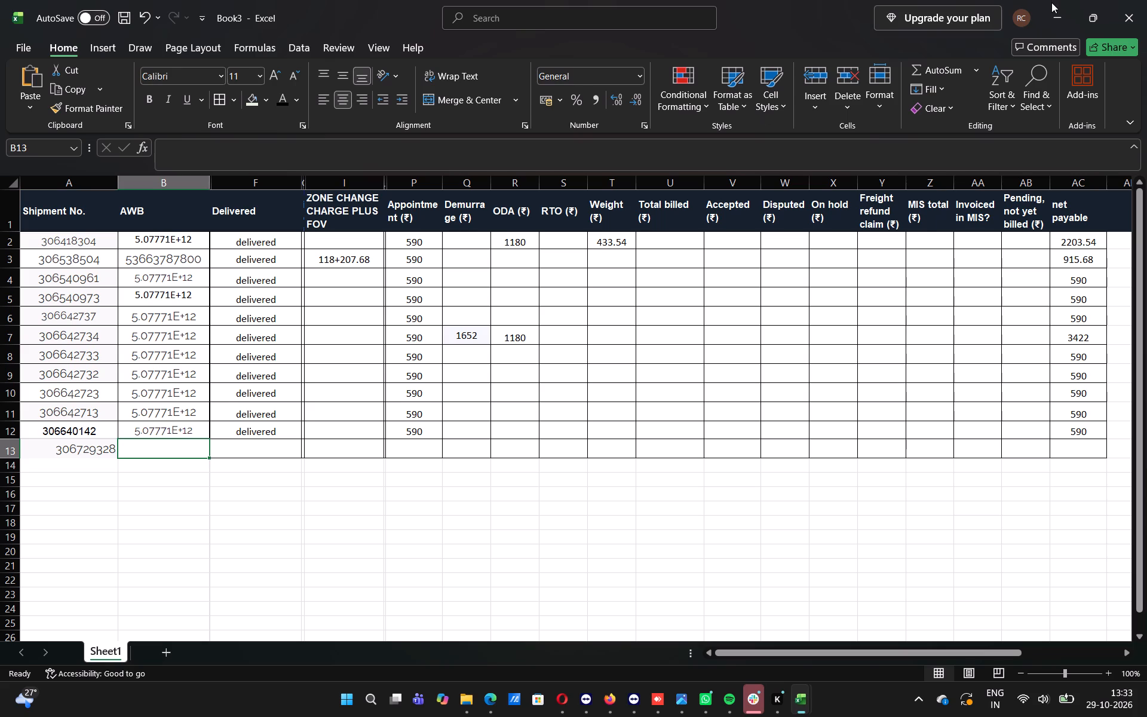
click(1051, 2)
click(522, 237)
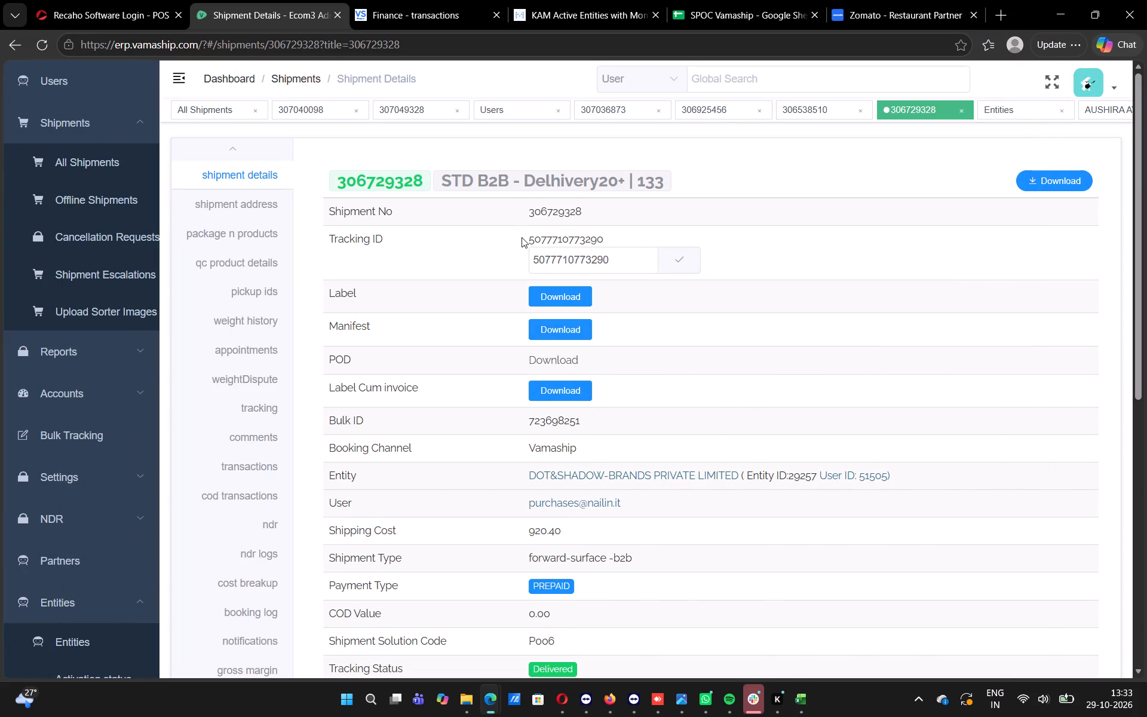
drag(522, 237, 616, 243)
key(ctrl+c)
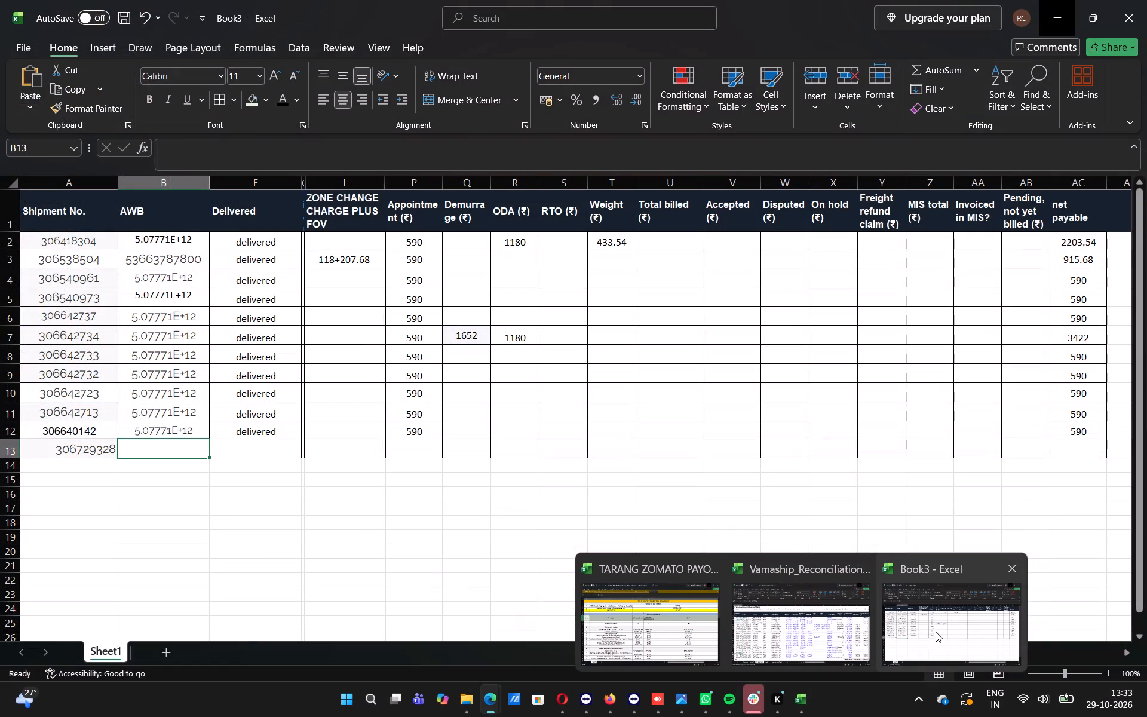
click(936, 632)
click(185, 453)
key(ctrl+v)
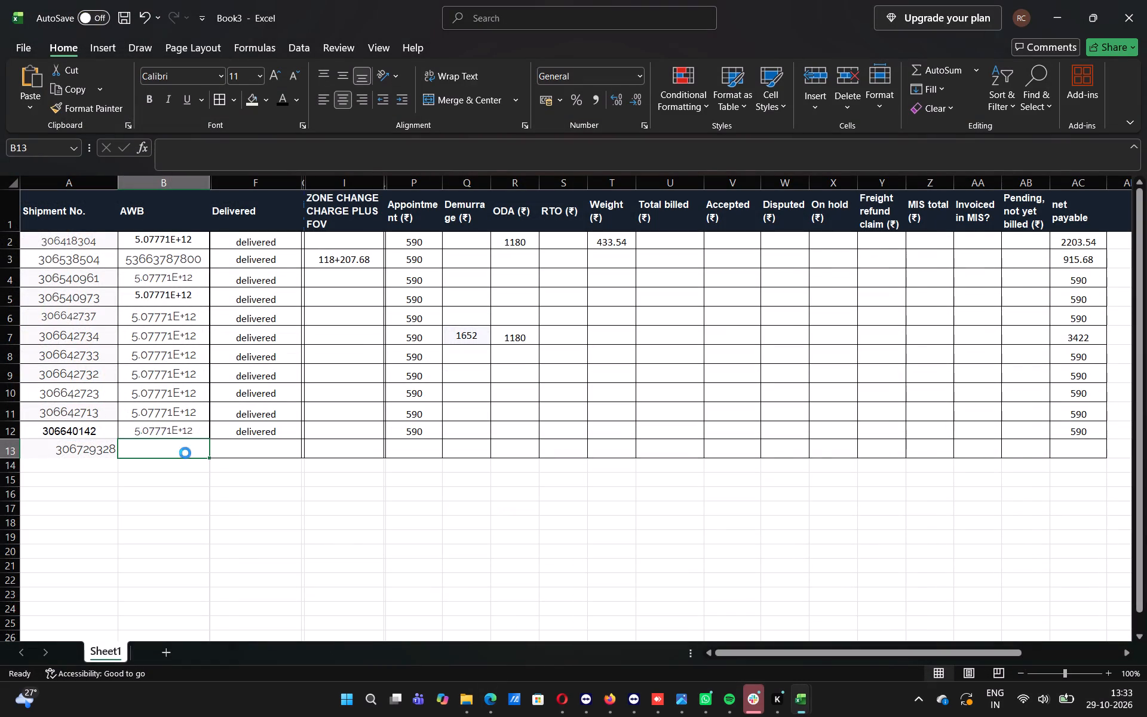
click(262, 72)
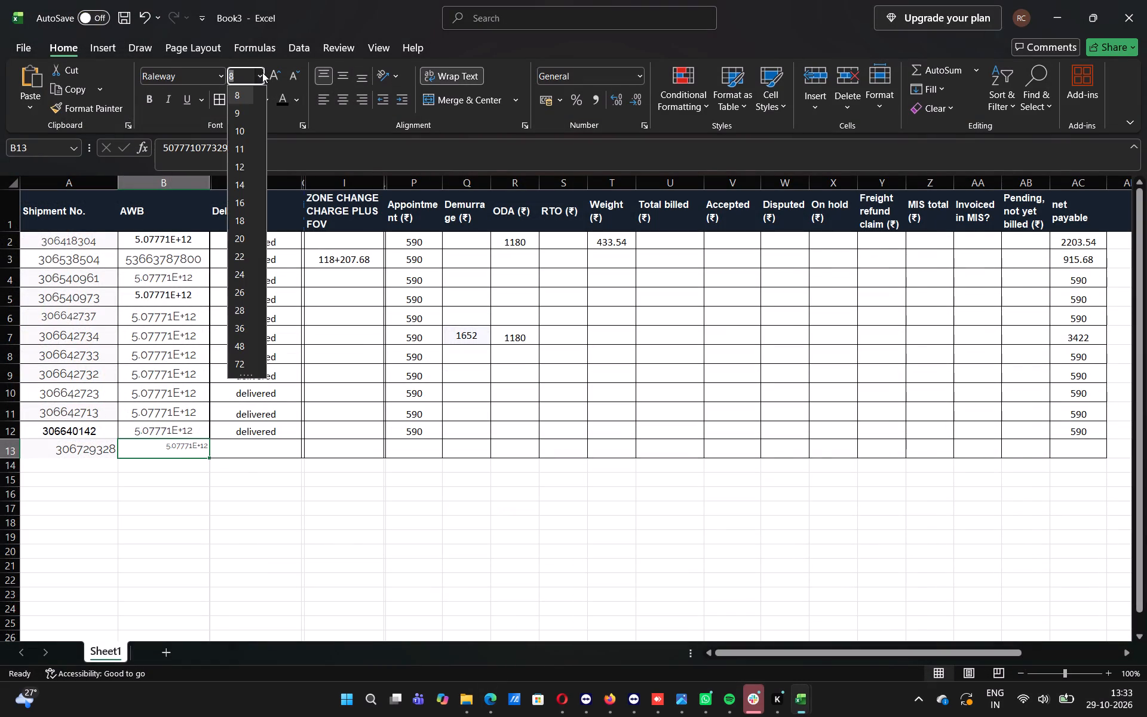
click(240, 167)
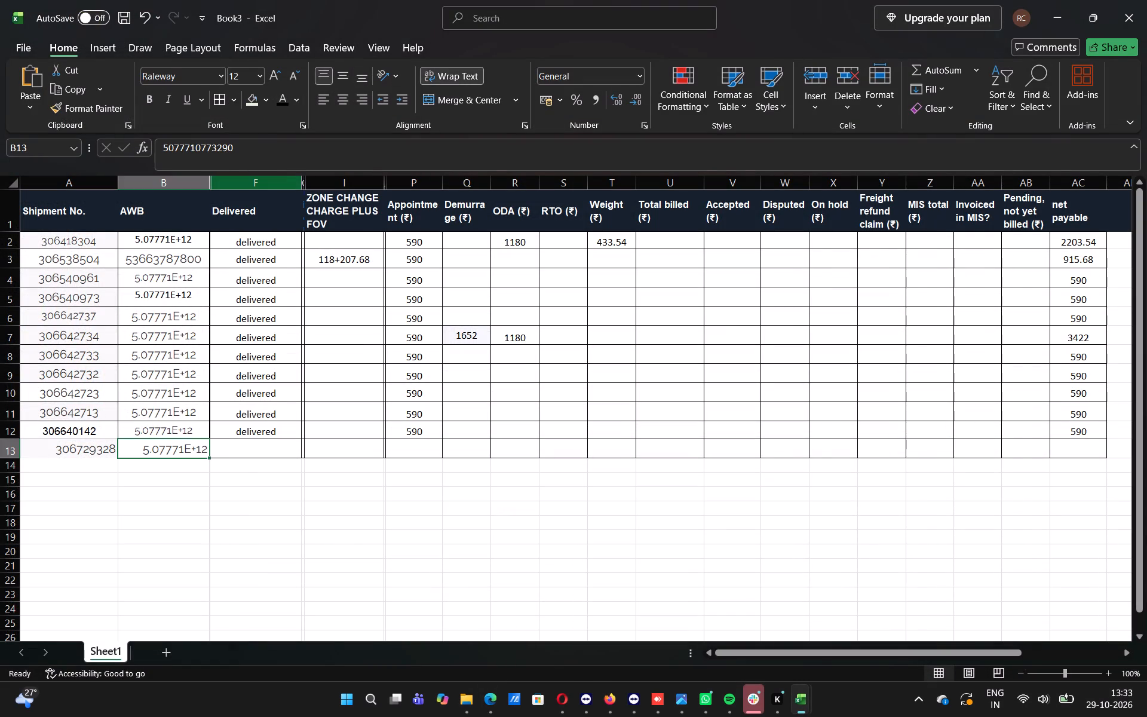
Complete row 13 by copying the delivered status, 590 appointment charge and 590 net payable from row 12.
click(267, 430)
key(ctrl+c)
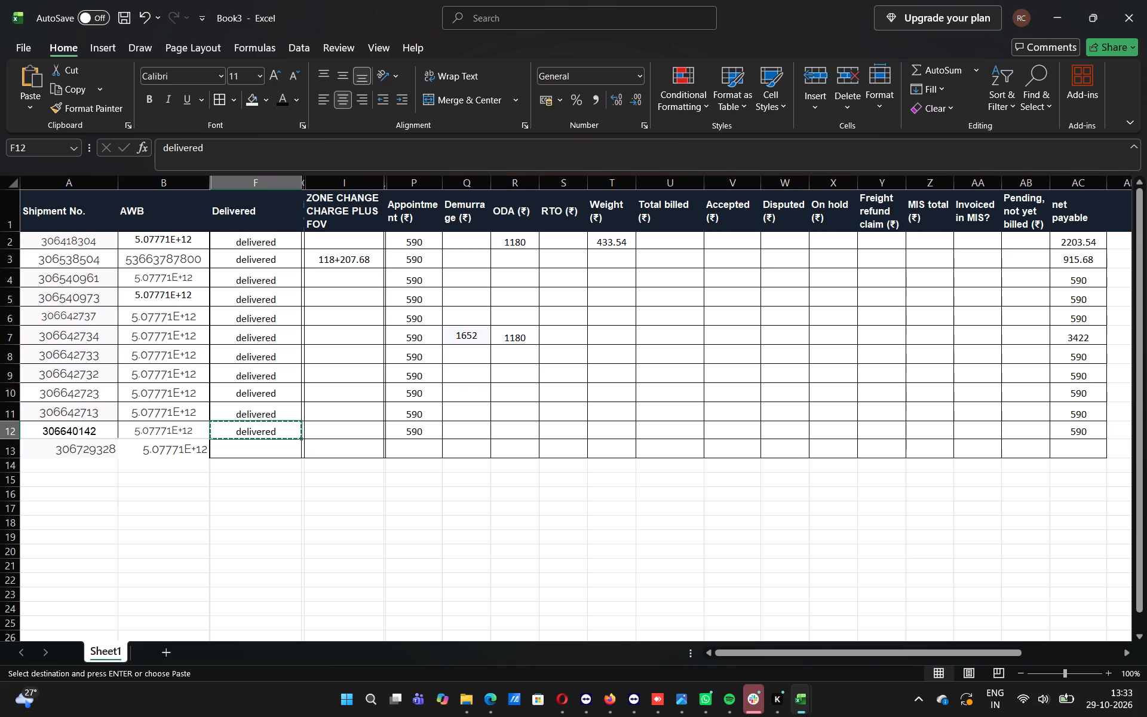
click(268, 454)
key(ctrl+v)
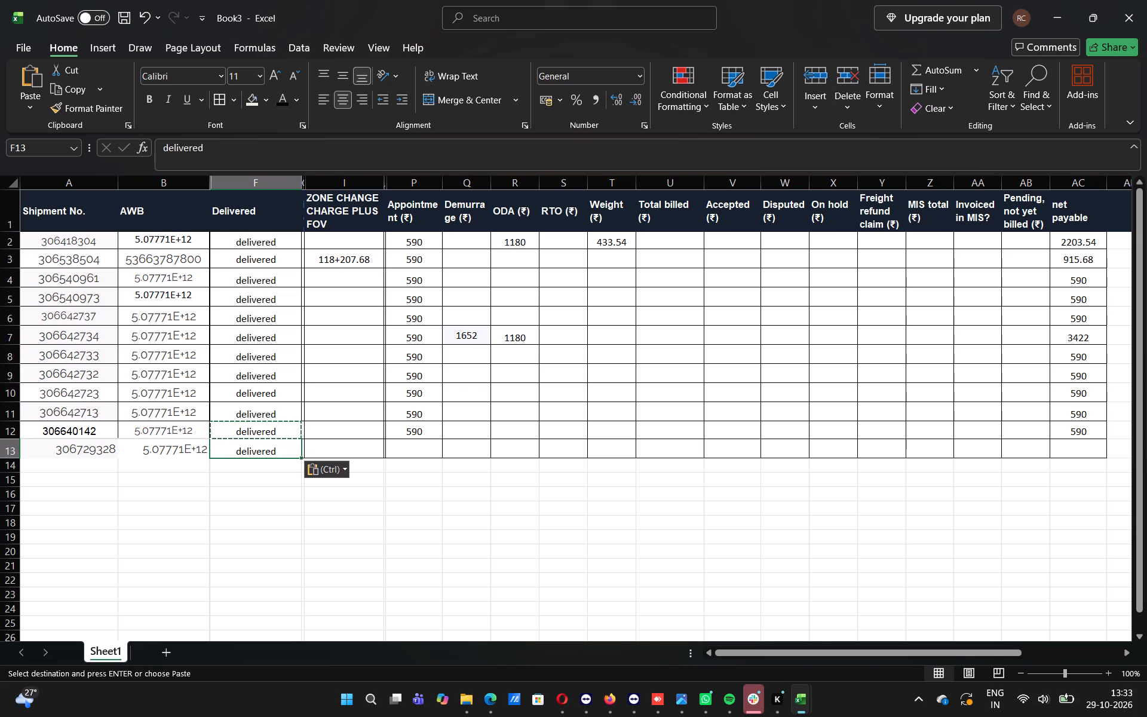
click(409, 430)
key(ctrl+c)
click(416, 450)
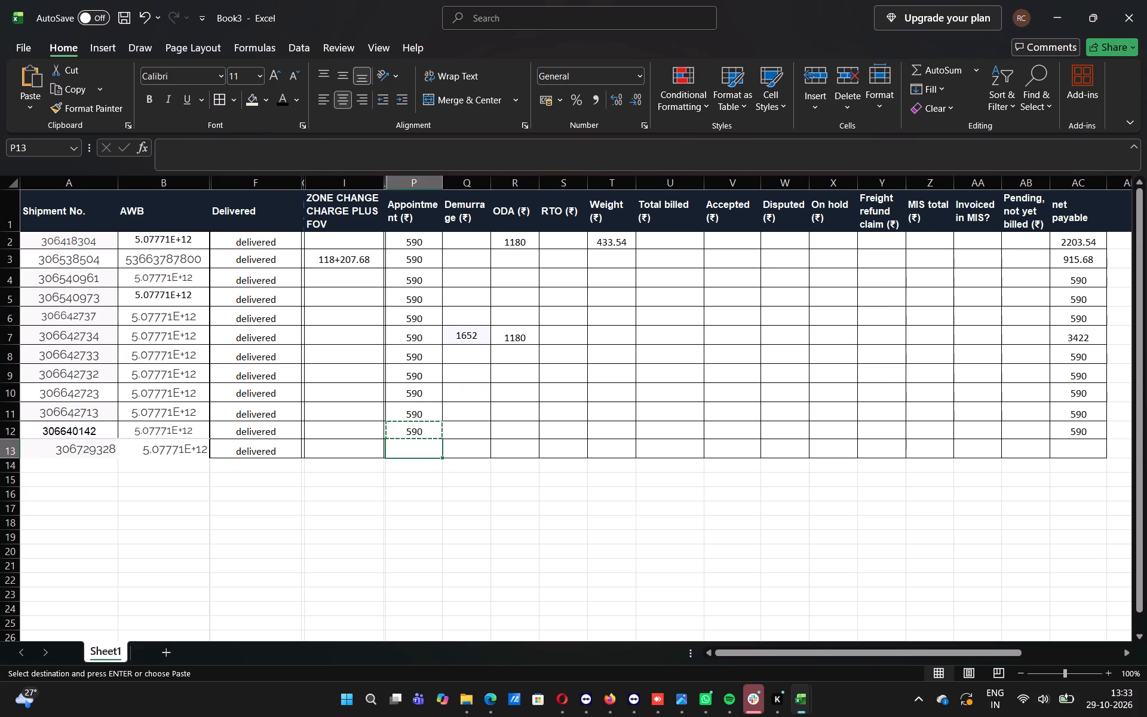
key(ctrl+v)
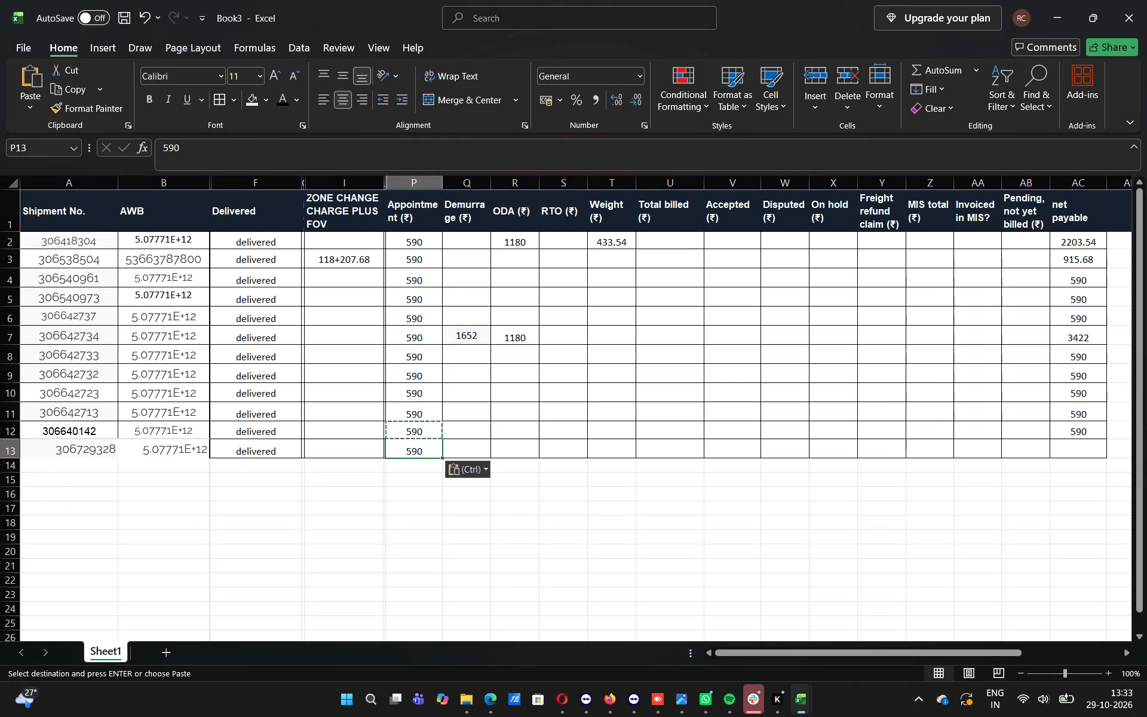
click(1068, 427)
key(ctrl+c)
click(1071, 449)
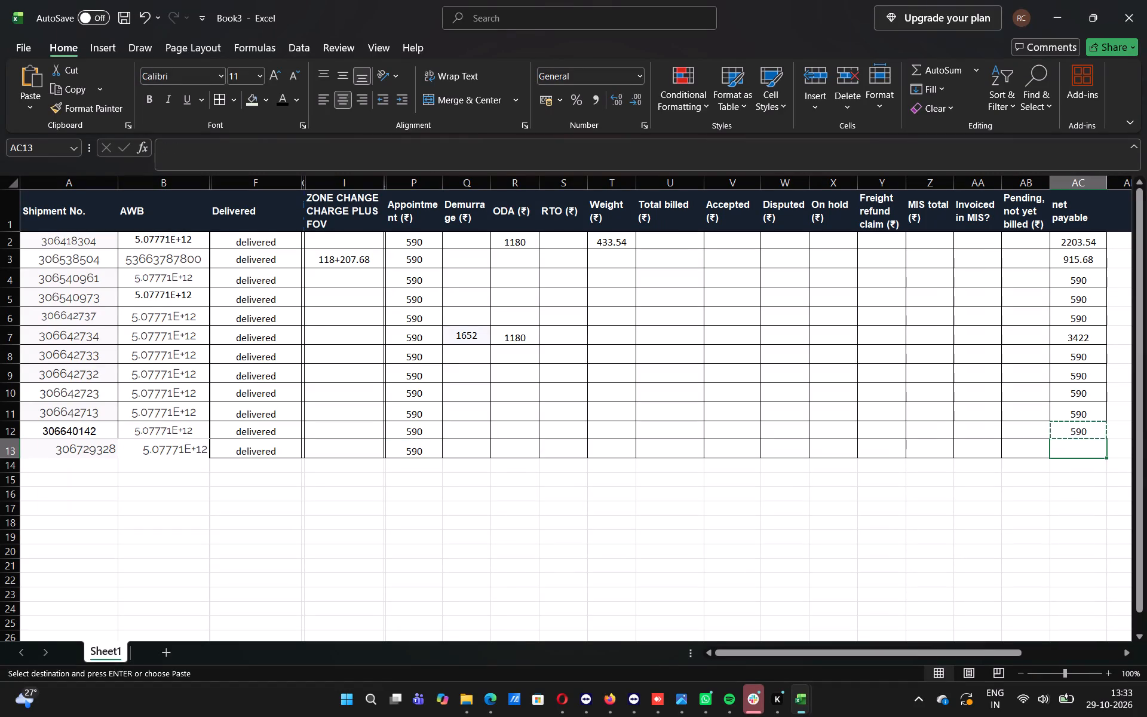
key(ctrl+v)
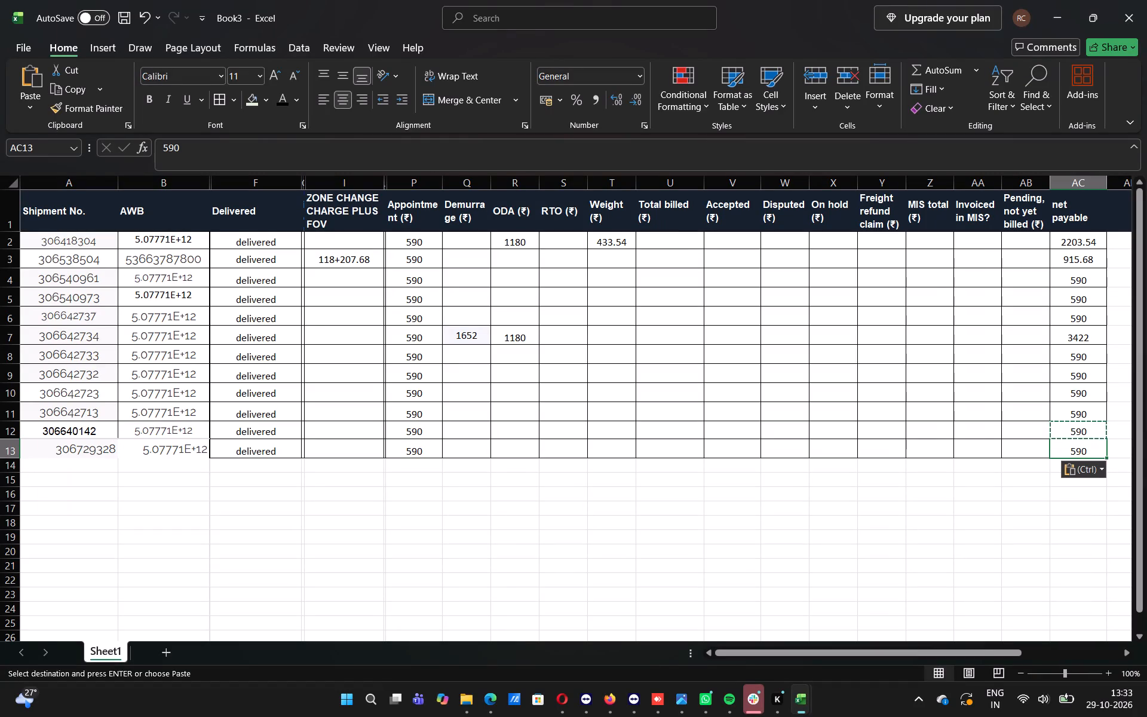
click(101, 468)
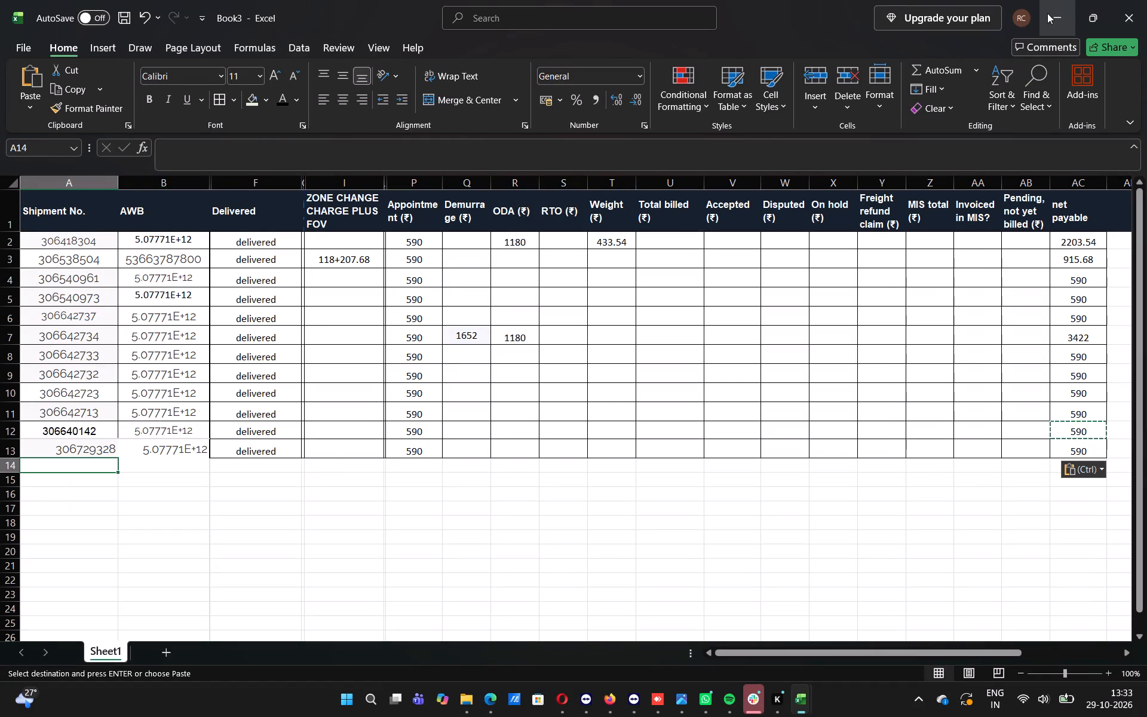
click(1050, 12)
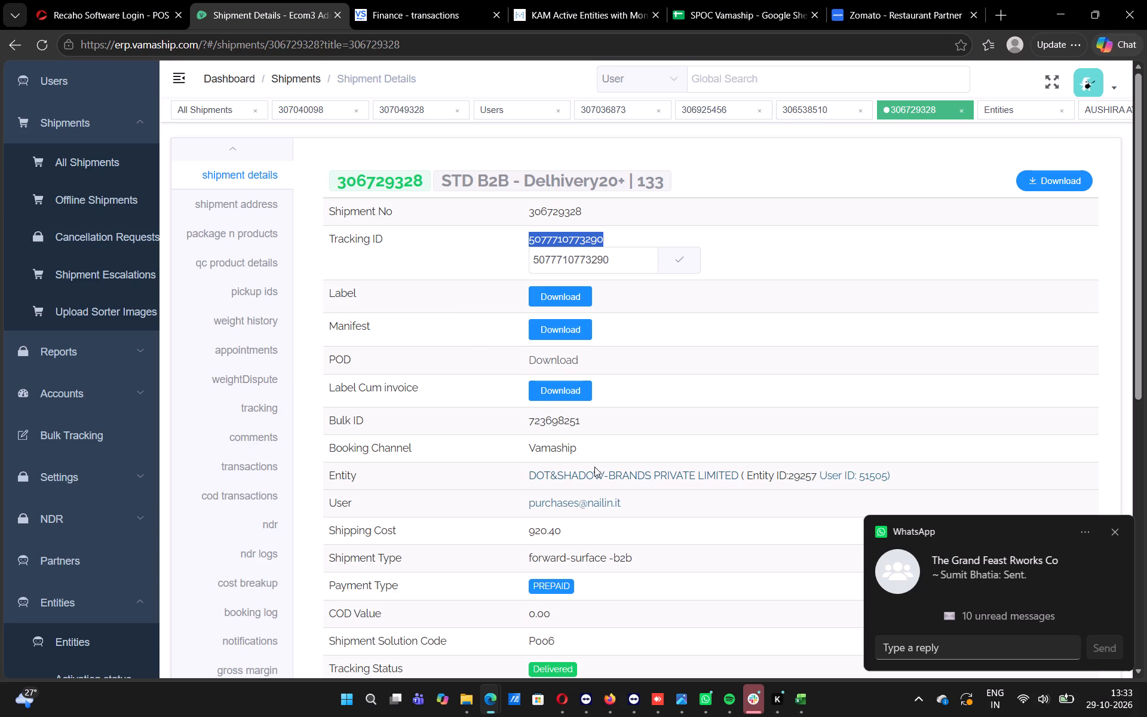
click(789, 624)
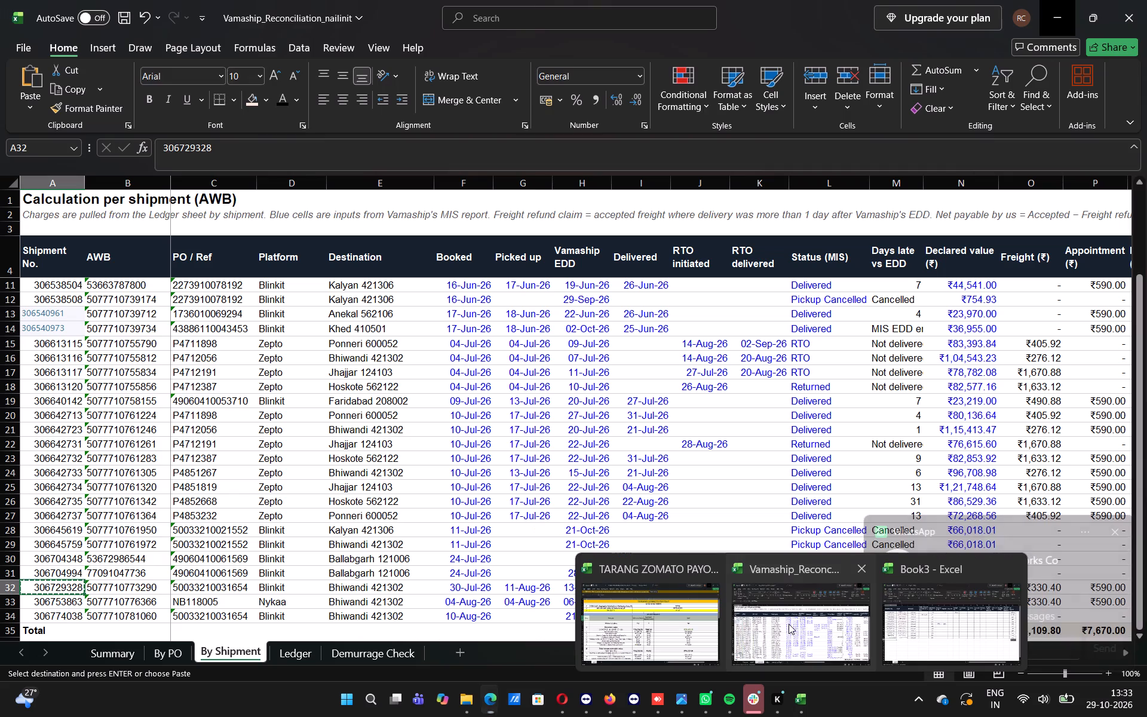
click(56, 603)
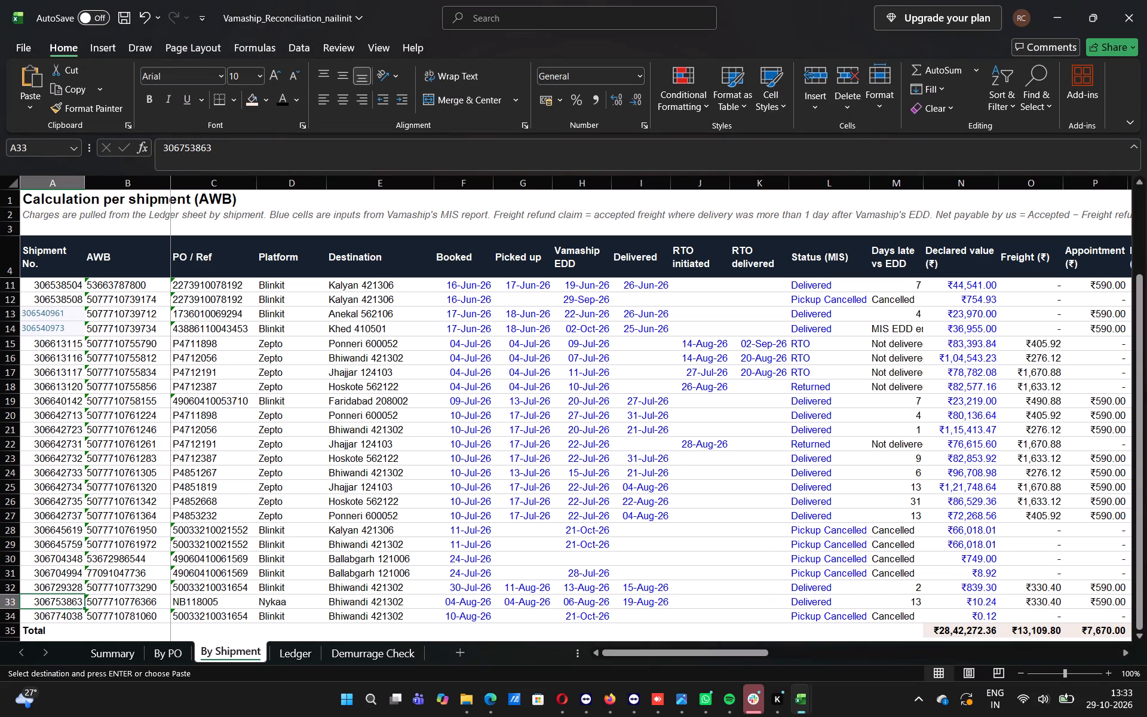
key(ctrl+c)
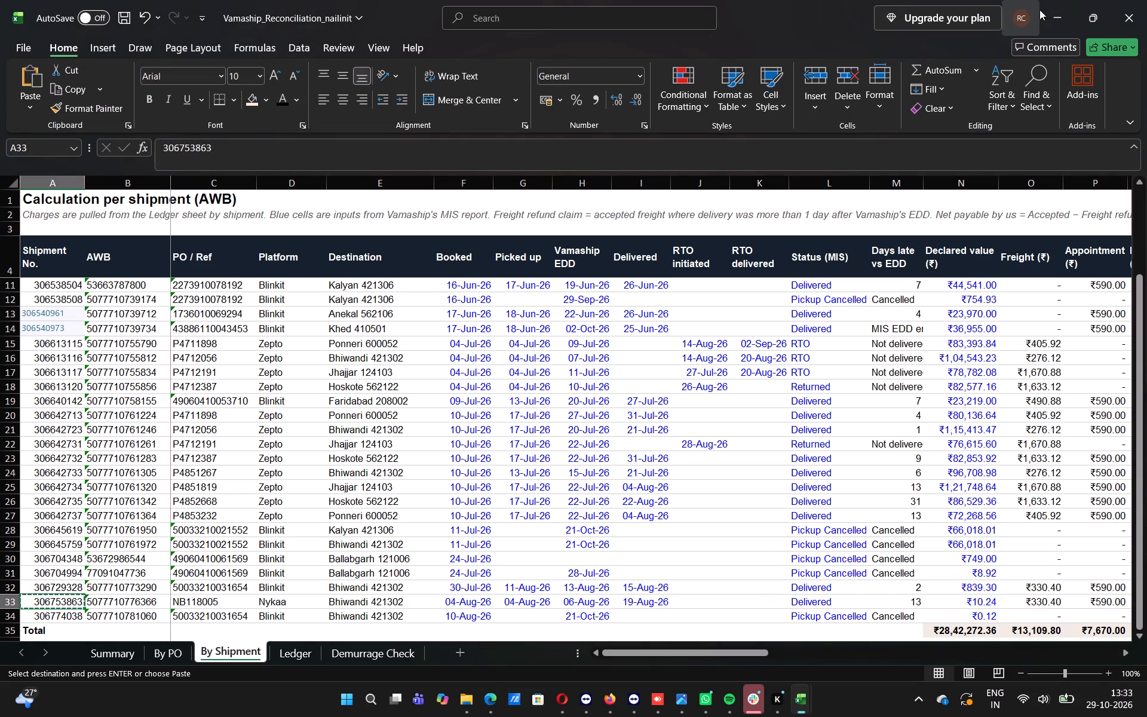
click(1055, 11)
click(88, 161)
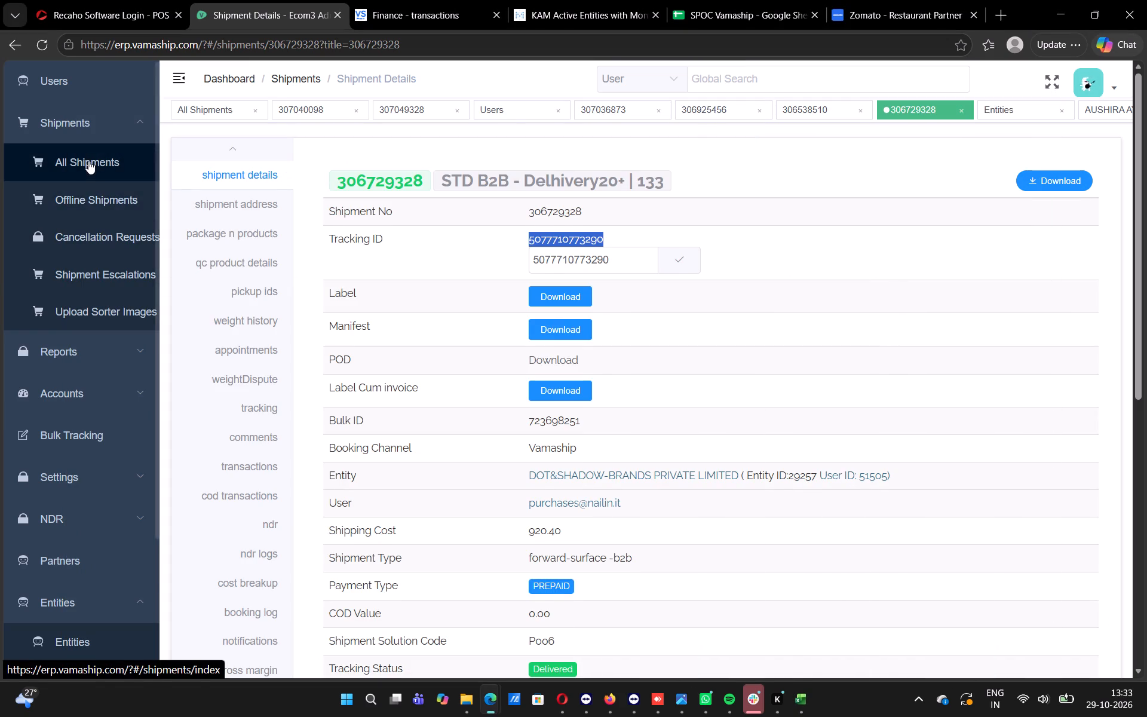
click(211, 161)
key(ctrl+v)
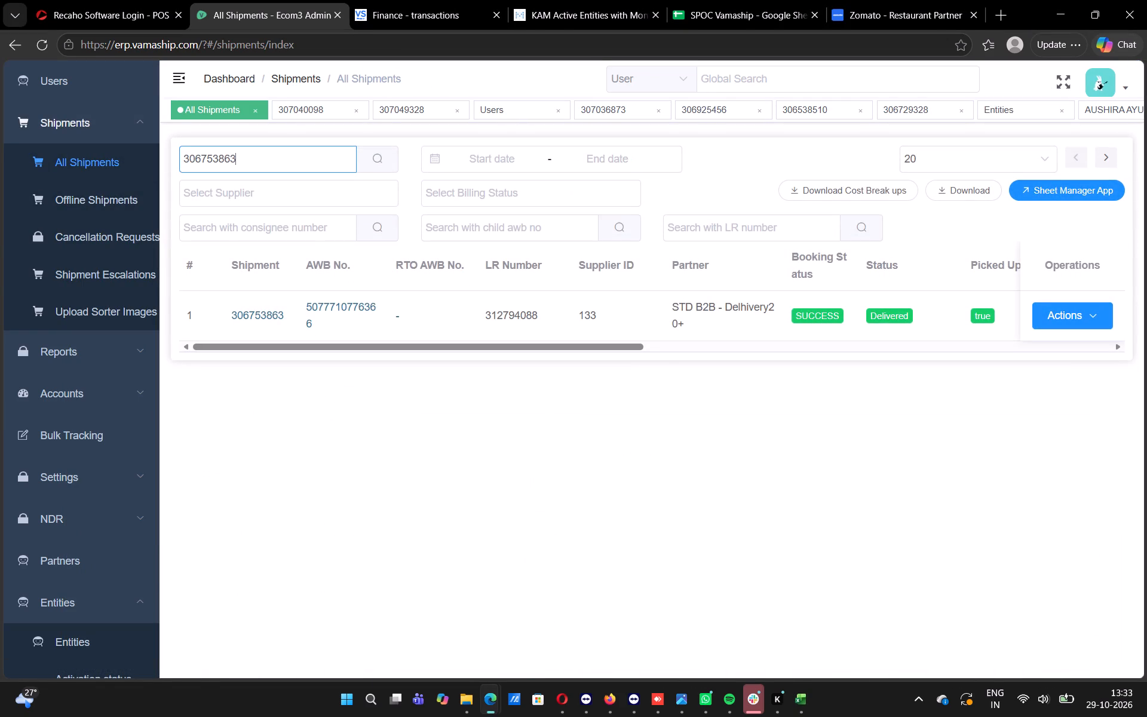
click(238, 314)
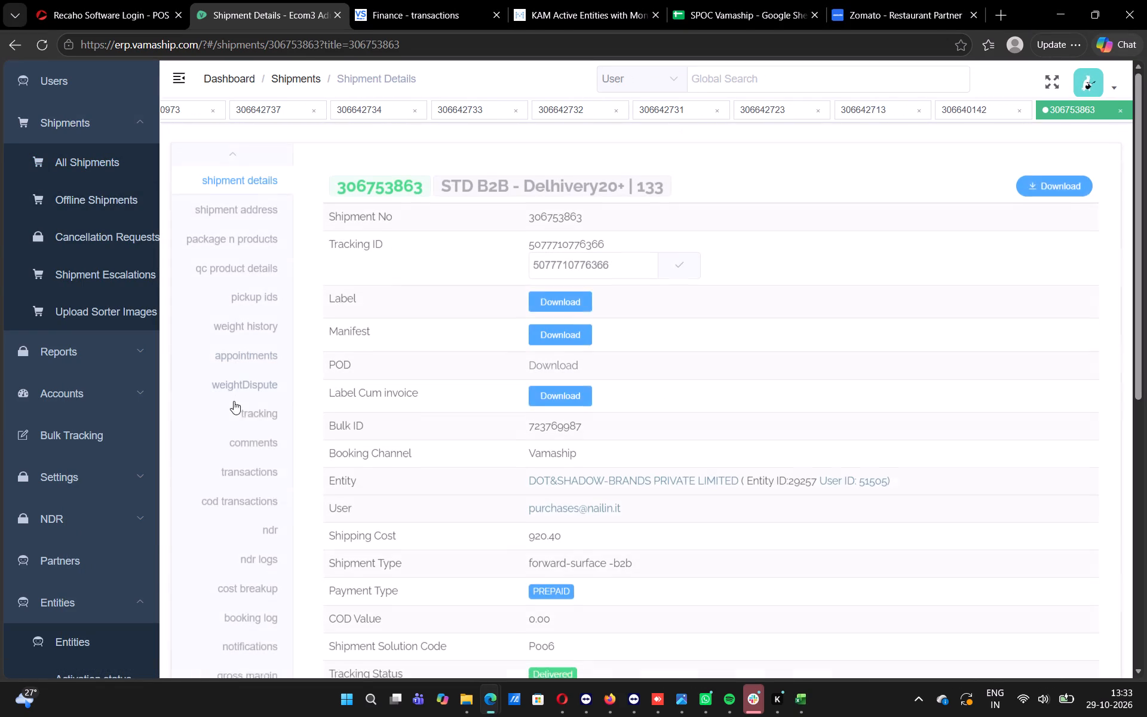
click(246, 467)
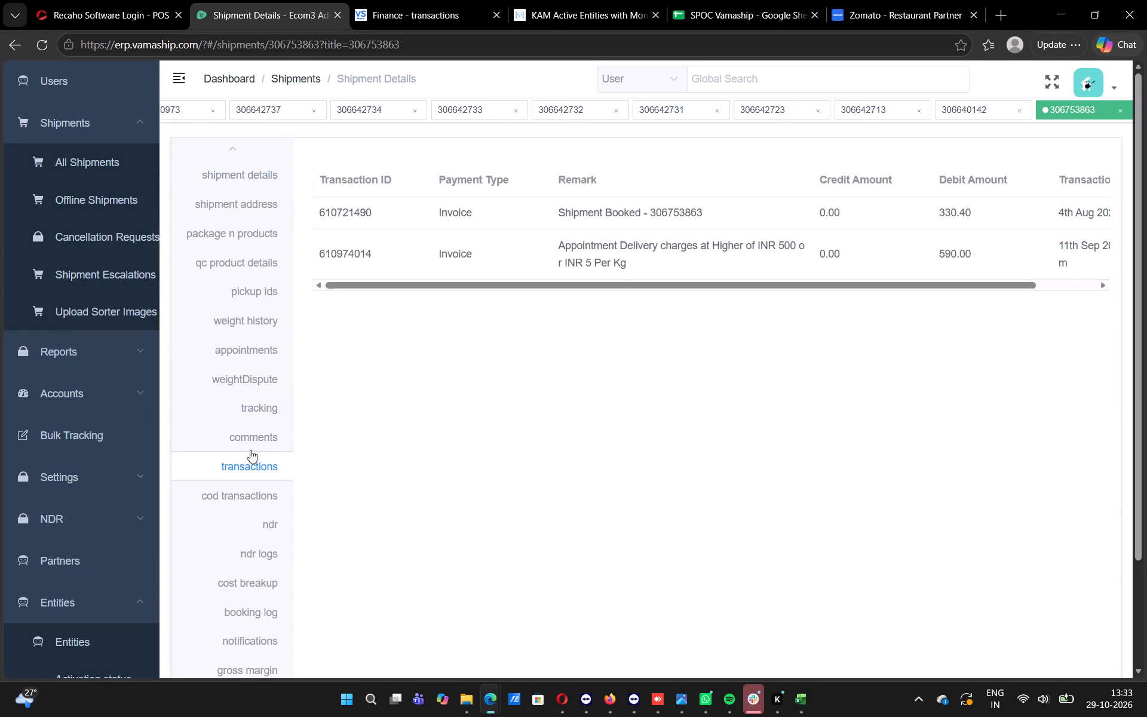
click(272, 171)
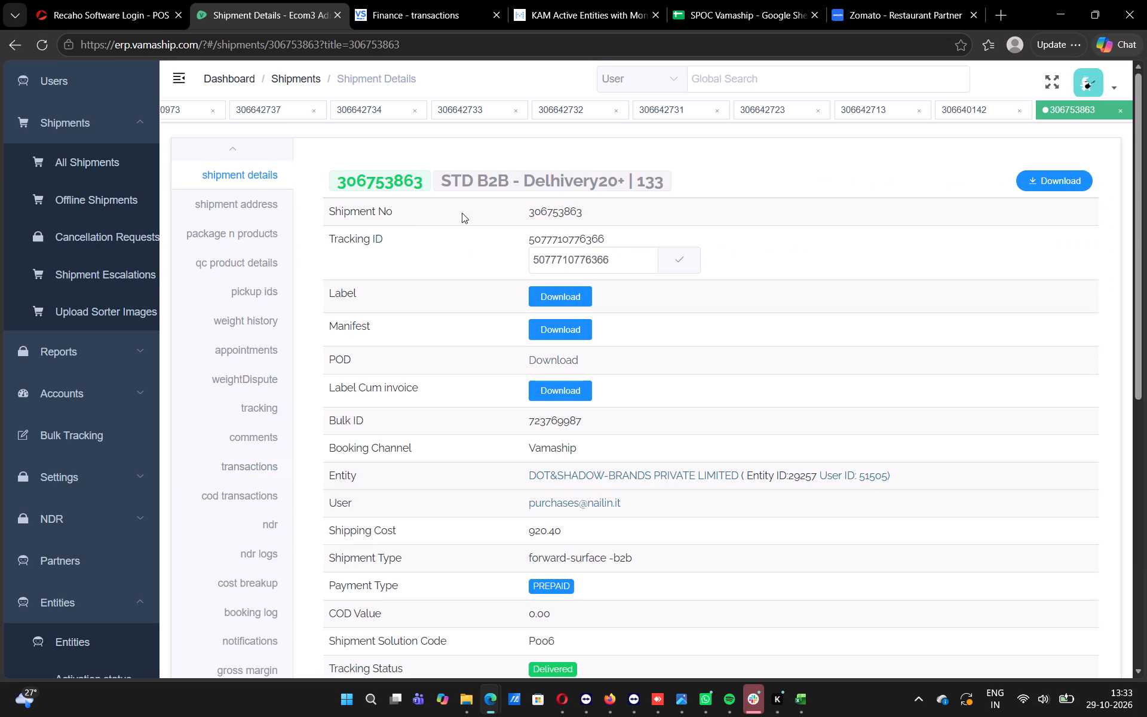
drag(523, 213, 608, 216)
key(ctrl+c)
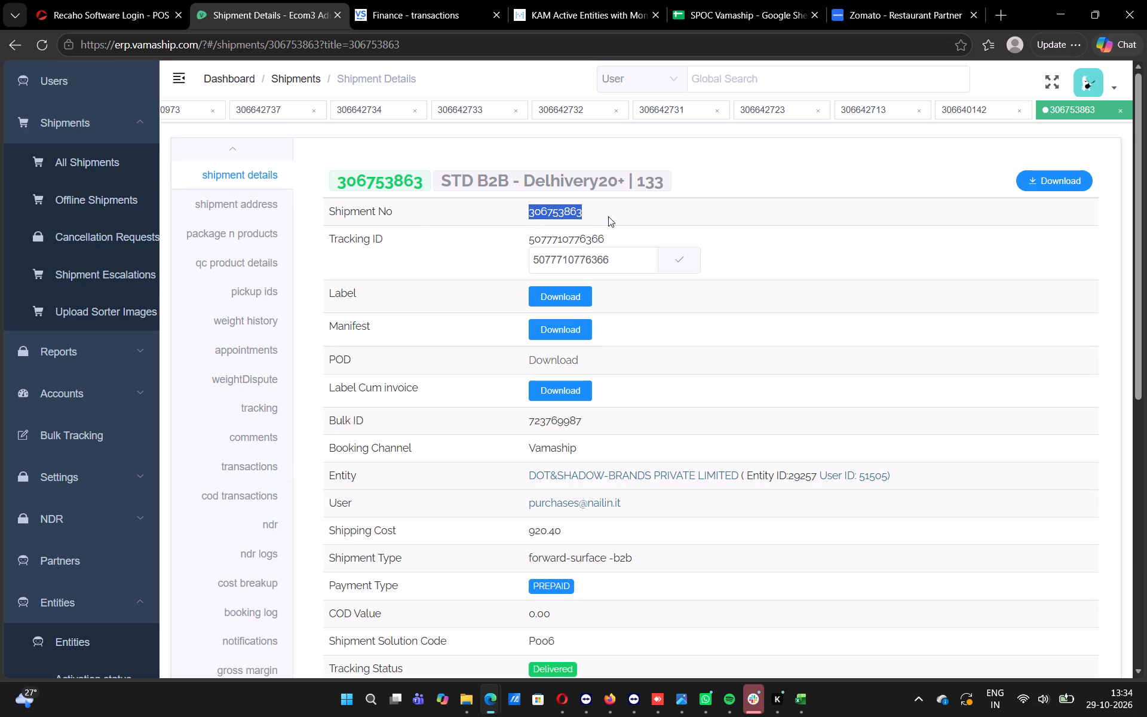
click(930, 642)
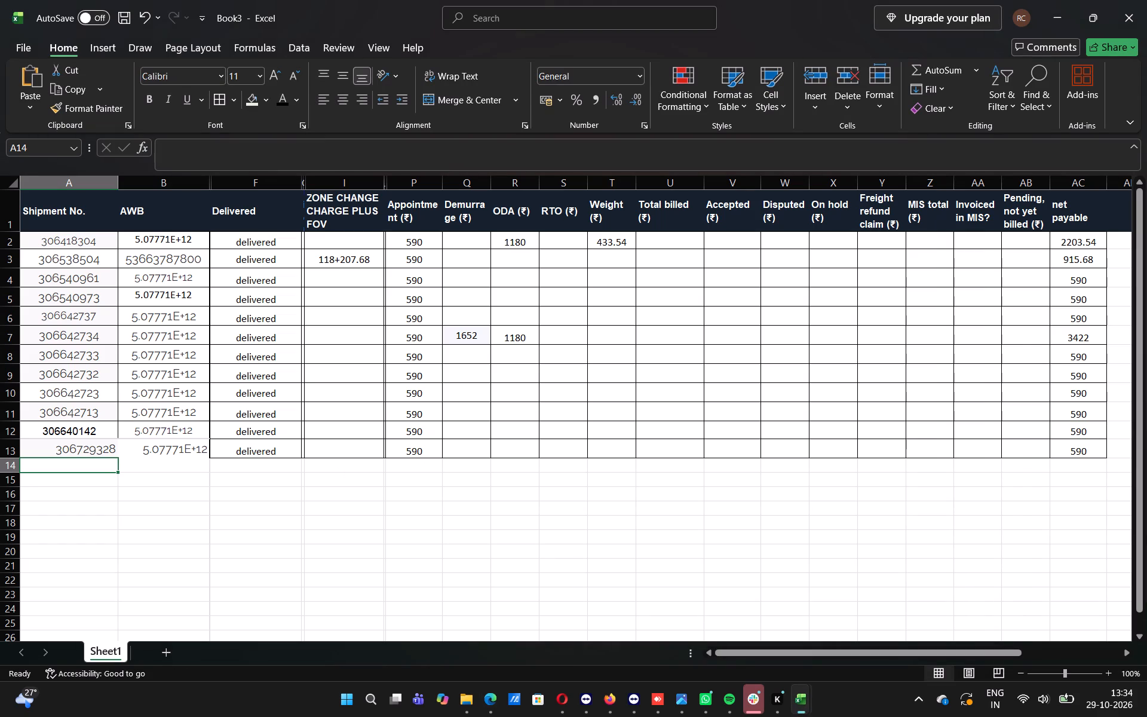
key(ctrl+v)
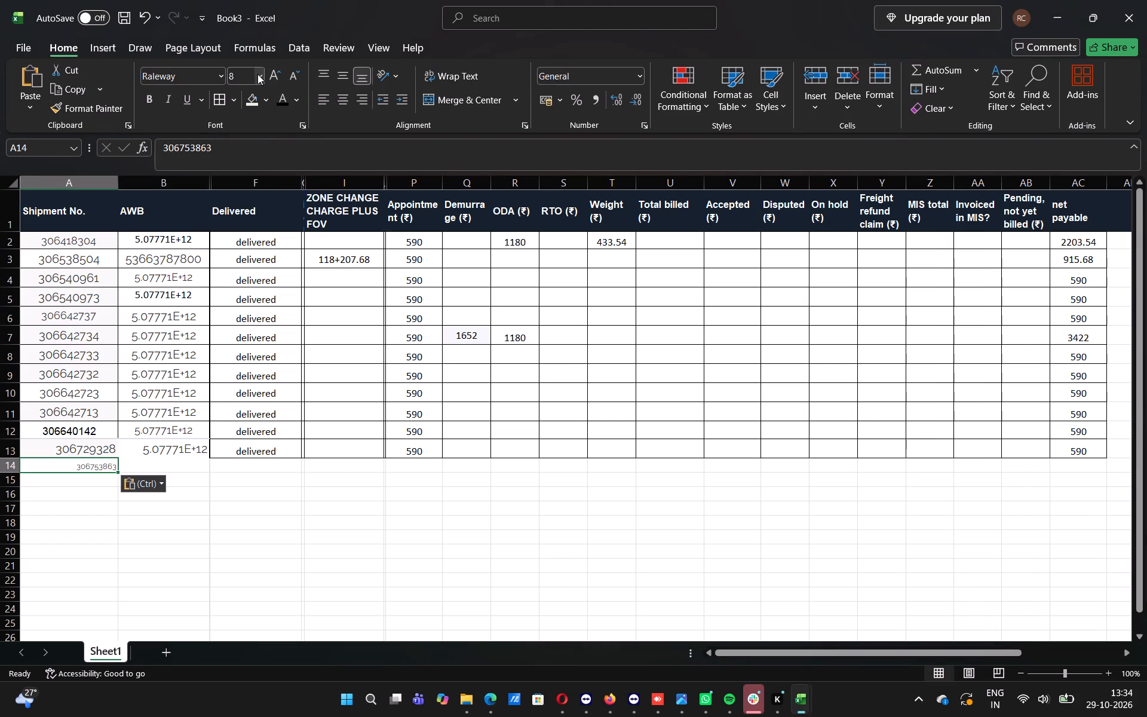
click(257, 74)
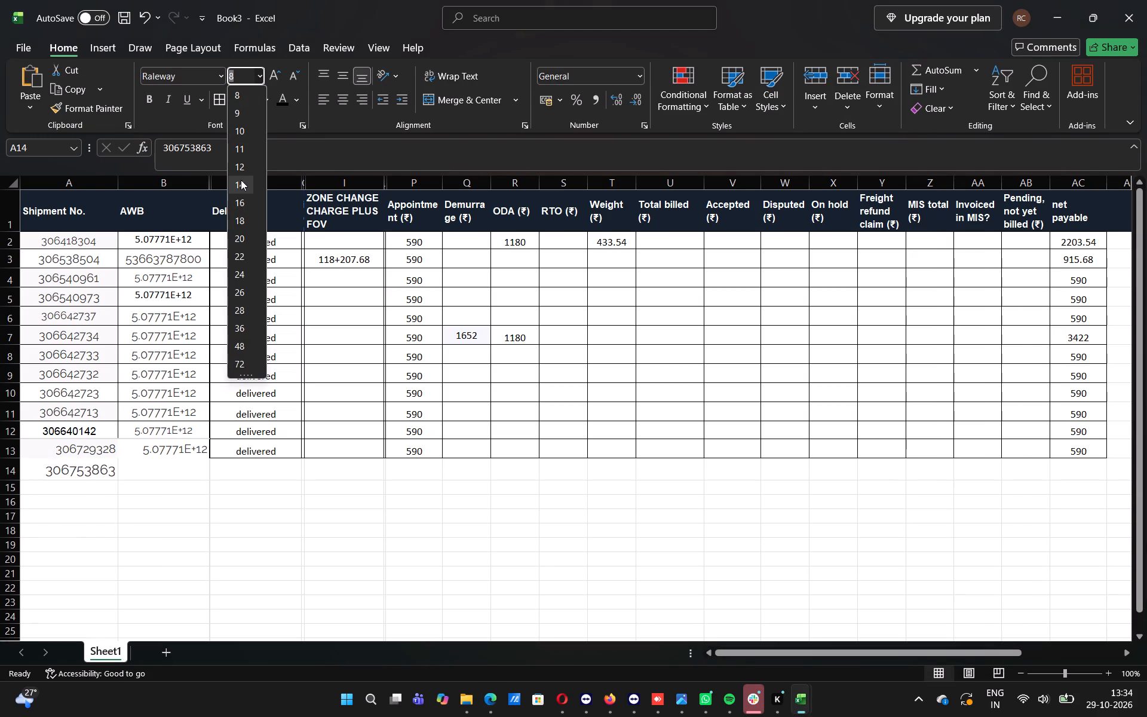
click(241, 171)
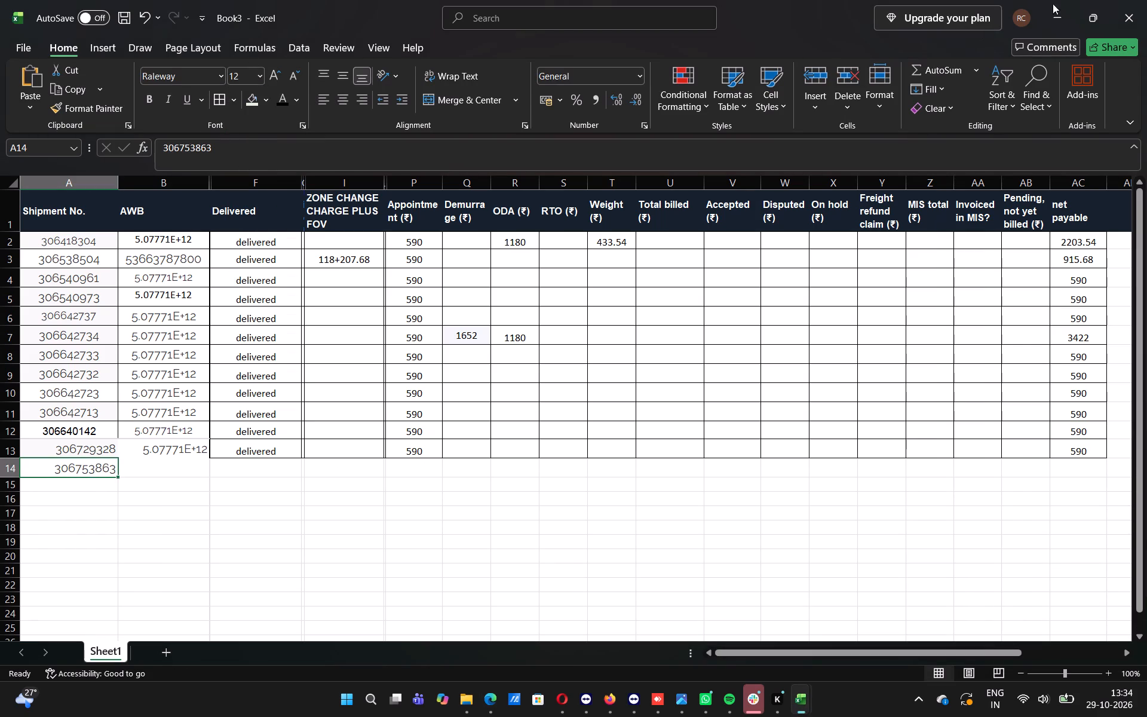
click(1062, 4)
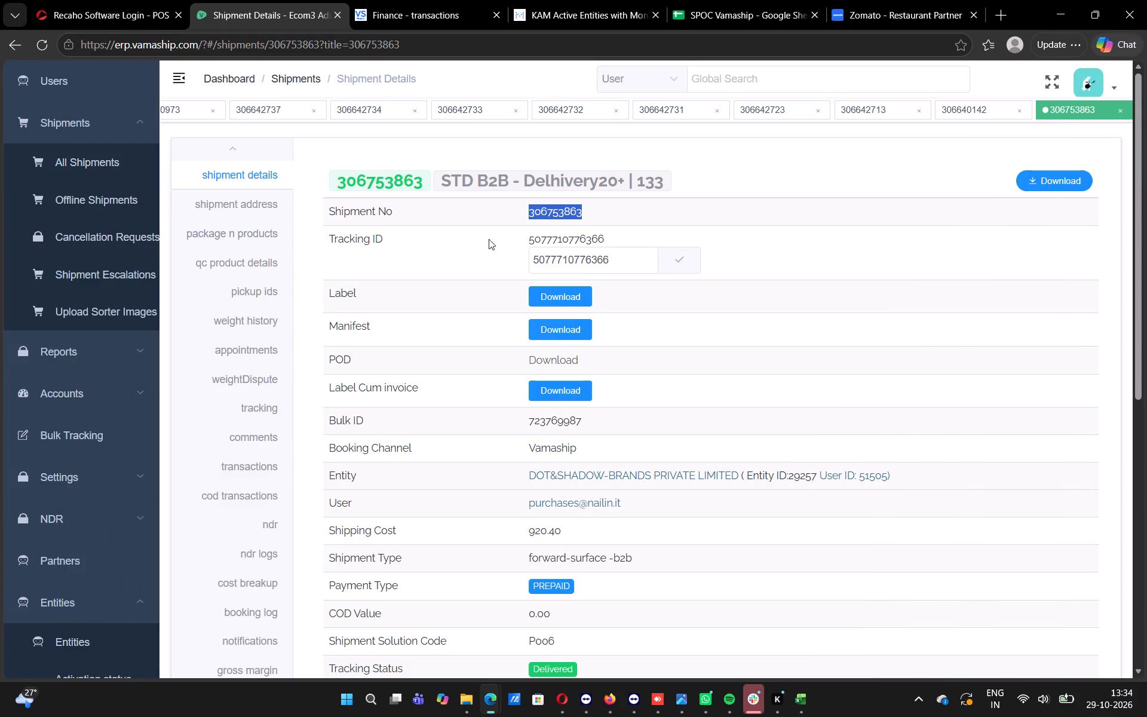
click(502, 238)
drag(502, 238, 624, 247)
key(ctrl+c)
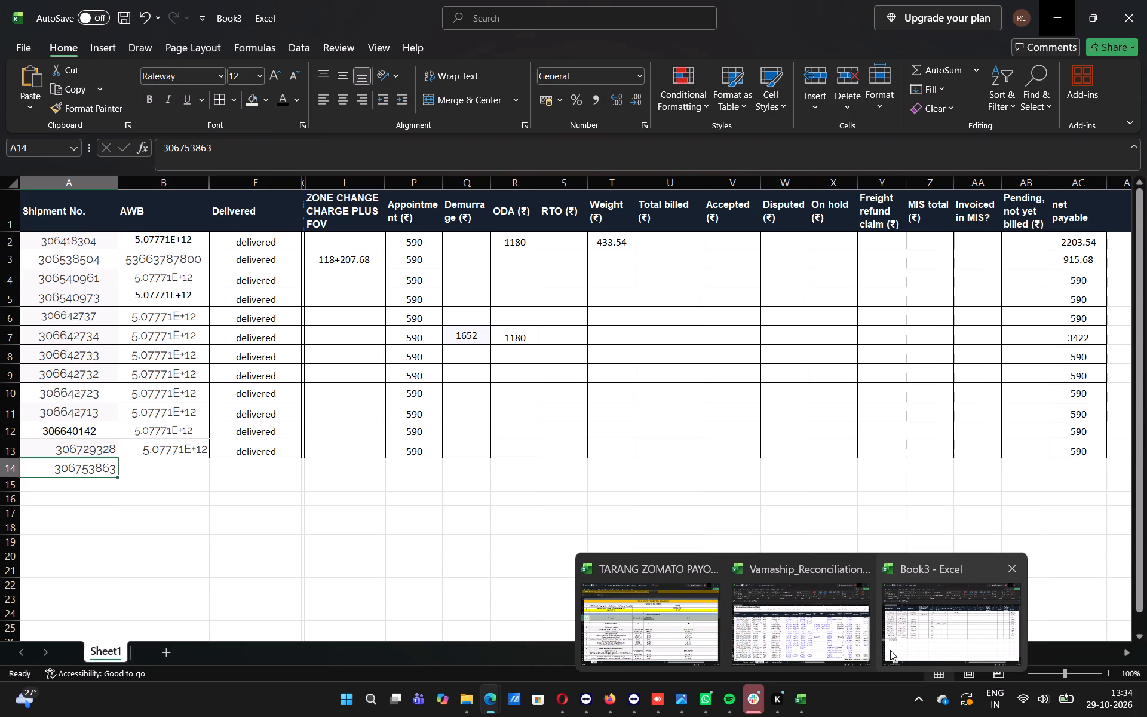
click(924, 628)
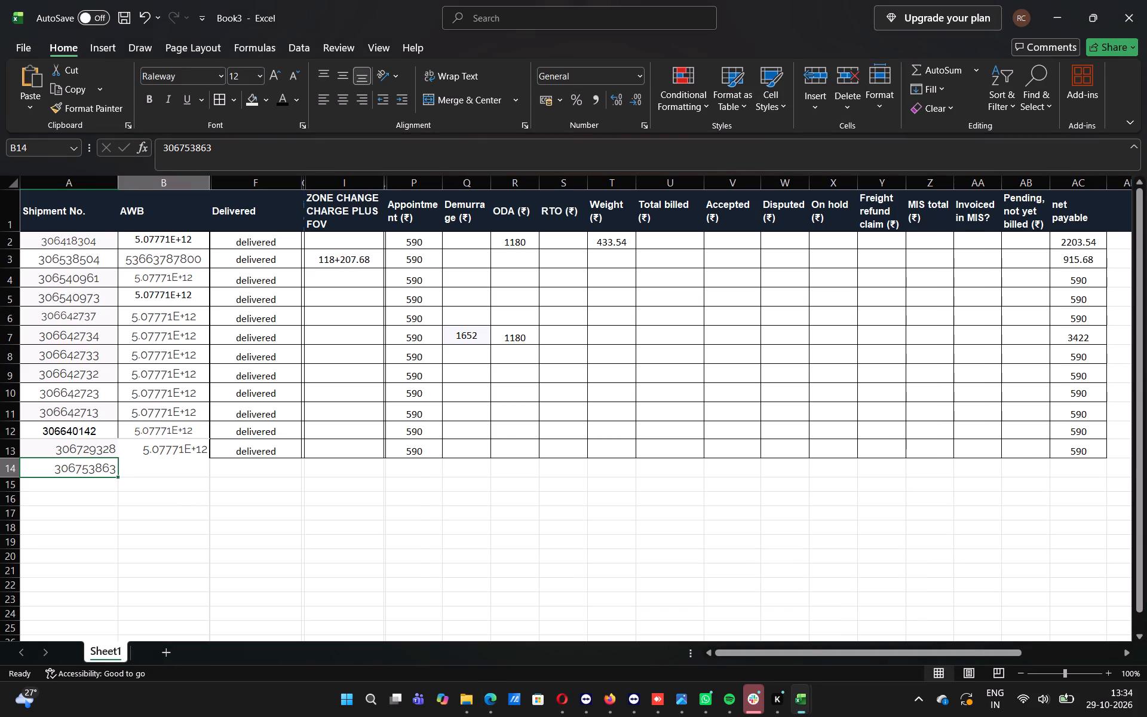
click(171, 466)
key(ctrl+v)
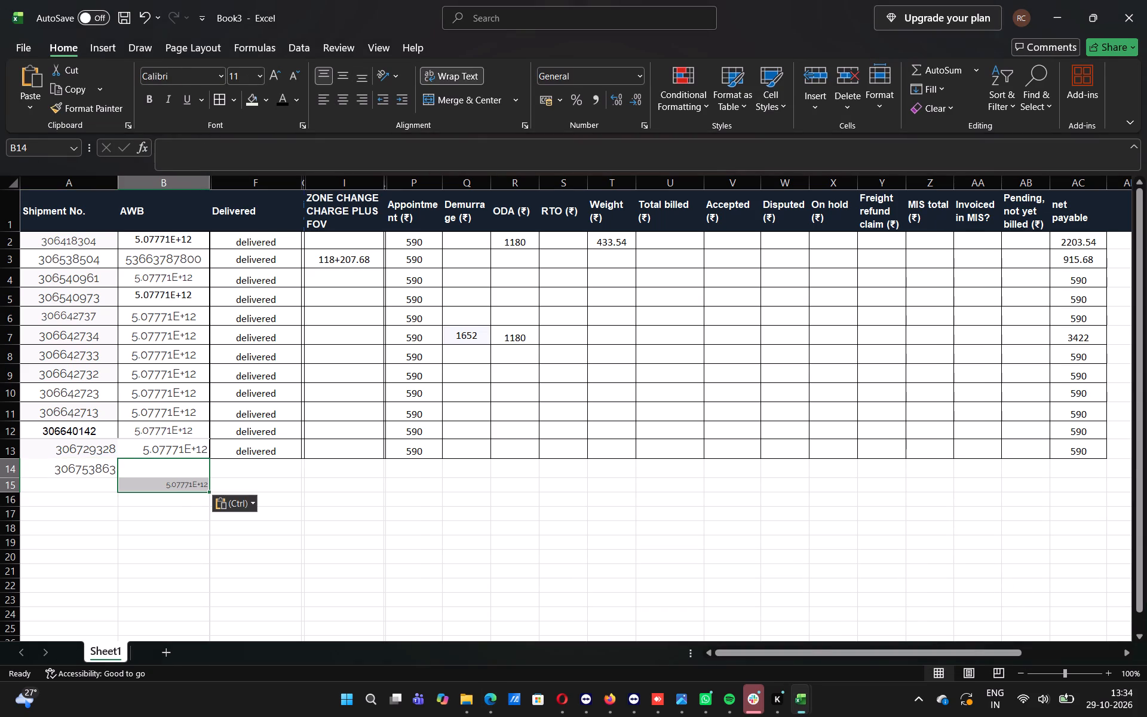
click(177, 483)
key(ctrl+c)
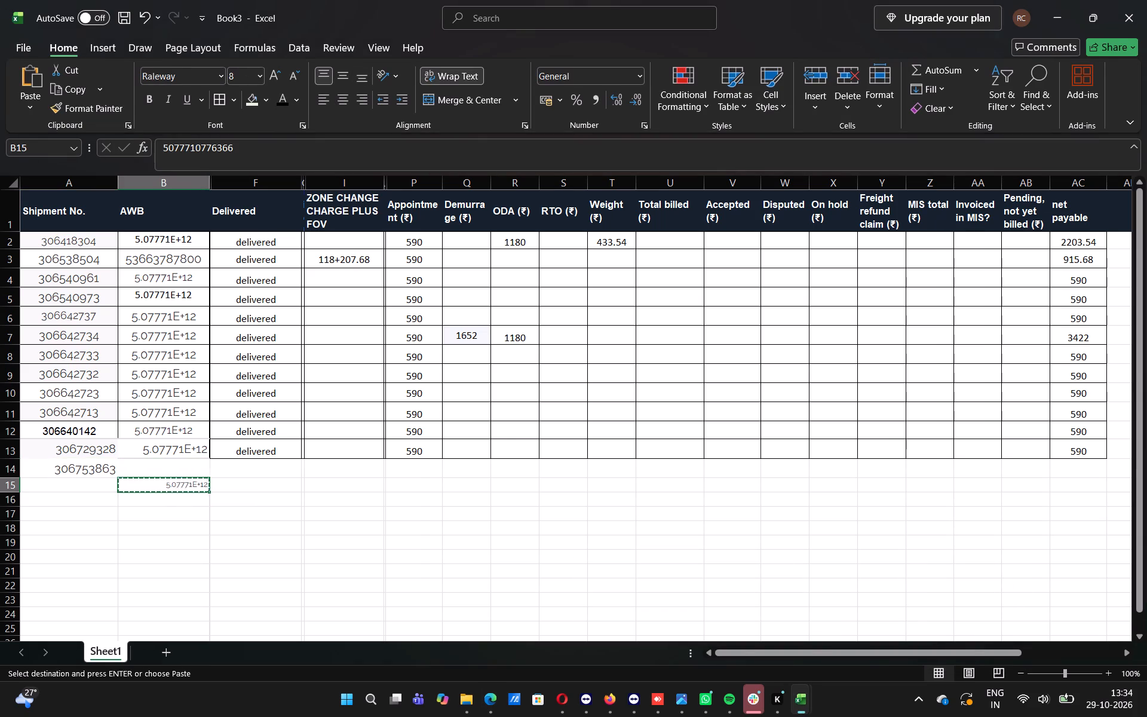
click(174, 464)
key(ctrl+b)
key(ctrl+v)
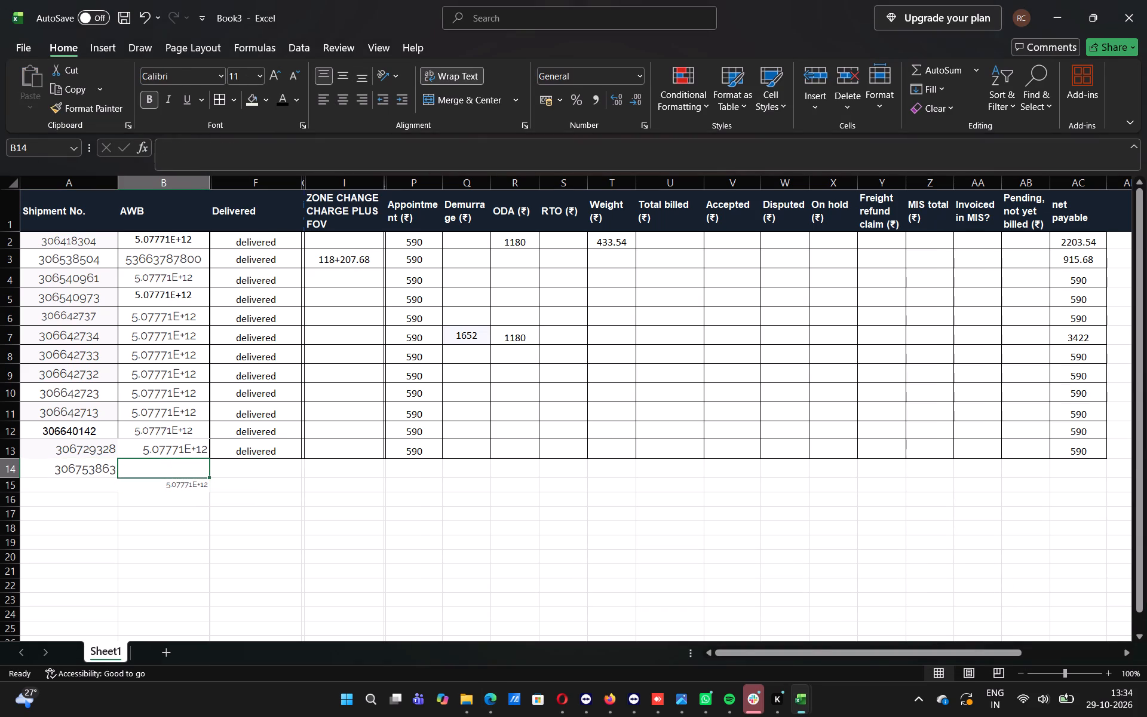
click(180, 482)
key(ctrl+c)
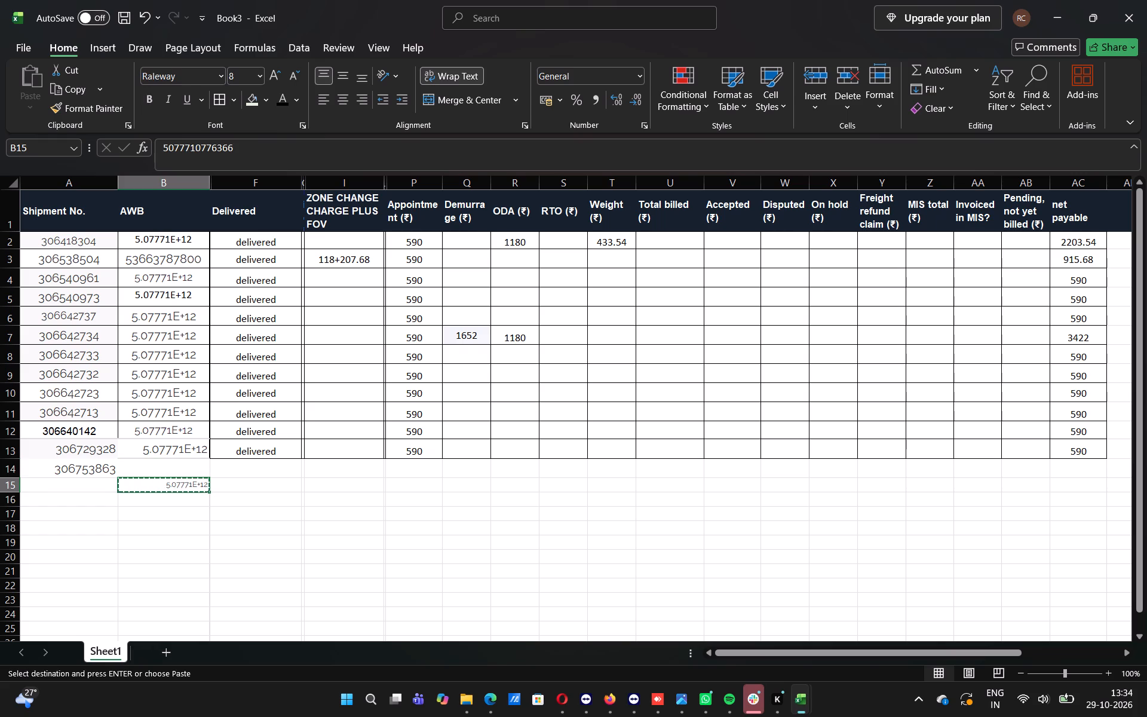
click(174, 464)
key(ctrl+v)
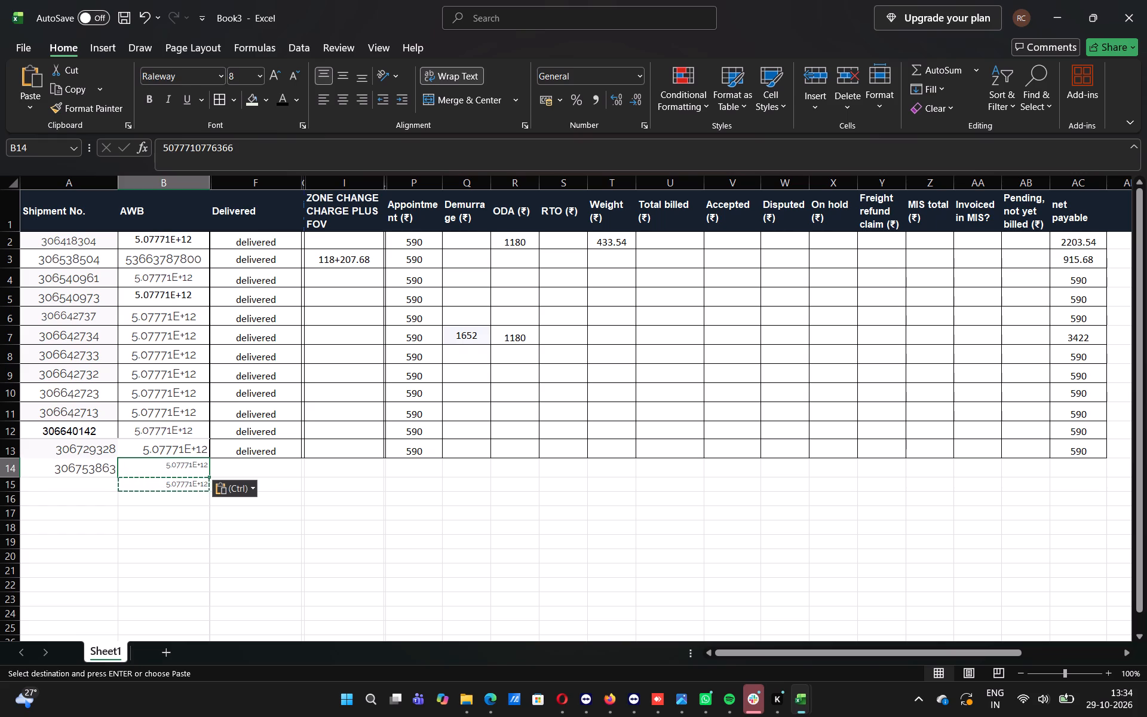
click(179, 485)
key(BackSpace)
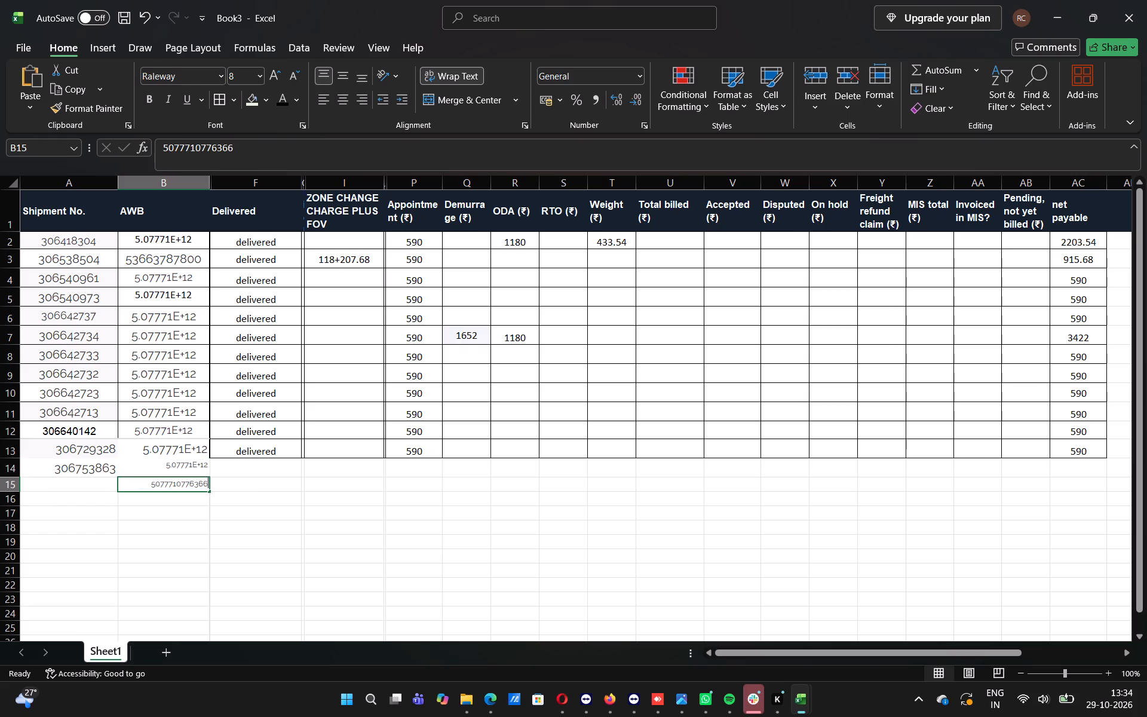
Set the font size of the AWB in cell B14 to 12.
click(173, 468)
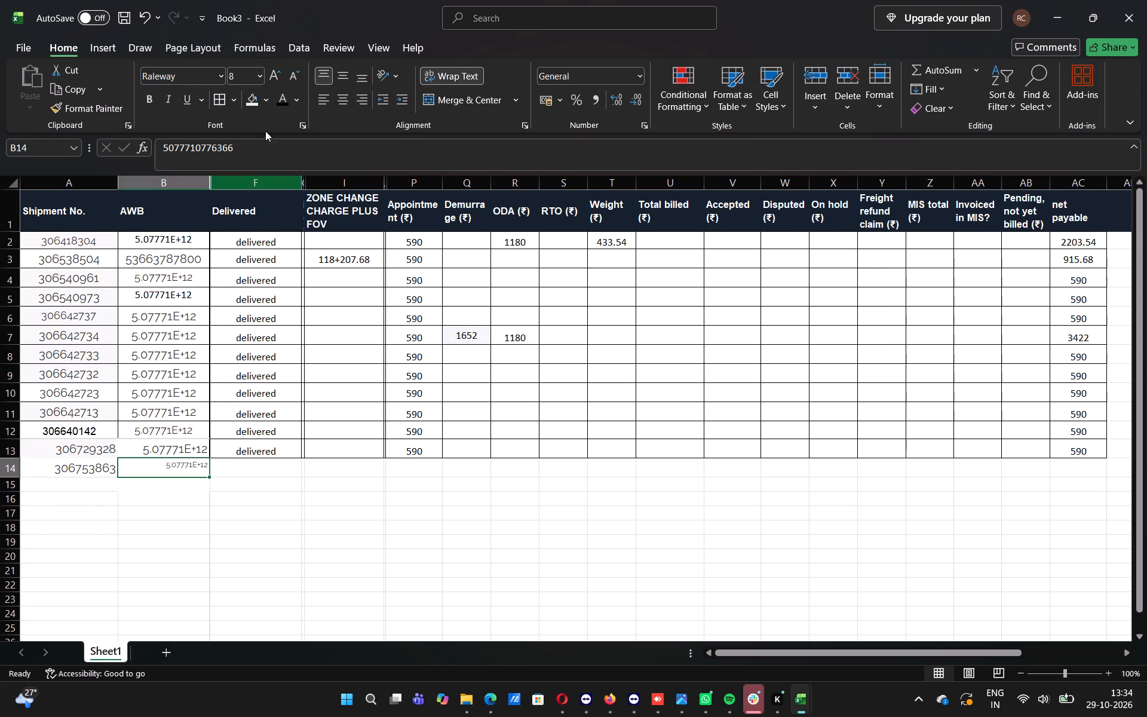
click(259, 71)
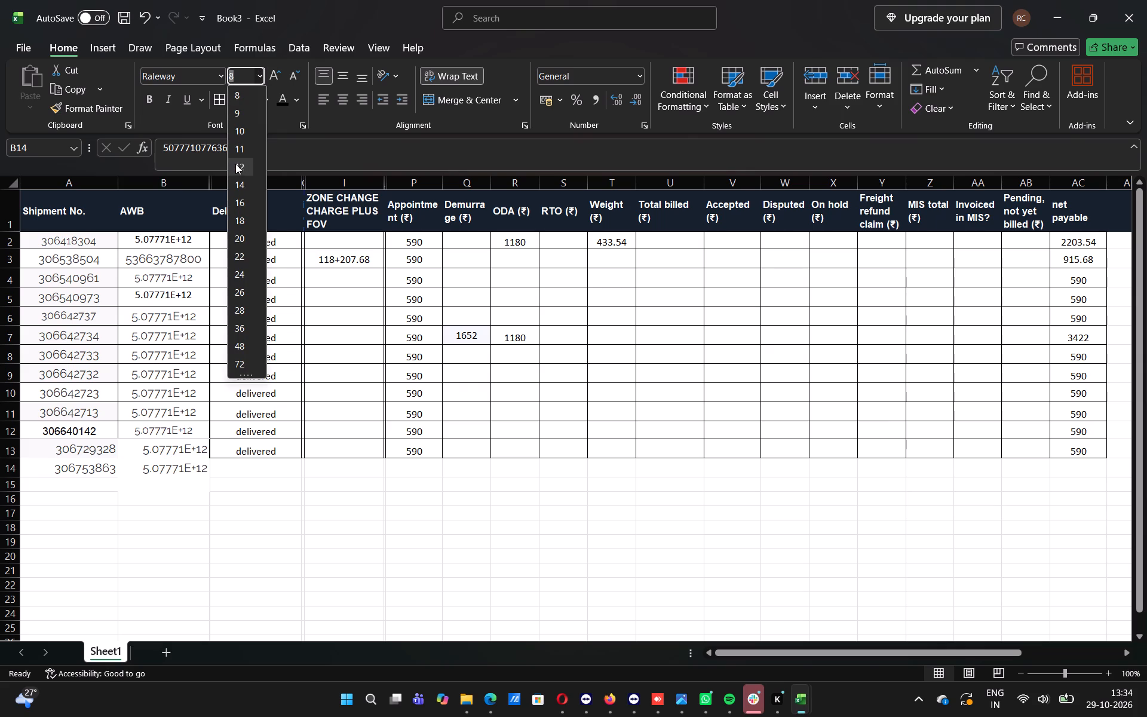
click(235, 164)
Complete row 14 with the delivered status copied from row 13, a 590 appointment charge and 590 net payable.
click(266, 453)
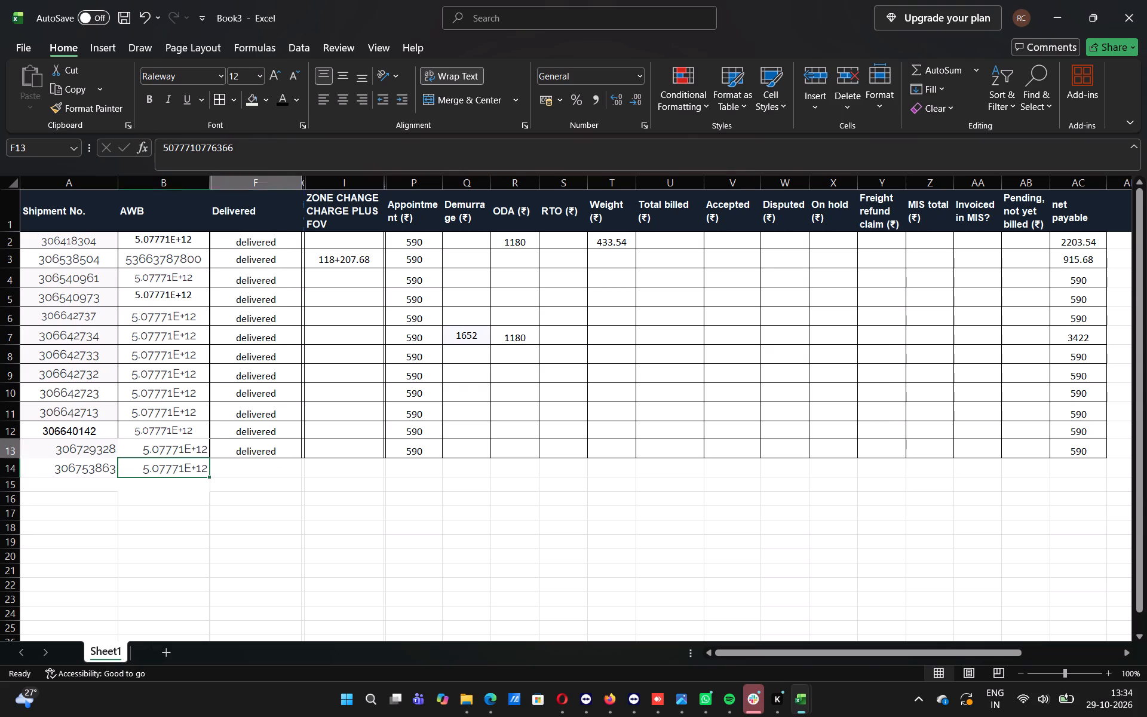
key(ctrl+c)
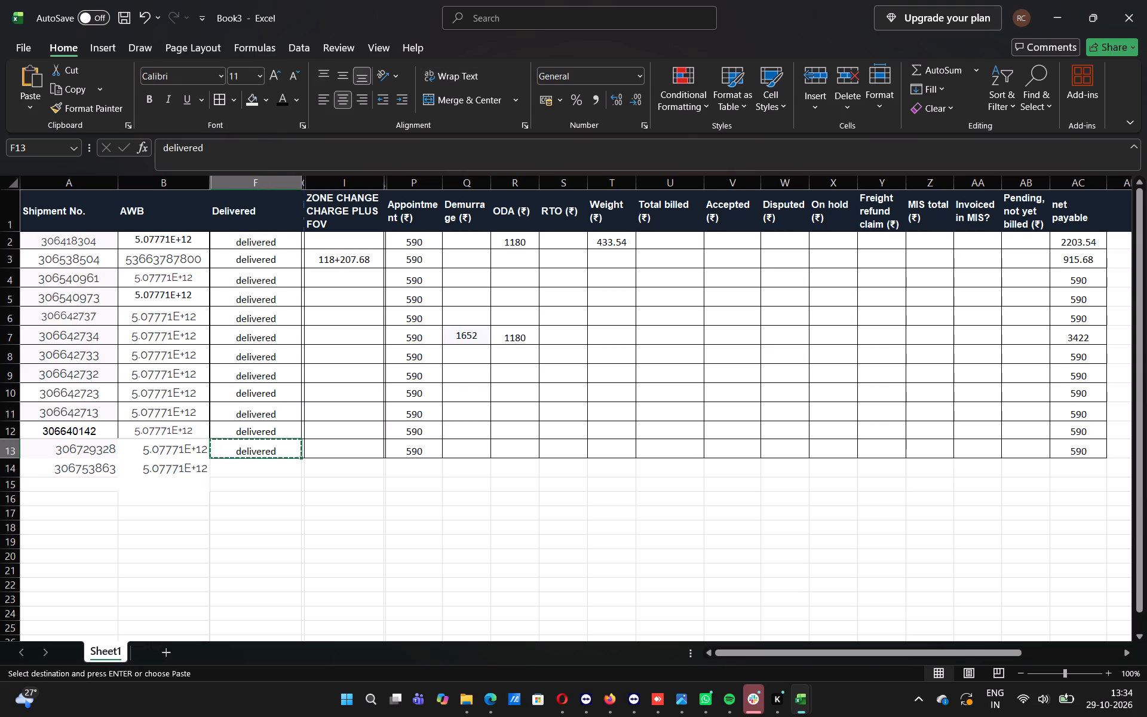
click(266, 467)
key(ctrl+v)
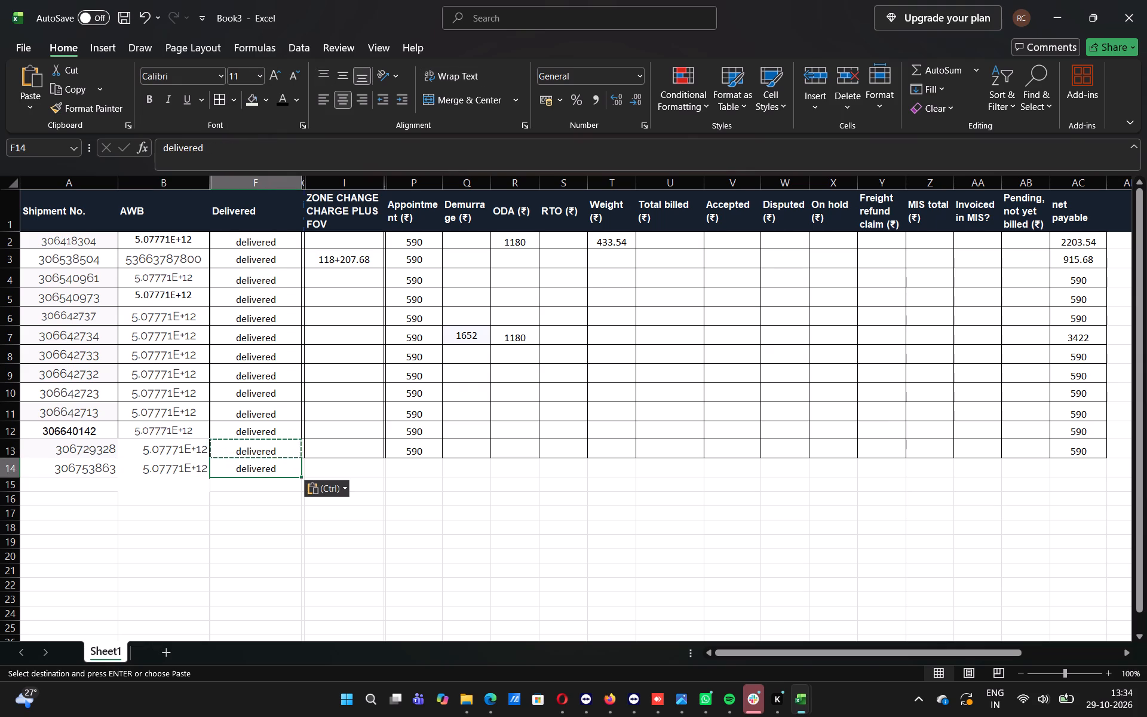
click(433, 465)
text(590)
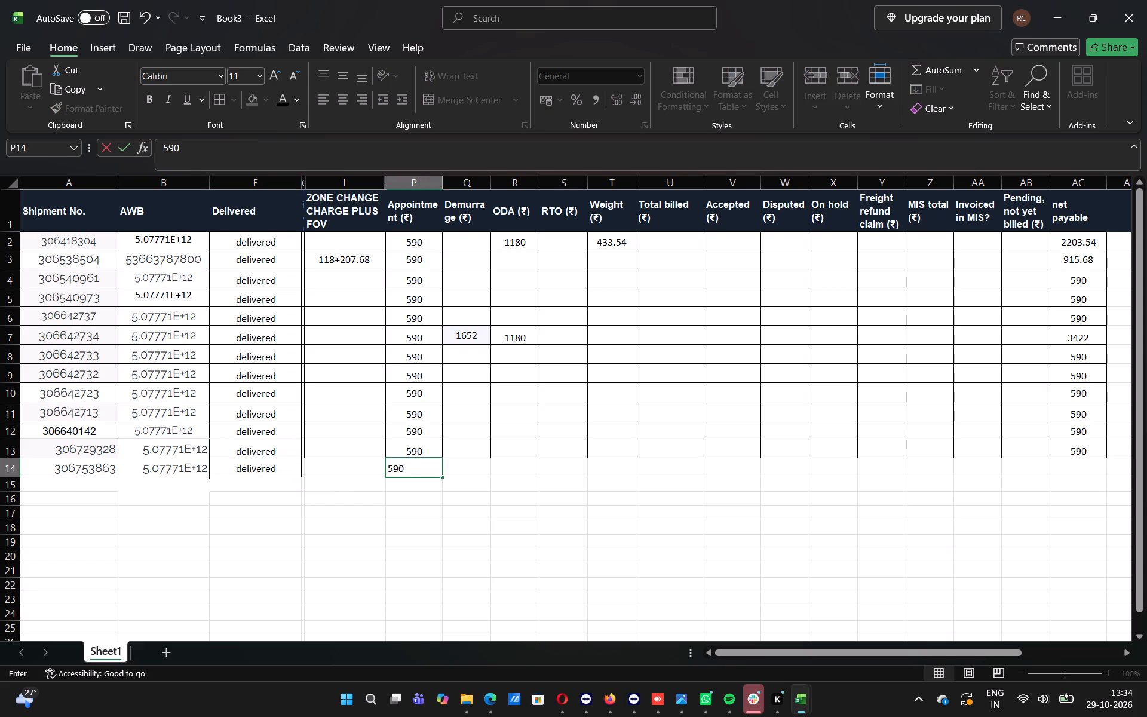
click(484, 470)
click(1079, 464)
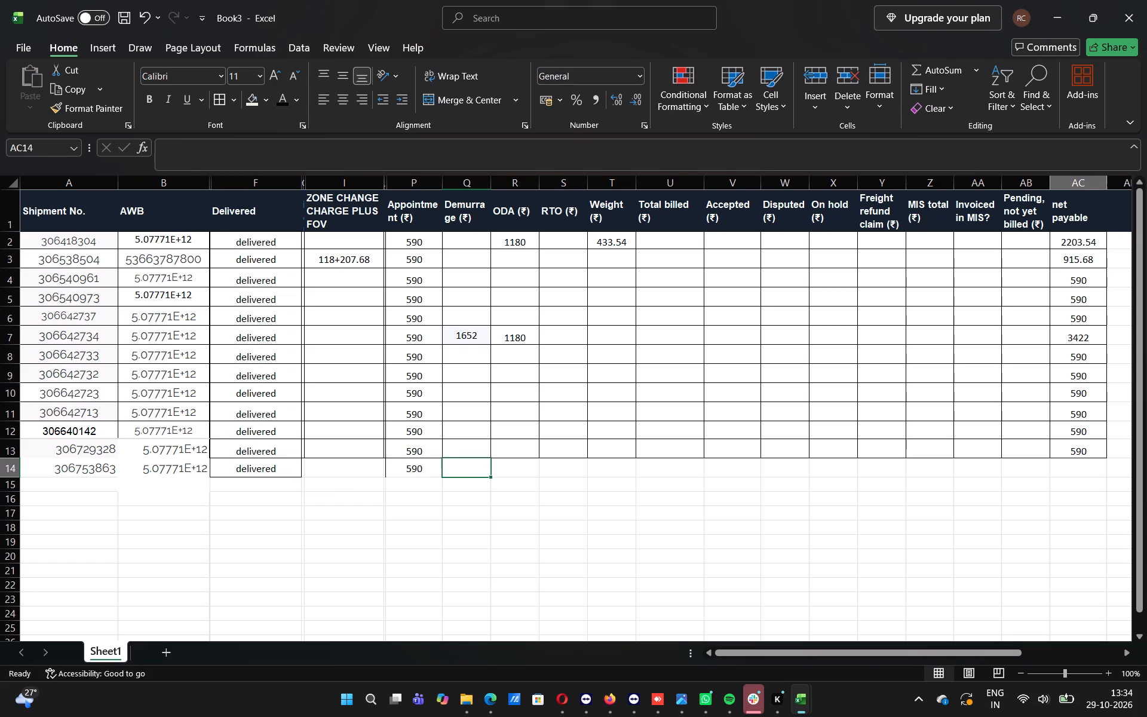
text(590)
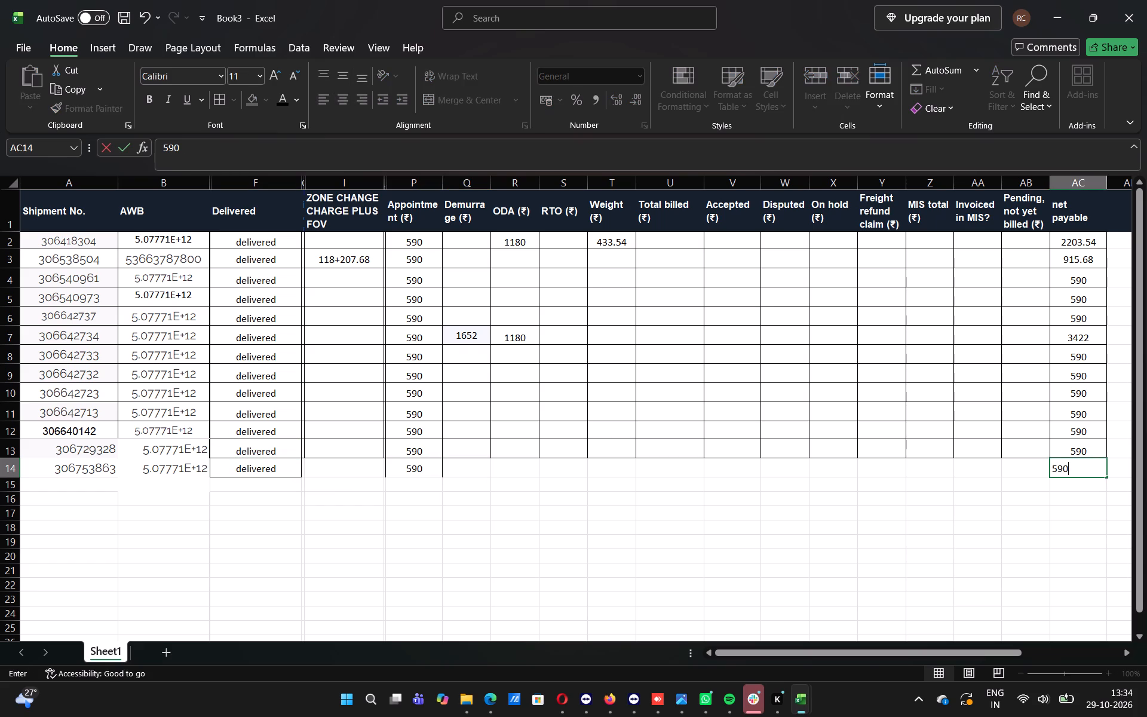
click(1079, 498)
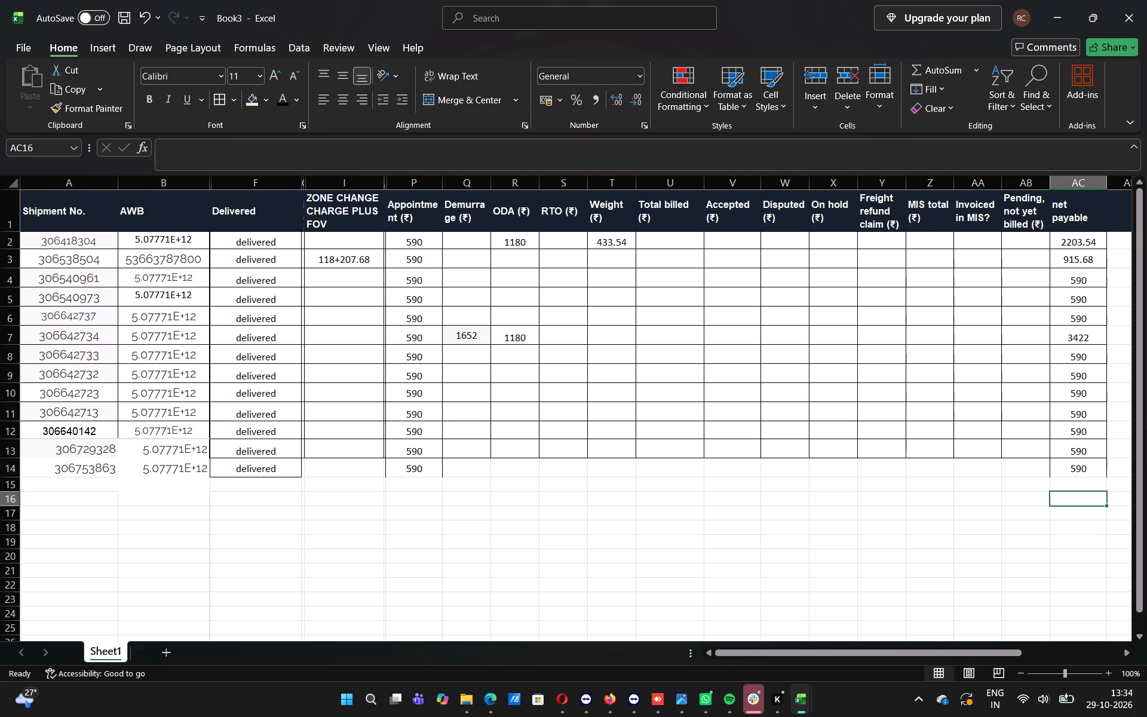
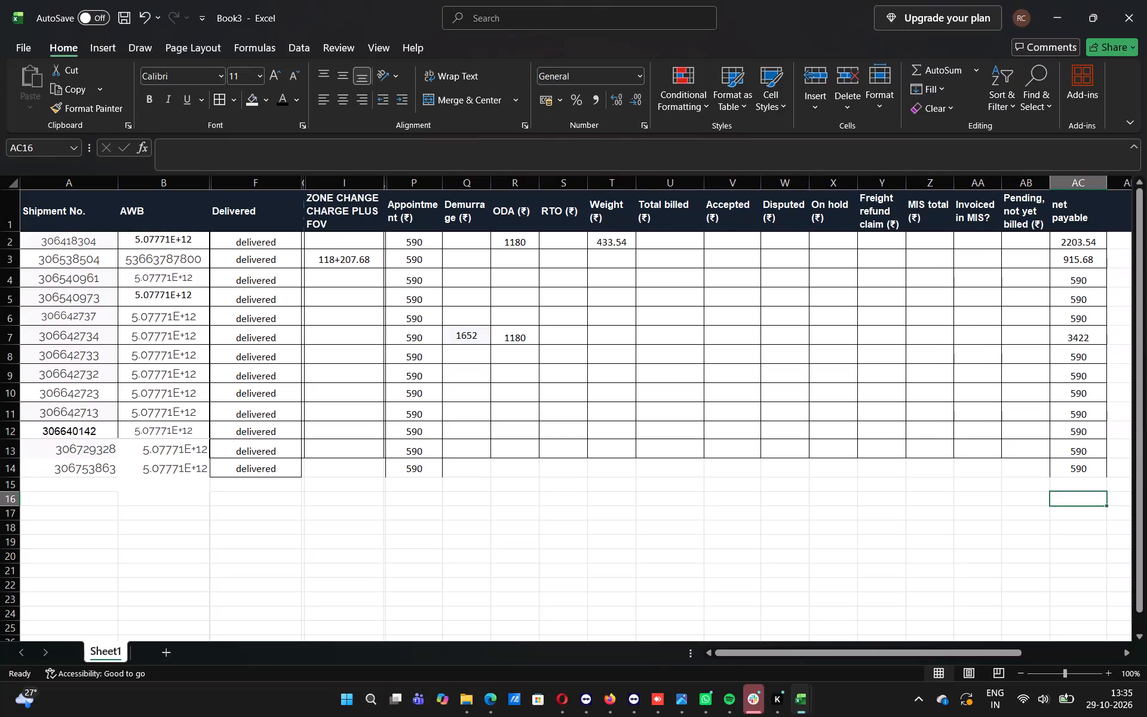
Centre the contents of rows 13 and 14 from column A to AC and apply all borders to them.
click(54, 449)
drag(54, 449, 849, 498)
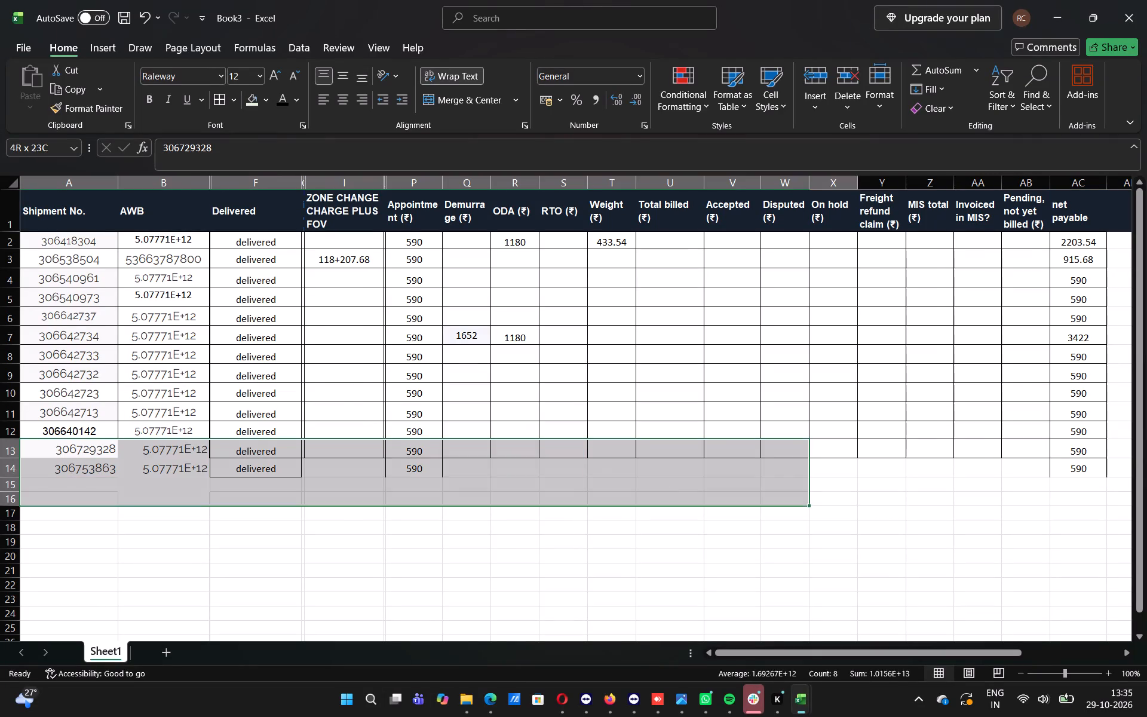
drag(849, 498, 890, 470)
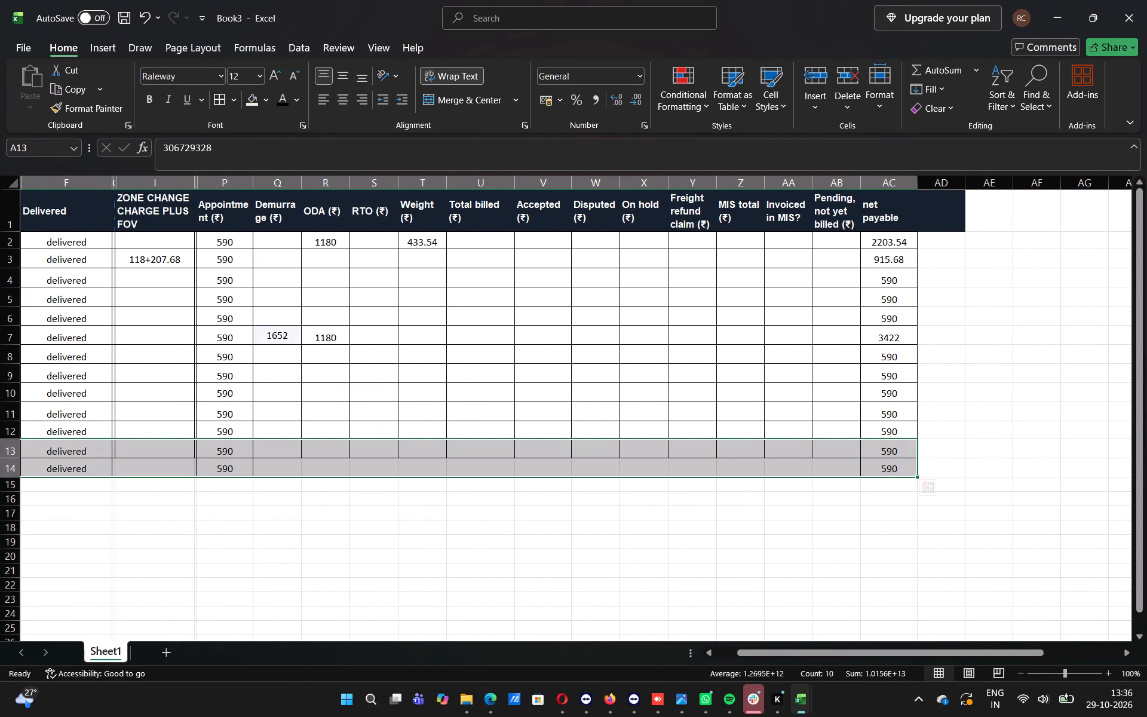
click(342, 101)
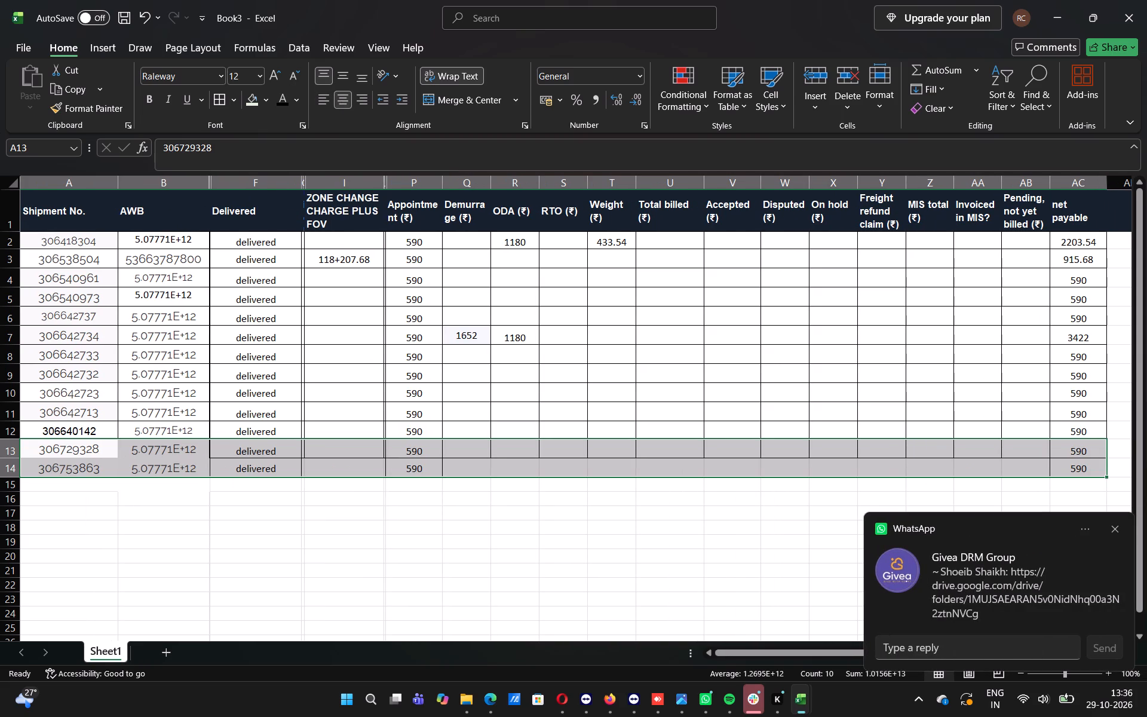
click(234, 96)
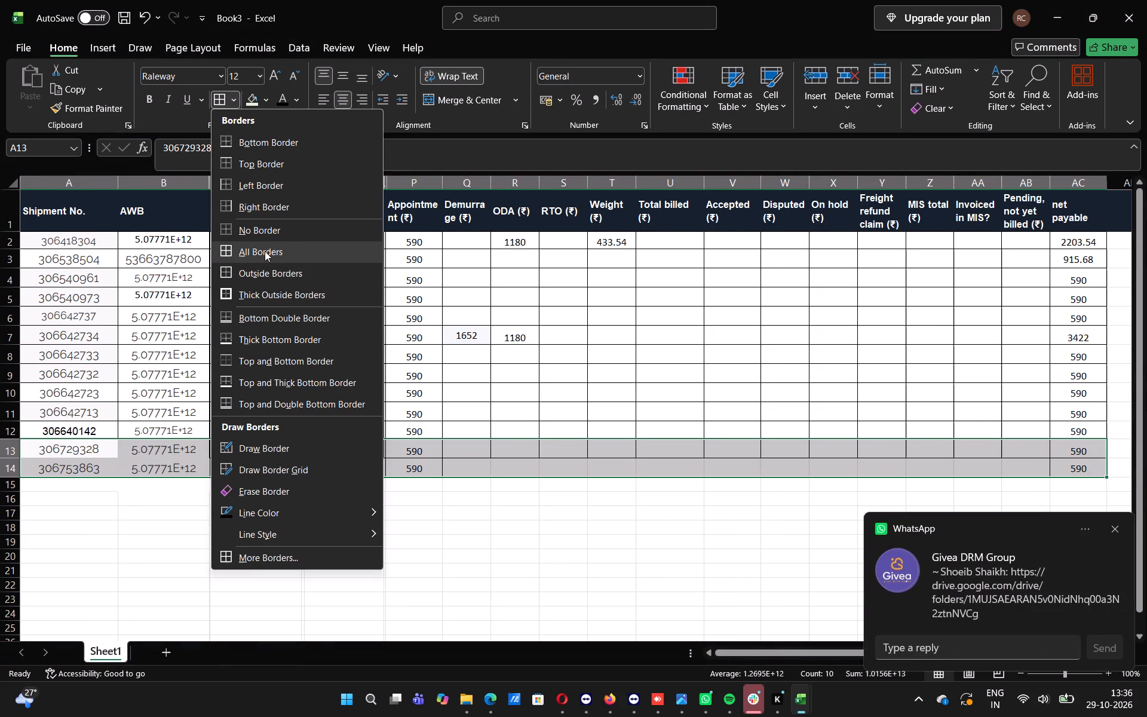
click(265, 251)
click(428, 583)
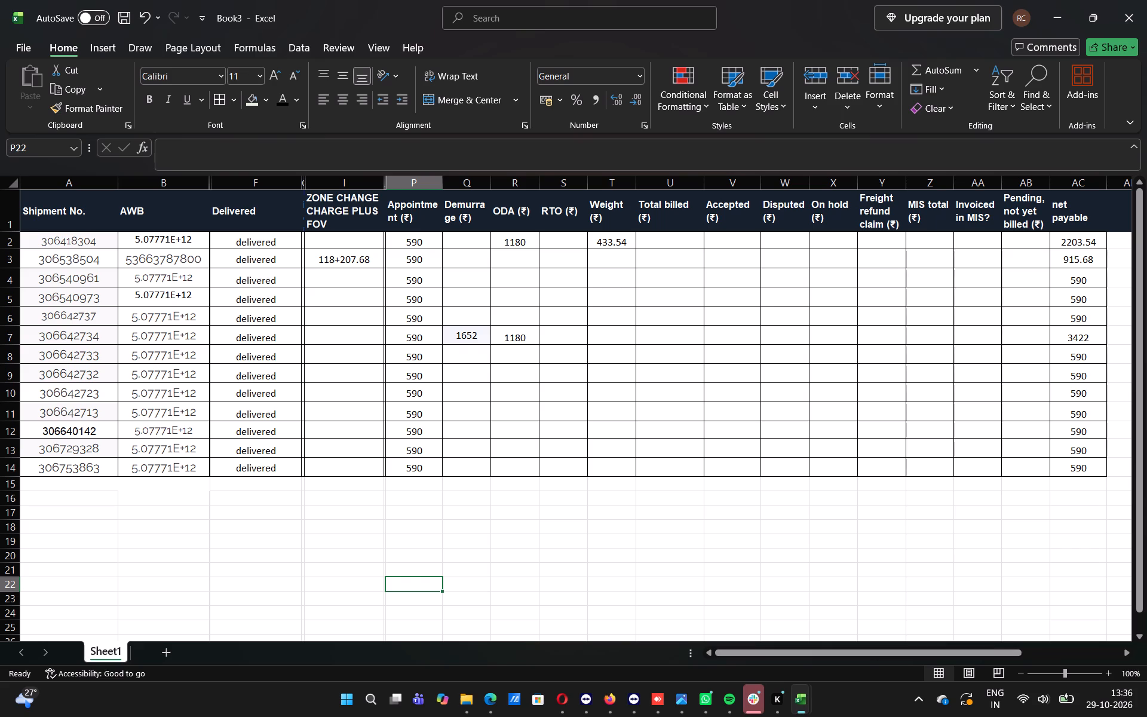
Go through the net payable amounts in column AC down to row 14 to tally them.
drag(1136, 516, 1142, 464)
click(1074, 375)
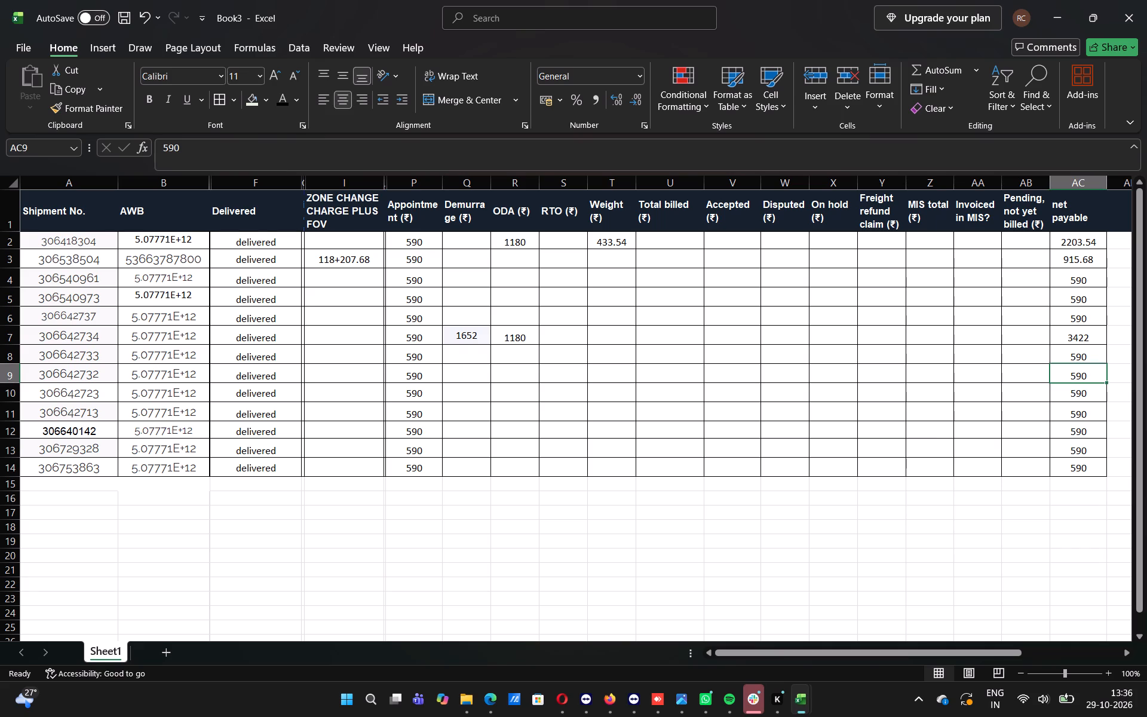
click(1077, 399)
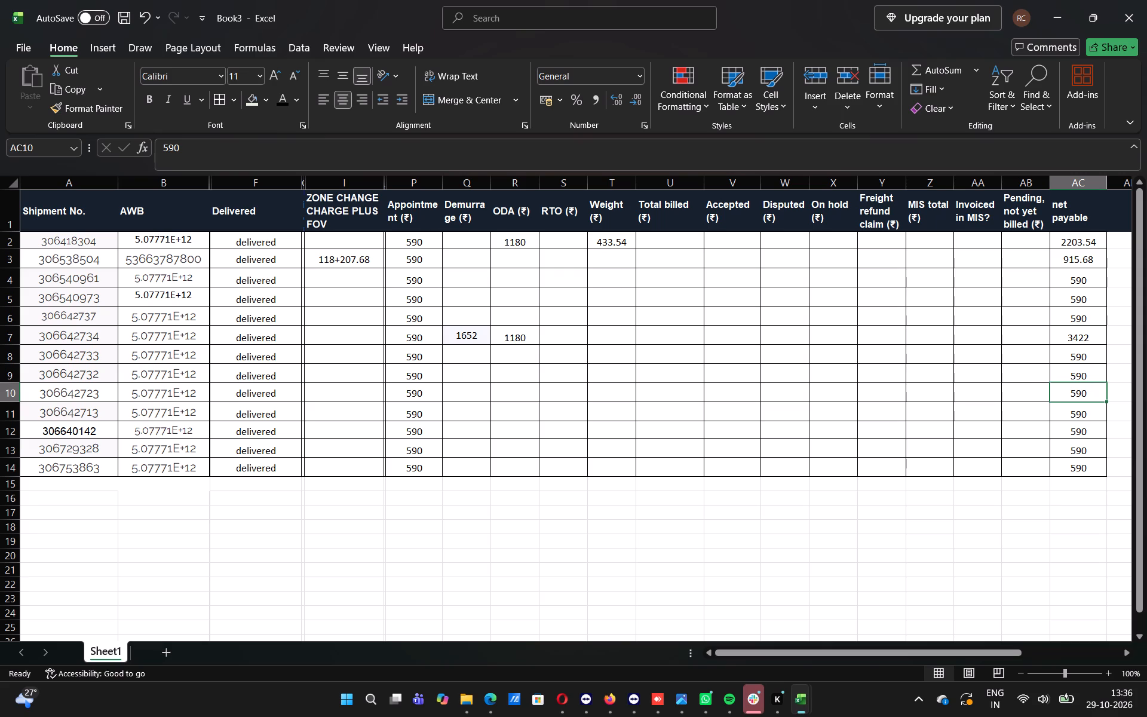
click(1075, 409)
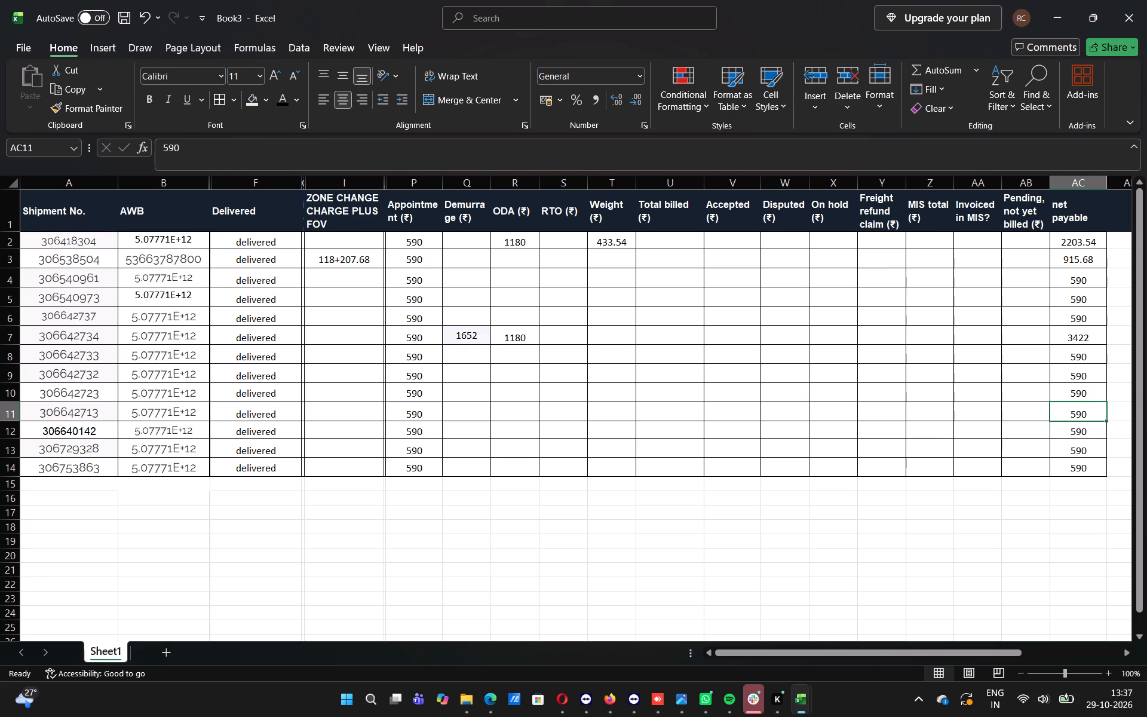
click(1077, 394)
click(1077, 413)
click(1075, 431)
click(1074, 448)
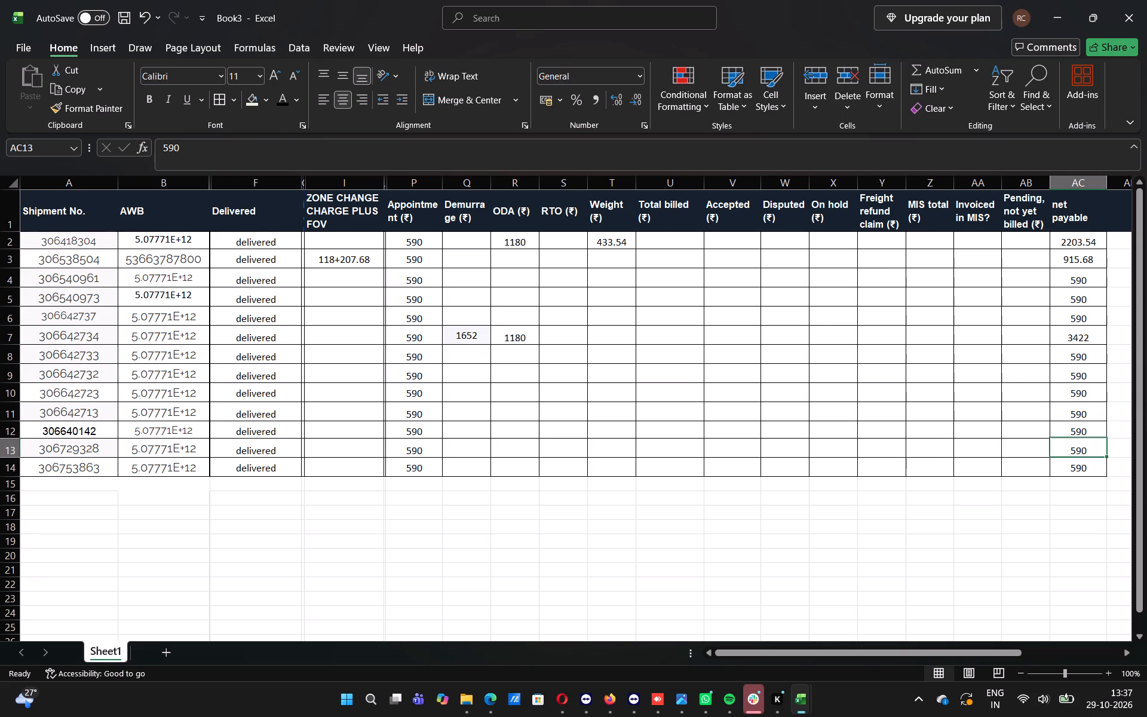
click(1072, 468)
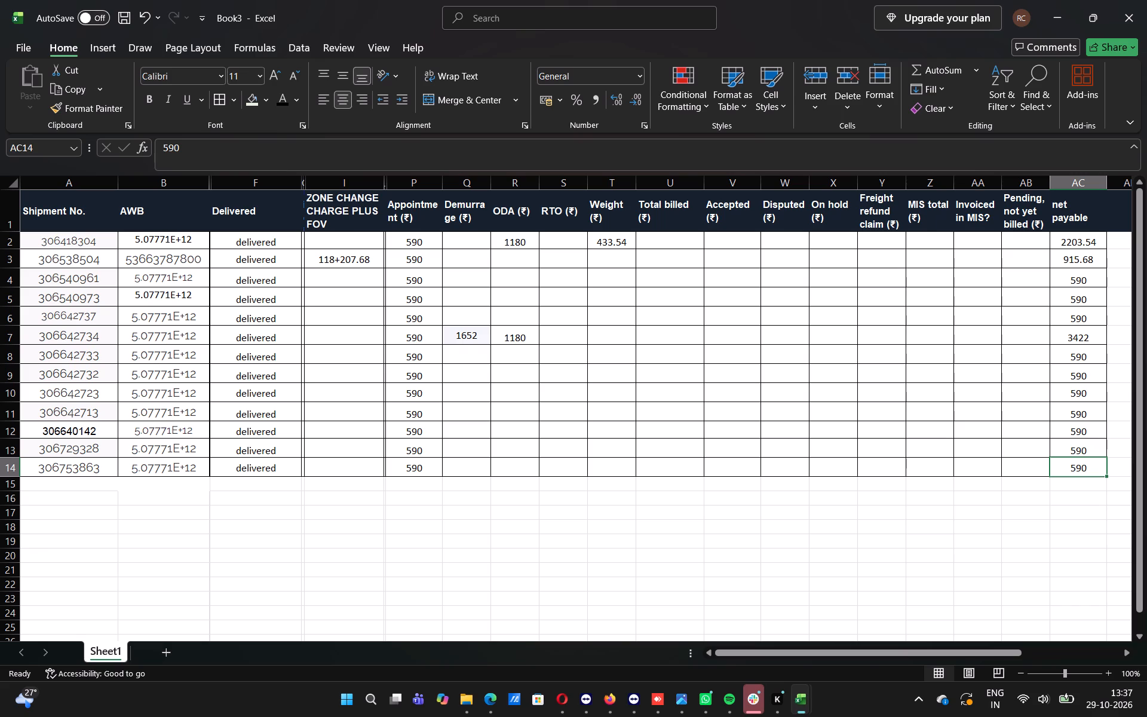
Add a total row below the shipments with TOTAL in cell AB15 and 12441.22 in cell AC15.
click(1010, 483)
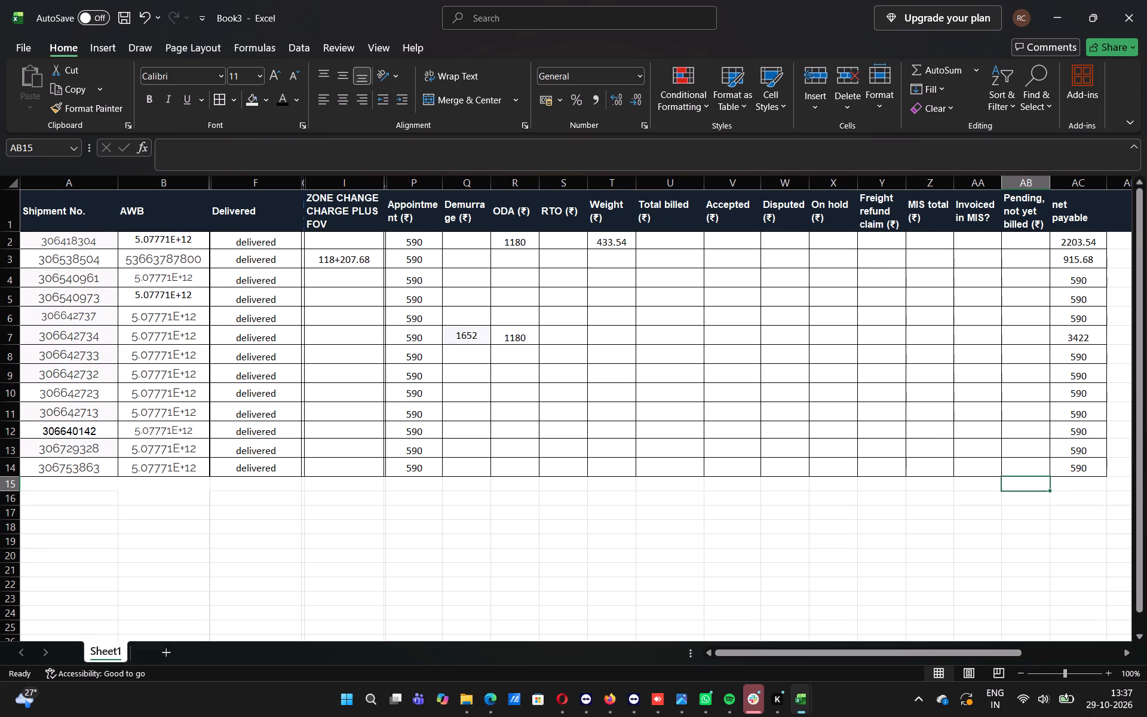
key(t)
text(OTAL)
click(1071, 487)
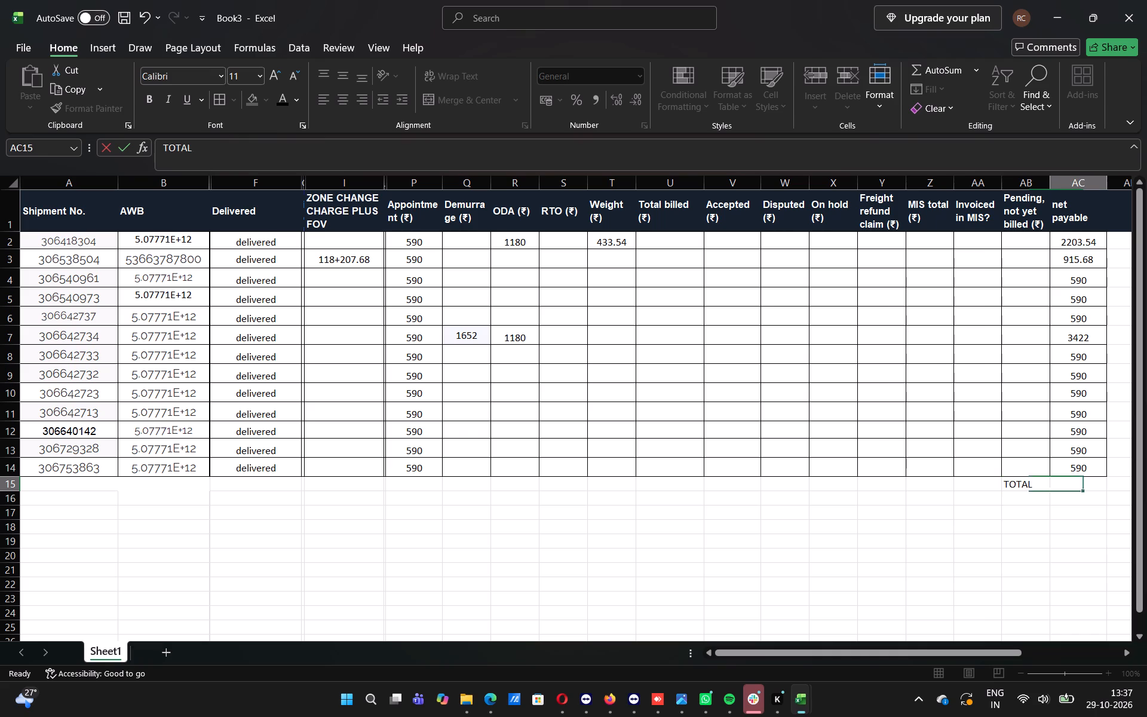
text(12441)
text(.2)
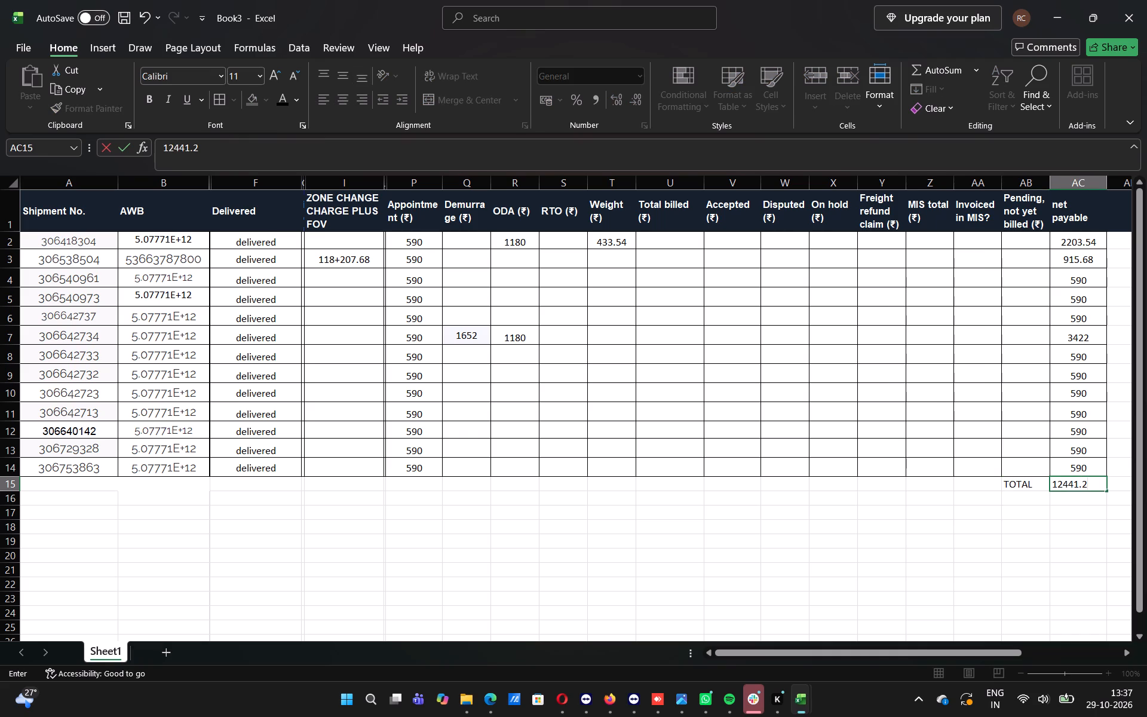
key(2)
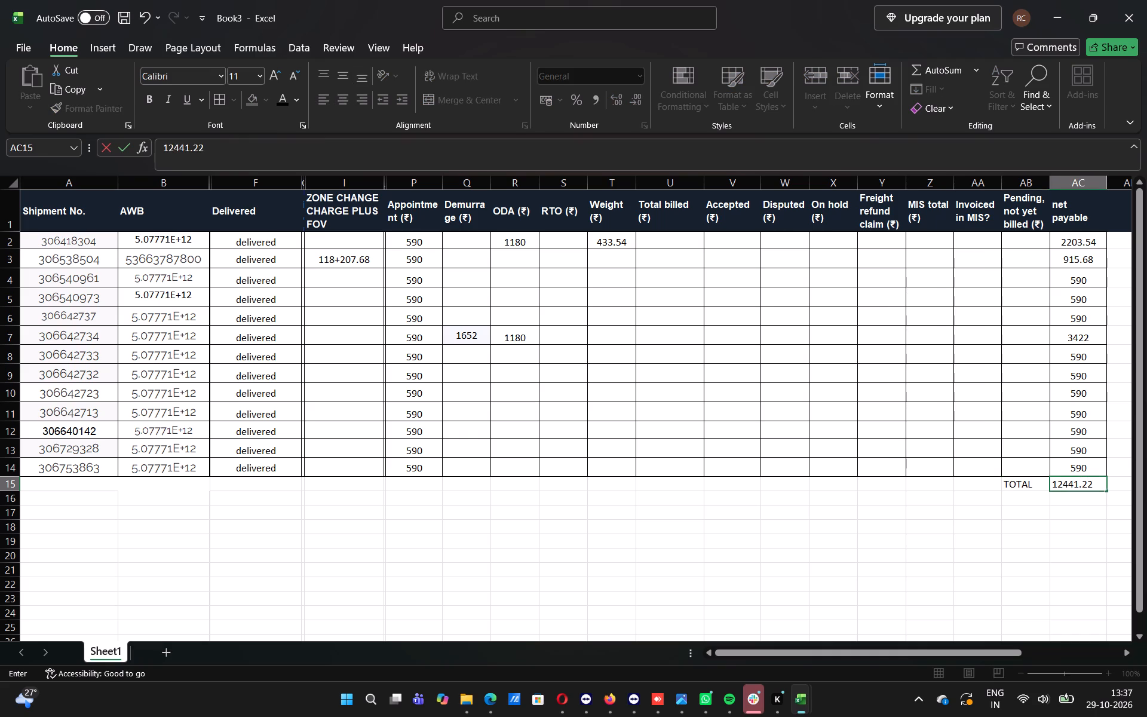
click(1072, 528)
click(1062, 498)
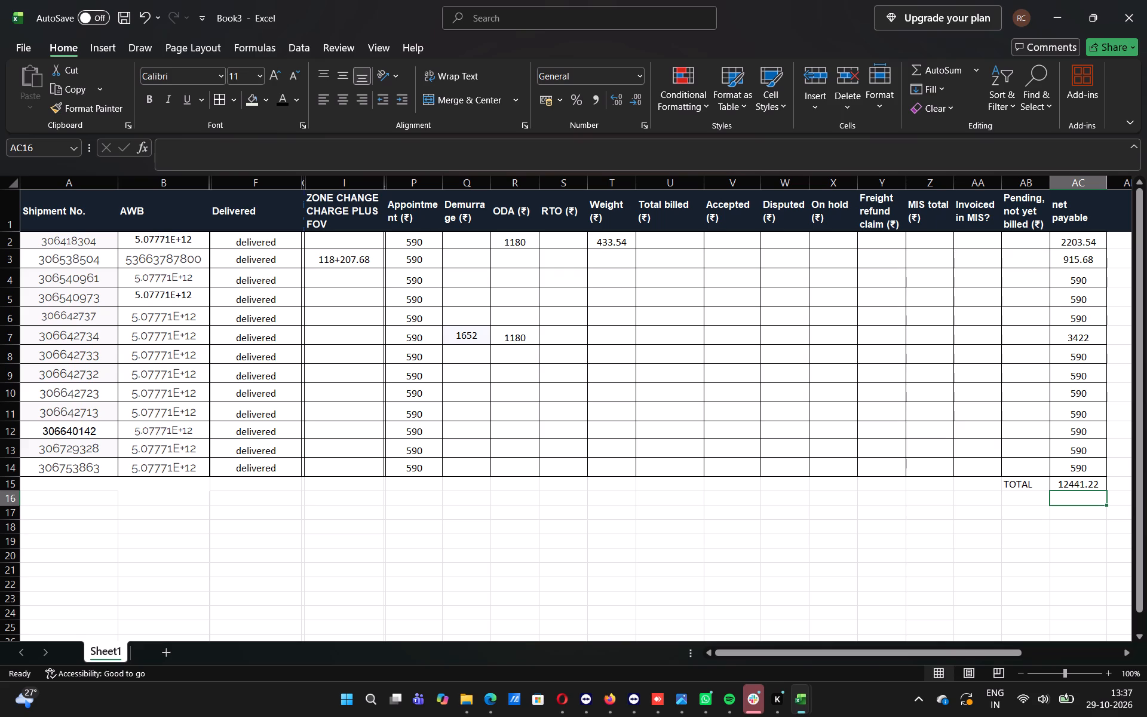
Recheck the individual net payable amounts in column AC, row by row down to row 14, against the entered total.
drag(1079, 283, 1078, 305)
click(1078, 305)
click(1075, 315)
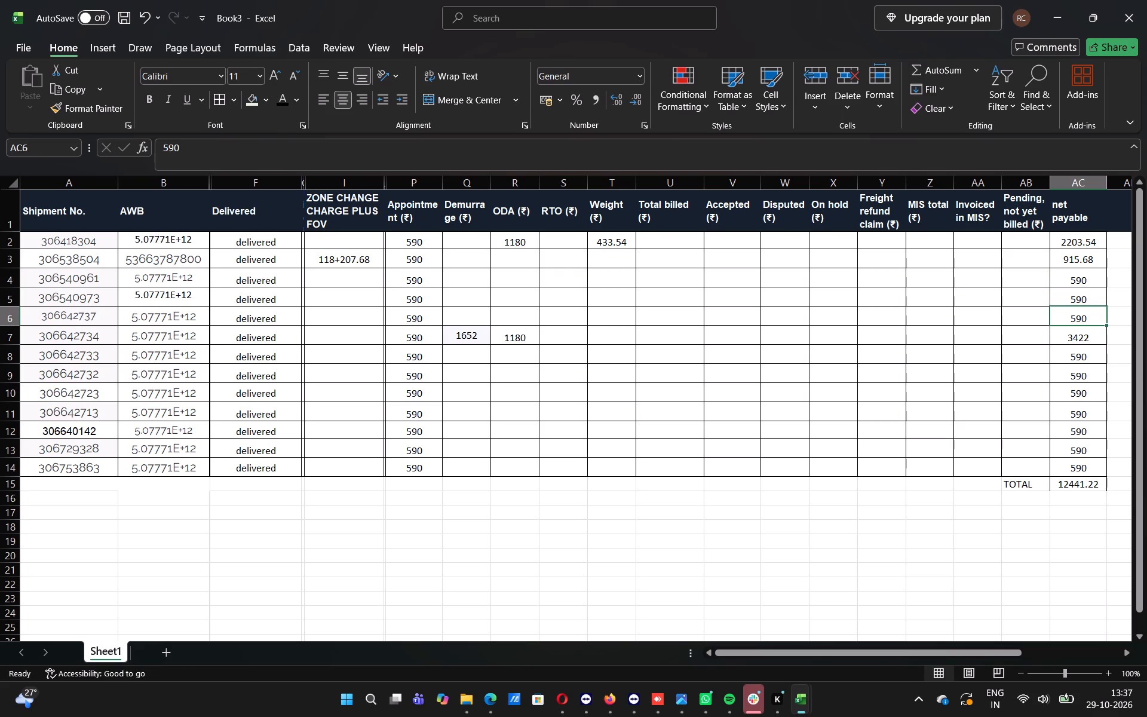
click(1074, 364)
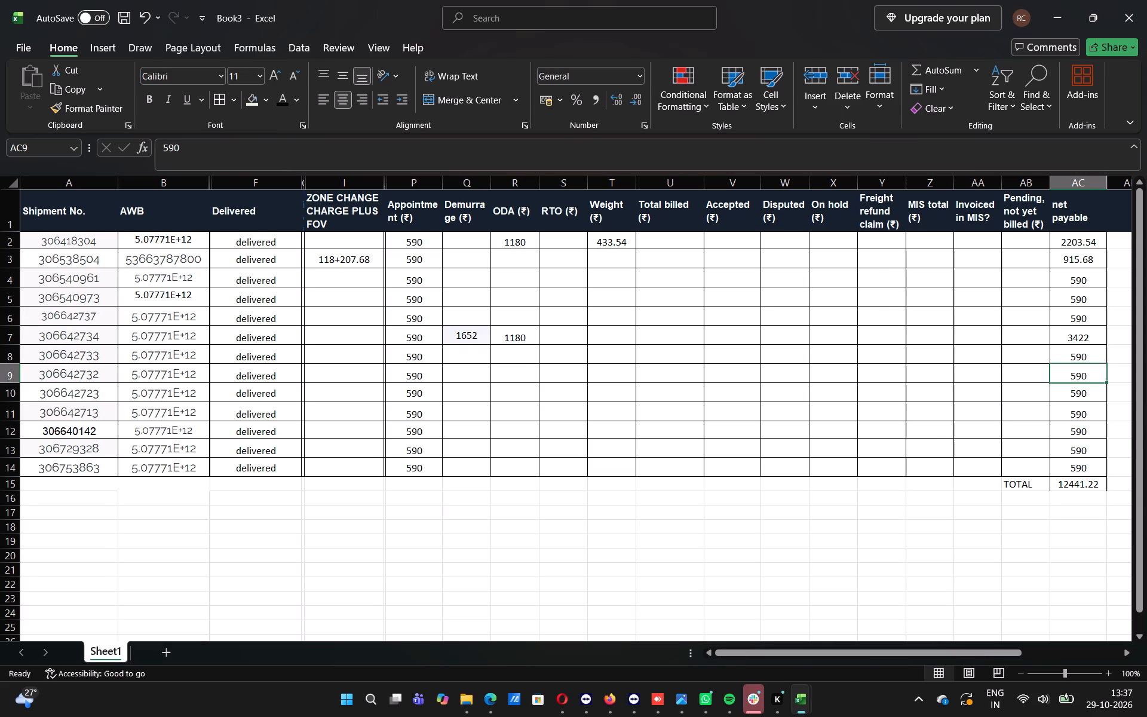
click(1074, 354)
click(1072, 379)
click(1072, 396)
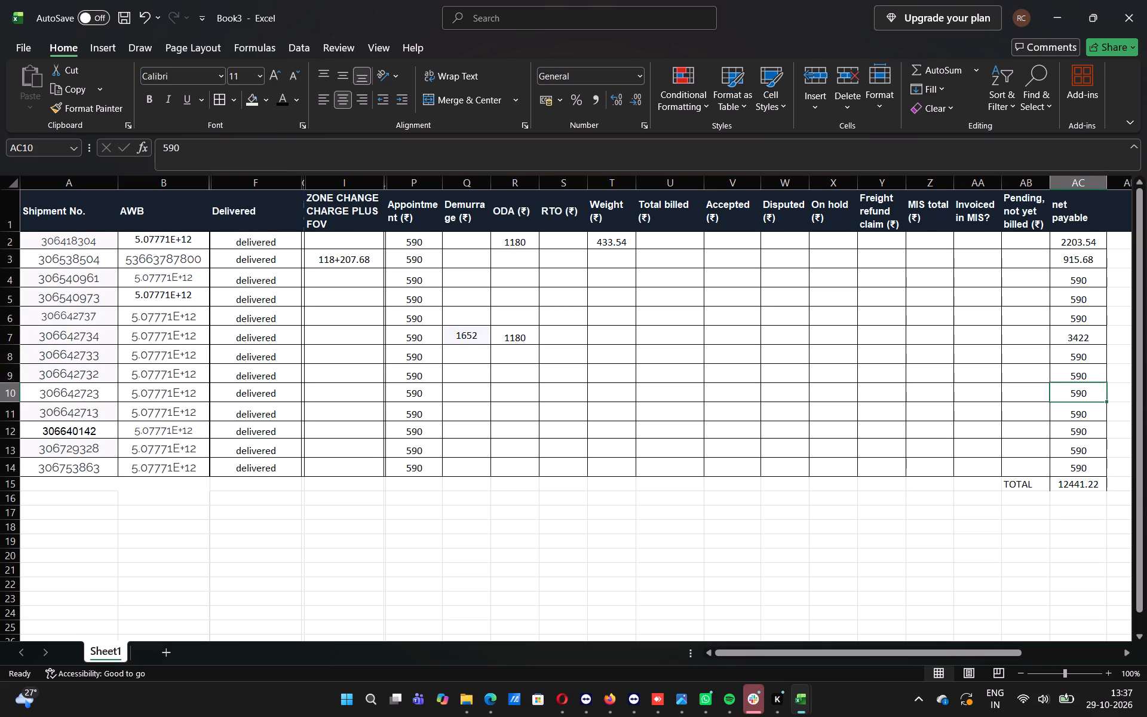
click(1072, 421)
click(1072, 430)
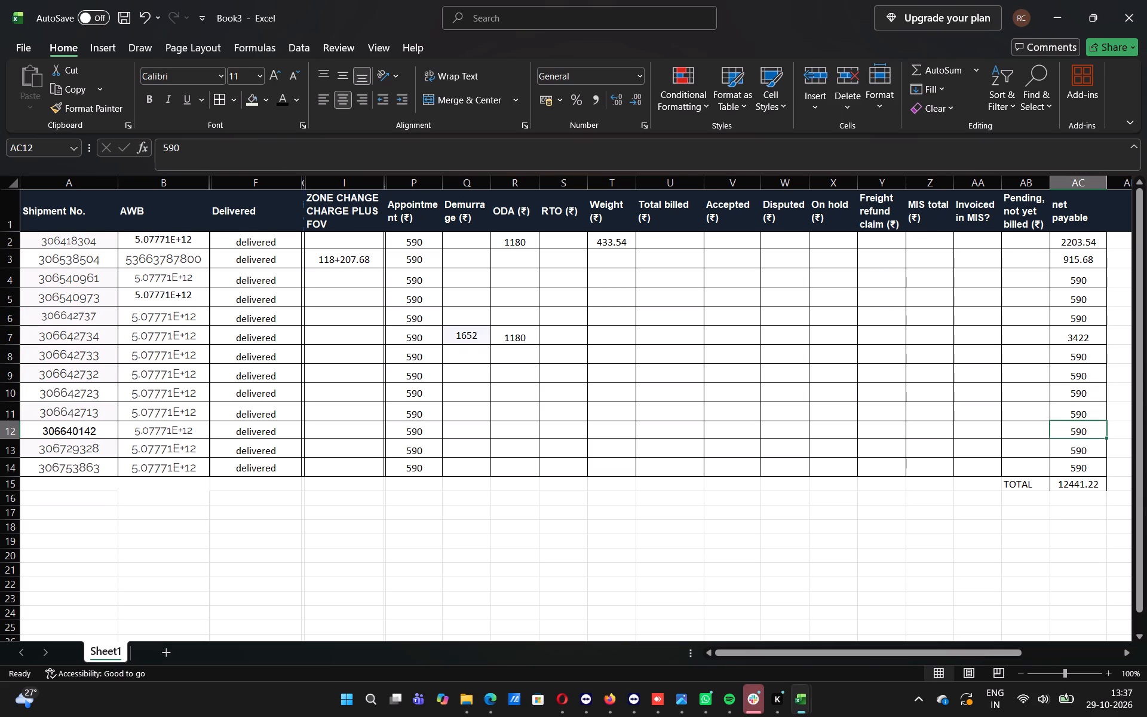
click(1067, 456)
click(1067, 470)
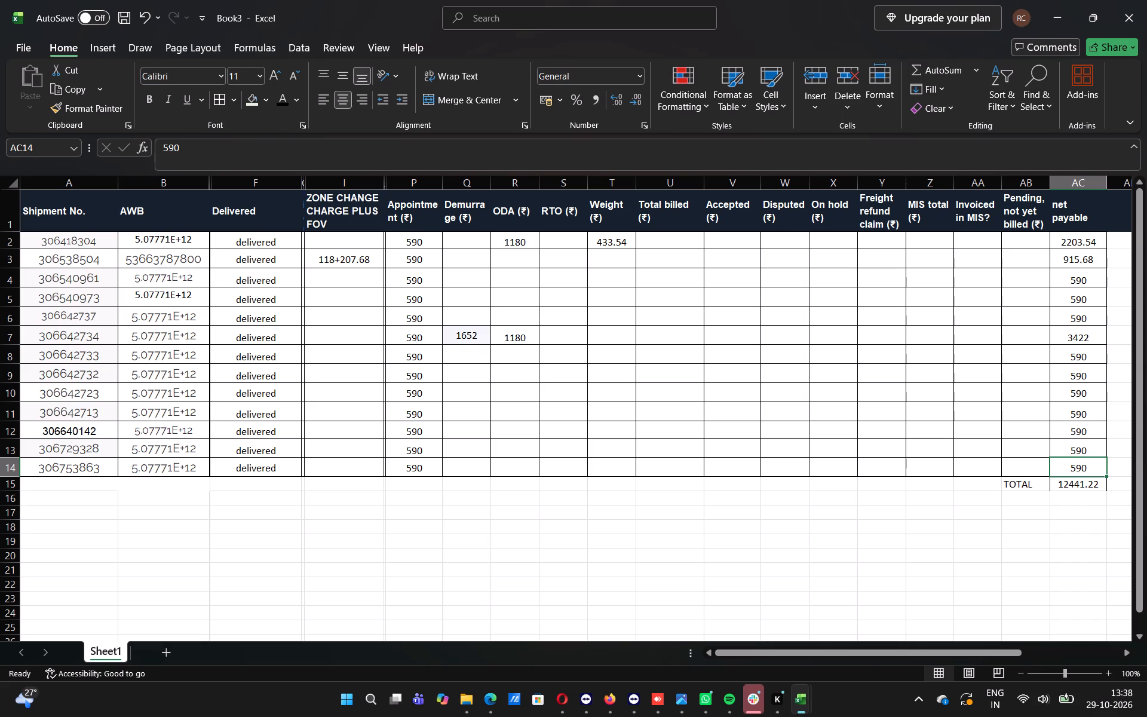
Set the font size of the total amount in cell AC15 to 12.
click(1062, 484)
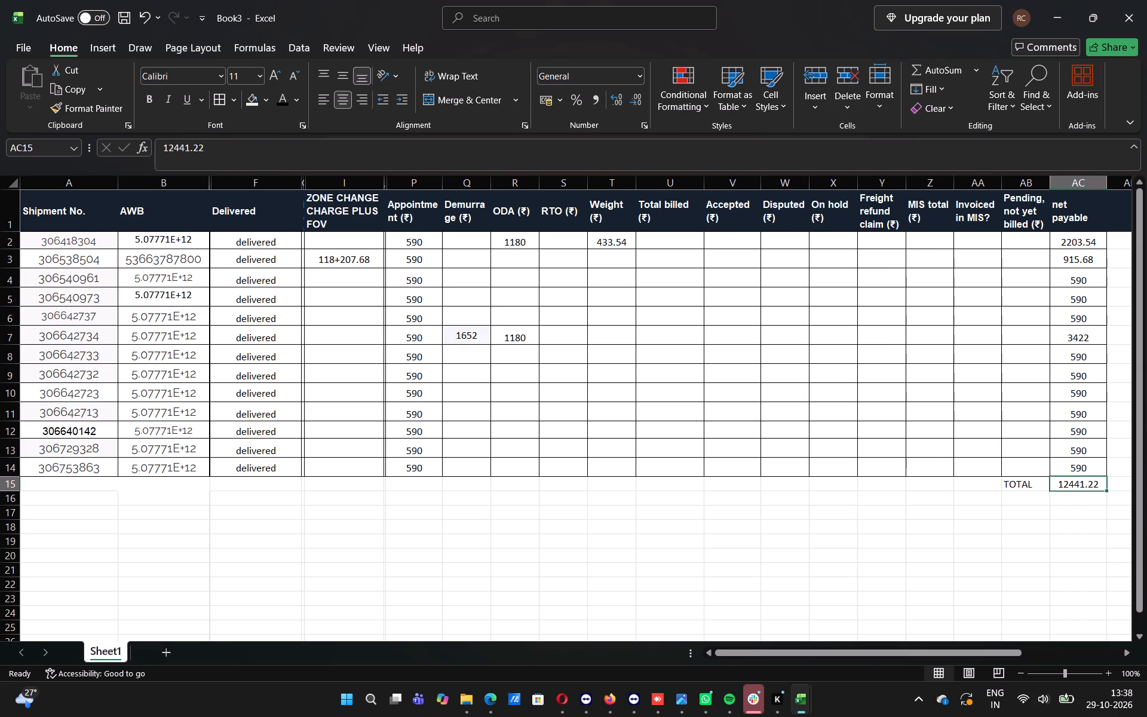
click(256, 76)
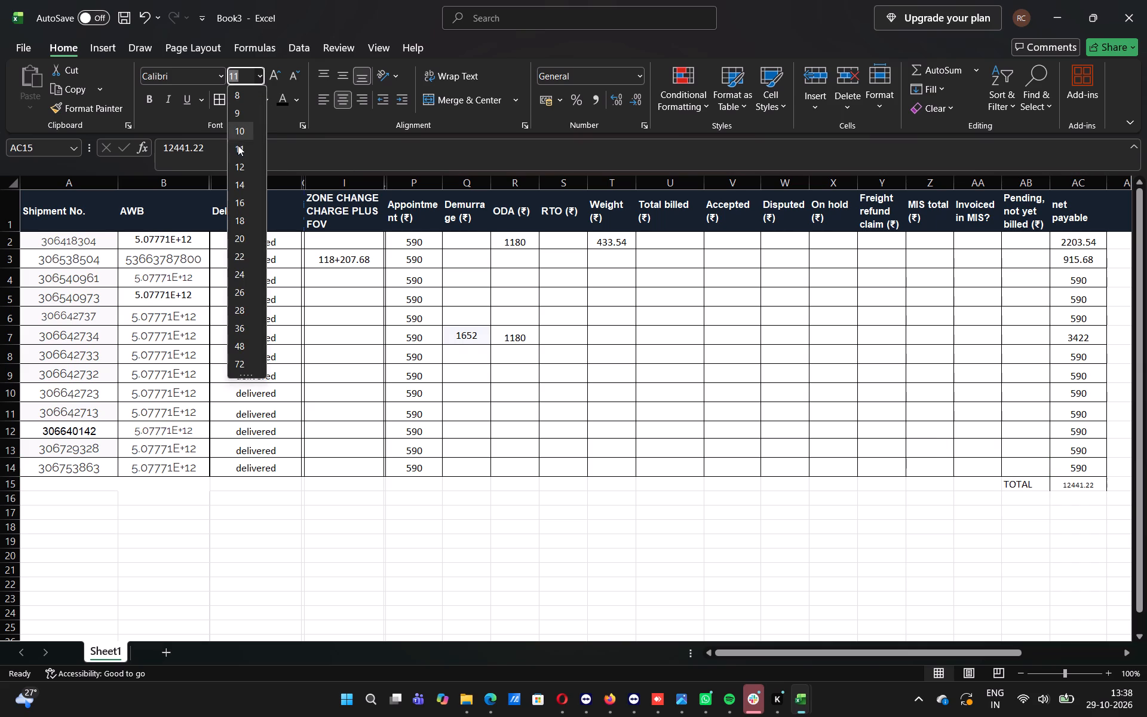
click(239, 162)
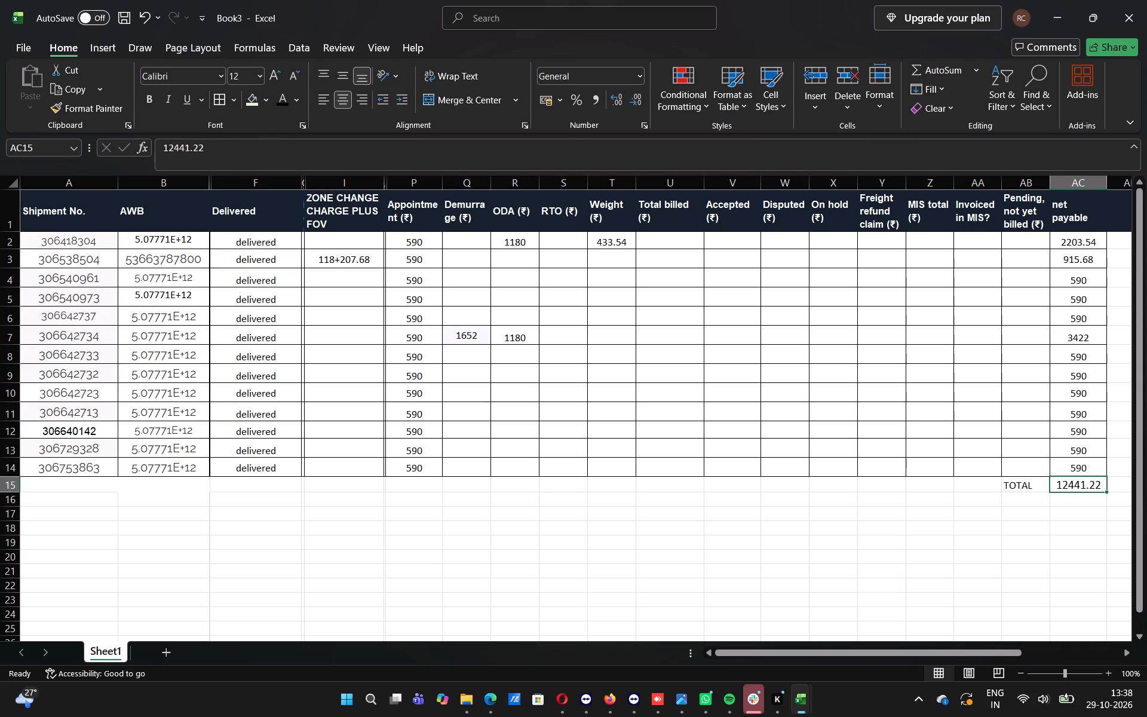
click(649, 533)
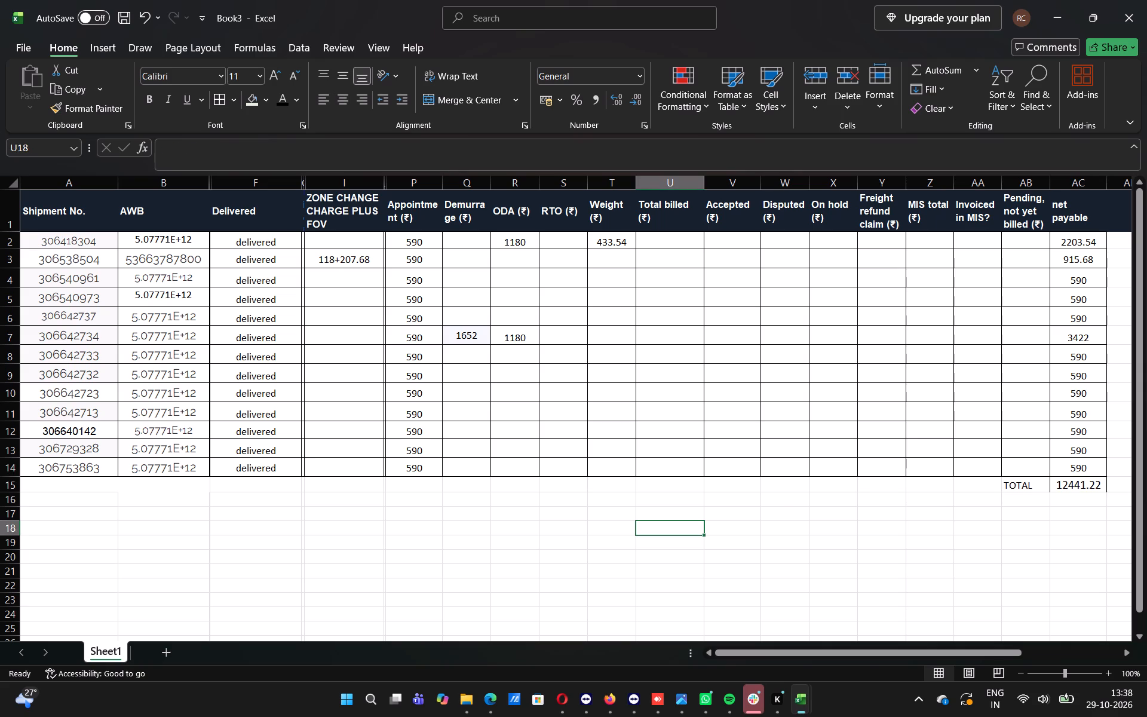
Save the workbook in the Documents folder as an Excel Workbook named DOT AND SHADOW.
click(17, 44)
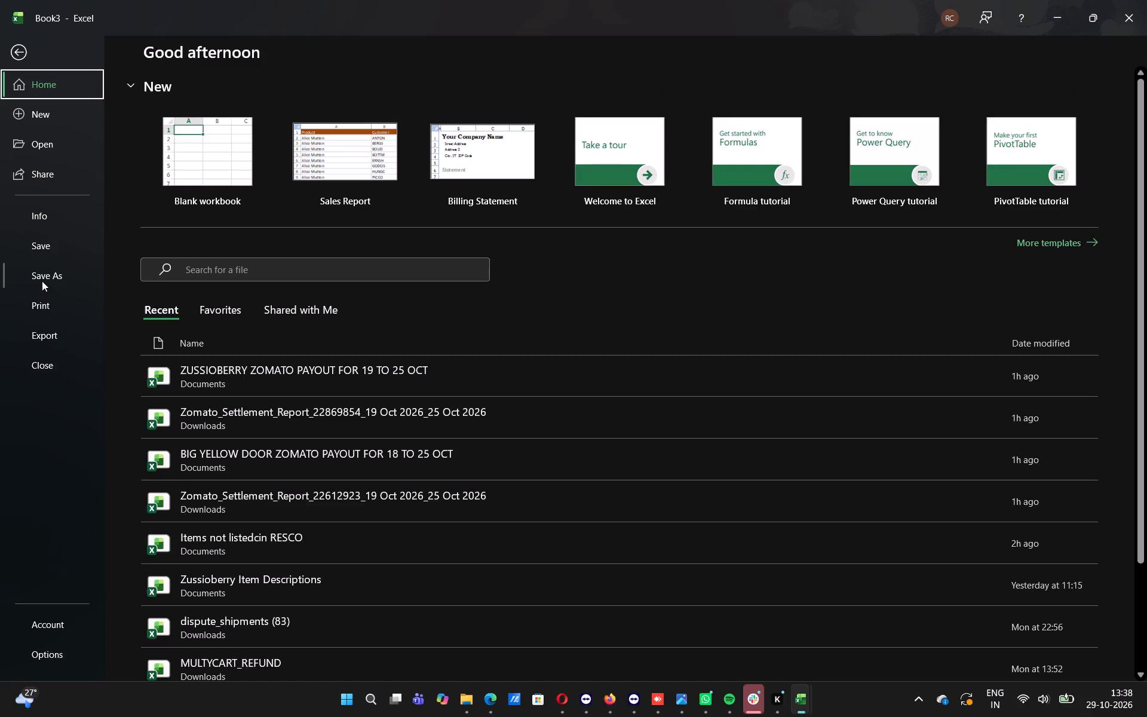
click(42, 277)
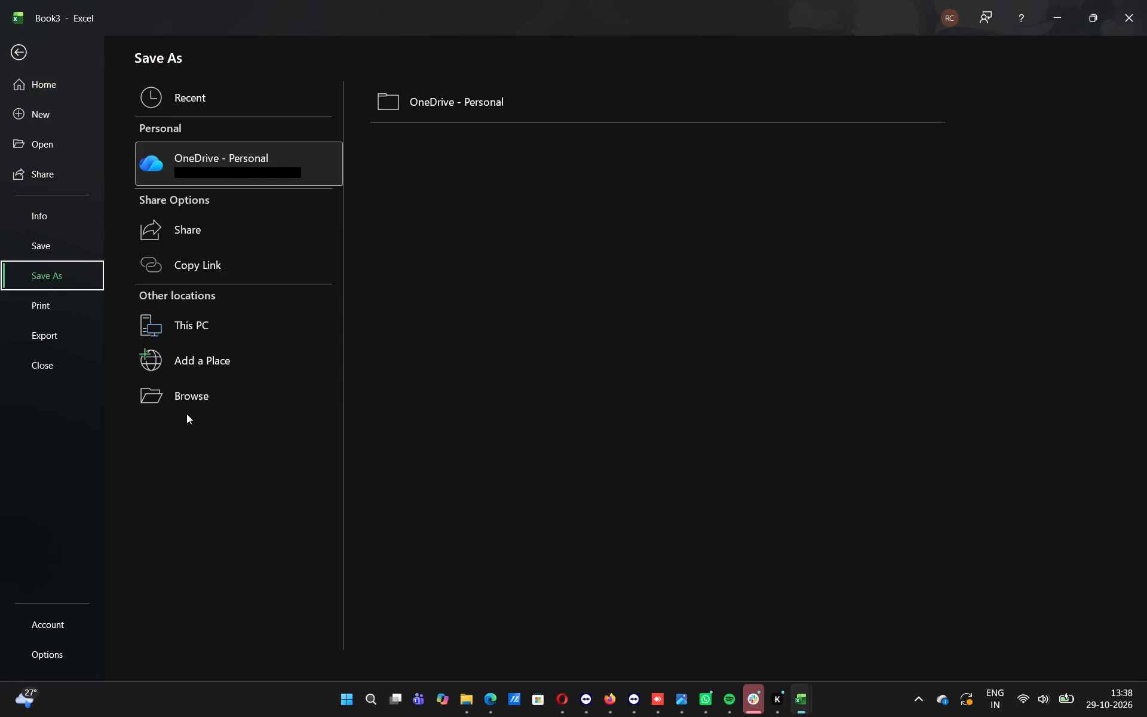
click(188, 402)
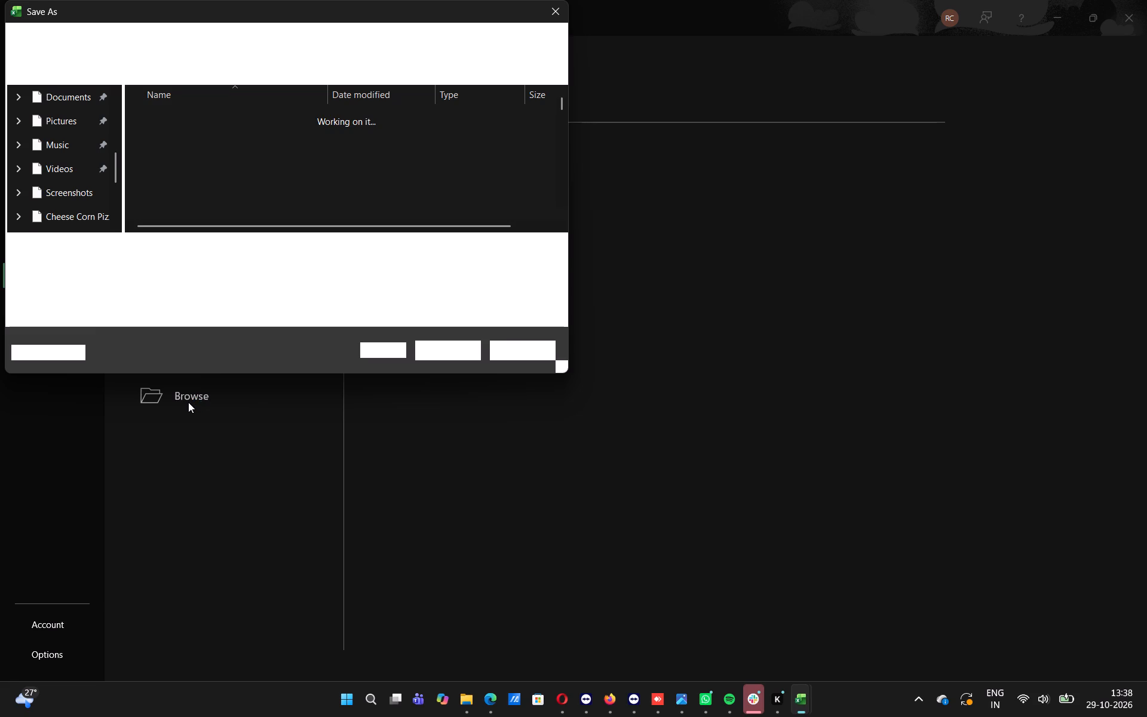
key(BackSpace)
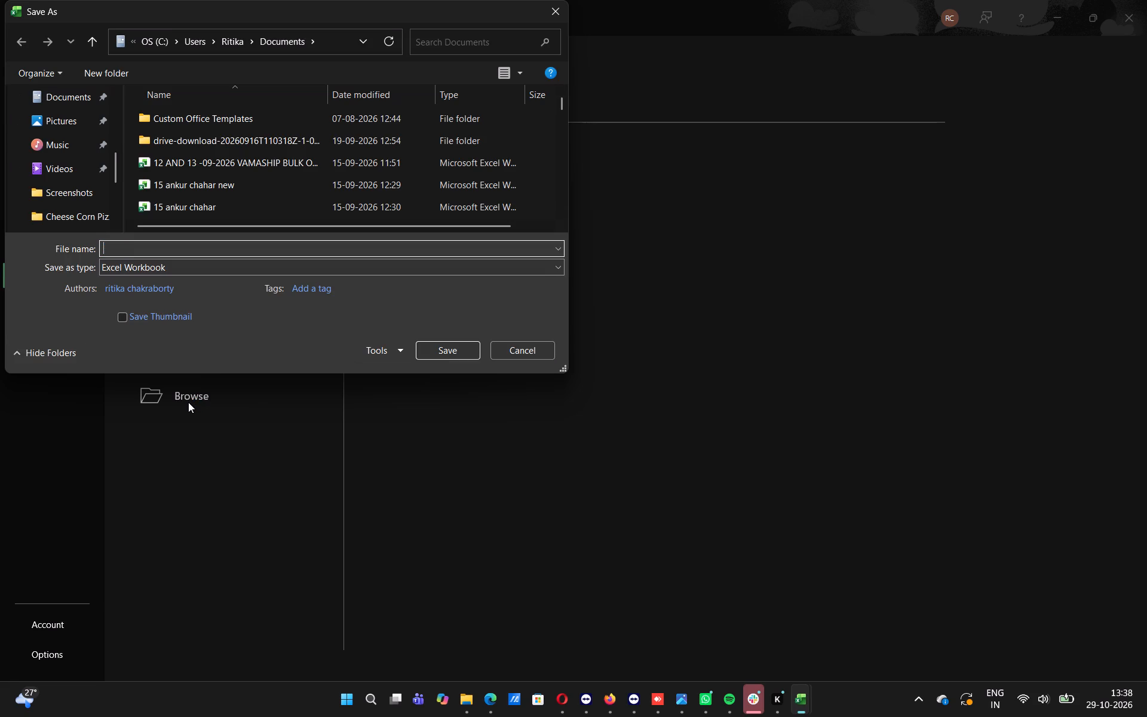
text(DOT A)
text(ND SHADOW)
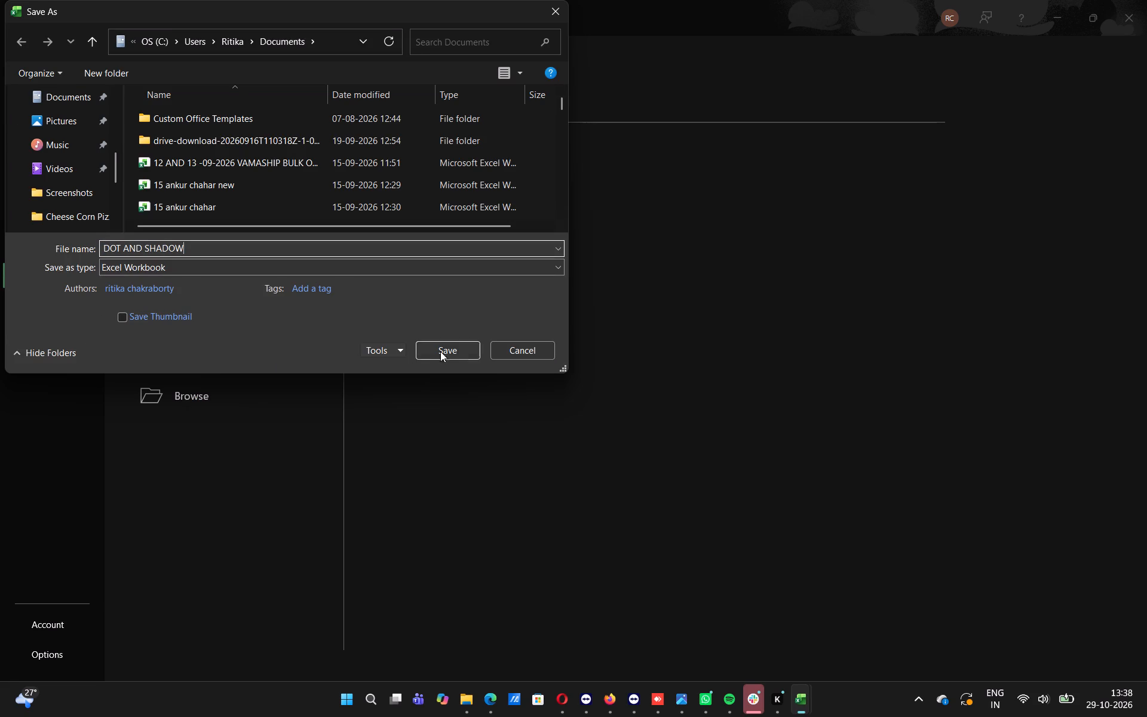
click(452, 350)
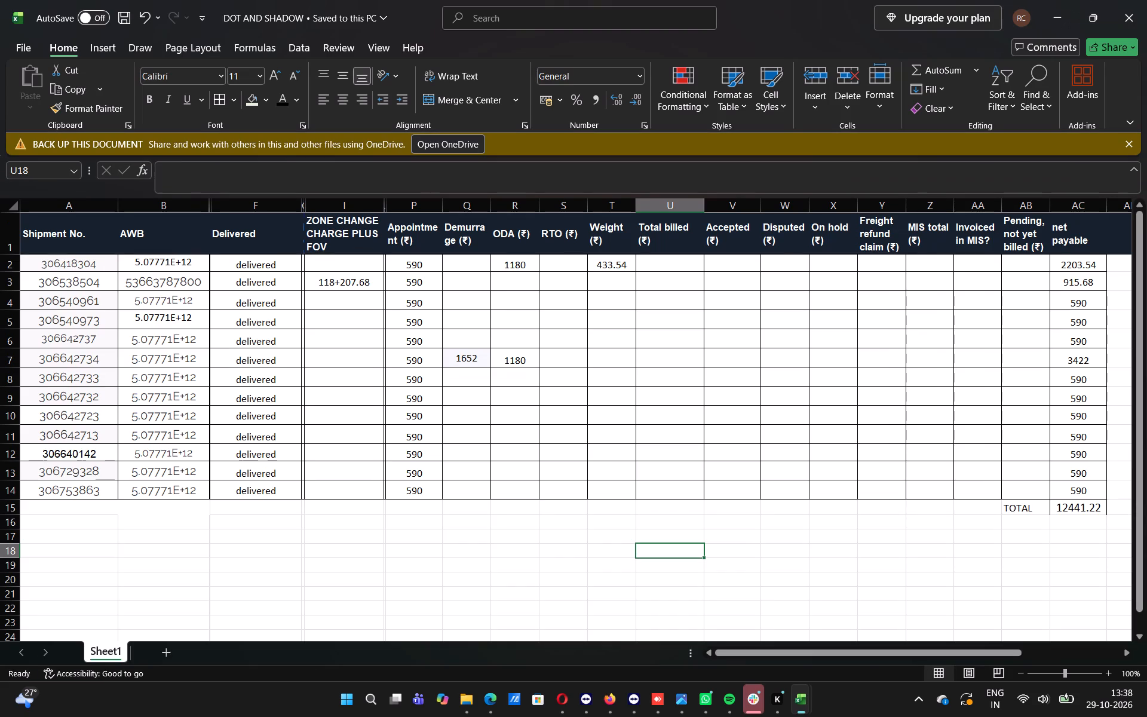
Find the DOT AND SHADOW workbook among the recent files in File Explorer and share it using WhatsApp.
click(1054, 8)
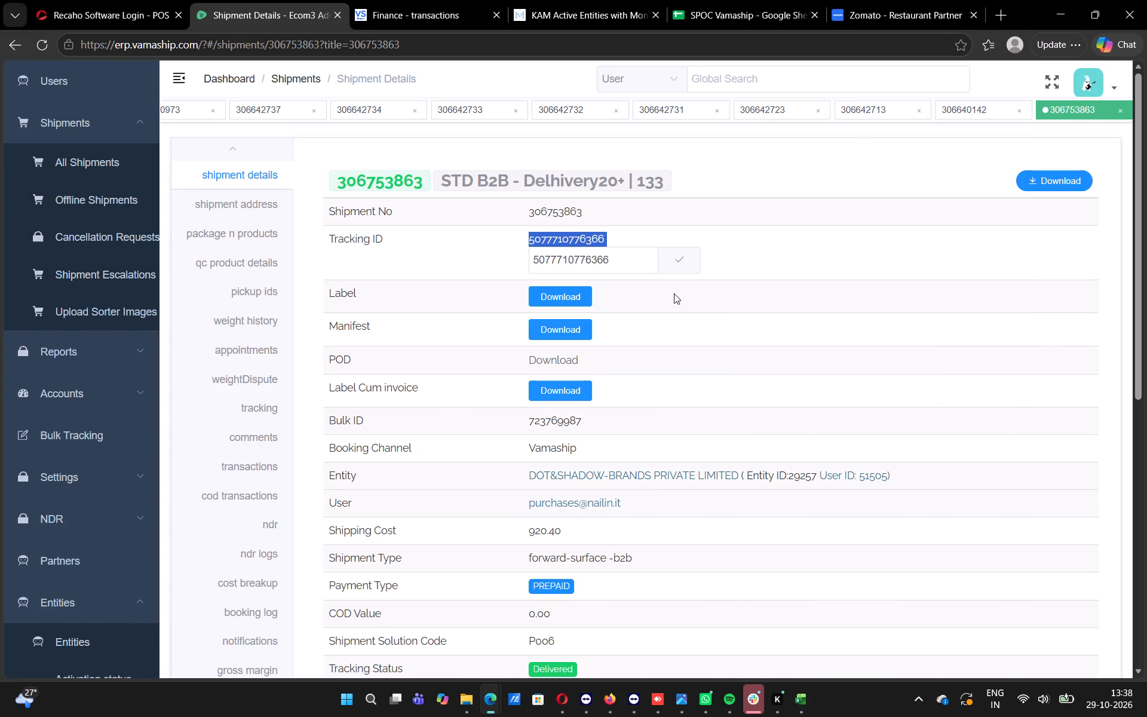
click(378, 699)
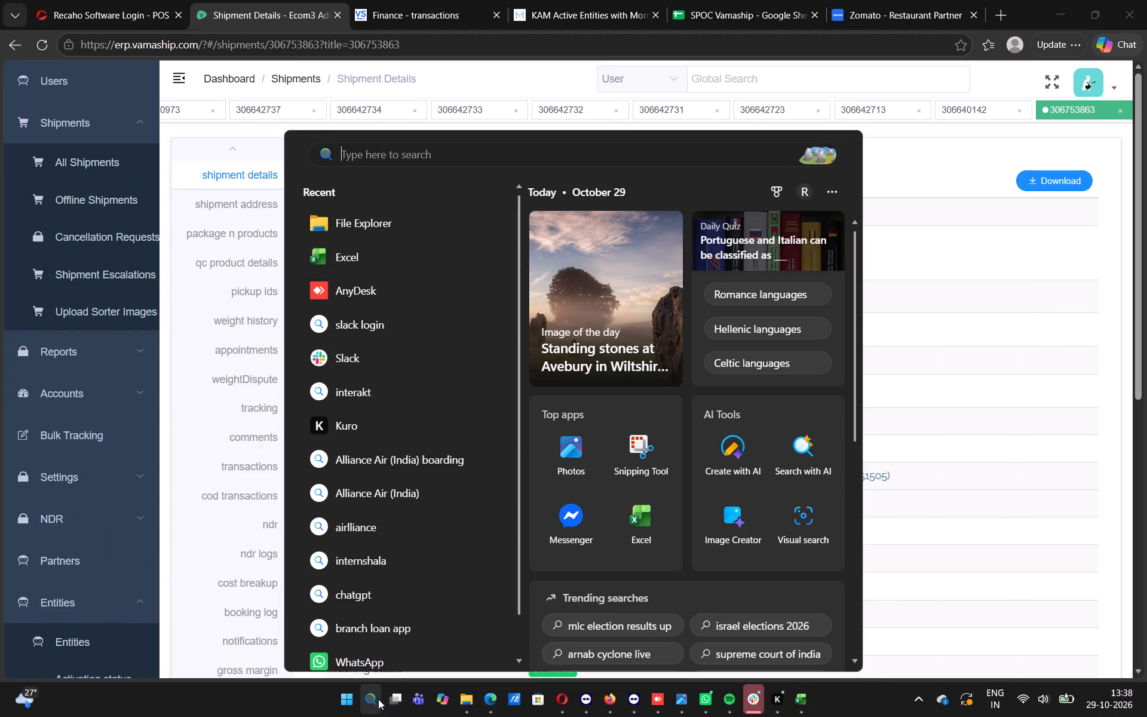
text(FIL)
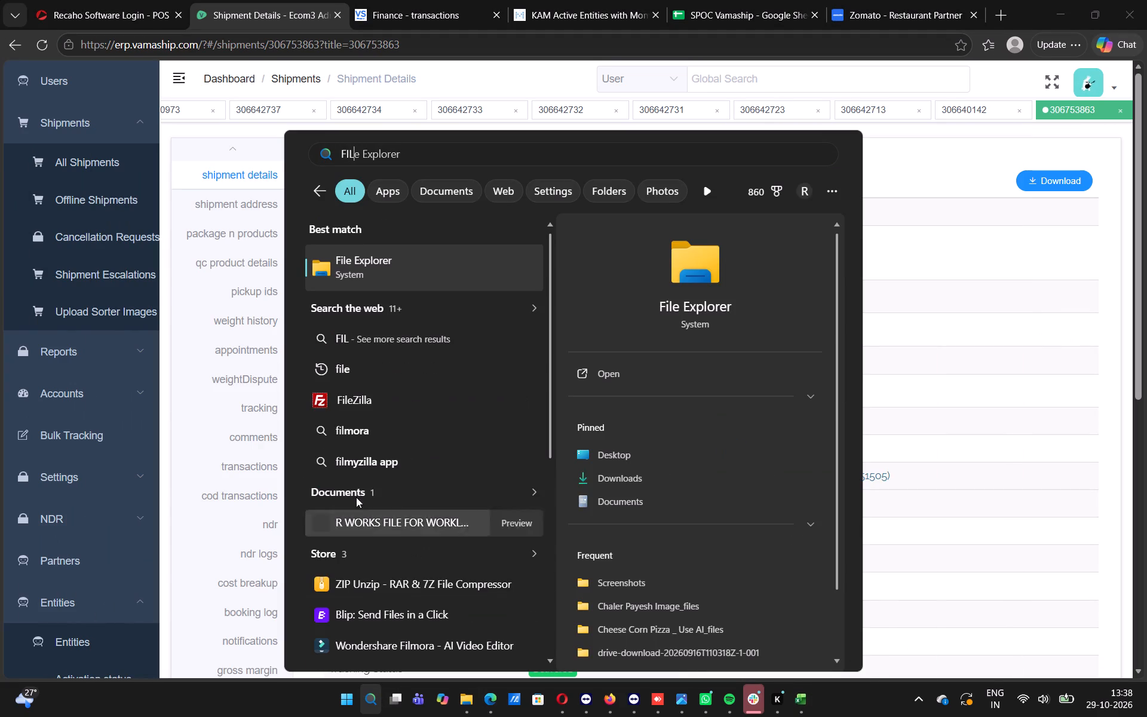
click(391, 258)
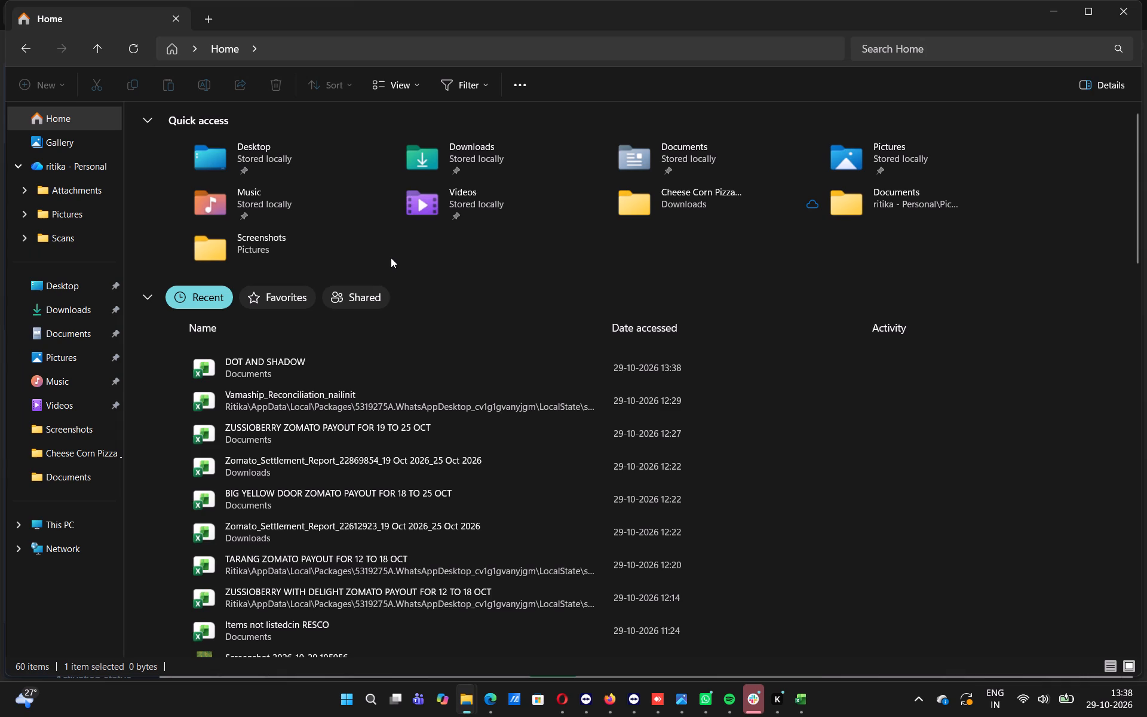
right_click(244, 363)
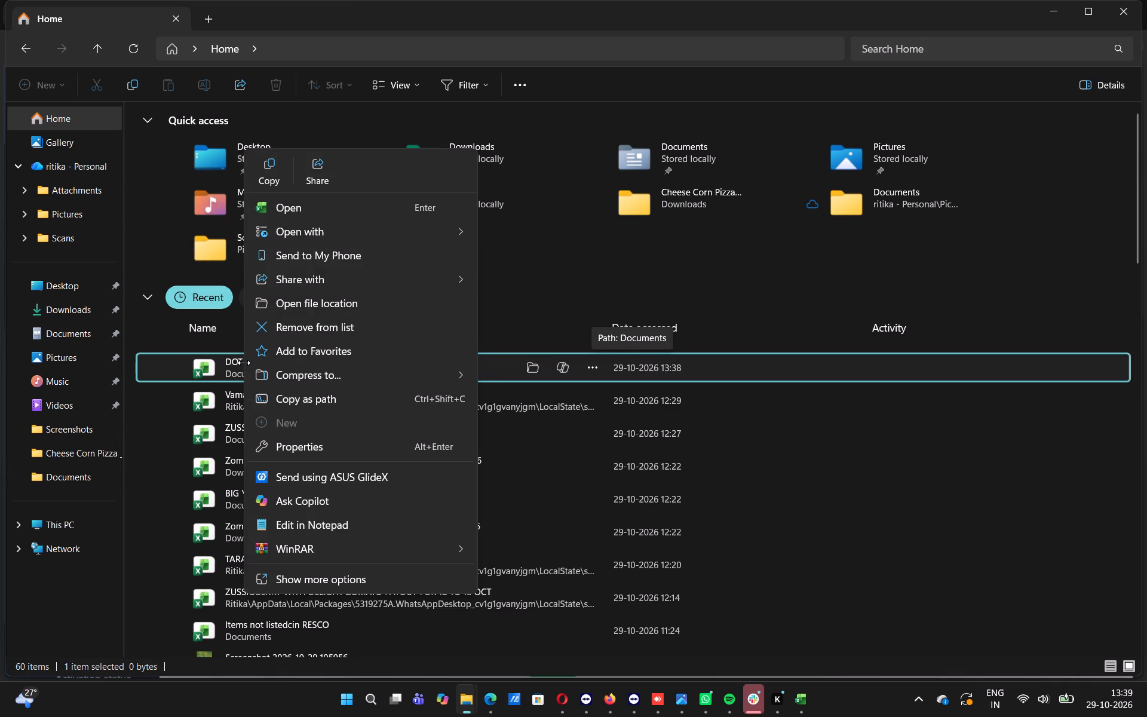
click(314, 164)
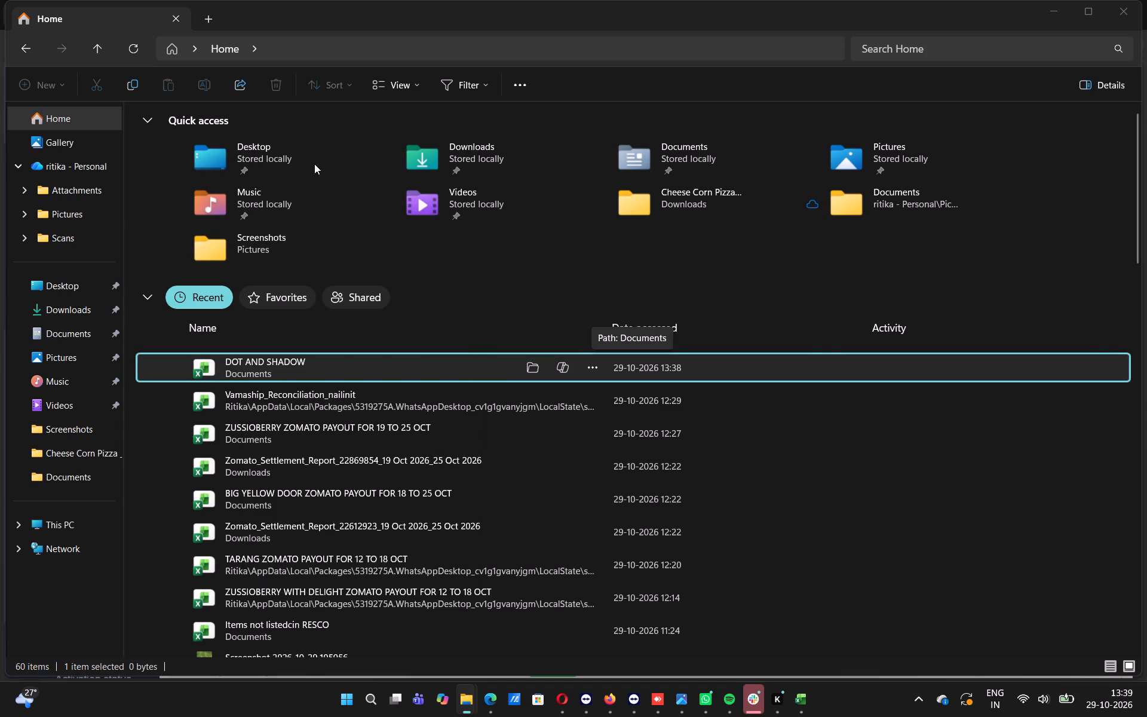
click(533, 429)
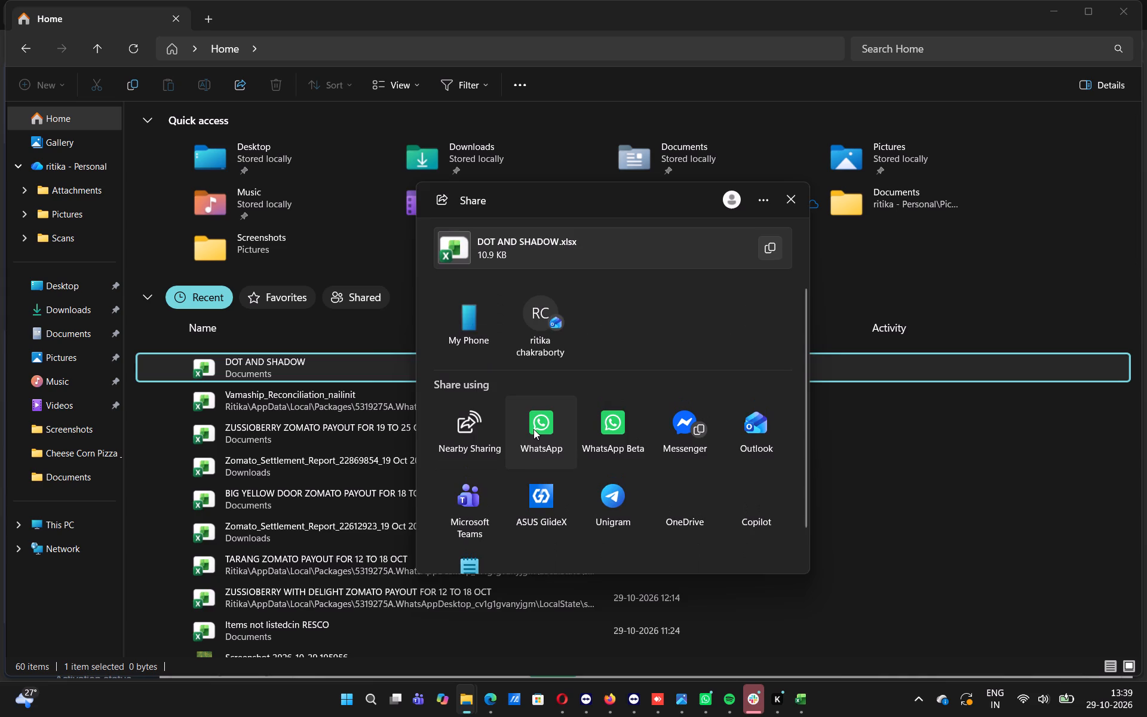
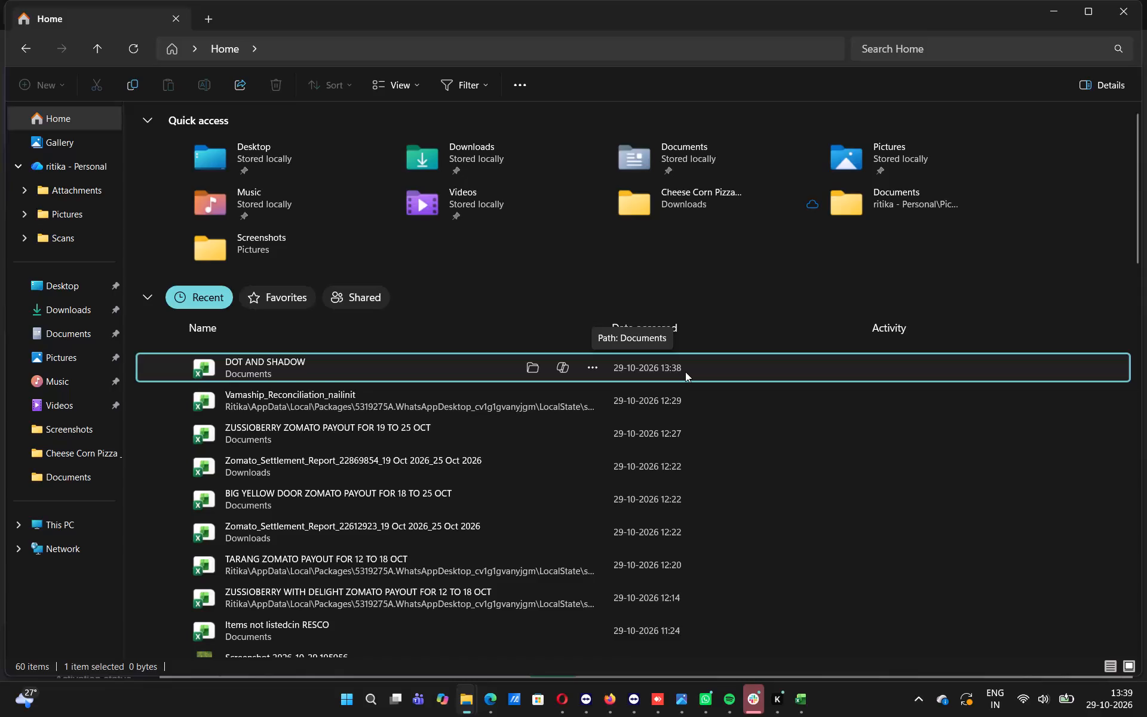
Minimize the File Explorer window to return to the shipment details page in the browser.
click(1047, 7)
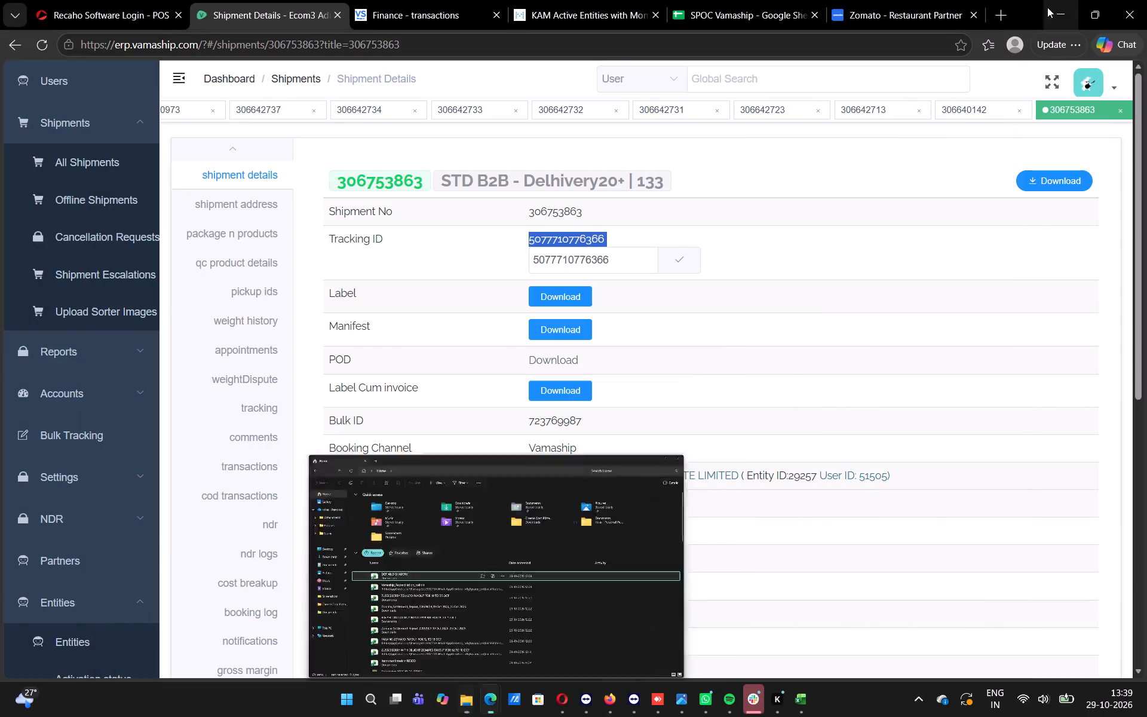